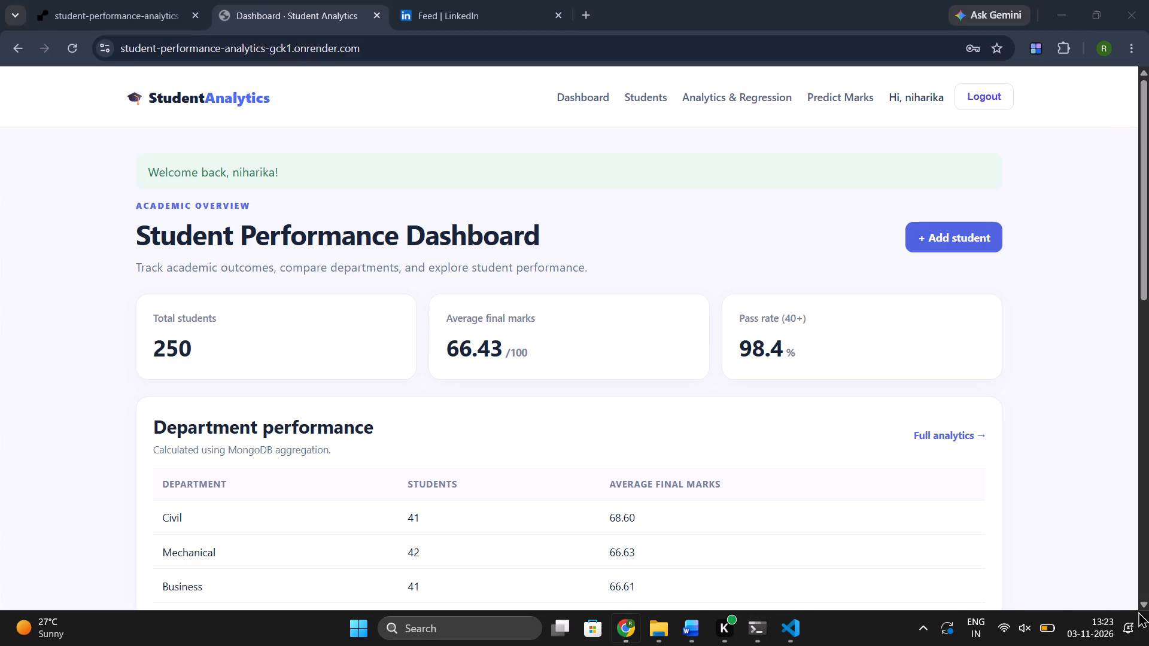
# Switch to the Word project report and remove the blank lines beneath the login page screenshot above Figure A.2.
pyautogui.click(697, 625)
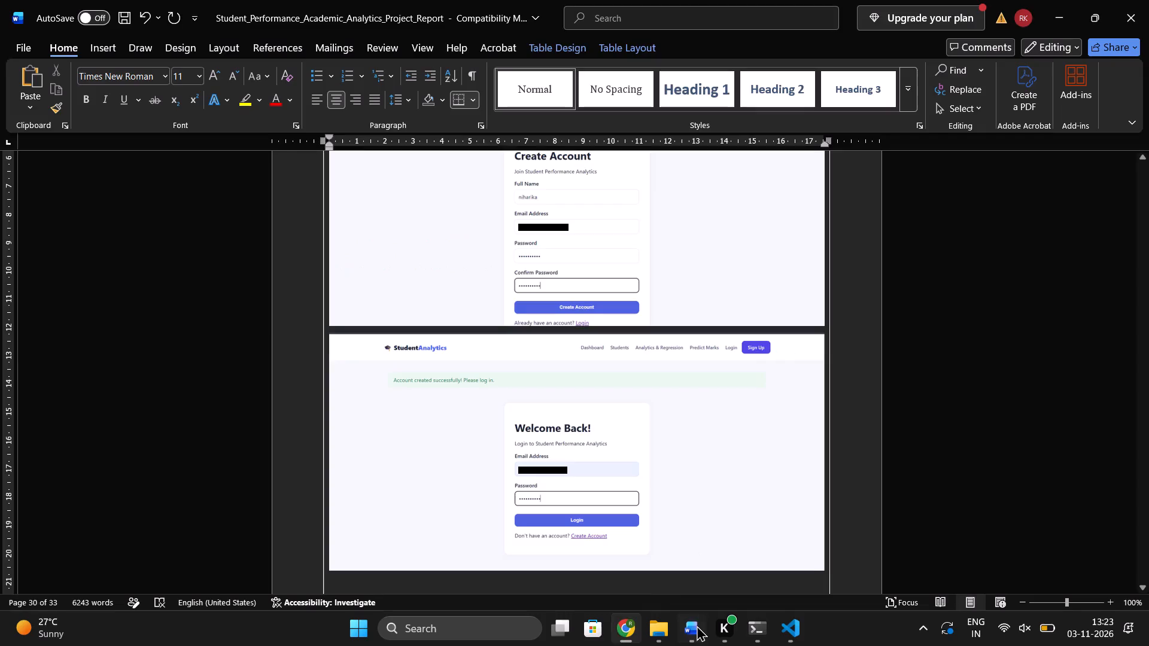
pyautogui.scroll(-3, 606, 461)
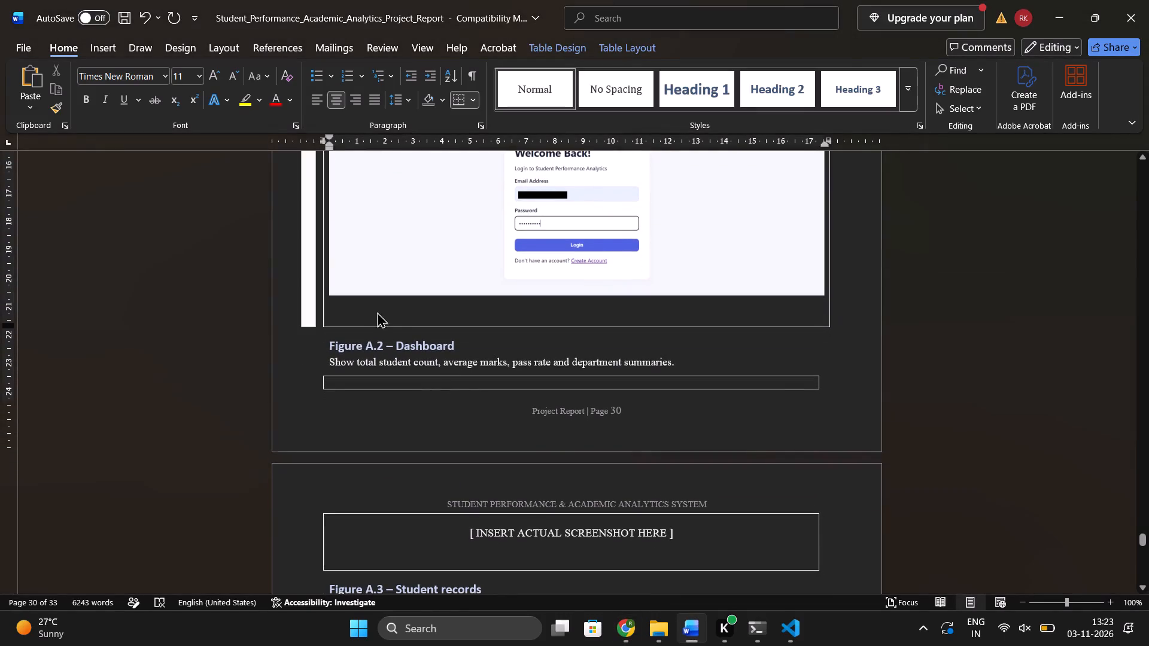
pyautogui.click(358, 320)
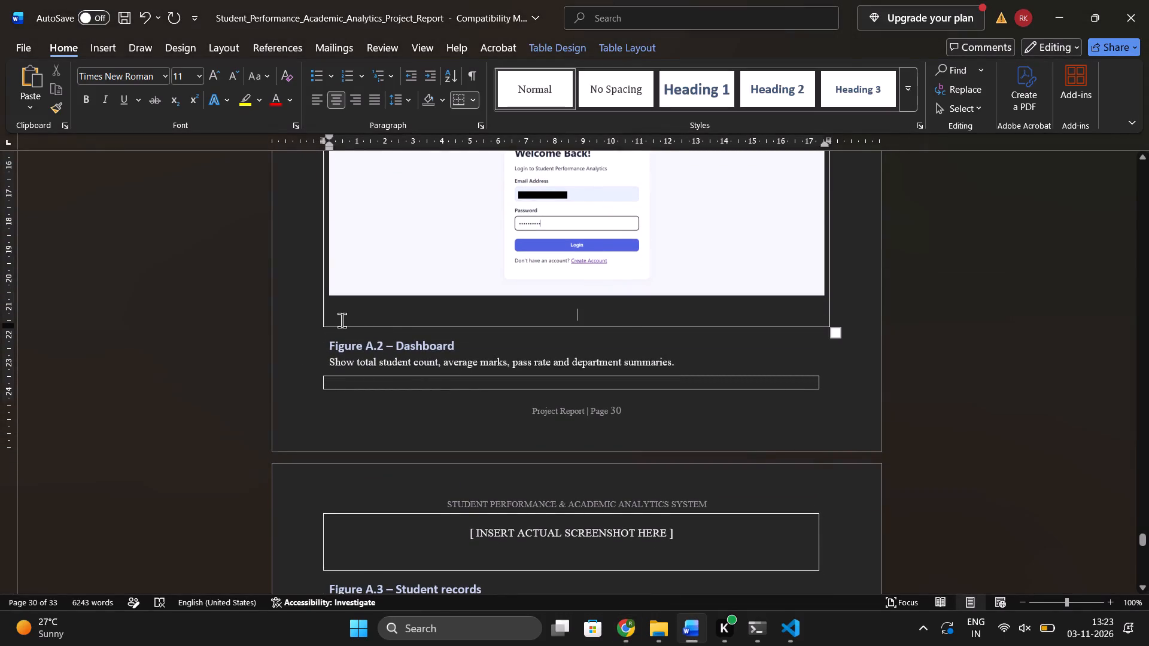
pyautogui.press('BackSpace')
pyautogui.press('BackSpace')
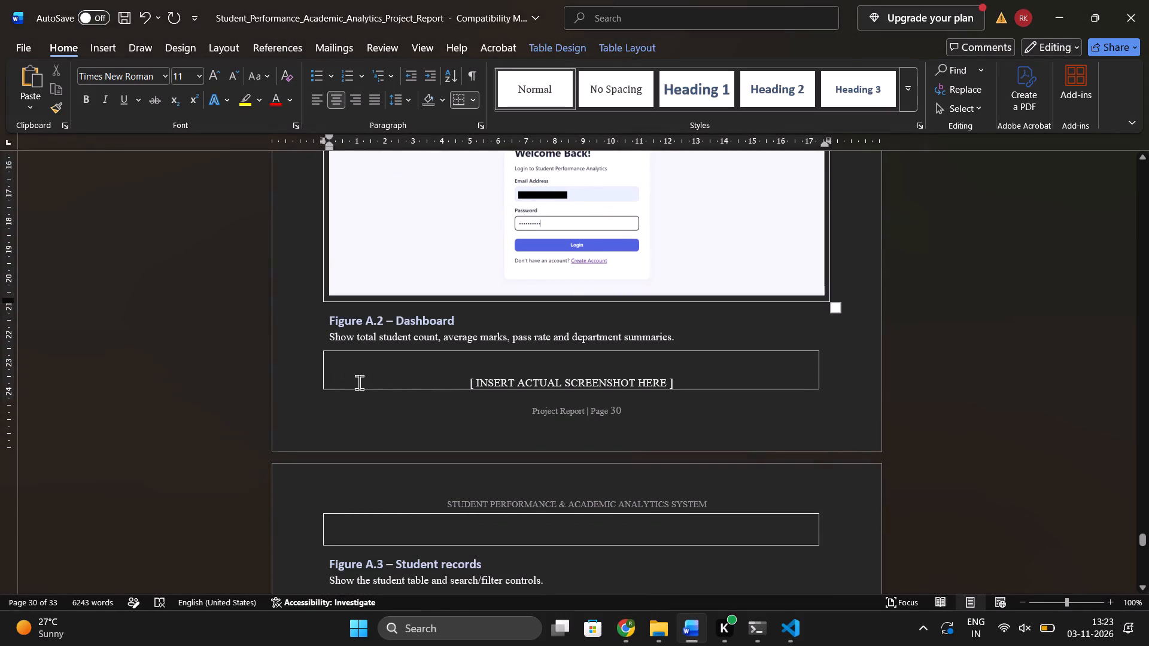
# Replace the Figure A.2 – Dashboard placeholder text "[ INSERT ACTUAL SCREENSHOT HERE ]" with the copied dashboard screenshot.
pyautogui.moveTo(443, 379); pyautogui.dragTo(688, 380)
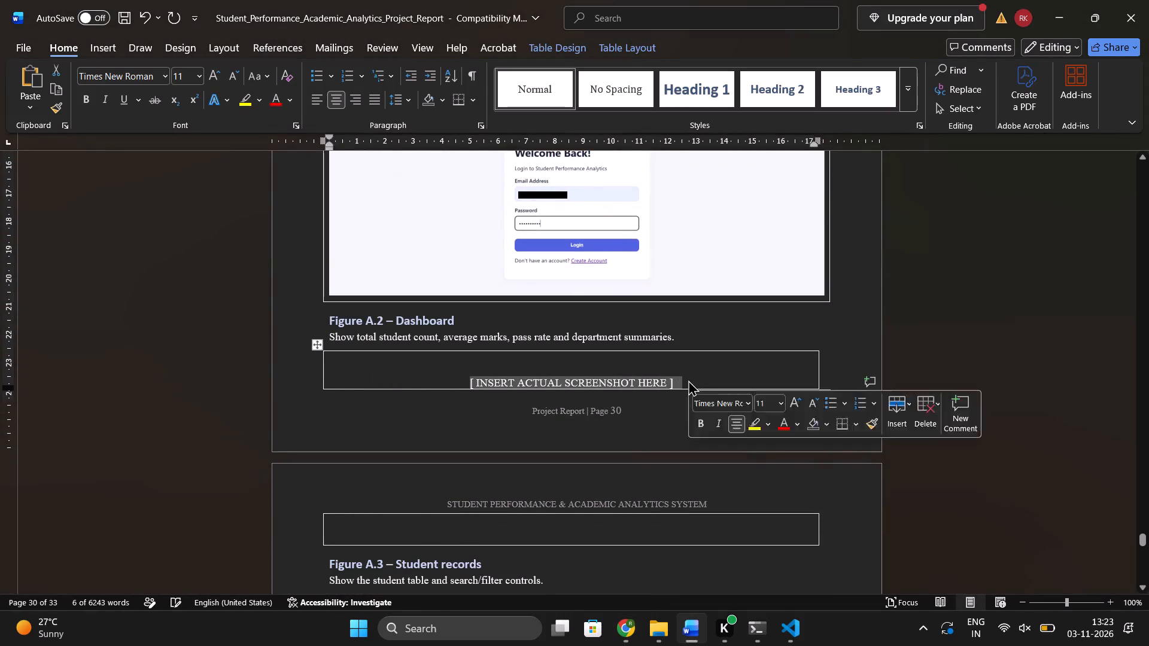
pyautogui.press('BackSpace')
pyautogui.press('BackSpace')
pyautogui.press('BackSpace')
pyautogui.hotkey('ctrl', 'v')
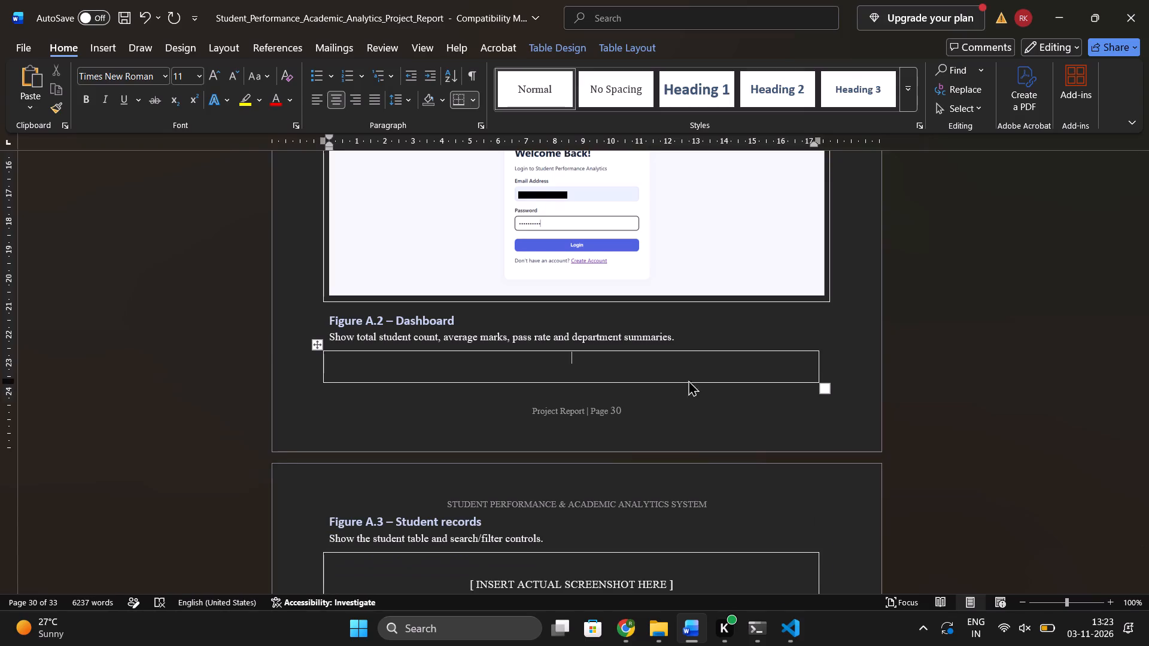
pyautogui.scroll(1, 688, 380)
pyautogui.scroll(-4, 688, 380)
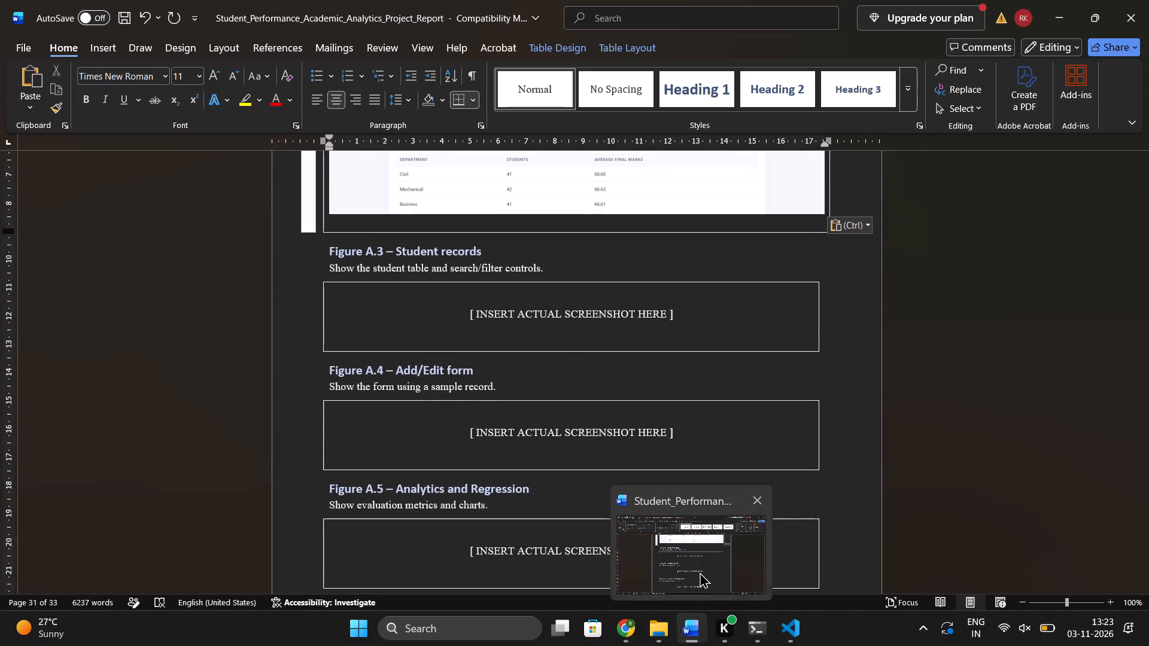
# Switch to Chrome and open the Students page of the StudentAnalytics site.
pyautogui.click(648, 549)
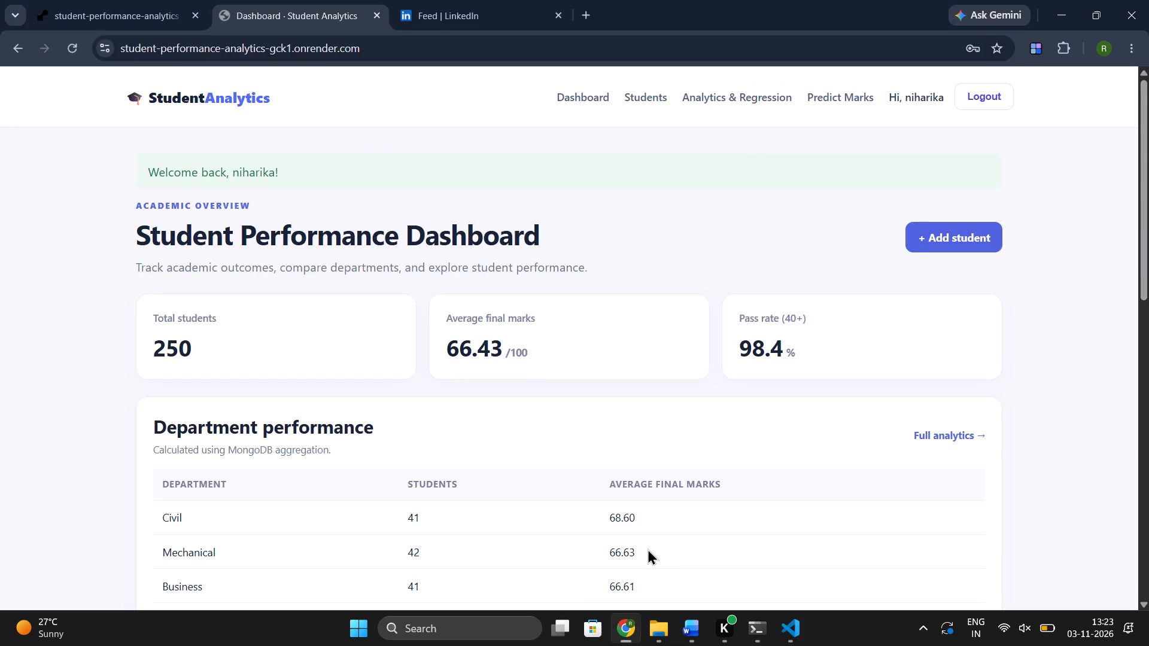
pyautogui.scroll(1, 421, 434)
pyautogui.click(643, 99)
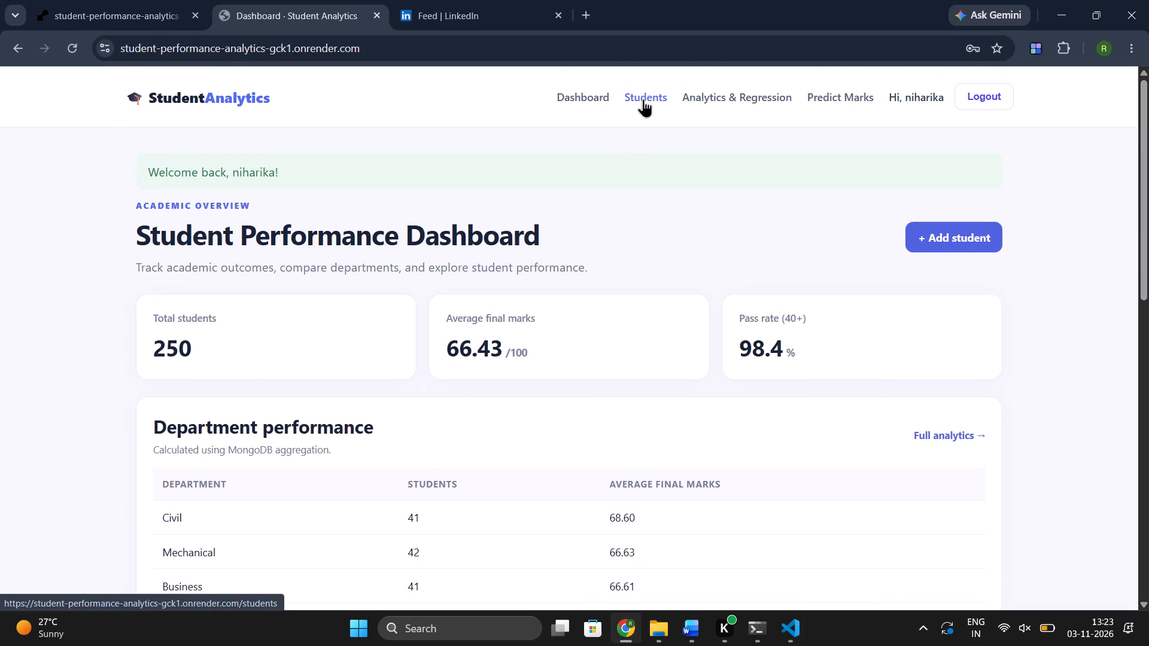
pyautogui.scroll(-2, 473, 242)
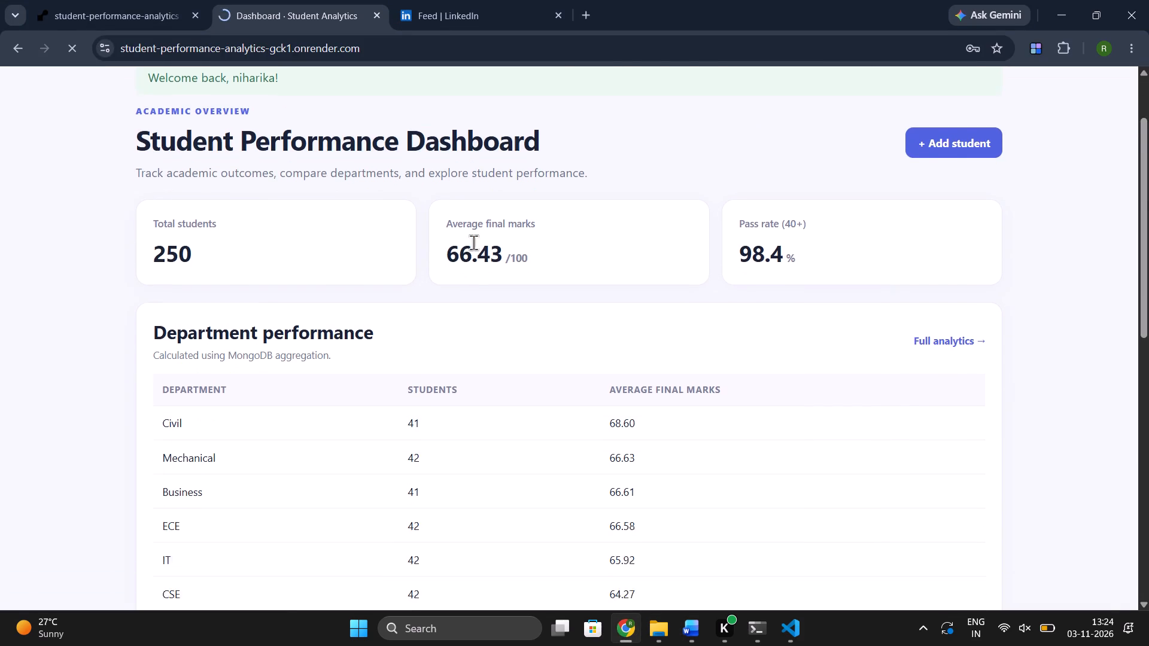
pyautogui.scroll(-4, 473, 242)
pyautogui.scroll(3, 473, 242)
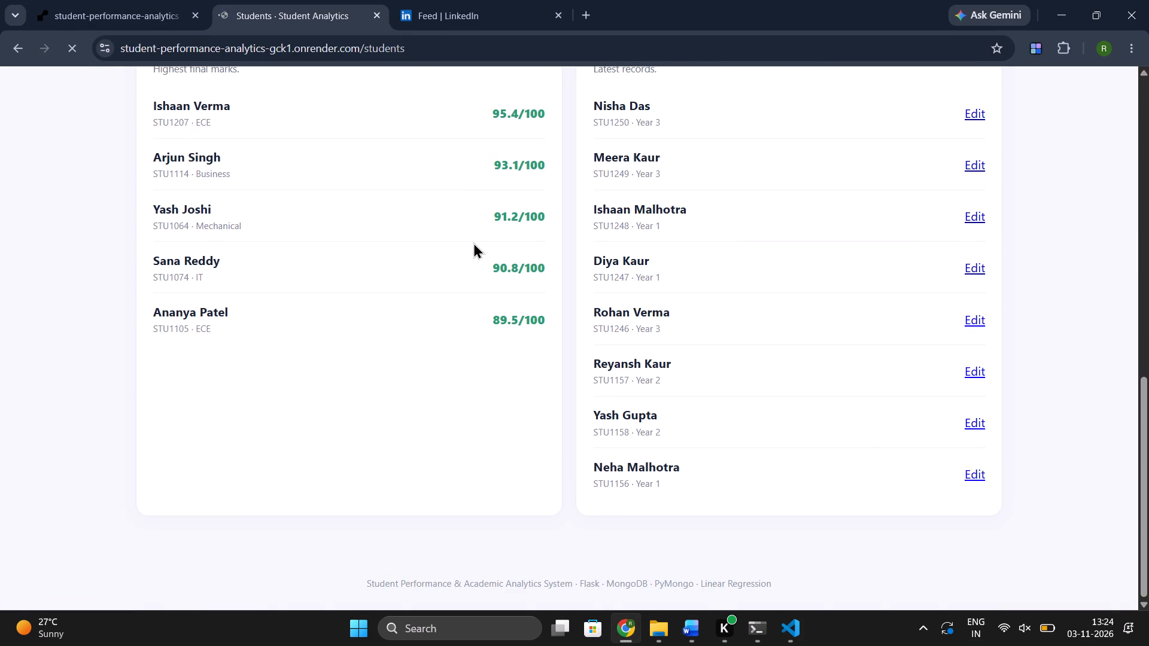
pyautogui.scroll(1, 557, 358)
pyautogui.scroll(-2, 557, 358)
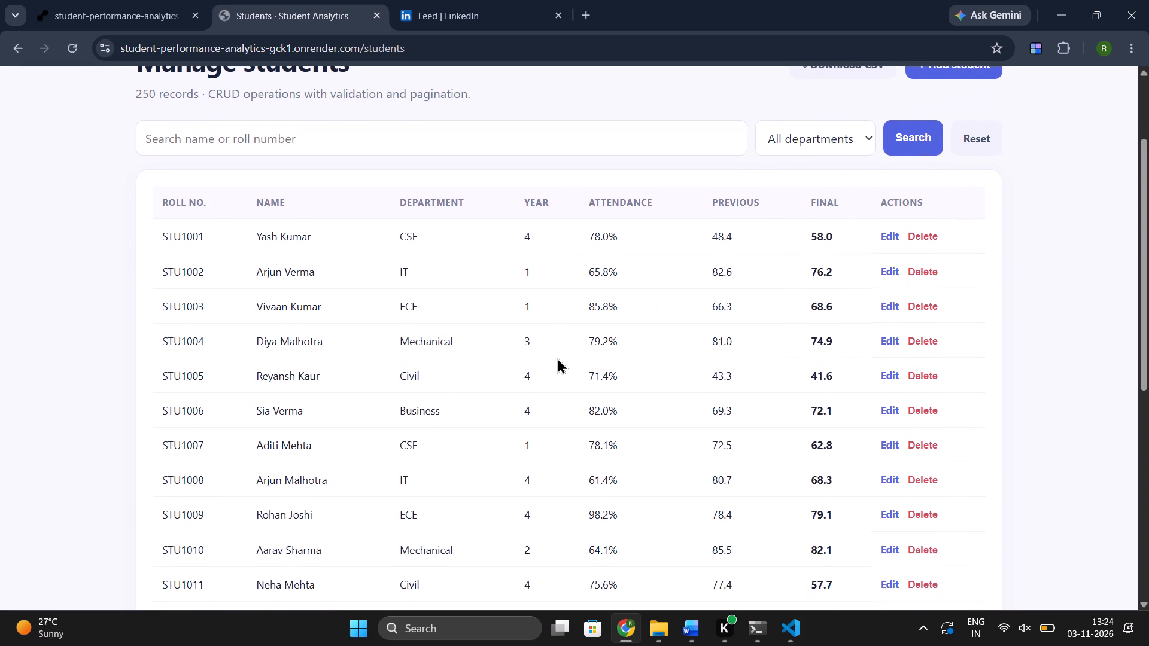
pyautogui.scroll(3, 557, 358)
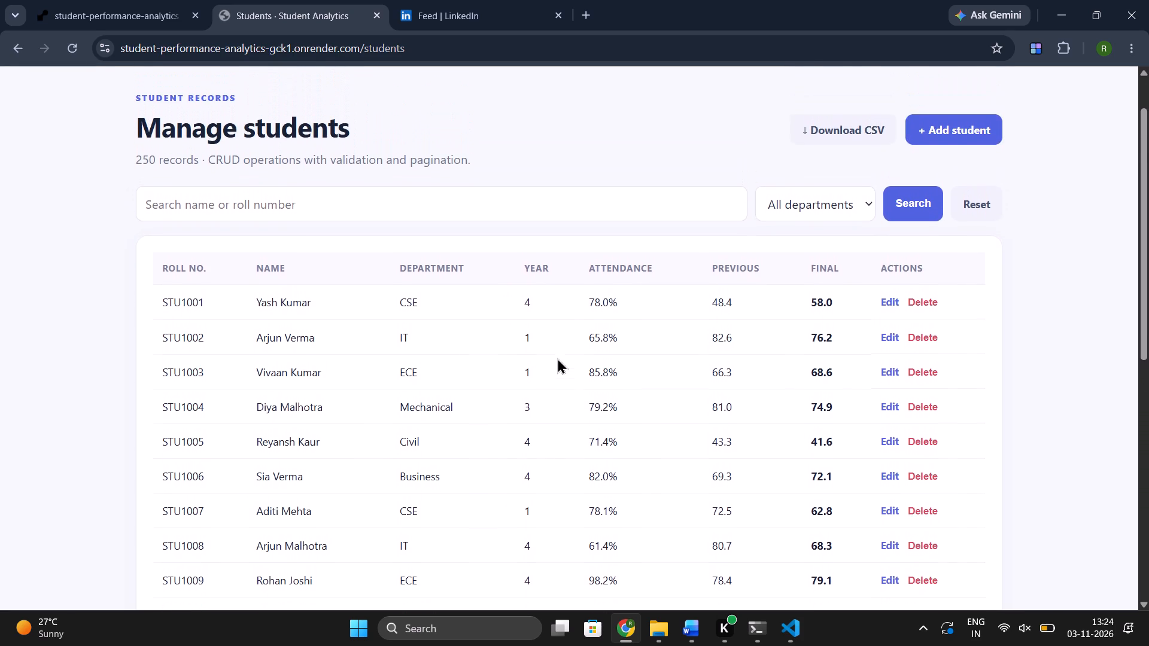
pyautogui.scroll(2, 557, 358)
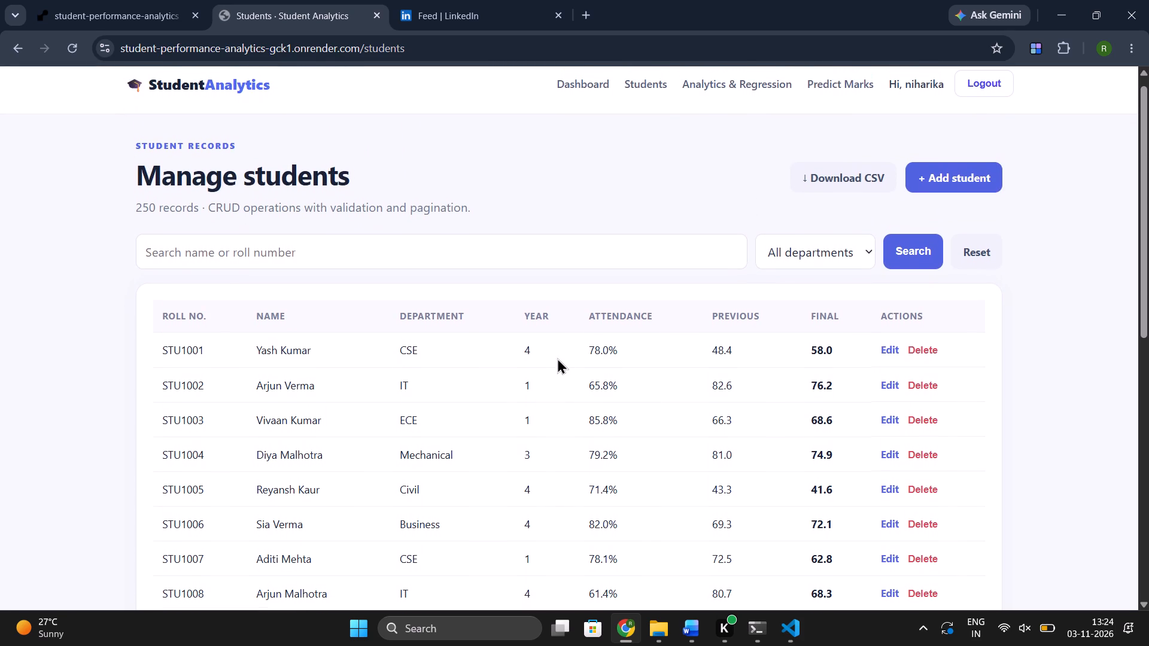
pyautogui.press('Print')
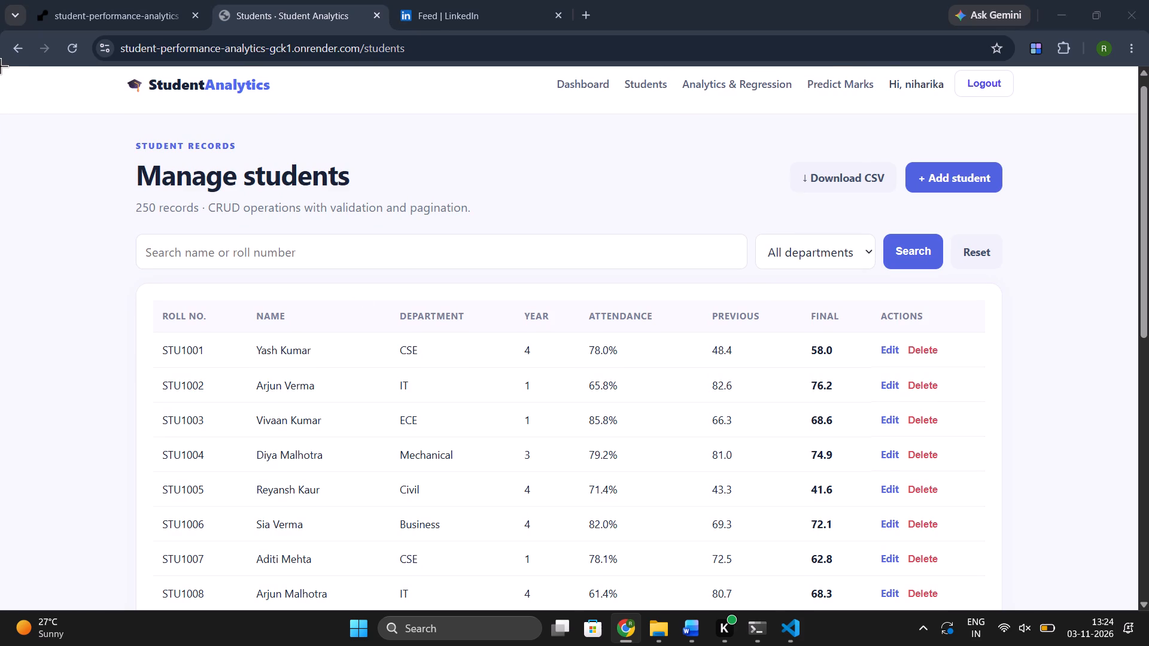
pyautogui.moveTo(0, 65); pyautogui.dragTo(892, 576)
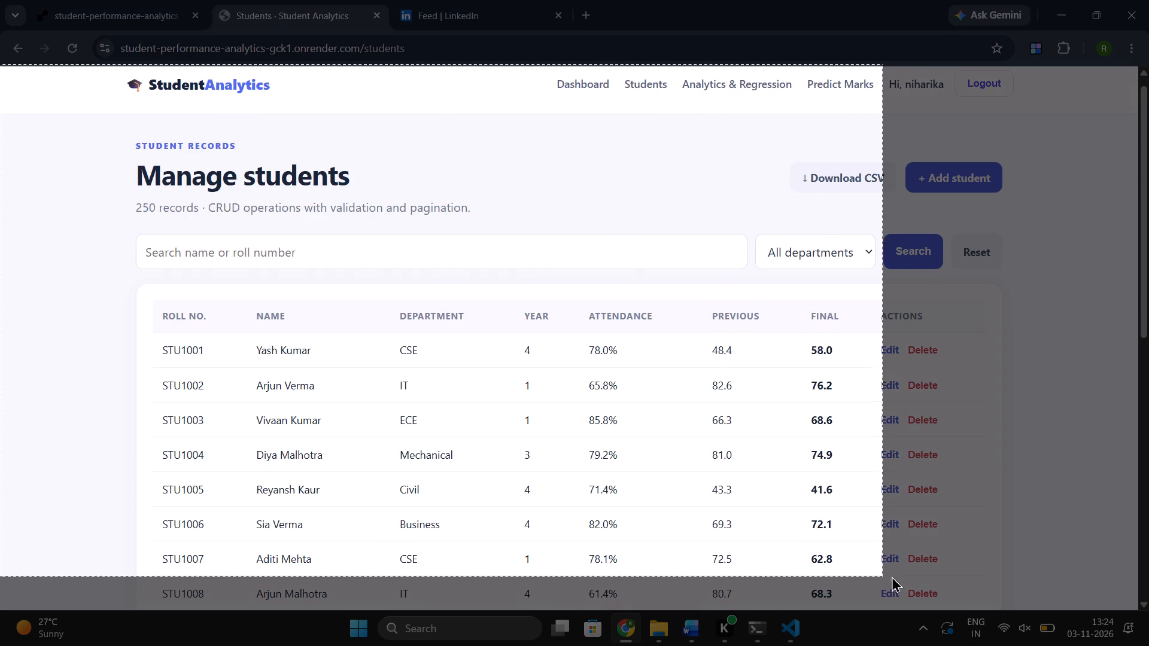
pyautogui.moveTo(892, 576); pyautogui.dragTo(1063, 616)
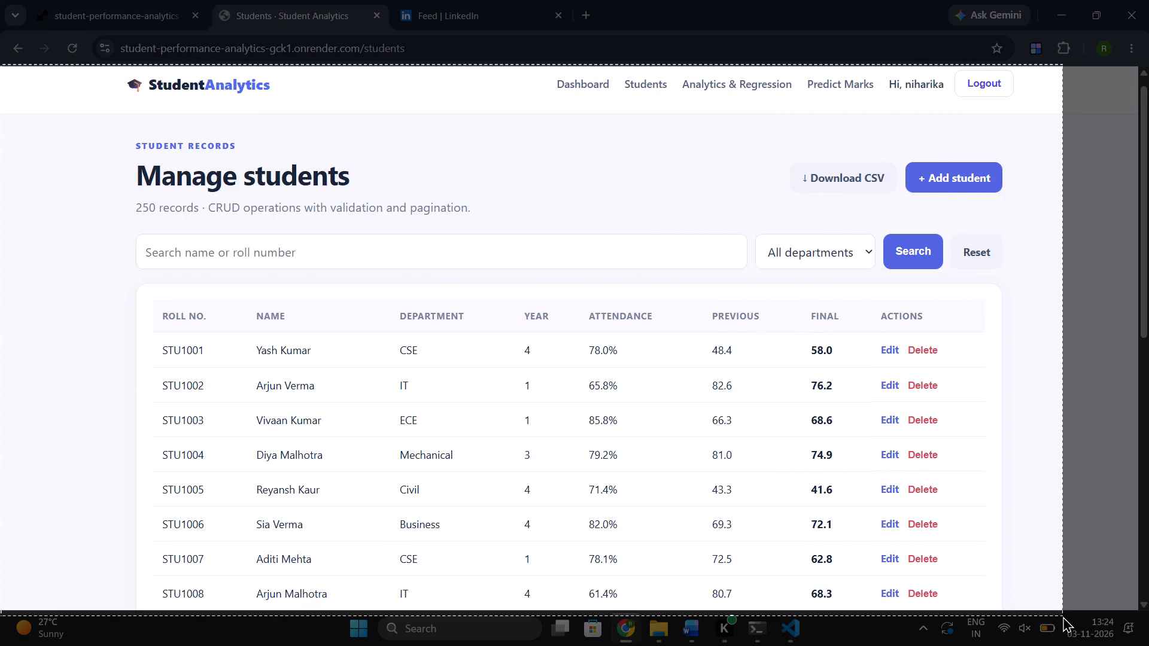
pyautogui.moveTo(1063, 616); pyautogui.dragTo(1138, 613)
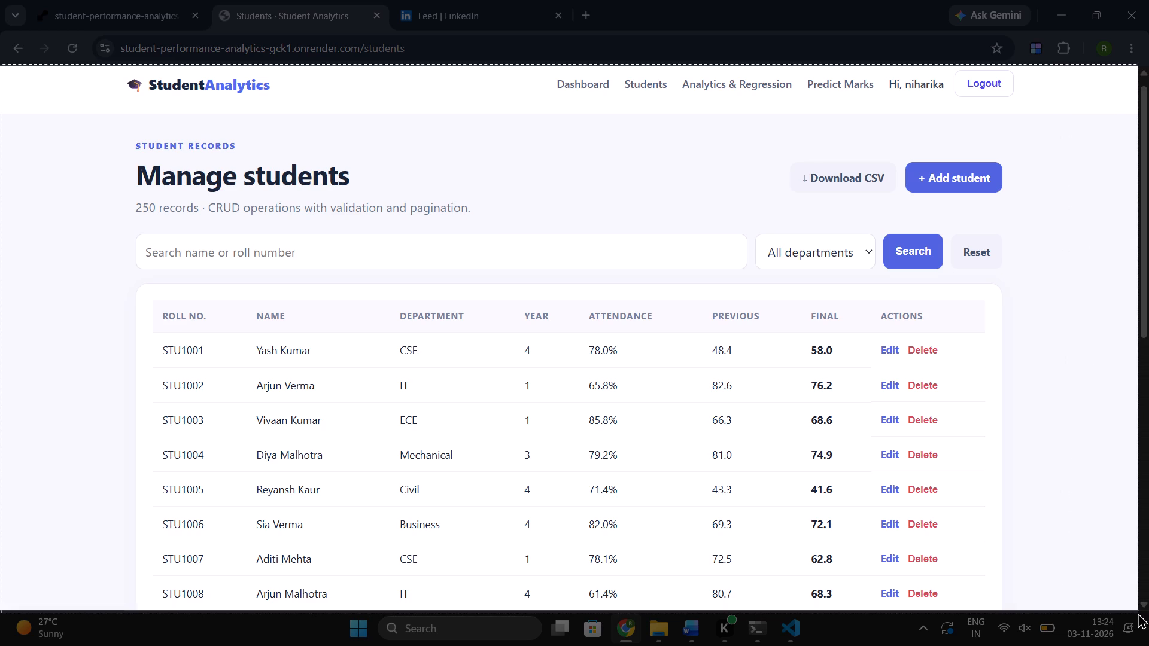
pyautogui.moveTo(1138, 613); pyautogui.dragTo(1137, 613)
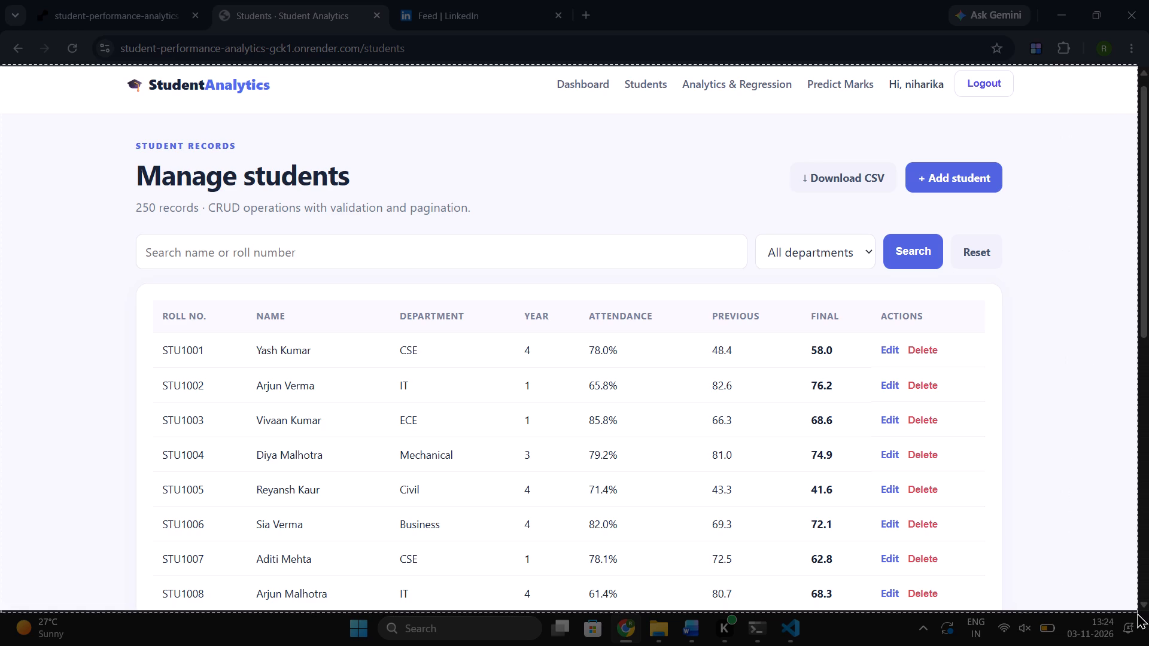
pyautogui.moveTo(1137, 613); pyautogui.dragTo(1137, 611)
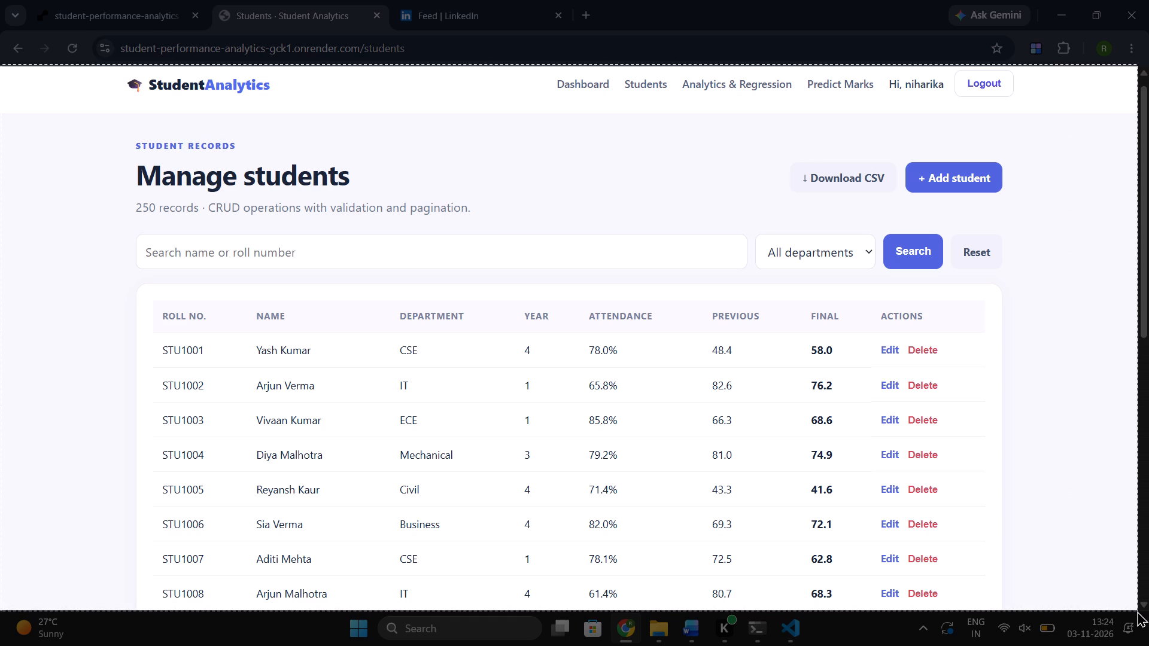
pyautogui.moveTo(1137, 611); pyautogui.dragTo(1137, 610)
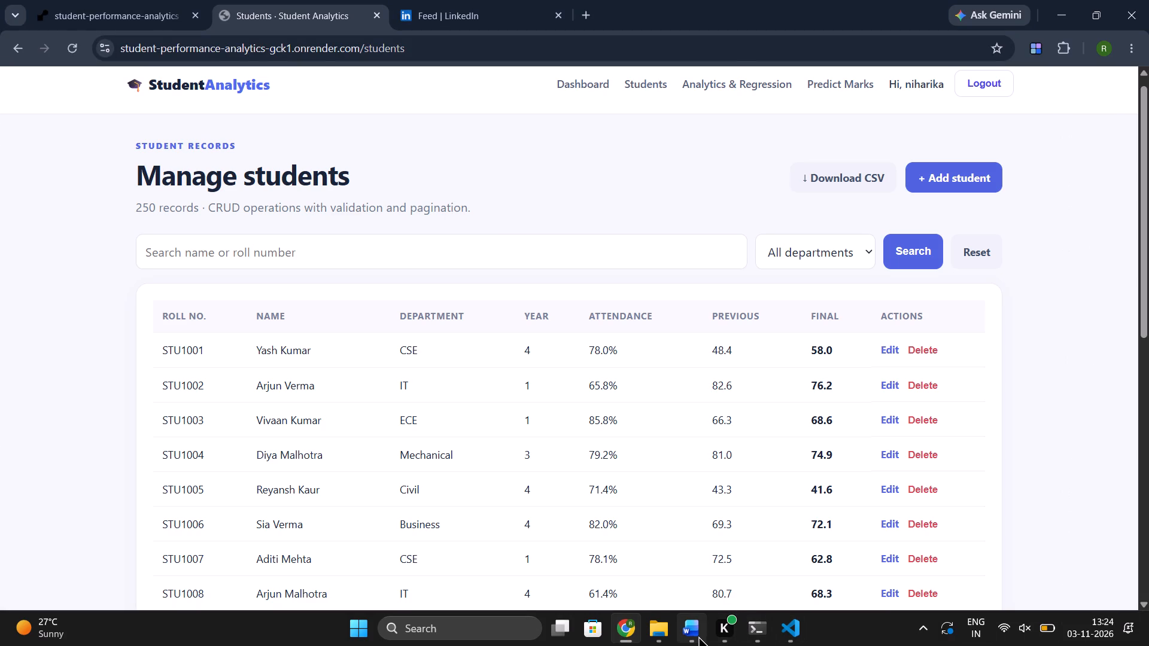
# In the Word report, replace the Figure A.3 – Student records placeholder text with the captured Manage students screenshot.
pyautogui.click(697, 635)
pyautogui.scroll(-1, 620, 409)
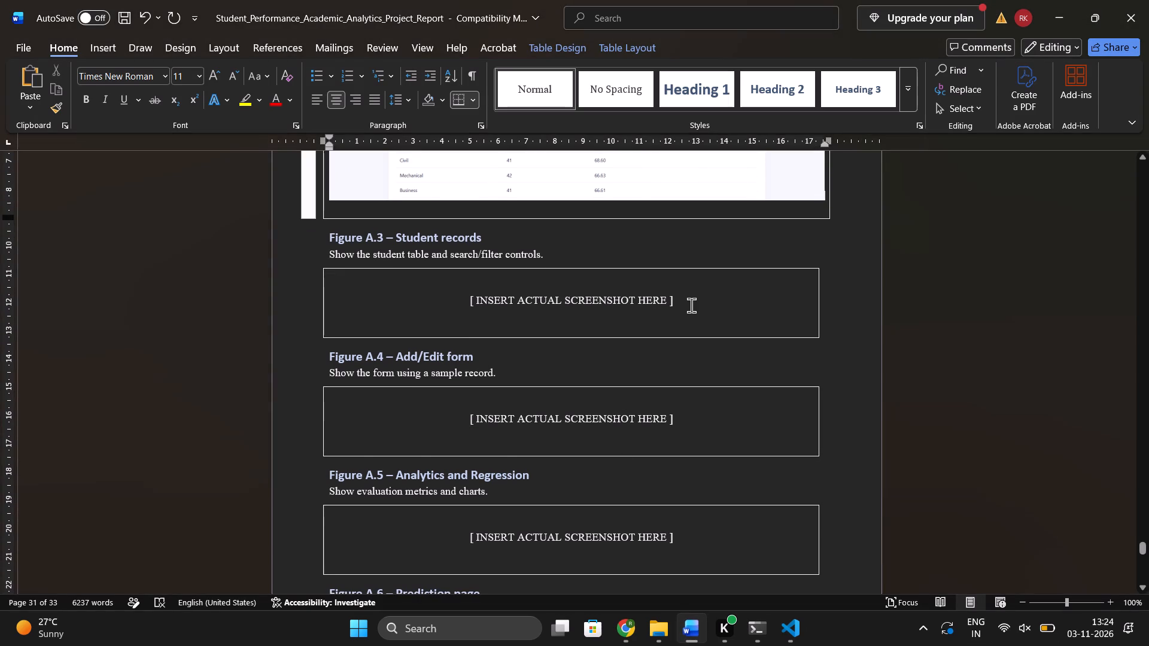
pyautogui.moveTo(689, 304); pyautogui.dragTo(442, 291)
pyautogui.press('BackSpace')
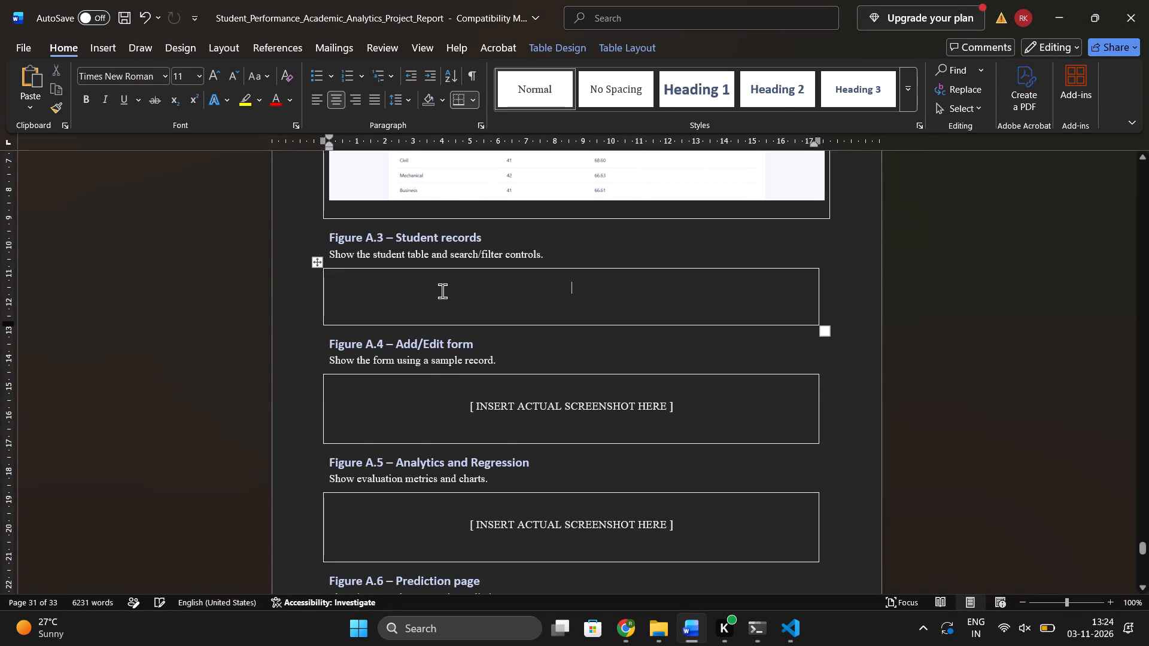
pyautogui.press('BackSpace')
pyautogui.hotkey('ctrl', 'v')
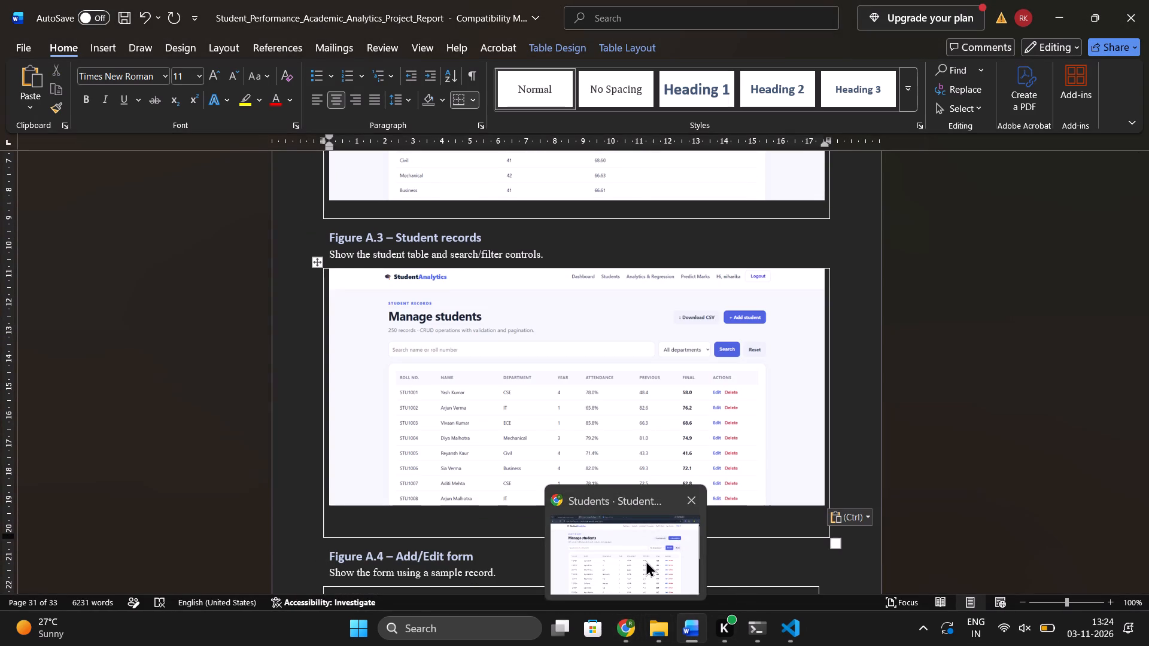
# Switch to Chrome and capture a screenshot of the rest of the student table, from STU1008 through the pagination row.
pyautogui.click(646, 560)
pyautogui.scroll(-7, 646, 560)
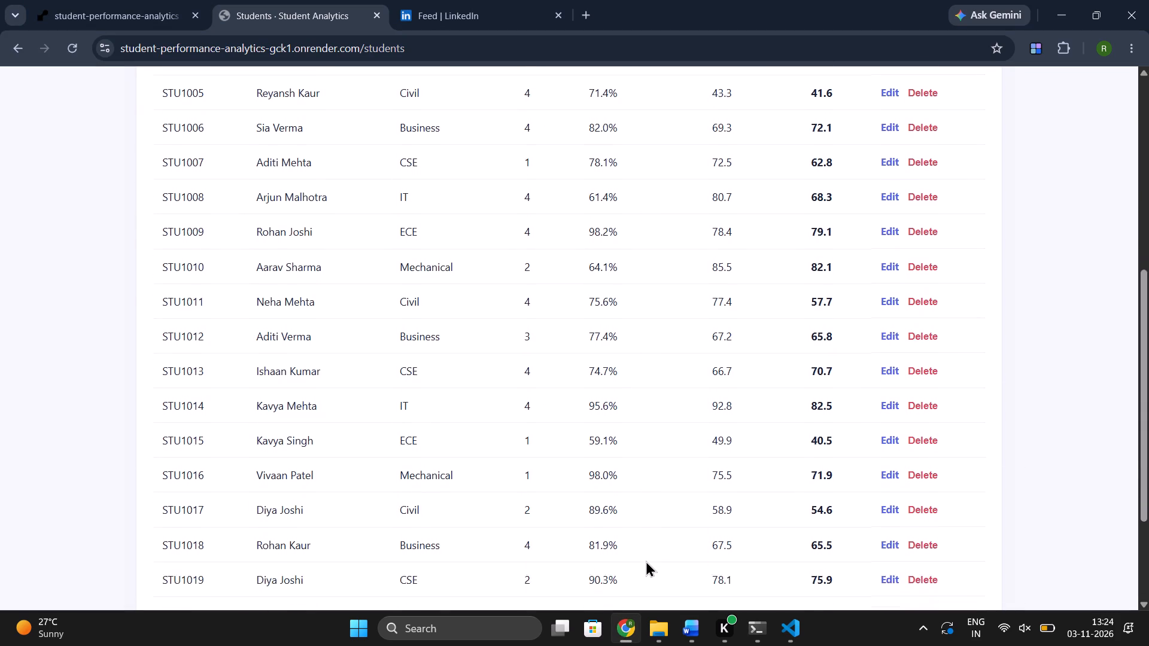
pyautogui.scroll(10, 646, 560)
pyautogui.scroll(-5, 646, 560)
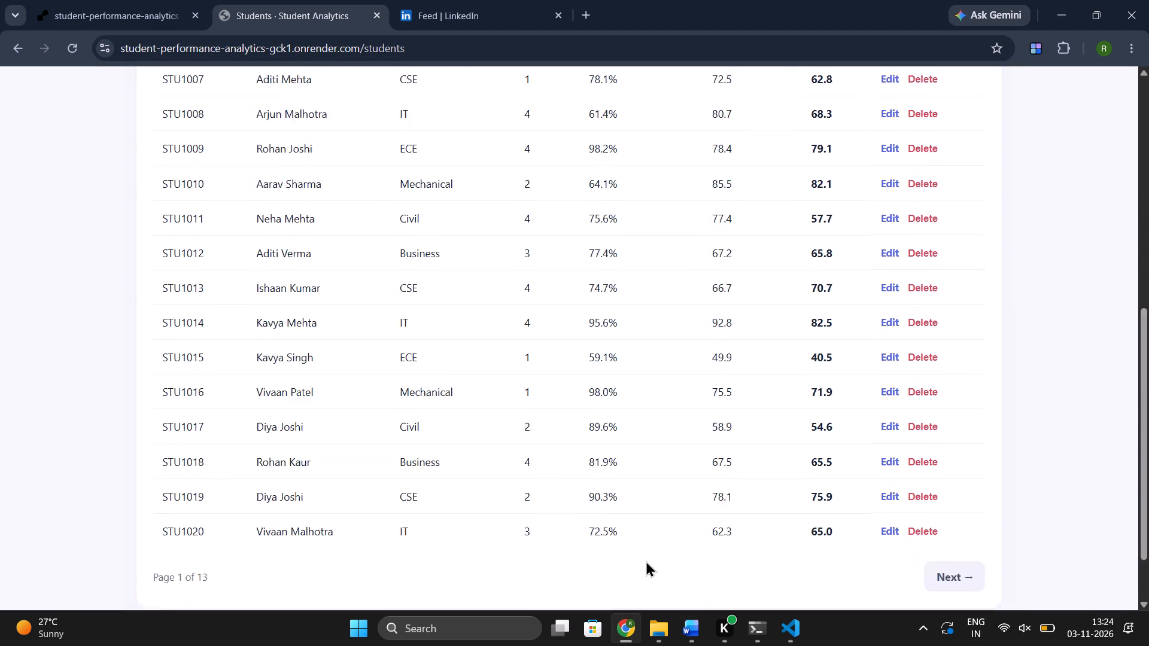
pyautogui.scroll(-2, 646, 560)
pyautogui.scroll(1, 646, 560)
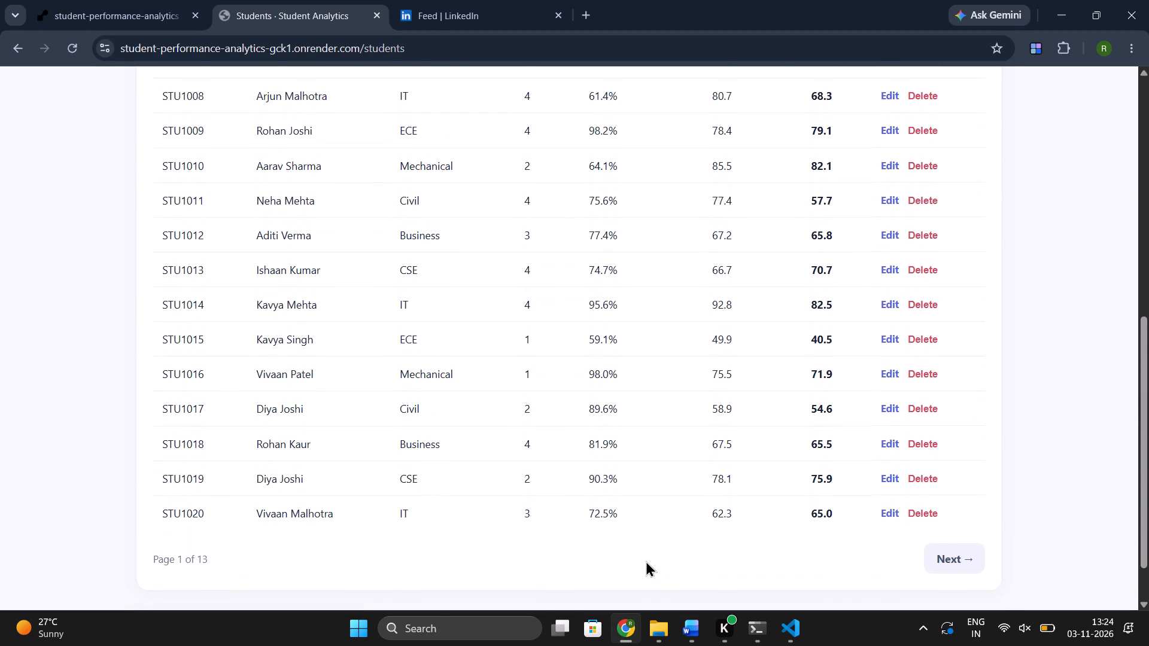
pyautogui.press('Print')
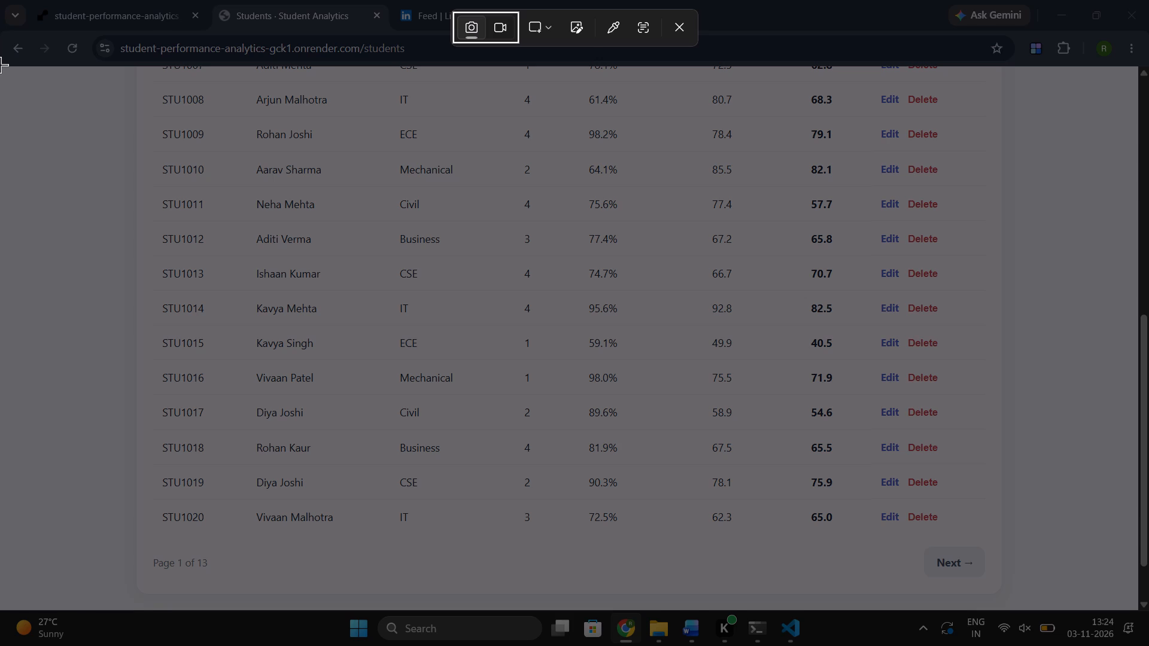
pyautogui.moveTo(0, 65); pyautogui.dragTo(639, 465)
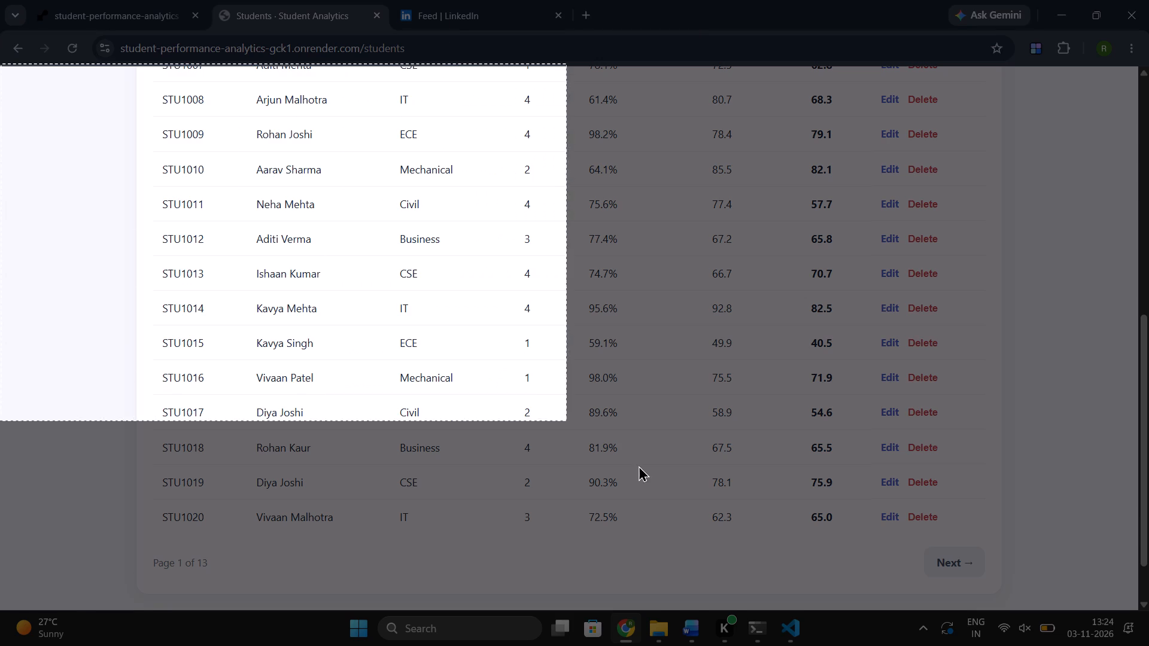
pyautogui.moveTo(639, 465); pyautogui.dragTo(1130, 606)
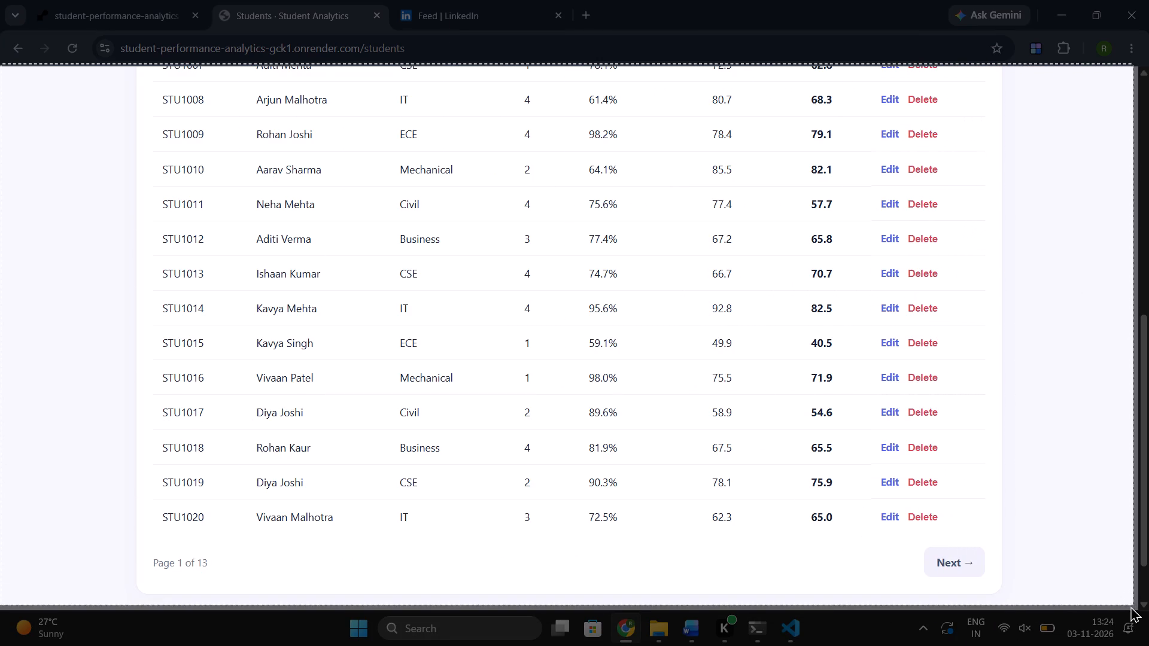
pyautogui.moveTo(1130, 606); pyautogui.dragTo(1139, 611)
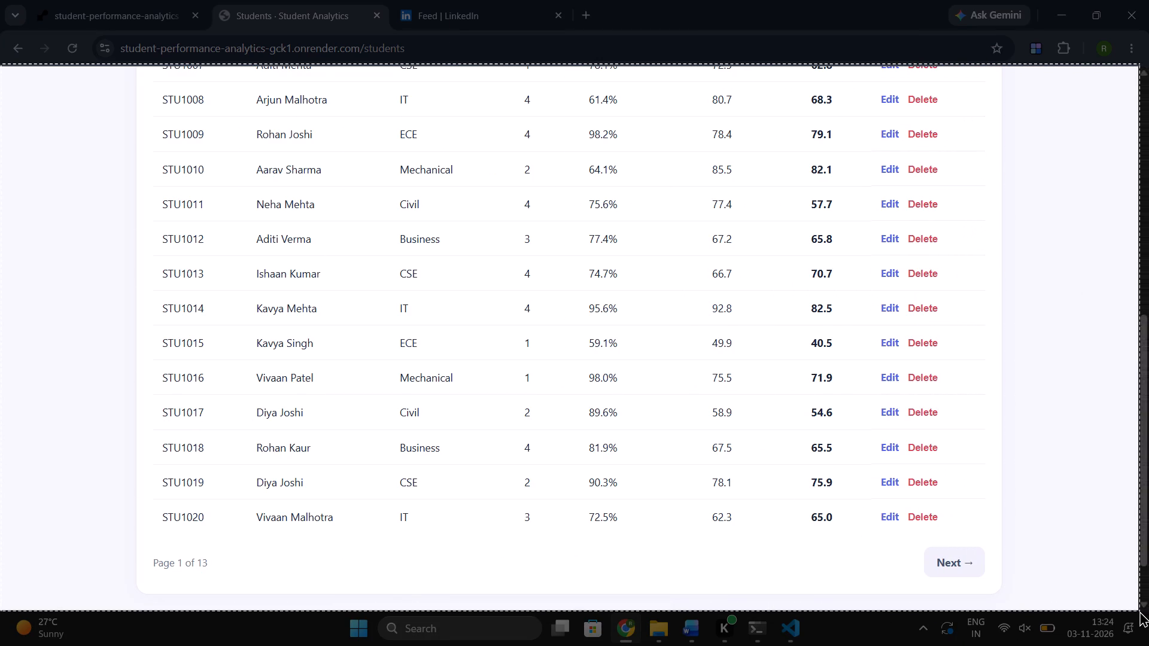
pyautogui.moveTo(1139, 611); pyautogui.dragTo(1137, 610)
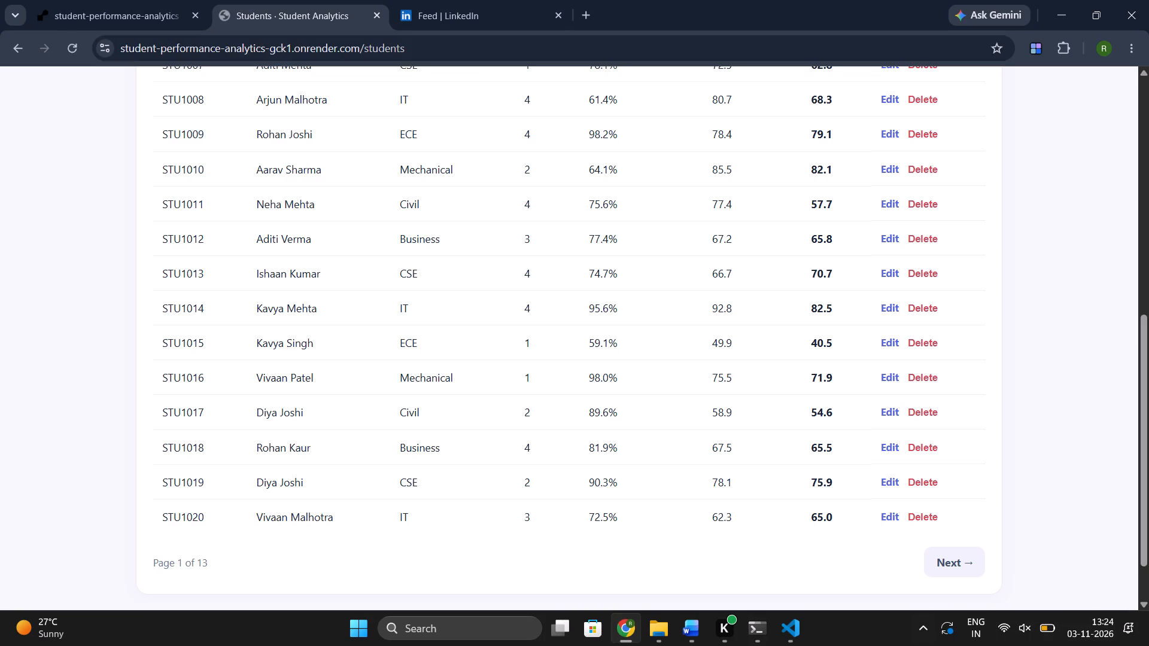
# Switch to the Word report and paste the captured student table screenshot beneath the first one in the Figure A.3 box.
pyautogui.click(692, 613)
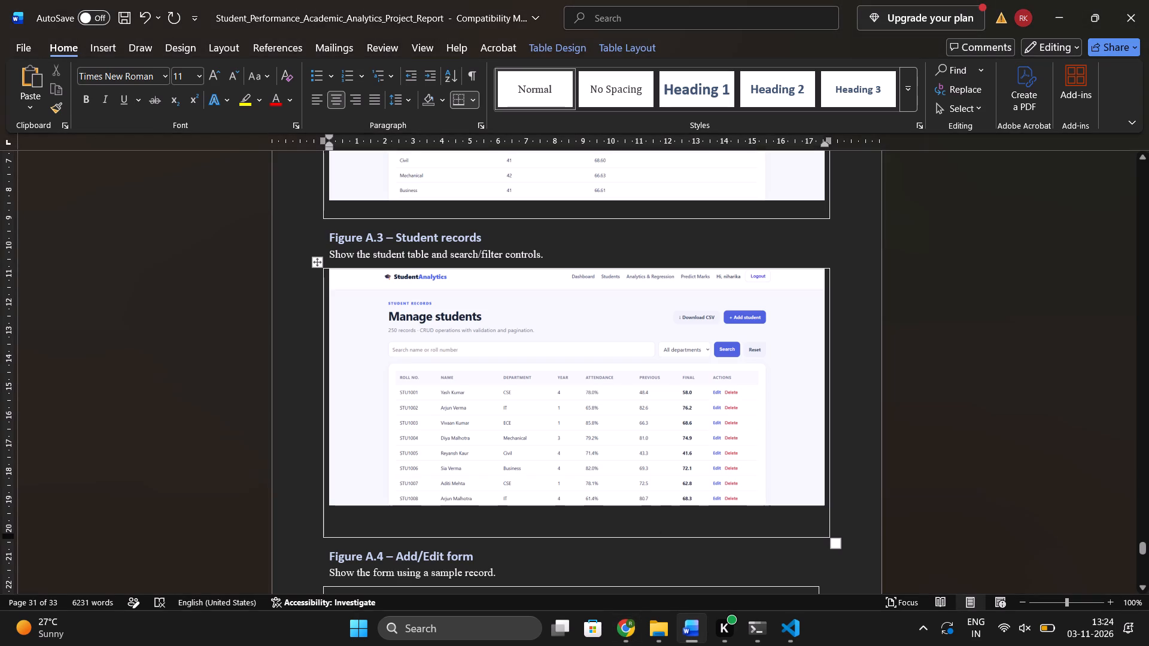
pyautogui.click(525, 509)
pyautogui.press('BackSpace')
pyautogui.press('Return')
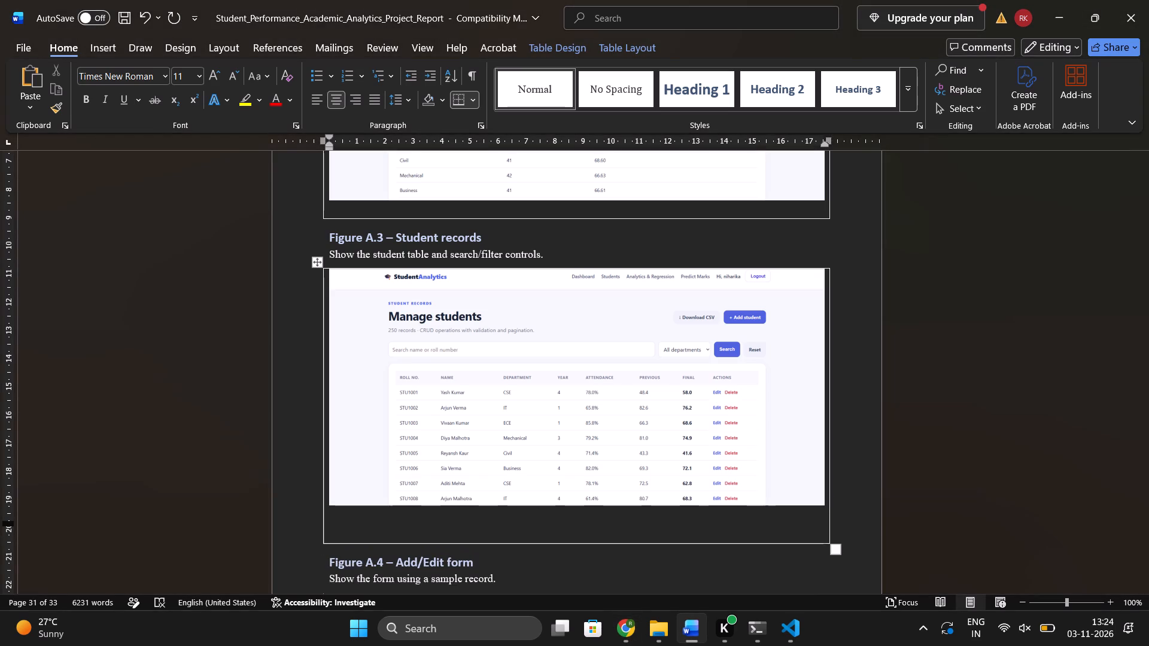
pyautogui.hotkey('ctrl', 'b')
pyautogui.hotkey('ctrl', 'v')
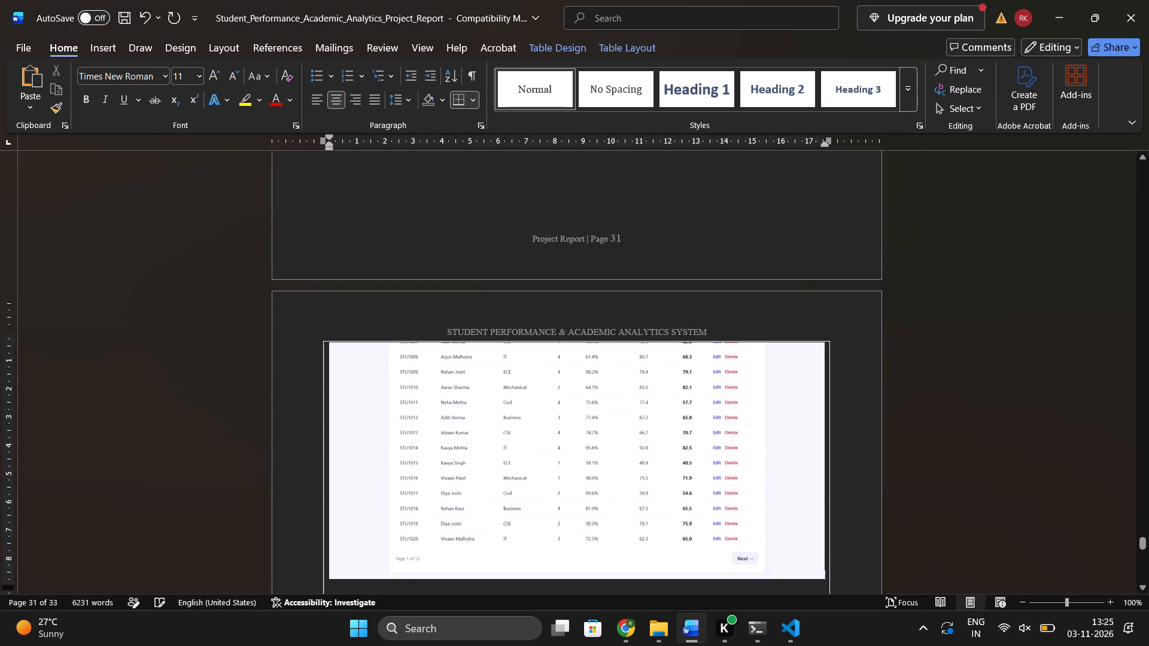
# Remove the blank line below the second screenshot in the Figure A.3 box.
pyautogui.scroll(2, 525, 509)
pyautogui.scroll(-5, 525, 509)
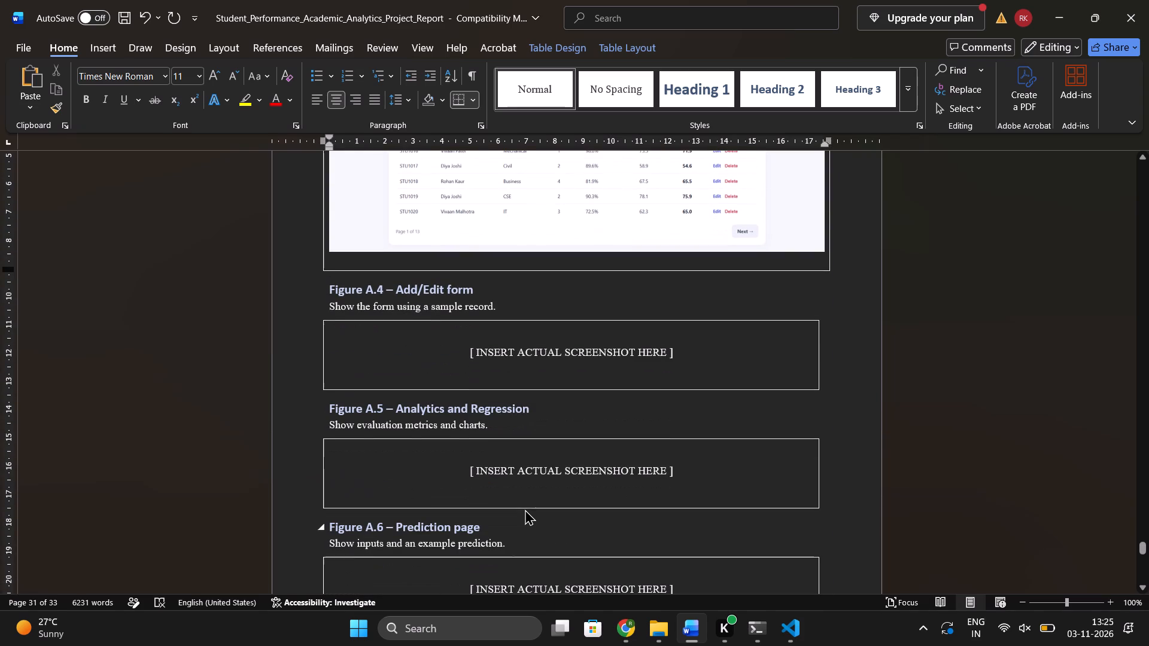
pyautogui.scroll(-1, 525, 509)
pyautogui.click(527, 269)
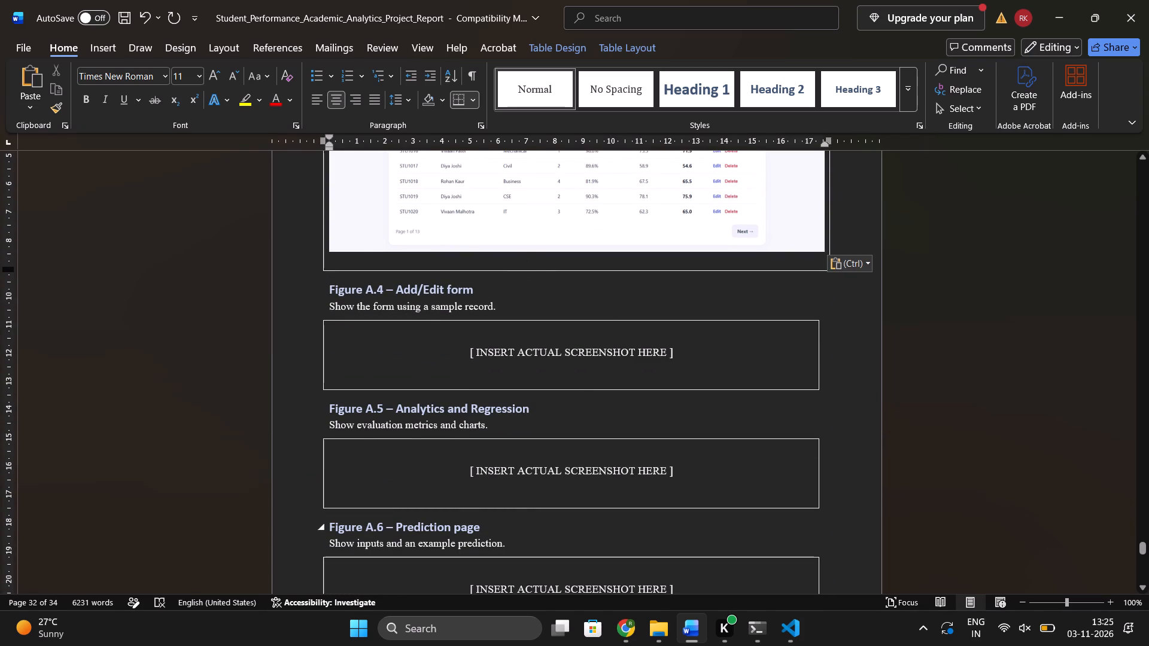
pyautogui.click(510, 263)
pyautogui.press('BackSpace')
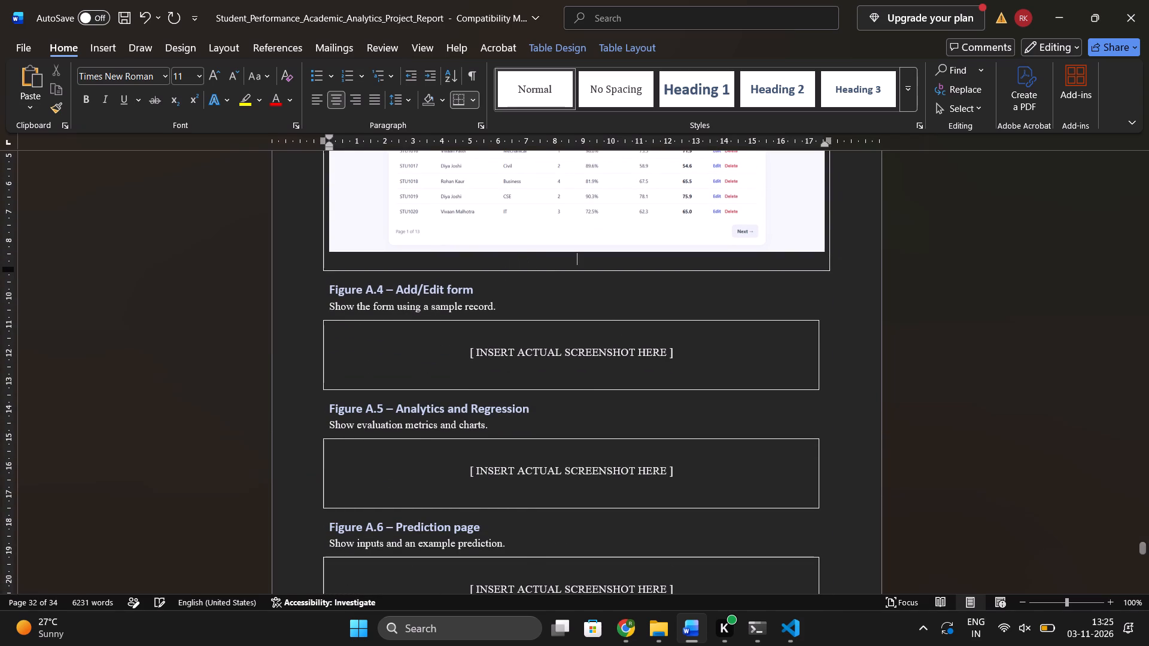
pyautogui.scroll(-1, 512, 329)
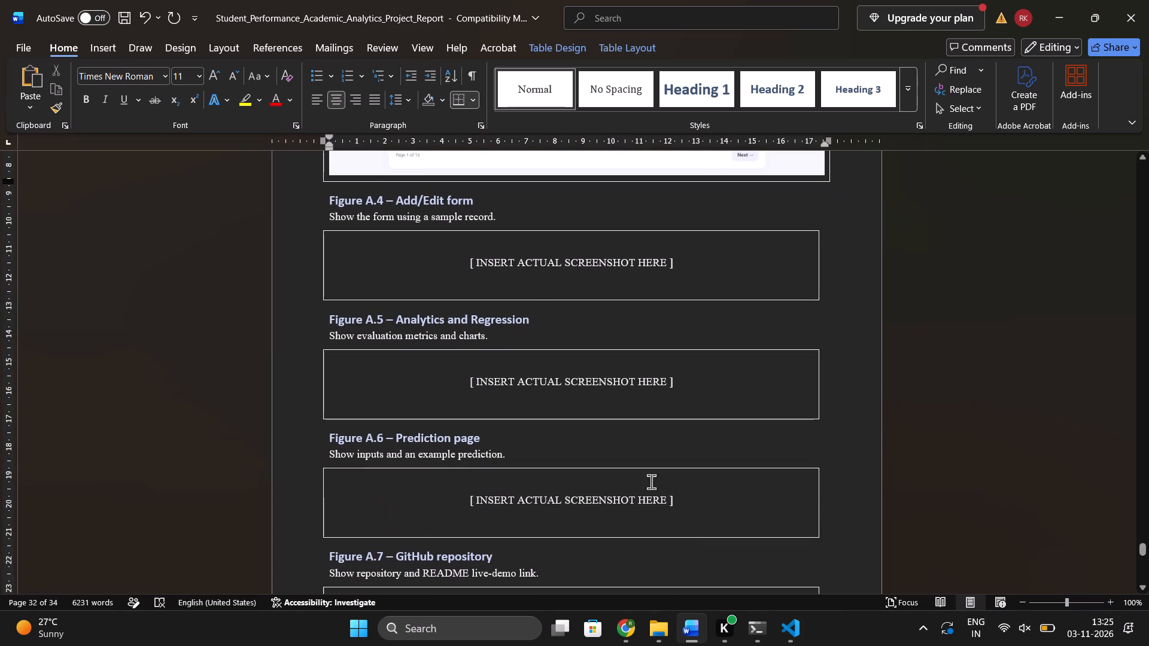
pyautogui.click(624, 624)
pyautogui.scroll(9, 829, 205)
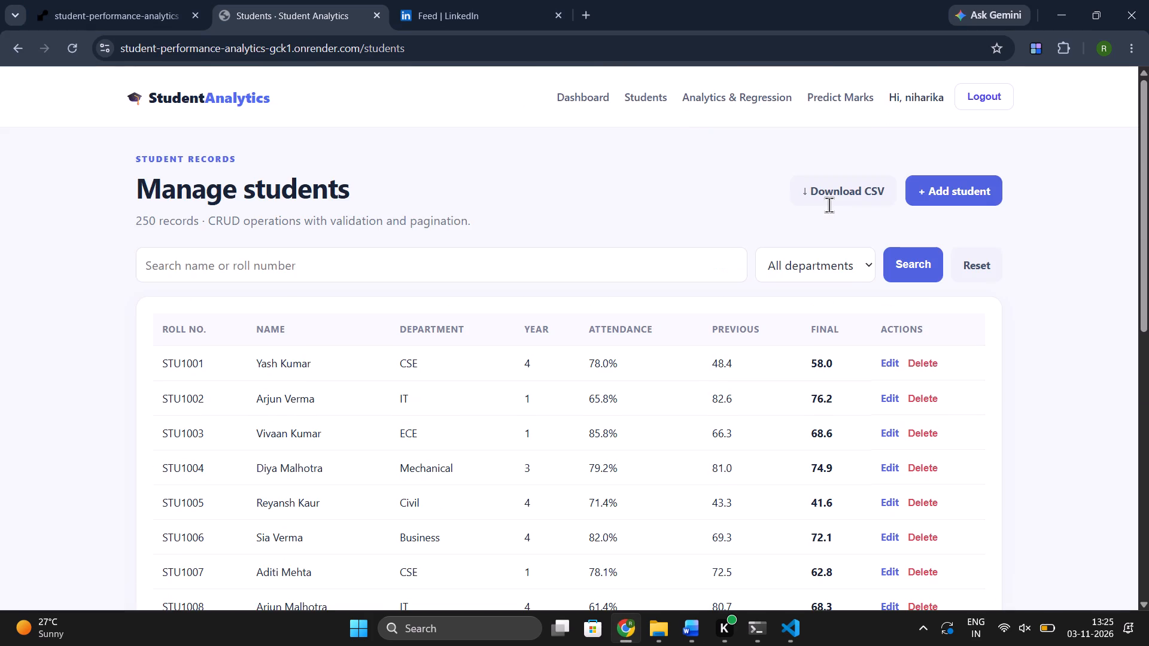
pyautogui.click(889, 367)
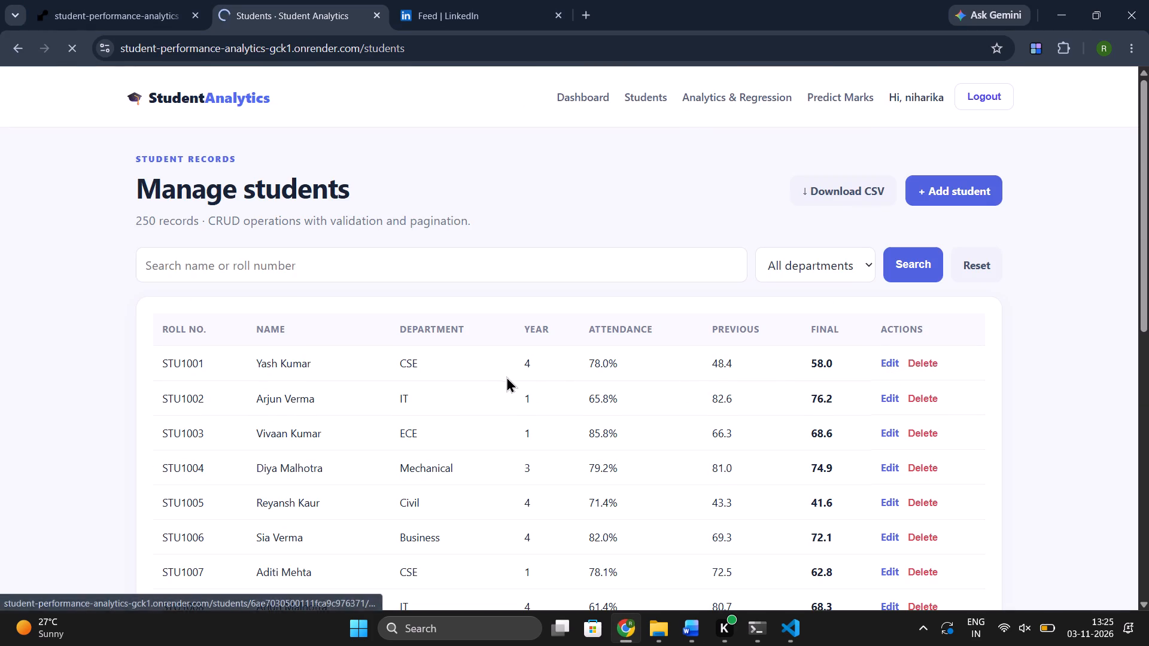
pyautogui.scroll(-1, 503, 376)
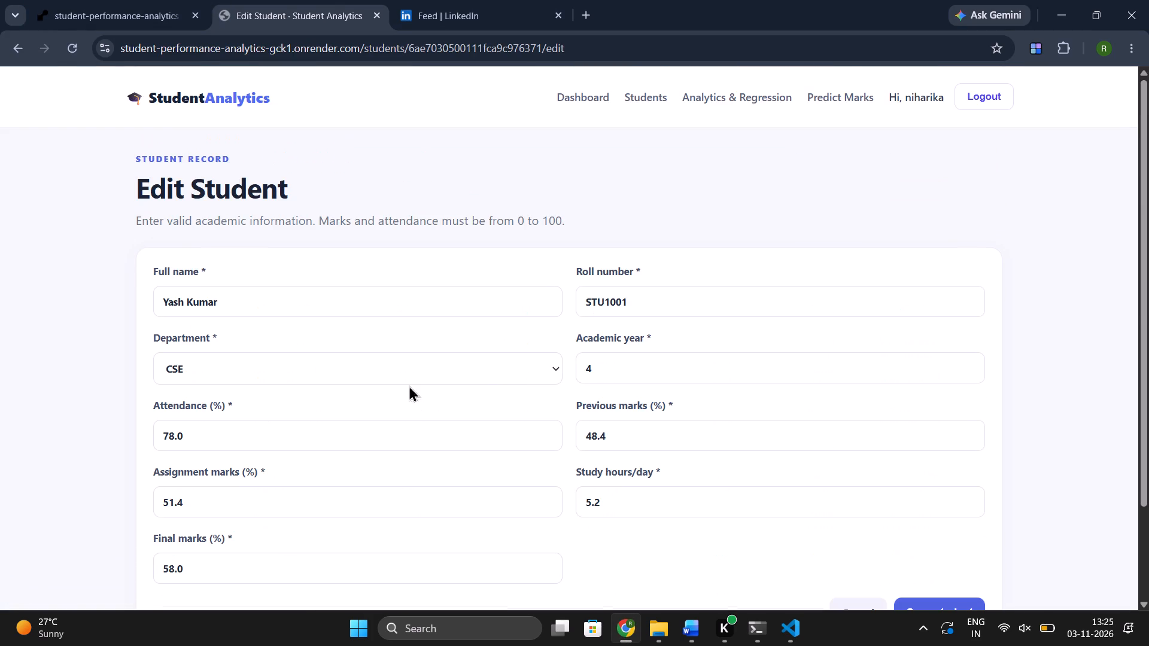
# Change the roll number in the Edit Student form to TEST1001.
pyautogui.click(646, 303)
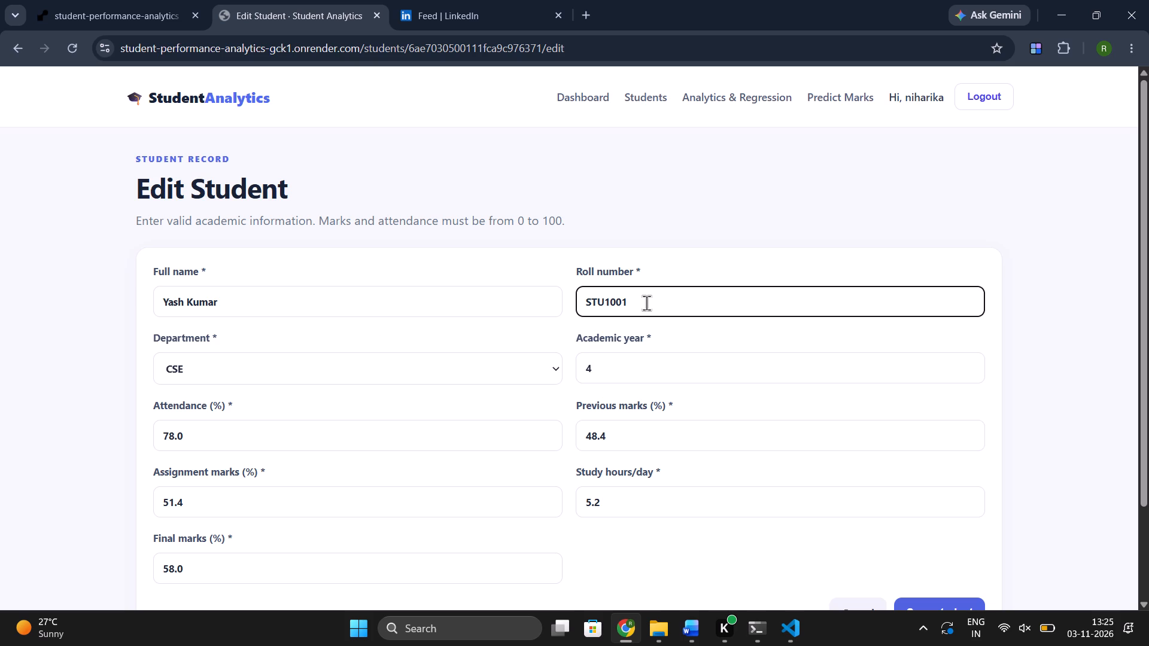
pyautogui.press('BackSpace')
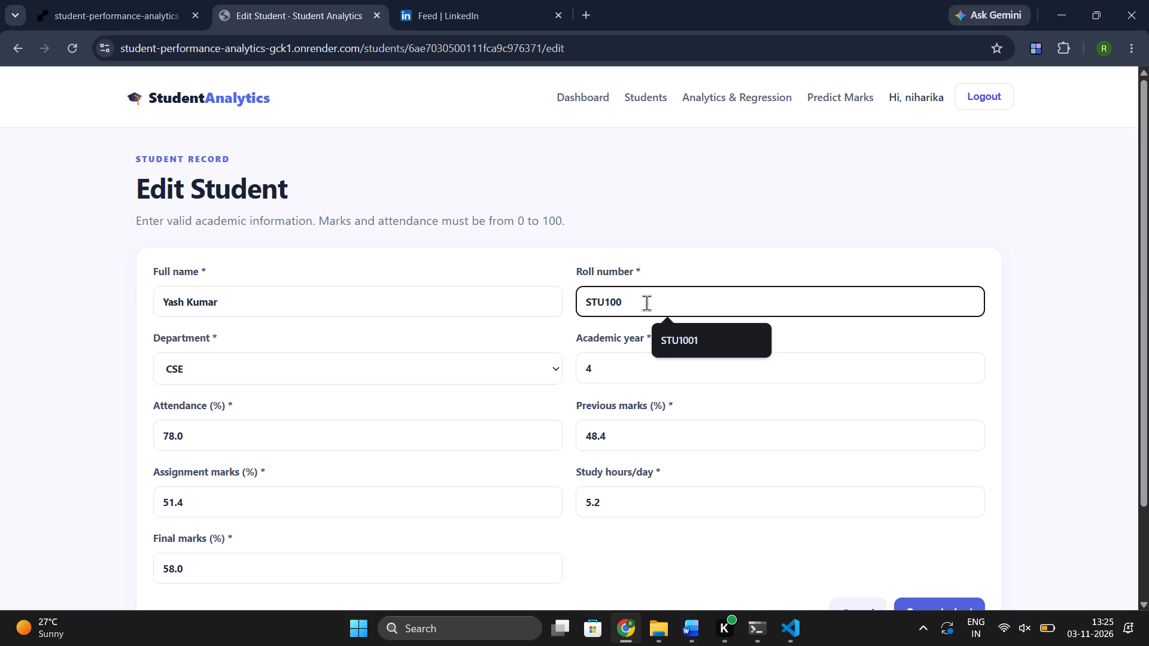
pyautogui.press('1')
pyautogui.press('Left')
pyautogui.press('Left')
pyautogui.press('Left')
pyautogui.press('Left')
pyautogui.press('Left')
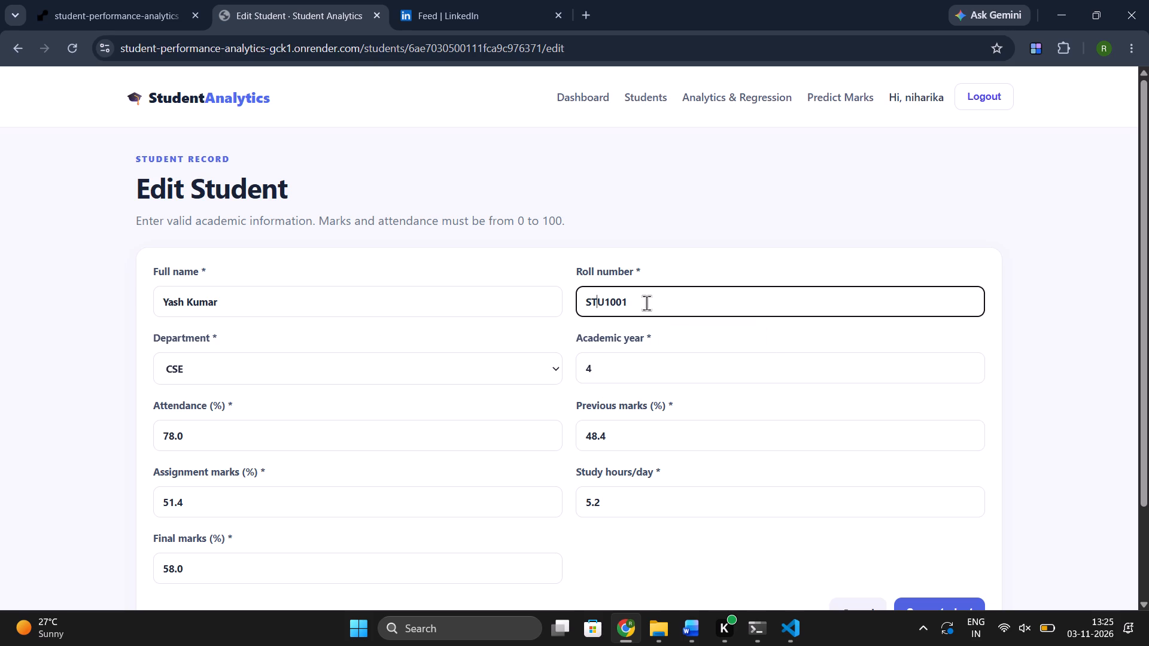
pyautogui.press('Right')
pyautogui.press('BackSpace')
pyautogui.press('BackSpace')
pyautogui.press('BackSpace')
pyautogui.write('TEST')
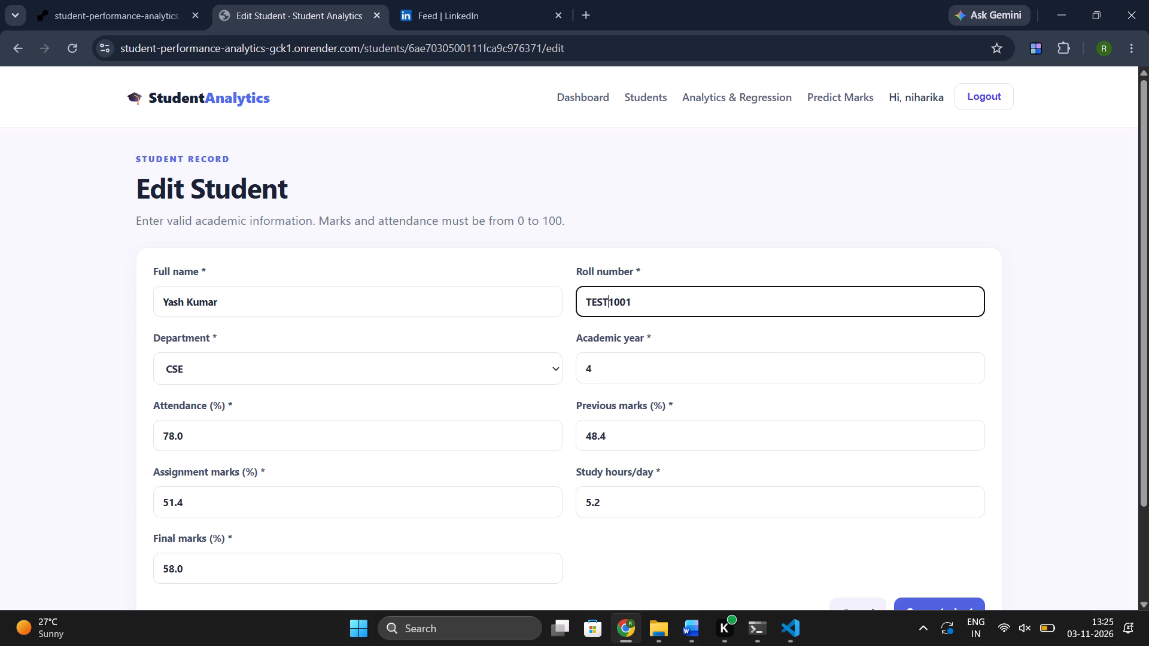
# Capture a page-area screenshot of the Edit Student form, including all its fields and the Save student button, without the browser's own controls.
pyautogui.scroll(-1, 361, 331)
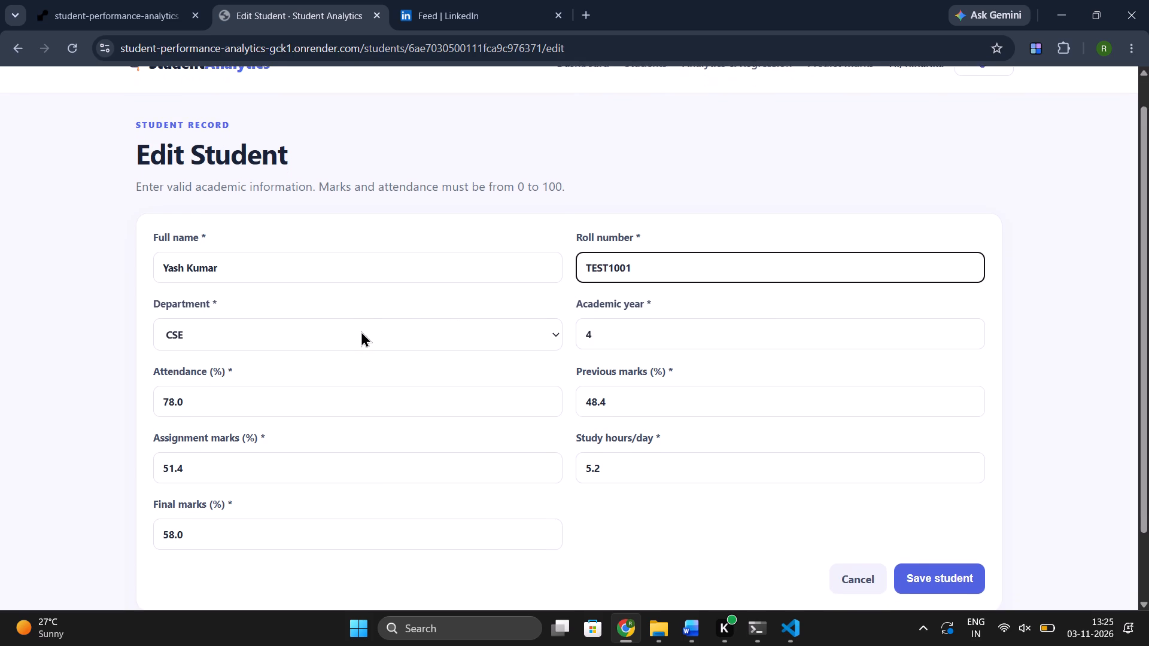
pyautogui.scroll(-2, 361, 331)
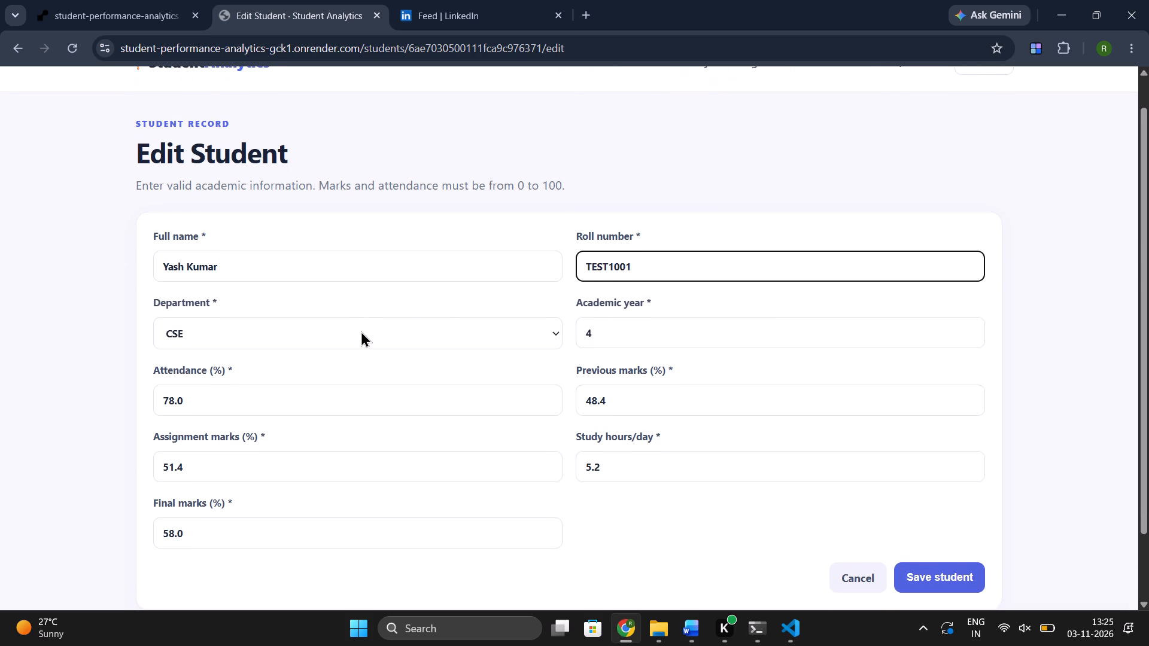
pyautogui.press('Print')
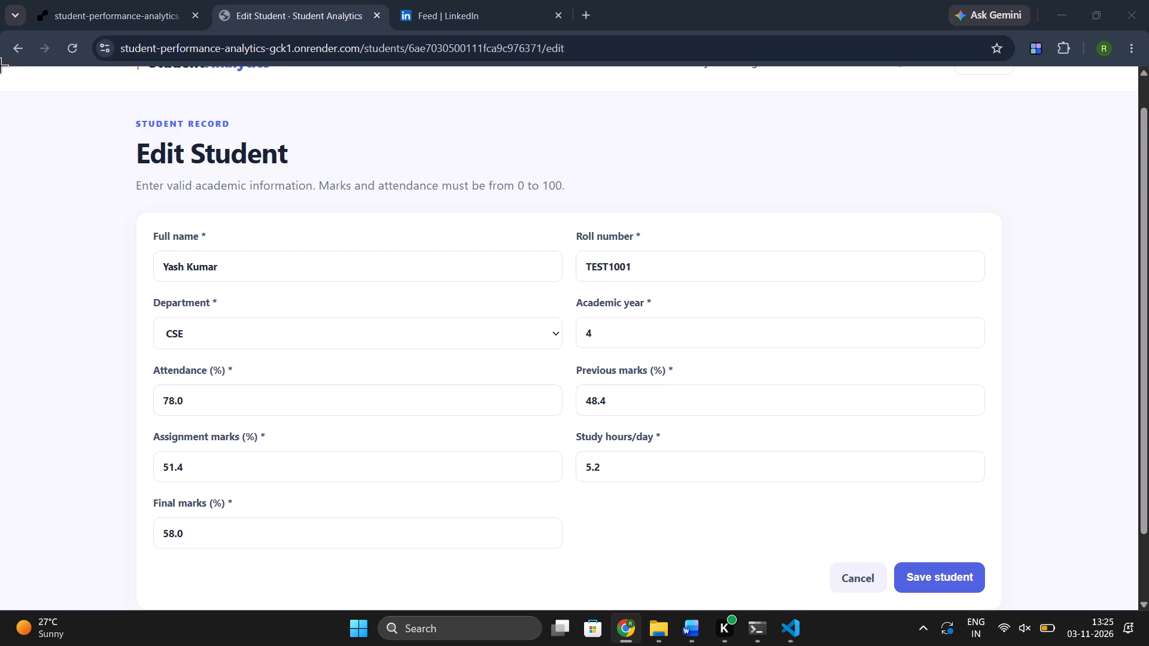
pyautogui.moveTo(0, 68); pyautogui.dragTo(828, 634)
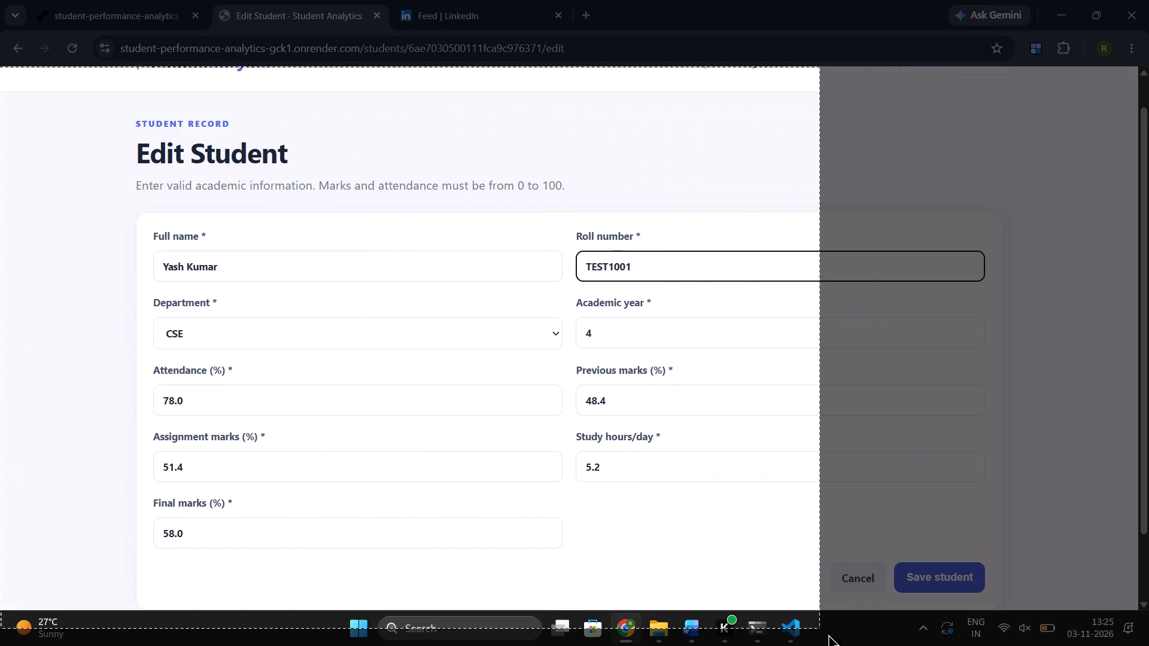
pyautogui.moveTo(828, 634); pyautogui.dragTo(1148, 604)
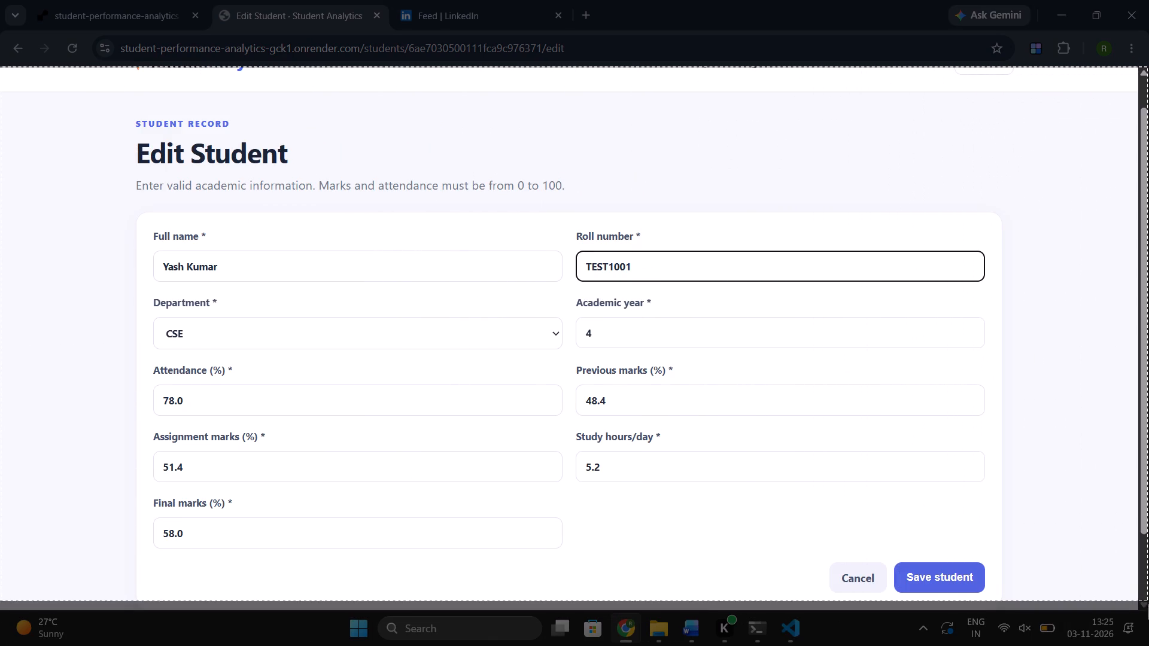
pyautogui.moveTo(1148, 604); pyautogui.dragTo(1146, 610)
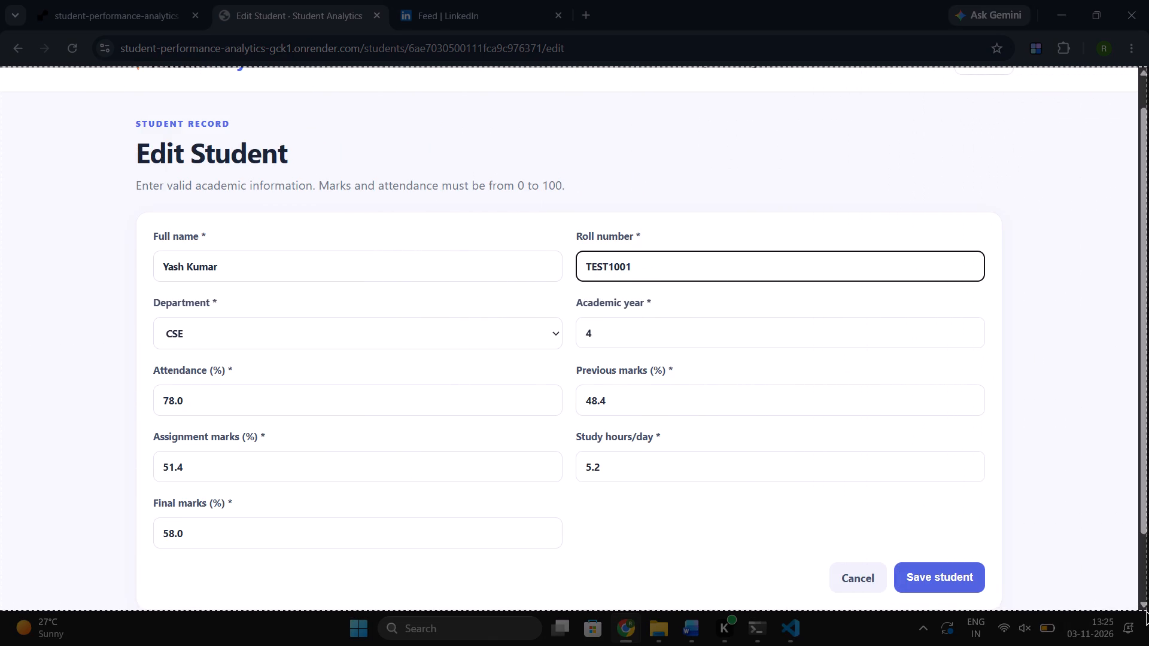
pyautogui.moveTo(1146, 610); pyautogui.dragTo(1138, 610)
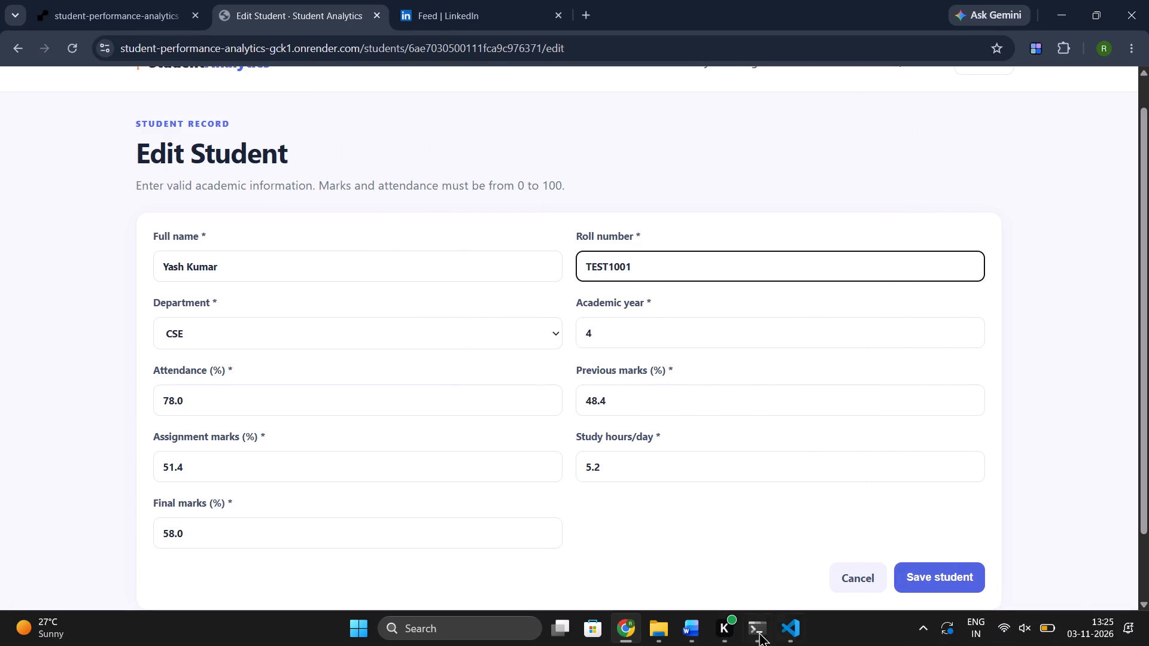
# In the Word report, replace the Figure A.4 – Add/Edit form placeholder text with the captured Edit Student screenshot.
pyautogui.click(681, 632)
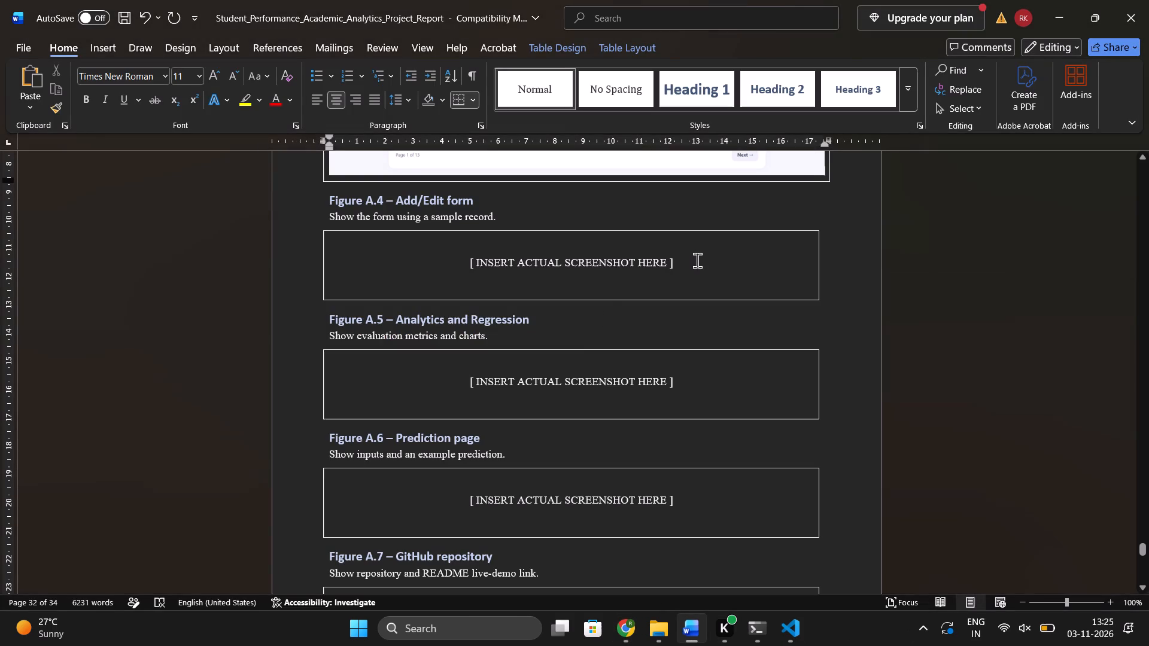
pyautogui.moveTo(697, 260); pyautogui.dragTo(478, 261)
pyautogui.press('BackSpace')
pyautogui.press('BackSpace')
pyautogui.press('BackSpace')
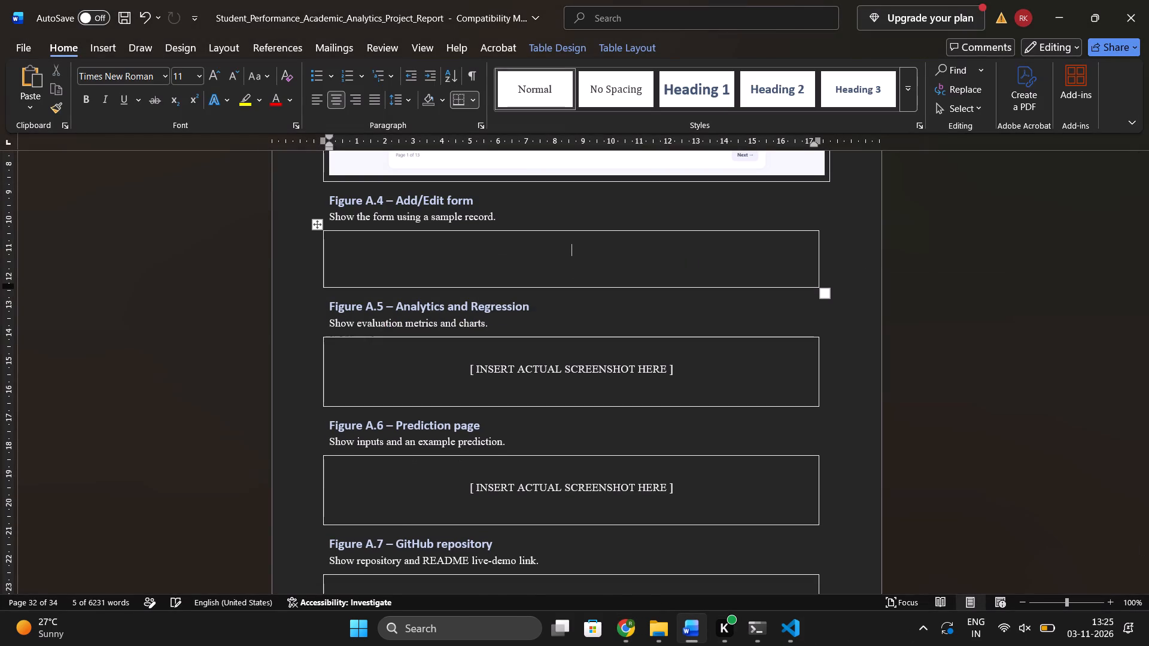
pyautogui.press('BackSpace')
pyautogui.hotkey('ctrl', 'v')
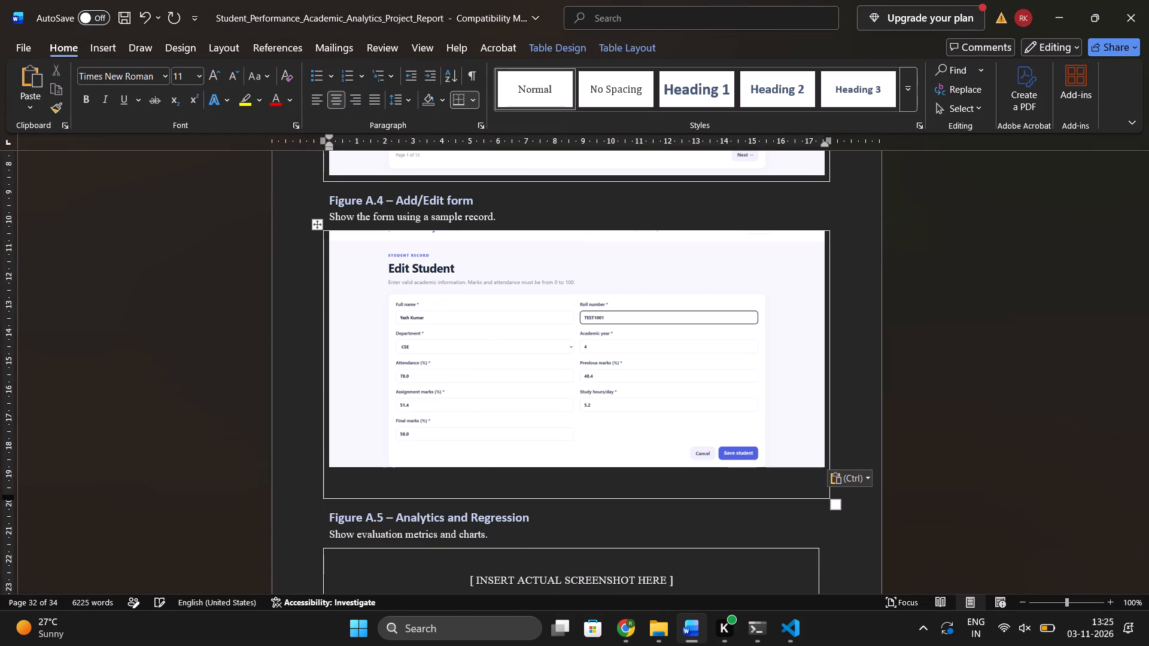
pyautogui.click(456, 489)
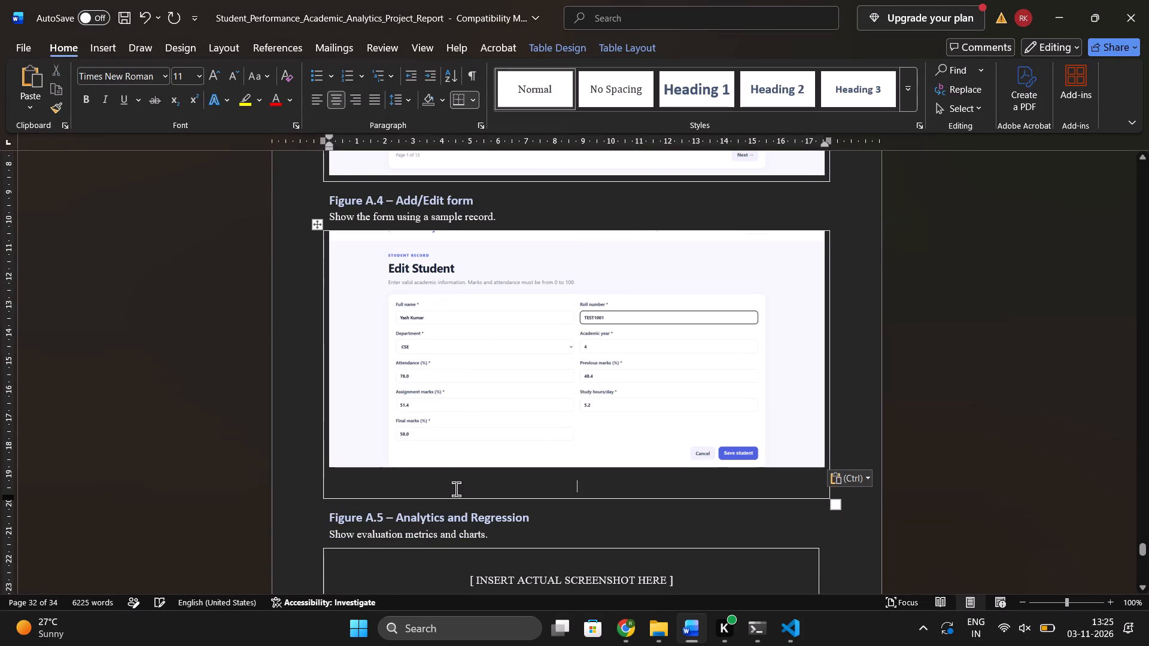
# Switch to Chrome and save the edited student record.
pyautogui.click(627, 633)
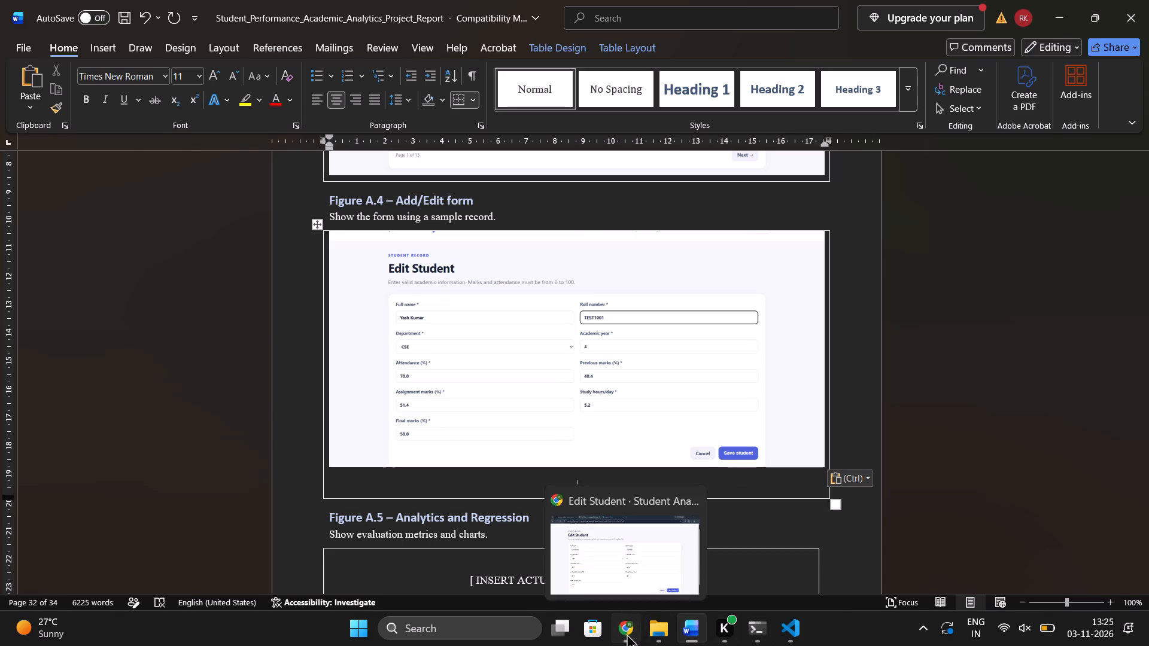
pyautogui.scroll(-1, 728, 416)
pyautogui.click(920, 488)
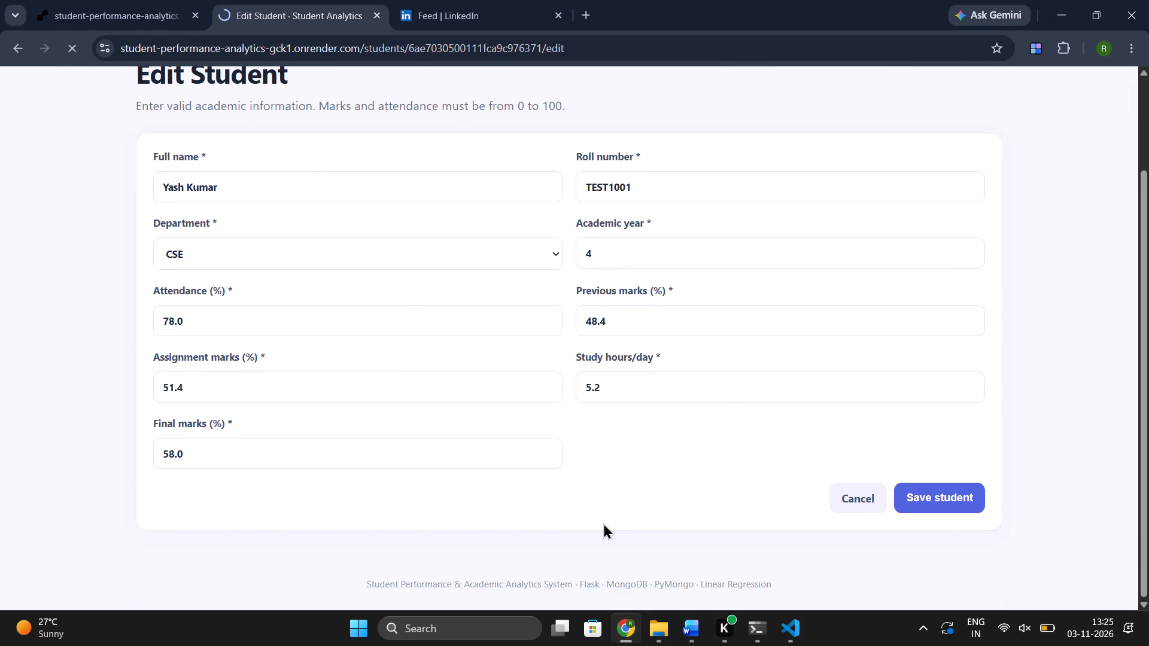
# Capture a page-area screenshot of the Manage students page, from the site header through the search row, leaving out the records table.
pyautogui.scroll(1, 603, 523)
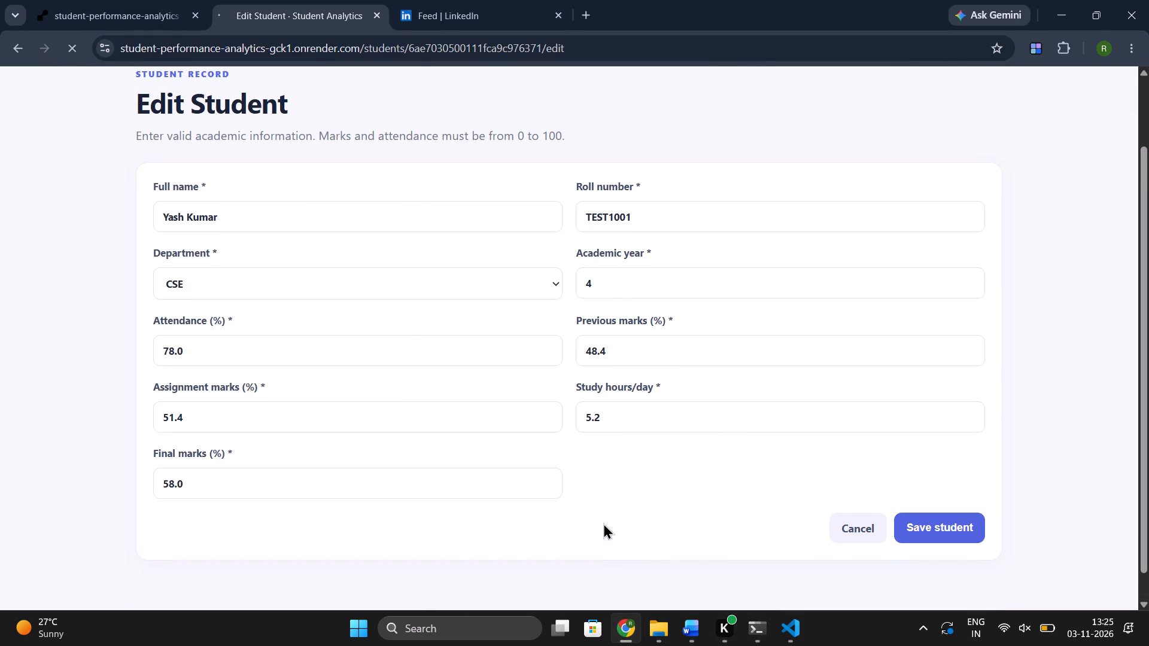
pyautogui.scroll(1, 603, 523)
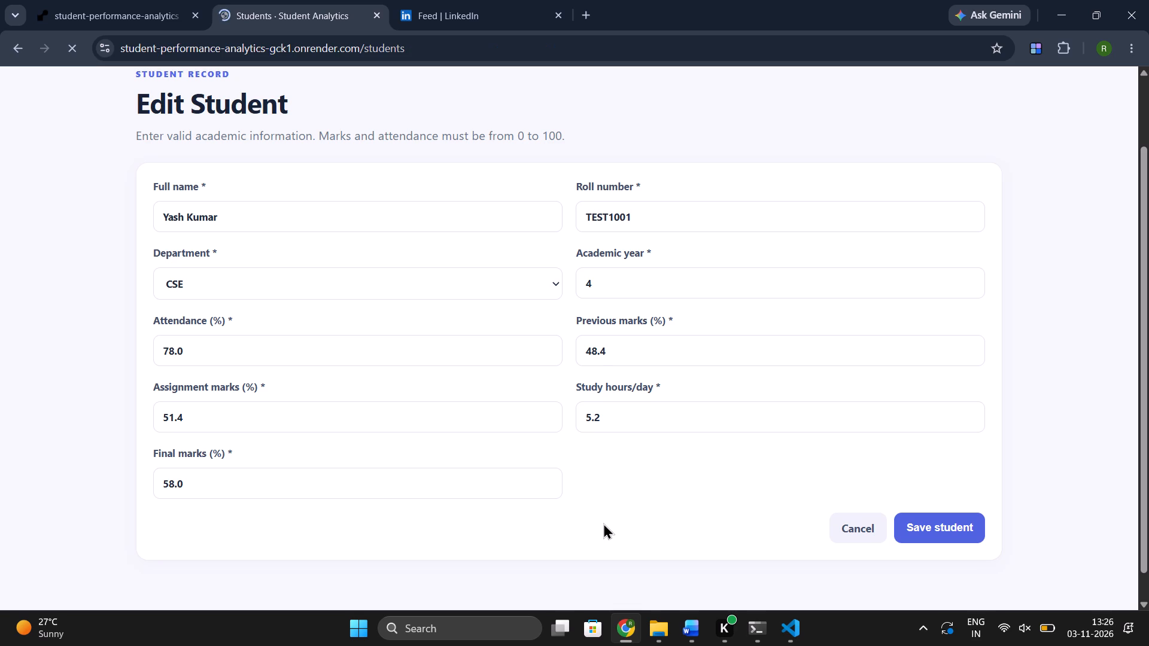
pyautogui.scroll(2, 527, 443)
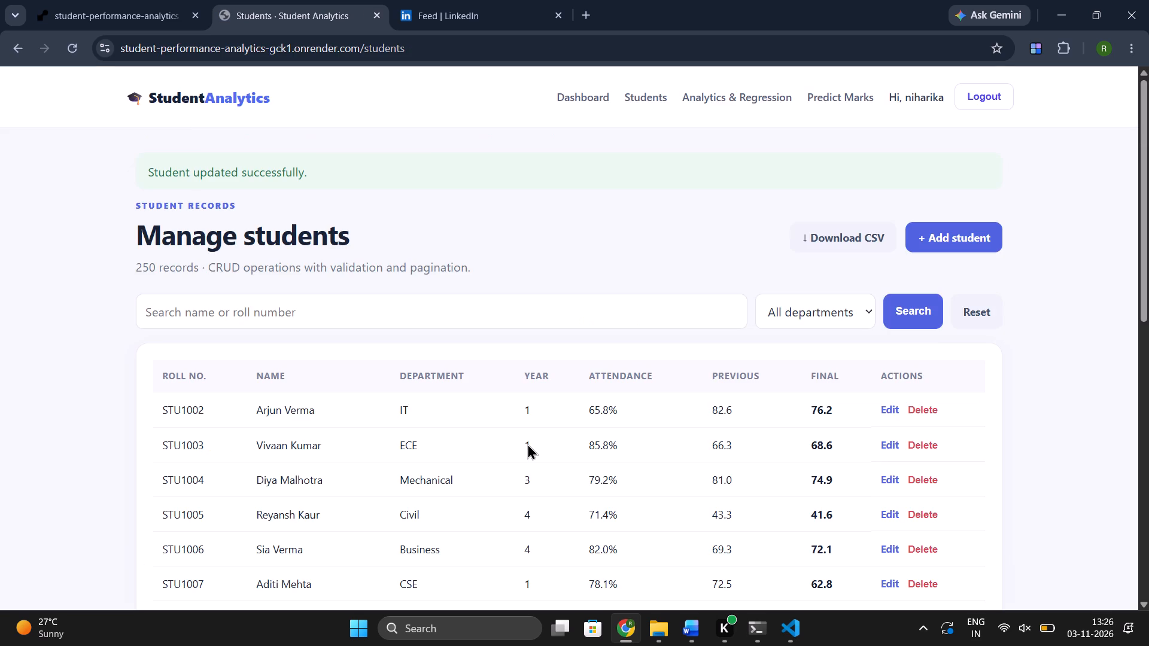
pyautogui.press('Print')
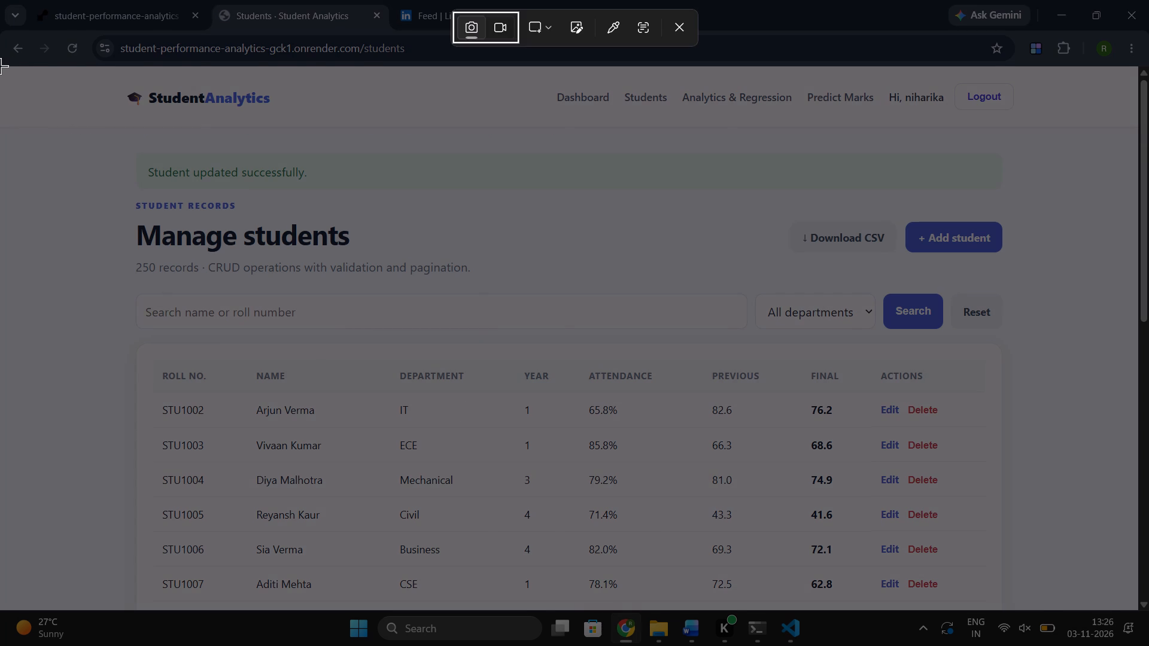
pyautogui.moveTo(0, 66); pyautogui.dragTo(972, 380)
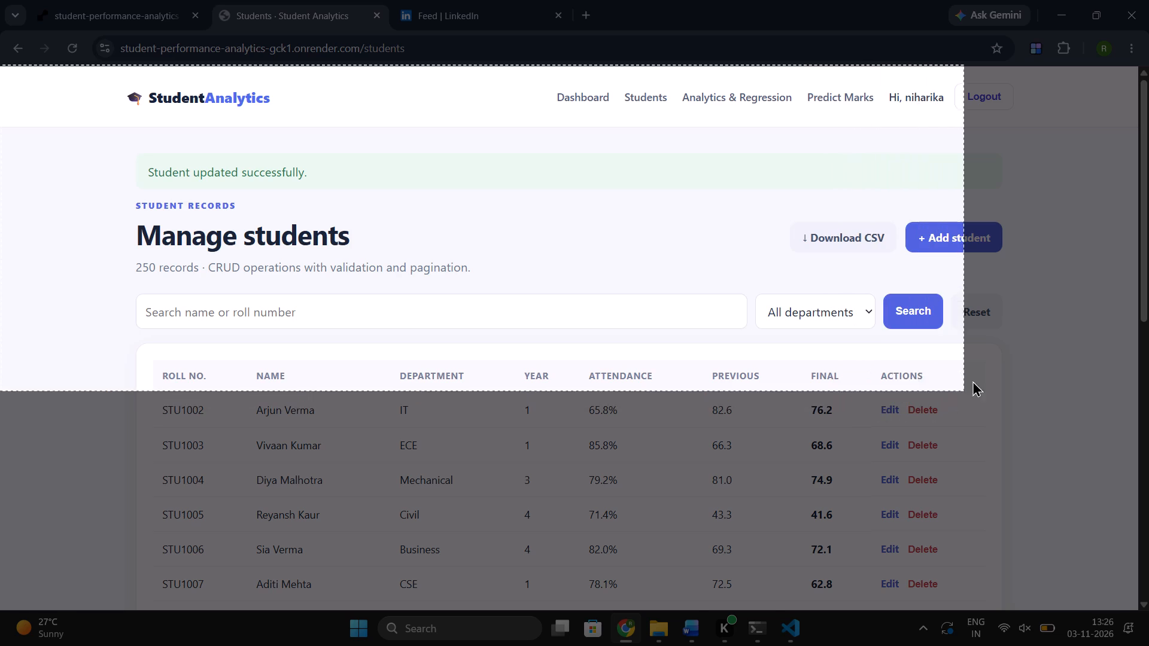
pyautogui.moveTo(972, 380); pyautogui.dragTo(1146, 343)
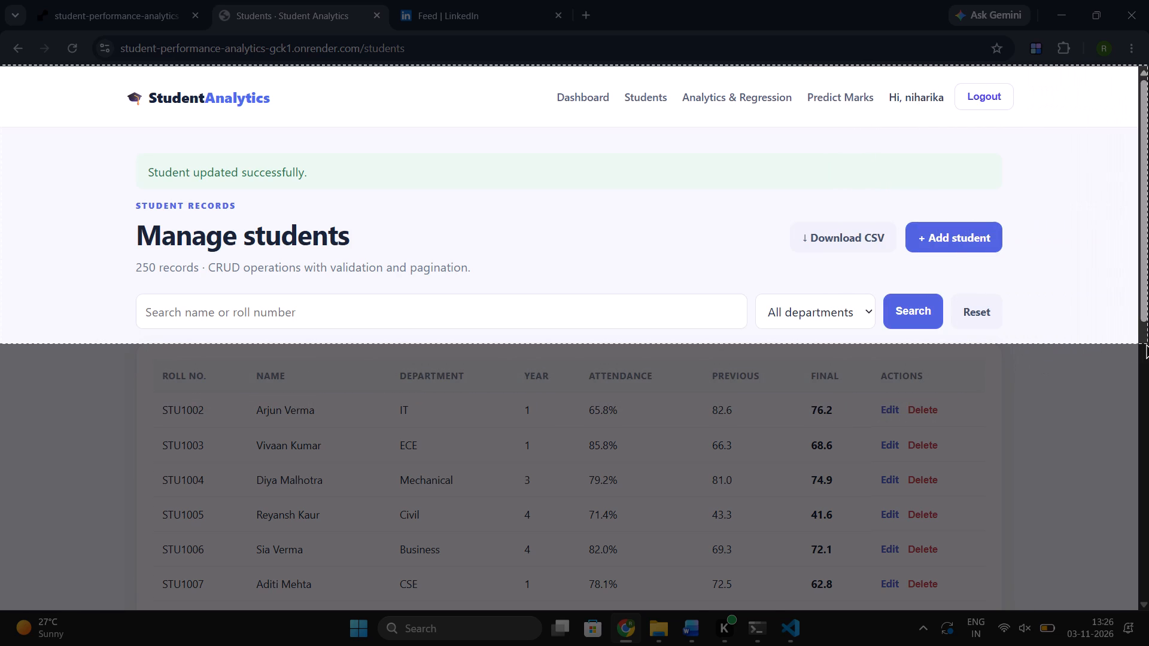
pyautogui.moveTo(1146, 343); pyautogui.dragTo(1134, 340)
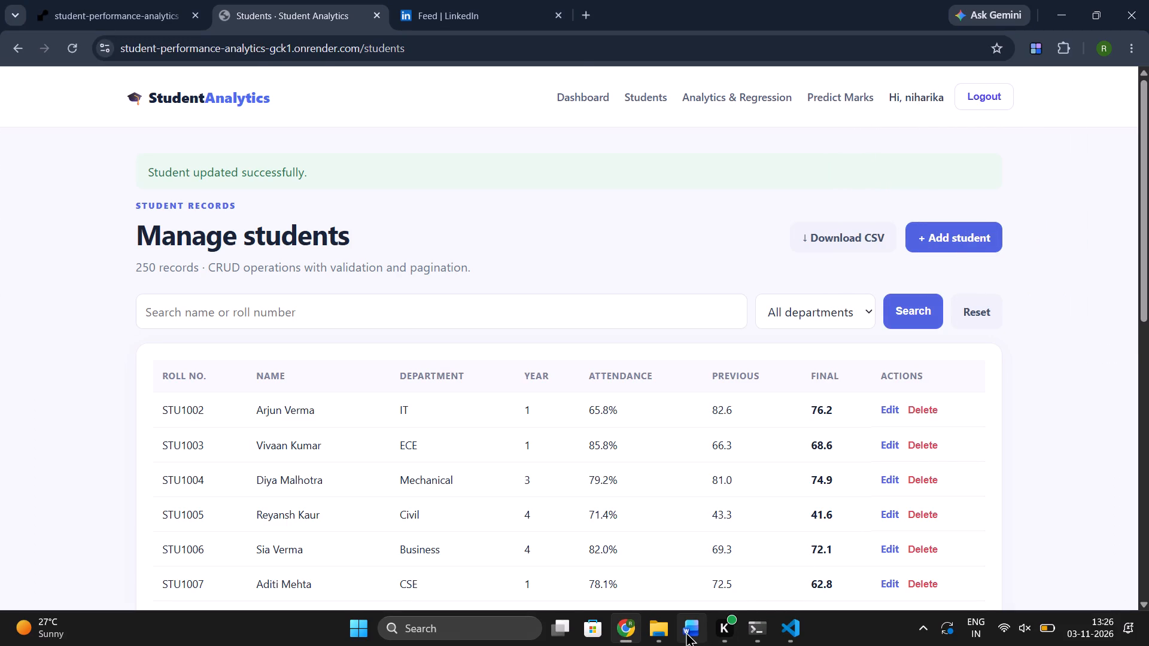
# Paste the captured Manage students screenshot into the Word report directly below the Edit Student screenshot under Figure A.4.
pyautogui.click(686, 632)
pyautogui.press('BackSpace')
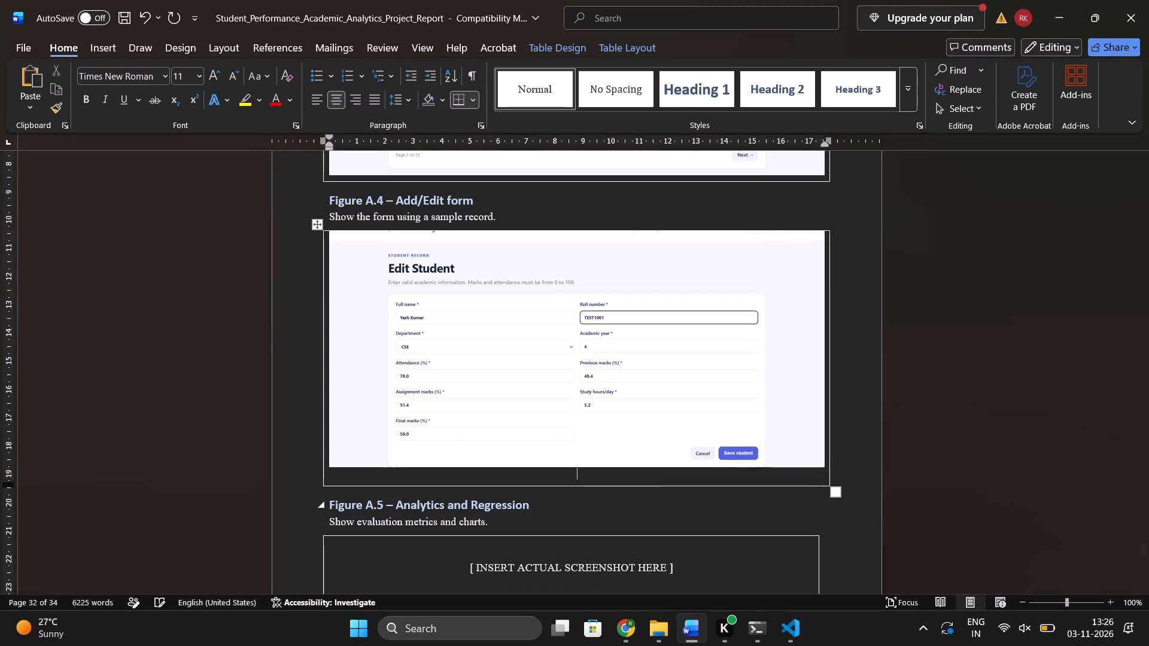
pyautogui.hotkey('ctrl', 'v')
pyautogui.scroll(-2, 748, 511)
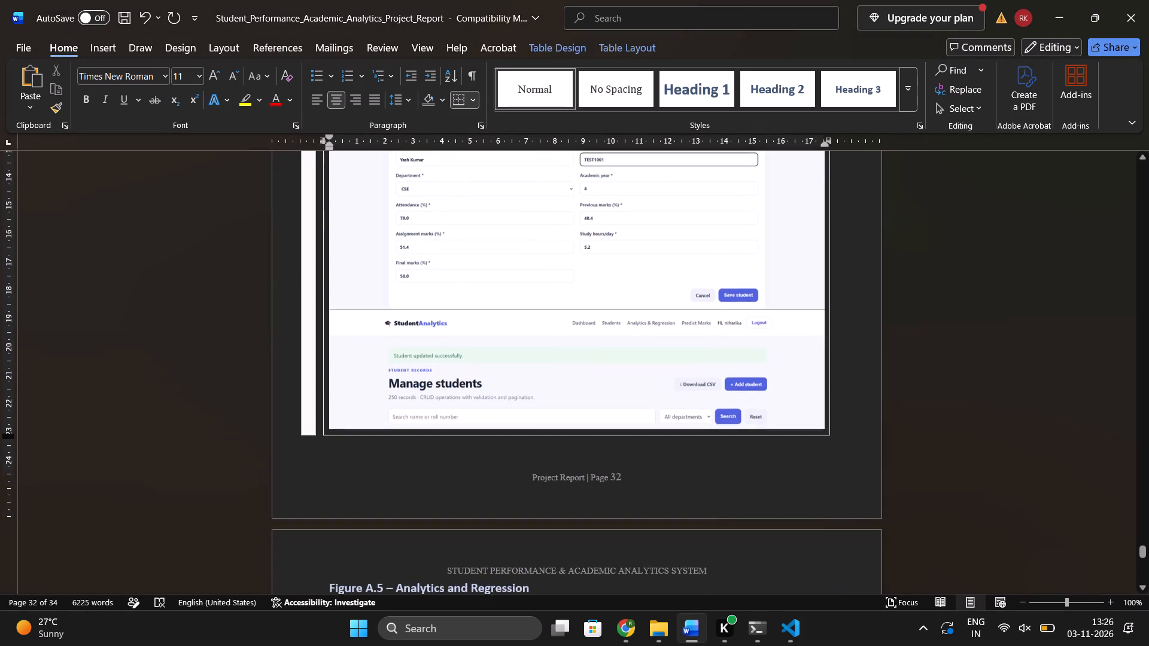
# Switch to Chrome and search the student records for roll number TEST1001 across all departments.
pyautogui.click(628, 626)
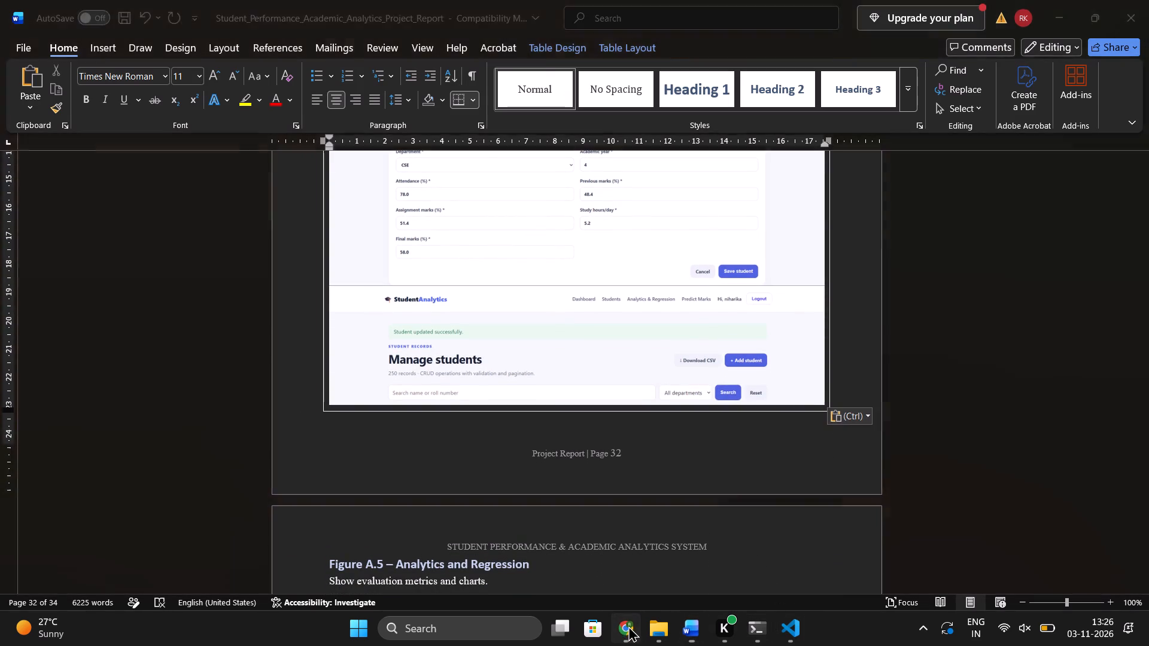
pyautogui.scroll(-1, 614, 406)
pyautogui.scroll(2, 614, 406)
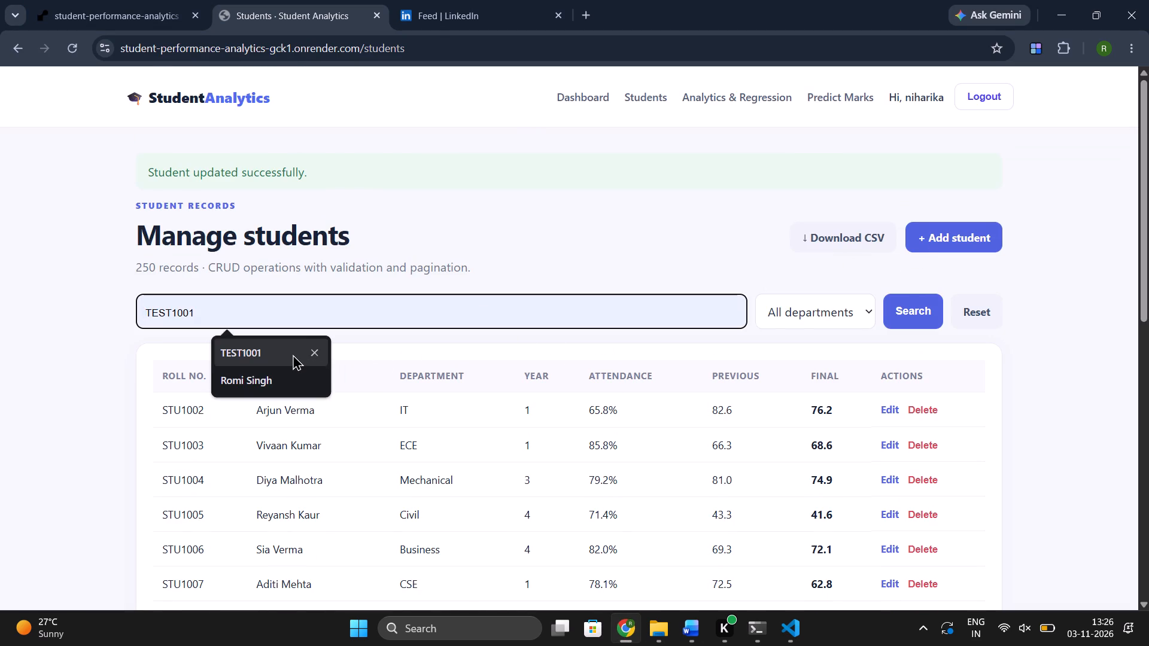
pyautogui.click(902, 326)
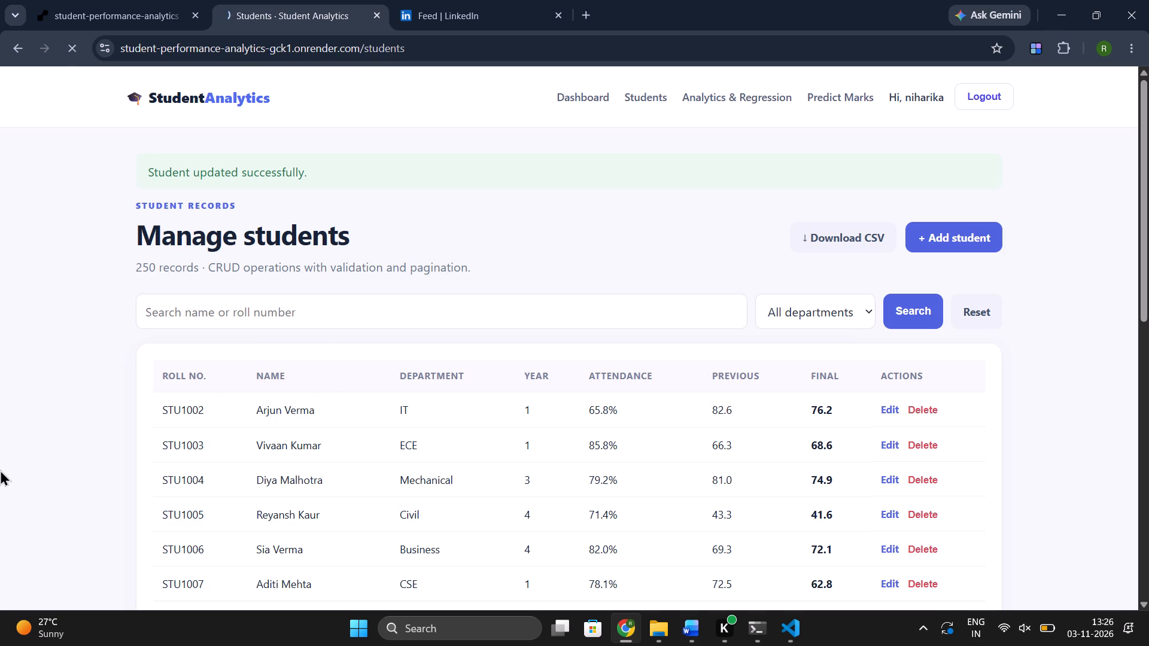
pyautogui.scroll(-1, 0, 470)
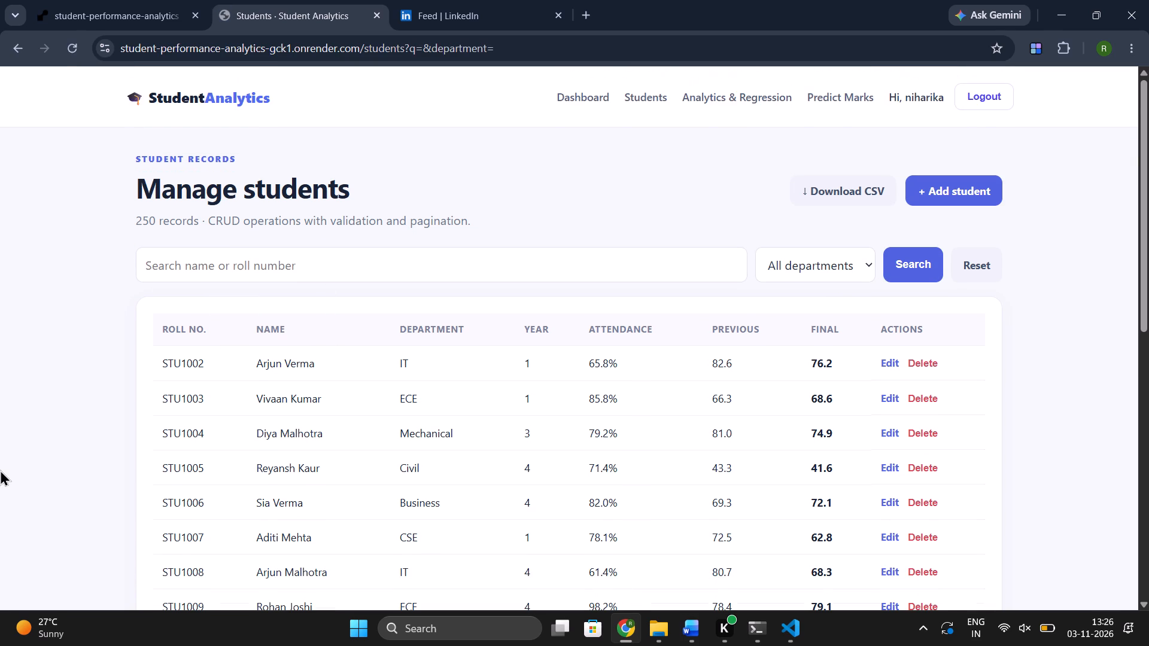
pyautogui.click(227, 264)
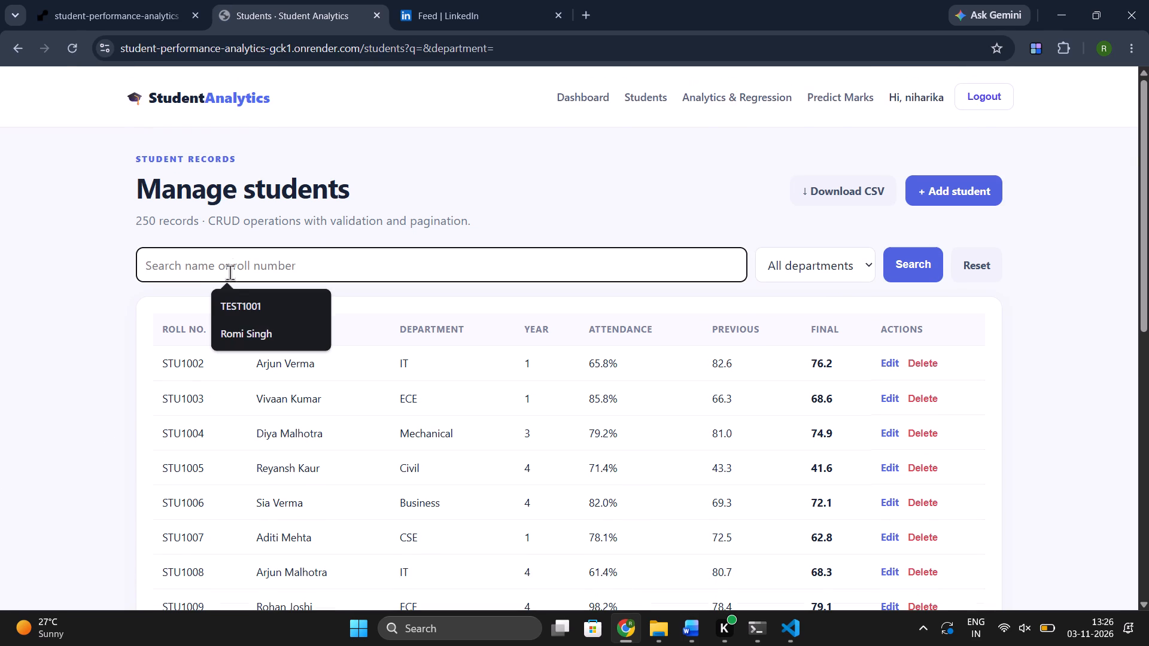
pyautogui.click(241, 304)
pyautogui.click(932, 263)
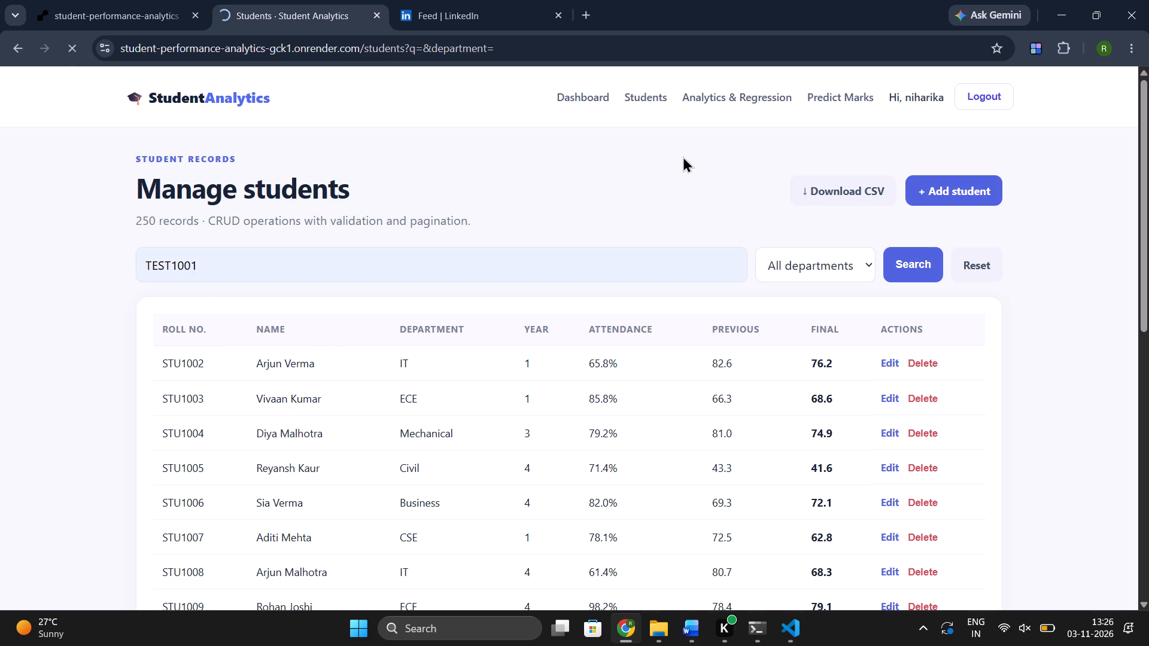
# Capture a page-area screenshot of the Manage students page filtered by TEST1001, without the browser's own controls or the taskbar.
pyautogui.scroll(1, 683, 156)
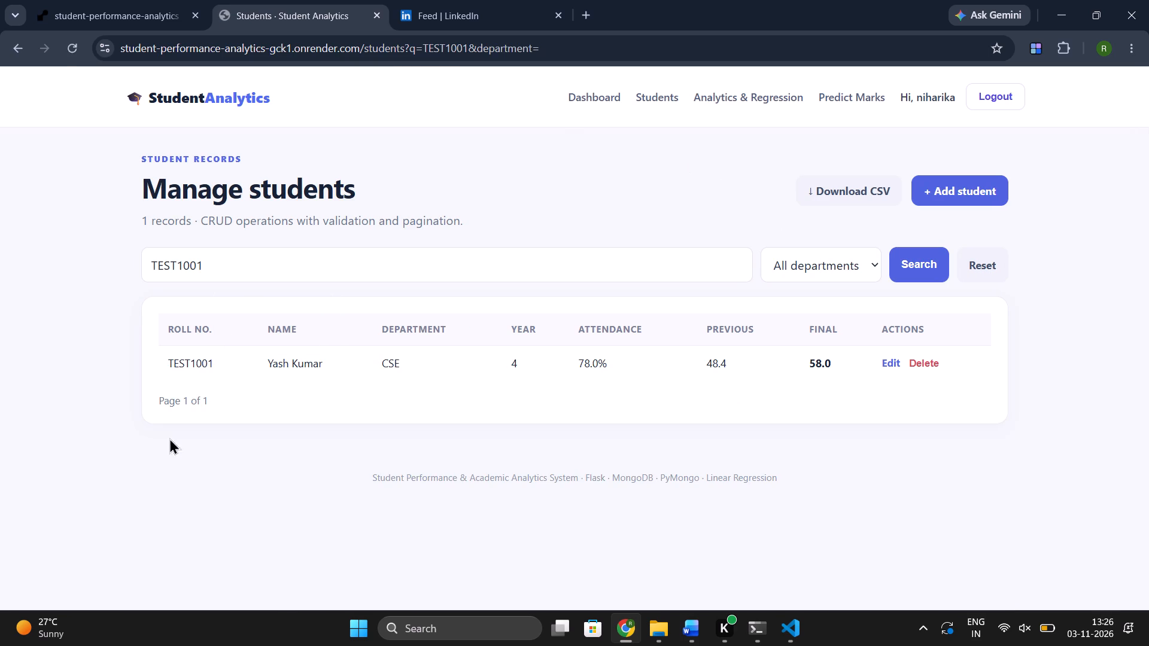
pyautogui.press('Print')
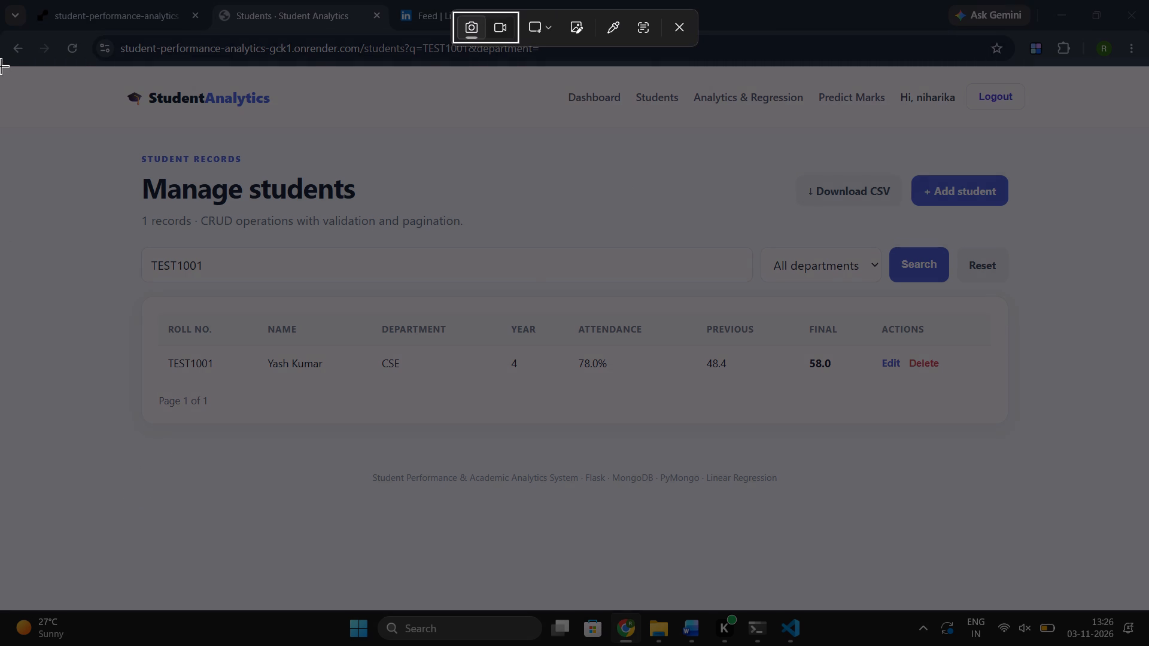
pyautogui.moveTo(1, 66); pyautogui.dragTo(963, 548)
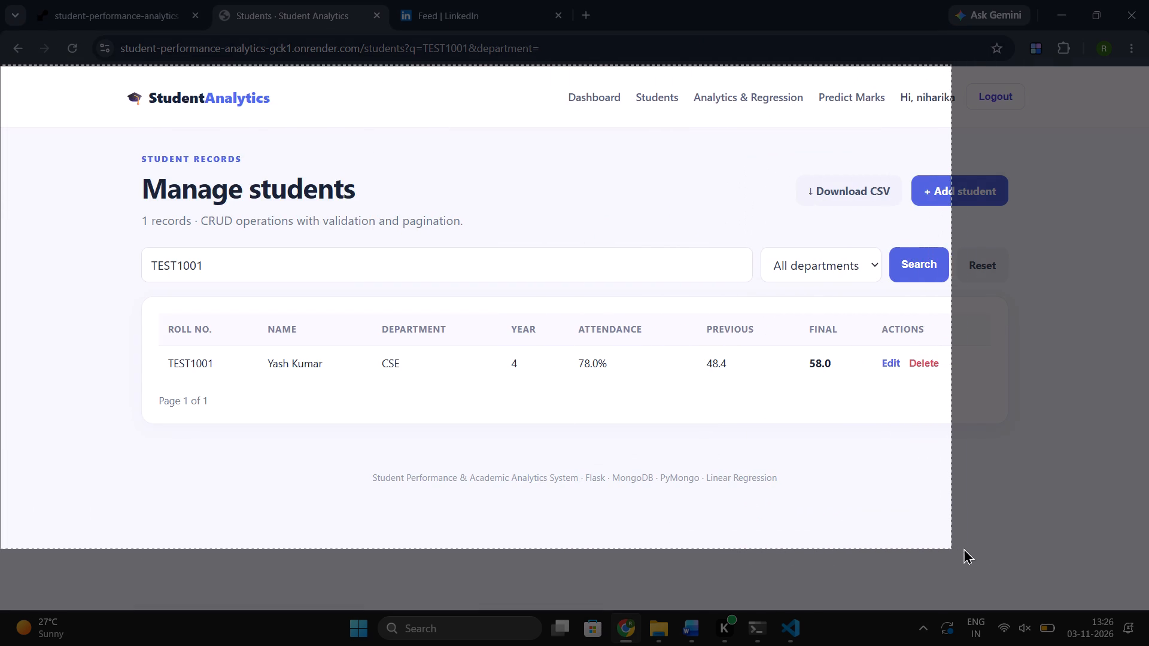
pyautogui.moveTo(963, 548); pyautogui.dragTo(1148, 601)
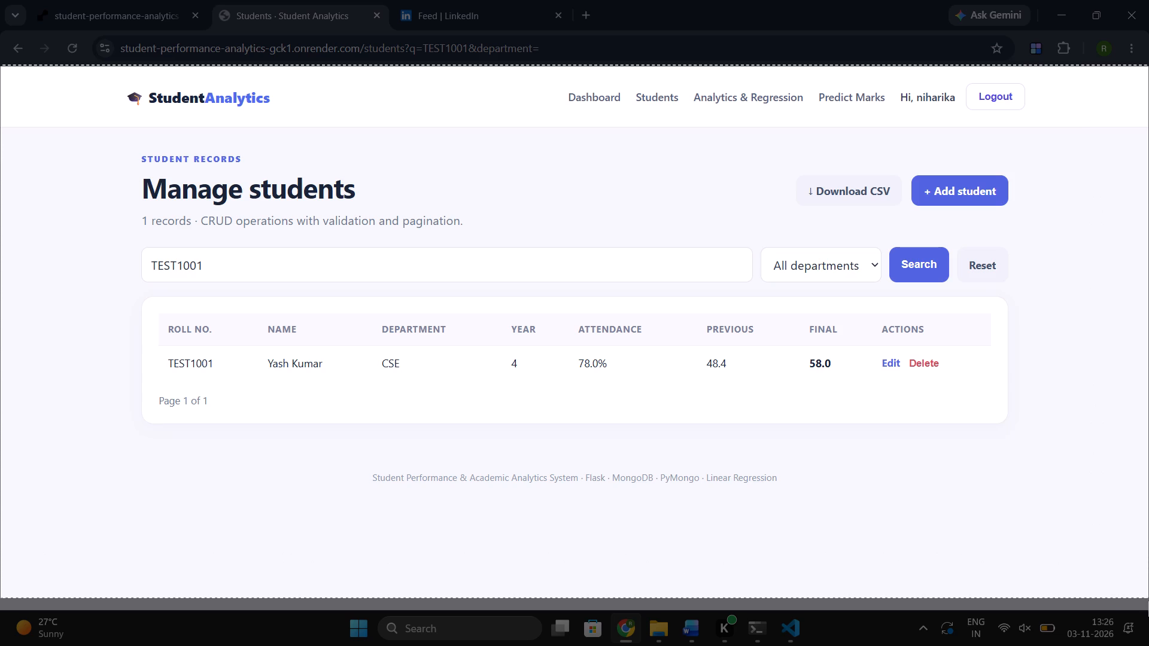
pyautogui.moveTo(1148, 601); pyautogui.dragTo(1148, 599)
# In the Word report, paste the TEST1001 search screenshot on a new line below the other screenshots under Figure A.4.
pyautogui.click(690, 615)
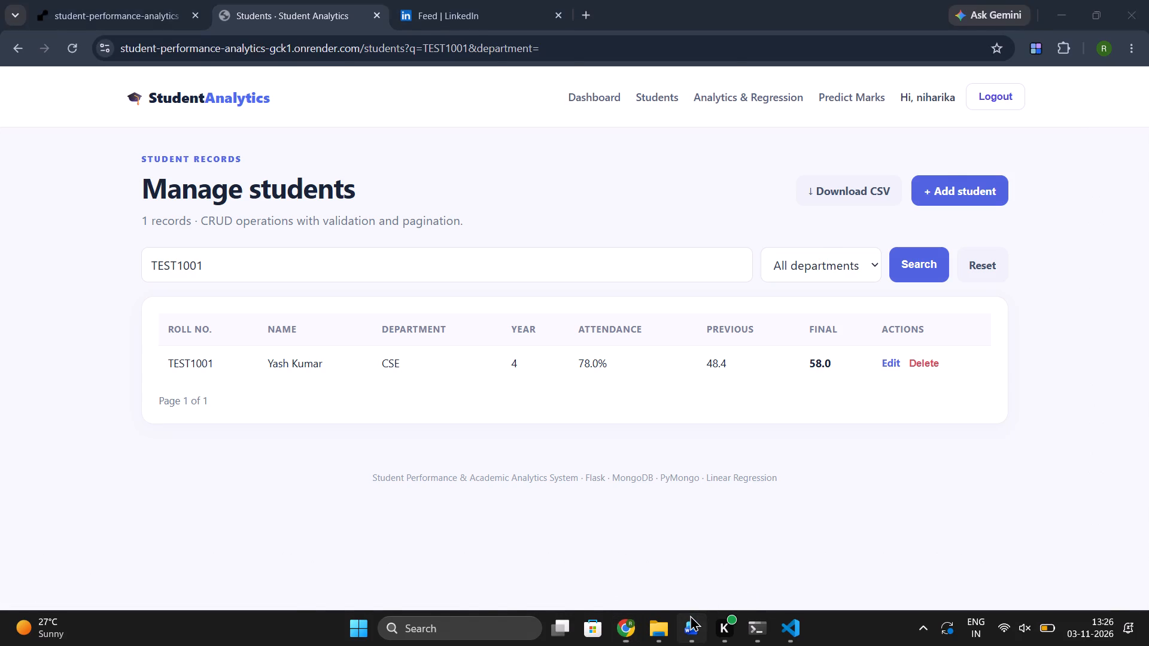
pyautogui.scroll(-3, 536, 508)
pyautogui.scroll(1, 536, 508)
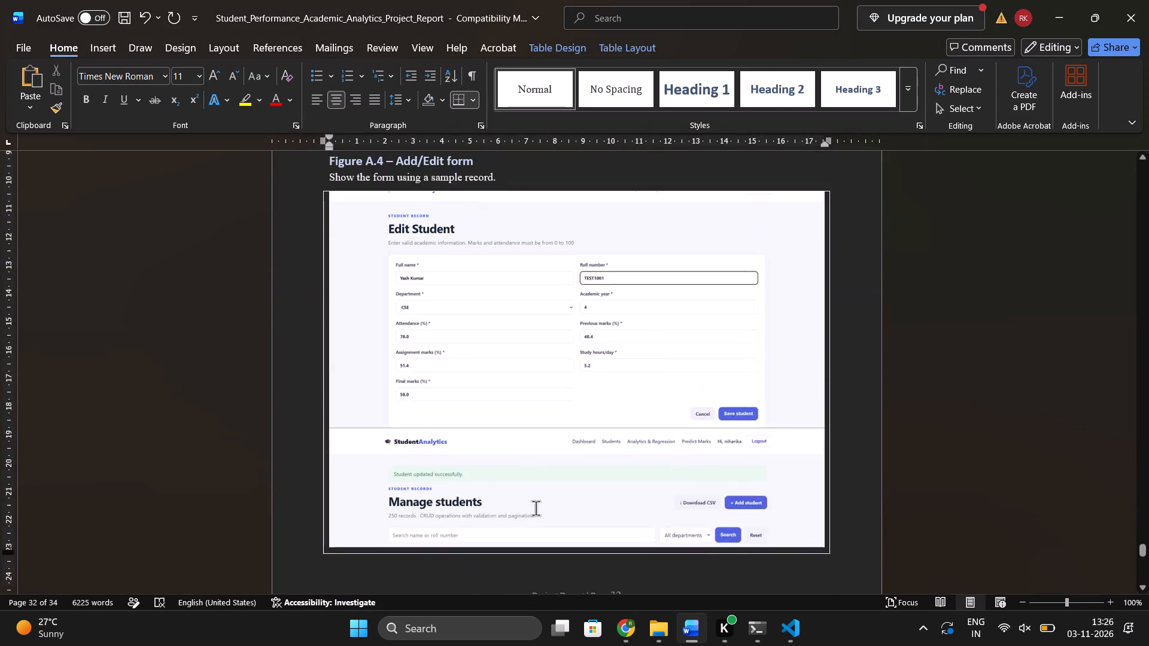
pyautogui.scroll(1, 536, 508)
pyautogui.scroll(-2, 536, 508)
pyautogui.scroll(3, 536, 508)
pyautogui.scroll(-5, 536, 508)
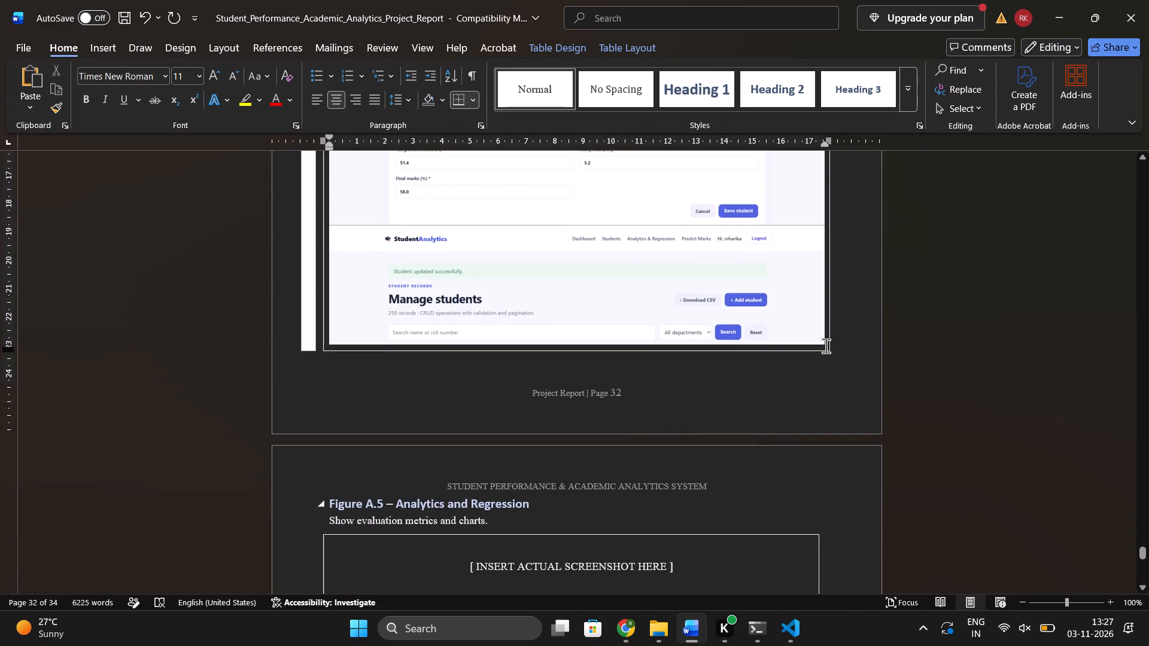
pyautogui.press('Return')
pyautogui.hotkey('ctrl', 'b')
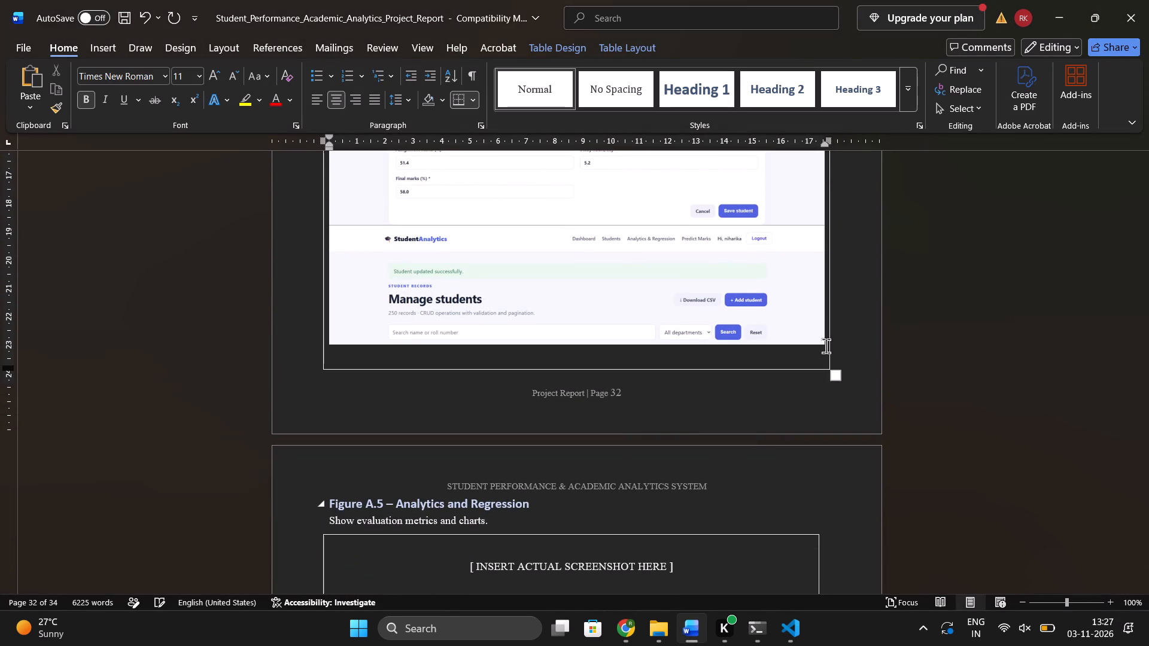
pyautogui.hotkey('ctrl', 'v')
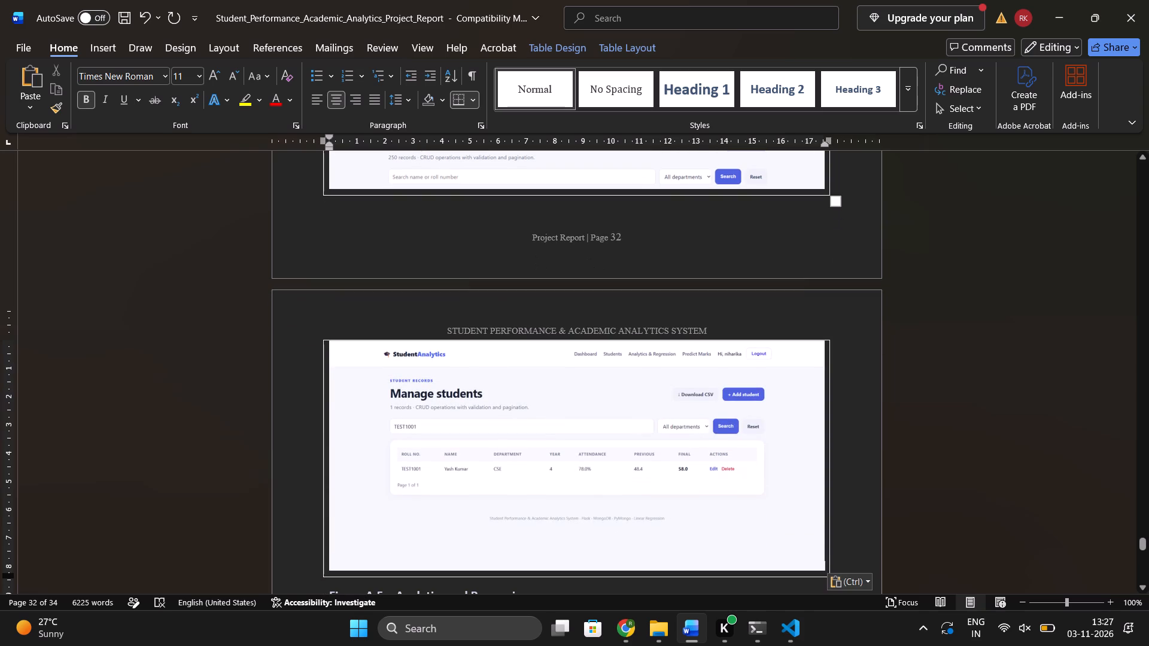
# In Chrome, open the Analytics & Regression page and capture a page-area screenshot from the site header through the Department analytics table.
pyautogui.scroll(-4, 683, 422)
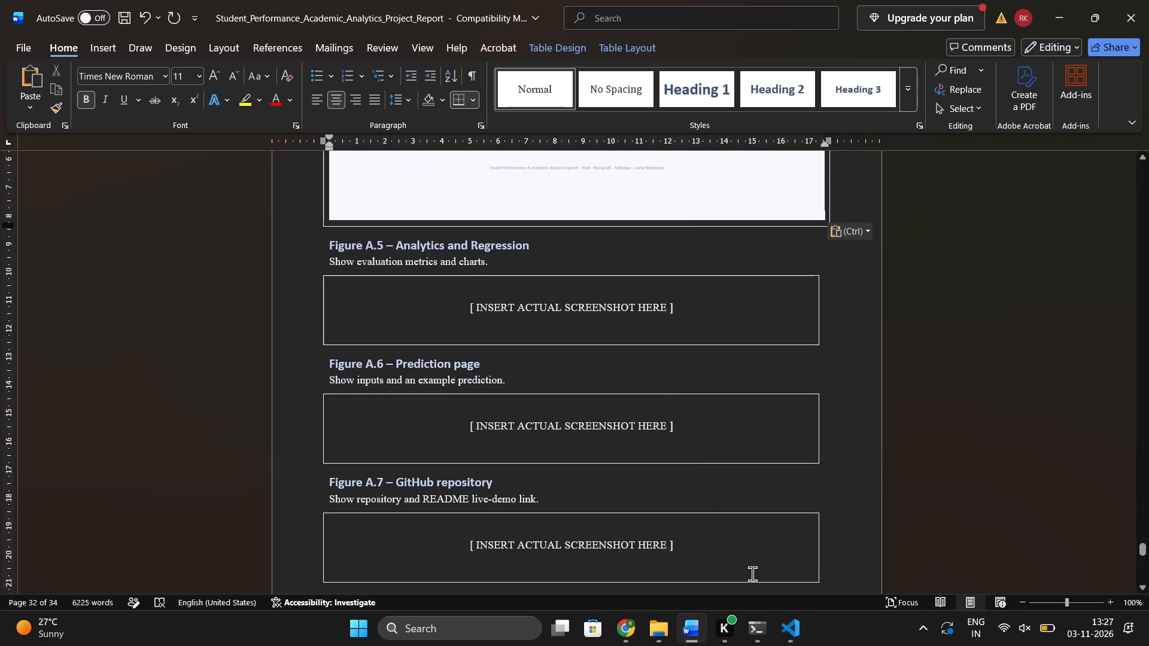
pyautogui.click(628, 622)
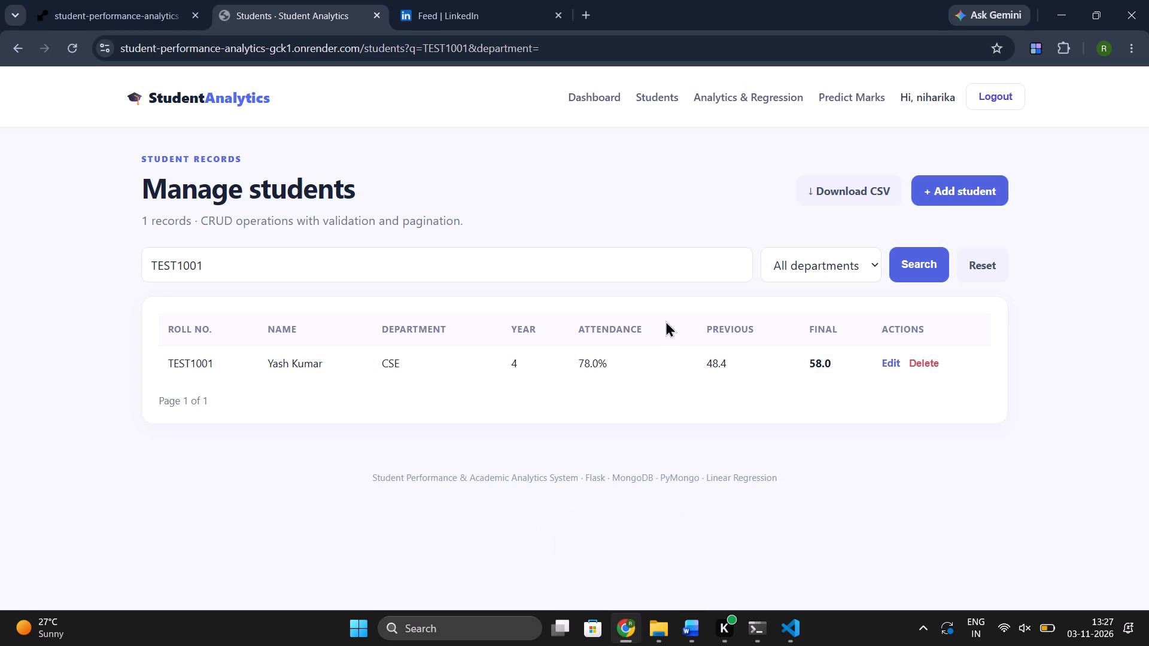
pyautogui.click(771, 93)
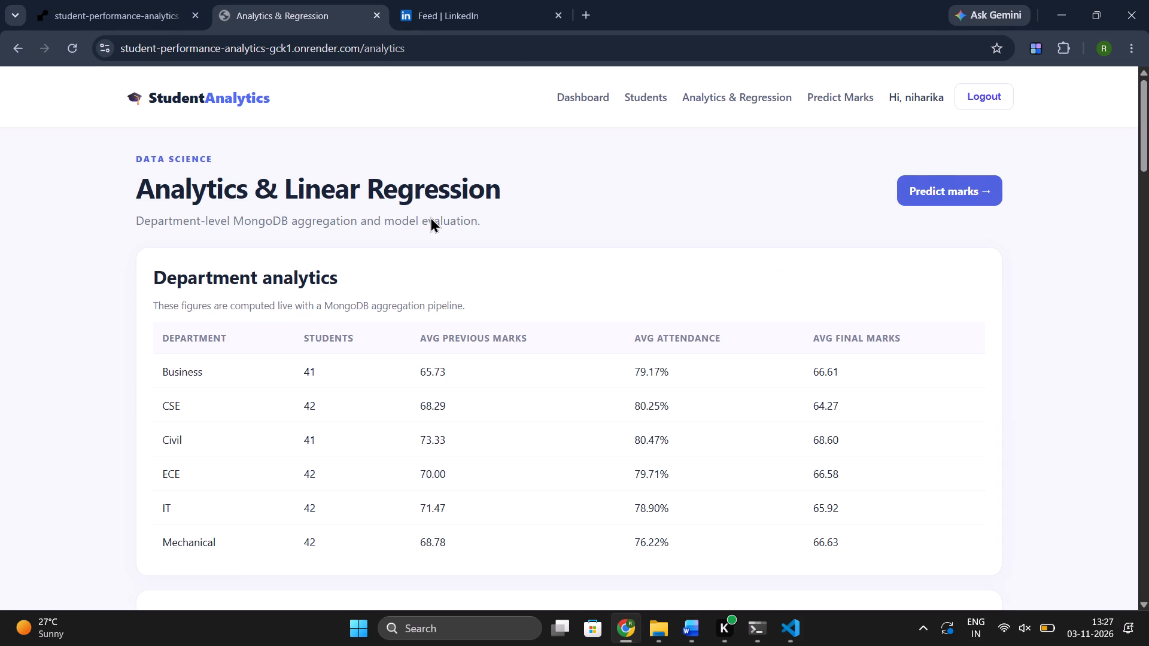
pyautogui.scroll(2, 430, 217)
pyautogui.press('Print')
pyautogui.moveTo(0, 66); pyautogui.dragTo(732, 537)
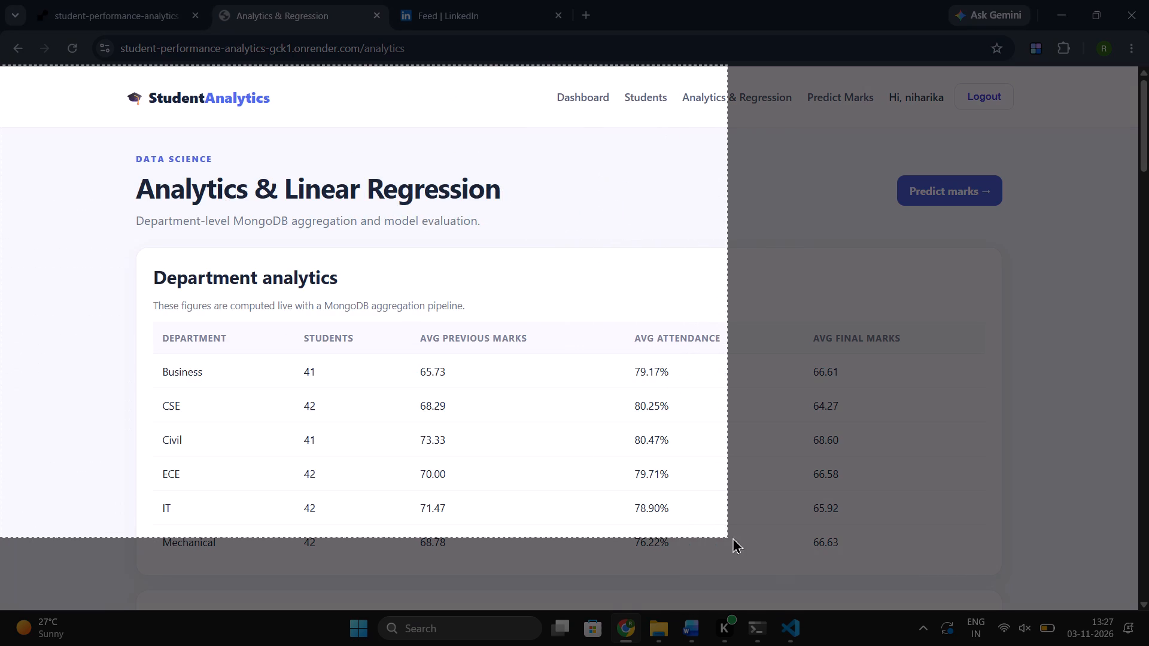
pyautogui.moveTo(732, 537); pyautogui.dragTo(1057, 645)
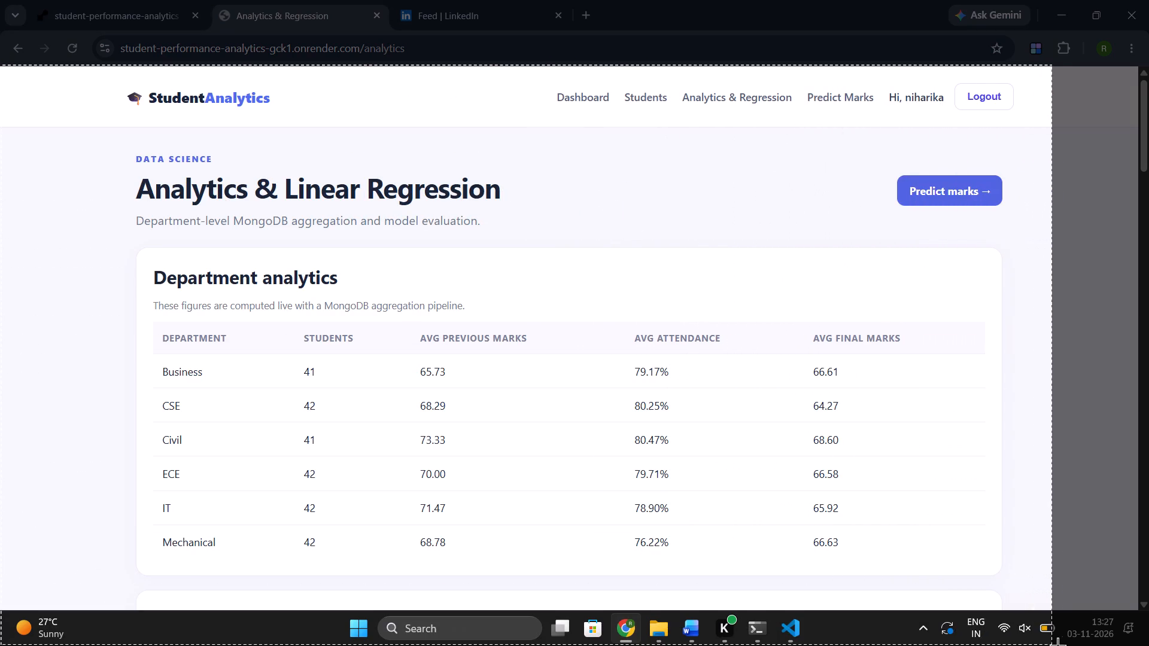
pyautogui.moveTo(1057, 645); pyautogui.dragTo(1130, 617)
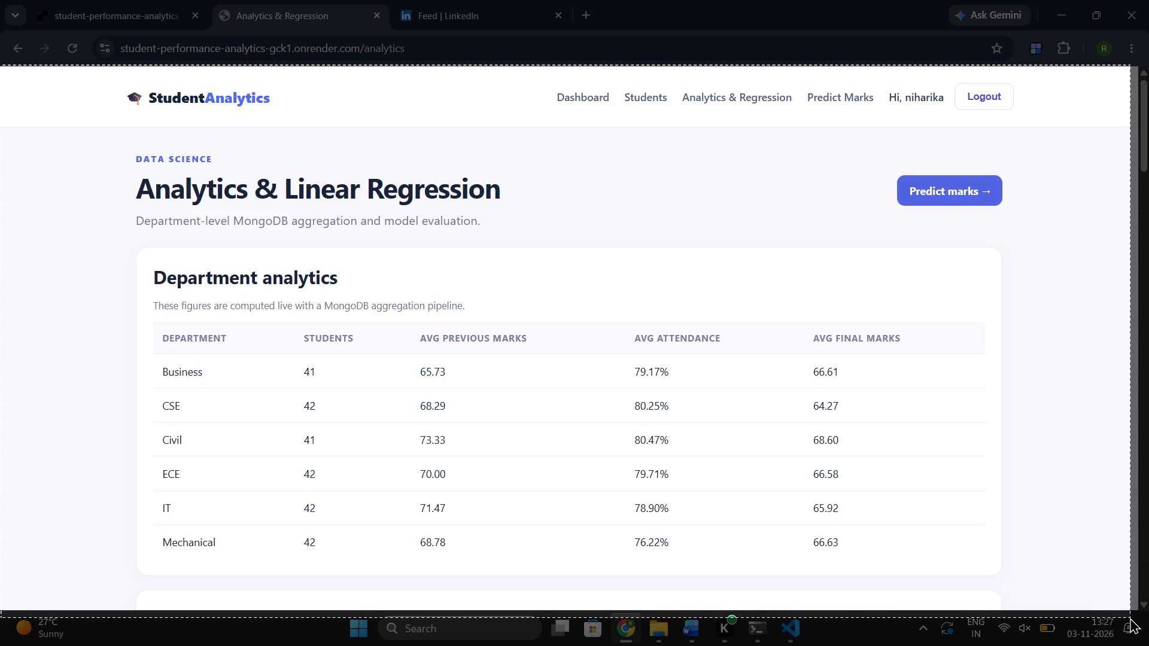
pyautogui.moveTo(1130, 617); pyautogui.dragTo(1138, 608)
# In the Word report, replace the placeholder text under Figure A.5 – Analytics and Regression with the captured Department analytics screenshot.
pyautogui.click(700, 628)
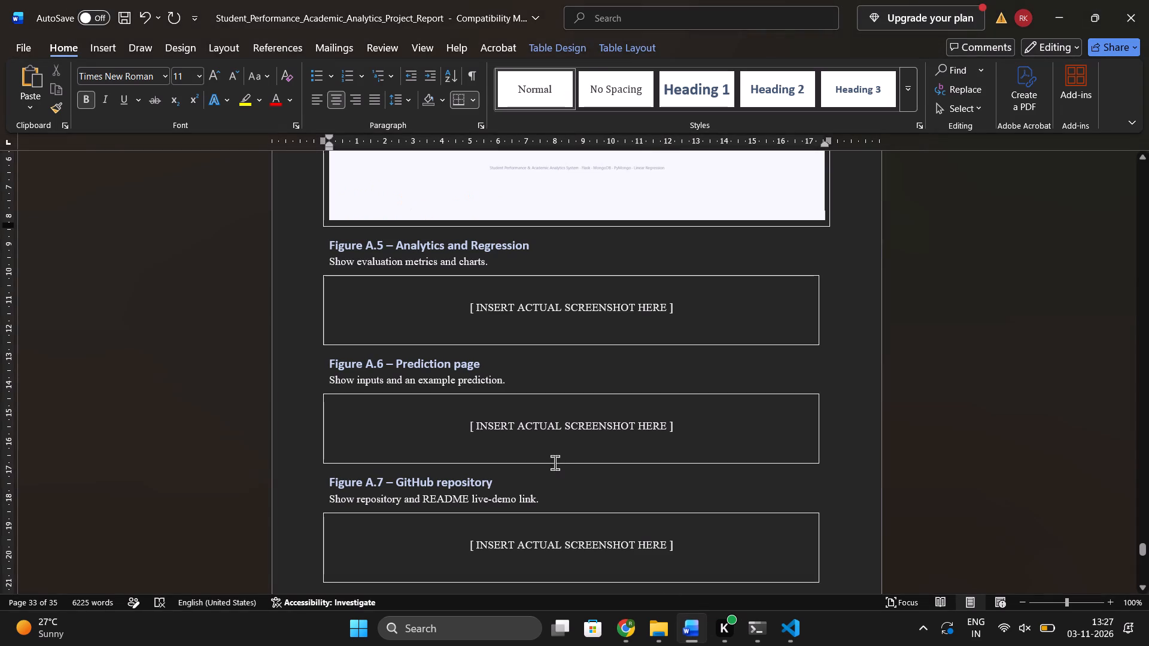
pyautogui.scroll(-1, 555, 461)
pyautogui.moveTo(676, 274); pyautogui.dragTo(496, 270)
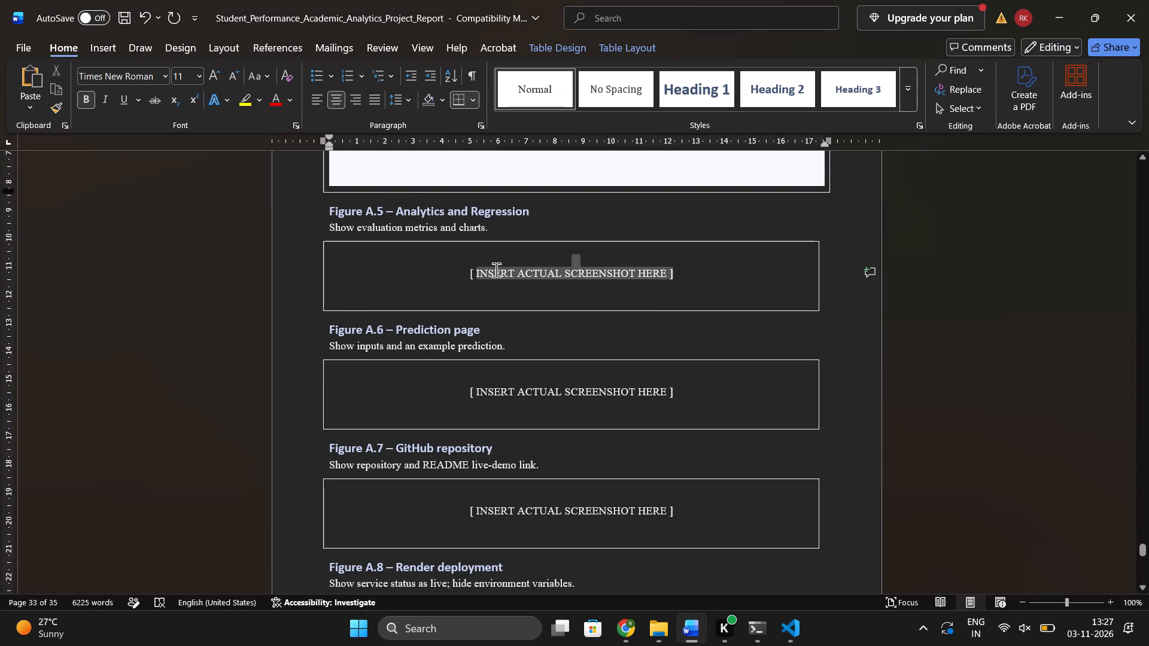
pyautogui.moveTo(496, 270); pyautogui.dragTo(463, 272)
pyautogui.press('BackSpace')
pyautogui.press('BackSpace')
pyautogui.press('BackSpace')
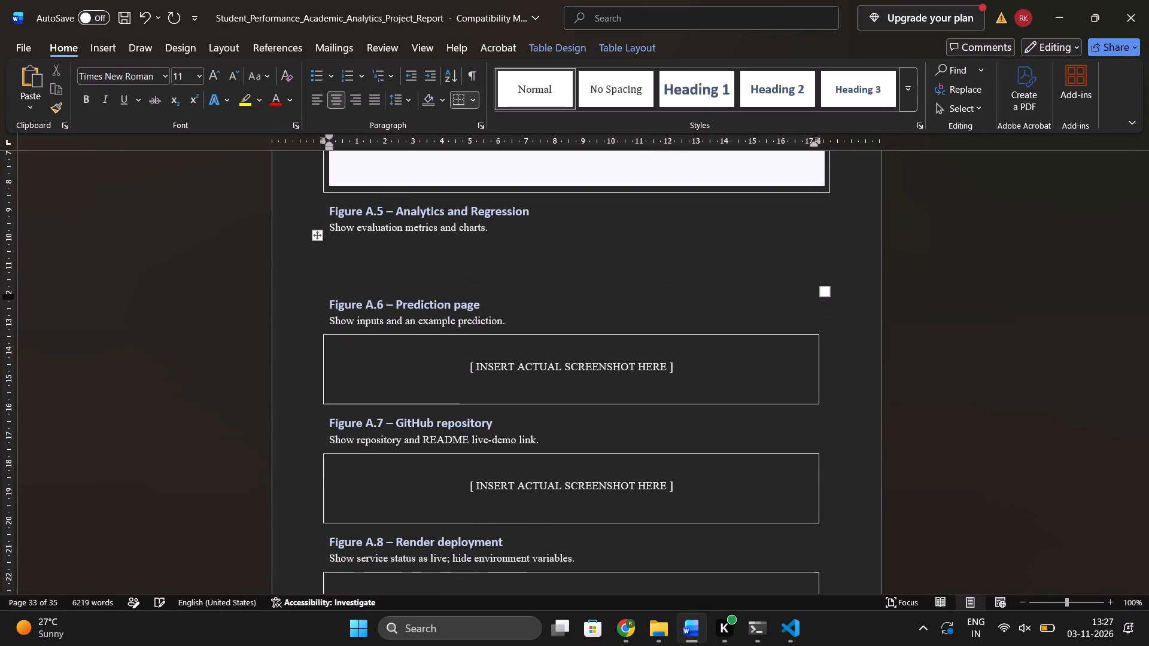
pyautogui.hotkey('ctrl', 'v')
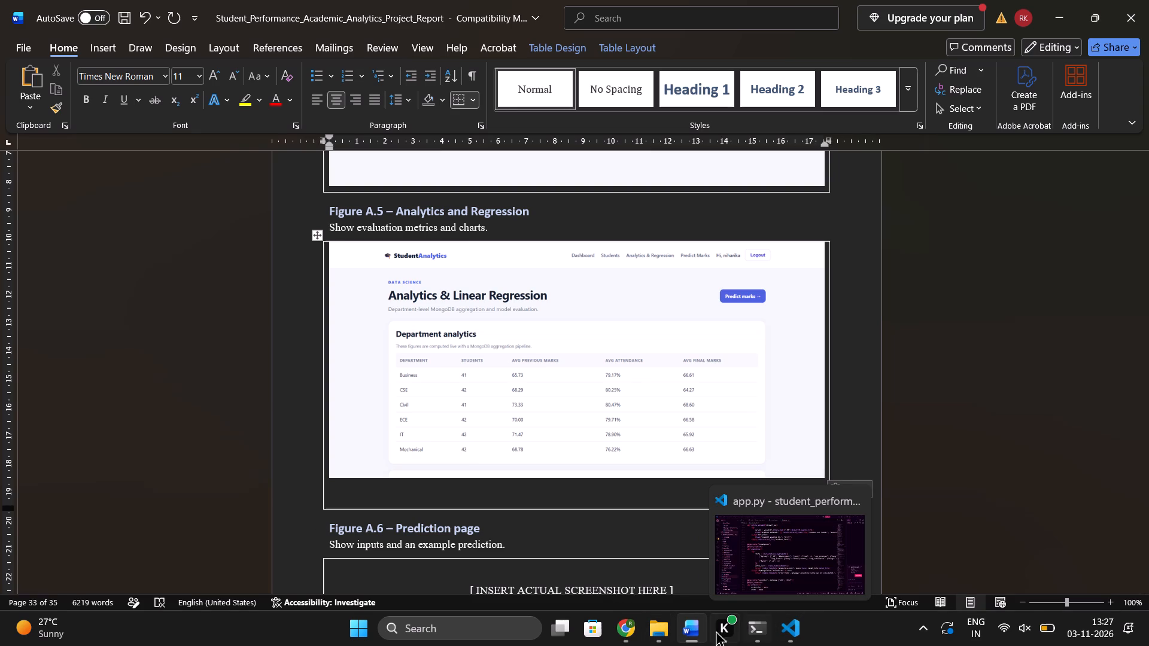
# In Chrome, capture a page-area screenshot of the Linear Regression evaluation section with its metric cards and the Actual vs Predicted Marks chart.
pyautogui.click(616, 622)
pyautogui.scroll(-2, 580, 422)
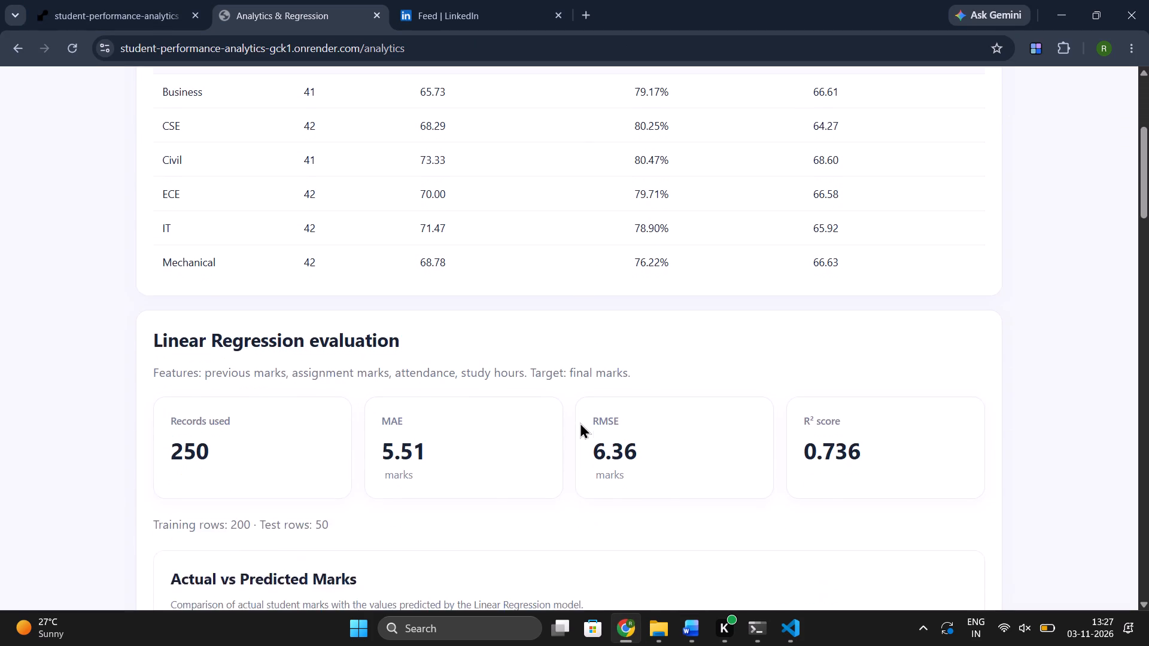
pyautogui.scroll(-5, 580, 422)
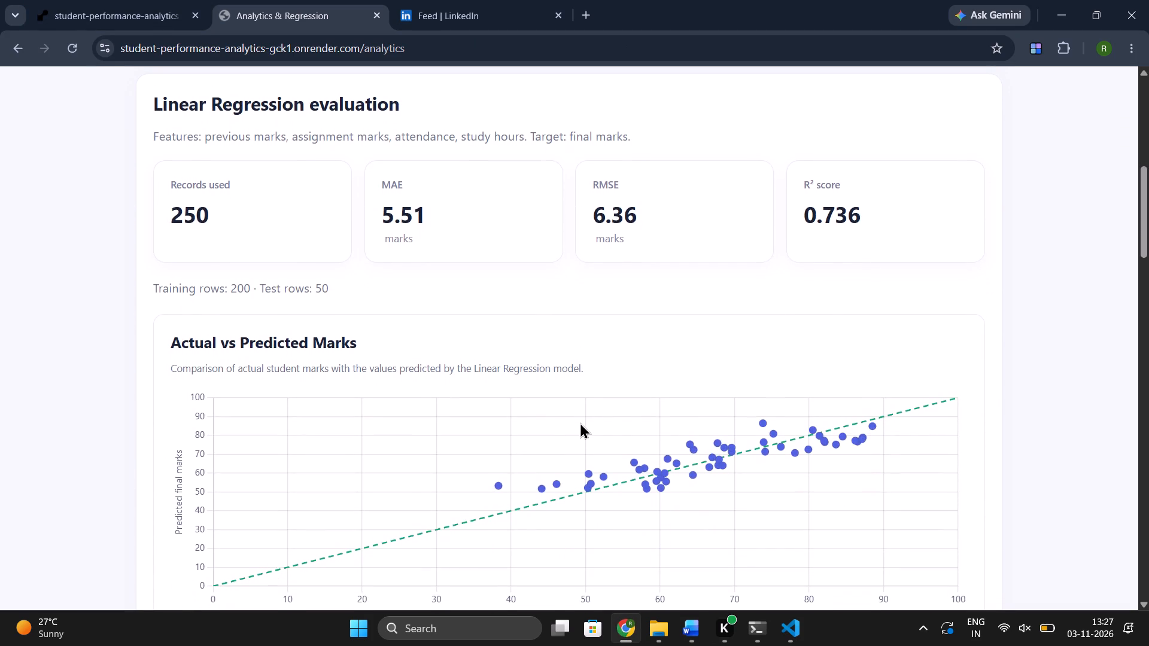
pyautogui.scroll(-1, 580, 422)
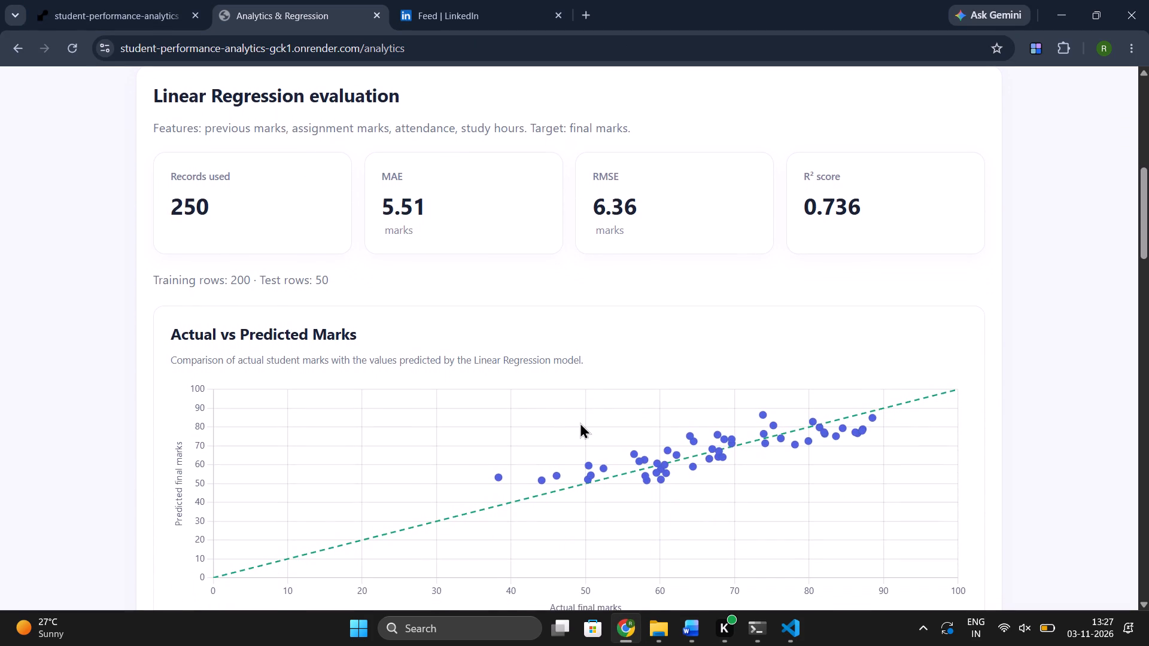
pyautogui.press('Print')
pyautogui.moveTo(0, 65); pyautogui.dragTo(452, 281)
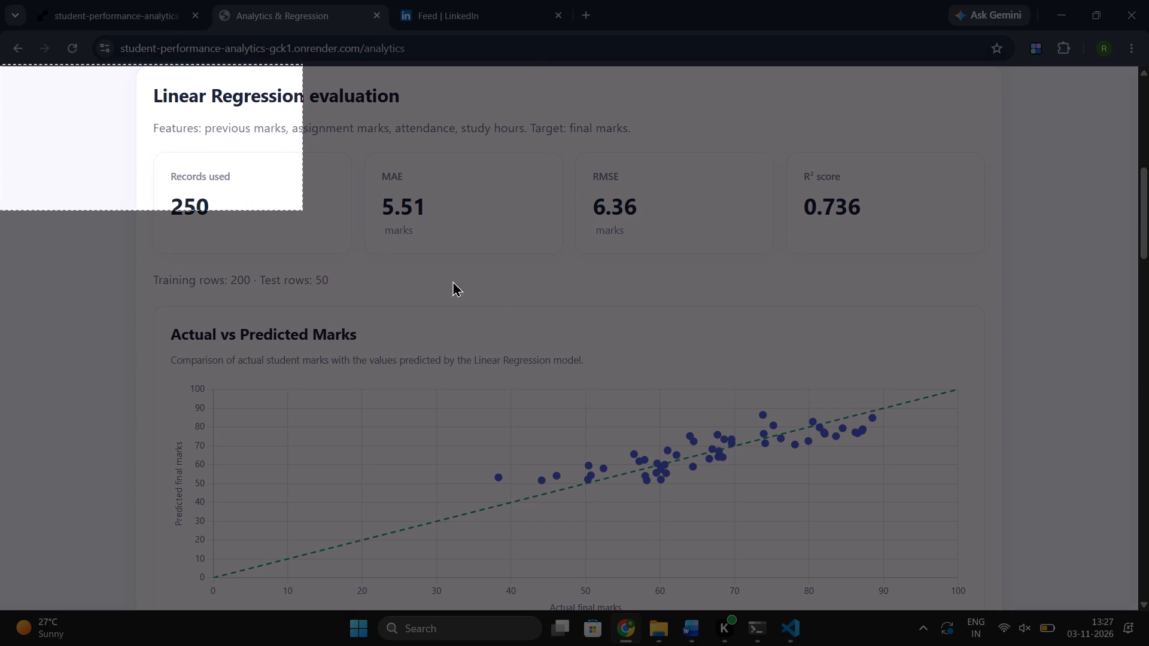
pyautogui.moveTo(452, 281); pyautogui.dragTo(1022, 620)
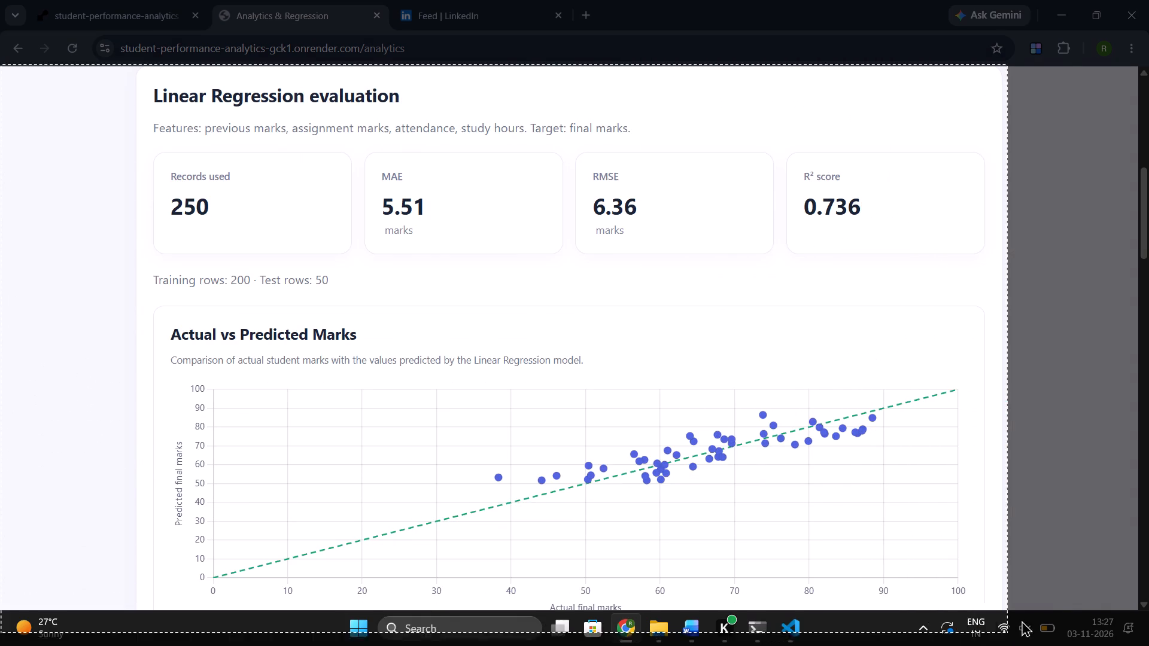
pyautogui.moveTo(1022, 620); pyautogui.dragTo(1142, 613)
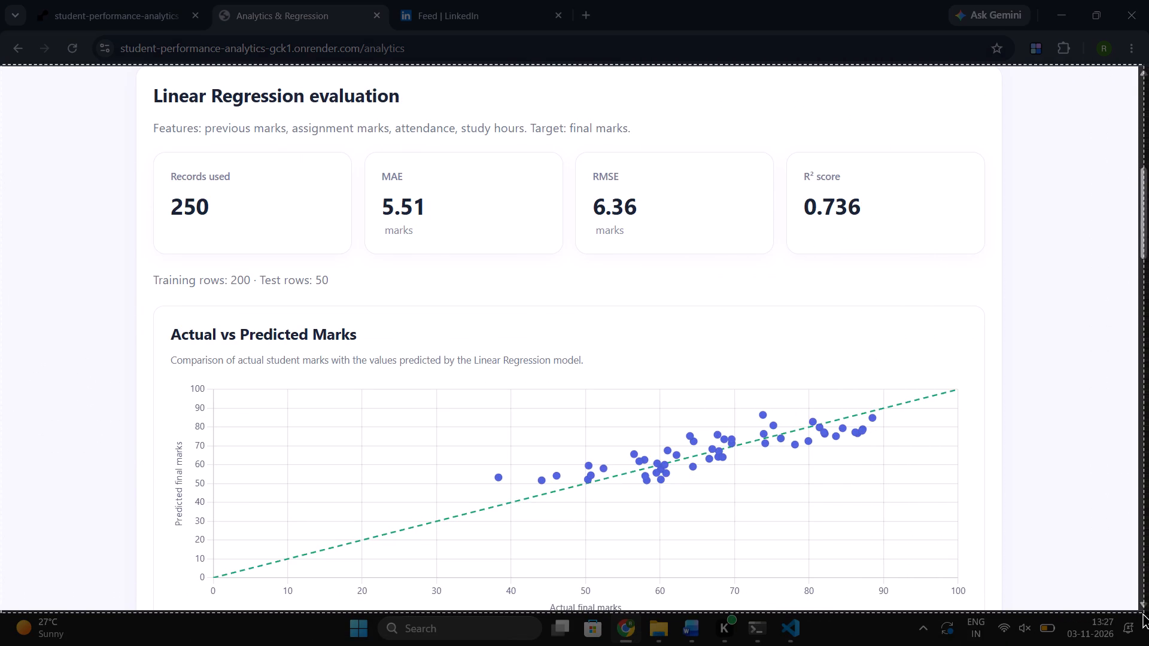
pyautogui.moveTo(1142, 613); pyautogui.dragTo(1137, 610)
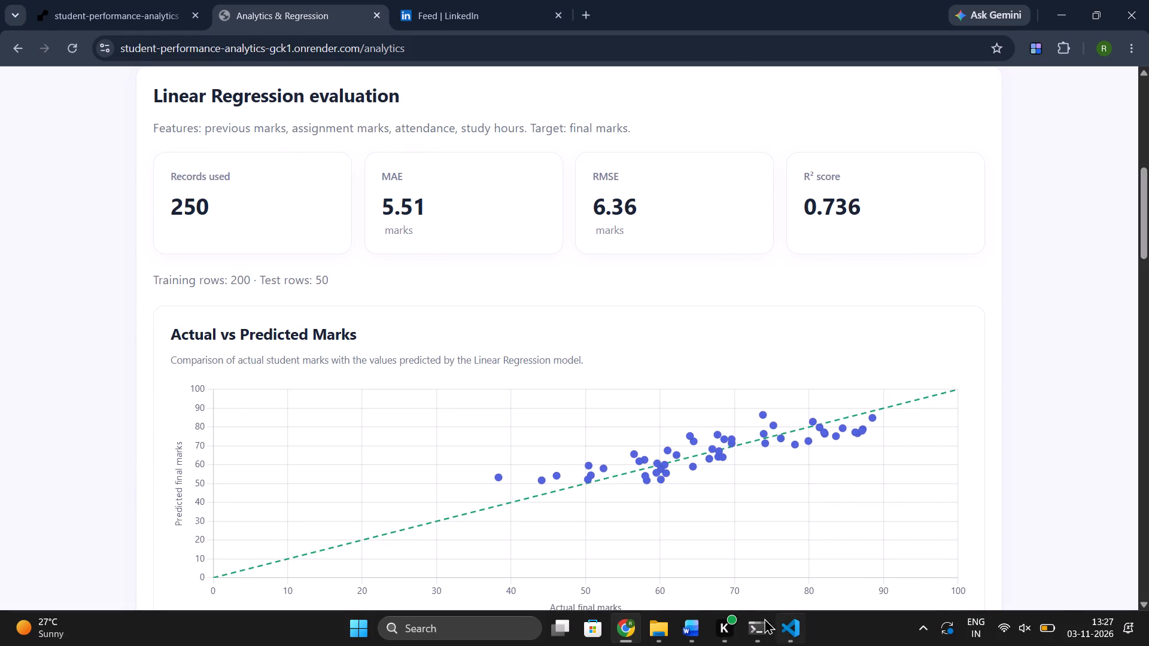
# In the Word report, paste the Linear Regression evaluation screenshot on the empty line below the Department analytics image under Figure A.5.
pyautogui.click(697, 627)
pyautogui.click(602, 489)
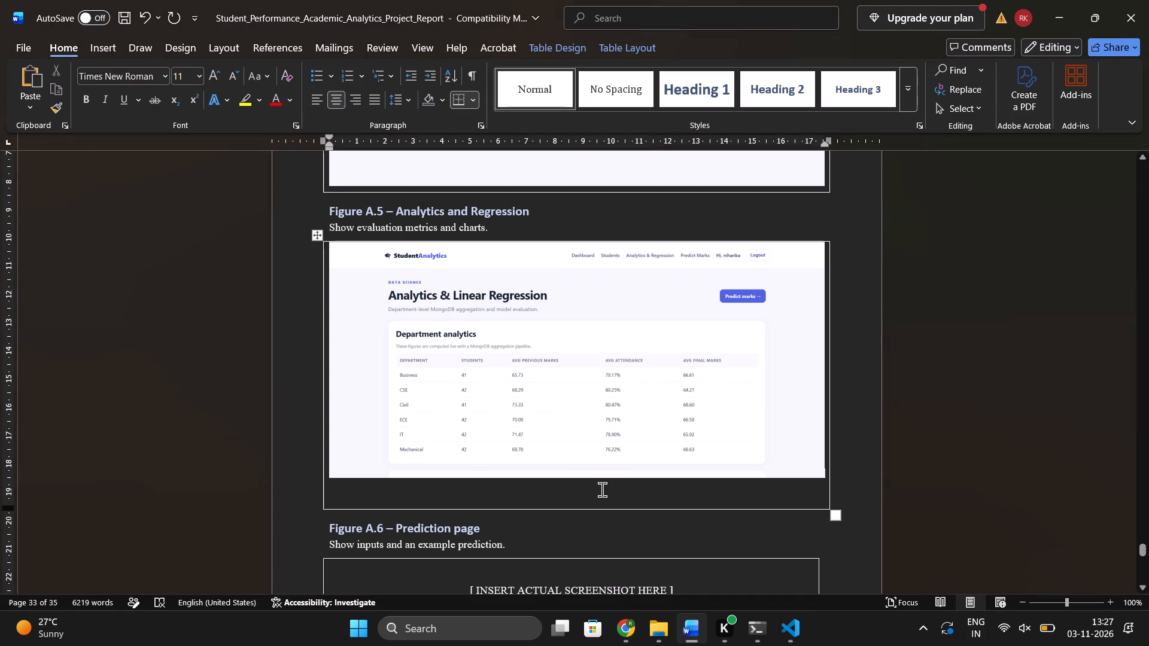
pyautogui.hotkey('ctrl', 'v')
pyautogui.scroll(1, 602, 489)
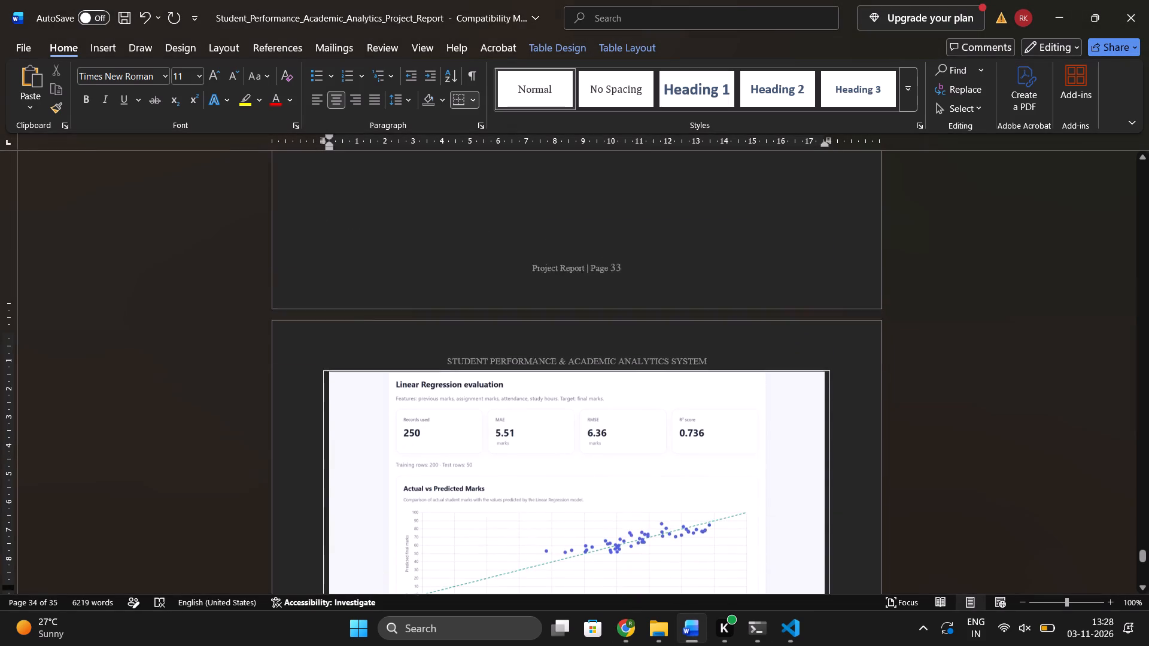
pyautogui.scroll(1, 602, 489)
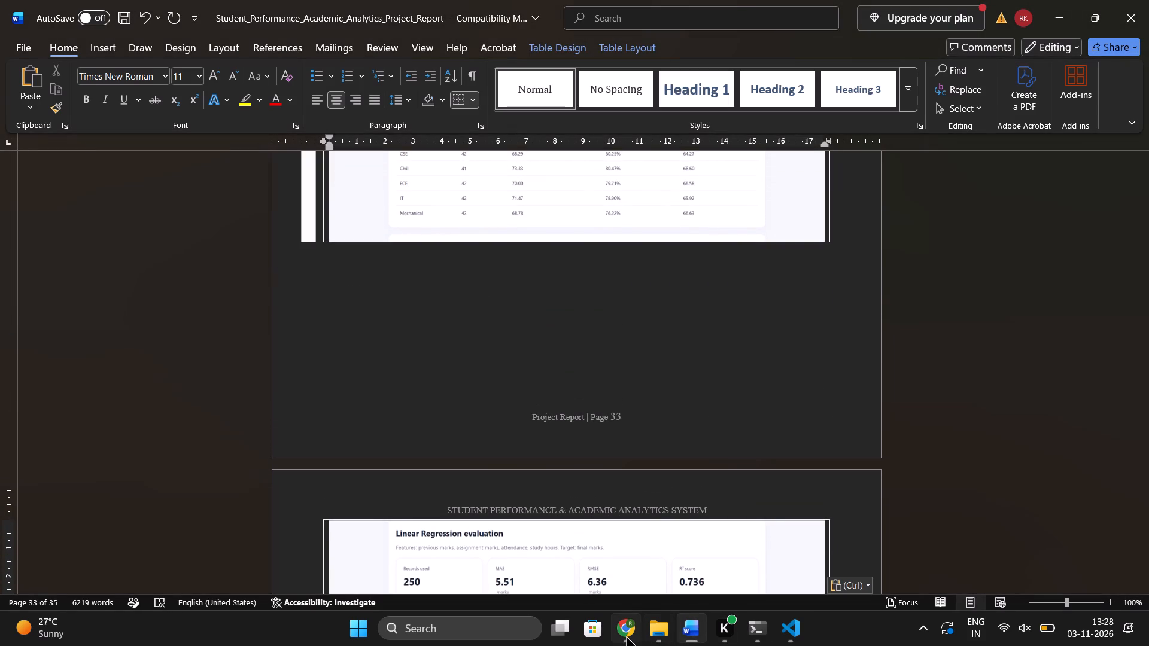
# In Chrome, capture a screenshot of the Analytics & Regression page showing the Residual Error Plot and the start of Regression Coefficients.
pyautogui.click(626, 635)
pyautogui.scroll(-7, 621, 438)
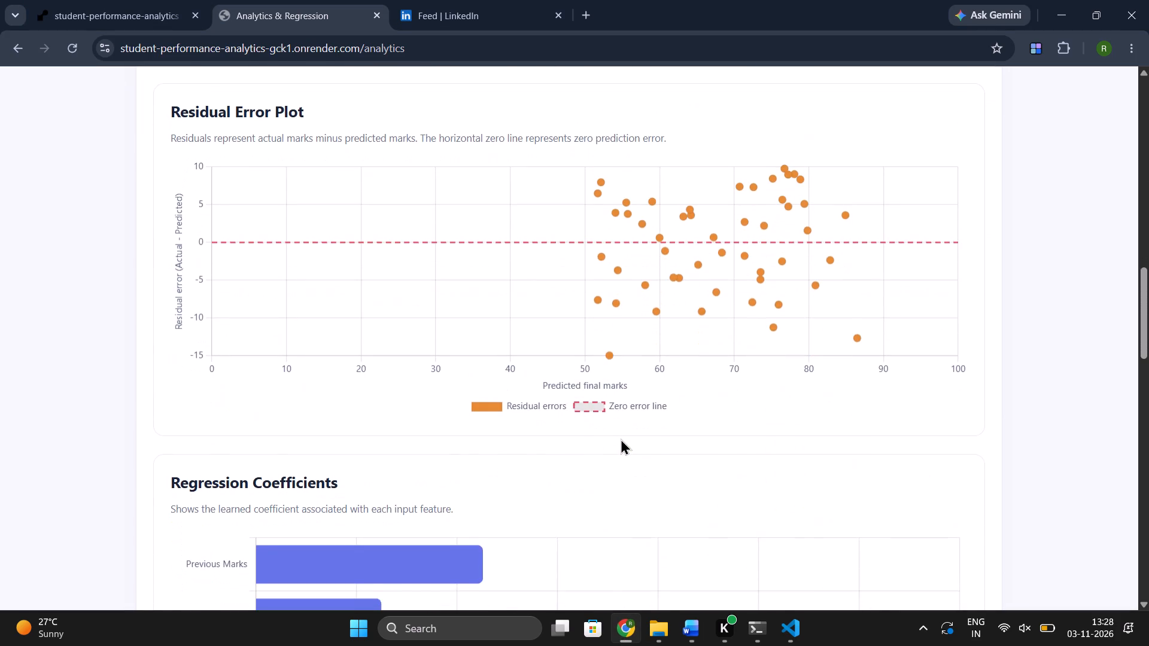
pyautogui.scroll(1, 621, 438)
pyautogui.press('Print')
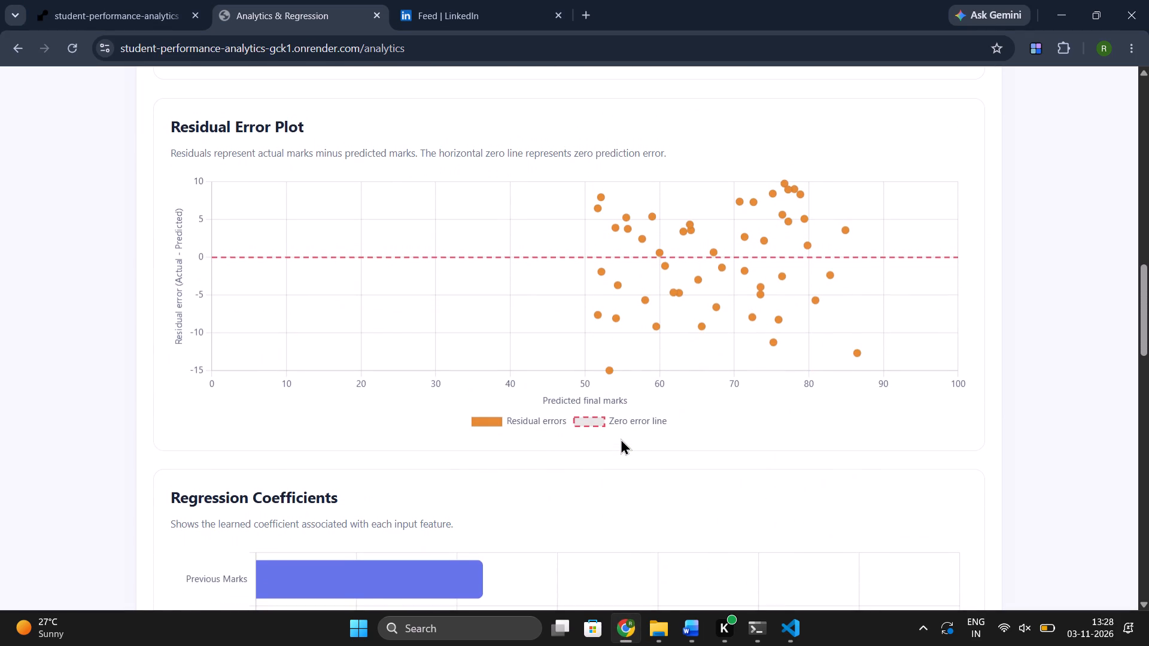
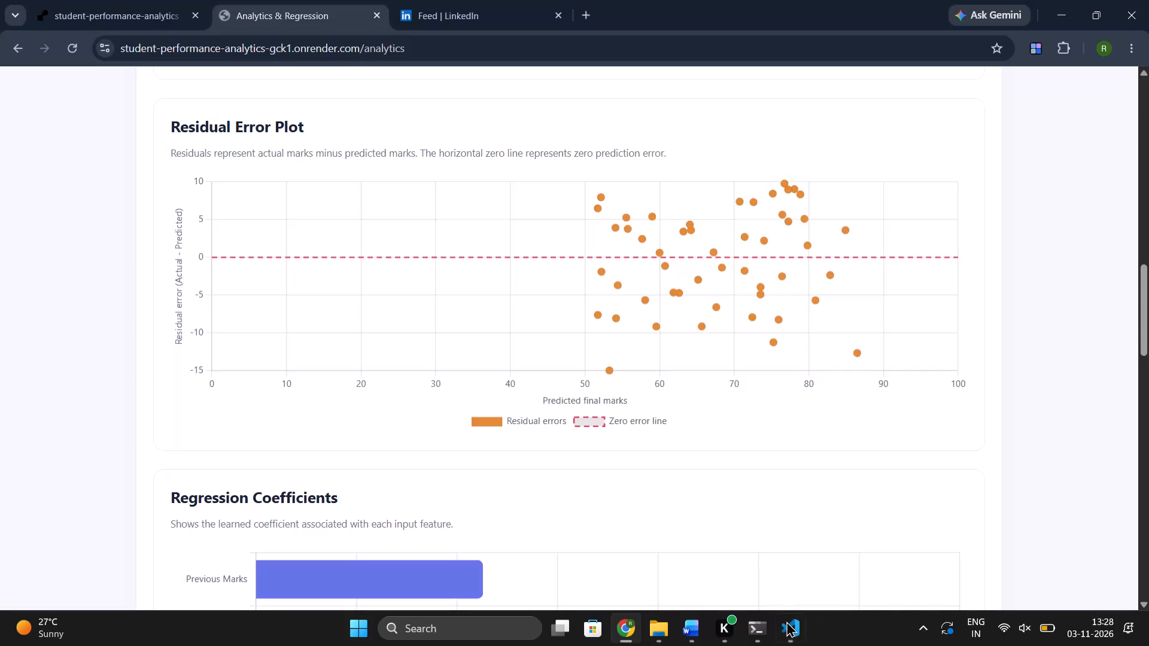
# In the Word report, paste the Residual Error Plot screenshot below the Linear Regression evaluation image under Figure A.5.
pyautogui.click(698, 620)
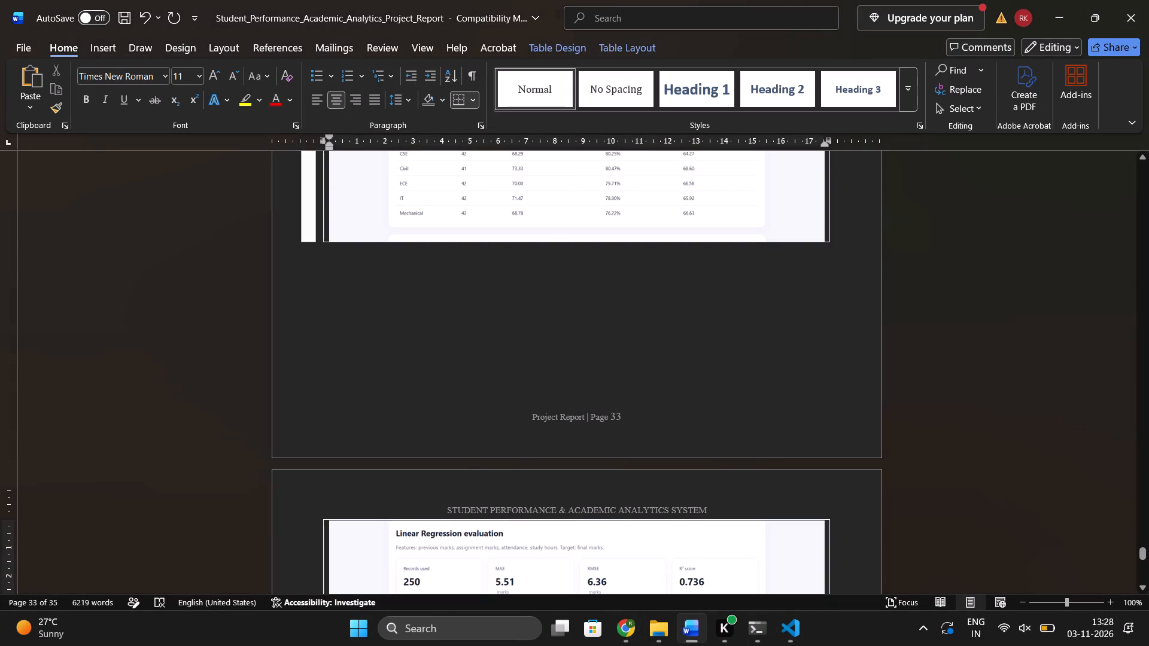
pyautogui.scroll(-3, 627, 409)
pyautogui.click(556, 405)
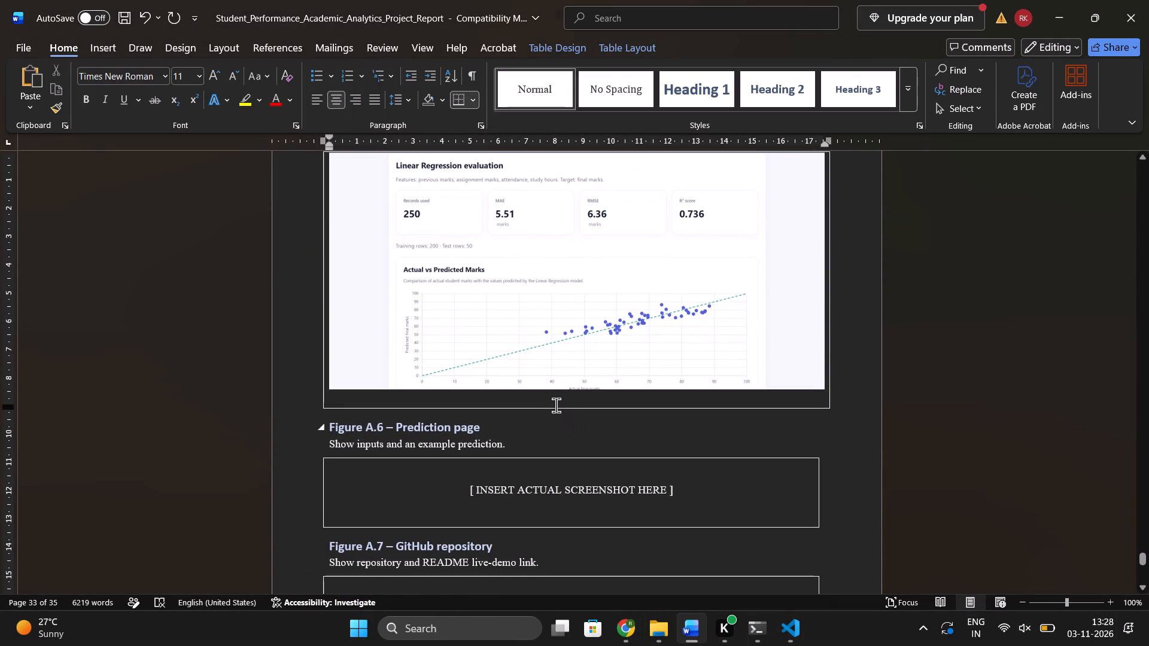
pyautogui.hotkey('ctrl', 'v')
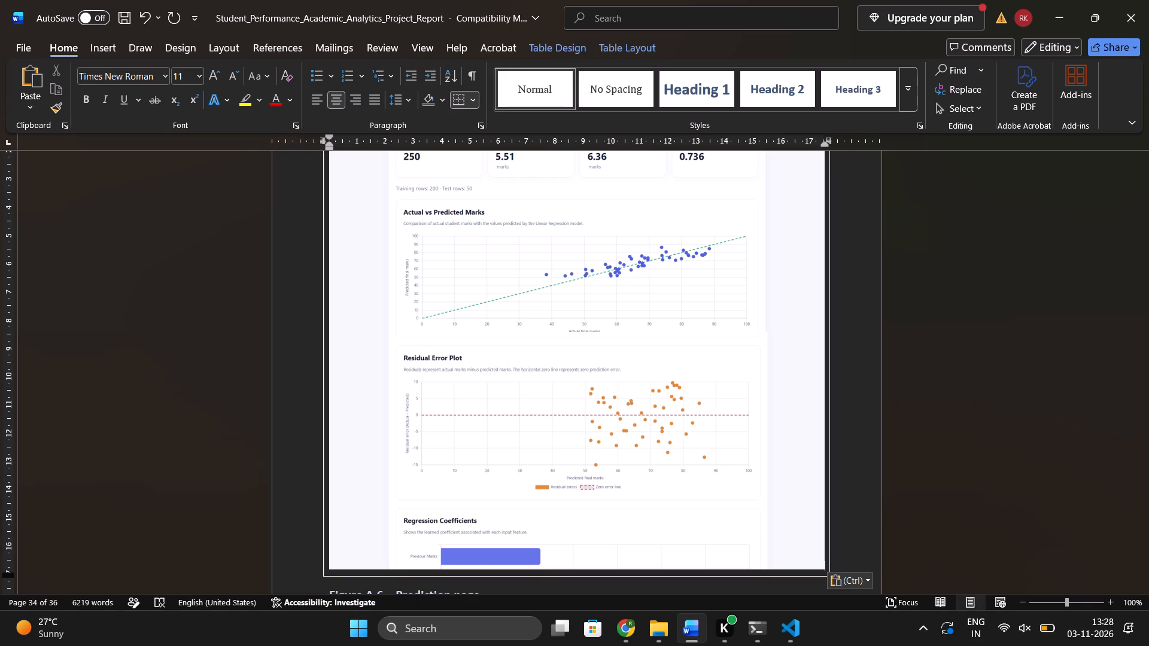
pyautogui.scroll(-1, 556, 405)
pyautogui.scroll(1, 556, 405)
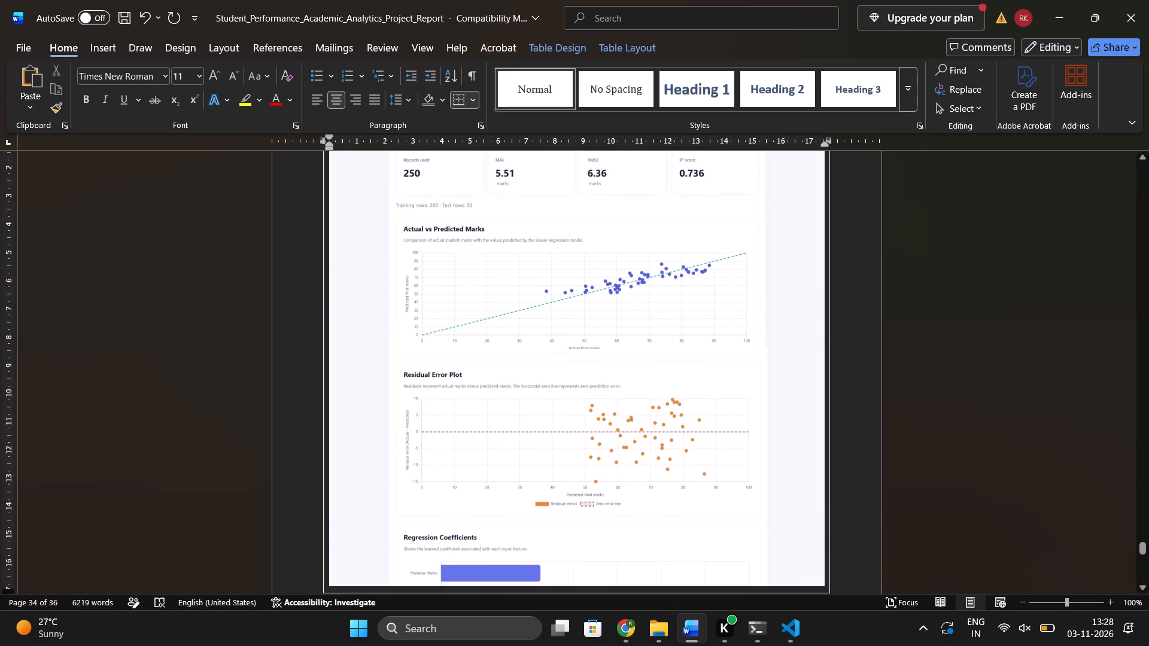
# Add empty lines below the Residual Error Plot image inside the Figure A.5 box.
pyautogui.click(824, 345)
pyautogui.press('Return')
pyautogui.press('Return')
pyautogui.press('Return')
pyautogui.scroll(-1, 765, 410)
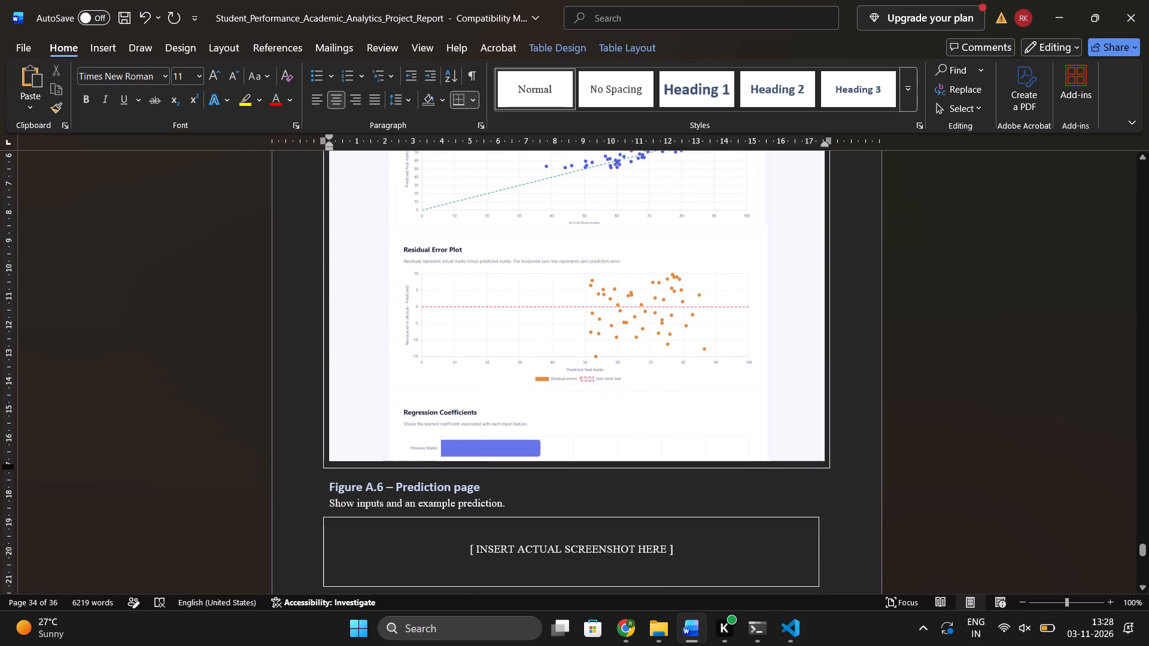
pyautogui.click(780, 463)
pyautogui.press('Return')
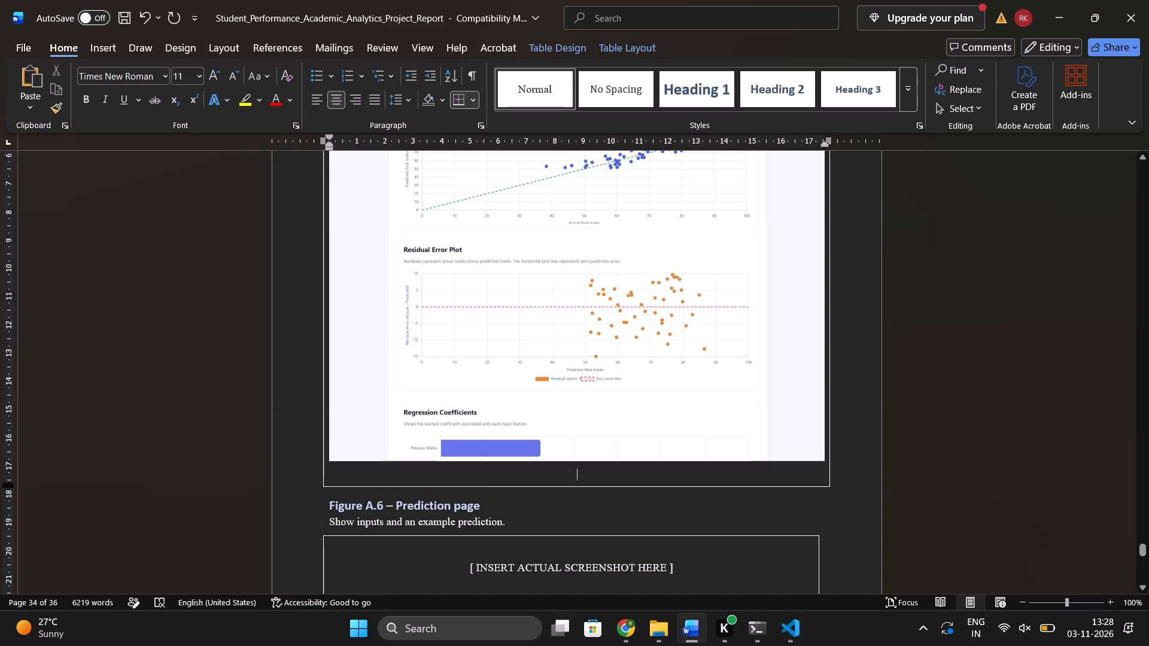
pyautogui.scroll(2, 671, 386)
pyautogui.scroll(1, 474, 294)
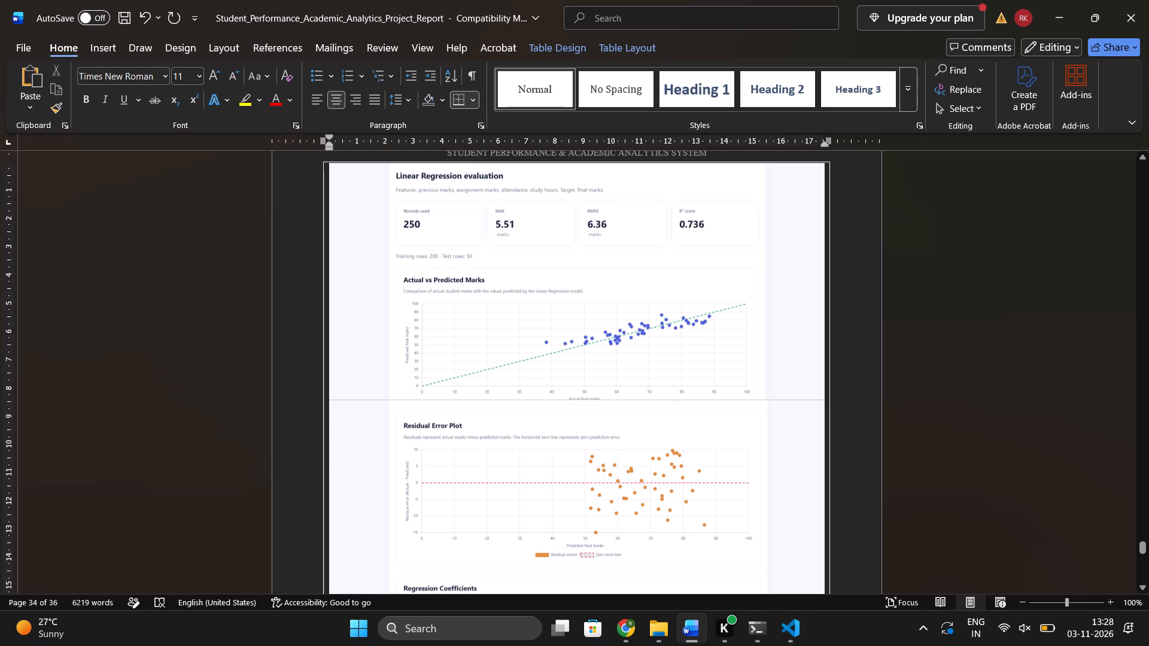
pyautogui.click(828, 387)
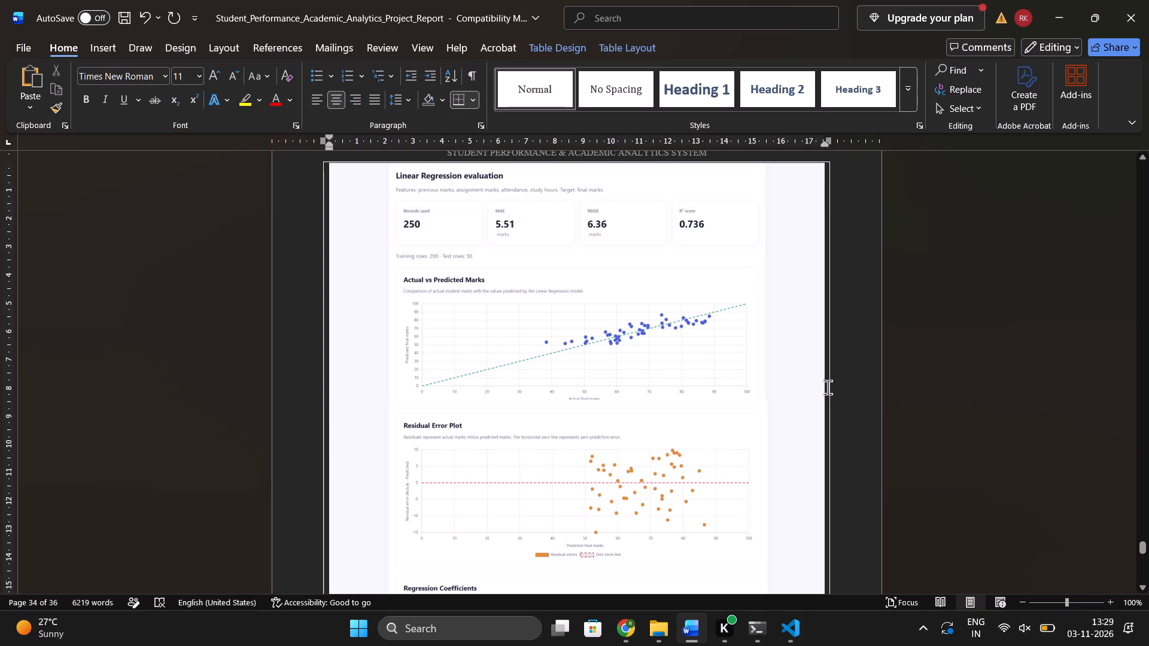
pyautogui.press('Return')
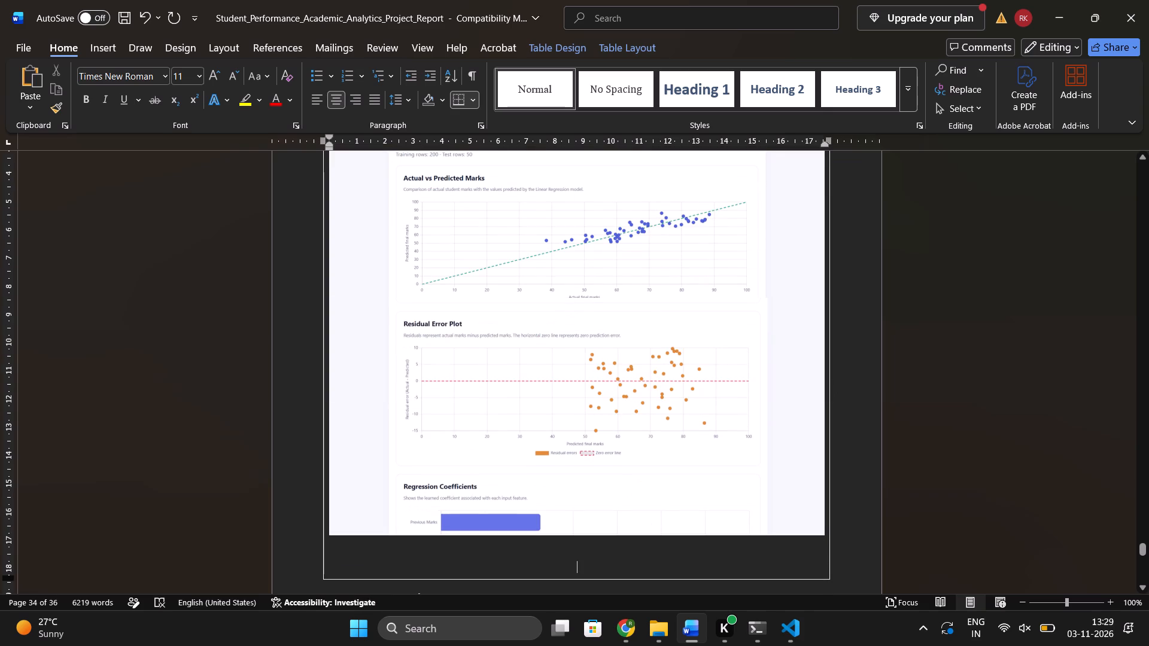
pyautogui.scroll(2, 828, 387)
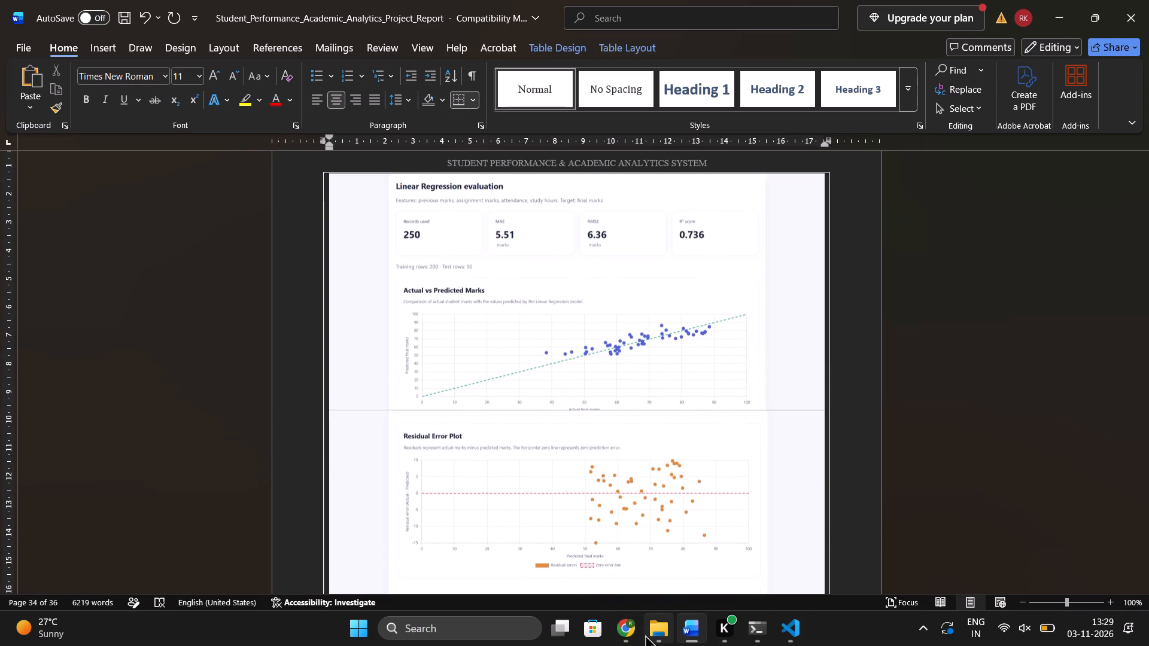
# In Chrome, capture a page-area screenshot showing the full Regression Coefficients chart and the start of Department-wise Average Final Marks.
pyautogui.click(642, 538)
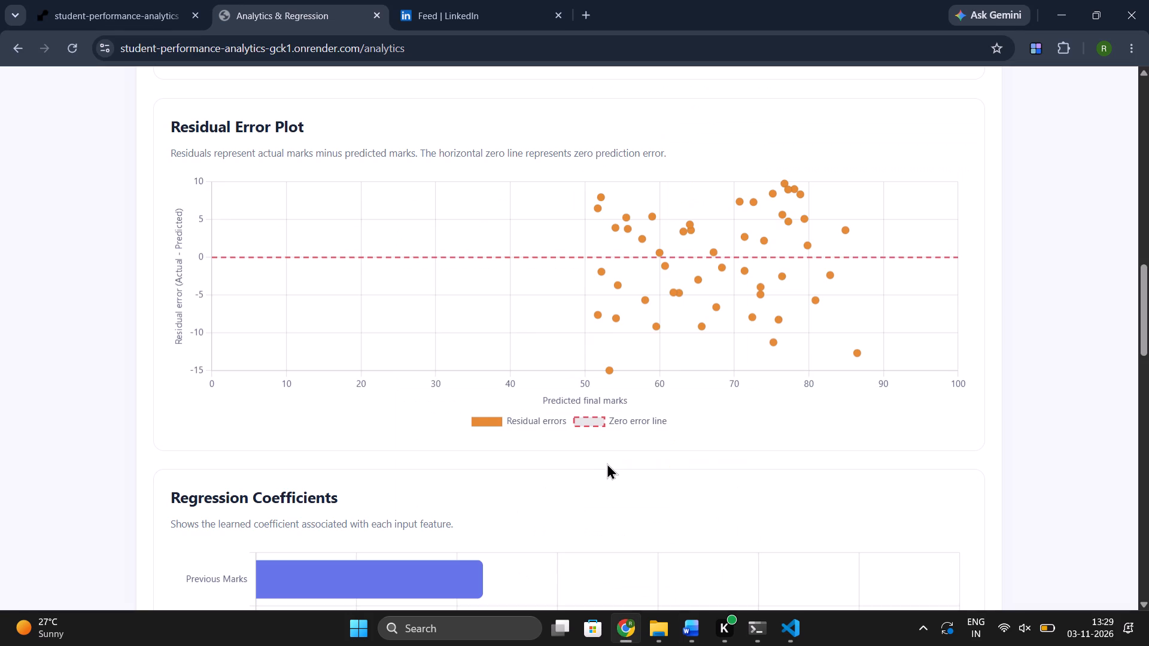
pyautogui.scroll(-5, 607, 463)
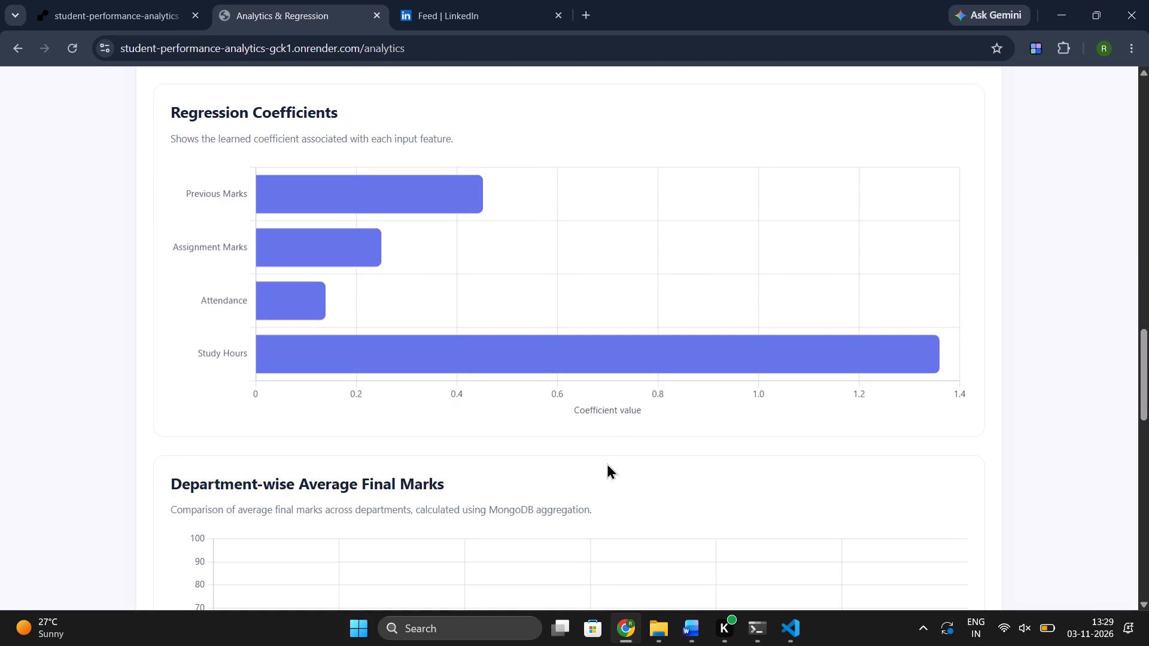
pyautogui.press('Print')
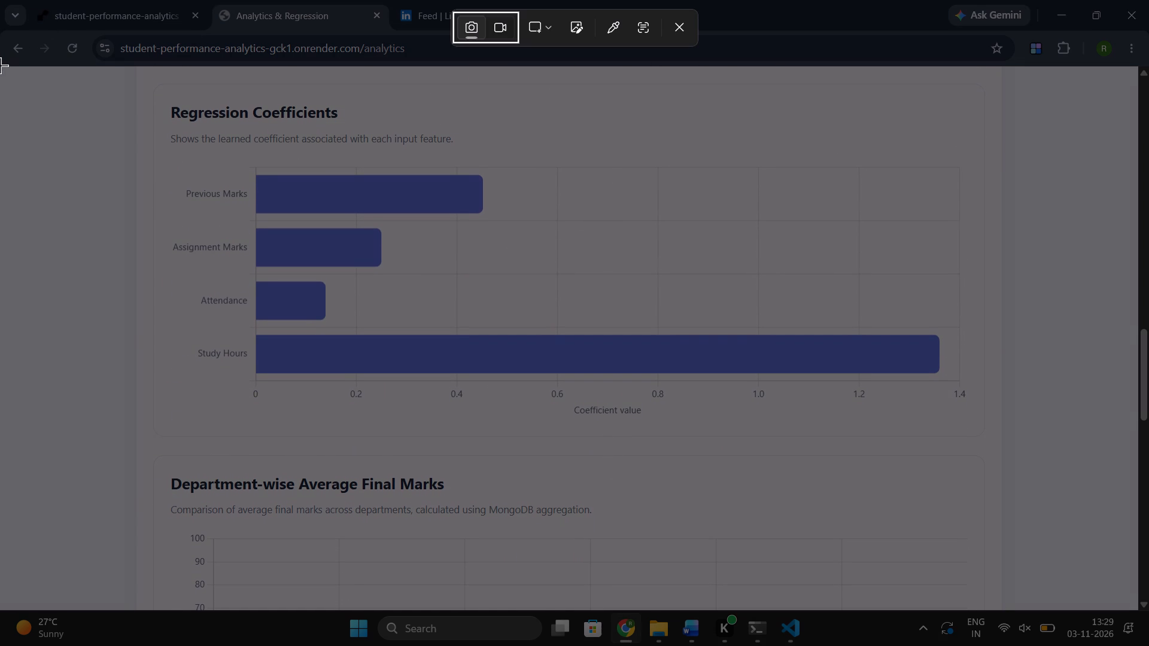
pyautogui.moveTo(0, 65); pyautogui.dragTo(894, 551)
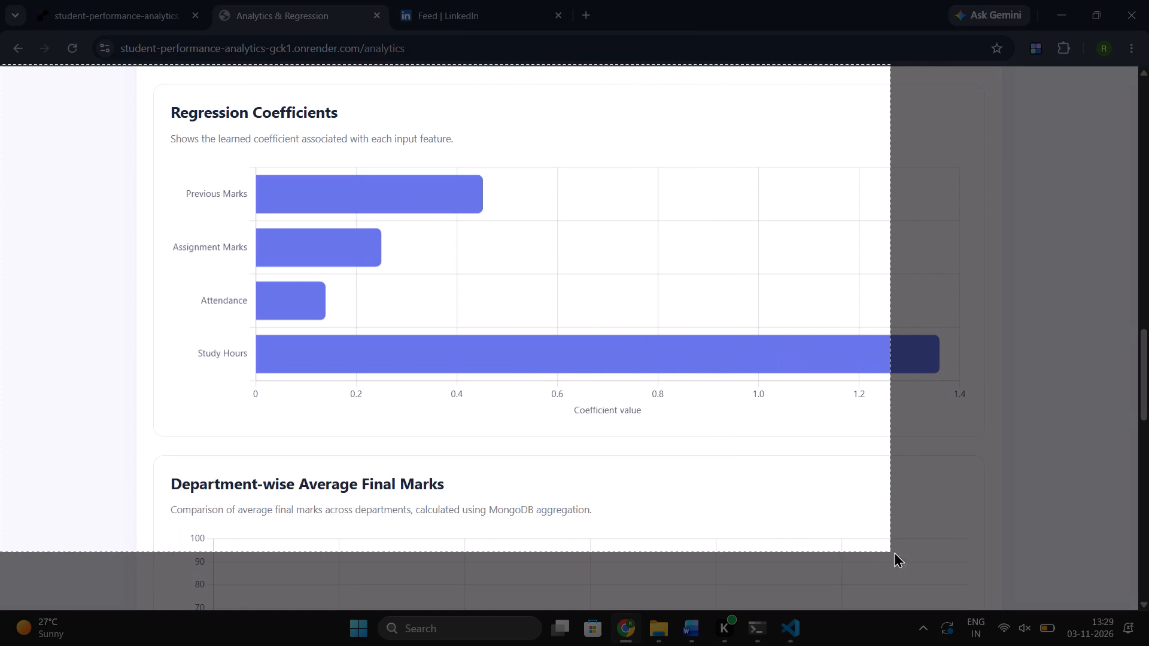
pyautogui.moveTo(894, 551); pyautogui.dragTo(1126, 615)
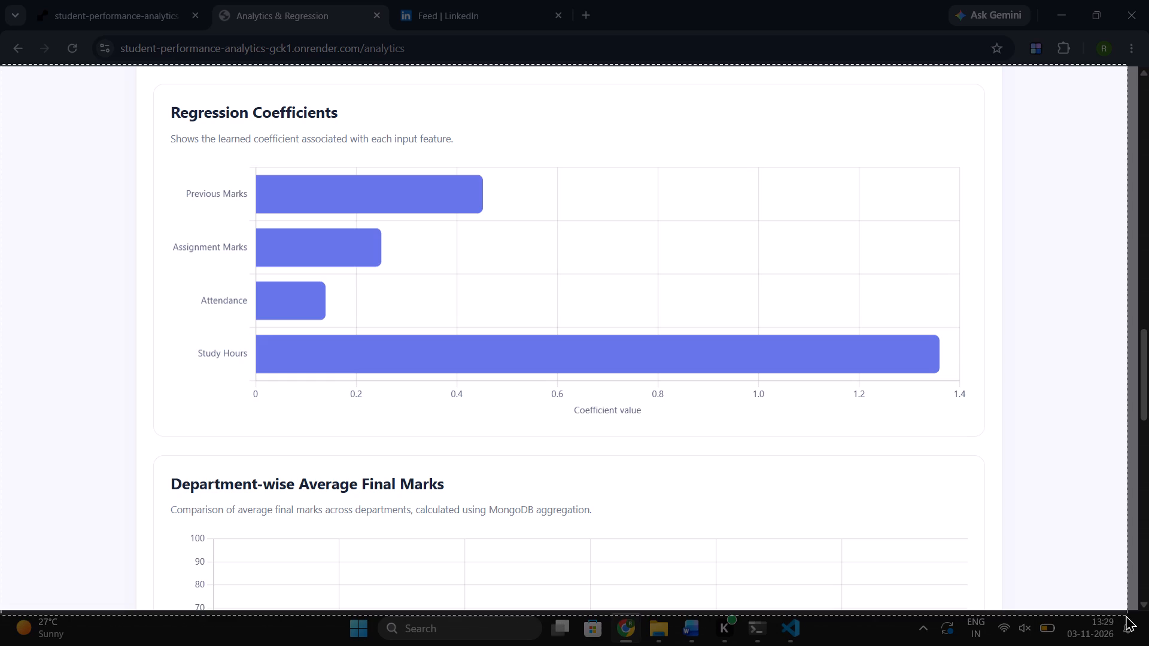
pyautogui.moveTo(1126, 615); pyautogui.dragTo(1135, 609)
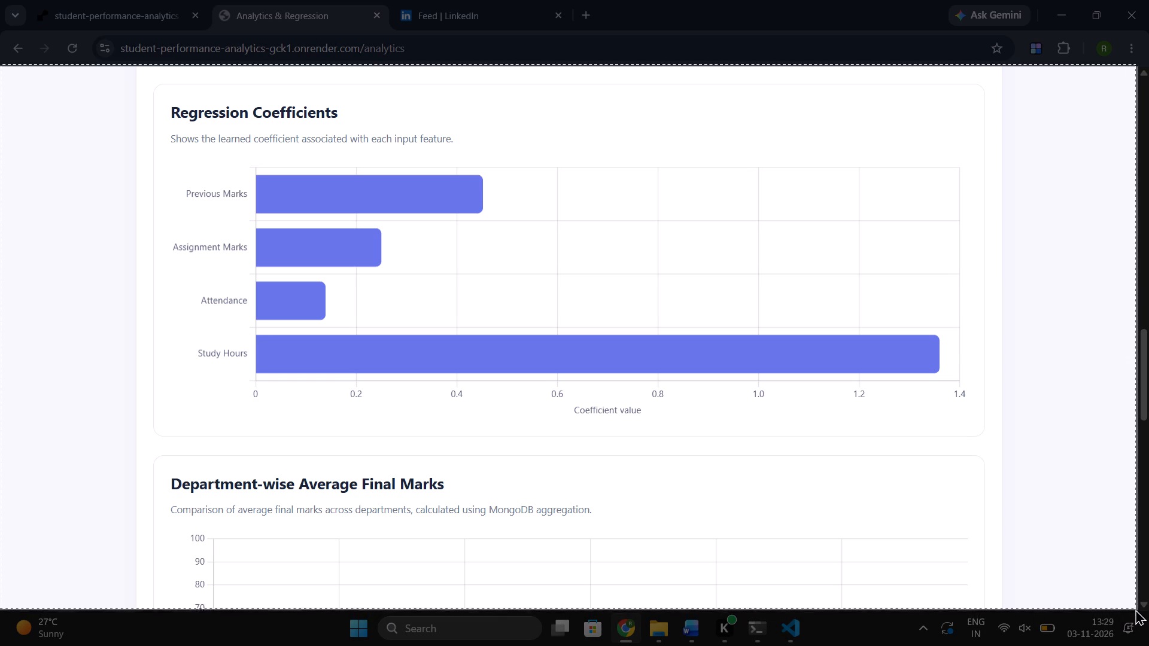
pyautogui.moveTo(1135, 609); pyautogui.dragTo(1136, 608)
# In the Word report, paste the Regression Coefficients screenshot below the Residual Error Plot image, removing the spare line above and adding an empty line beneath.
pyautogui.click(688, 617)
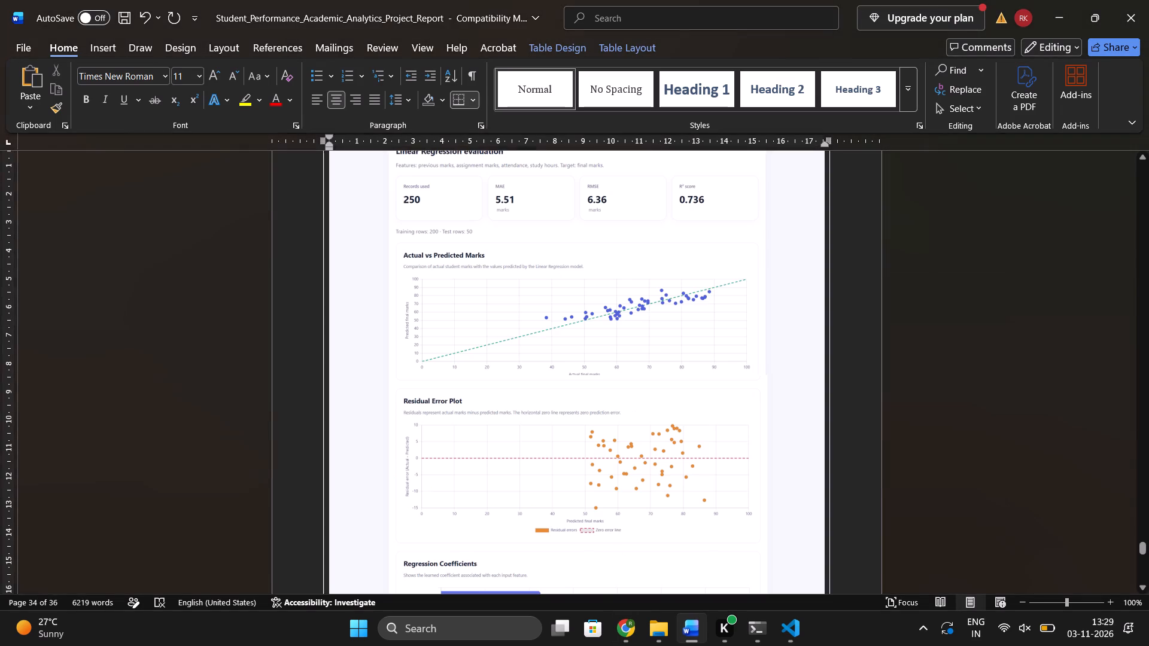
pyautogui.scroll(-4, 552, 459)
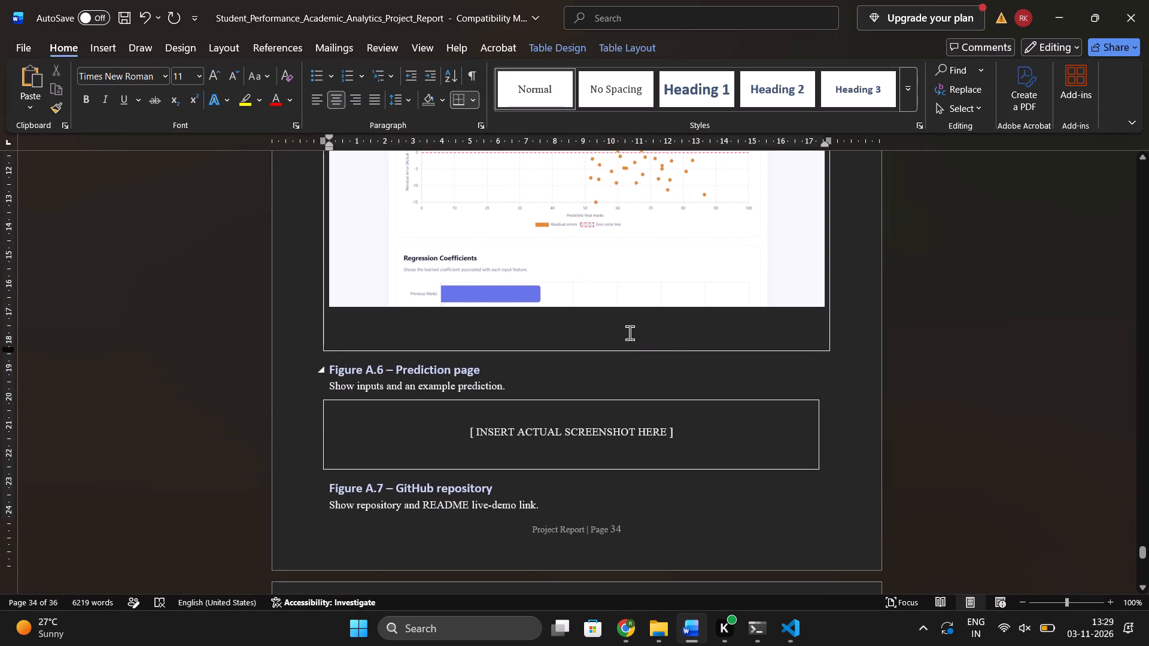
pyautogui.press('BackSpace')
pyautogui.press('BackSpace')
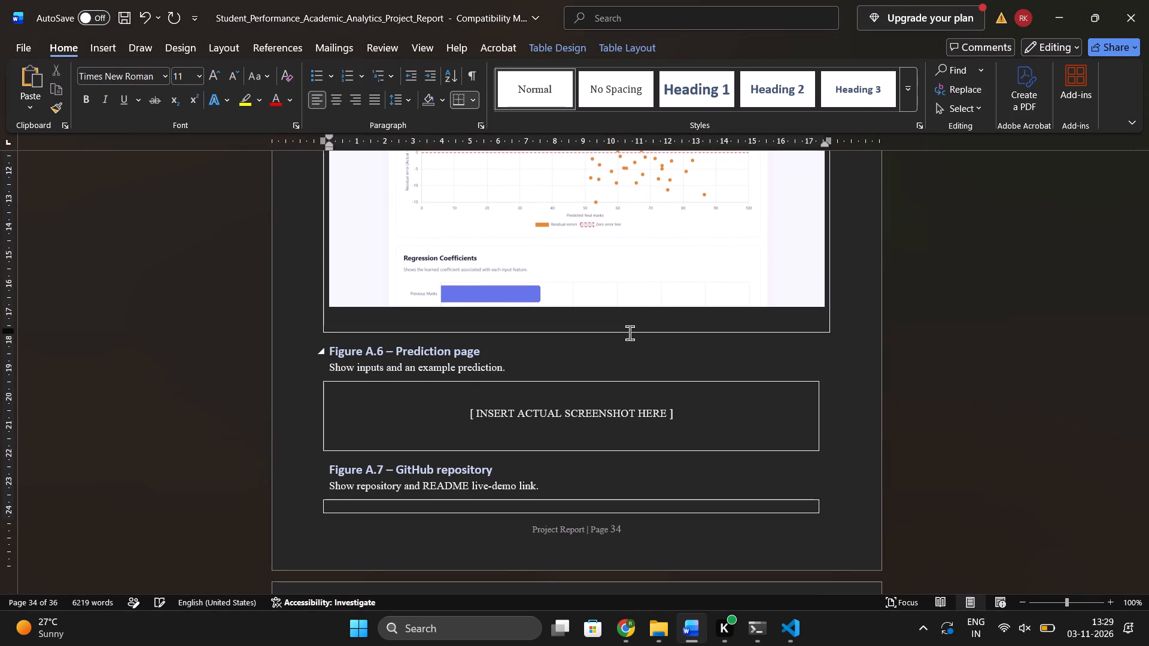
pyautogui.hotkey('ctrl', 'v')
pyautogui.scroll(4, 630, 333)
pyautogui.scroll(-5, 630, 333)
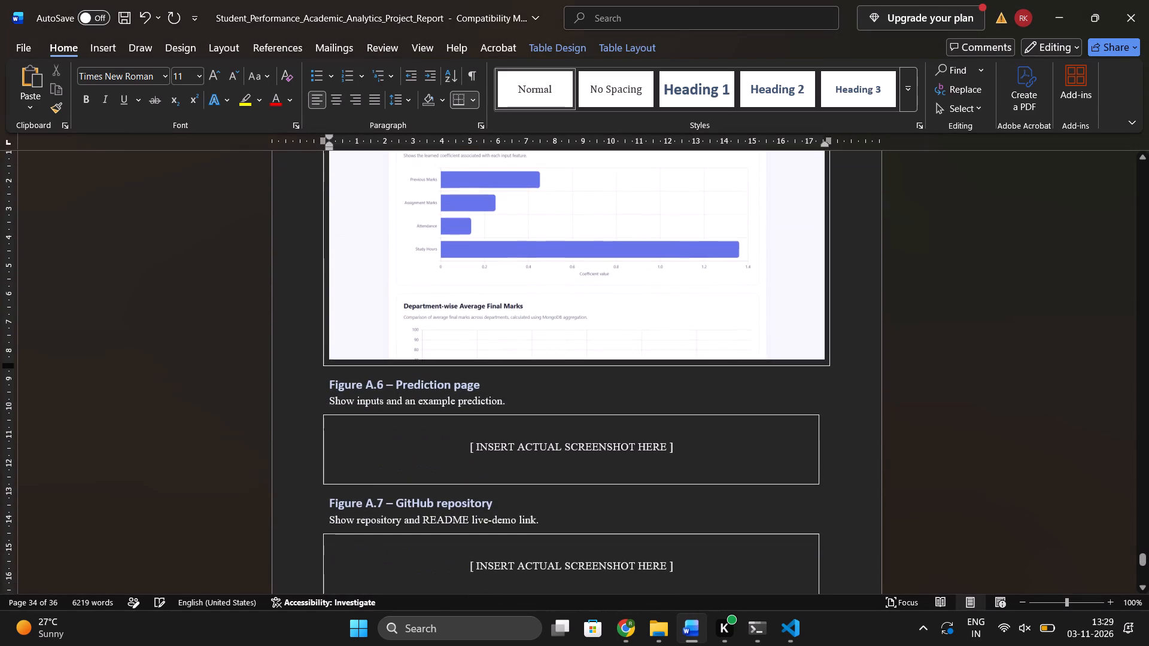
pyautogui.press('Return')
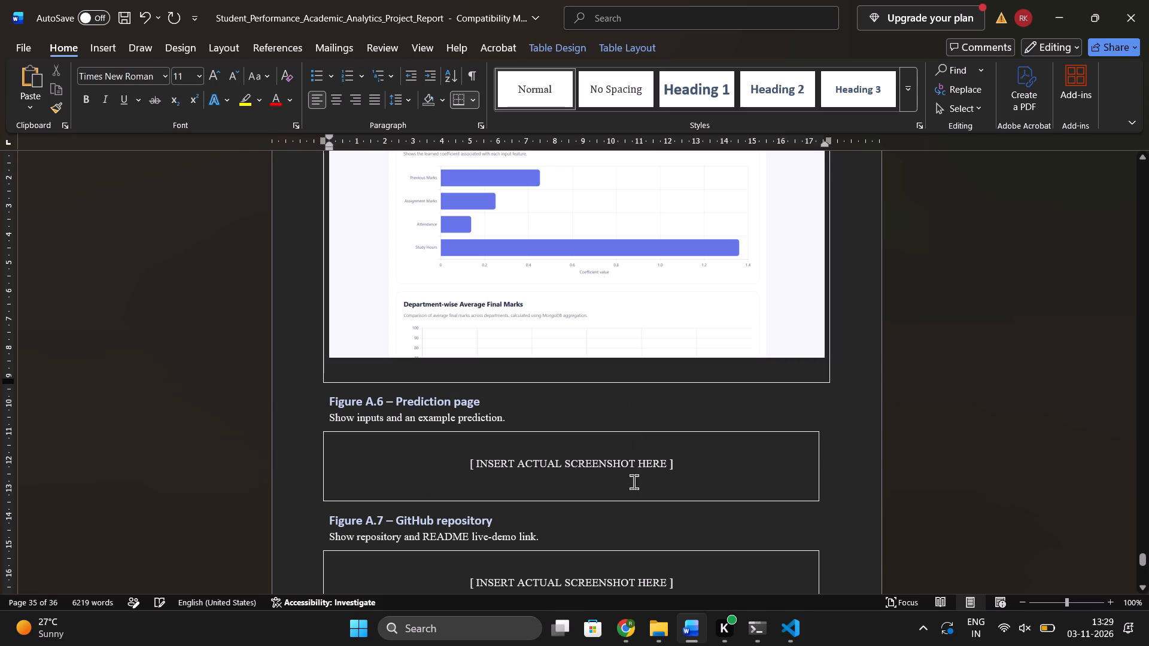
# In Chrome, capture a page-area screenshot showing the Department-wise Average Final Marks chart and the first rows of the Learned coefficients table.
pyautogui.click(627, 624)
pyautogui.scroll(-2, 574, 458)
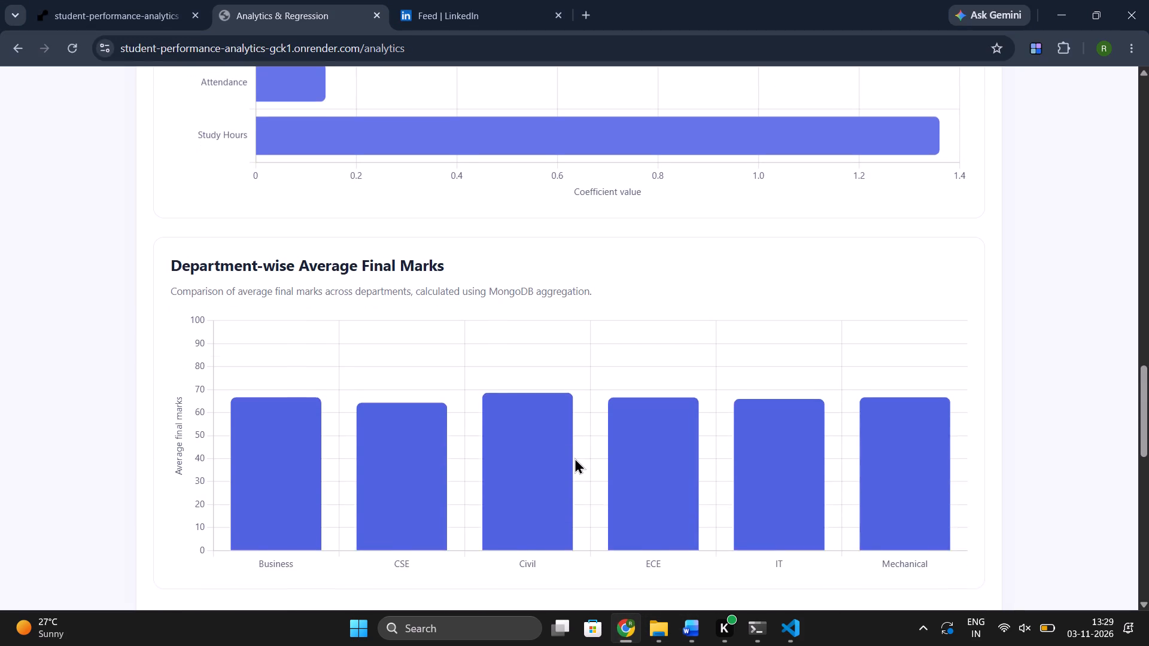
pyautogui.scroll(-4, 574, 458)
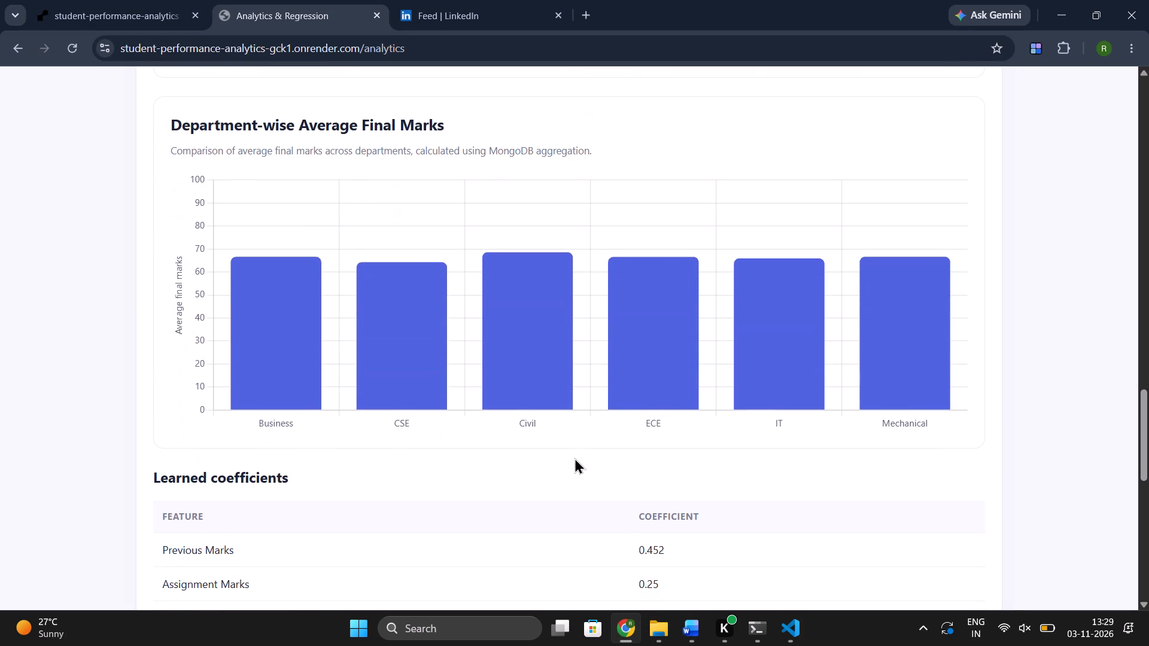
pyautogui.scroll(-1, 574, 458)
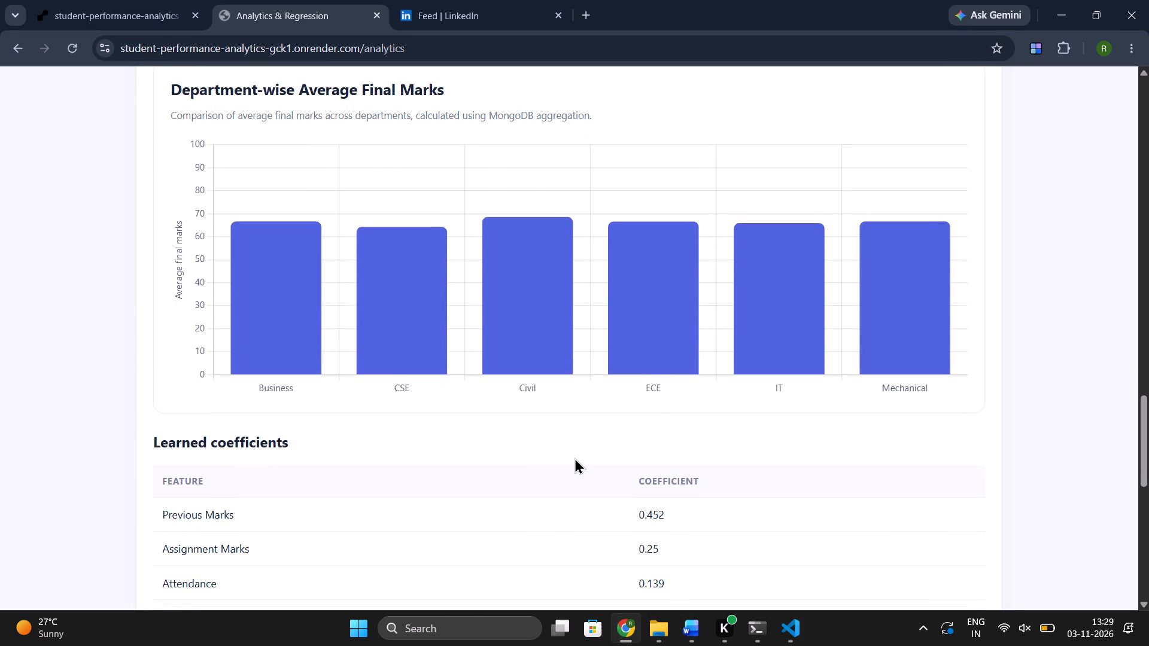
pyautogui.scroll(-10, 574, 458)
pyautogui.scroll(2, 574, 458)
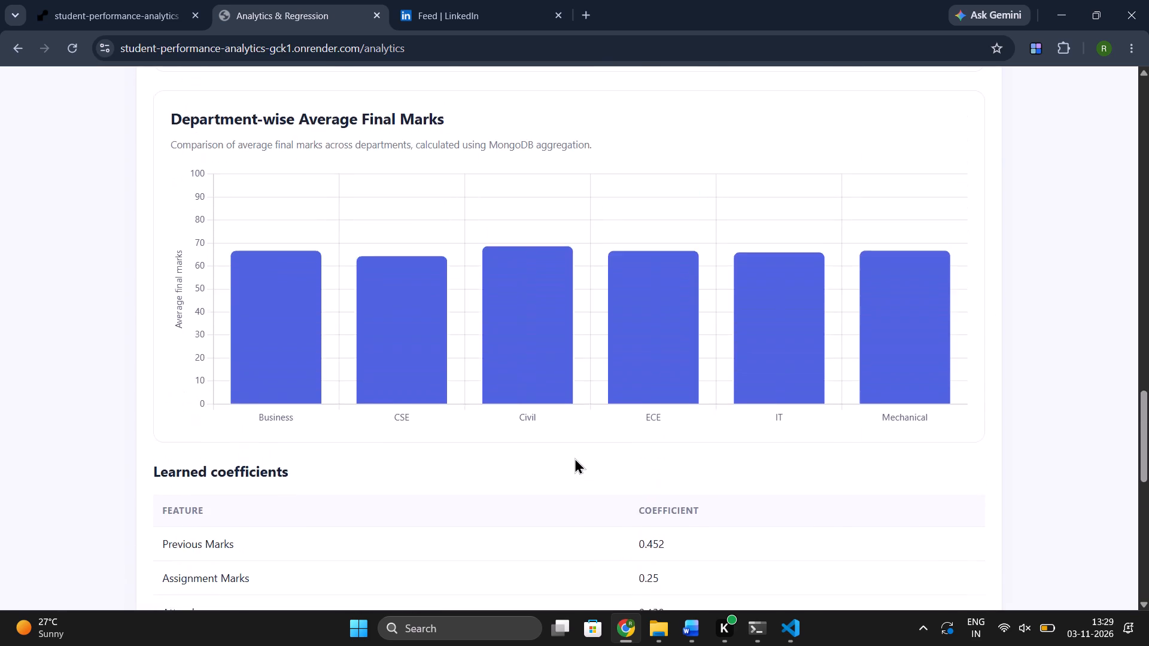
pyautogui.scroll(5, 574, 458)
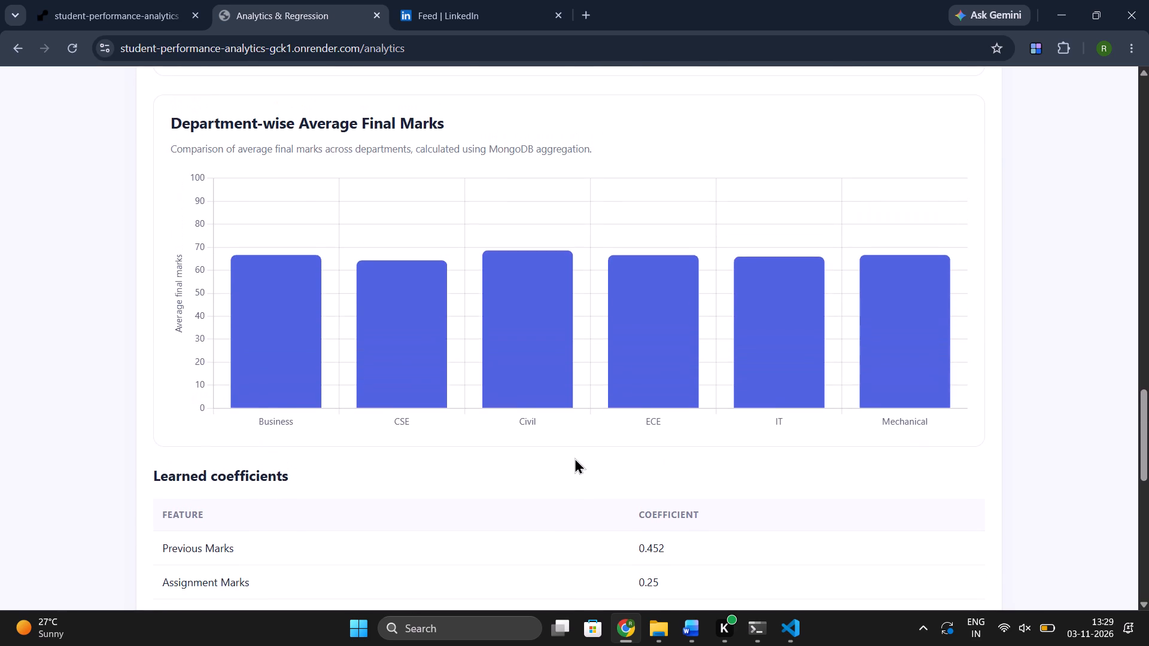
pyautogui.scroll(3, 574, 458)
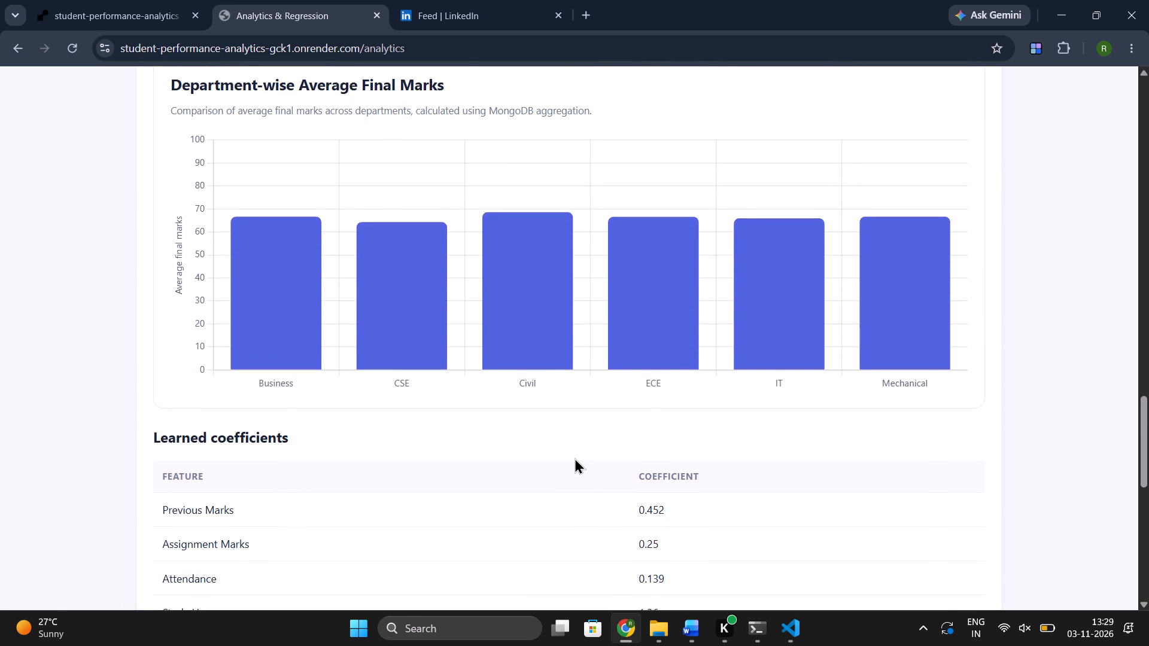
pyautogui.press('Print')
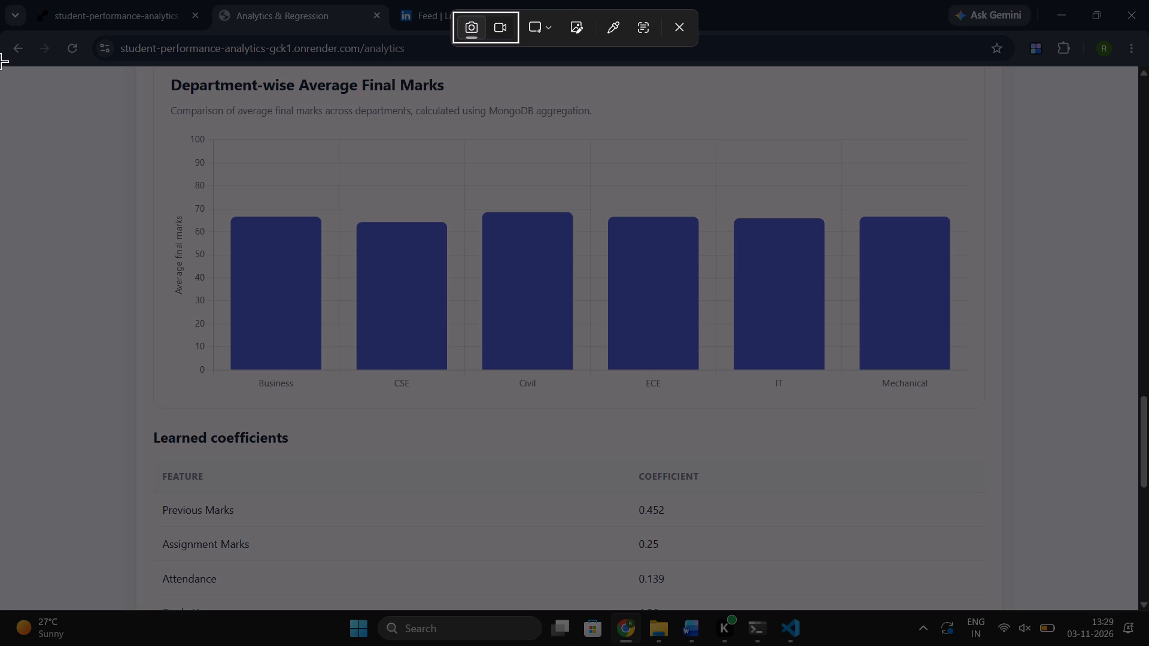
pyautogui.moveTo(1, 65); pyautogui.dragTo(515, 413)
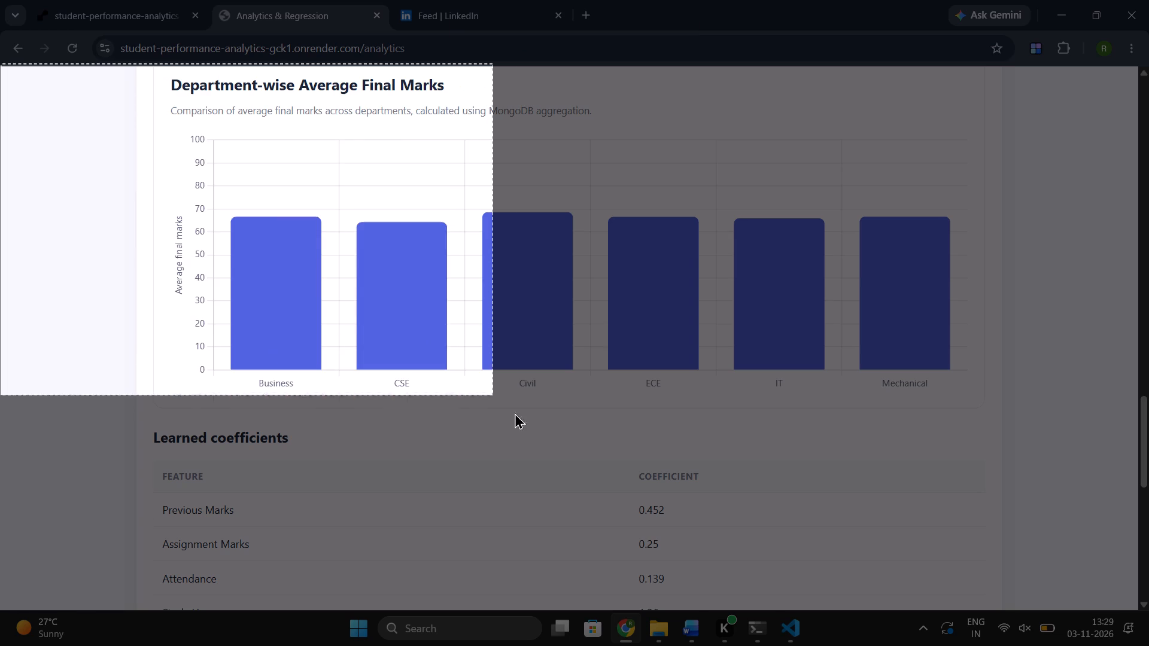
pyautogui.moveTo(515, 413); pyautogui.dragTo(920, 516)
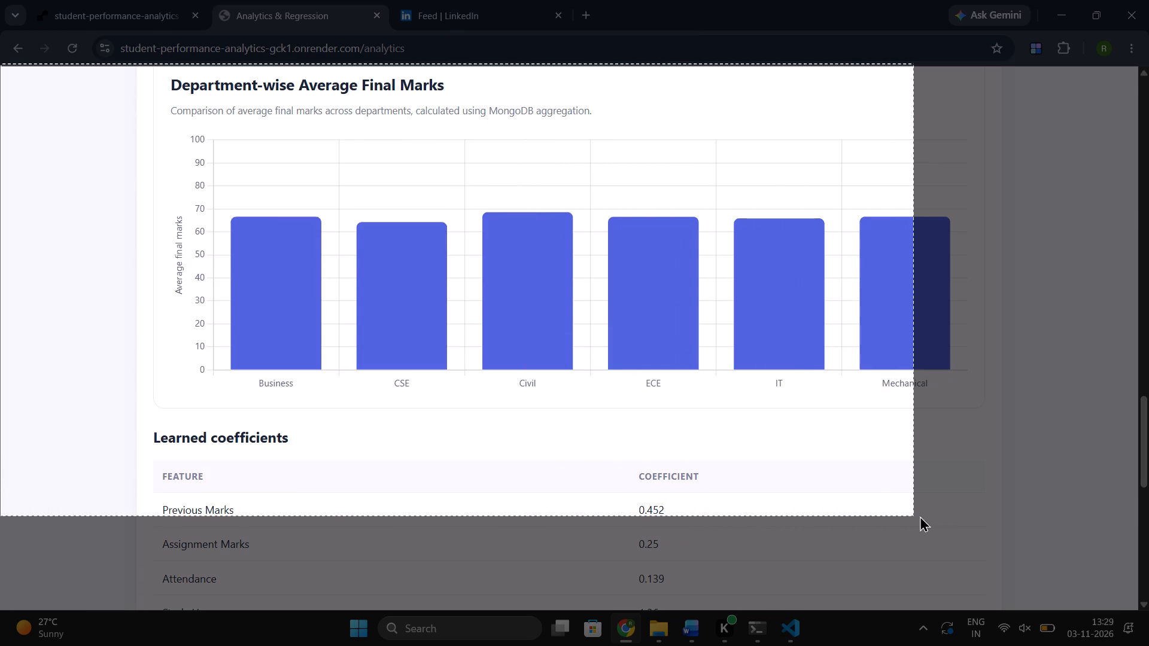
pyautogui.moveTo(920, 516); pyautogui.dragTo(1148, 519)
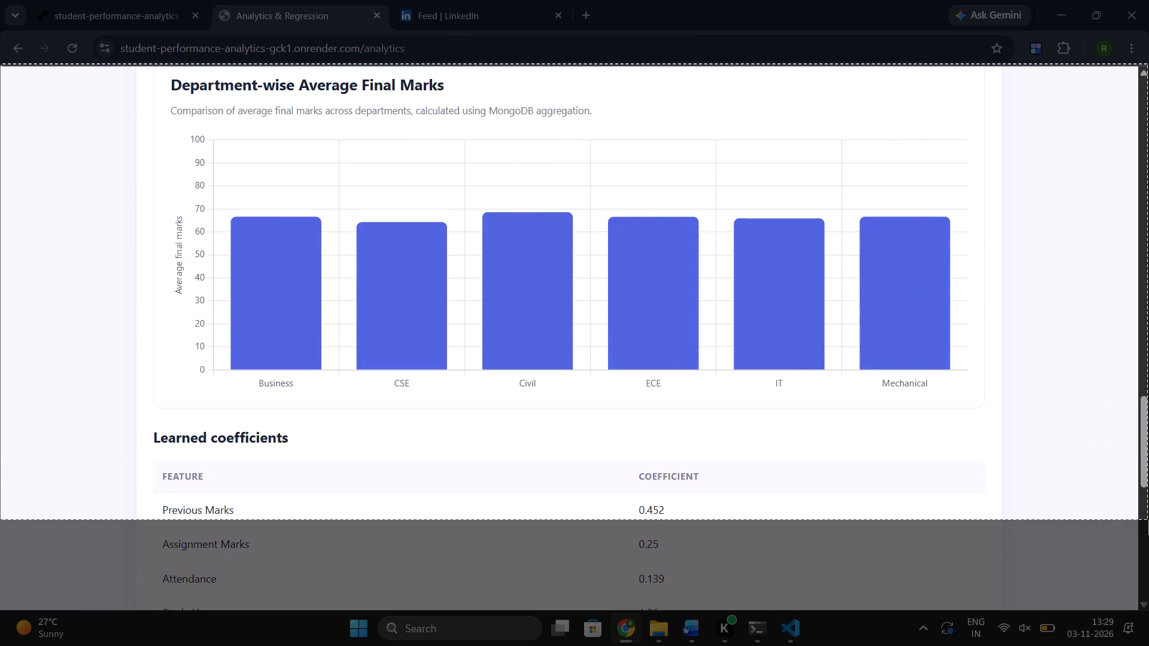
pyautogui.moveTo(1148, 519); pyautogui.dragTo(1136, 613)
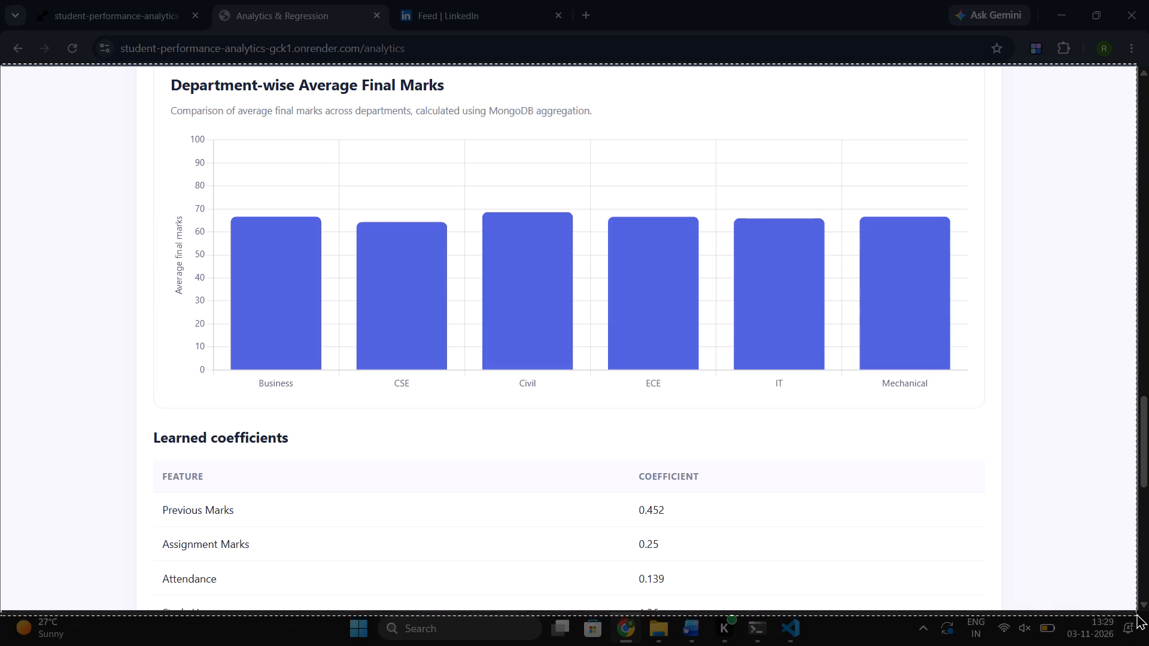
pyautogui.moveTo(1136, 613); pyautogui.dragTo(1137, 612)
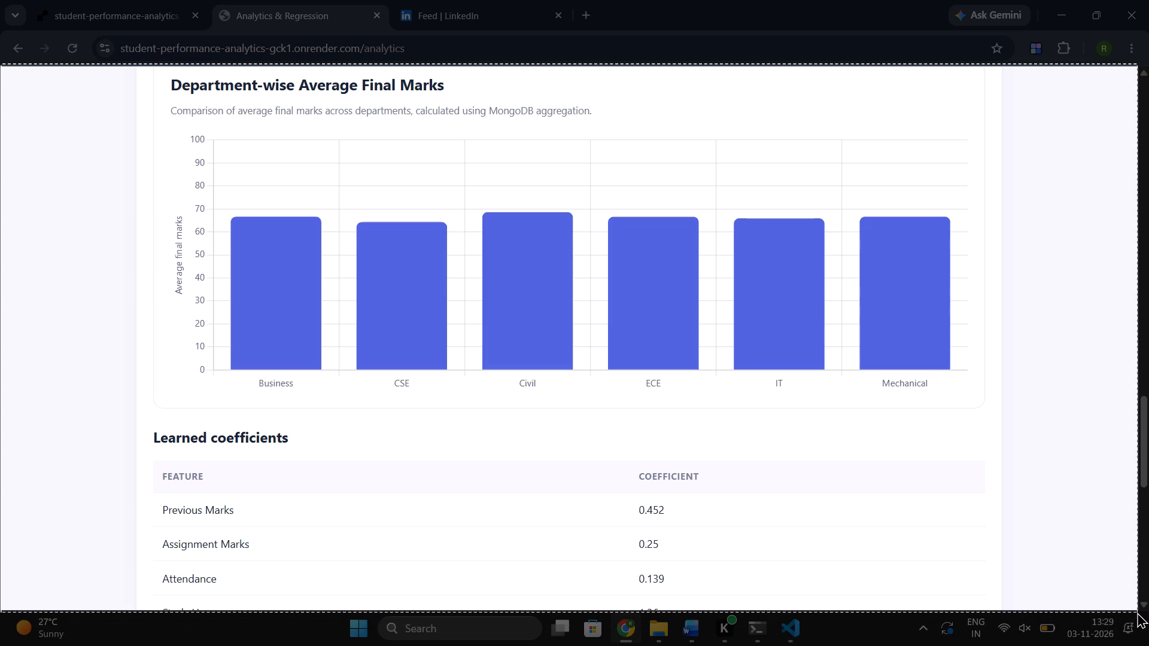
pyautogui.moveTo(1137, 612); pyautogui.dragTo(1137, 608)
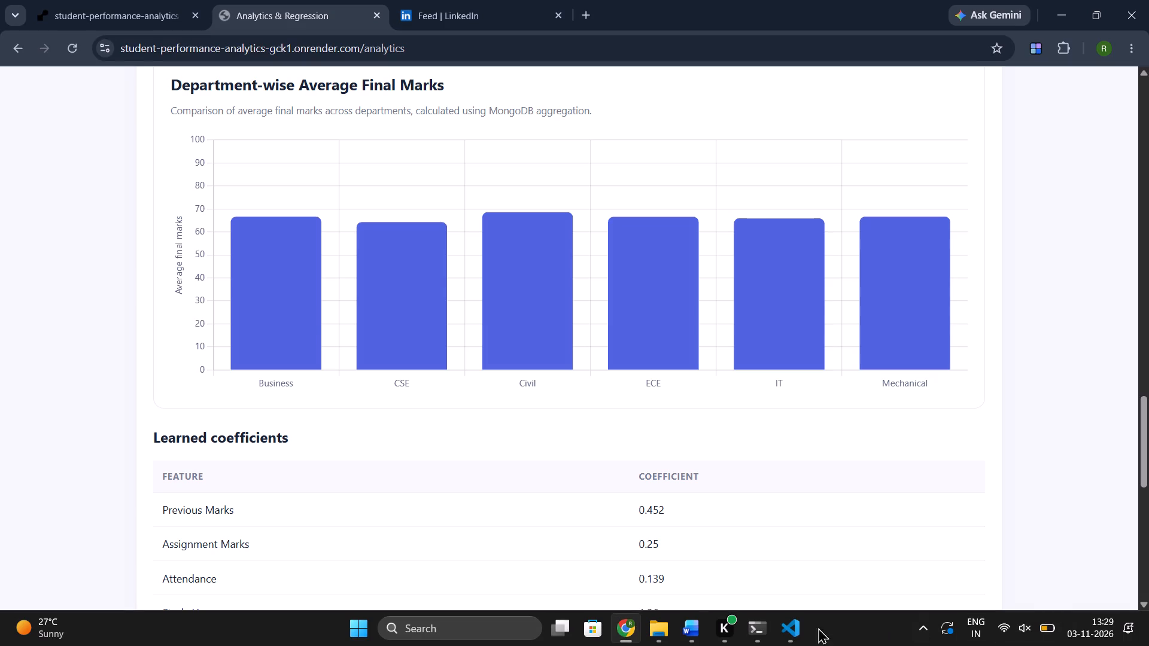
# In the Word report, paste the Department-wise Average Final Marks screenshot below the Regression Coefficients image under Figure A.5 and add an empty line beneath.
pyautogui.click(691, 614)
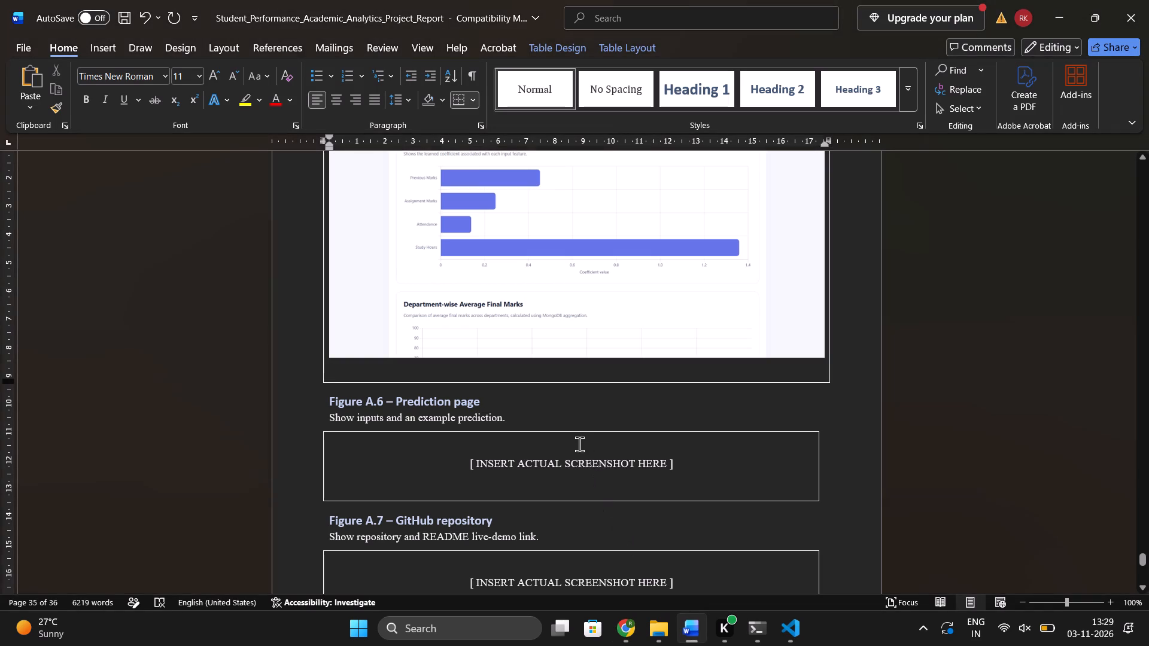
pyautogui.hotkey('ctrl', 'v')
pyautogui.scroll(-1, 579, 444)
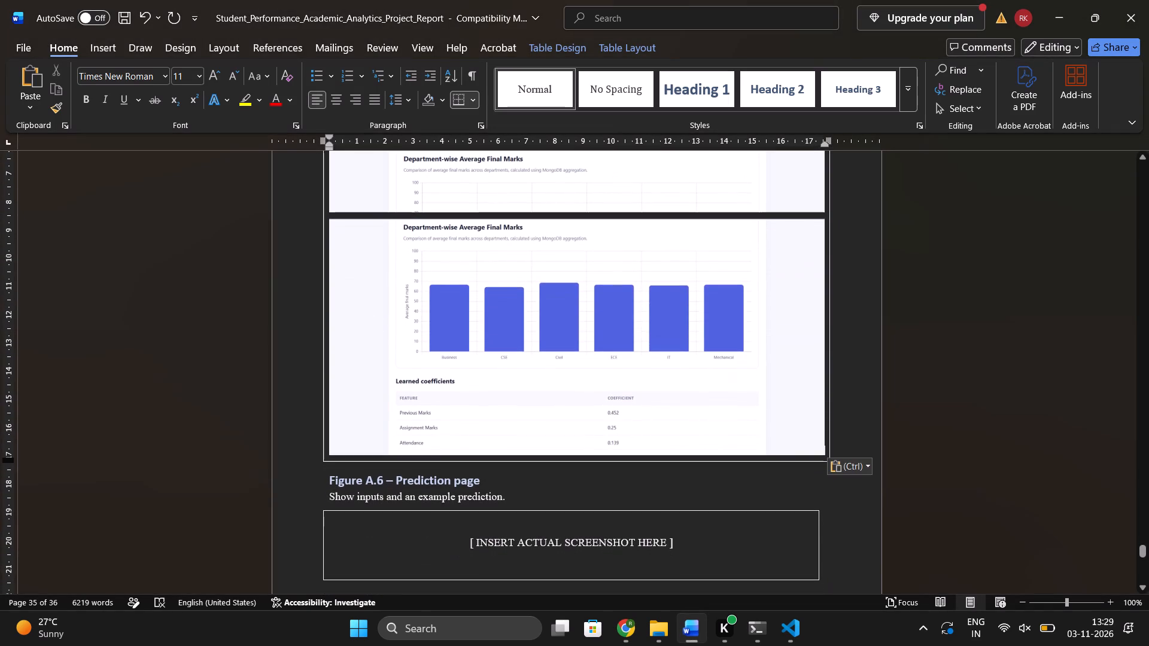
pyautogui.press('Return')
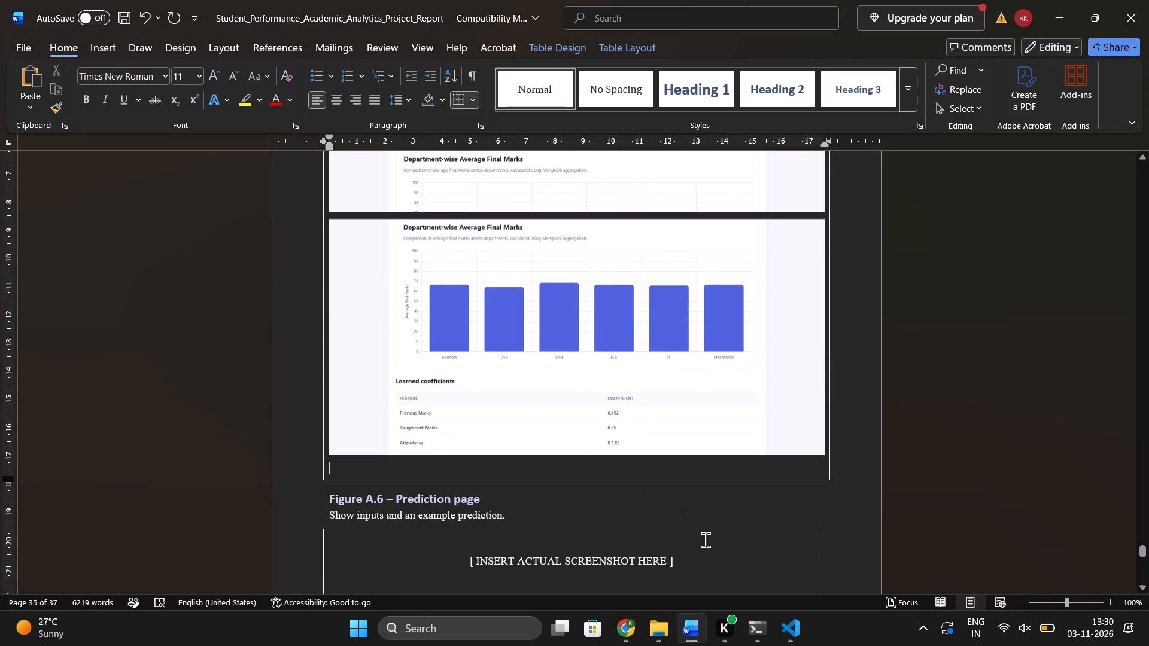
# In Chrome, capture a page-area screenshot of the full Model Insights & Interpretation section at the end of the analytics page.
pyautogui.click(631, 623)
pyautogui.scroll(-4, 531, 444)
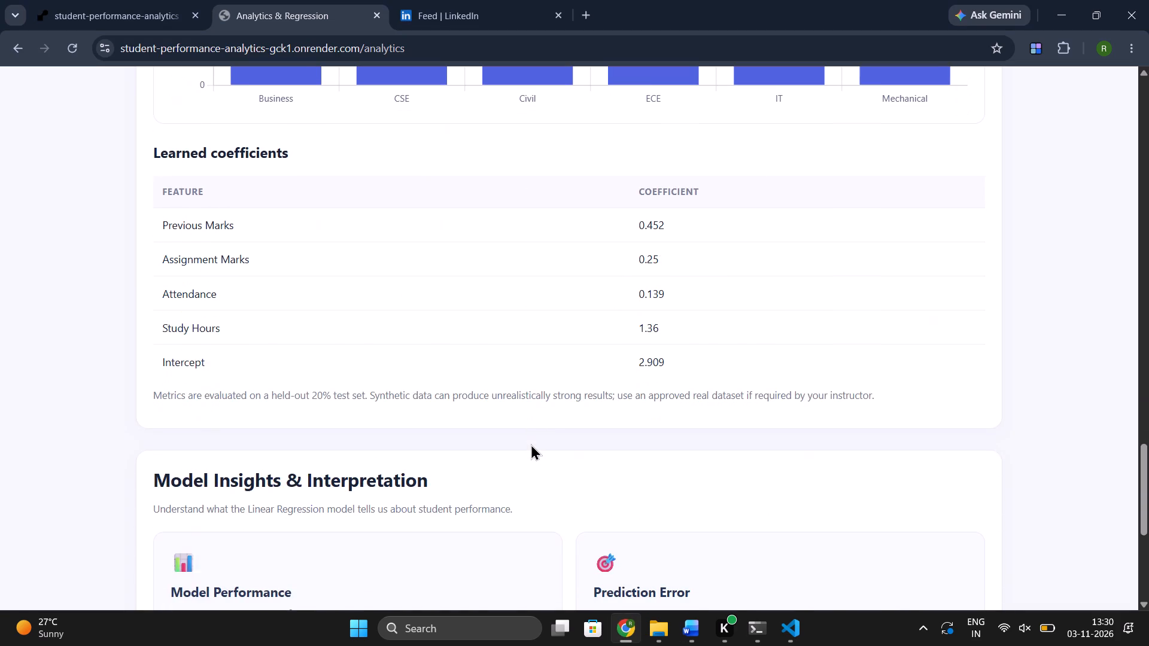
pyautogui.scroll(3, 531, 444)
pyautogui.scroll(-3, 531, 444)
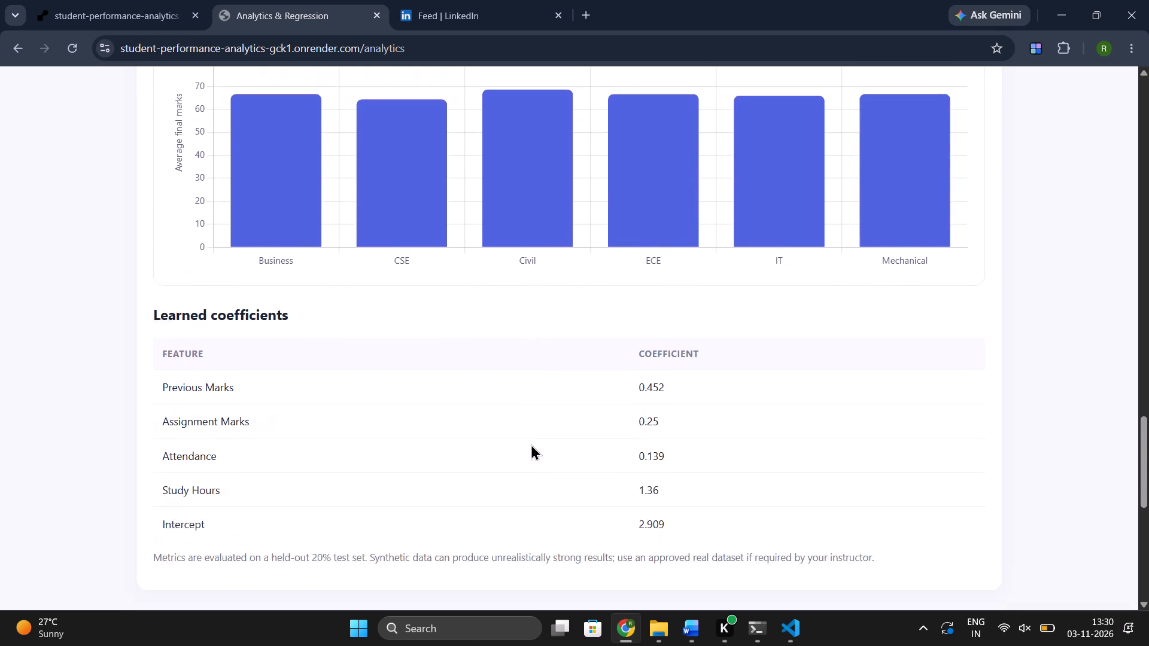
pyautogui.scroll(-6, 531, 444)
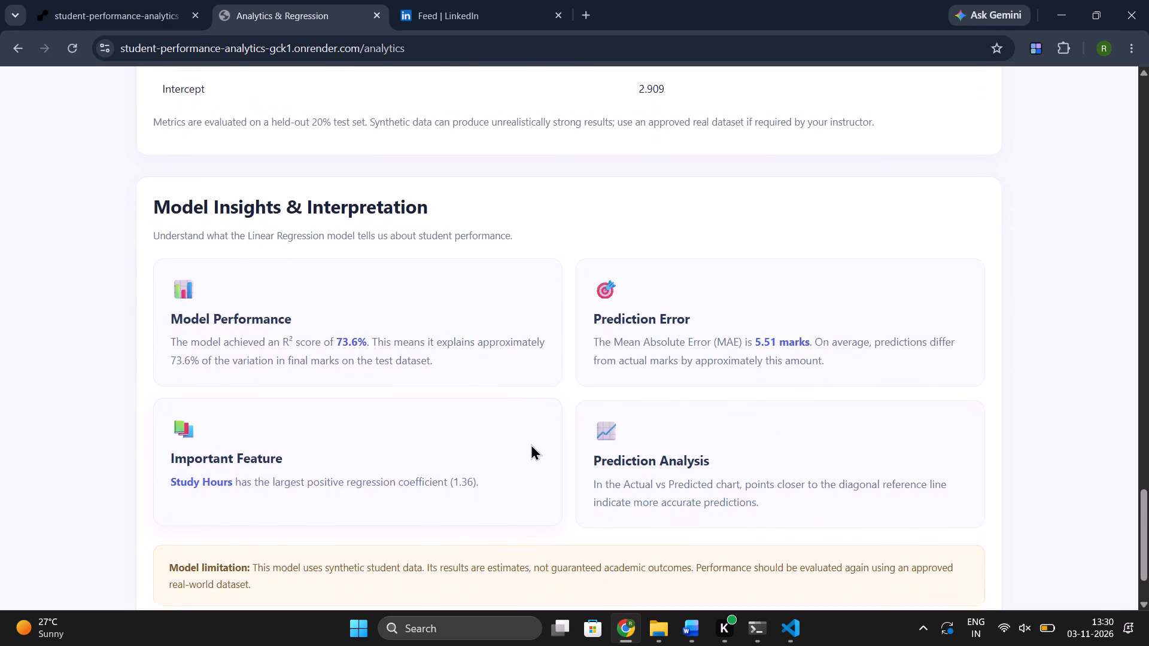
pyautogui.scroll(-1, 531, 444)
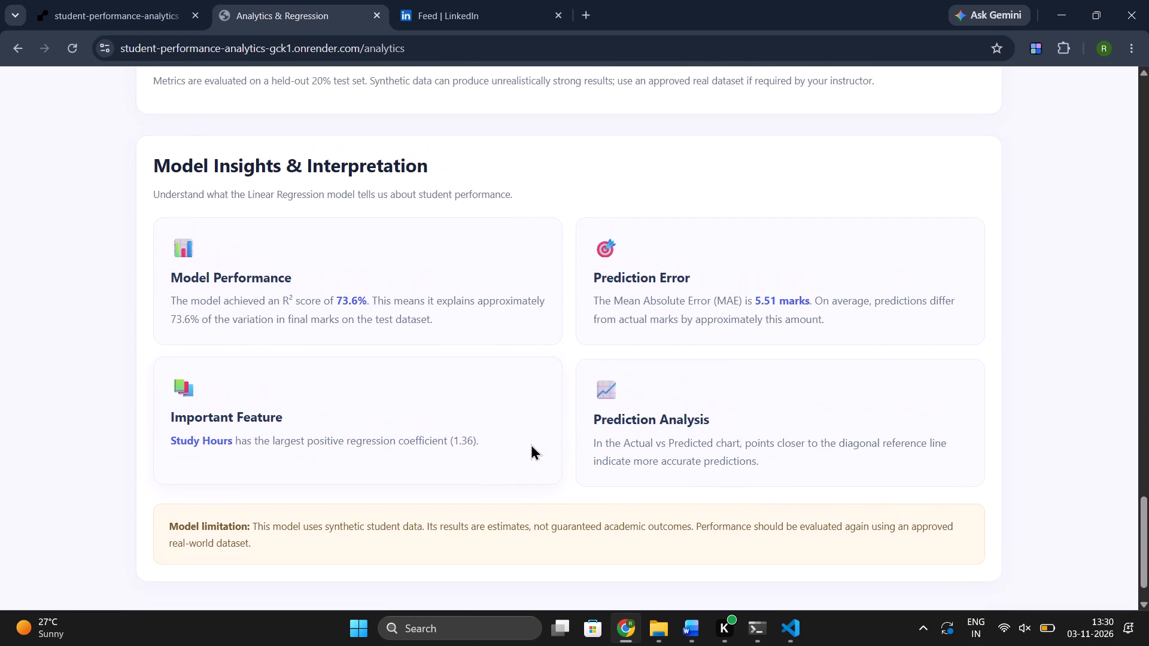
pyautogui.press('Print')
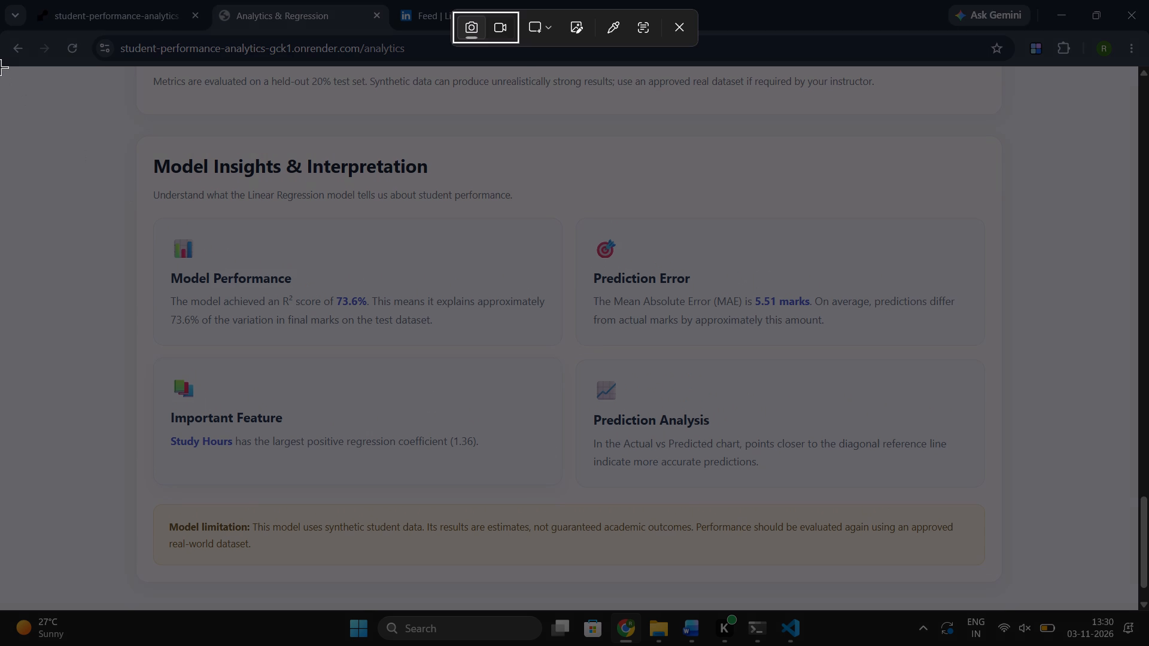
pyautogui.moveTo(0, 66); pyautogui.dragTo(805, 578)
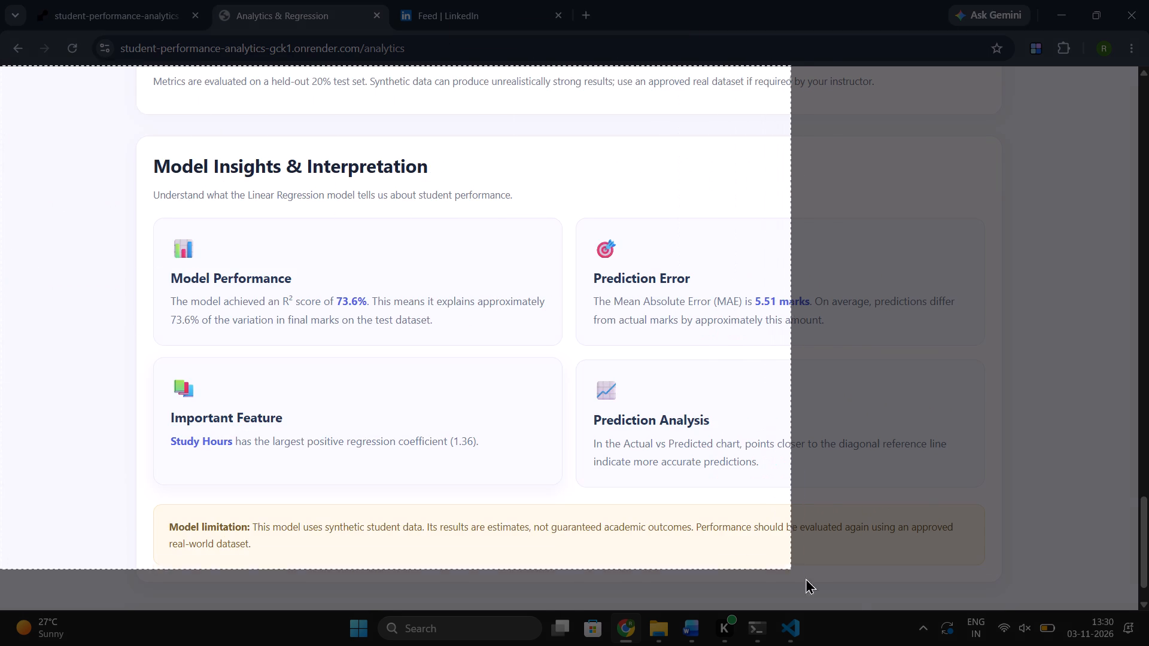
pyautogui.moveTo(805, 578); pyautogui.dragTo(1148, 605)
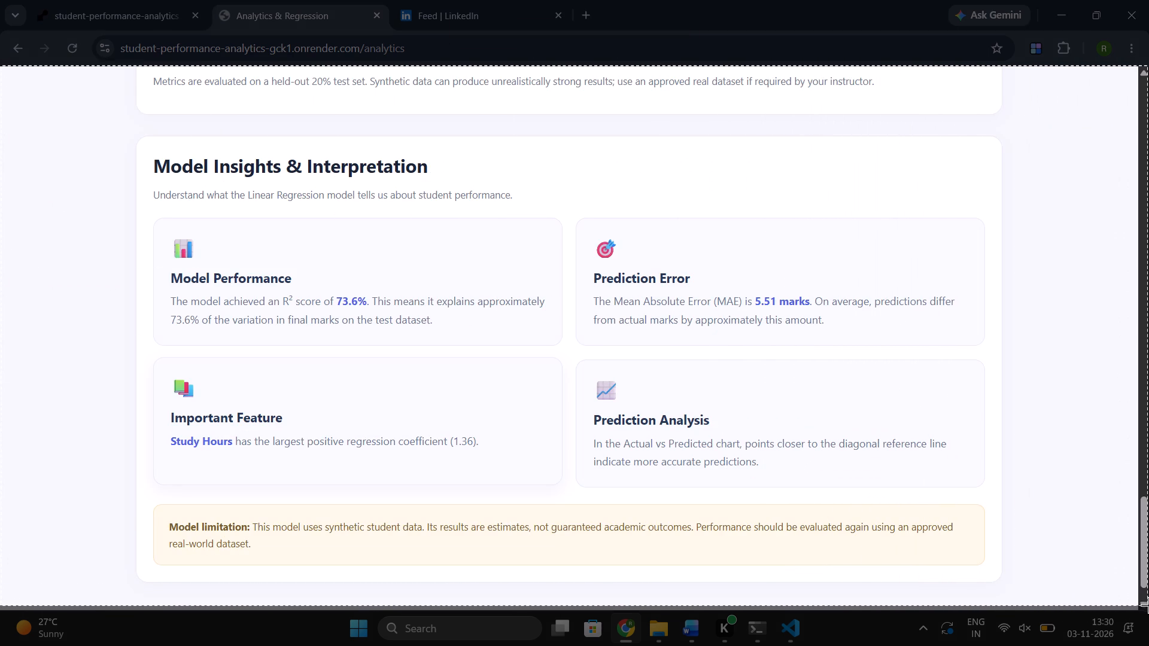
pyautogui.moveTo(1148, 605); pyautogui.dragTo(1135, 607)
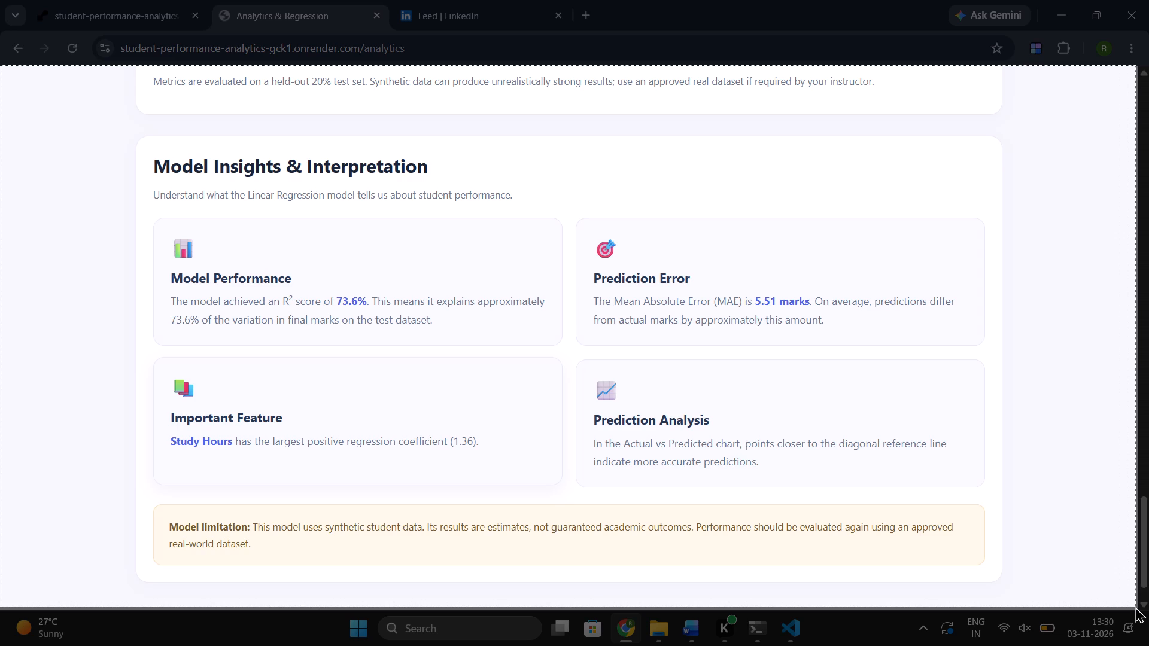
pyautogui.moveTo(1135, 607); pyautogui.dragTo(1136, 617)
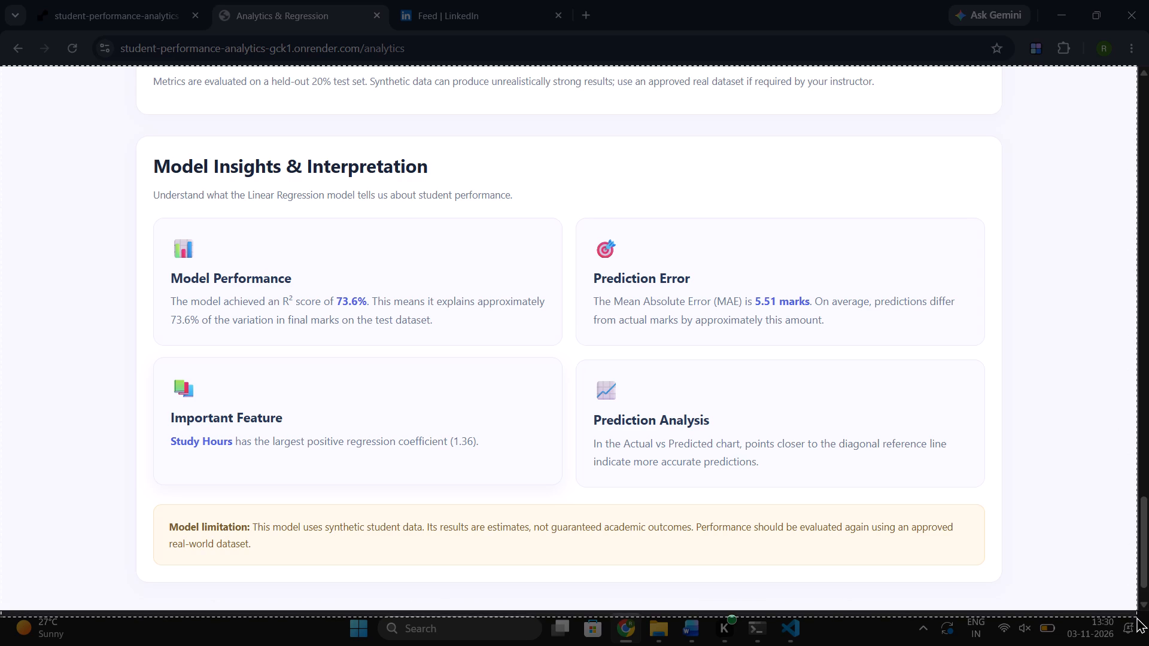
pyautogui.moveTo(1136, 617); pyautogui.dragTo(1137, 610)
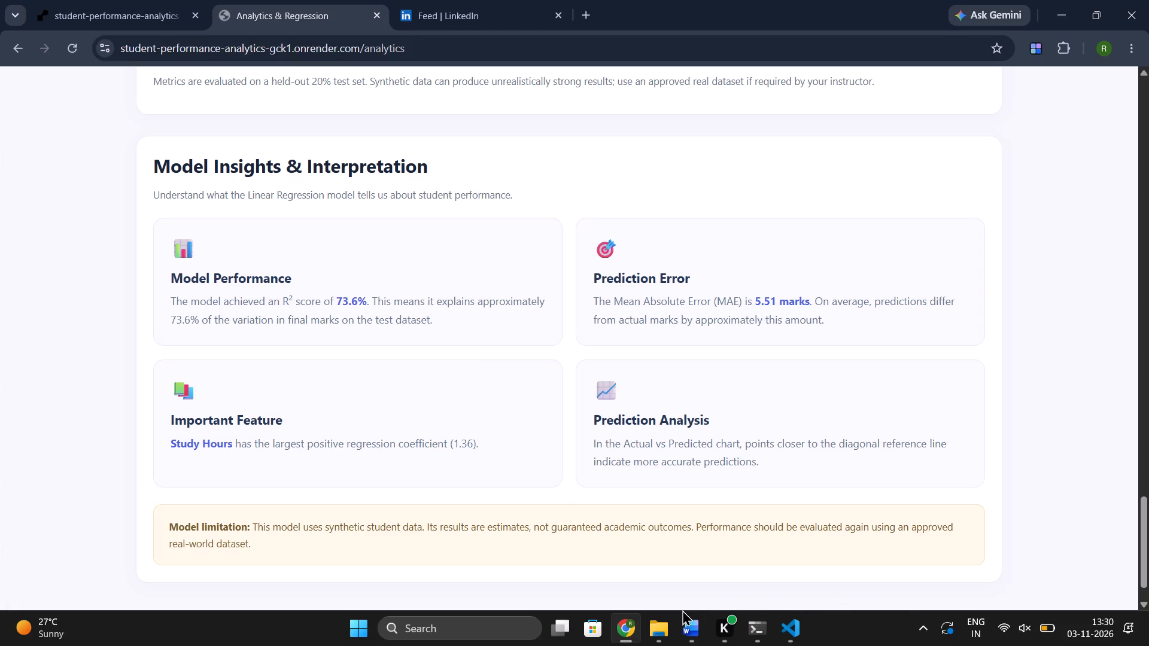
# In the Word report, paste the Model Insights & Interpretation screenshot below the Department-wise Average Final Marks image under Figure A.5.
pyautogui.click(682, 610)
pyautogui.click(683, 625)
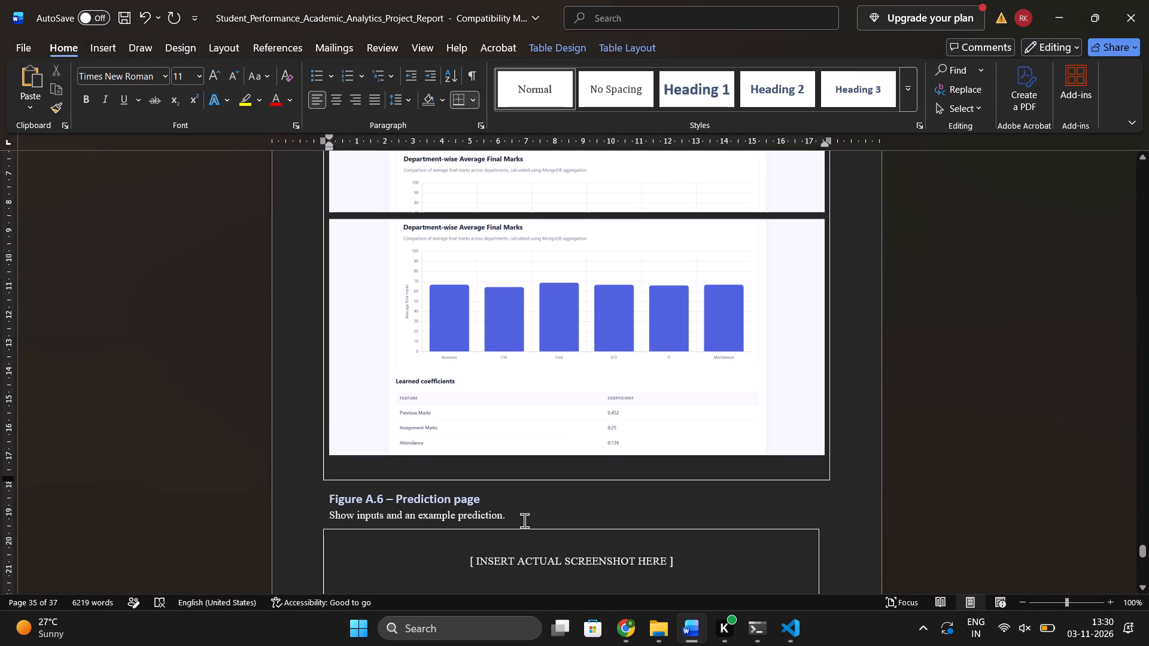
pyautogui.hotkey('ctrl', 'v')
pyautogui.scroll(-4, 524, 520)
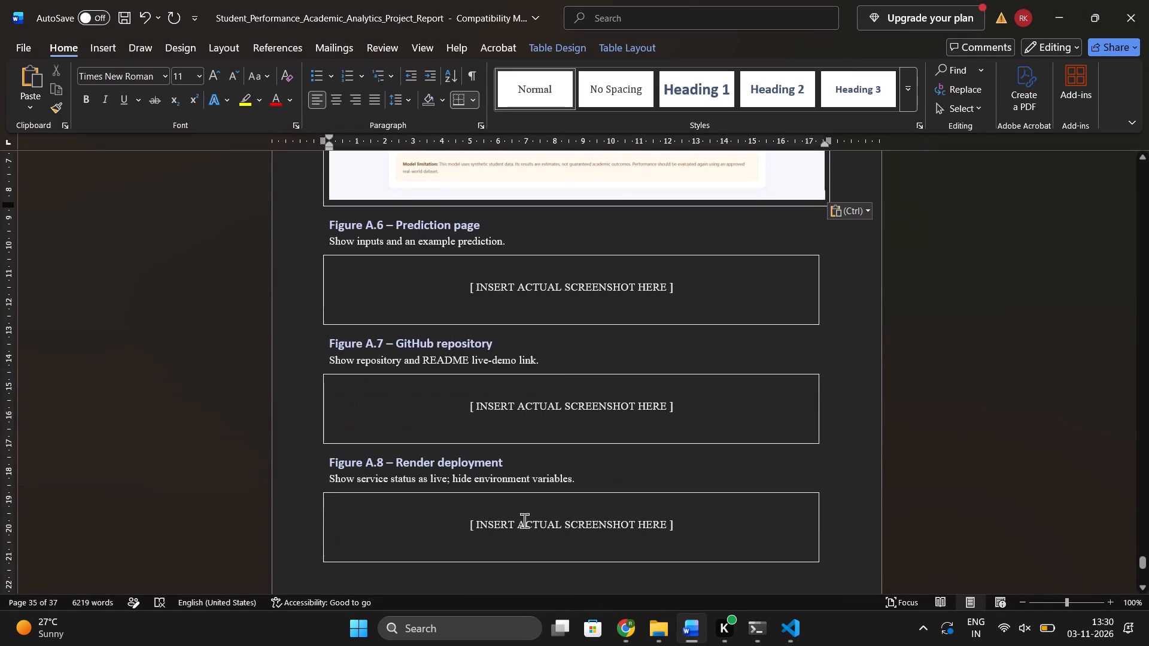
# In Chrome, open the Predict Marks page of the StudentAnalytics site.
pyautogui.click(635, 638)
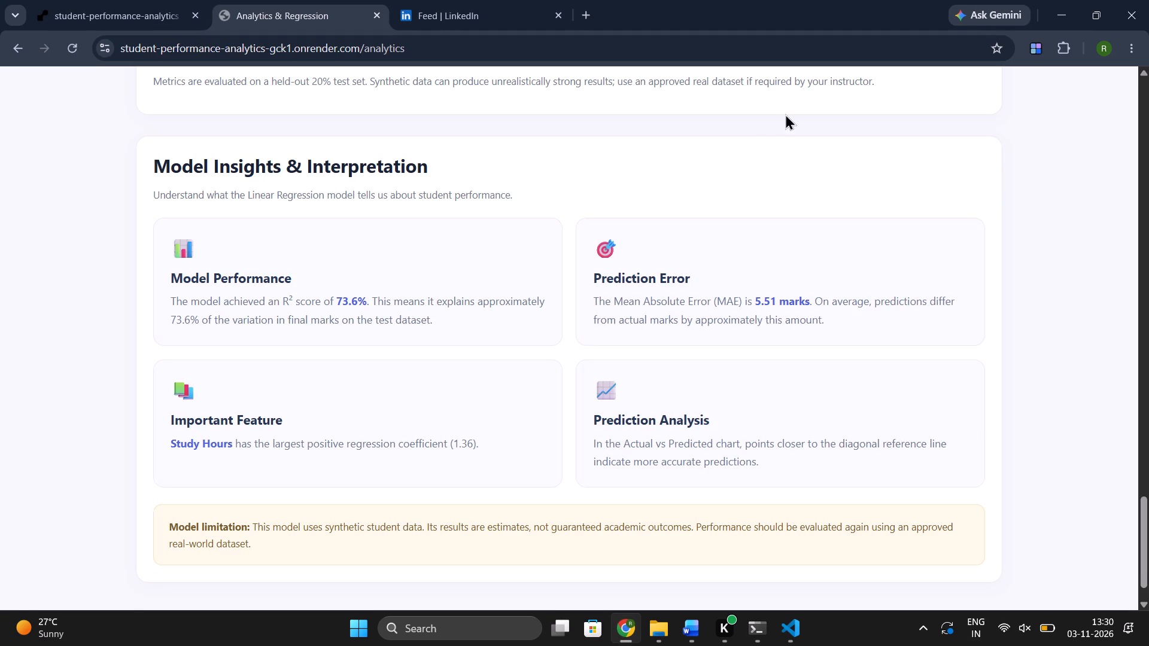
pyautogui.scroll(20, 785, 114)
pyautogui.click(843, 87)
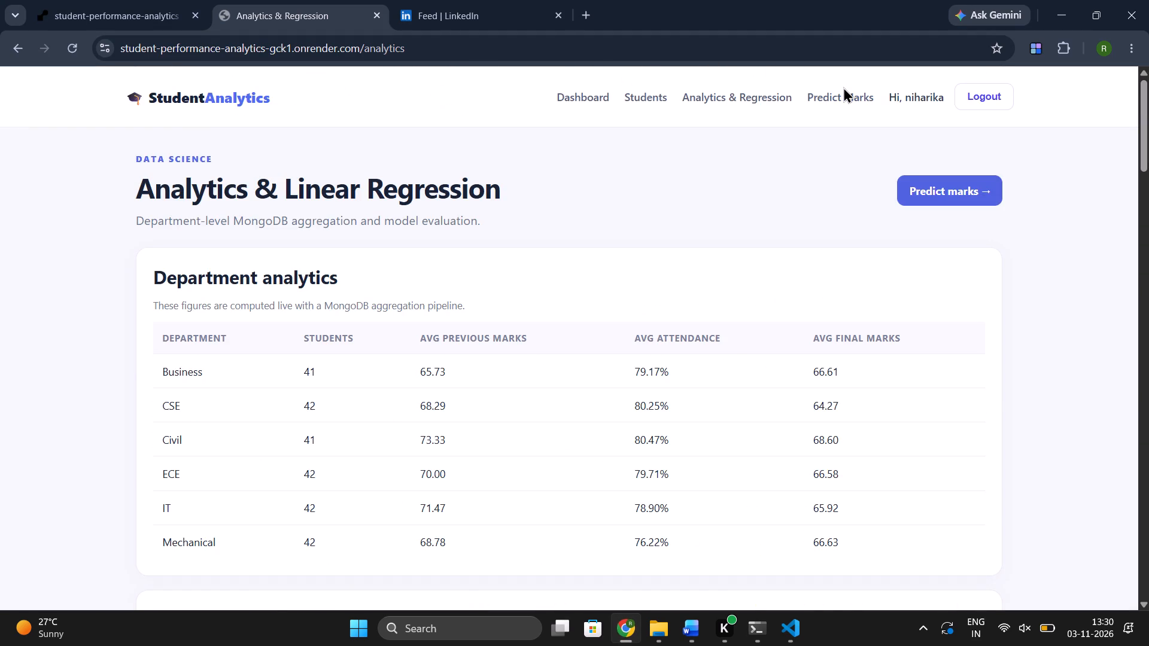
pyautogui.click(846, 97)
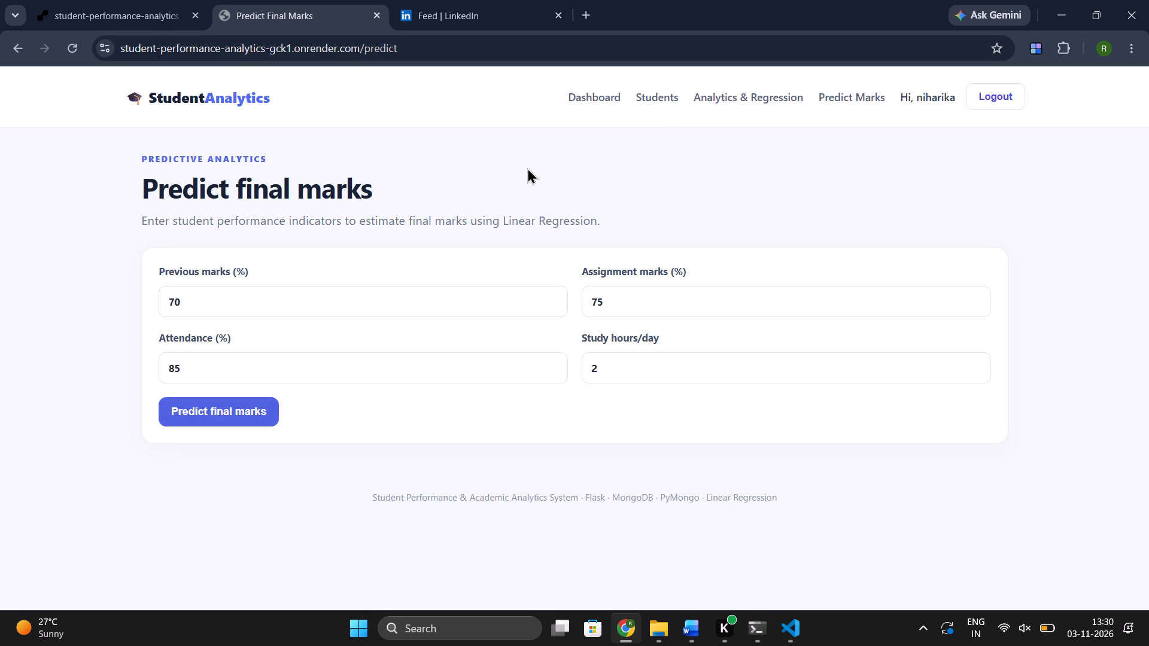
# On the Predict final marks form, set the previous marks to 67 and the assignment marks to 45.
pyautogui.click(309, 309)
pyautogui.press('BackSpace')
pyautogui.press('BackSpace')
pyautogui.press('BackSpace')
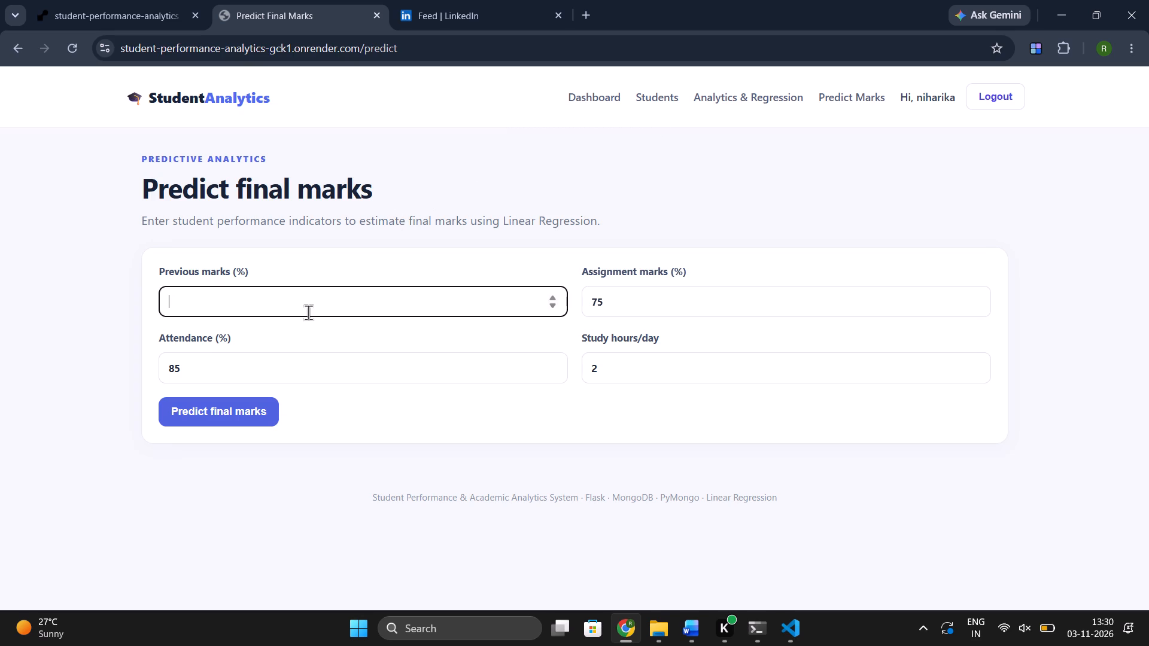
pyautogui.write('67')
pyautogui.click(615, 302)
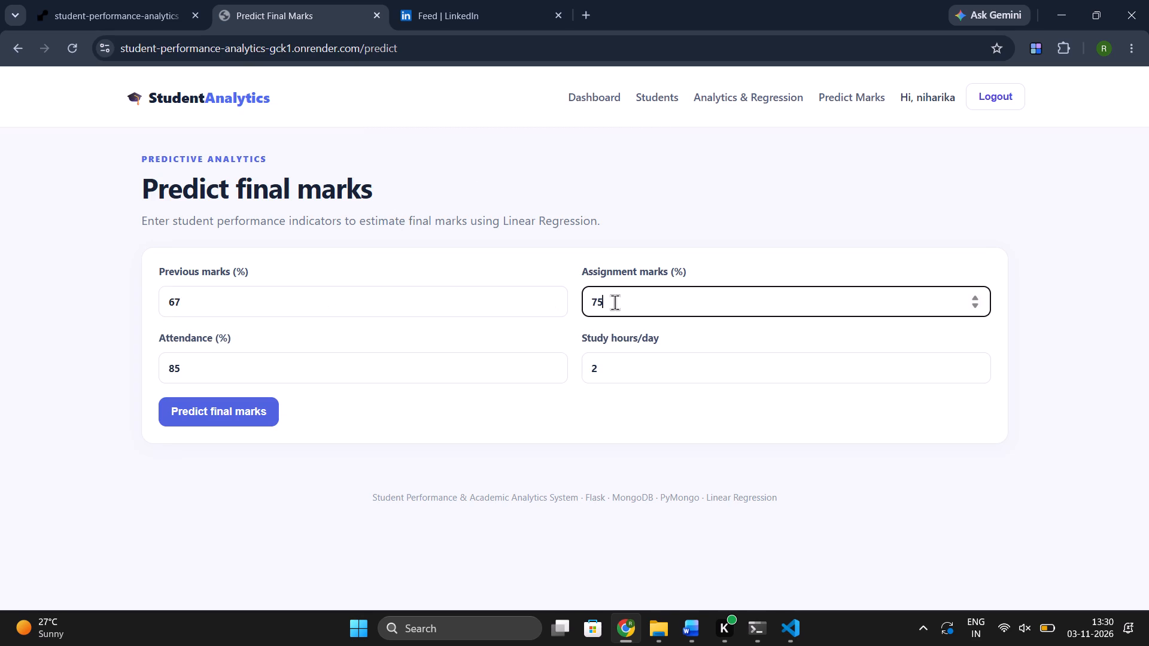
pyautogui.press('BackSpace')
pyautogui.write('wrf')
pyautogui.press('BackSpace')
pyautogui.write('45')
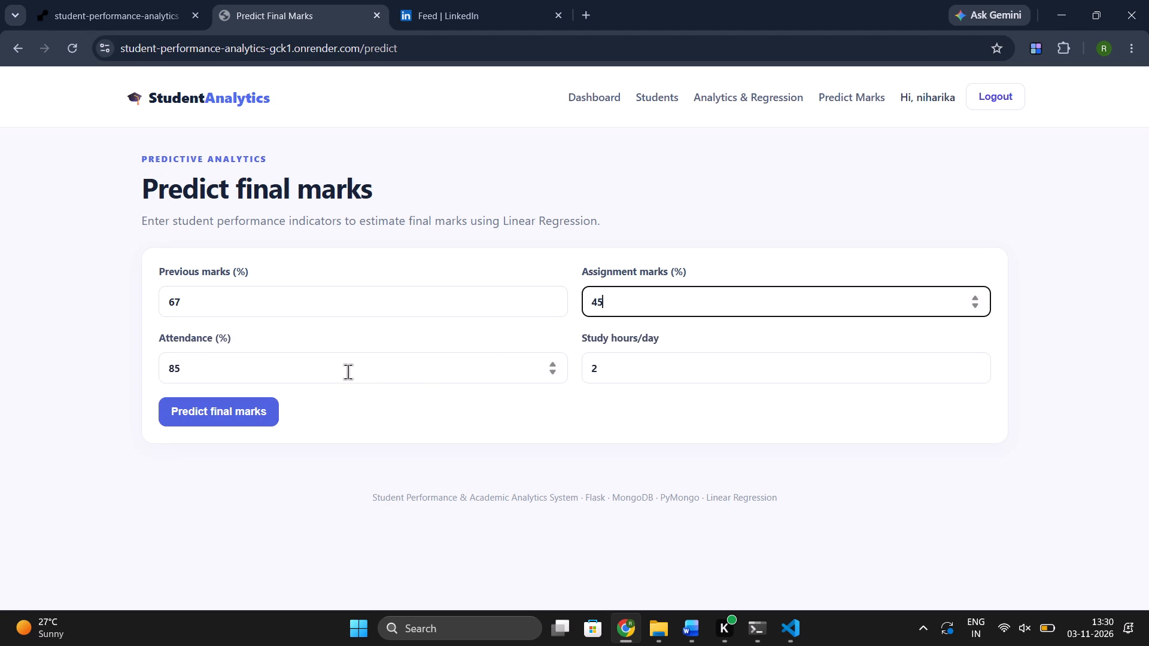
# Set attendance to 98 and study hours per day to 7, and run the final marks prediction.
pyautogui.click(348, 371)
pyautogui.press('BackSpace')
pyautogui.press('BackSpace')
pyautogui.write('98')
pyautogui.click(671, 361)
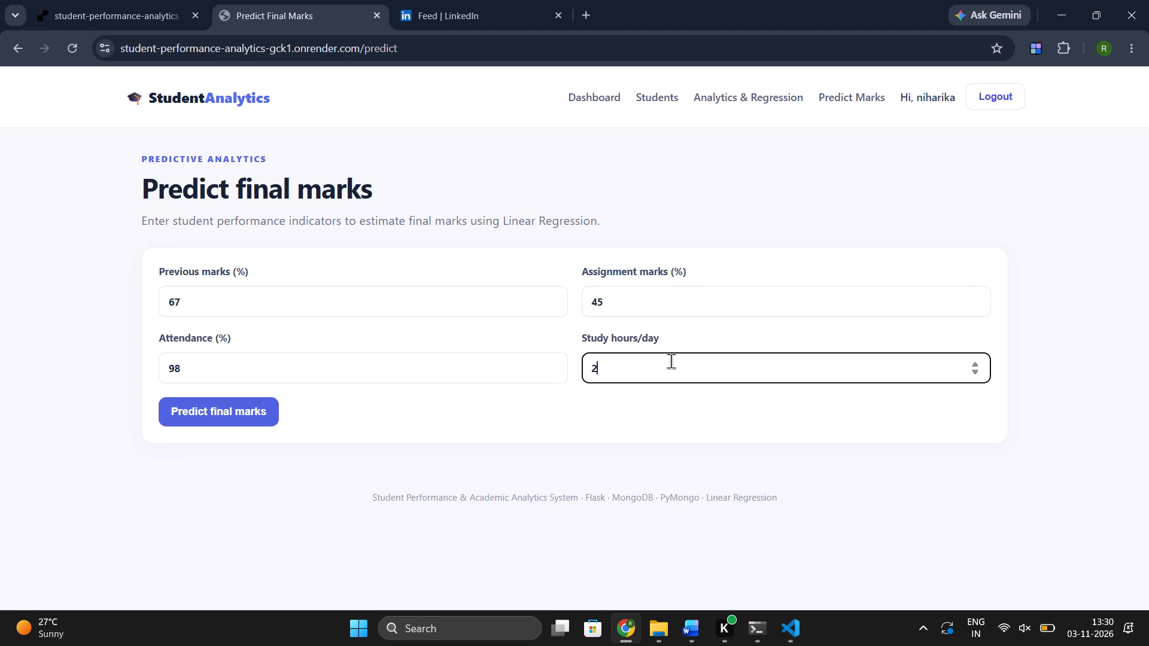
pyautogui.press('BackSpace')
pyautogui.press('8')
pyautogui.press('BackSpace')
pyautogui.write('17')
pyautogui.press('BackSpace')
pyautogui.press('BackSpace')
pyautogui.press('7')
pyautogui.click(242, 412)
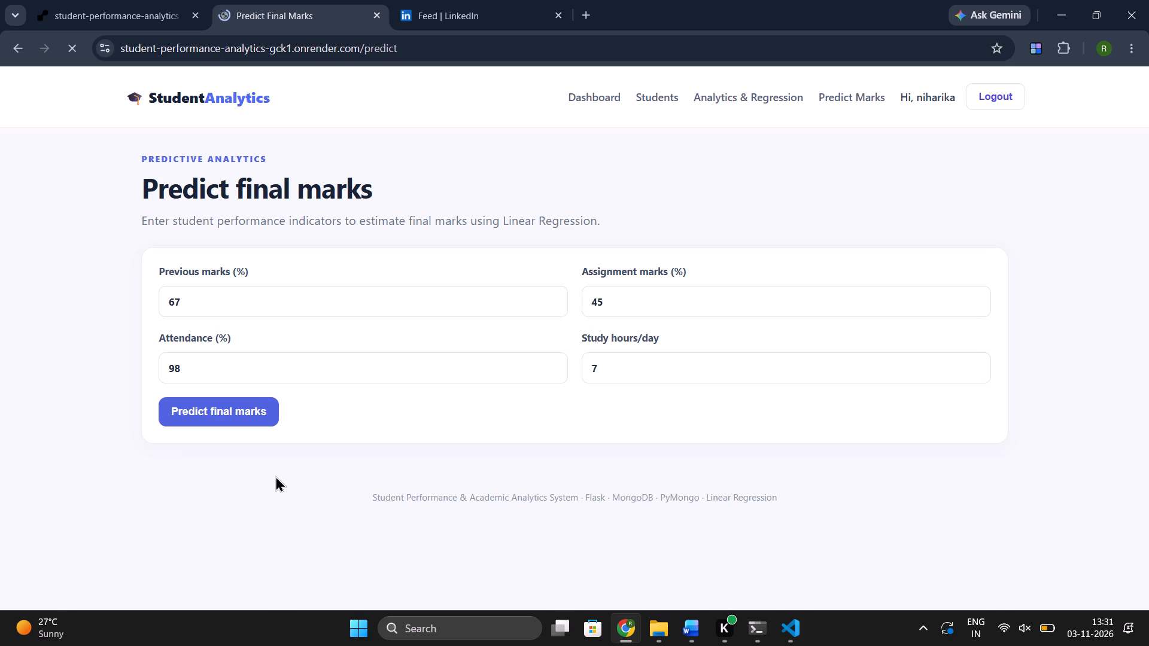
# Capture a page-area screenshot of the Predict final marks page, including the filled inputs and the predicted result.
pyautogui.press('Print')
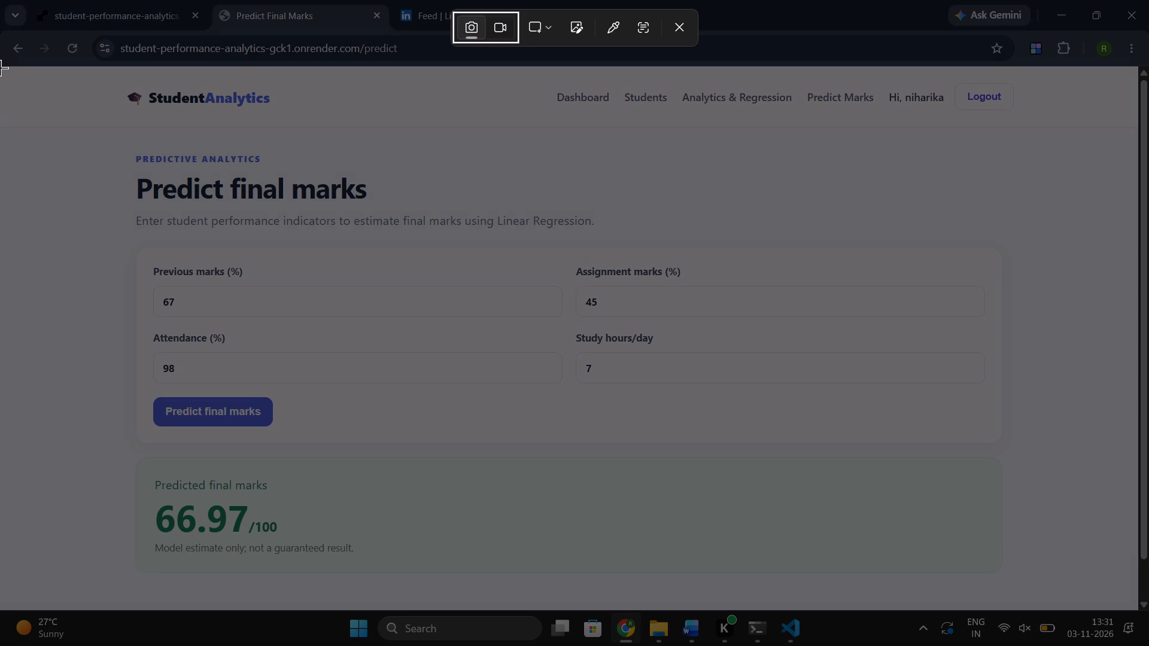
pyautogui.moveTo(0, 66); pyautogui.dragTo(347, 359)
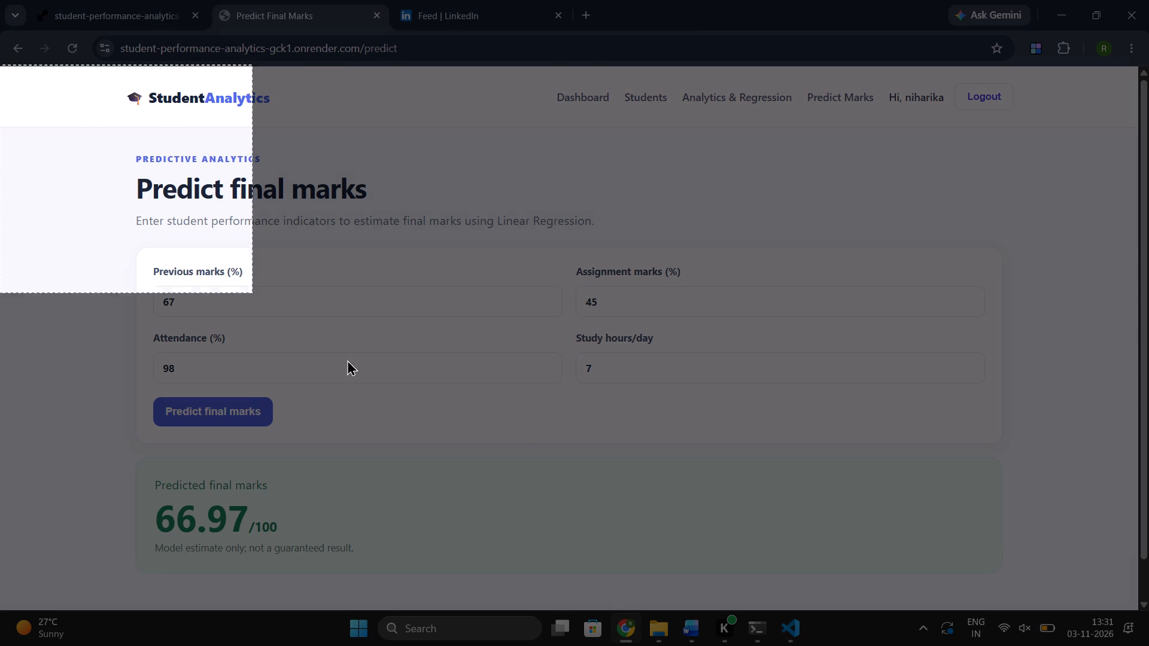
pyautogui.moveTo(347, 359); pyautogui.dragTo(905, 645)
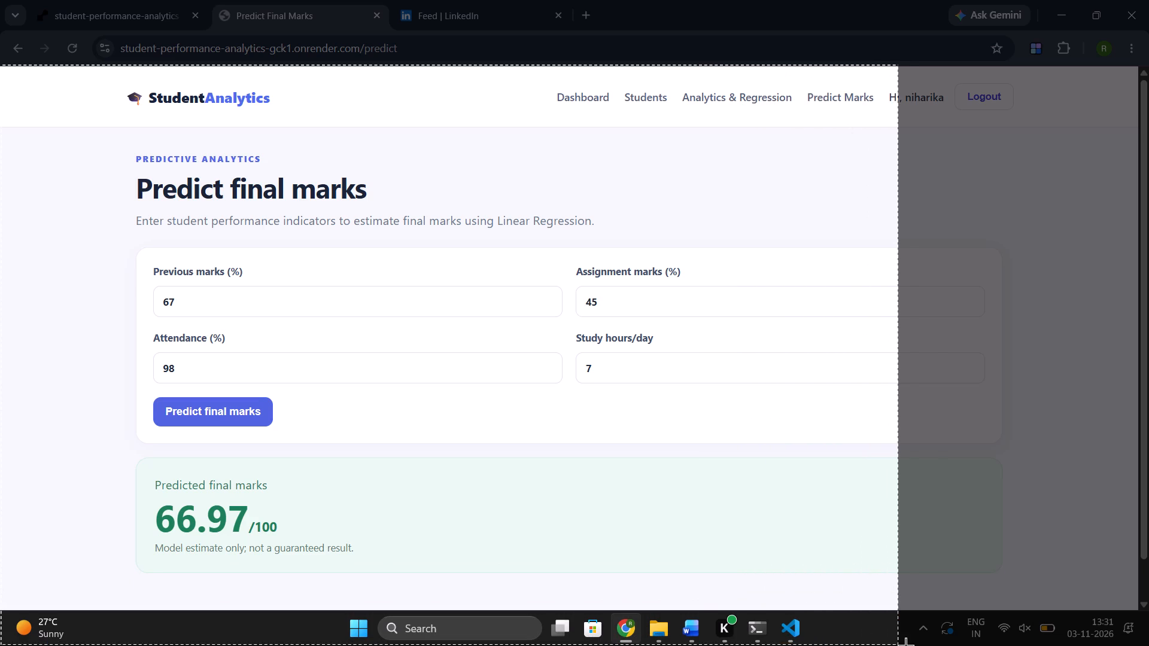
pyautogui.moveTo(905, 645); pyautogui.dragTo(1148, 645)
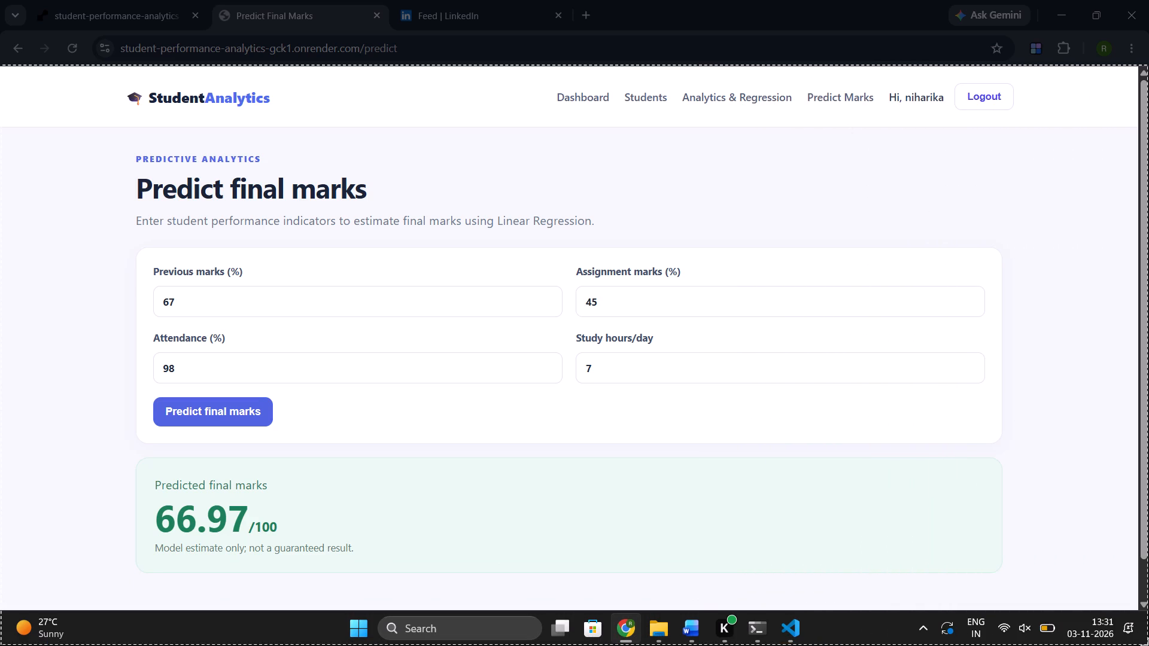
pyautogui.moveTo(1148, 645); pyautogui.dragTo(1135, 631)
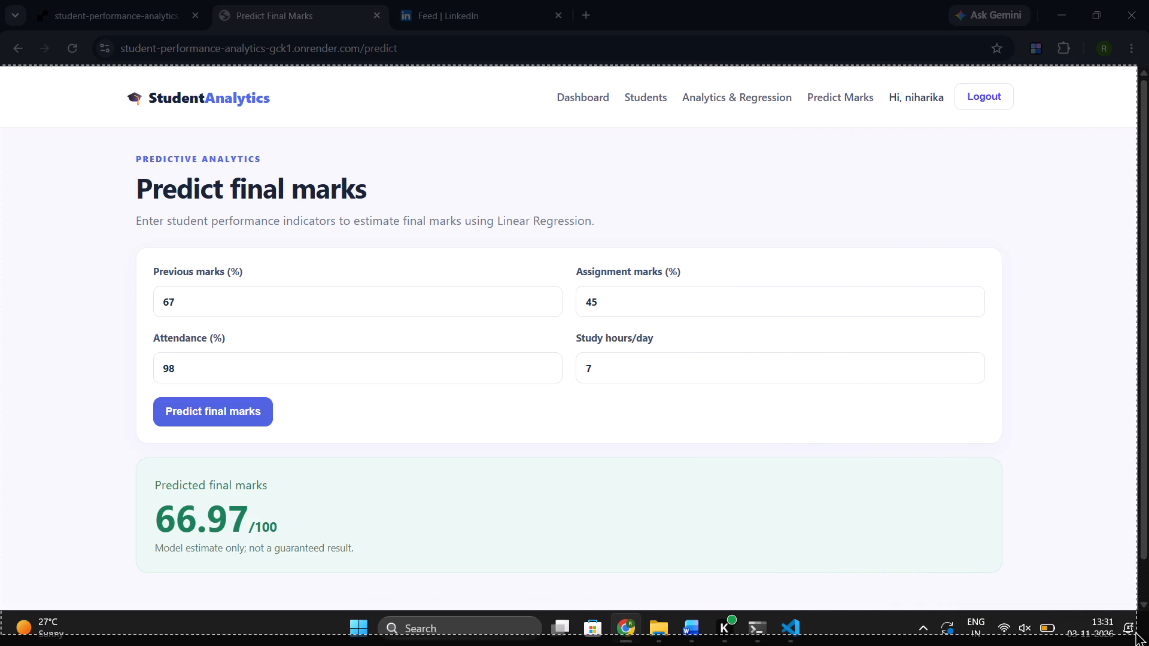
pyautogui.moveTo(1135, 631); pyautogui.dragTo(1132, 607)
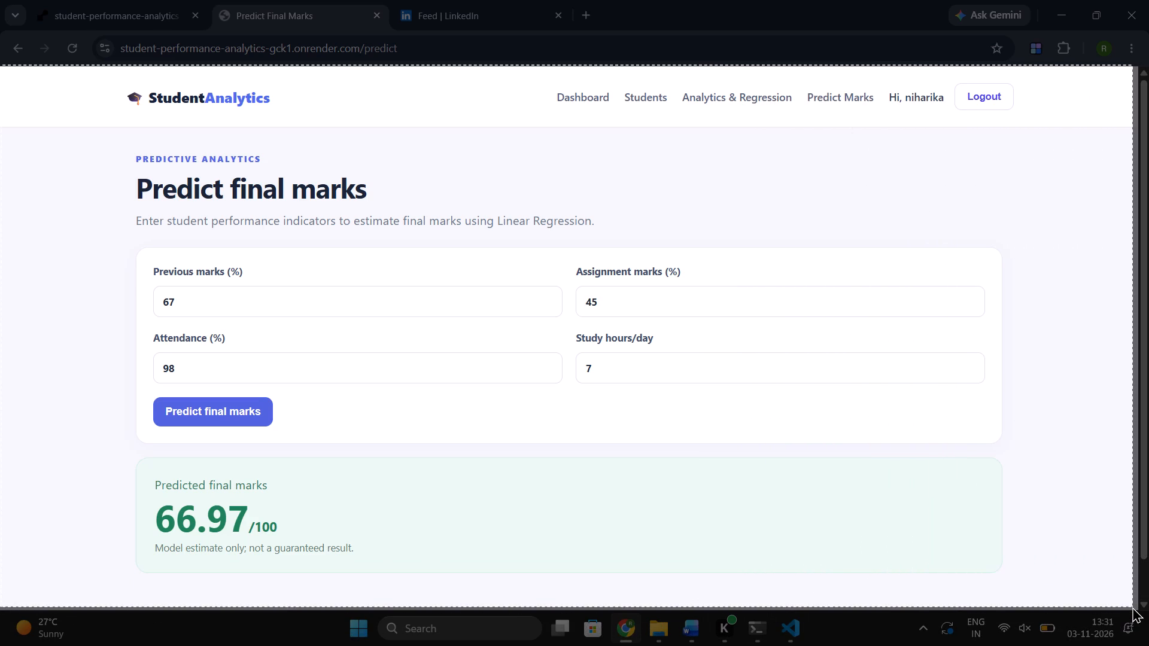
pyautogui.moveTo(1132, 607); pyautogui.dragTo(1136, 610)
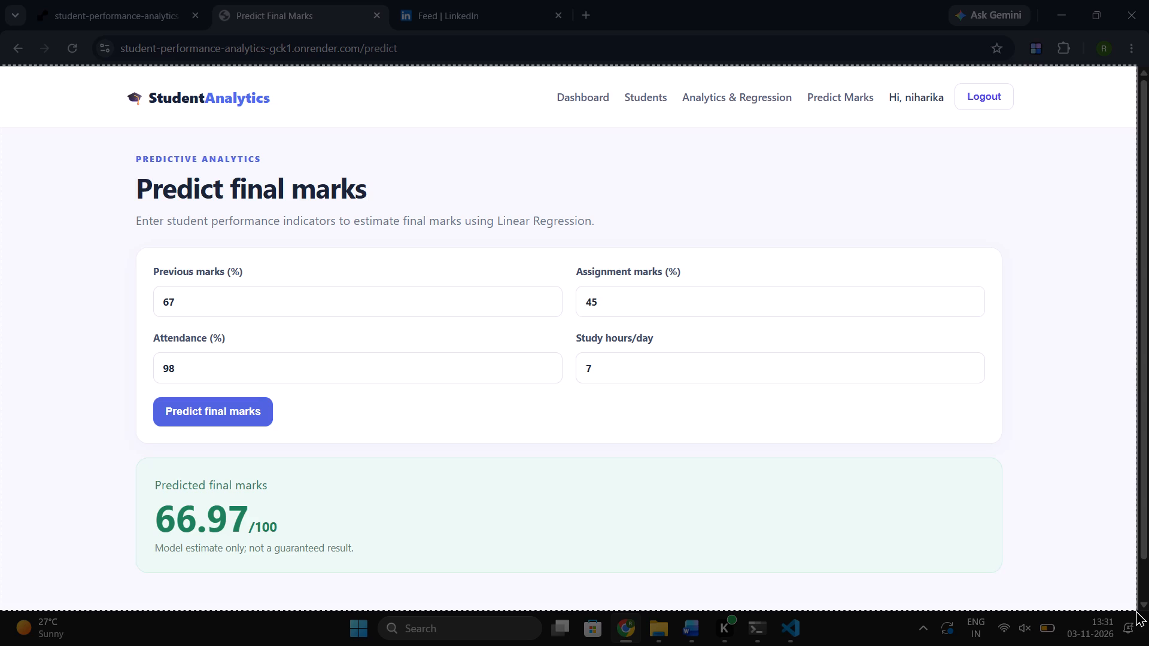
pyautogui.moveTo(1136, 610); pyautogui.dragTo(1133, 607)
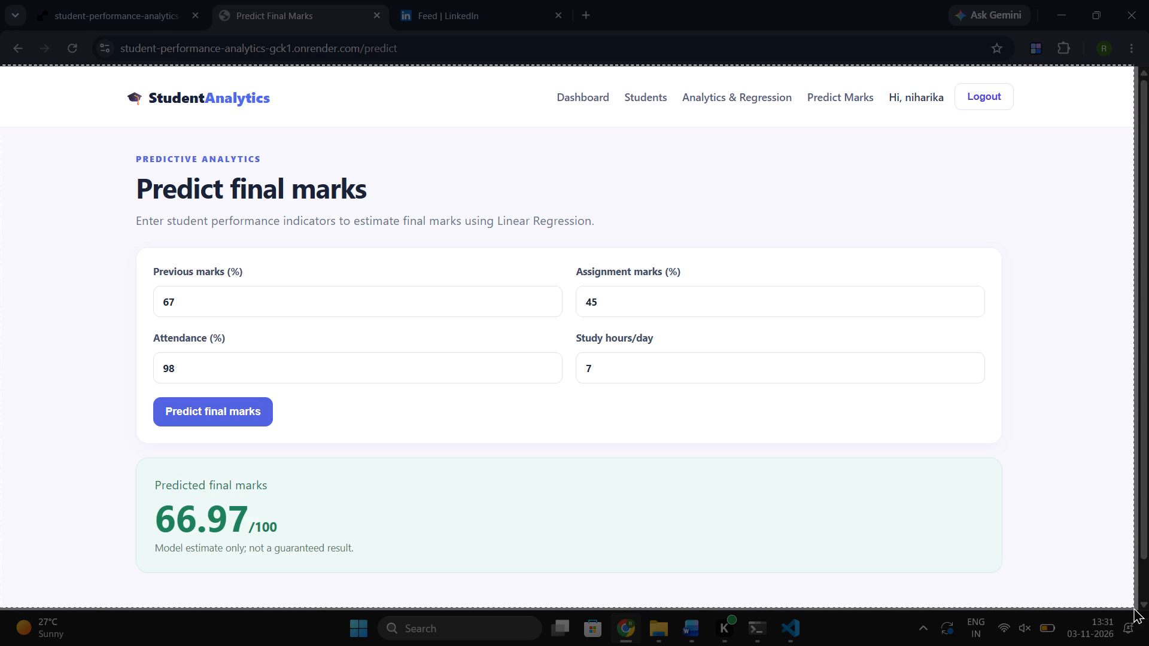
pyautogui.moveTo(1133, 607); pyautogui.dragTo(1133, 608)
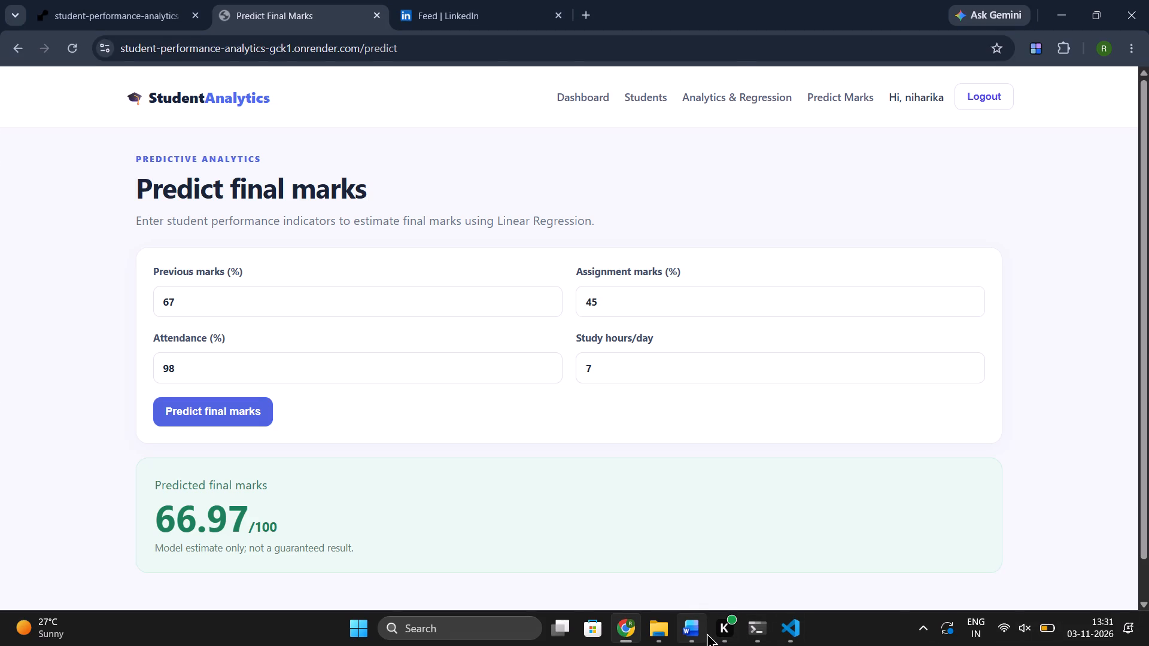
# In the Word report, replace the placeholder text under Figure A.6 – Prediction page with the captured prediction screenshot.
pyautogui.click(707, 633)
pyautogui.moveTo(686, 285); pyautogui.dragTo(633, 289)
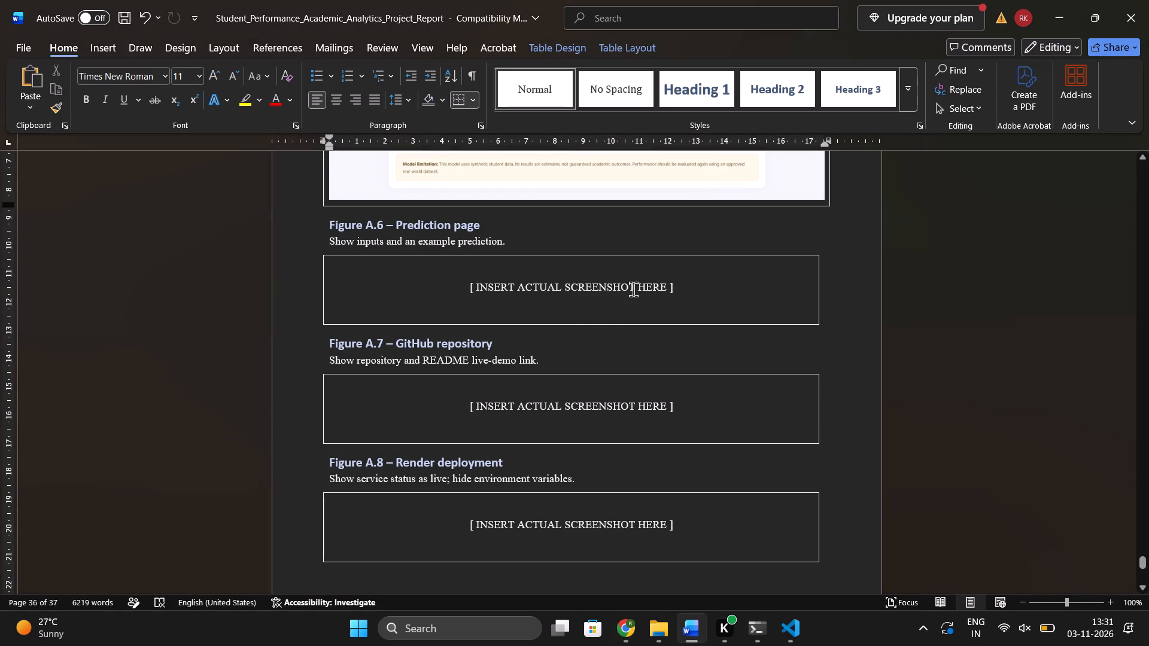
pyautogui.moveTo(633, 289); pyautogui.dragTo(472, 290)
pyautogui.press('BackSpace')
pyautogui.press('BackSpace')
pyautogui.press('BackSpace')
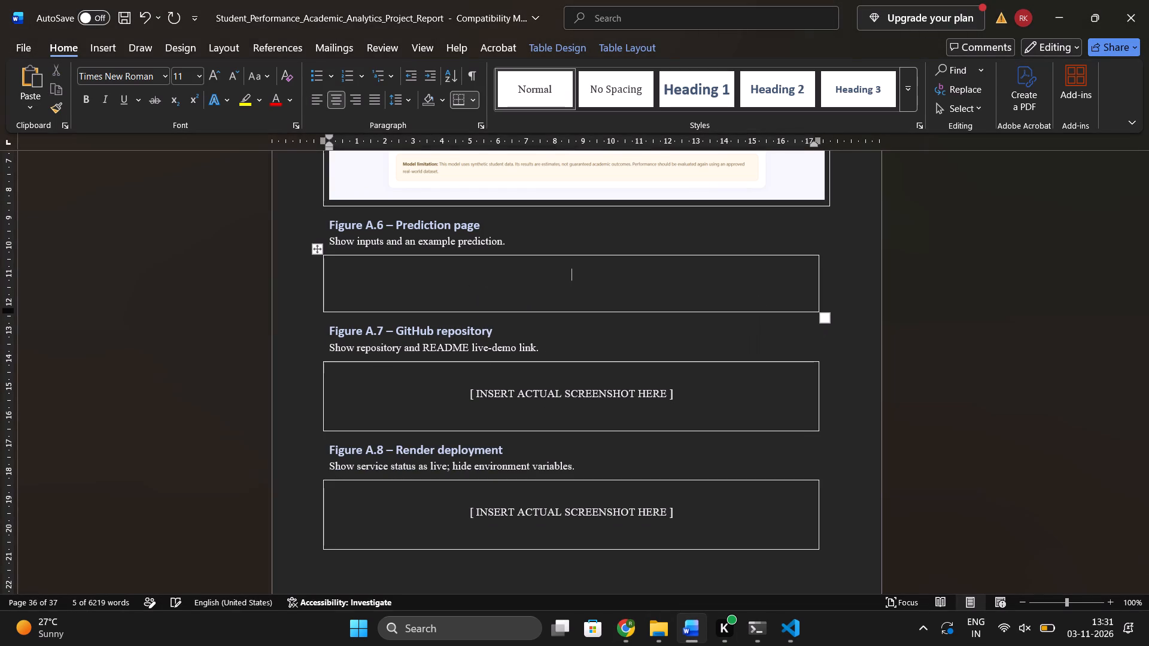
pyautogui.press('BackSpace')
pyautogui.hotkey('ctrl', 'v')
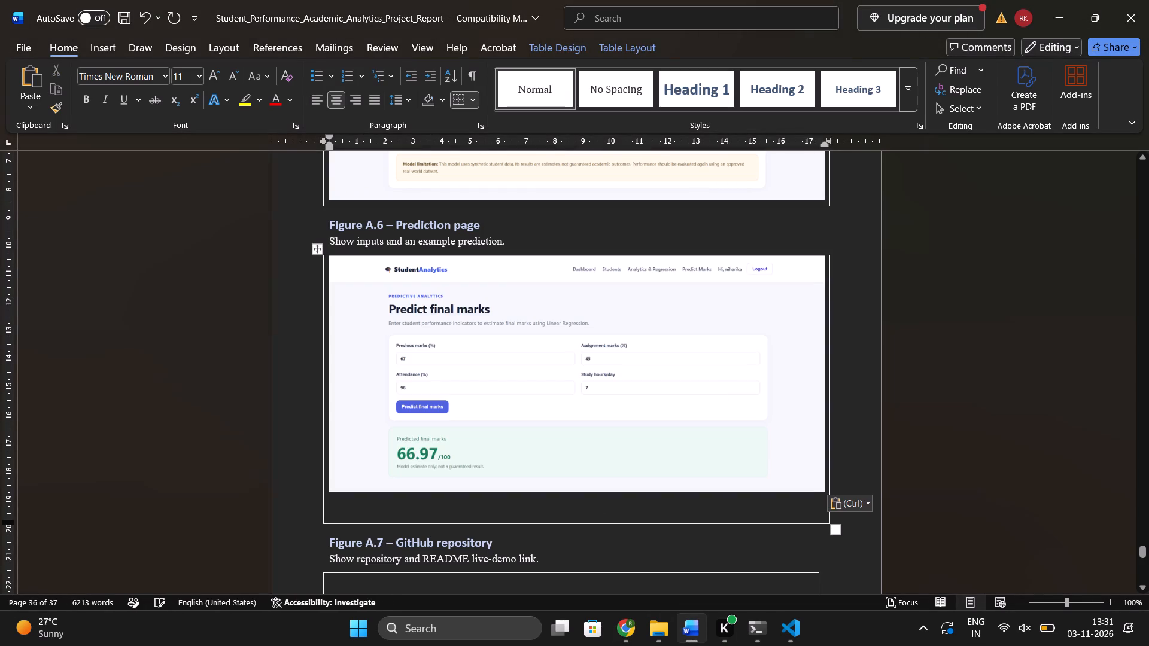
# Remove the empty line beneath the prediction screenshot in the Figure A.6 box.
pyautogui.click(463, 508)
pyautogui.press('Down')
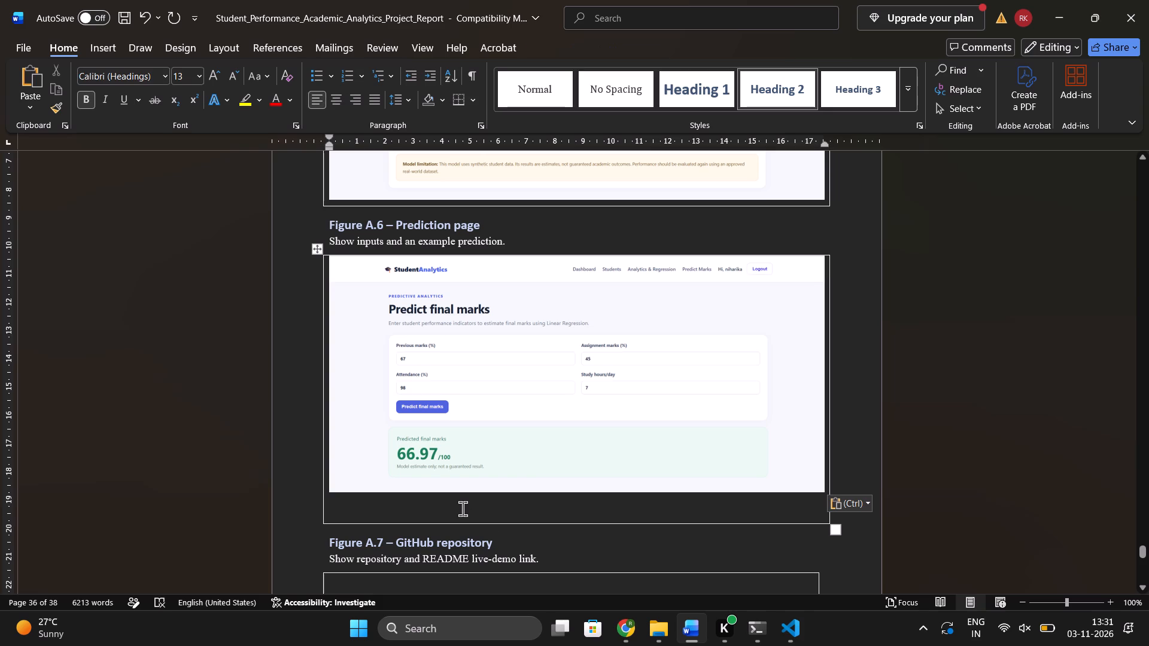
pyautogui.press('Up')
pyautogui.press('BackSpace')
pyautogui.press('BackSpace')
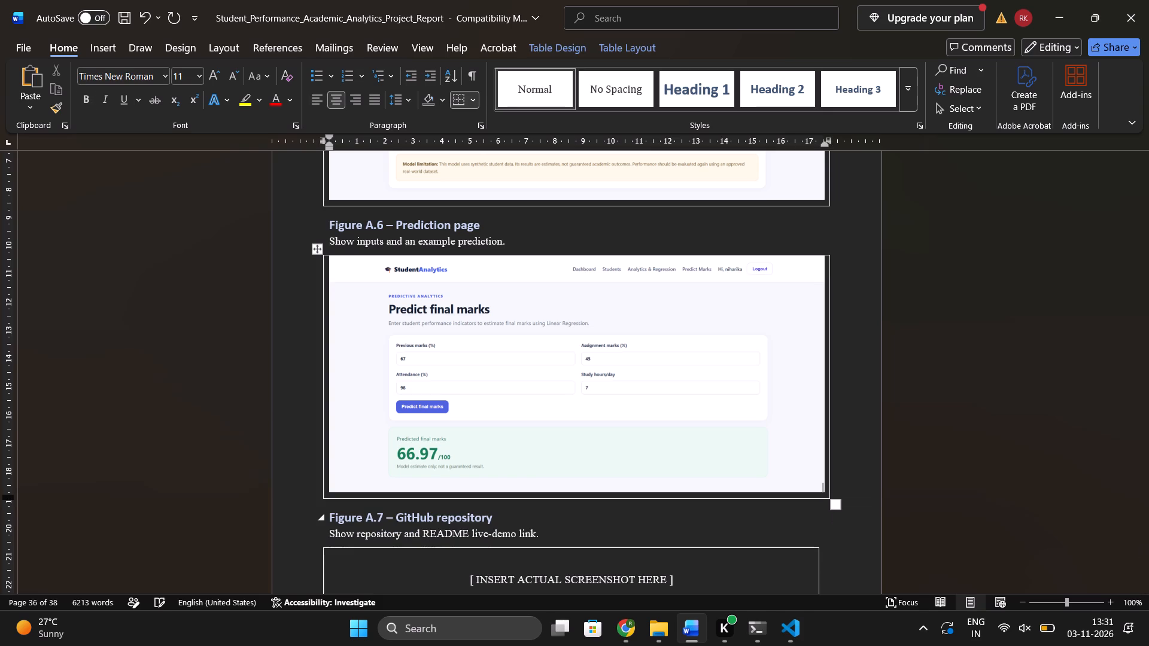
# Delete the screenshot placeholder text under Figure A.7 – GitHub repository, leaving an empty line in its box.
pyautogui.scroll(-3, 372, 577)
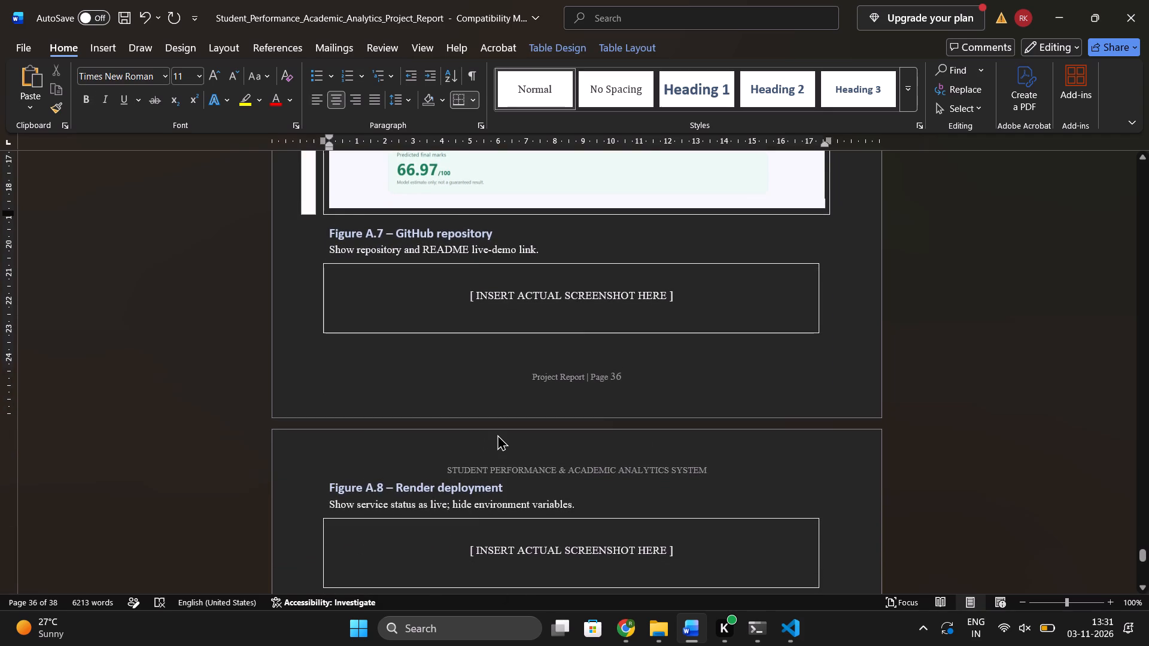
pyautogui.scroll(-1, 497, 434)
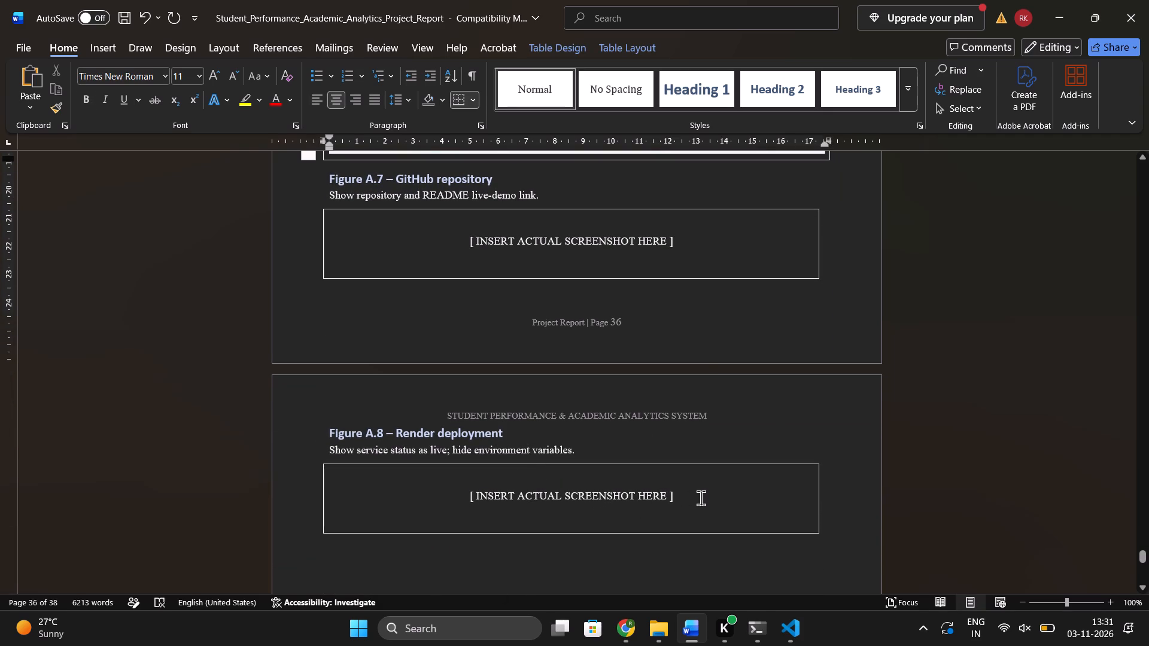
pyautogui.moveTo(698, 498); pyautogui.dragTo(488, 490)
pyautogui.scroll(1, 488, 490)
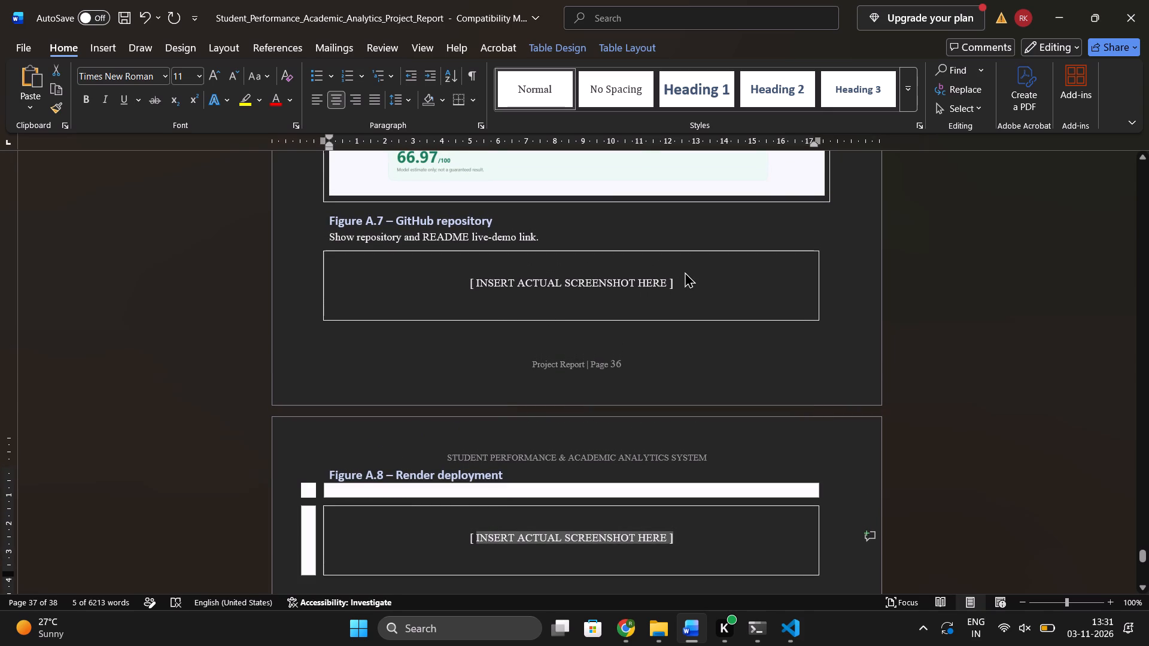
pyautogui.click(685, 272)
pyautogui.moveTo(682, 275); pyautogui.dragTo(699, 288)
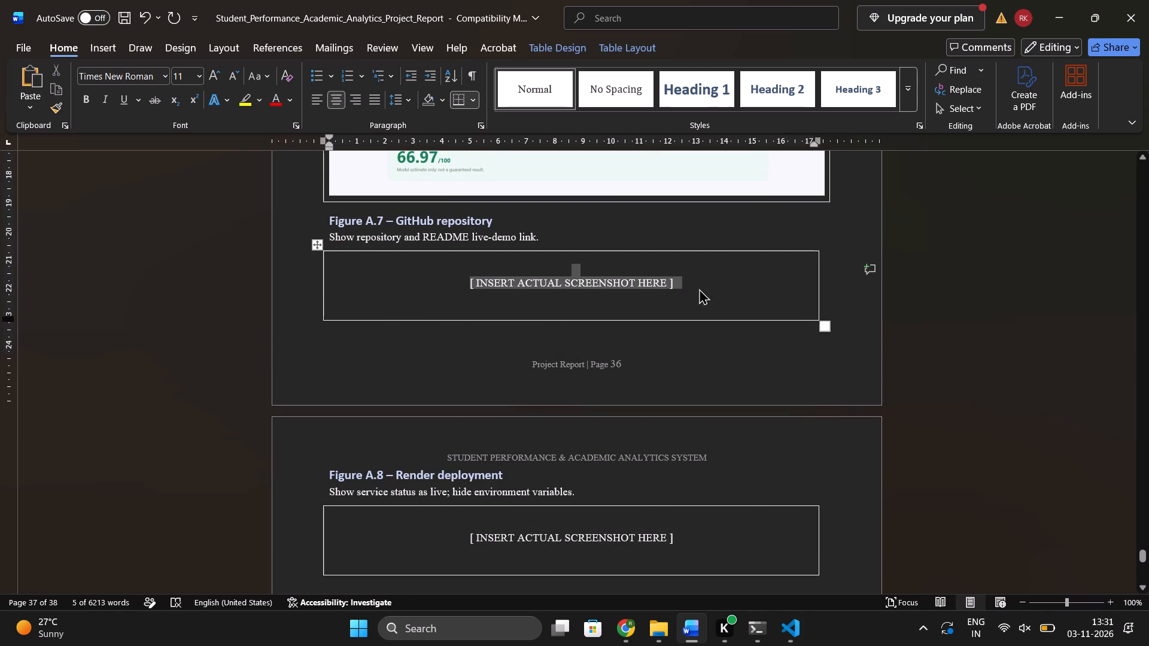
pyautogui.press('BackSpace')
pyautogui.press('BackSpace')
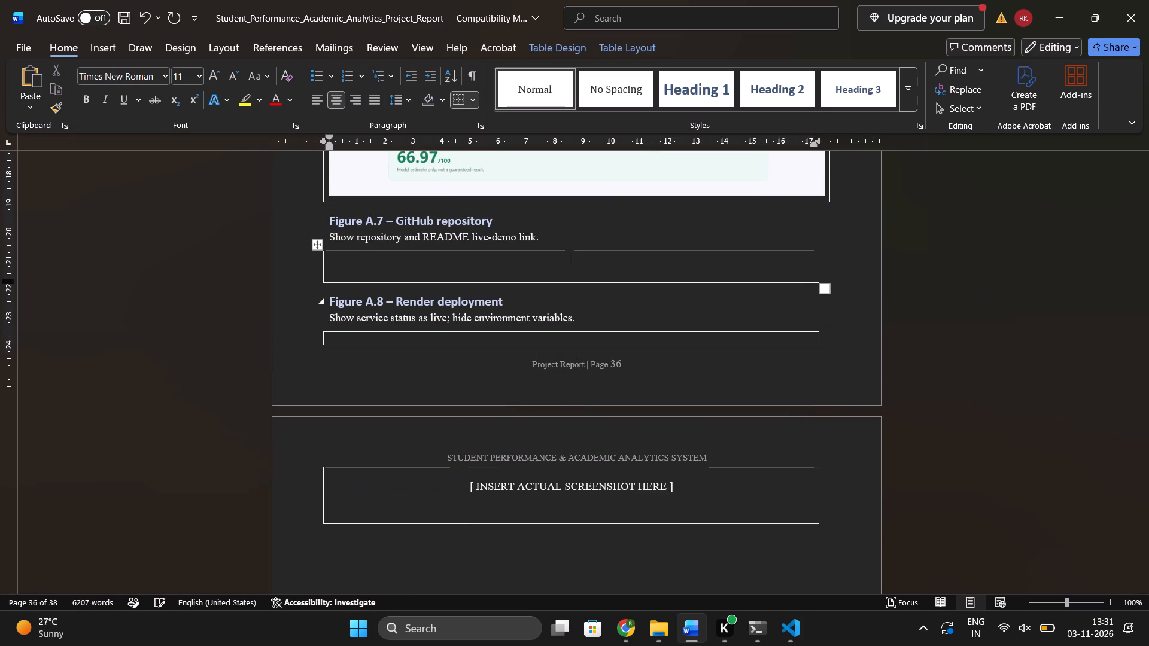
pyautogui.press('Return')
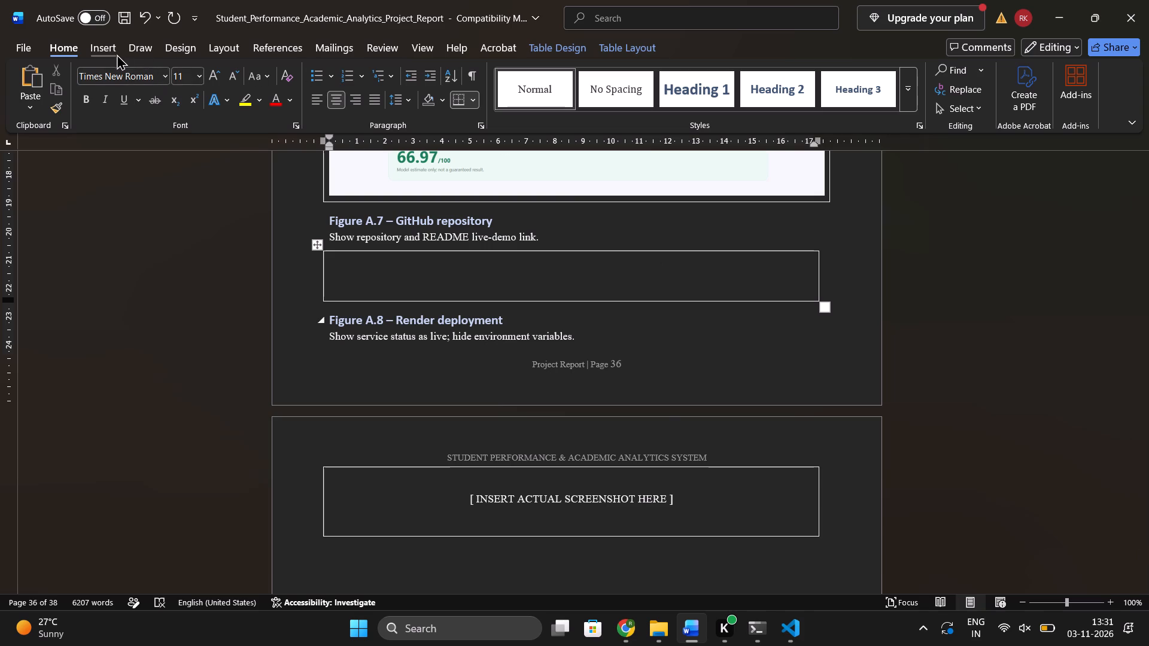
# Open the Insert Hyperlink dialog for the empty Figure A.7 box.
pyautogui.click(113, 53)
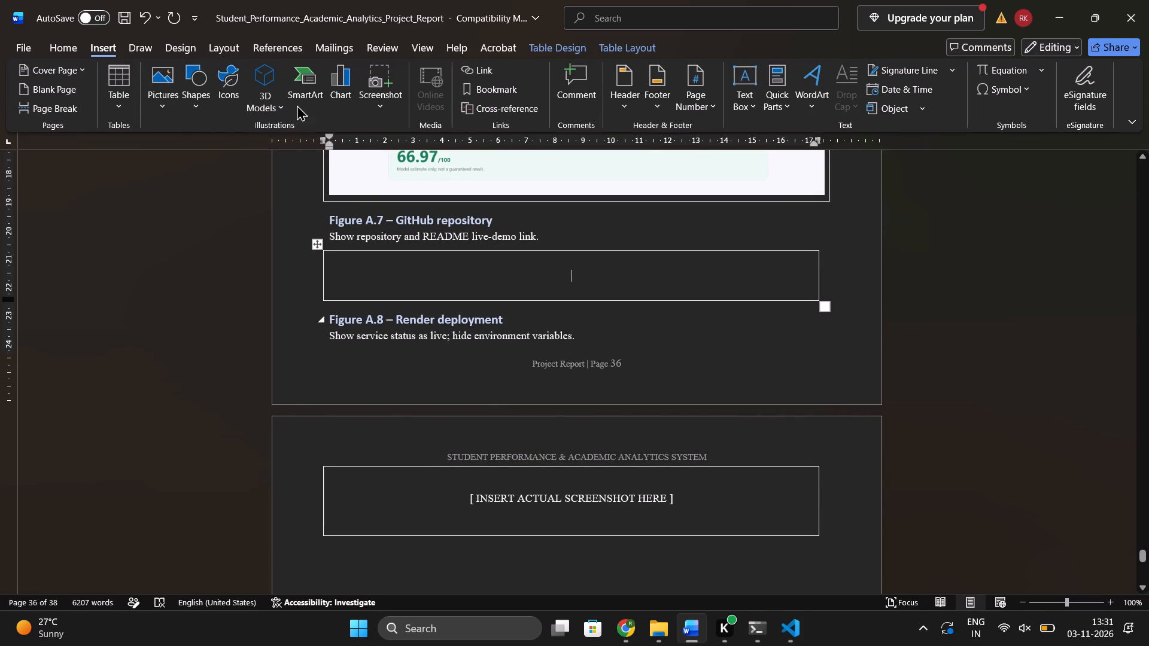
pyautogui.click(494, 71)
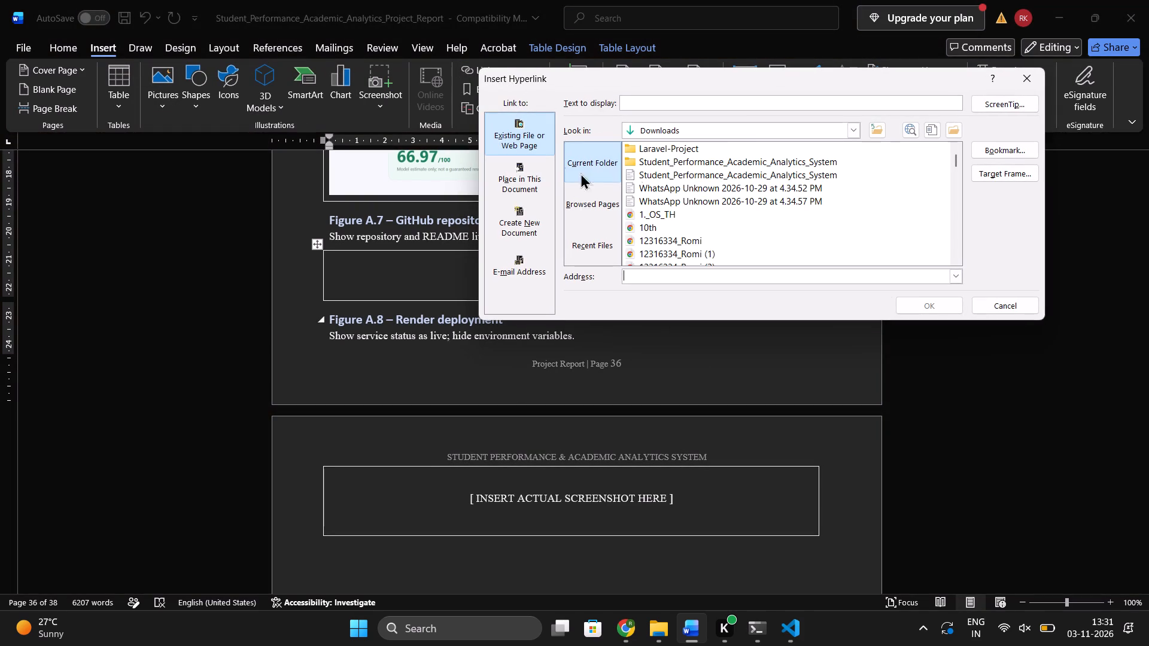
# Switch to Chrome and open github.com in a new tab.
pyautogui.click(626, 627)
pyautogui.click(594, 7)
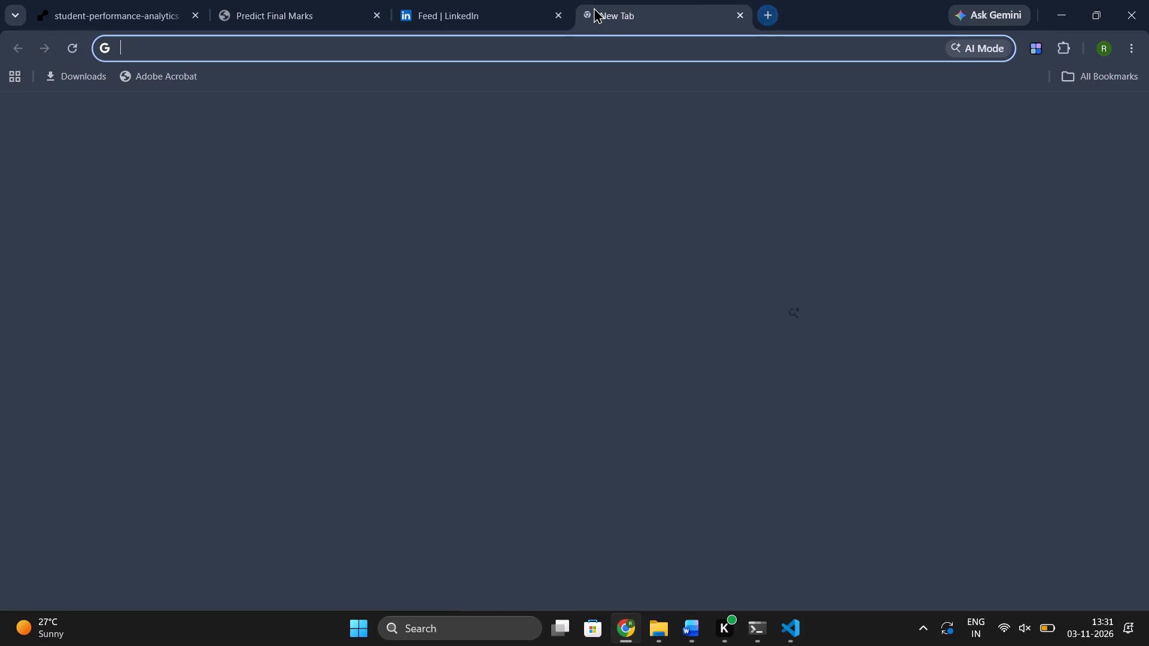
pyautogui.write('github')
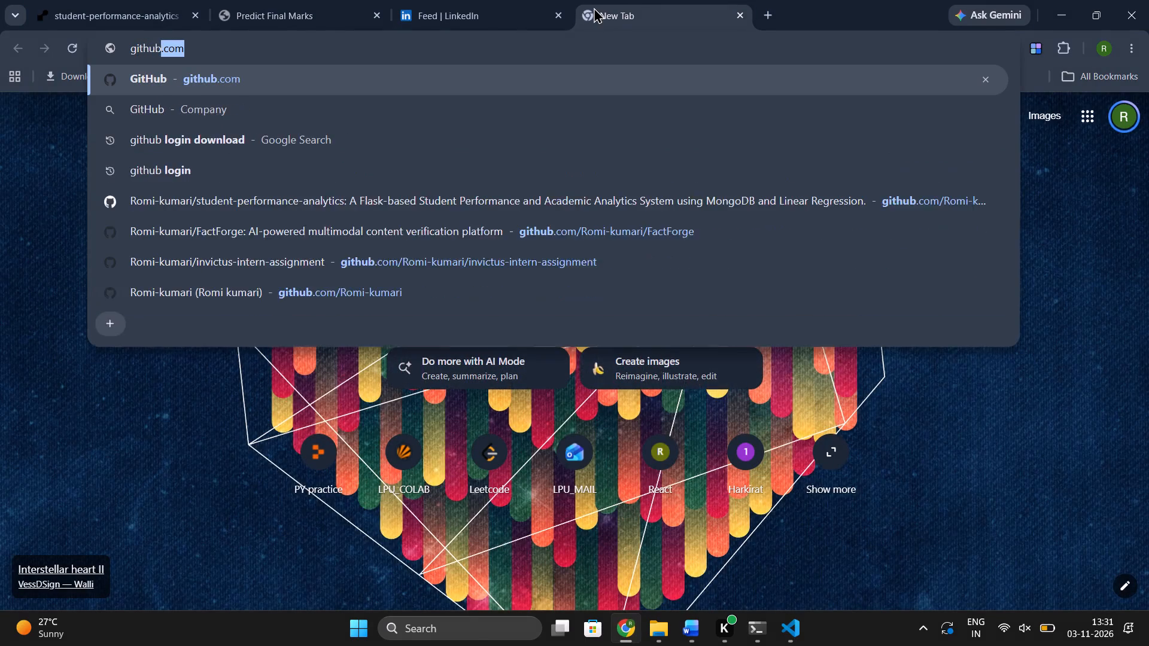
pyautogui.press('Return')
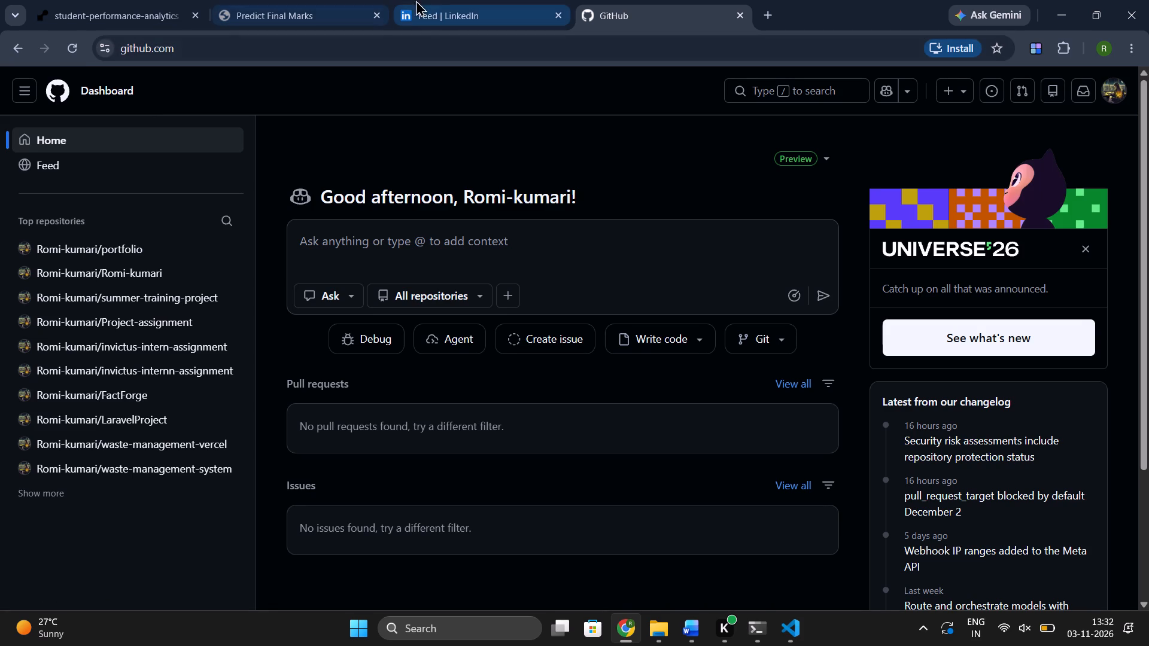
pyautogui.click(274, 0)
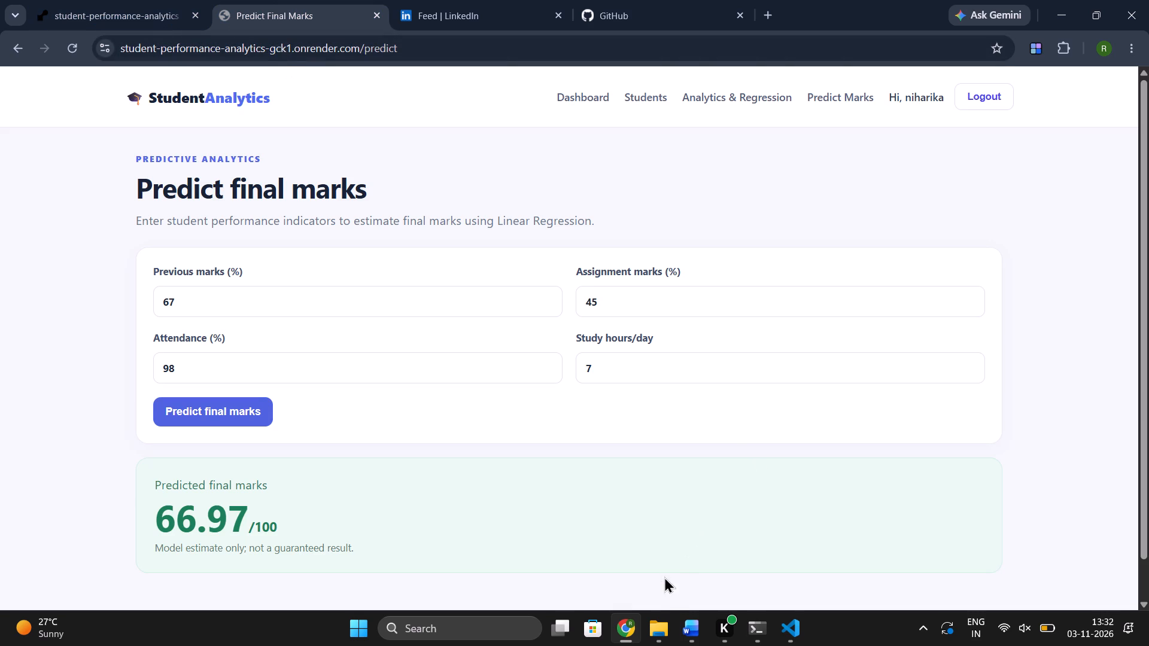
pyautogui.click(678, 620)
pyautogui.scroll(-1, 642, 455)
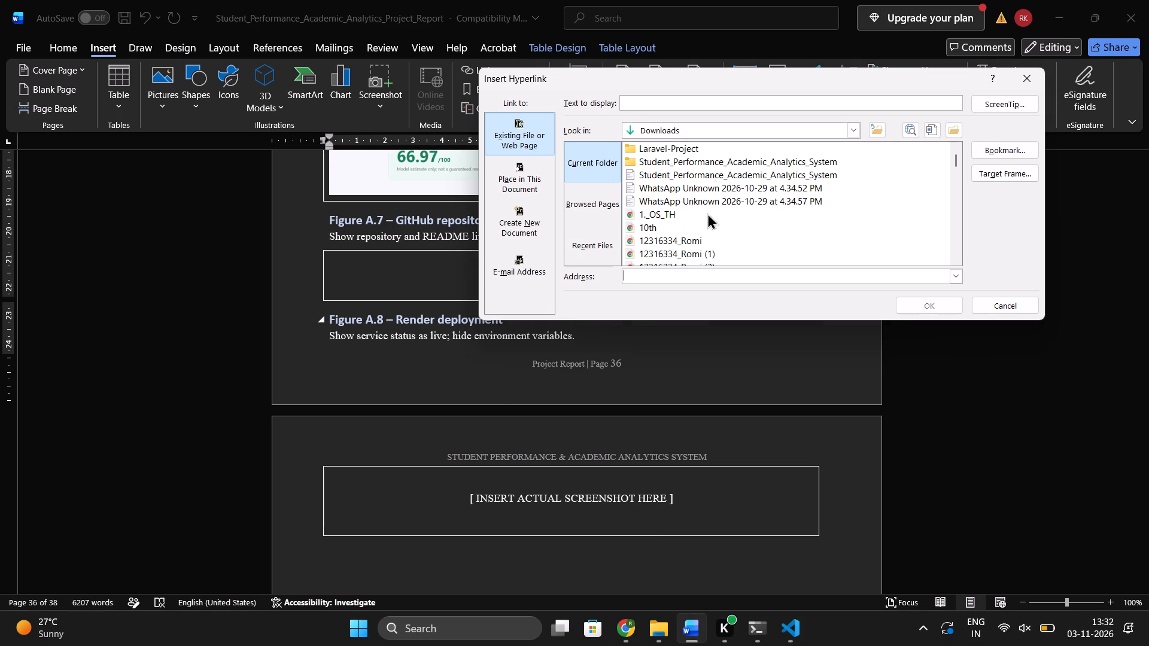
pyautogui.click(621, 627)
# Look through the expanded top repositories list on the GitHub dashboard for the student performance project.
pyautogui.click(627, 0)
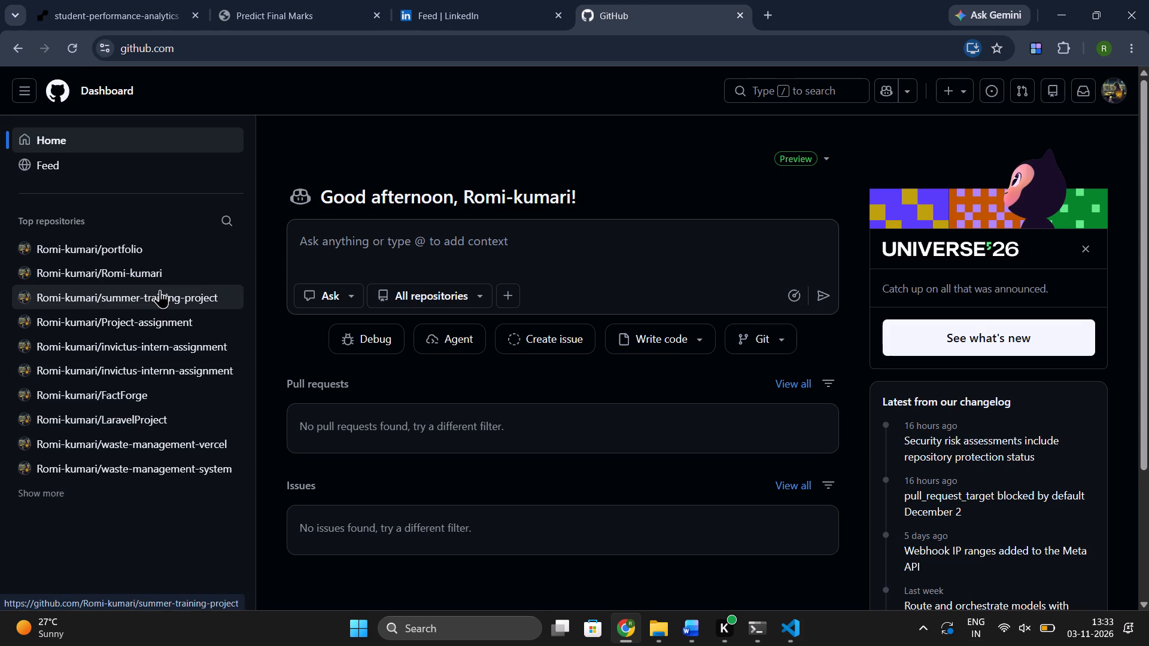
pyautogui.scroll(1, 160, 290)
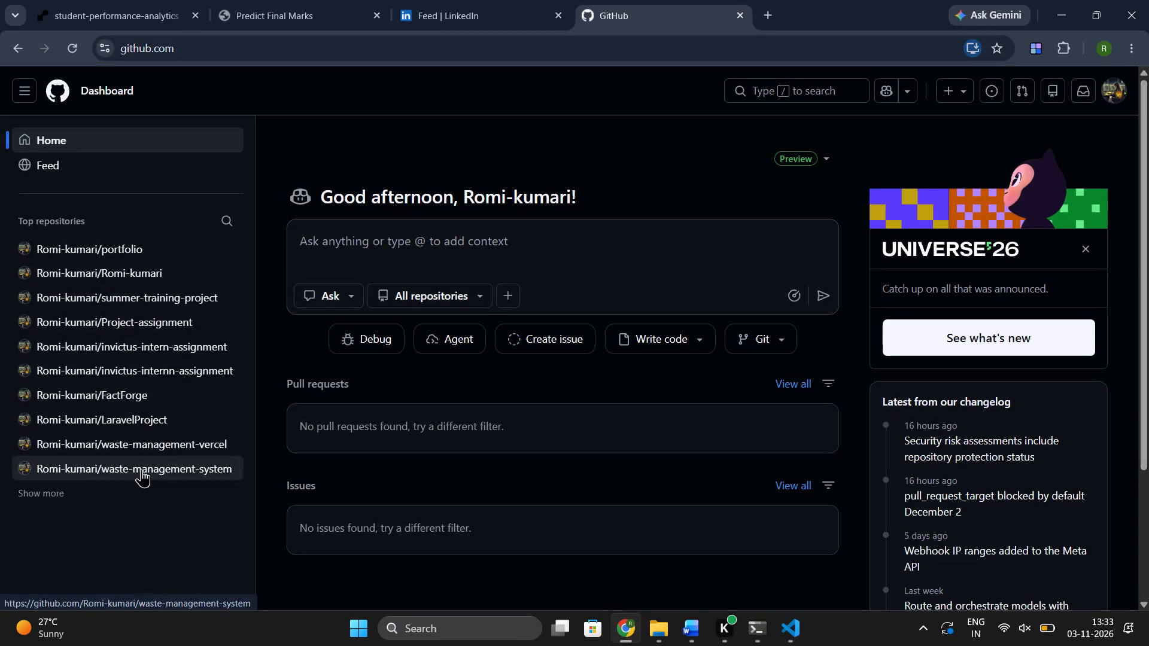
pyautogui.click(79, 486)
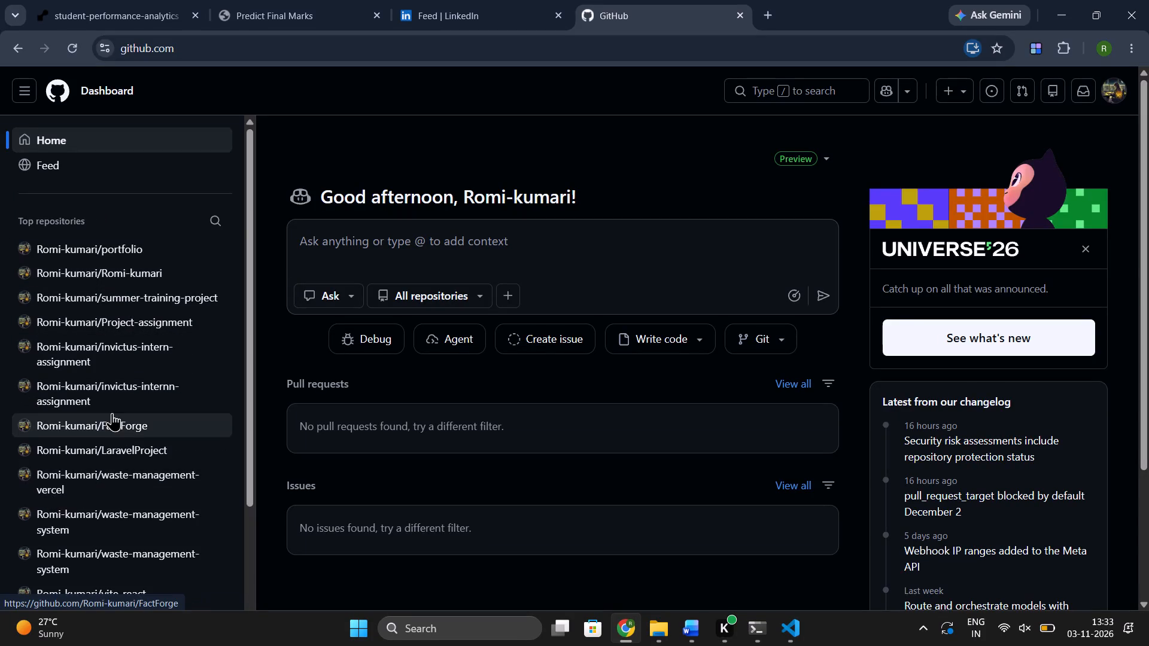
pyautogui.scroll(-3, 112, 413)
pyautogui.scroll(4, 112, 413)
pyautogui.scroll(-3, 112, 413)
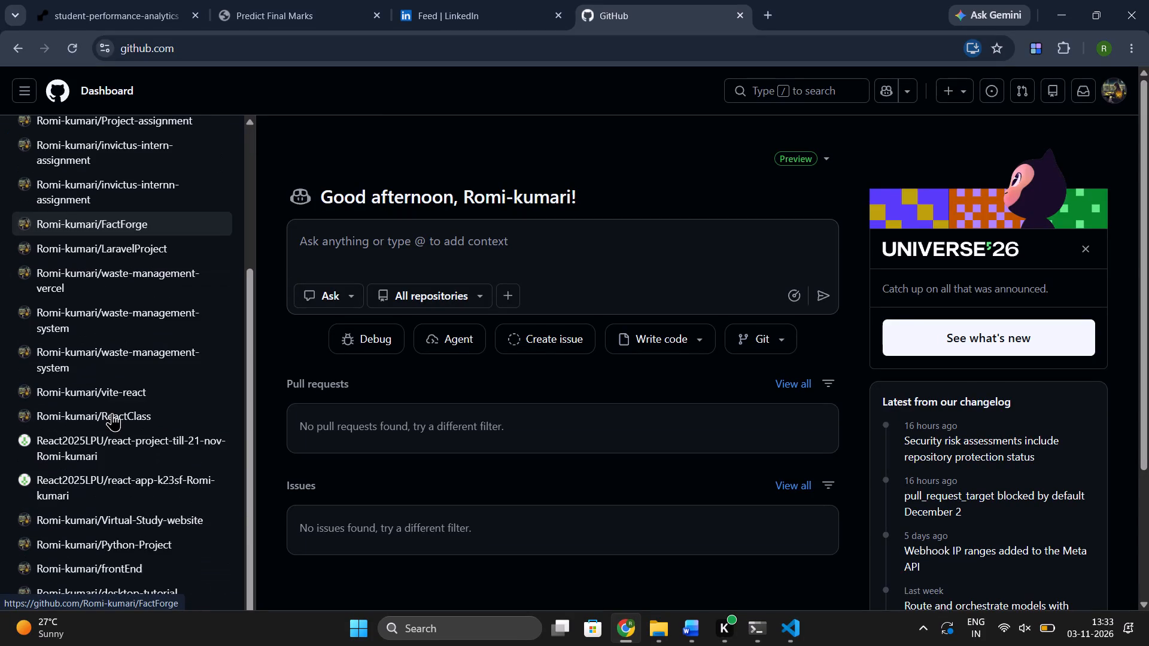
pyautogui.scroll(-3, 120, 568)
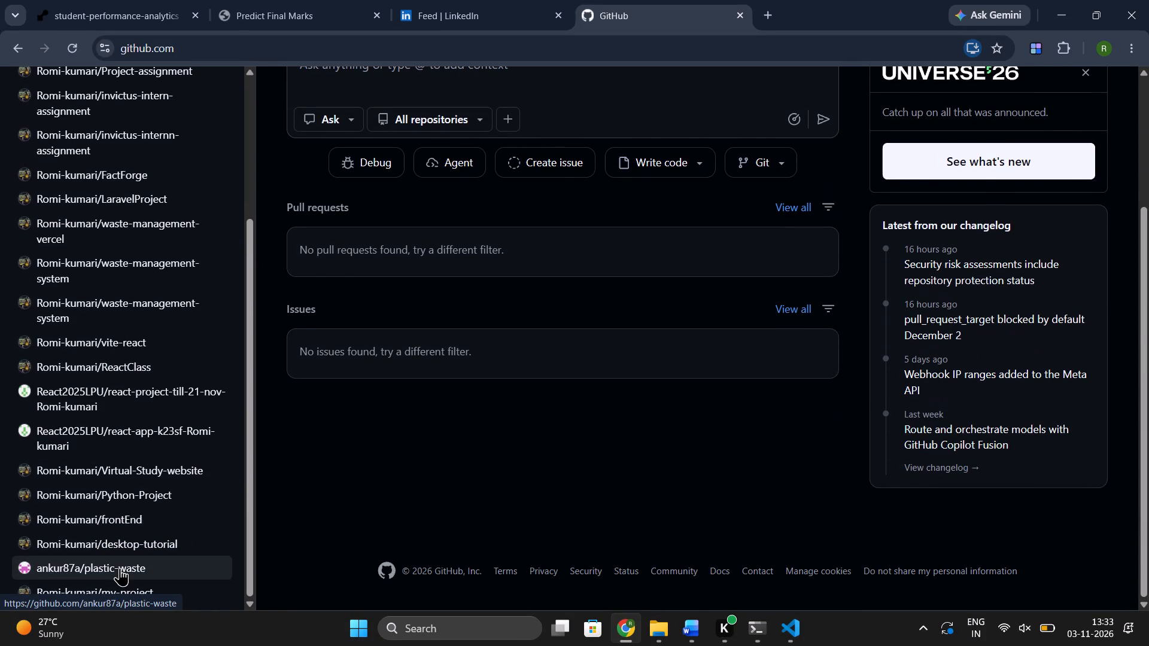
pyautogui.scroll(-3, 120, 568)
pyautogui.scroll(6, 120, 568)
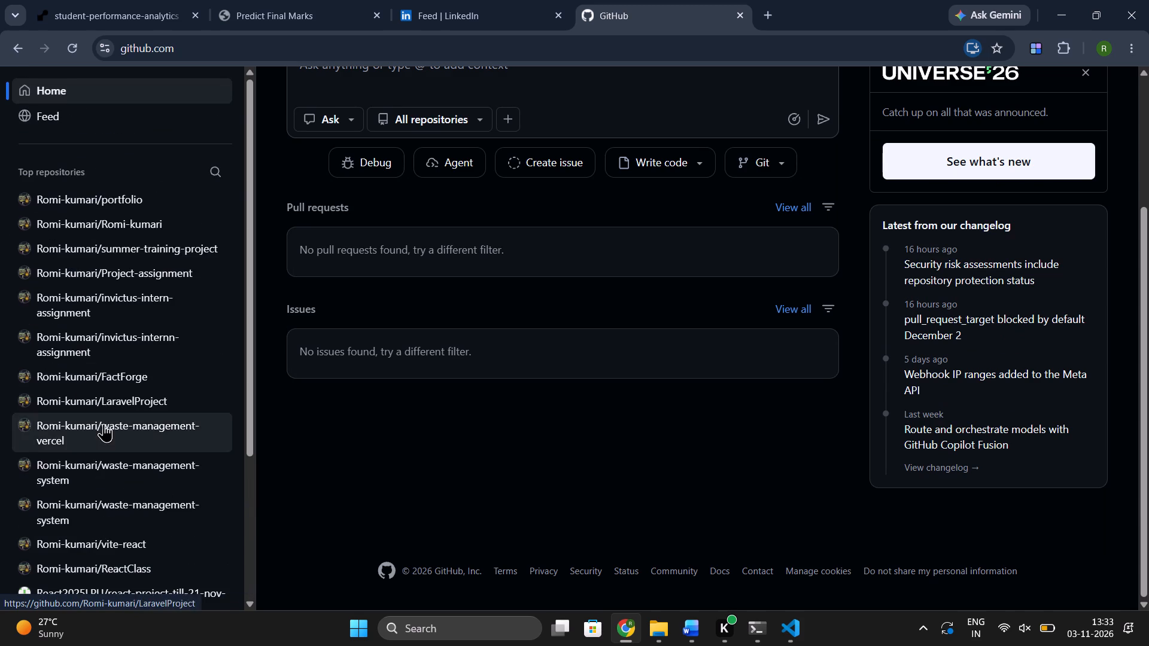
pyautogui.scroll(-6, 104, 423)
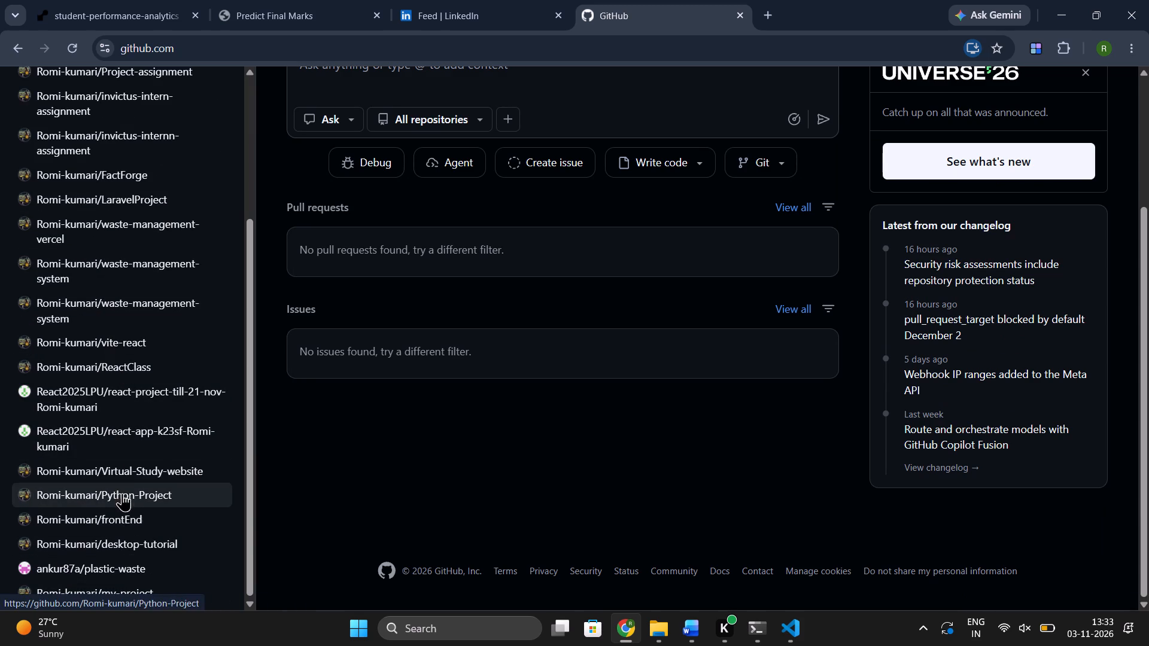
pyautogui.scroll(8, 119, 455)
pyautogui.scroll(-1, 119, 455)
pyautogui.scroll(6, 119, 455)
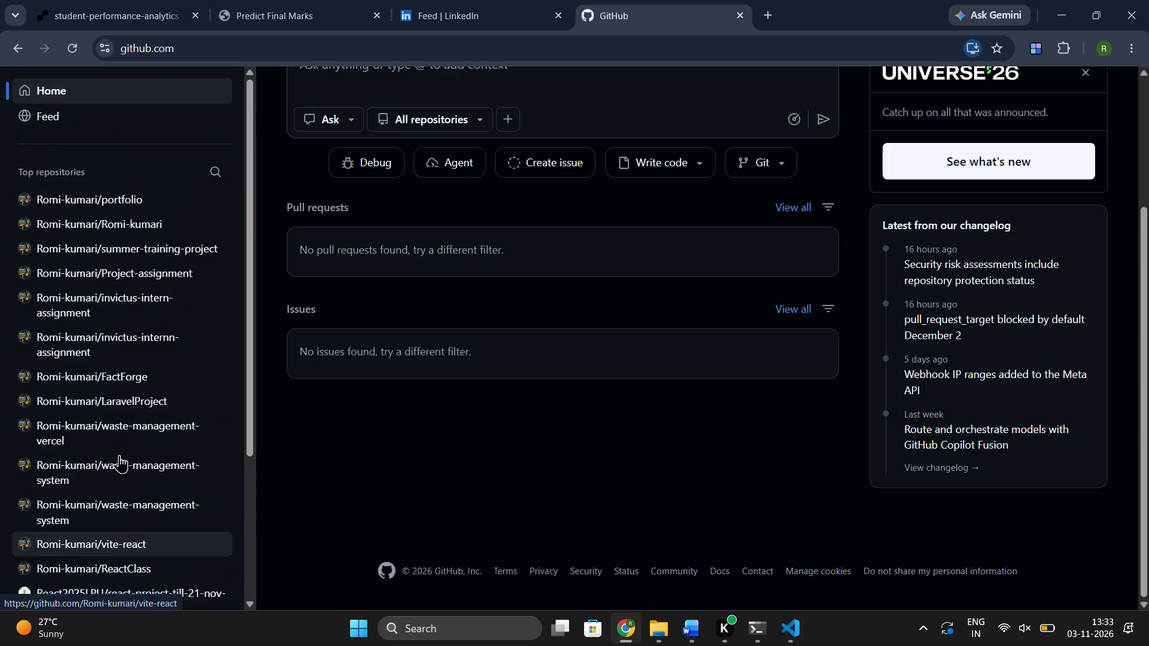
pyautogui.scroll(-6, 119, 455)
pyautogui.scroll(7, 1115, 208)
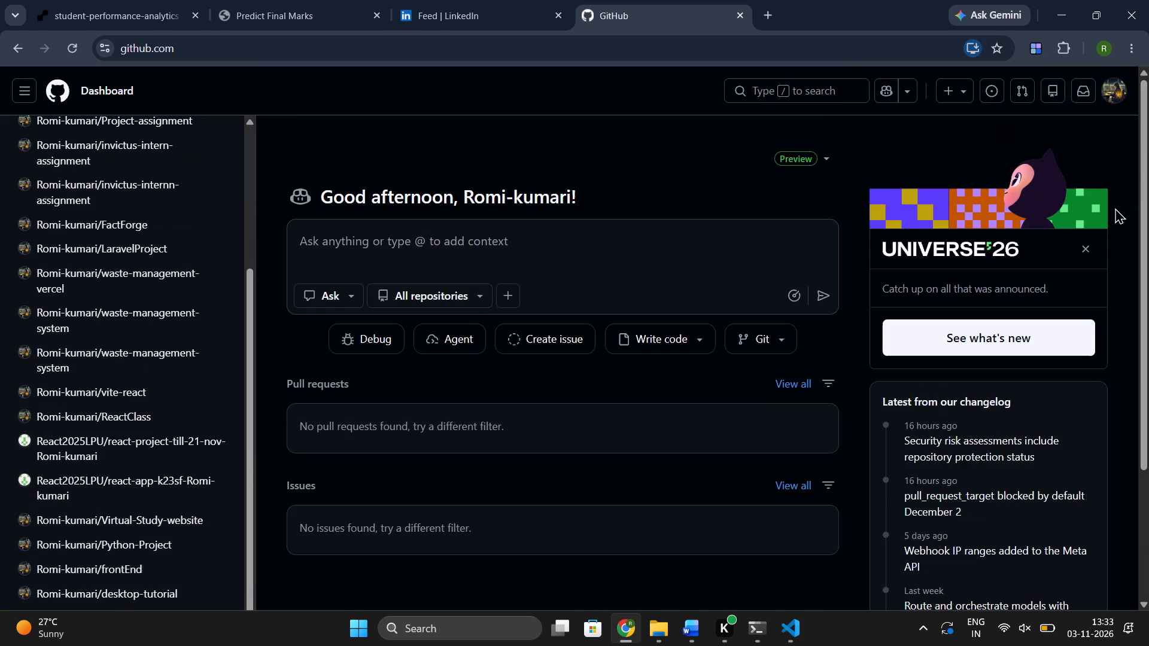
# Open the student-performance-analytics repository from the account's full list of repositories.
pyautogui.click(1115, 84)
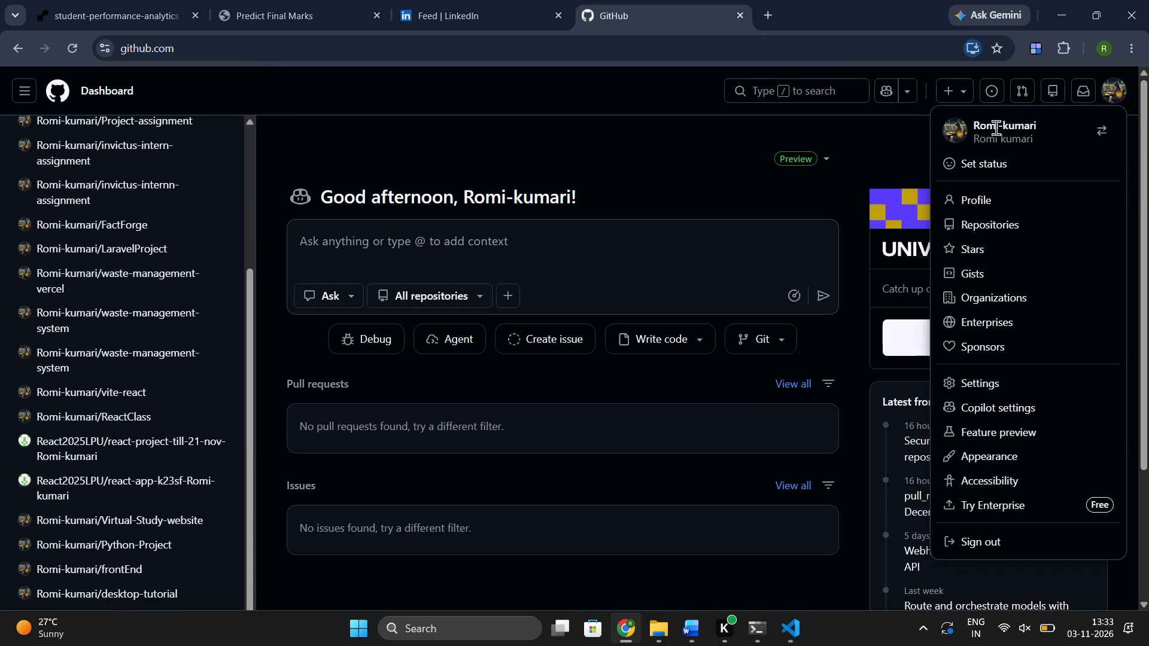
pyautogui.click(971, 224)
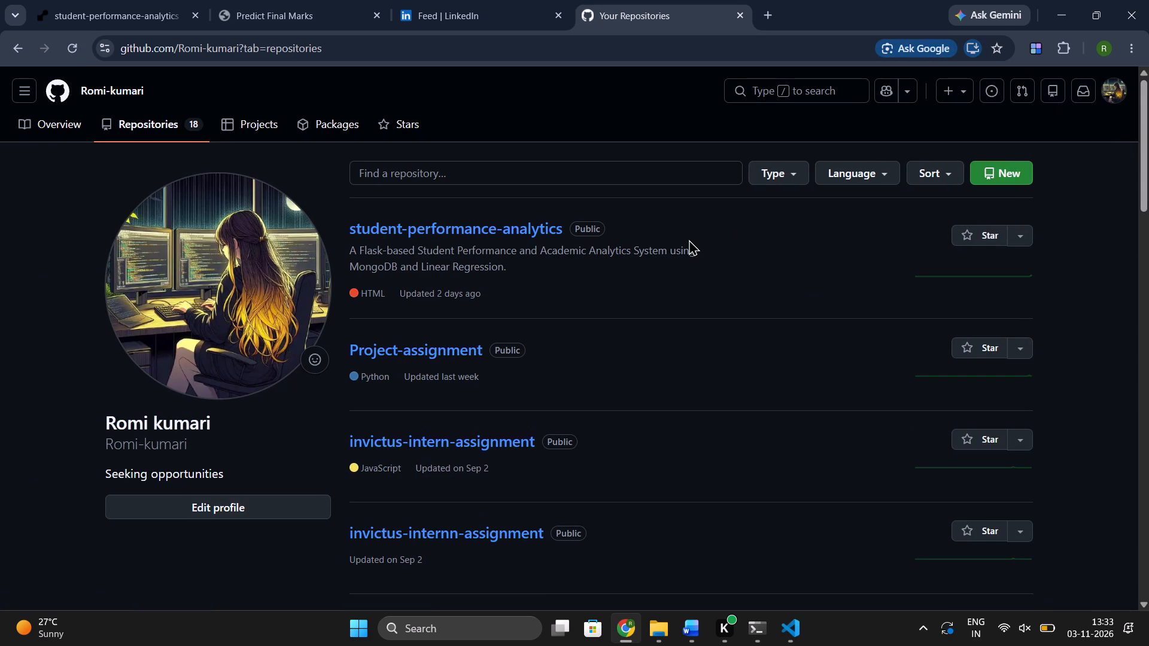
pyautogui.scroll(-3, 689, 239)
pyautogui.scroll(1, 689, 239)
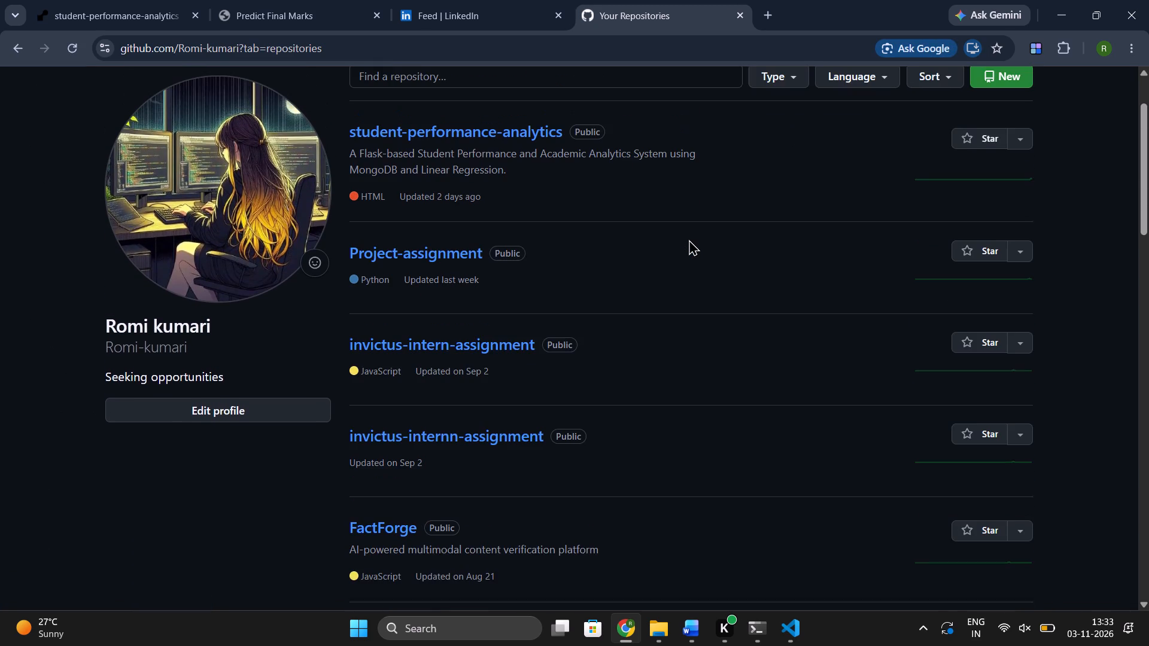
pyautogui.click(455, 133)
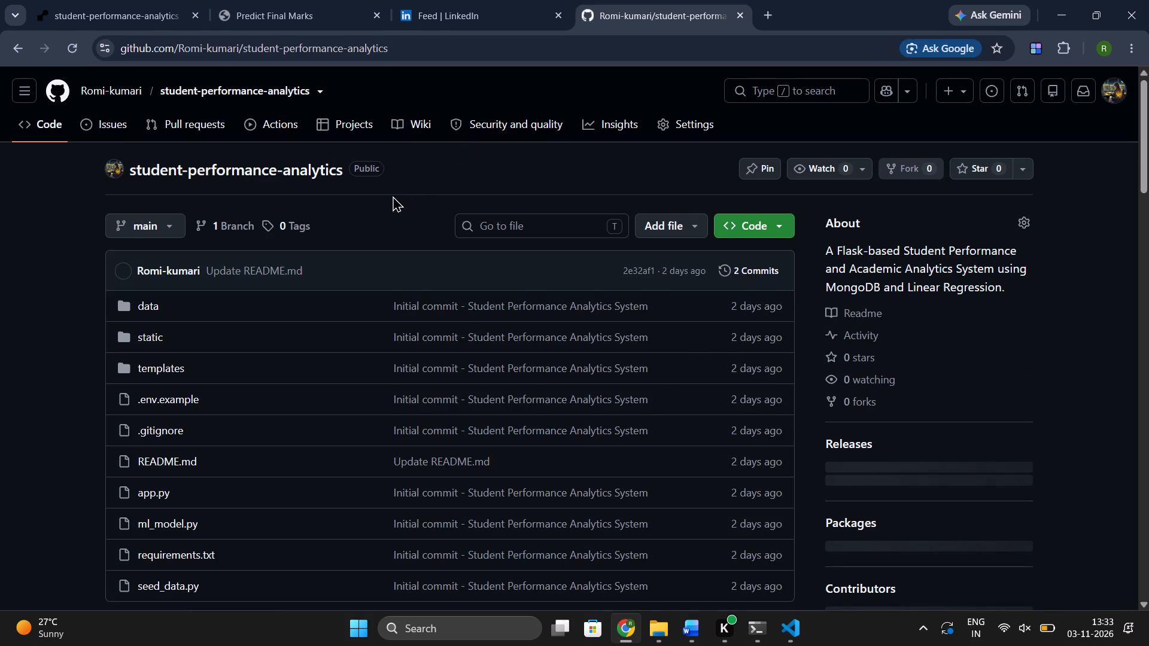
# Copy the web address of the student-performance-analytics repository.
pyautogui.tripleClick(402, 53)
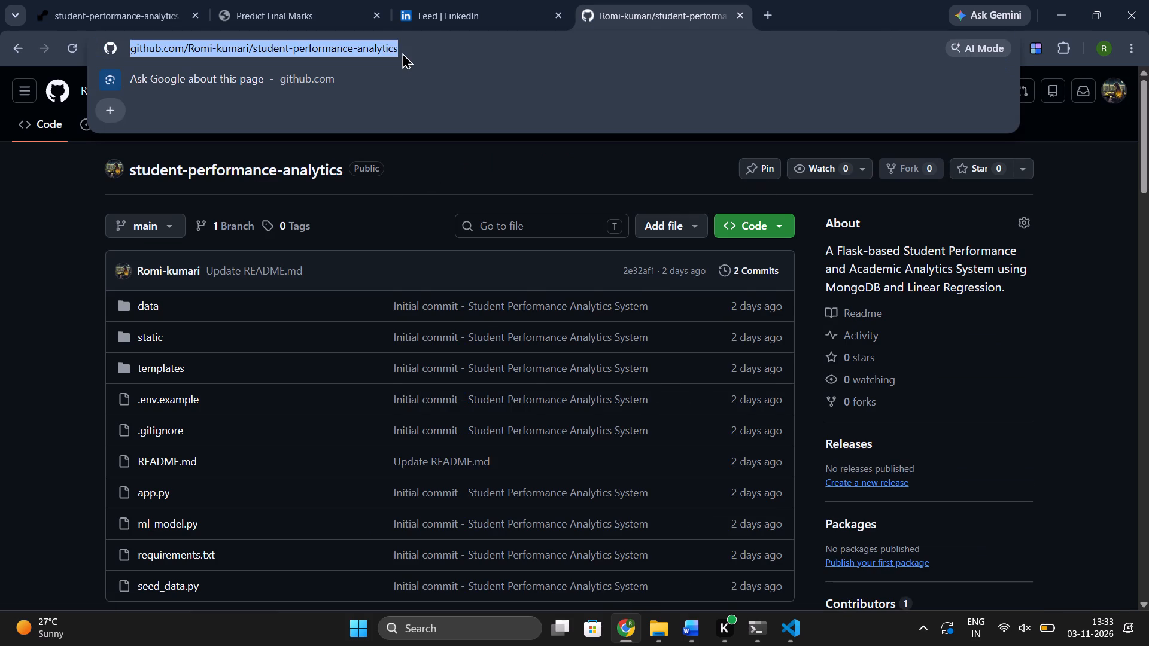
pyautogui.click(402, 53)
pyautogui.hotkey('ctrl', 'c')
# Switch to Word and insert the hyperlink in the Figure A.7 box, using the copied repository address as both display text and target.
pyautogui.click(445, 0)
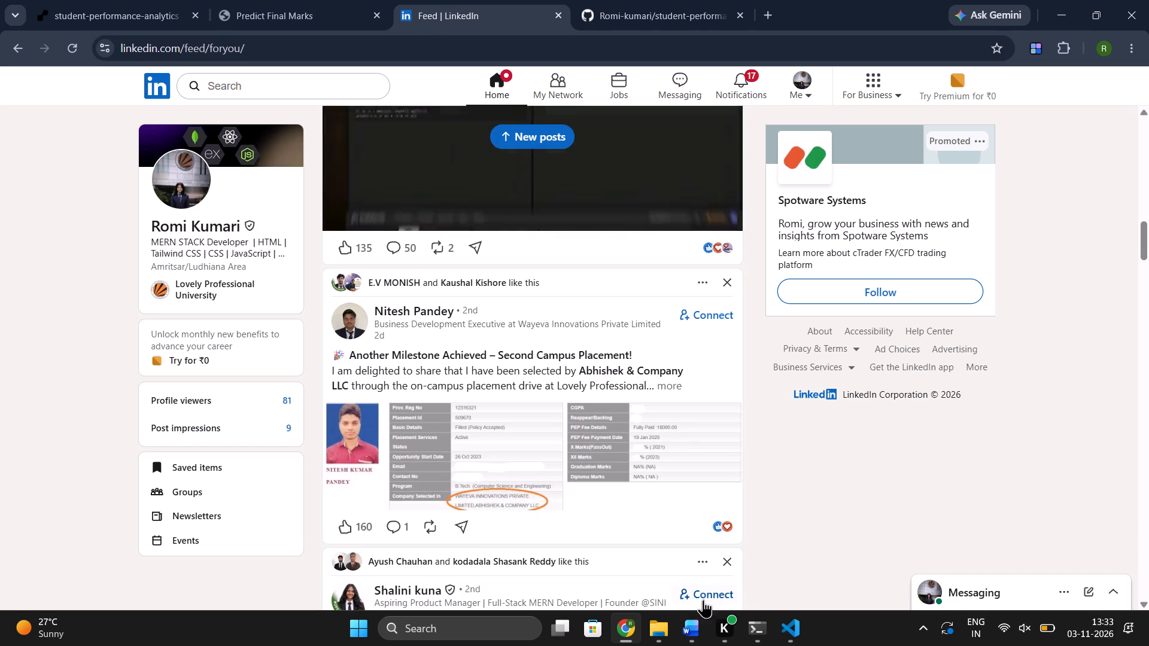
pyautogui.click(688, 613)
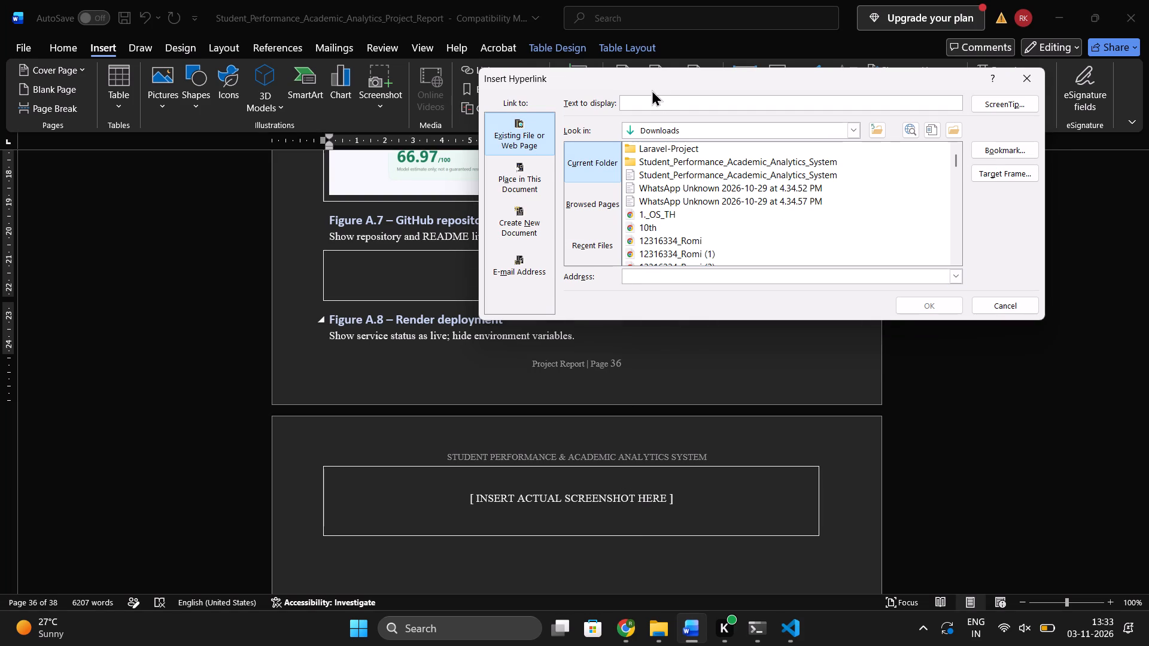
pyautogui.click(651, 97)
pyautogui.hotkey('ctrl', 'v')
pyautogui.click(650, 275)
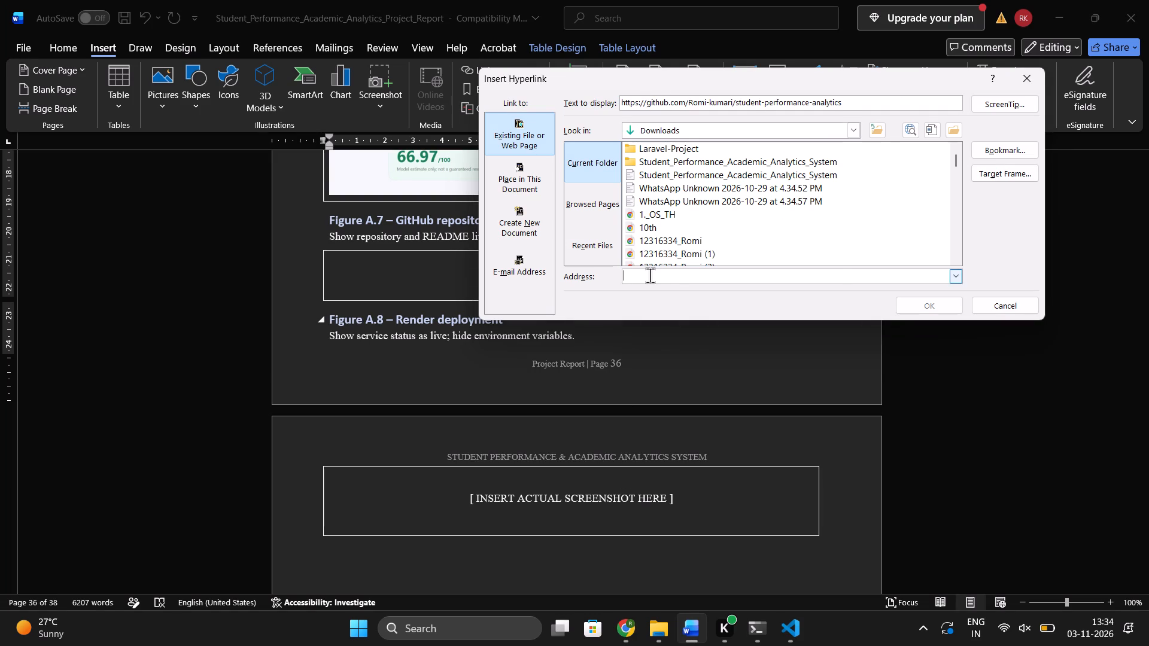
pyautogui.hotkey('ctrl', 'v')
pyautogui.click(935, 299)
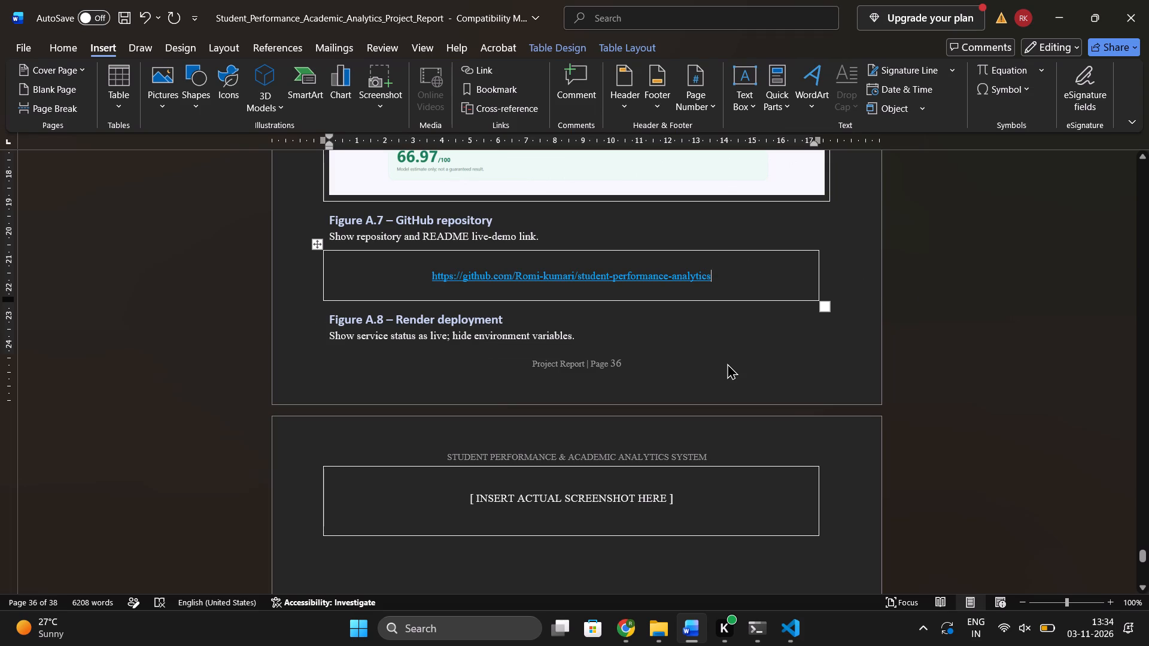
# Add a space after the repository link in the Figure A.7 box.
pyautogui.press('space')
pyautogui.hotkey('shift', '"')
pyautogui.press('BackSpace')
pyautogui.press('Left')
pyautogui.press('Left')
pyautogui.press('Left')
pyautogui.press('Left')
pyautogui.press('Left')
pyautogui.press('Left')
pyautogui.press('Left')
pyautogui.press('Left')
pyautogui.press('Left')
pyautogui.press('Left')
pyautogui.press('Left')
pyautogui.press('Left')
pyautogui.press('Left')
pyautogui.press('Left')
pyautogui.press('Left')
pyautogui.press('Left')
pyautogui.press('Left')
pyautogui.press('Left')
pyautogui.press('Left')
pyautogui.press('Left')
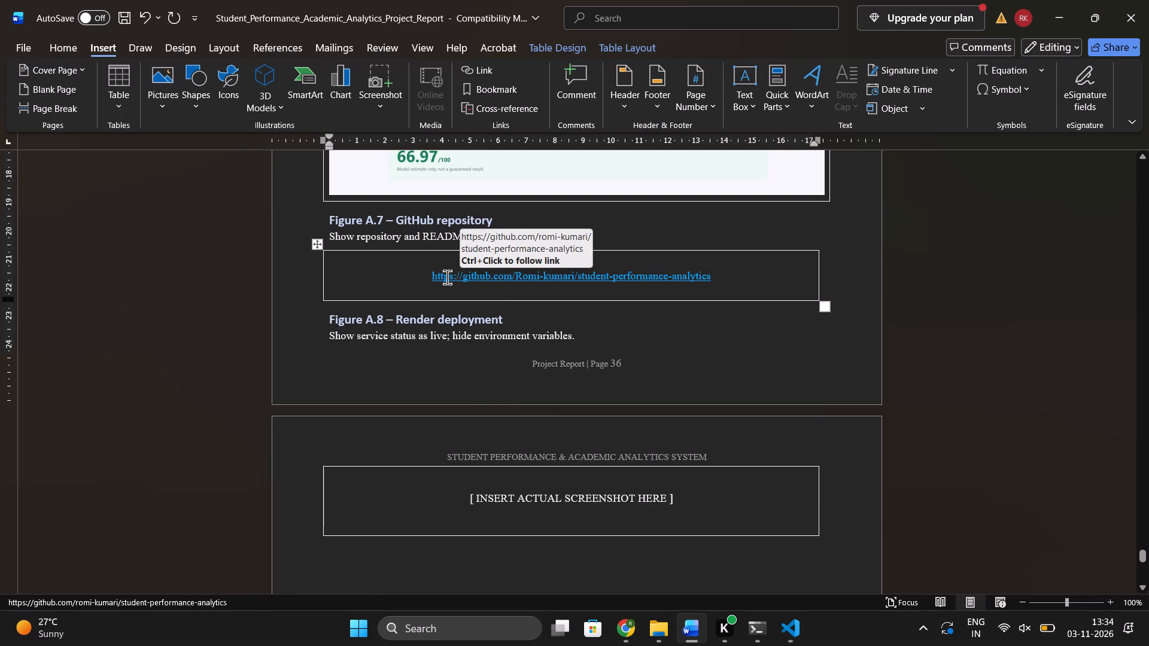
# Set the font size of the repository link in the Figure A.7 box to 18.
pyautogui.moveTo(433, 278); pyautogui.dragTo(709, 278)
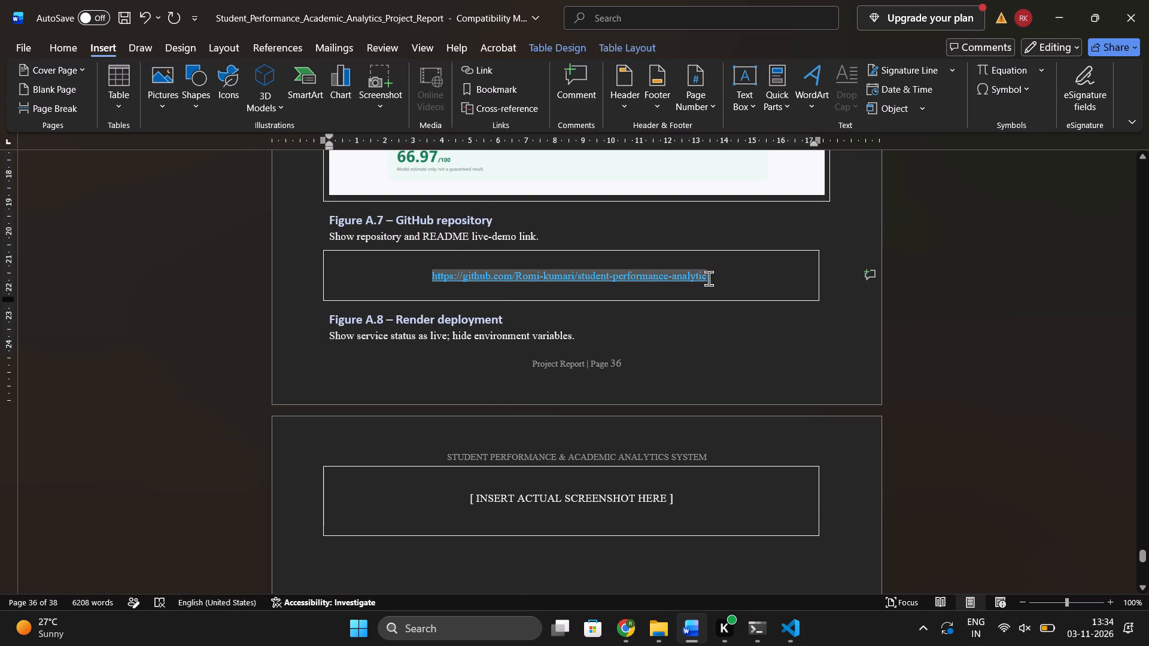
pyautogui.moveTo(709, 278); pyautogui.dragTo(715, 278)
pyautogui.click(805, 303)
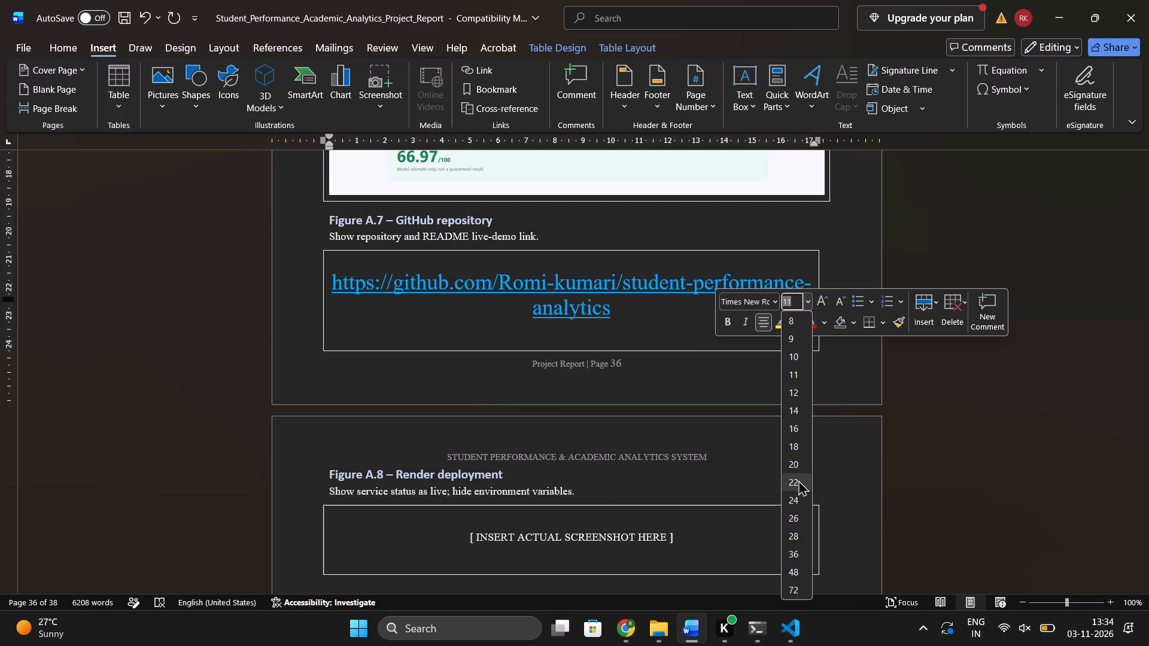
pyautogui.click(794, 441)
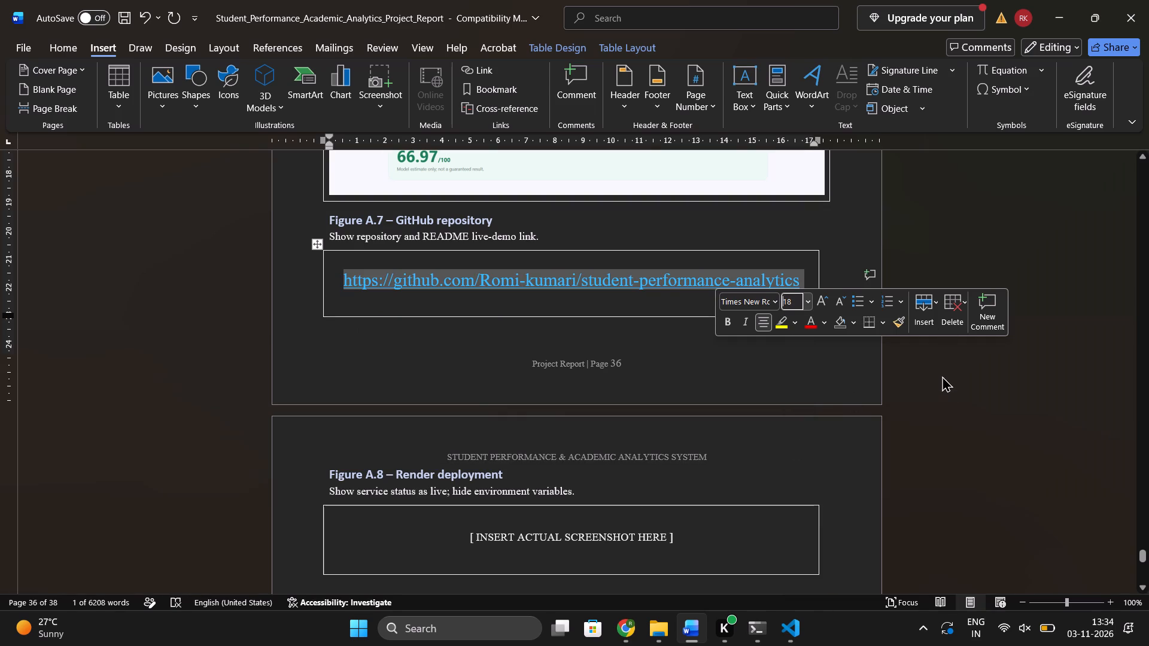
pyautogui.click(940, 391)
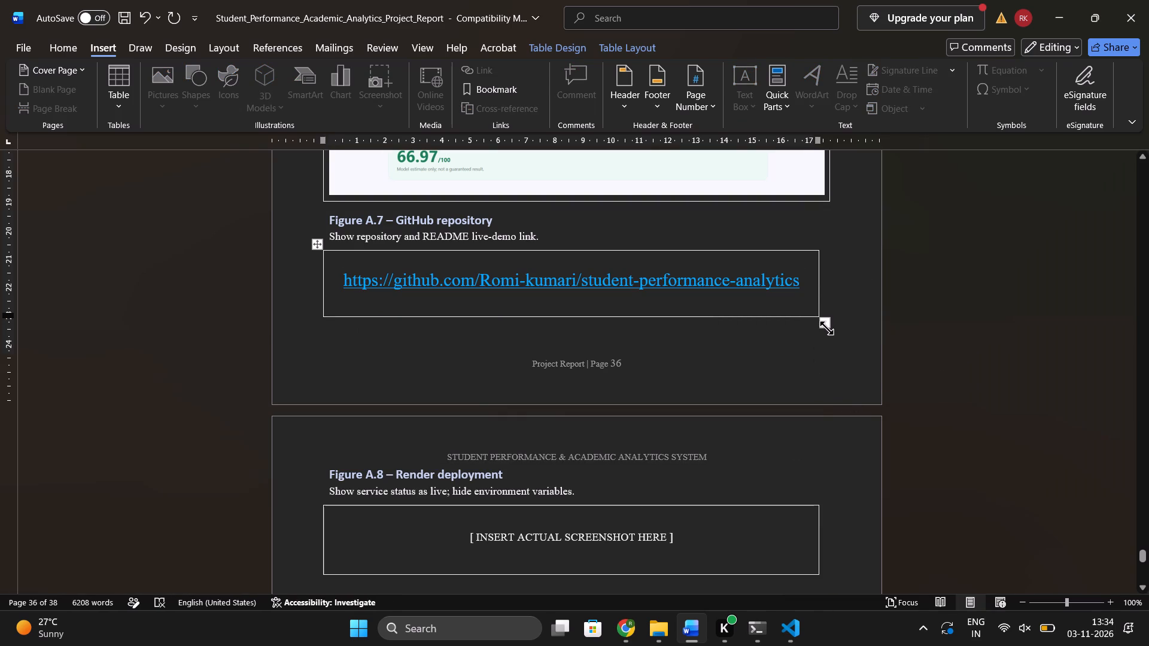
# Resize the Figure A.7 box slightly narrower around the repository link.
pyautogui.moveTo(826, 328); pyautogui.dragTo(817, 312)
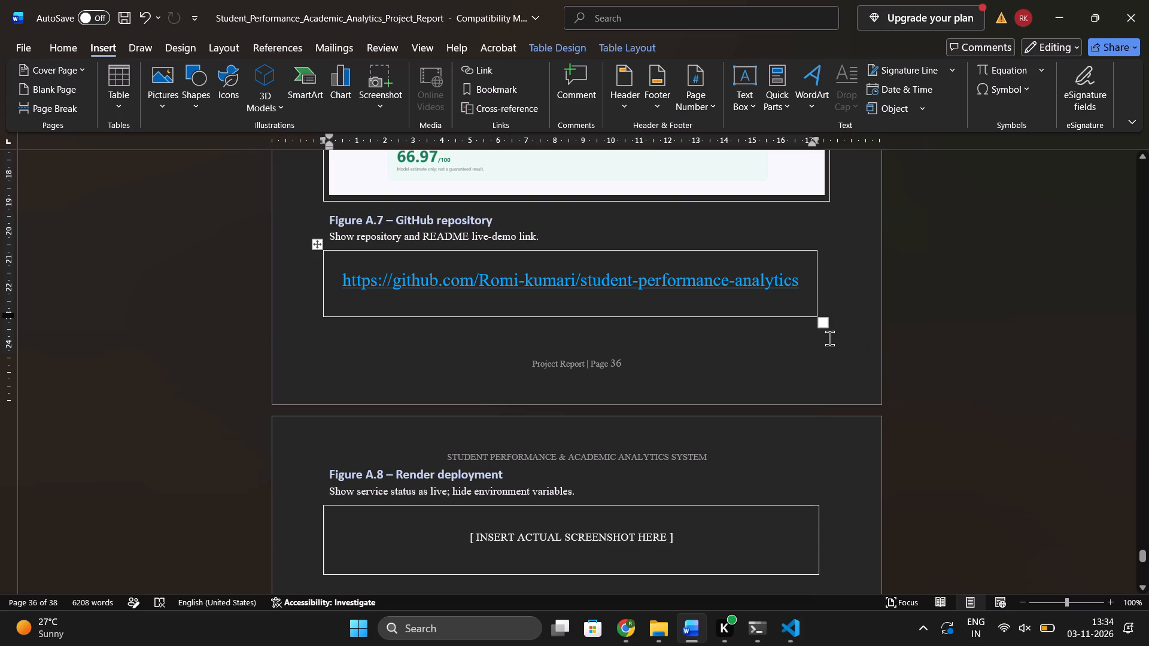
pyautogui.click(787, 420)
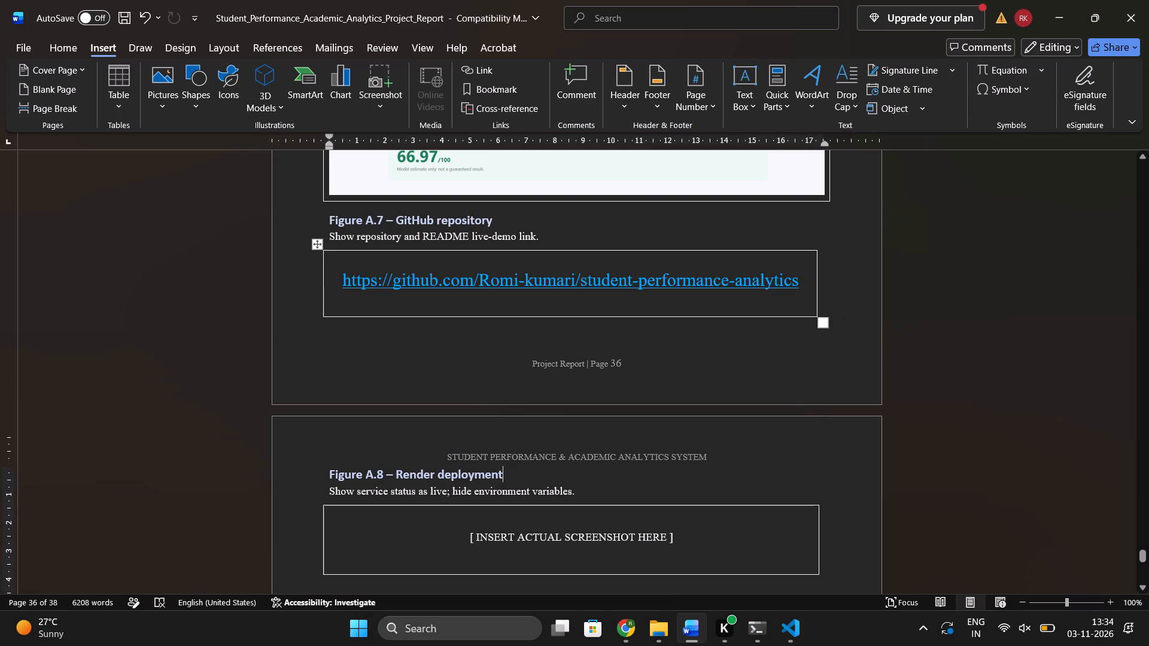
pyautogui.click(817, 314)
pyautogui.doubleClick(817, 314)
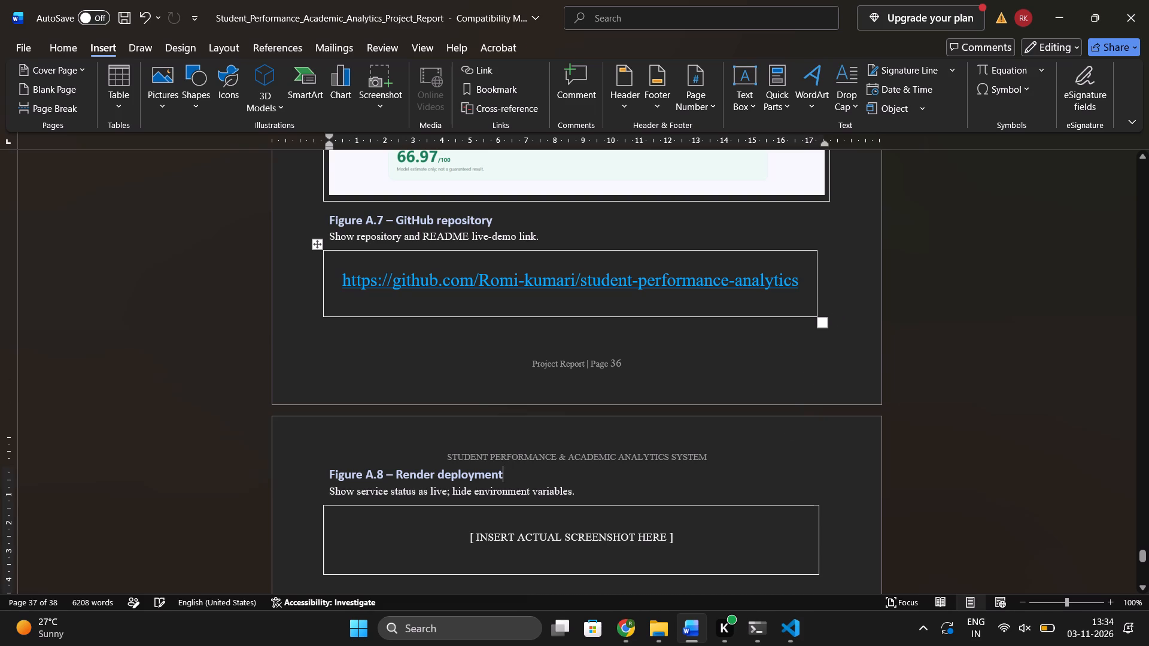
# Delete the last letter of the Figure A.8 – Render deployment heading.
pyautogui.press('BackSpace')
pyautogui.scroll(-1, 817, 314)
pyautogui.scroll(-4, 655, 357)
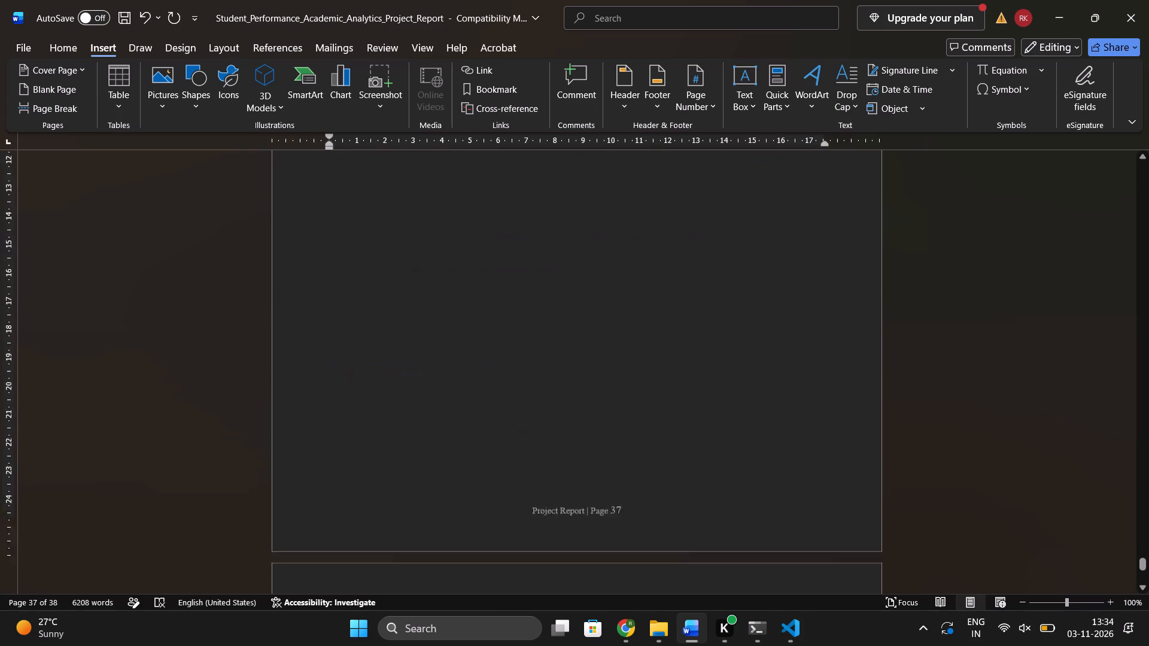
# Review the report's submission checklist, the appendix figures from A.1 onward, and the References section.
pyautogui.scroll(-7, 655, 357)
pyautogui.scroll(2, 655, 357)
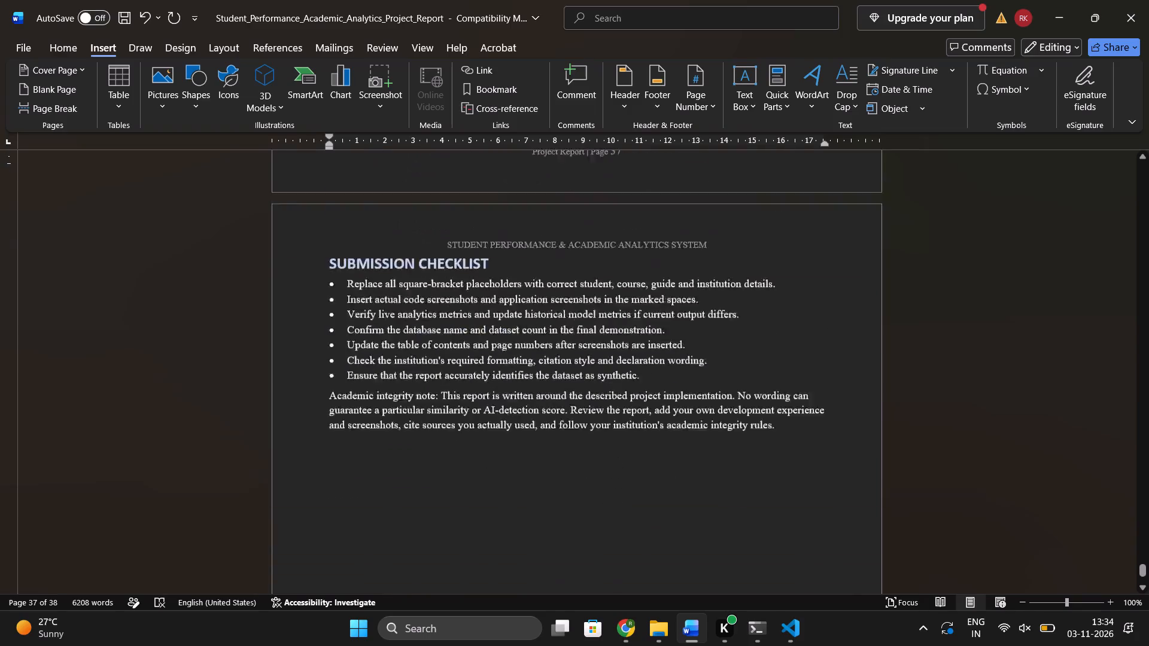
pyautogui.scroll(-1, 655, 357)
pyautogui.scroll(2, 655, 357)
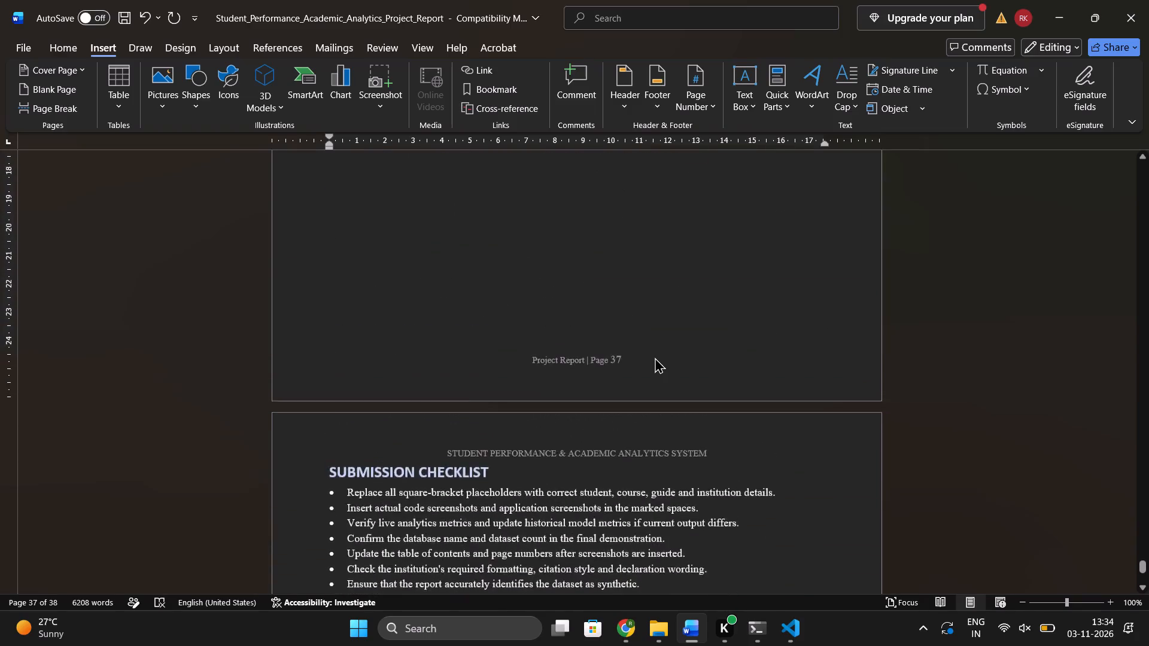
pyautogui.scroll(9, 655, 357)
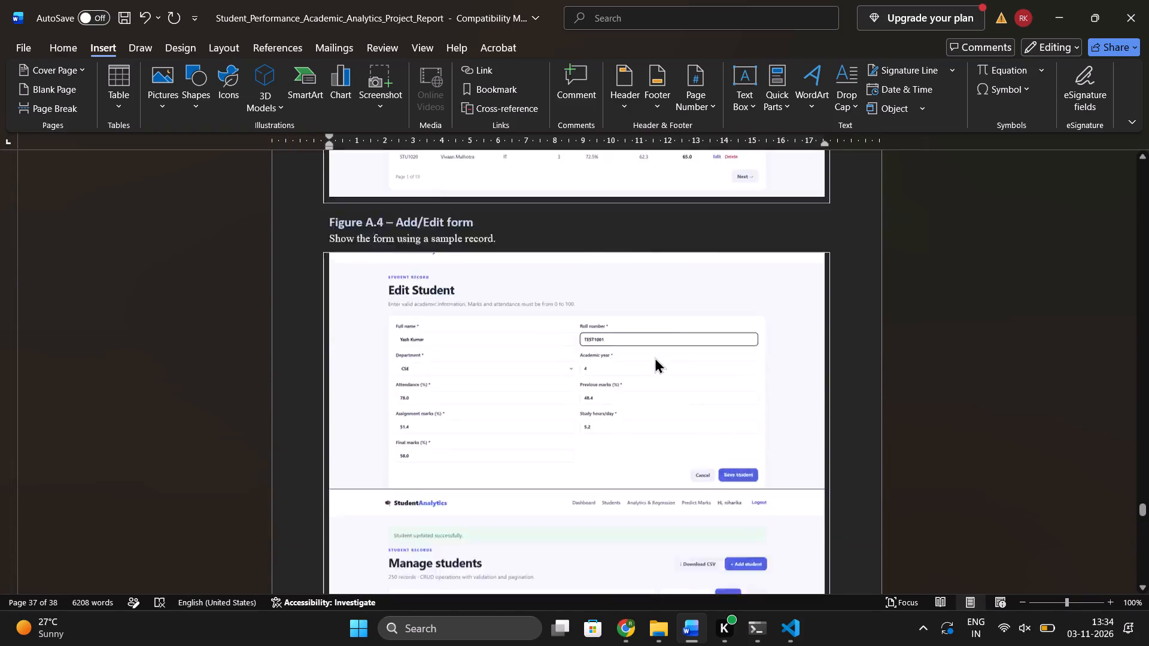
pyautogui.scroll(3, 655, 357)
pyautogui.scroll(-4, 655, 357)
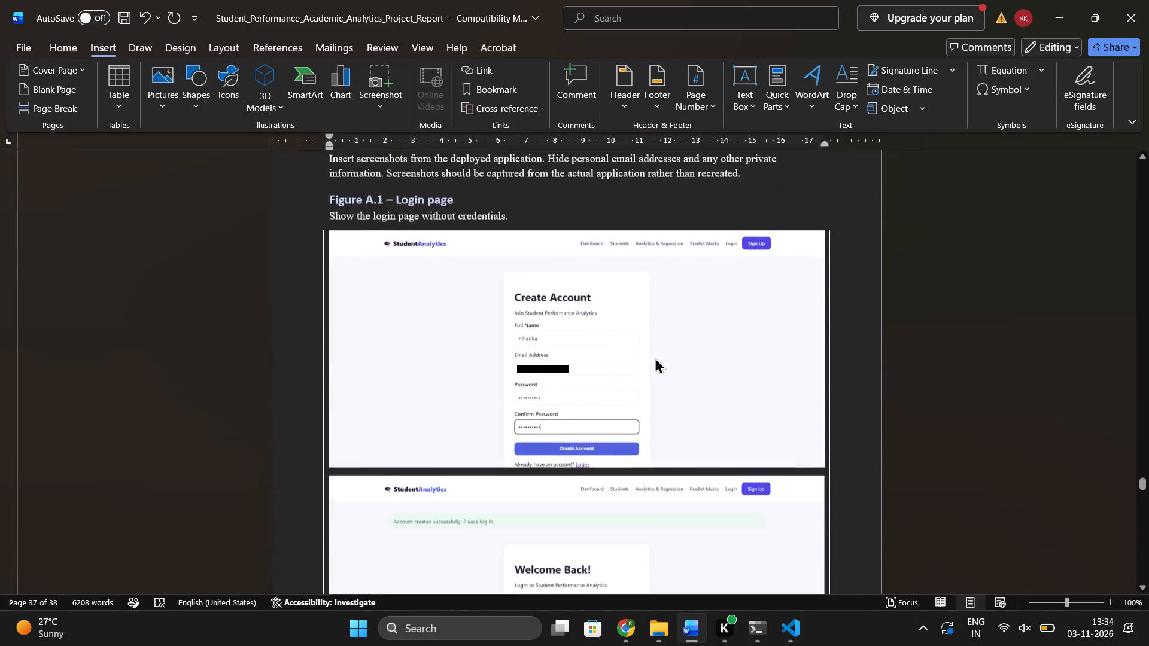
pyautogui.scroll(-9, 655, 357)
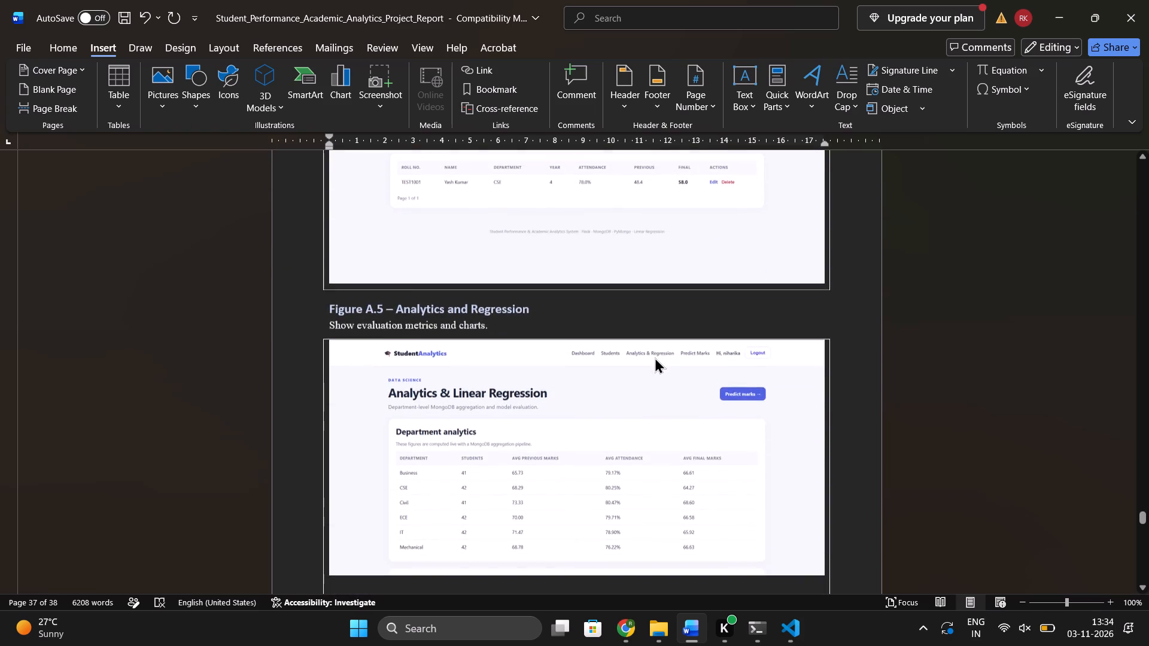
pyautogui.scroll(-8, 655, 357)
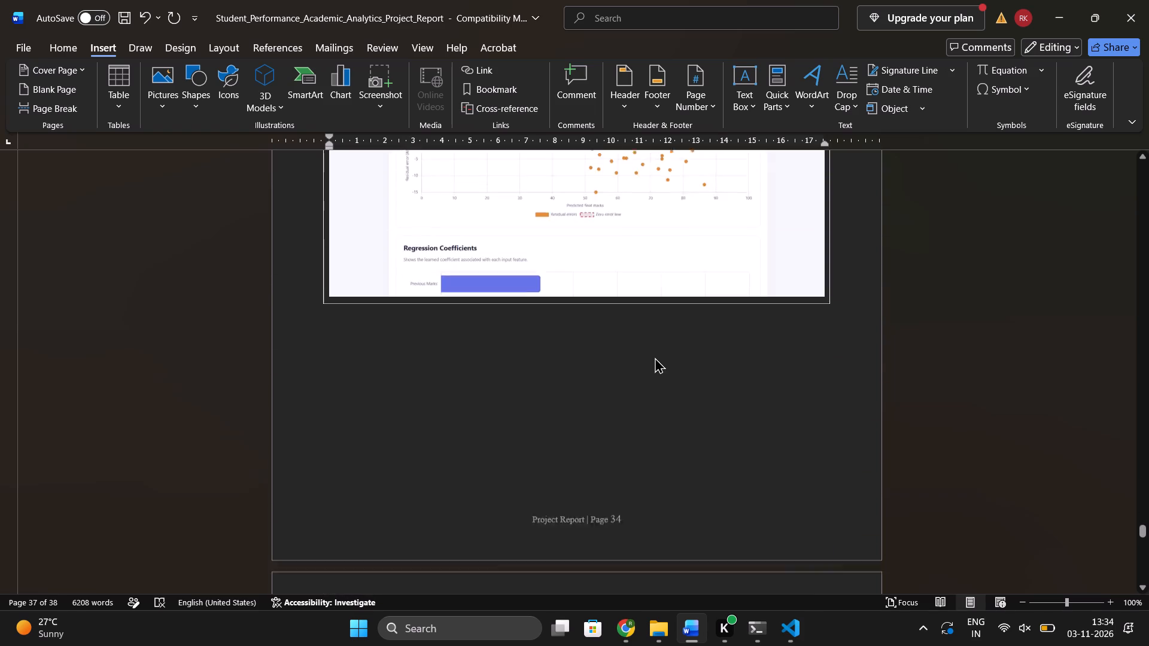
pyautogui.scroll(-4, 655, 357)
pyautogui.scroll(2, 655, 357)
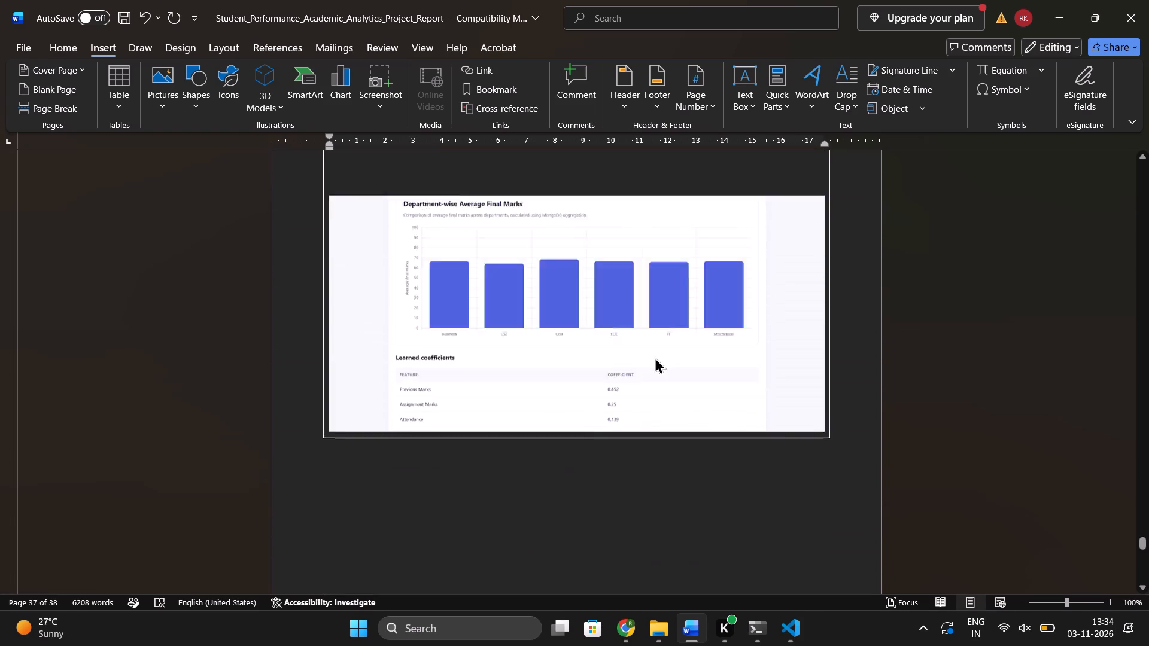
pyautogui.scroll(16, 655, 357)
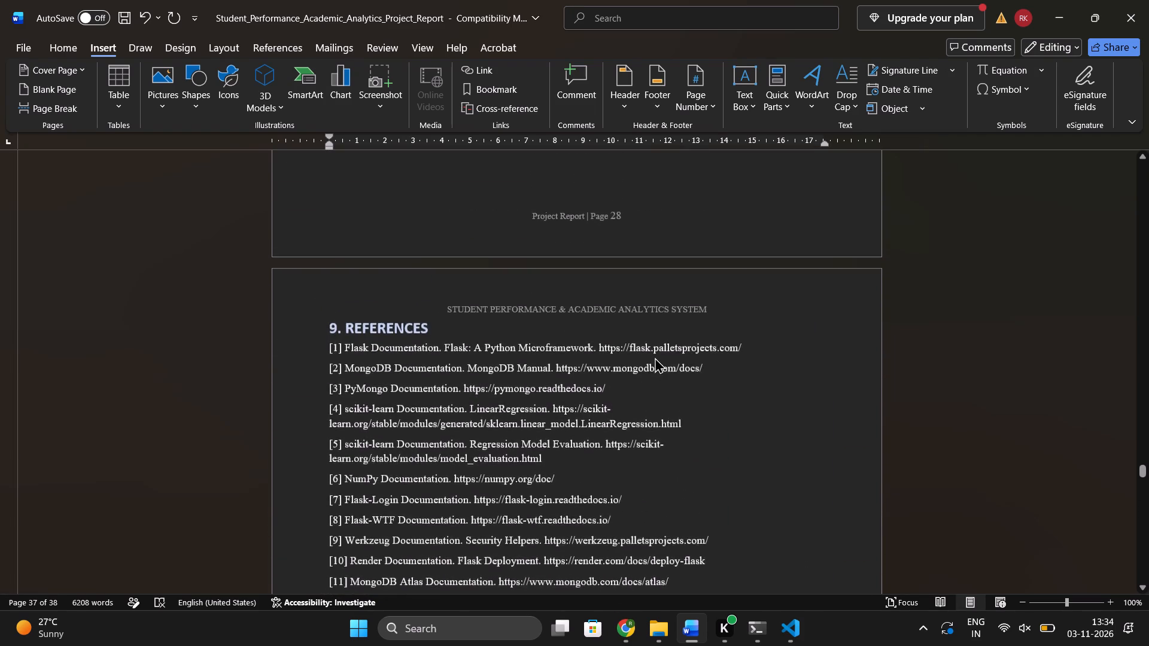
pyautogui.scroll(2, 655, 357)
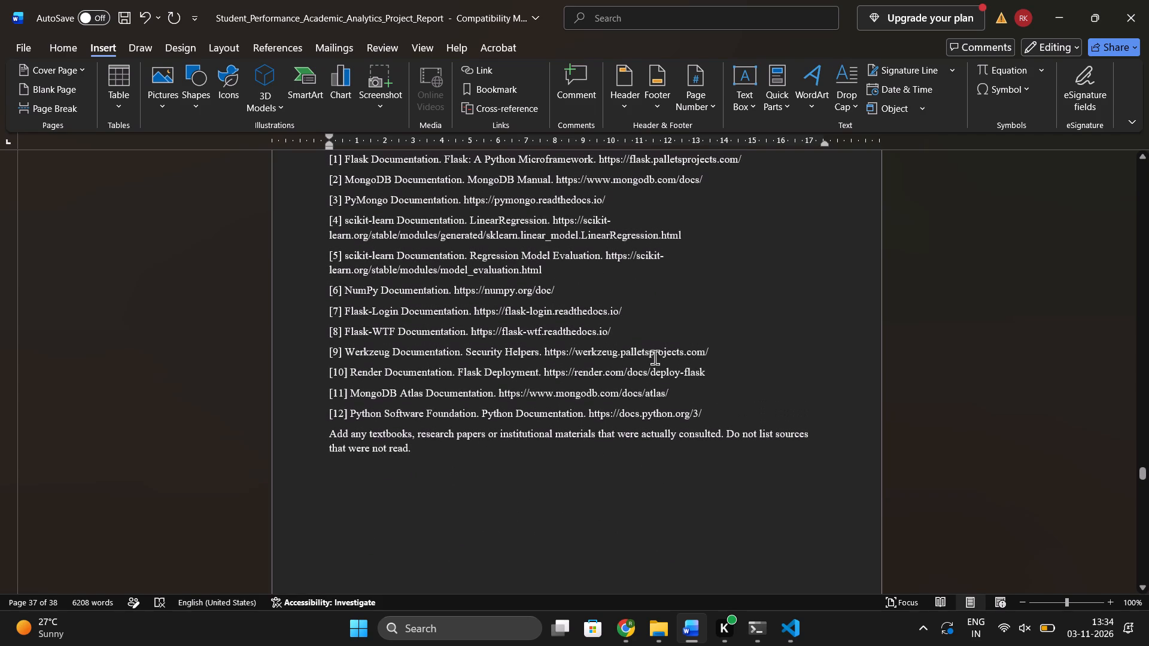
pyautogui.scroll(3, 655, 357)
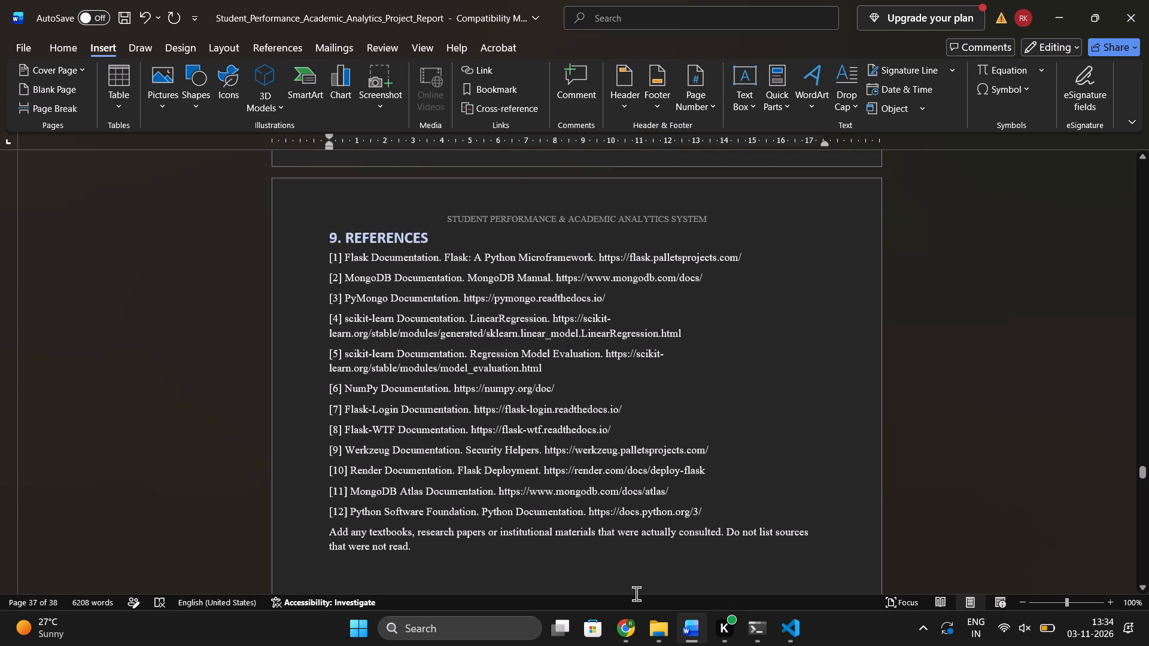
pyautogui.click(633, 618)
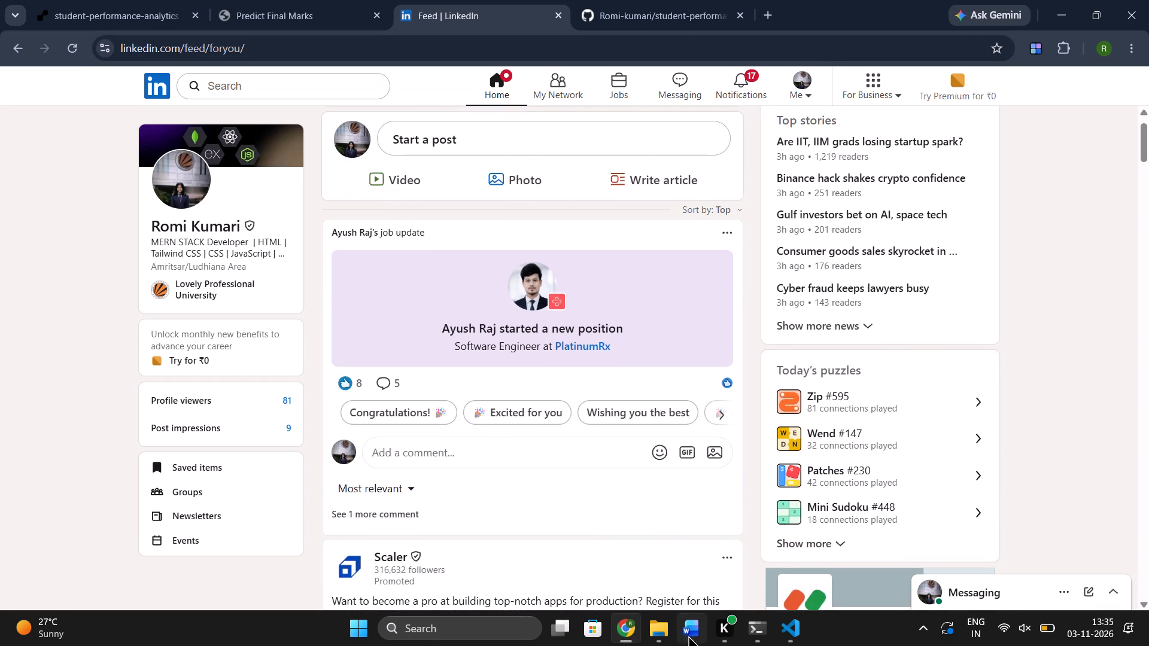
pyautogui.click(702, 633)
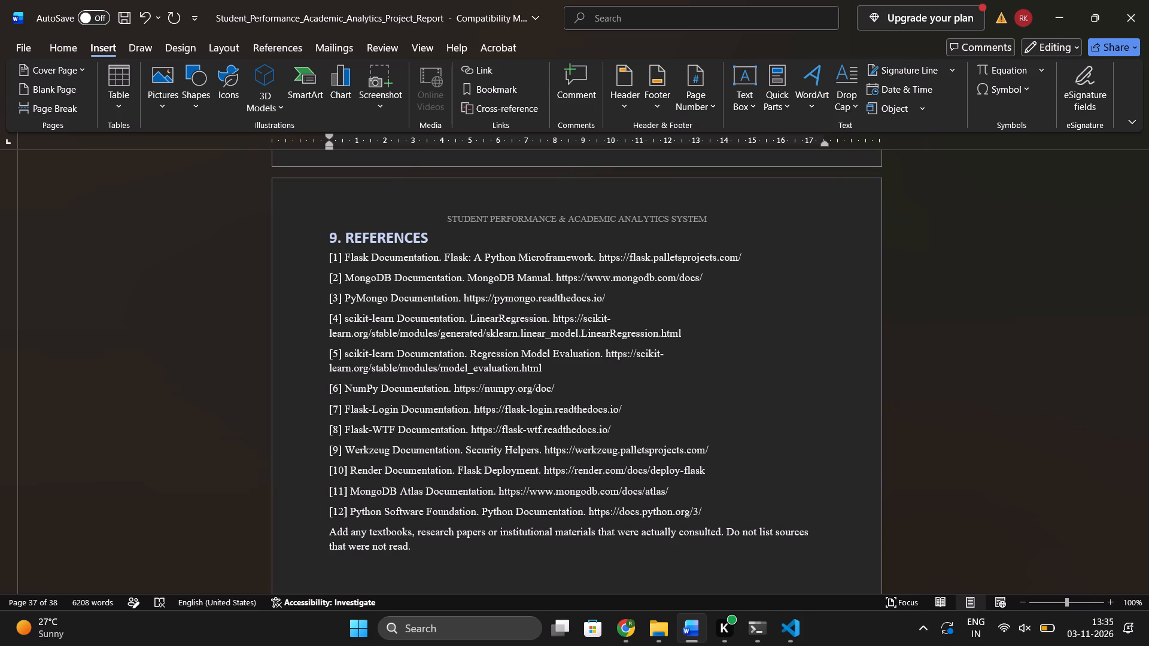
# Select the body paragraph under 6.1 Testing Approach and open its font size choices.
pyautogui.scroll(1, 650, 489)
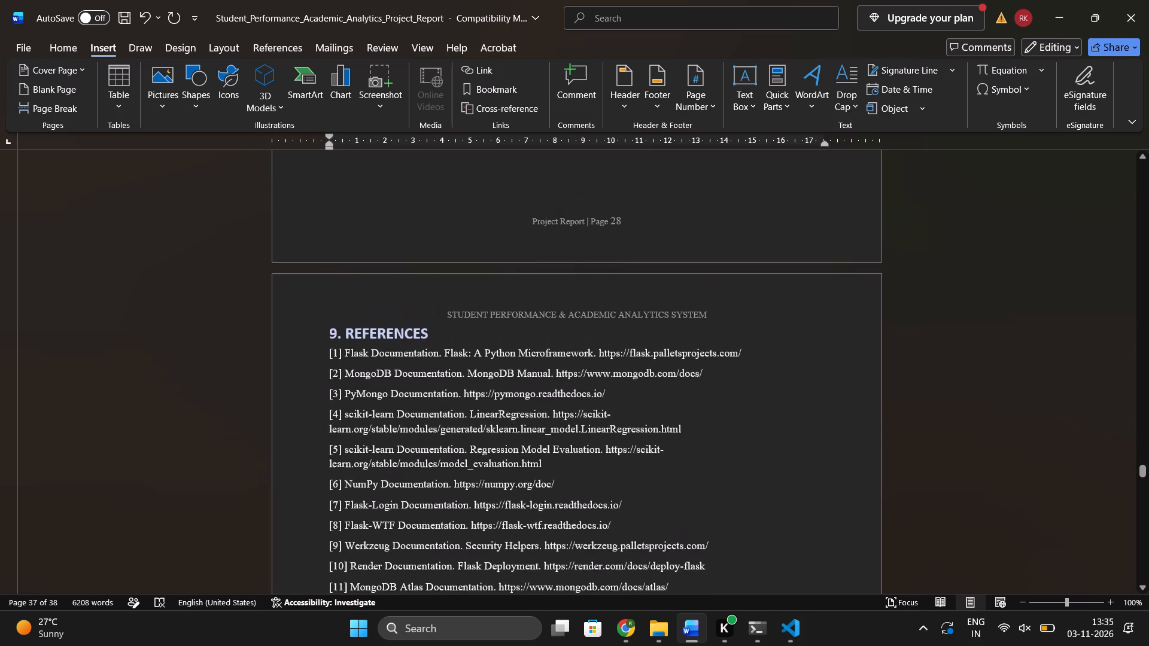
pyautogui.scroll(1, 650, 489)
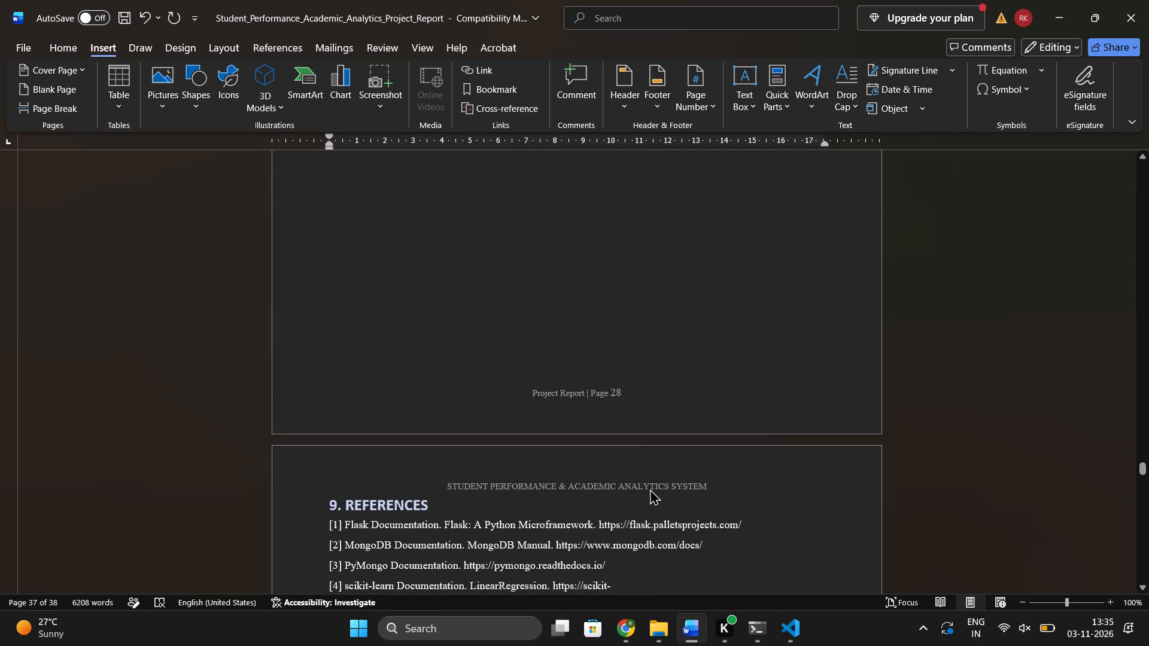
pyautogui.scroll(1, 650, 489)
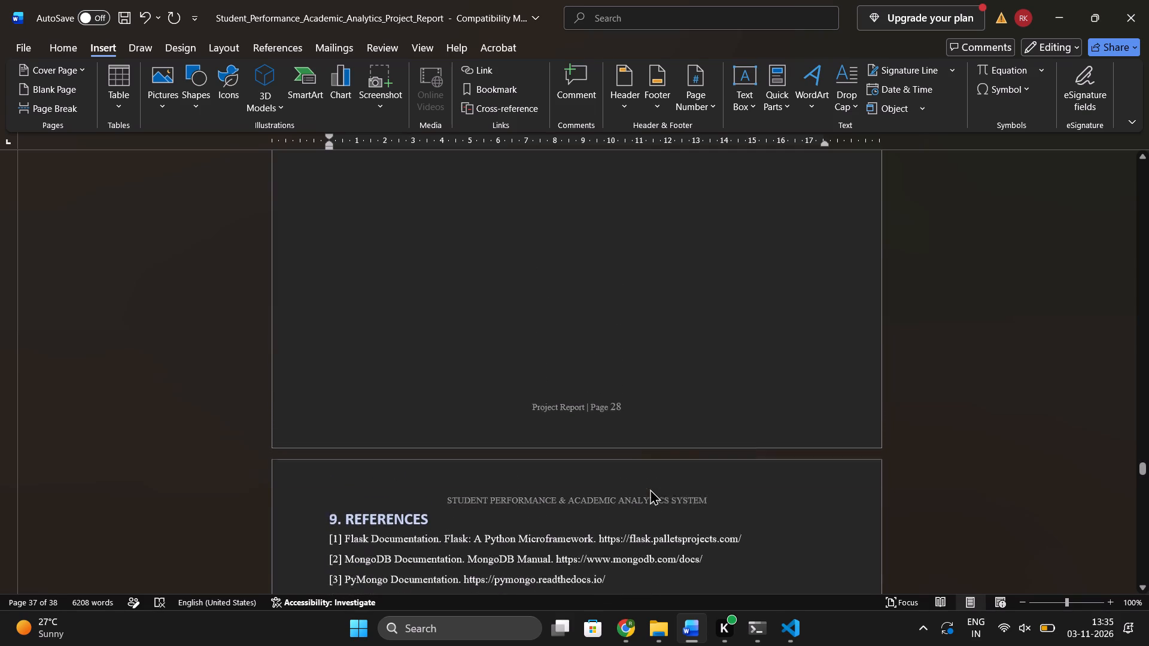
pyautogui.scroll(17, 650, 489)
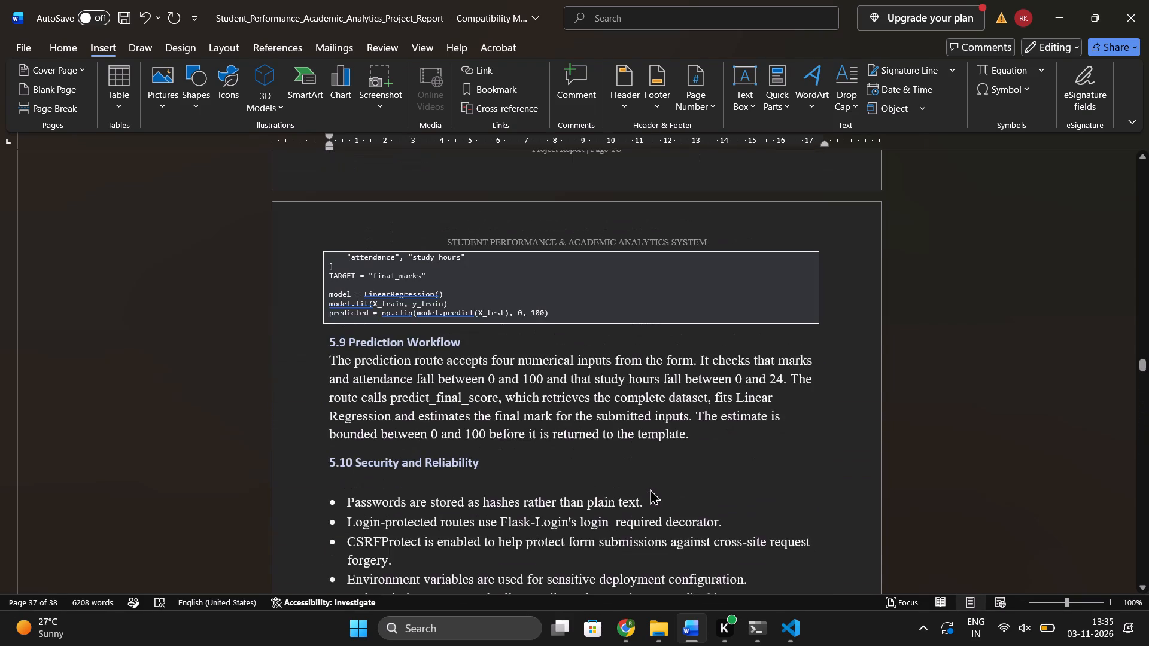
pyautogui.scroll(-10, 650, 489)
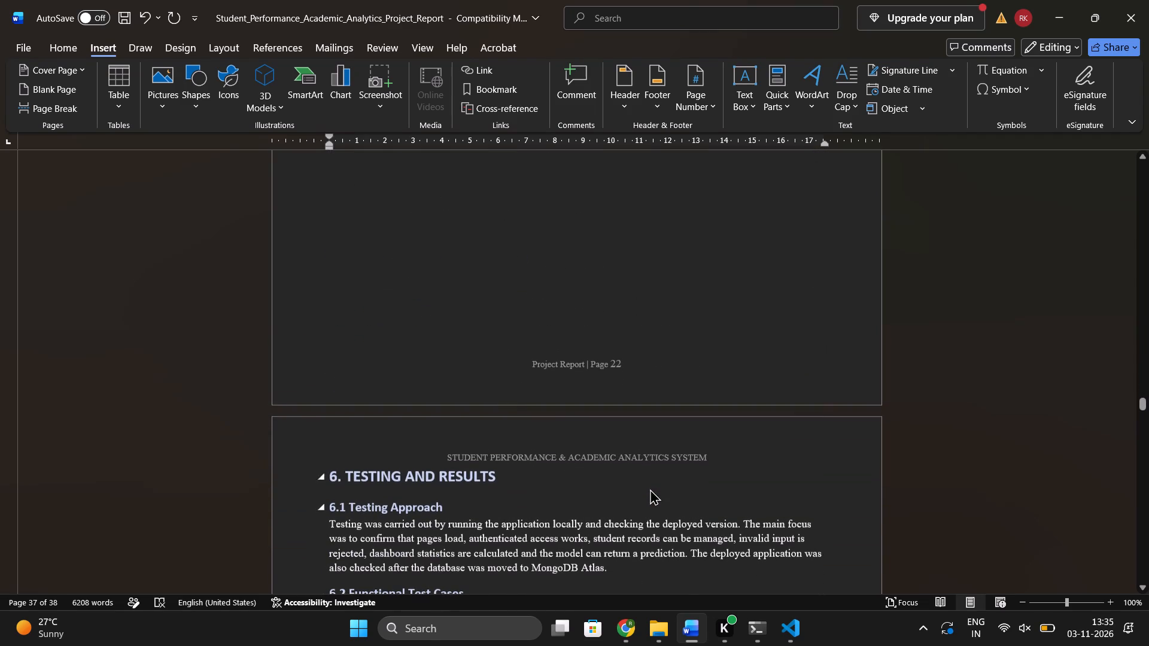
pyautogui.scroll(-2, 650, 489)
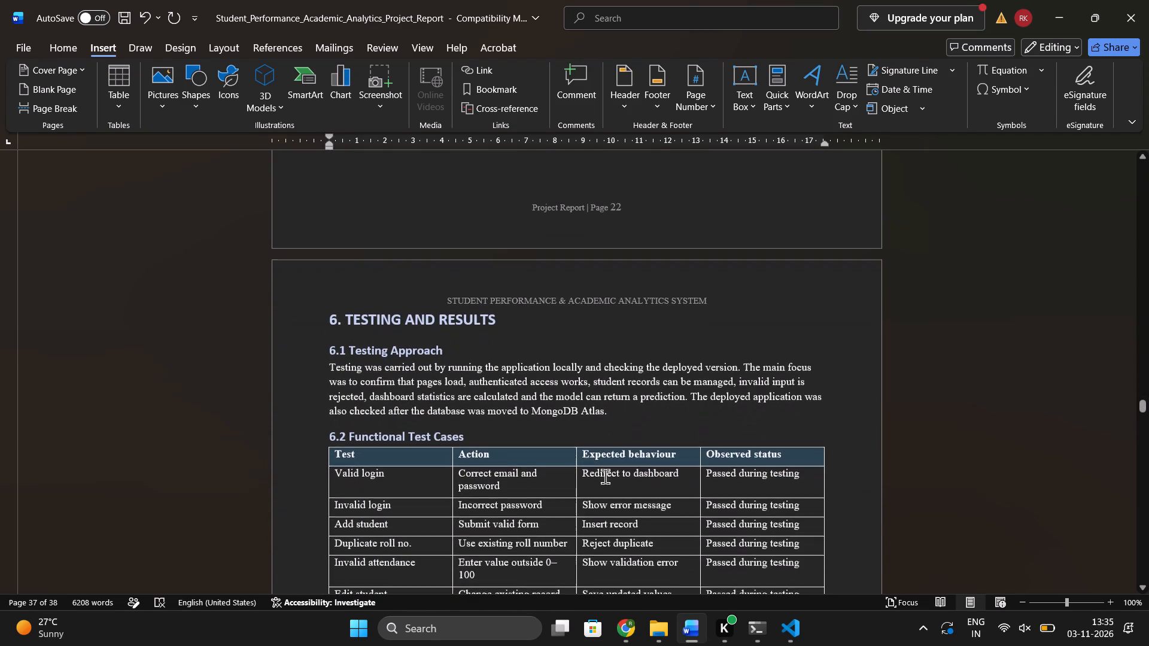
pyautogui.moveTo(327, 364); pyautogui.dragTo(460, 389)
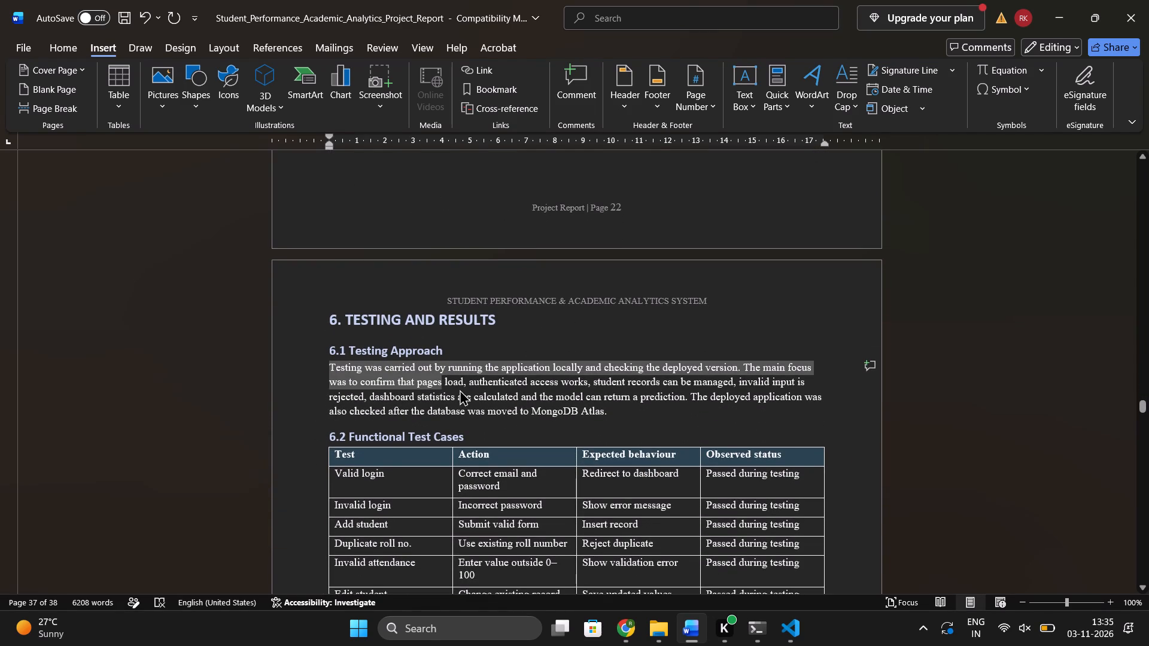
pyautogui.moveTo(460, 389); pyautogui.dragTo(621, 406)
pyautogui.click(736, 366)
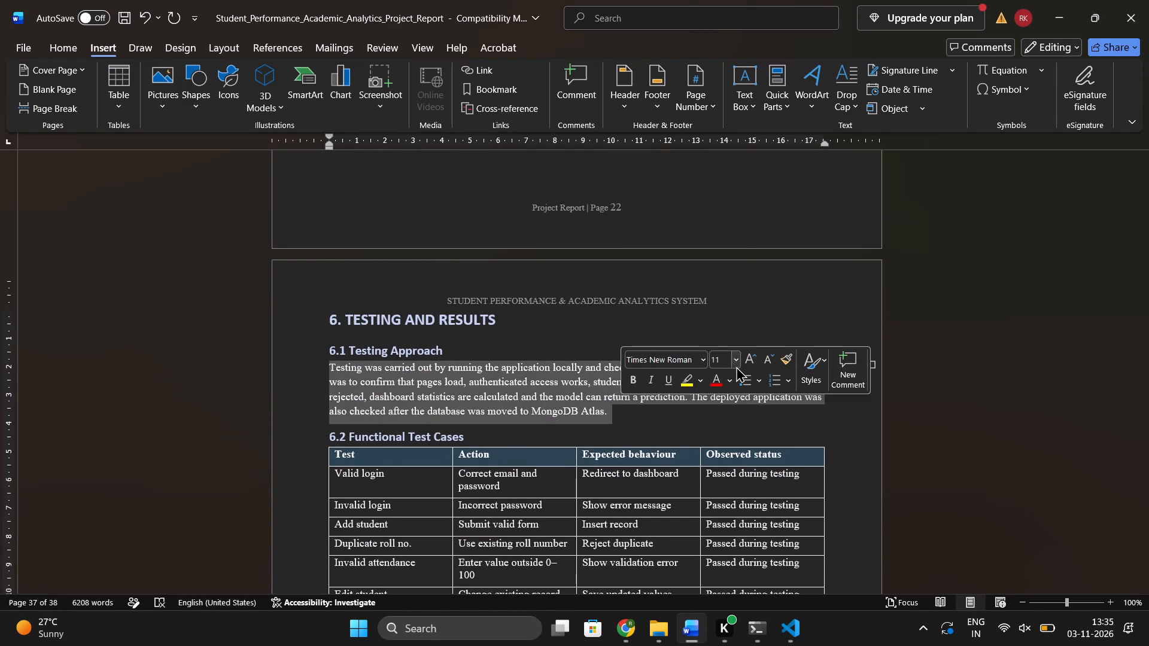
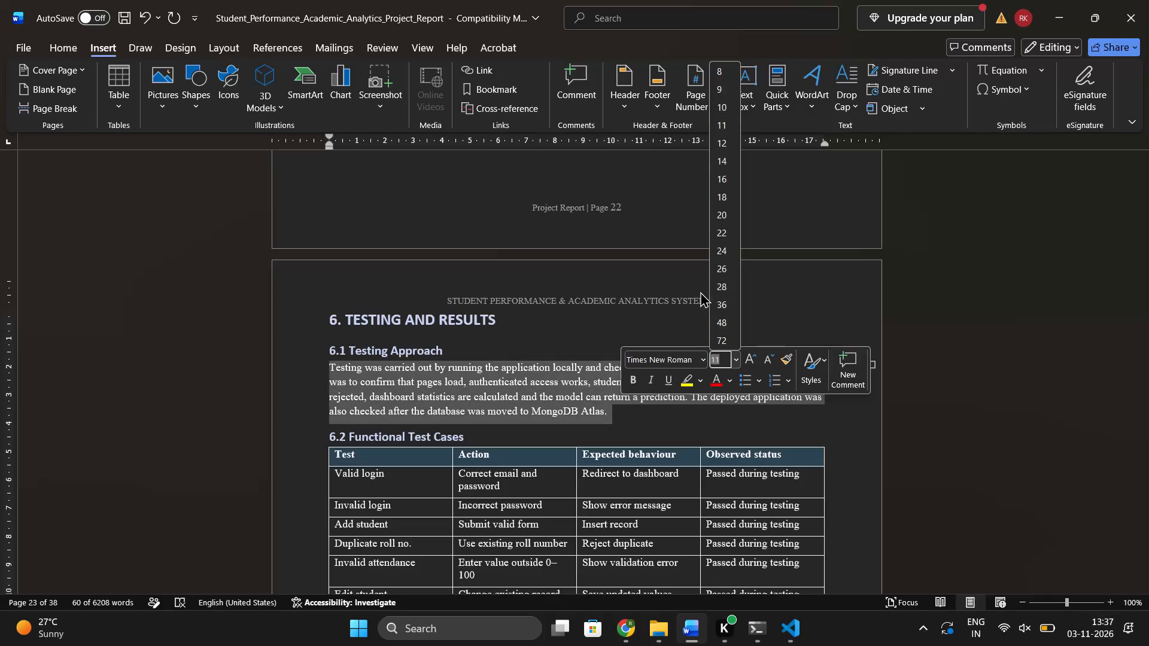
# Set the body paragraph under 6.1 Testing Approach to font size 14.
pyautogui.click(727, 160)
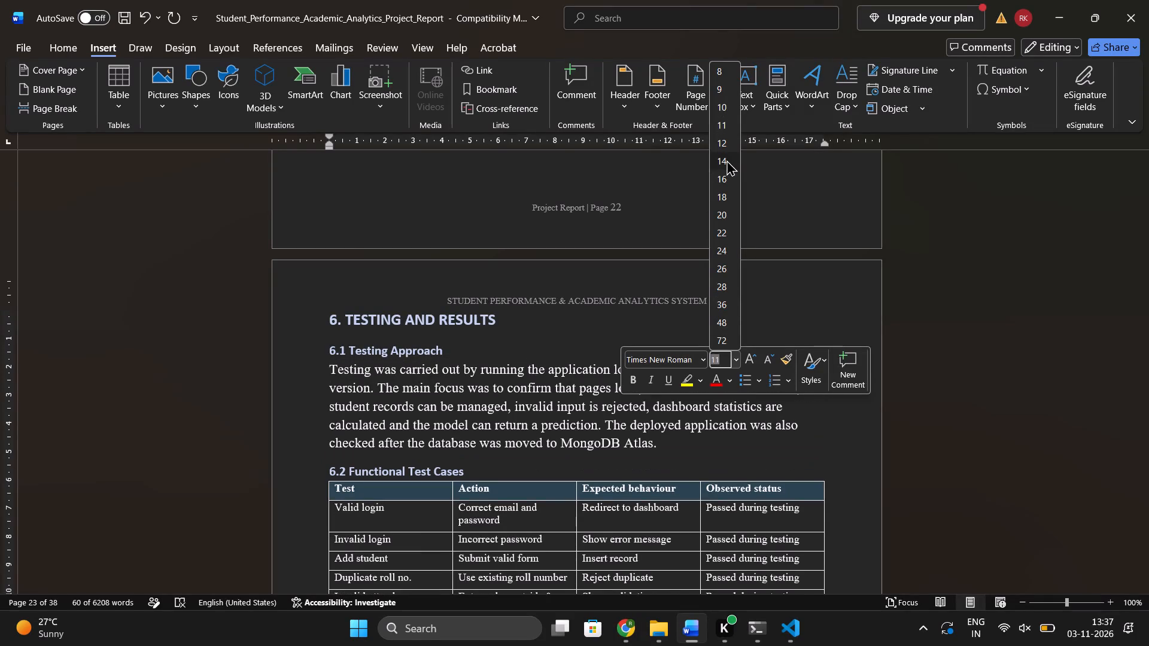
pyautogui.click(555, 321)
# Delete the word "synthetic" and its extra space from the first sentence under 6.3 Dataset Details.
pyautogui.scroll(-3, 555, 321)
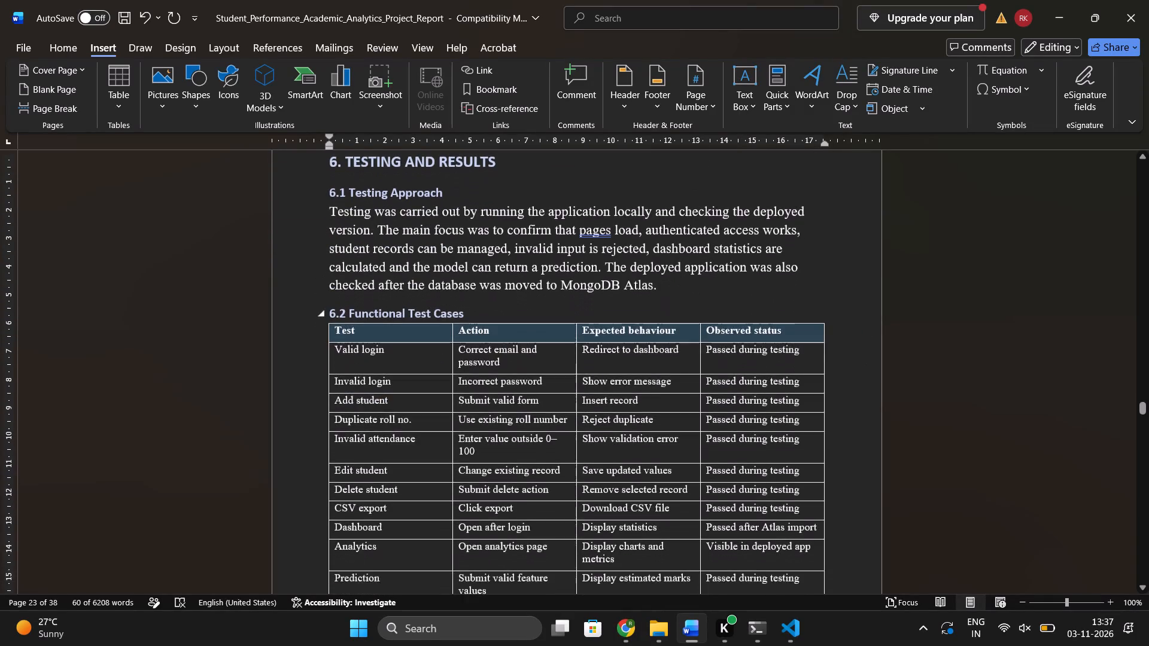
pyautogui.scroll(-3, 555, 321)
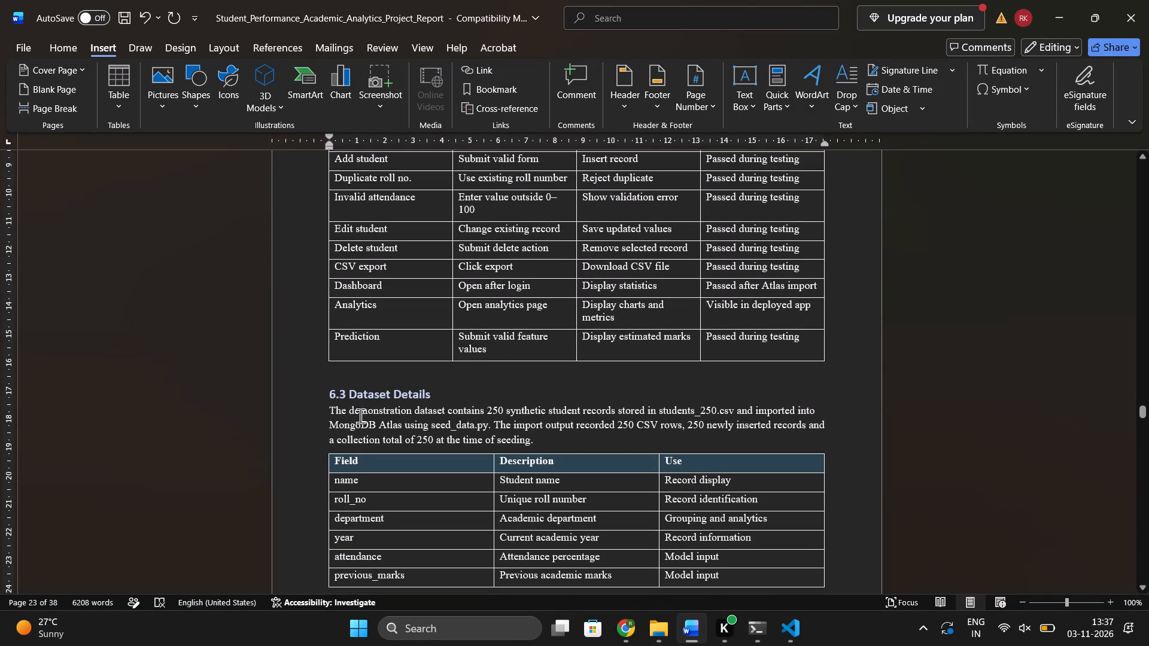
pyautogui.scroll(-1, 336, 420)
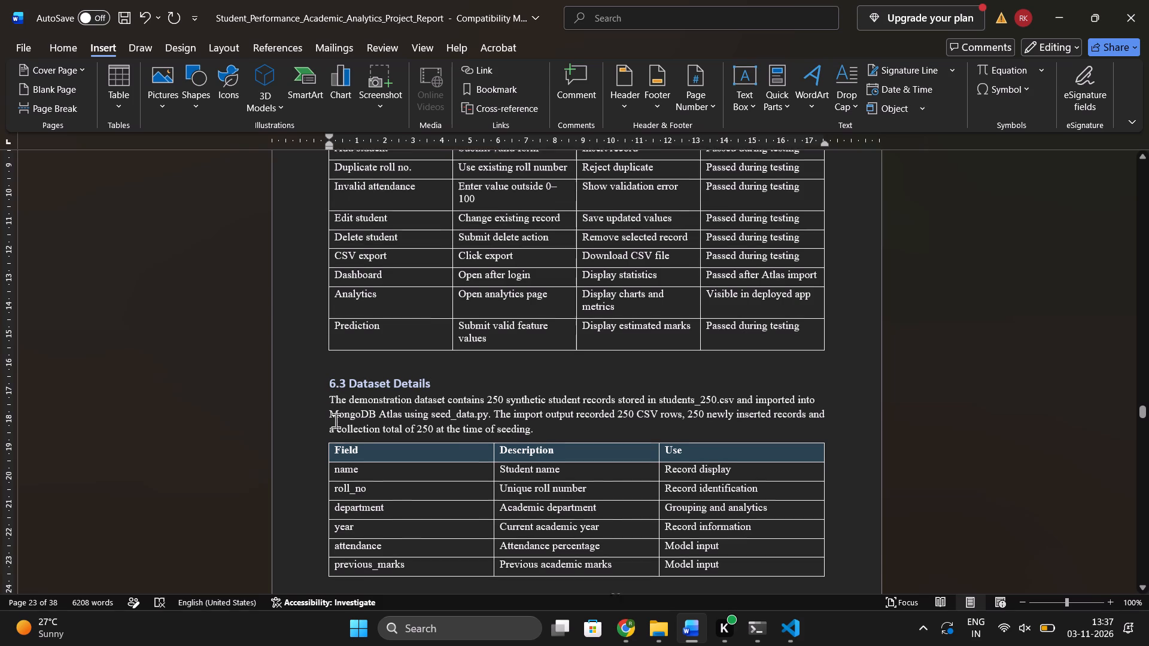
pyautogui.scroll(-4, 336, 420)
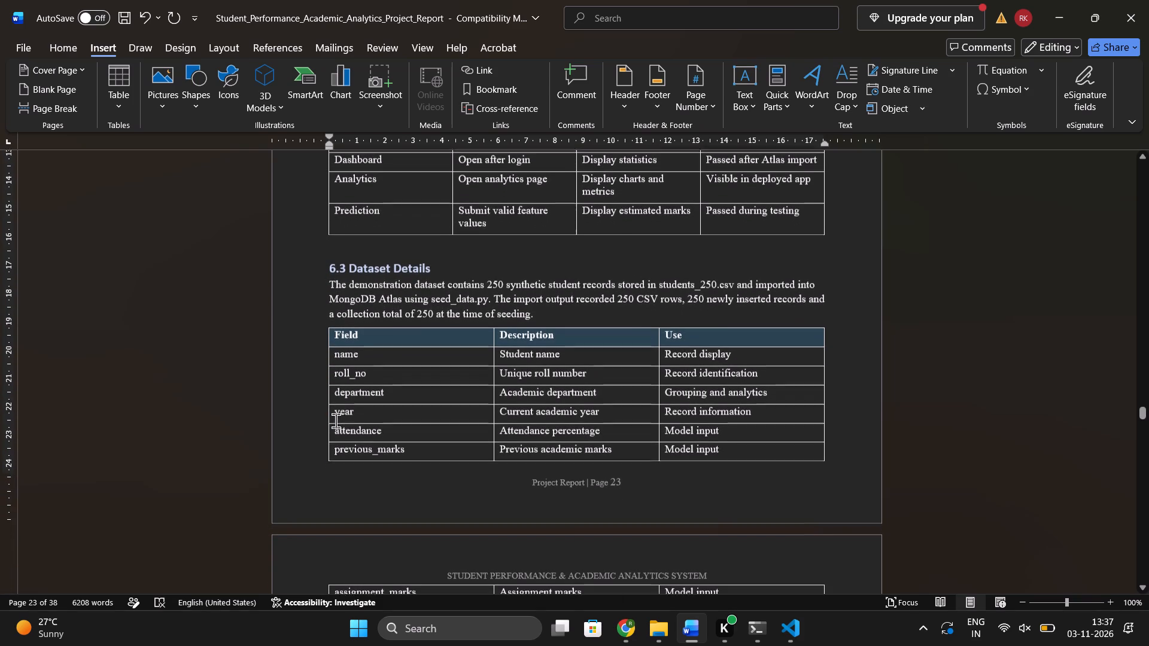
pyautogui.click(546, 279)
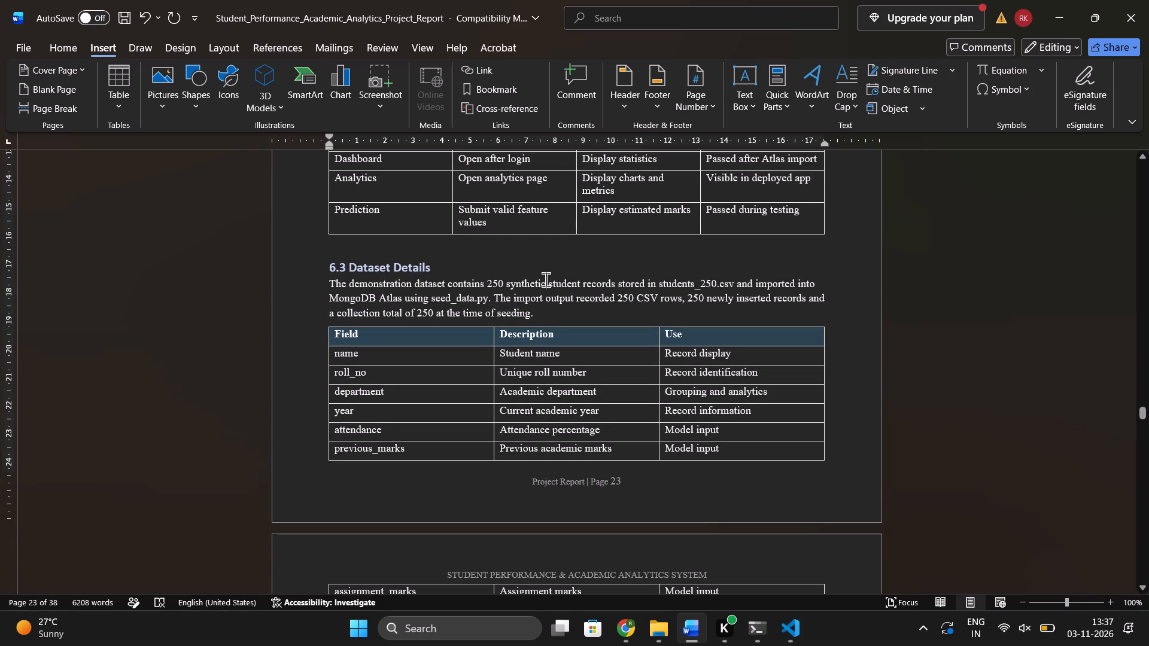
pyautogui.click(546, 279)
pyautogui.press('BackSpace')
pyautogui.press('BackSpace')
pyautogui.press('BackSpace')
pyautogui.press('BackSpace')
pyautogui.press('BackSpace')
pyautogui.press('BackSpace')
pyautogui.press('BackSpace')
pyautogui.press('BackSpace')
pyautogui.press('BackSpace')
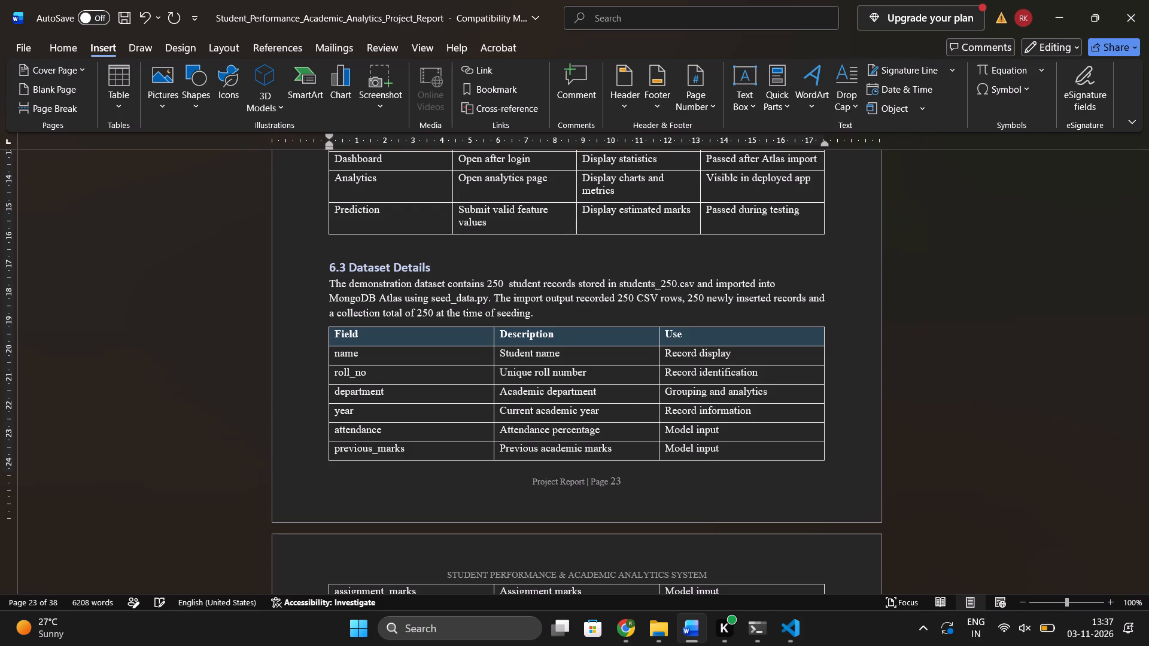
pyautogui.press('BackSpace')
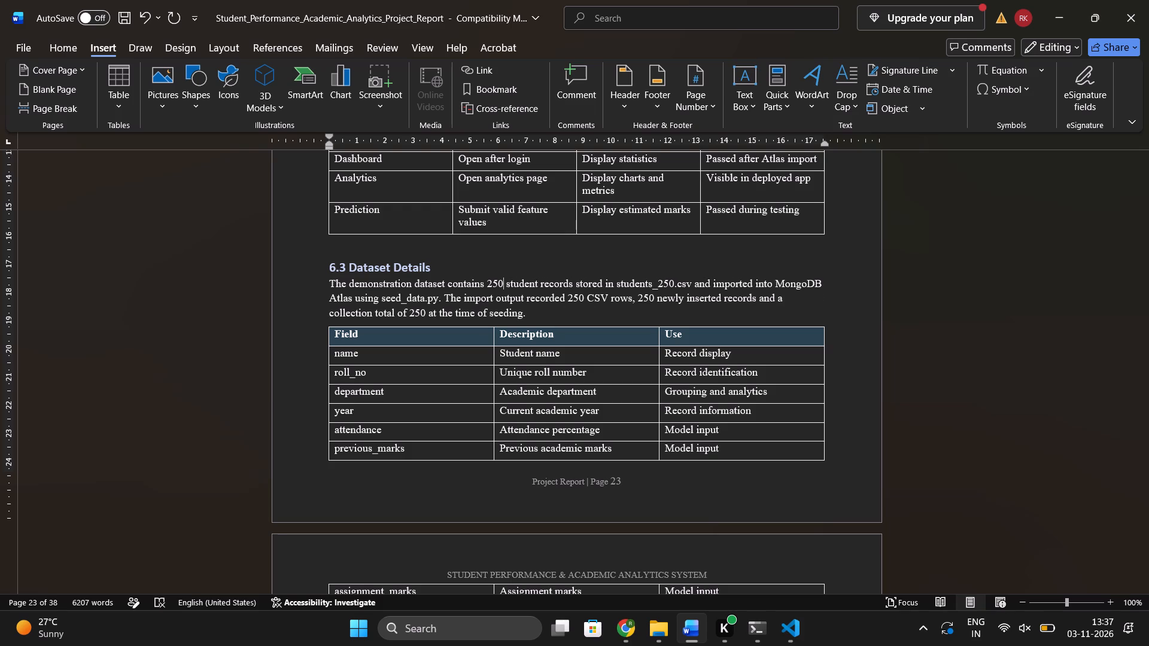
# Set both body paragraphs under 6.4 Dashboard Results to font size 14.
pyautogui.scroll(-1, 560, 286)
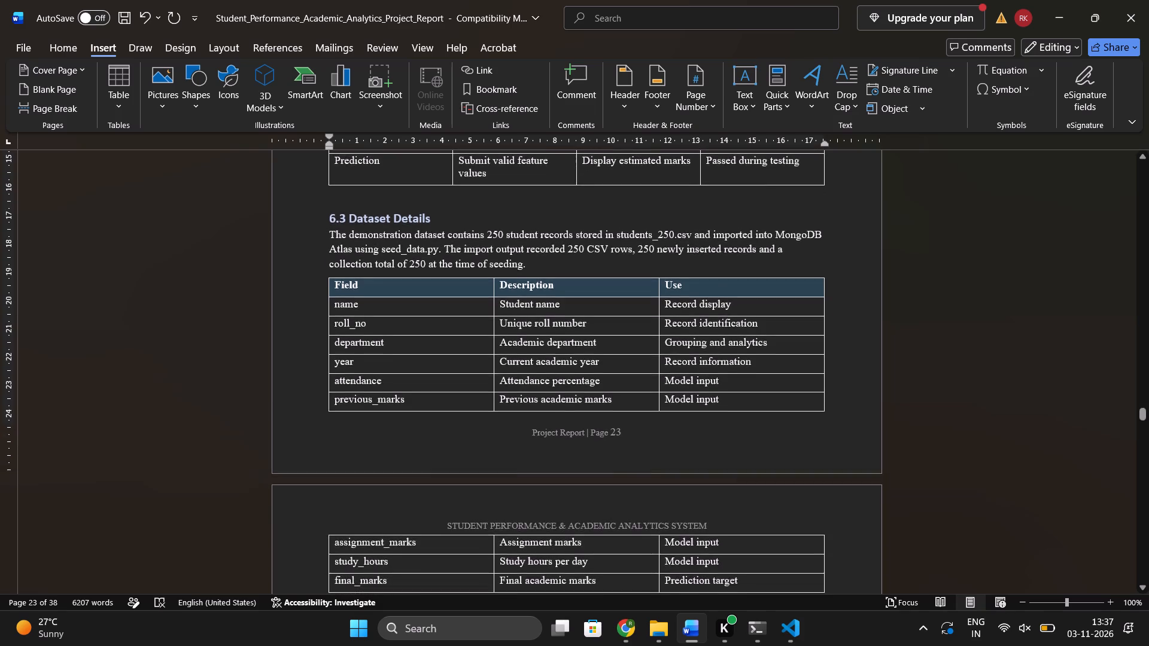
pyautogui.scroll(-3, 560, 286)
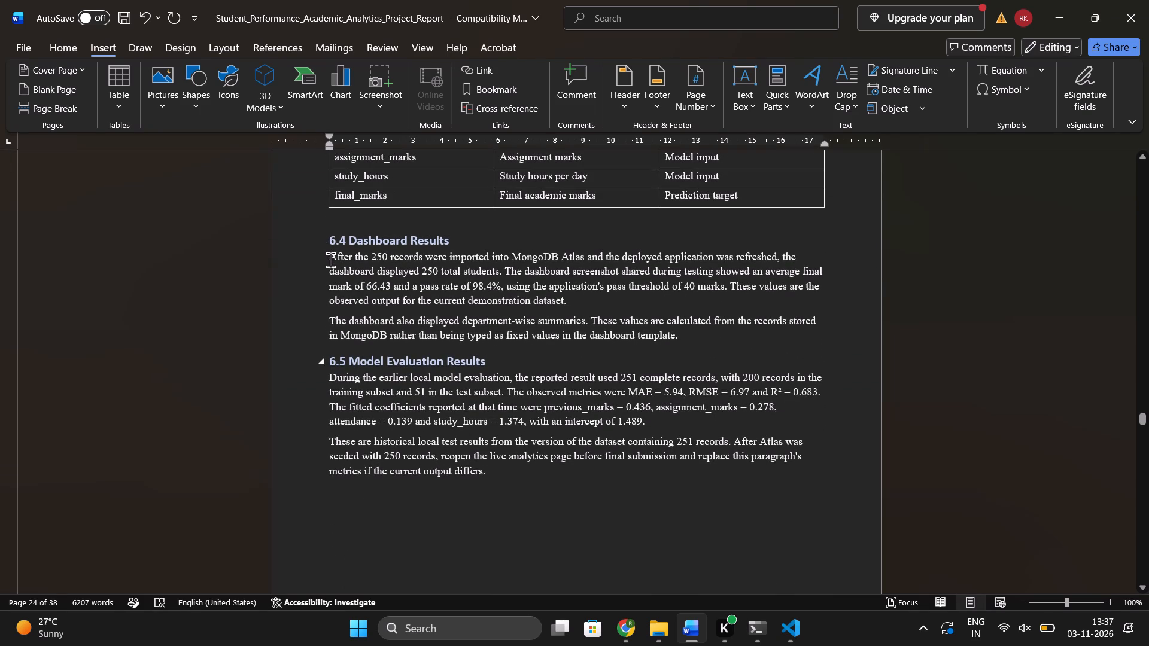
pyautogui.moveTo(330, 260); pyautogui.dragTo(701, 340)
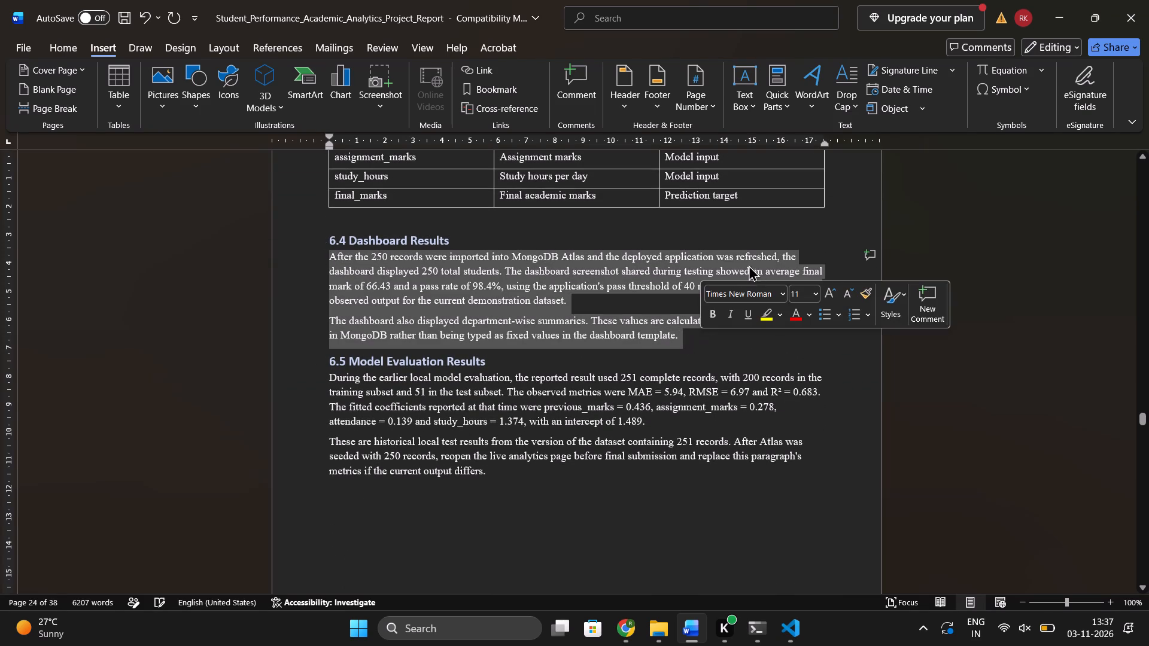
pyautogui.click(814, 287)
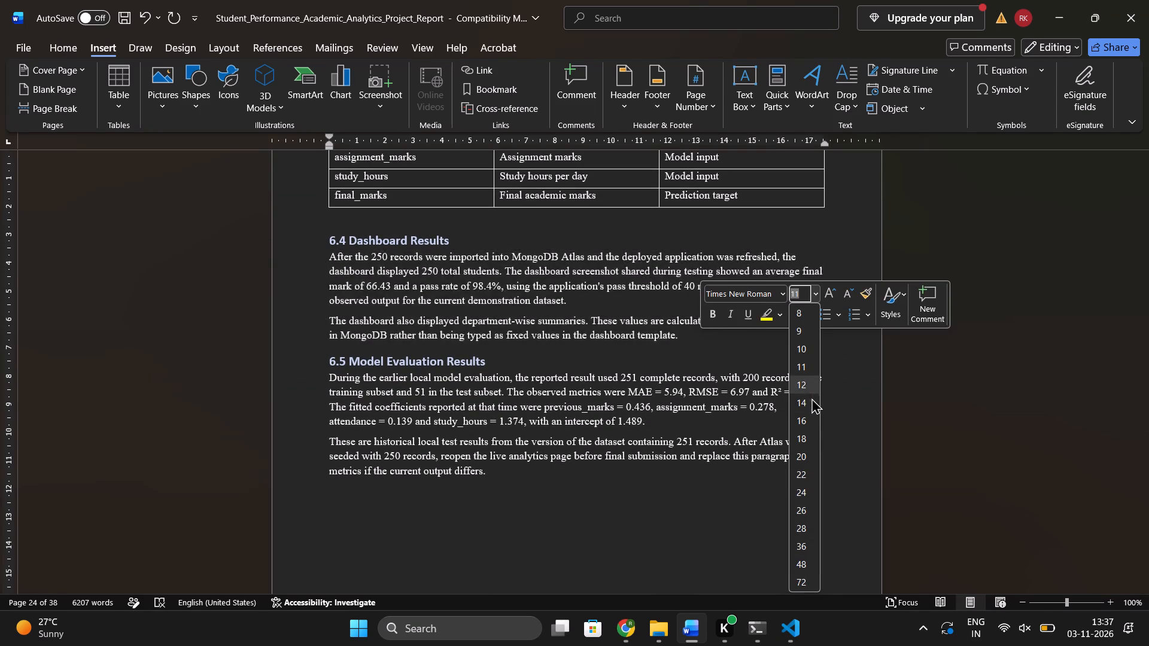
pyautogui.click(810, 401)
pyautogui.click(715, 404)
# Set both body paragraphs under 6.5 Model Evaluation Results to font size 14.
pyautogui.scroll(-2, 715, 404)
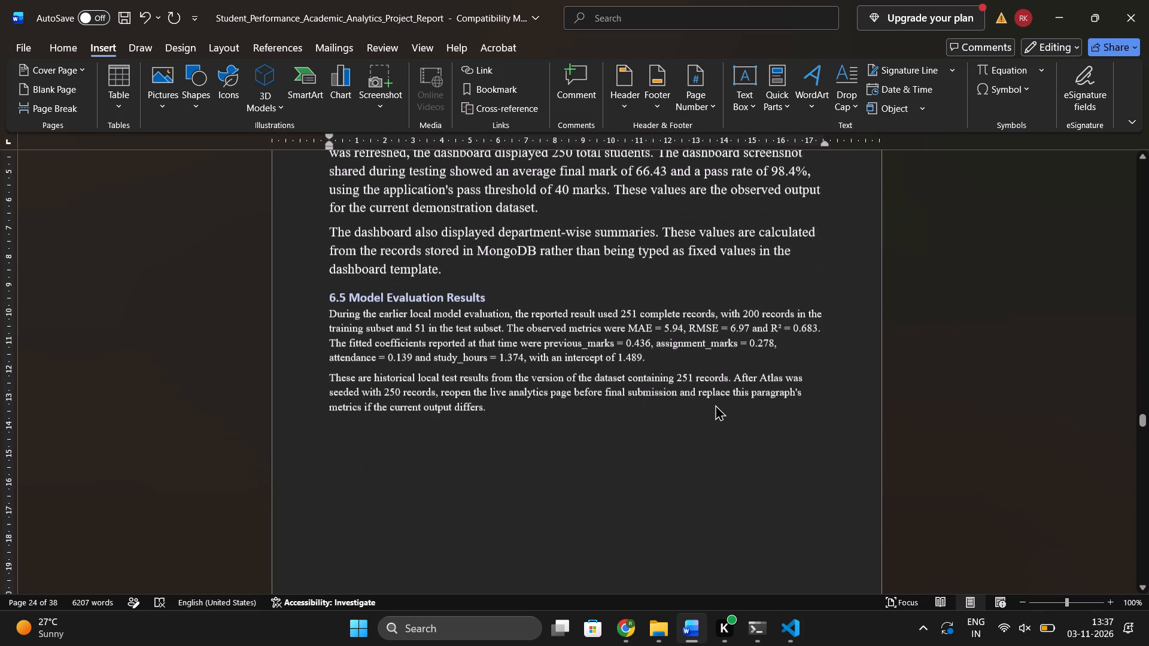
pyautogui.moveTo(323, 293); pyautogui.dragTo(490, 382)
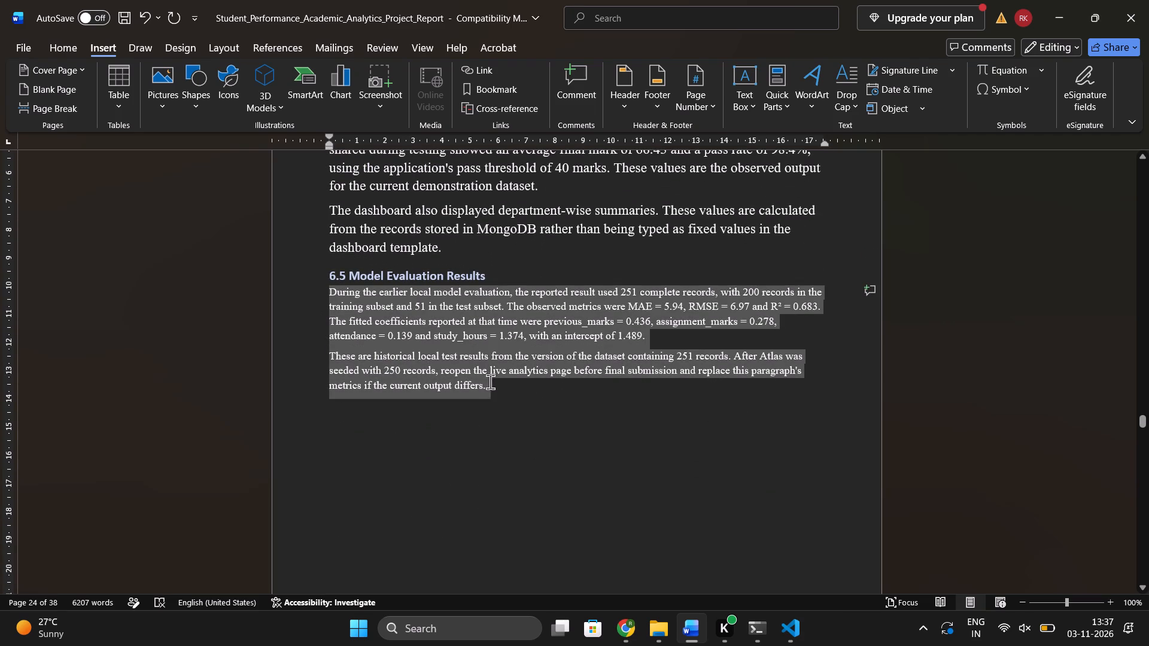
pyautogui.moveTo(490, 382); pyautogui.dragTo(491, 382)
pyautogui.click(606, 330)
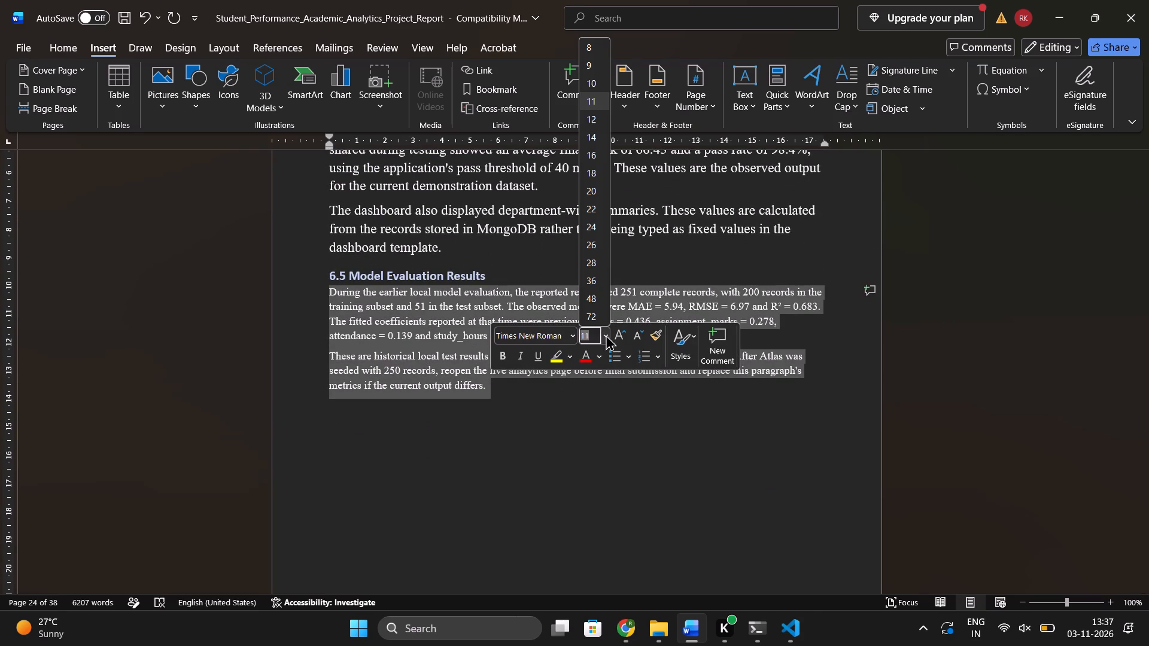
pyautogui.click(591, 139)
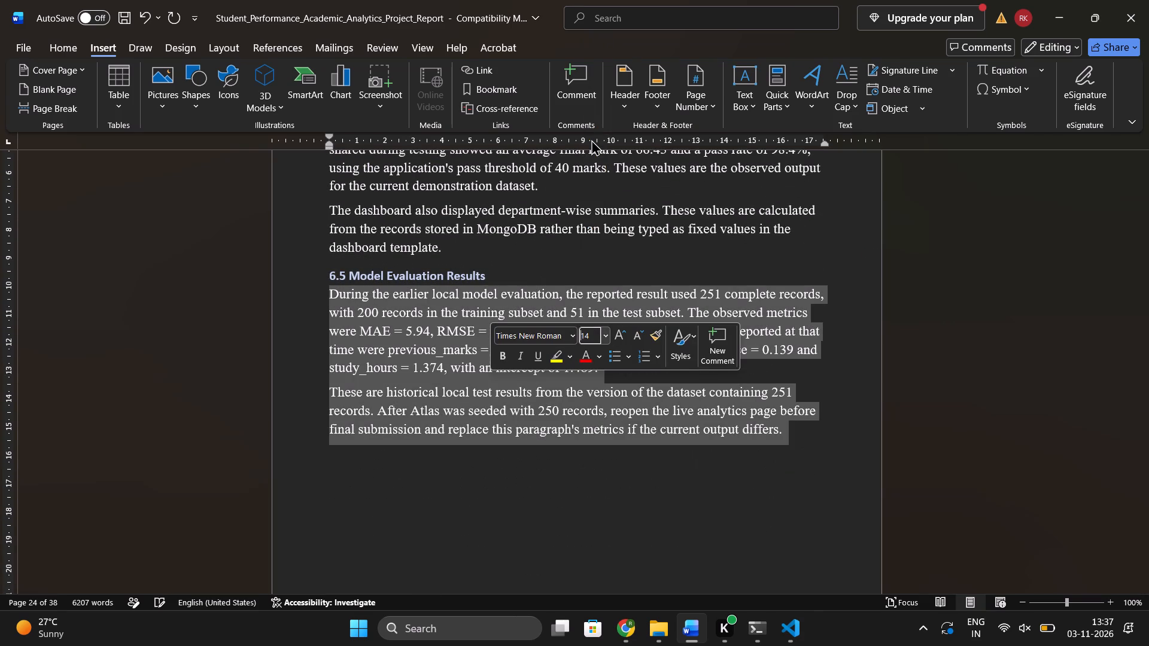
pyautogui.click(397, 489)
# Set both body paragraphs under 6.6 Meaning of the Metrics to font size 14.
pyautogui.scroll(-3, 397, 489)
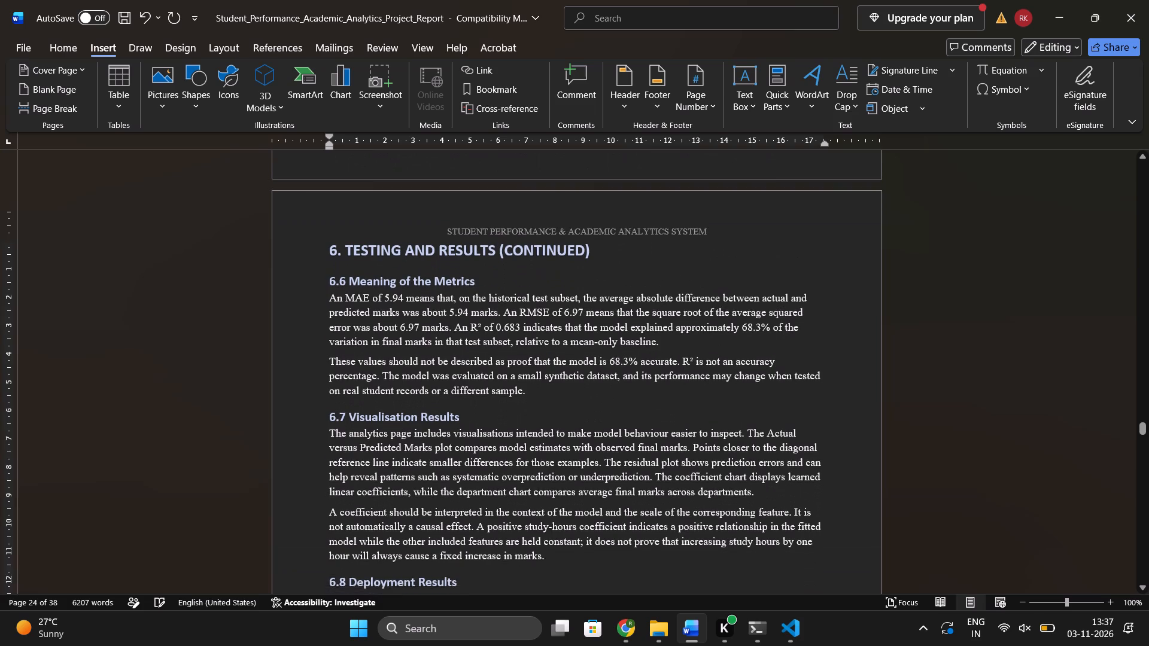
pyautogui.scroll(-2, 397, 489)
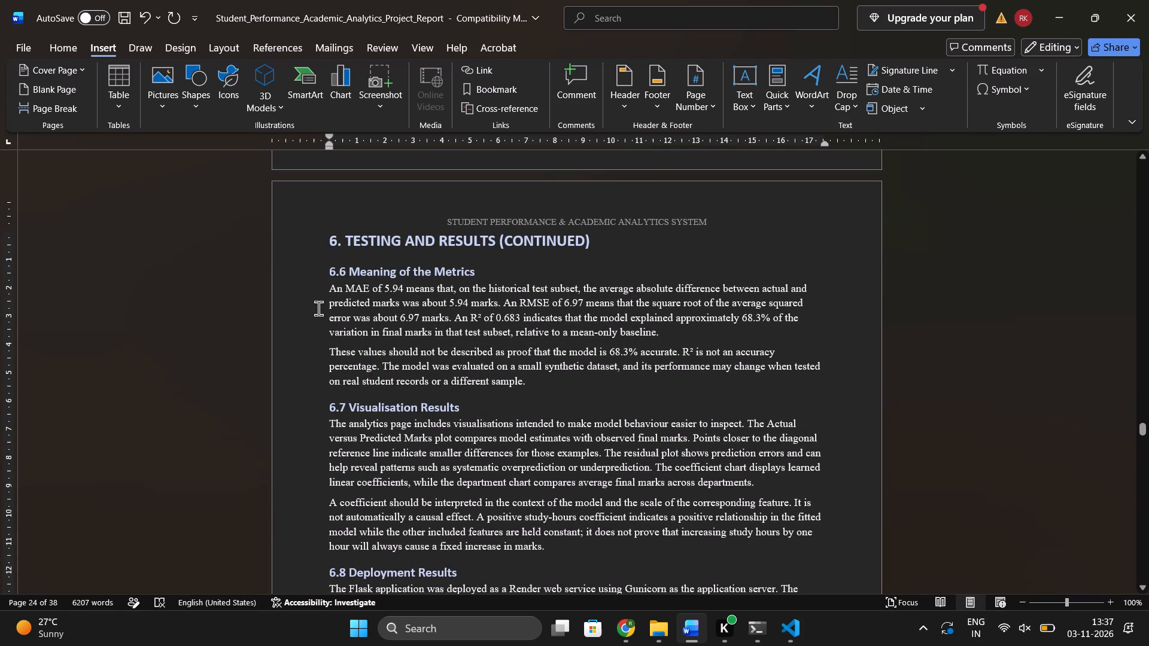
pyautogui.moveTo(326, 289); pyautogui.dragTo(554, 379)
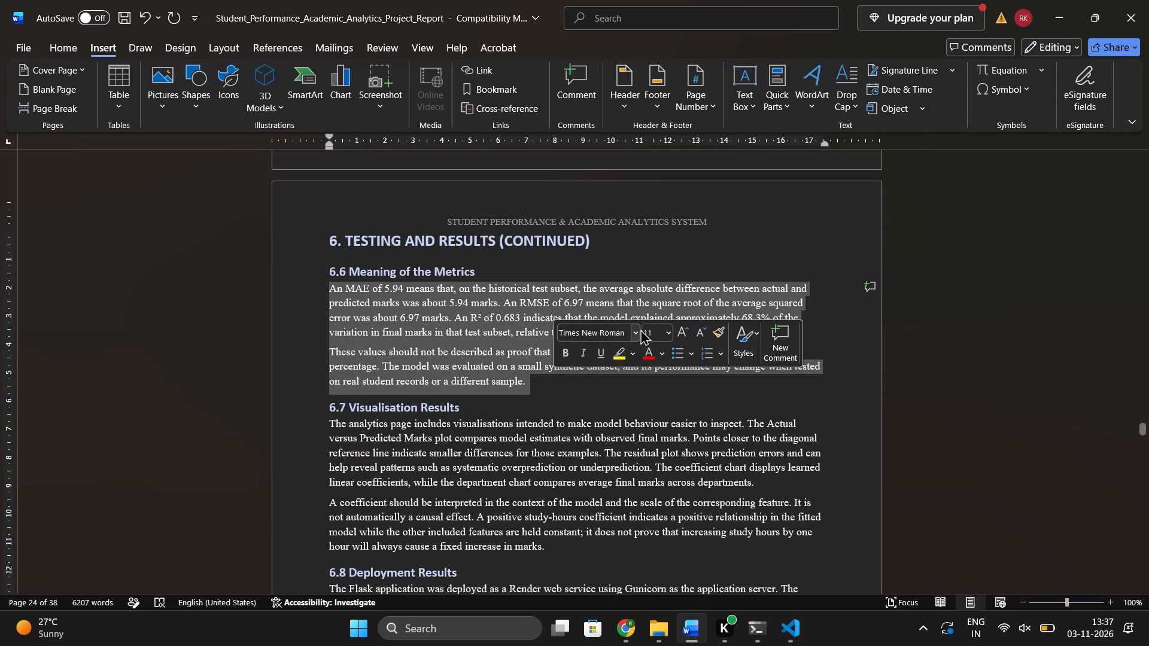
pyautogui.click(671, 331)
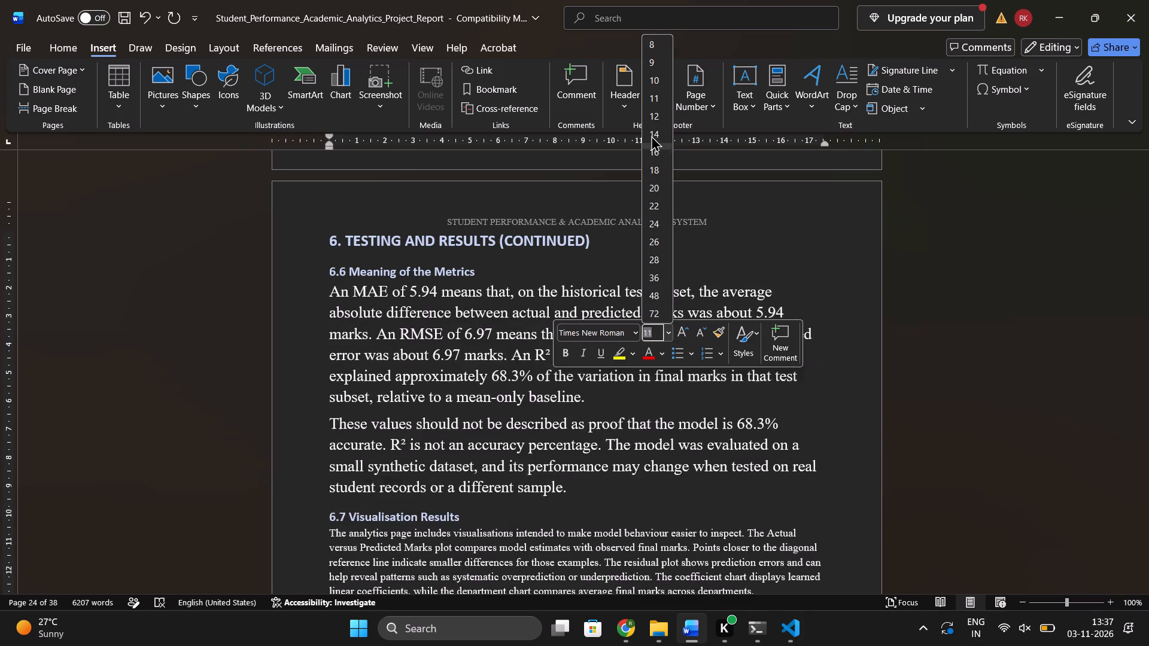
pyautogui.click(651, 127)
pyautogui.click(505, 299)
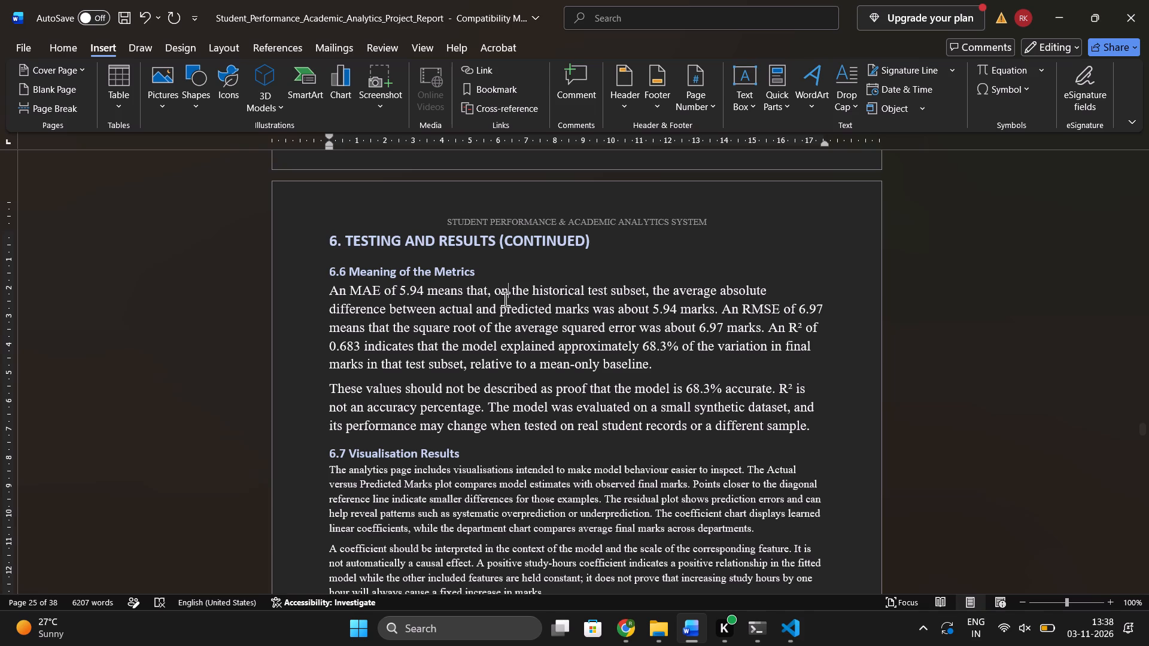
# Set both body paragraphs under 6.7 Visualisation Results to font size 14.
pyautogui.scroll(-3, 410, 420)
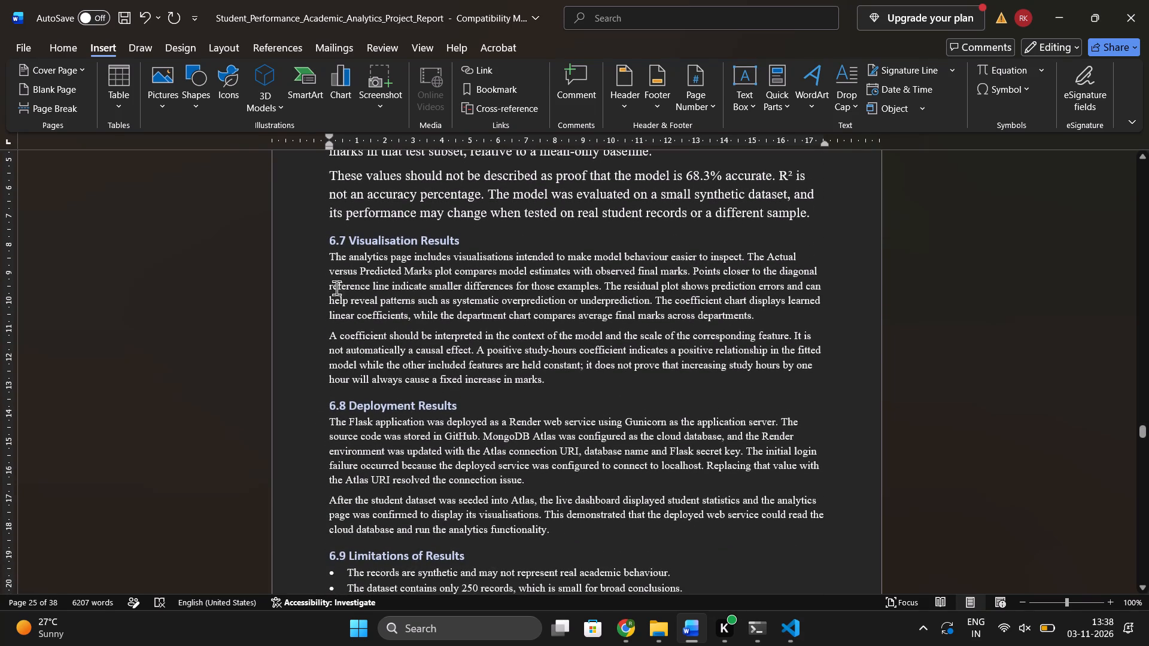
pyautogui.moveTo(325, 258); pyautogui.dragTo(551, 383)
pyautogui.click(659, 335)
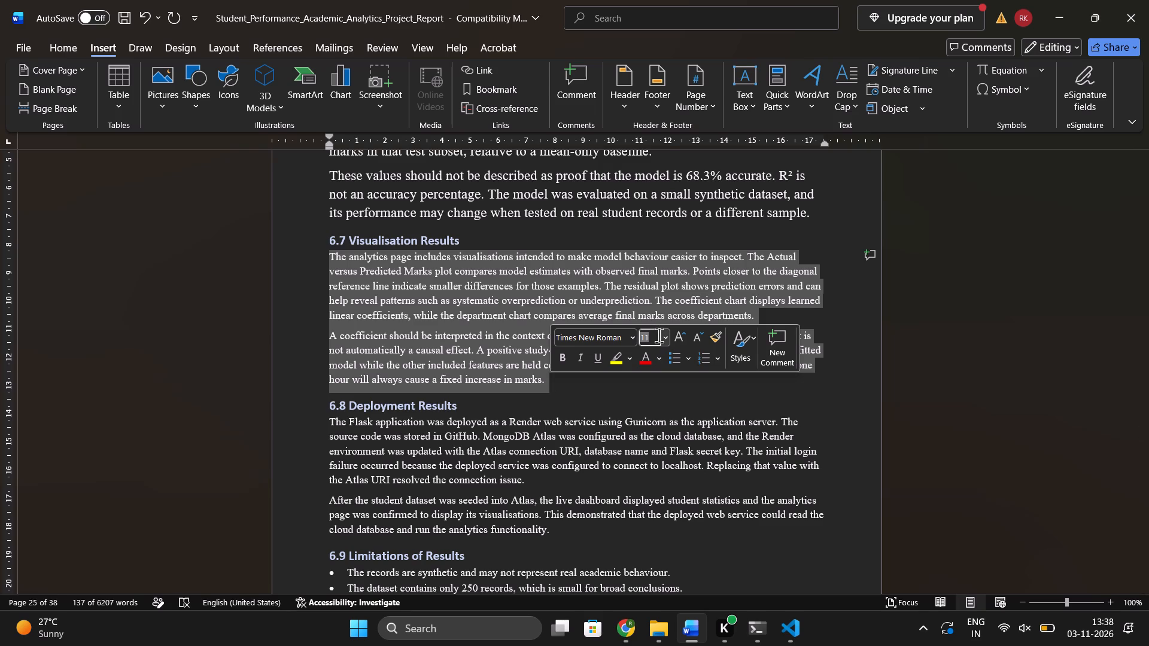
pyautogui.click(665, 337)
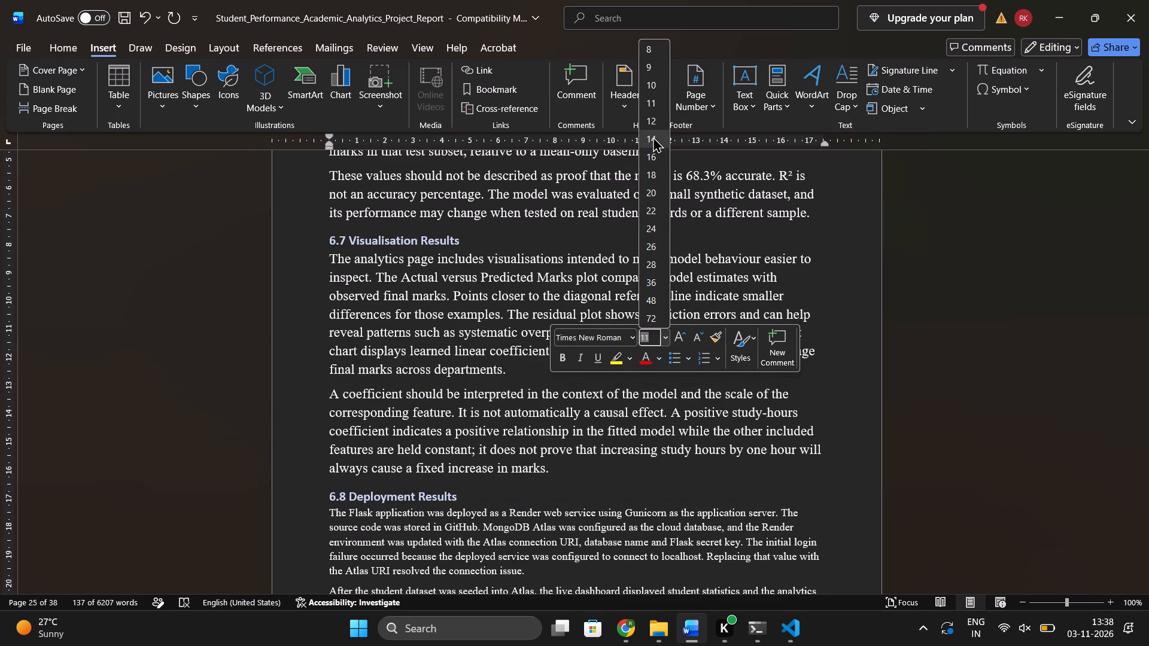
pyautogui.click(653, 136)
# Set both body paragraphs under 6.8 Deployment Results to font size 14.
pyautogui.scroll(-2, 525, 297)
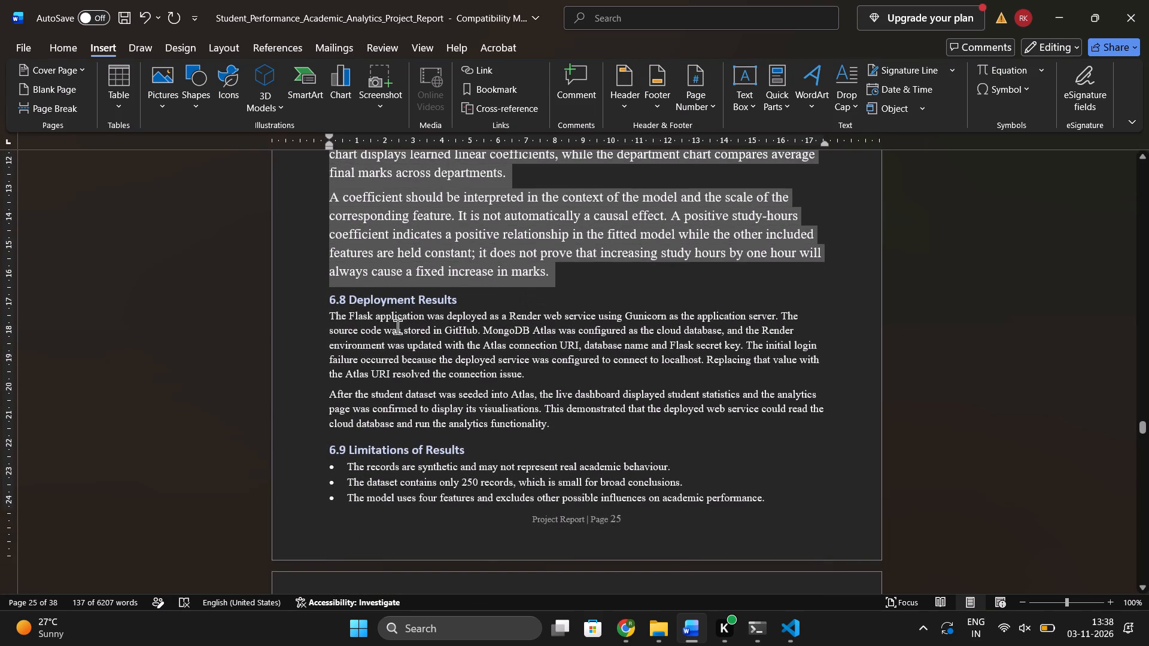
pyautogui.moveTo(330, 318); pyautogui.dragTo(572, 421)
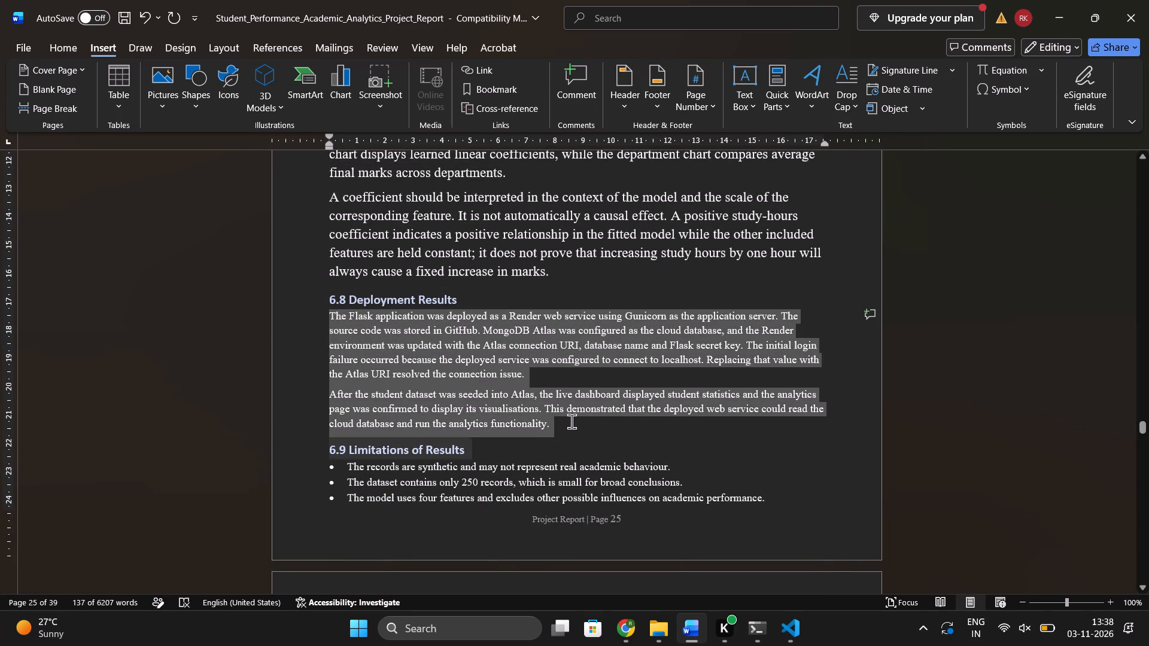
pyautogui.moveTo(572, 421); pyautogui.dragTo(572, 419)
pyautogui.click(684, 370)
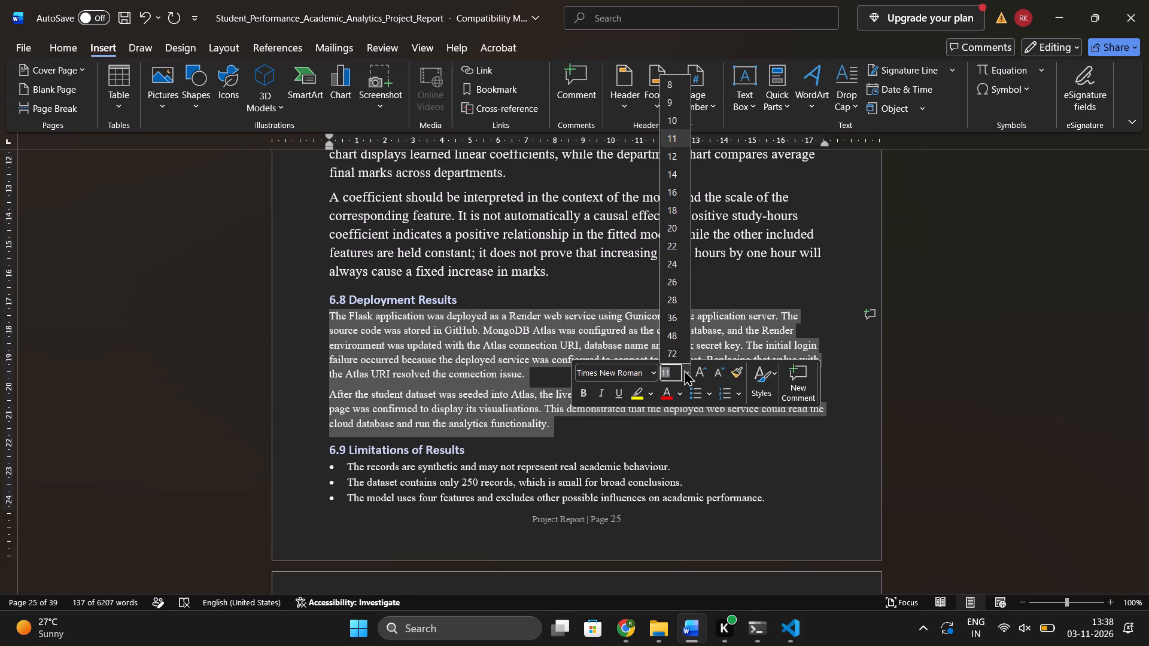
pyautogui.click(676, 172)
pyautogui.click(589, 282)
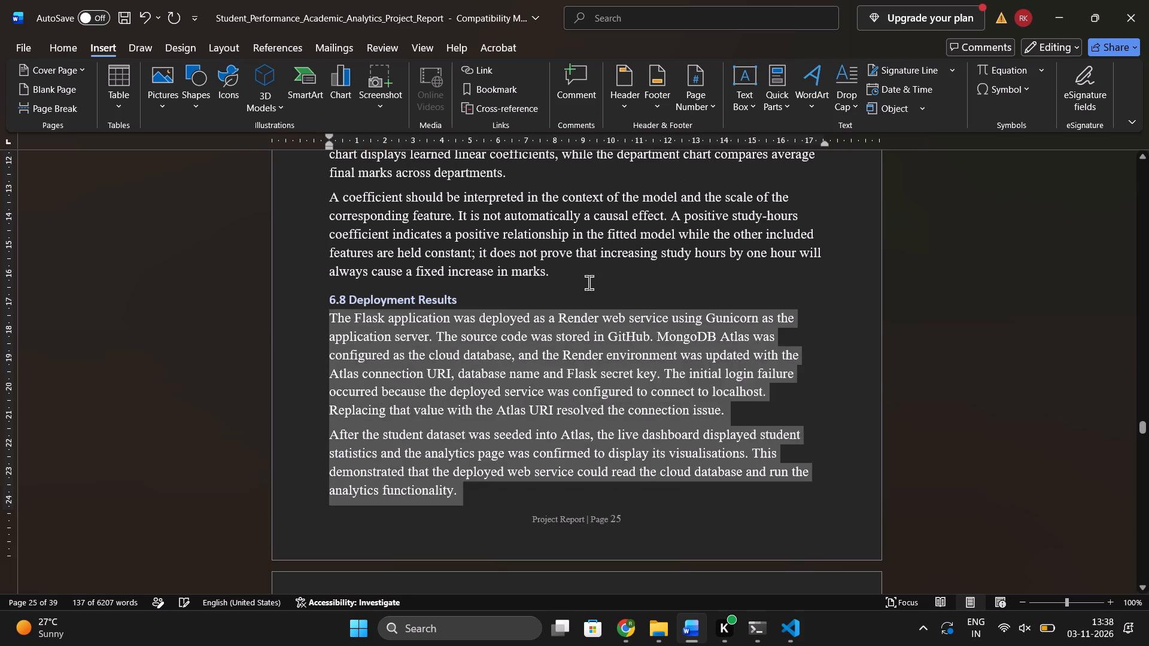
# Remove the page break before the 7. CONCLUSION heading so it directly follows the 6.9 Limitations of Results list.
pyautogui.scroll(-7, 589, 282)
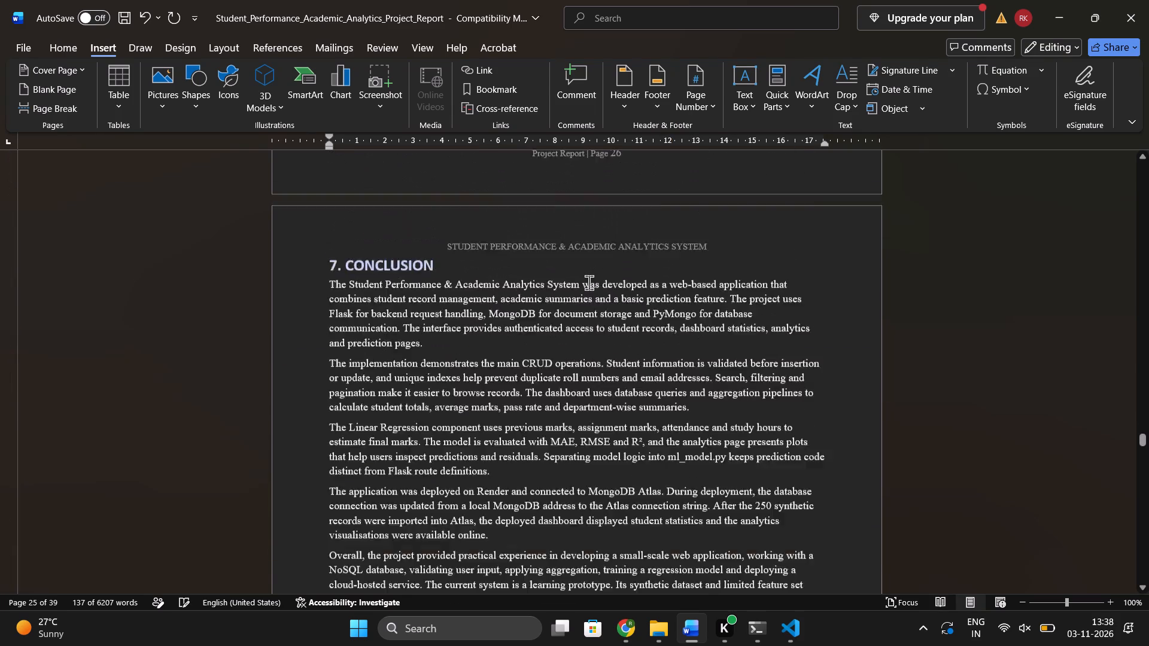
pyautogui.scroll(-1, 589, 282)
pyautogui.scroll(3, 589, 282)
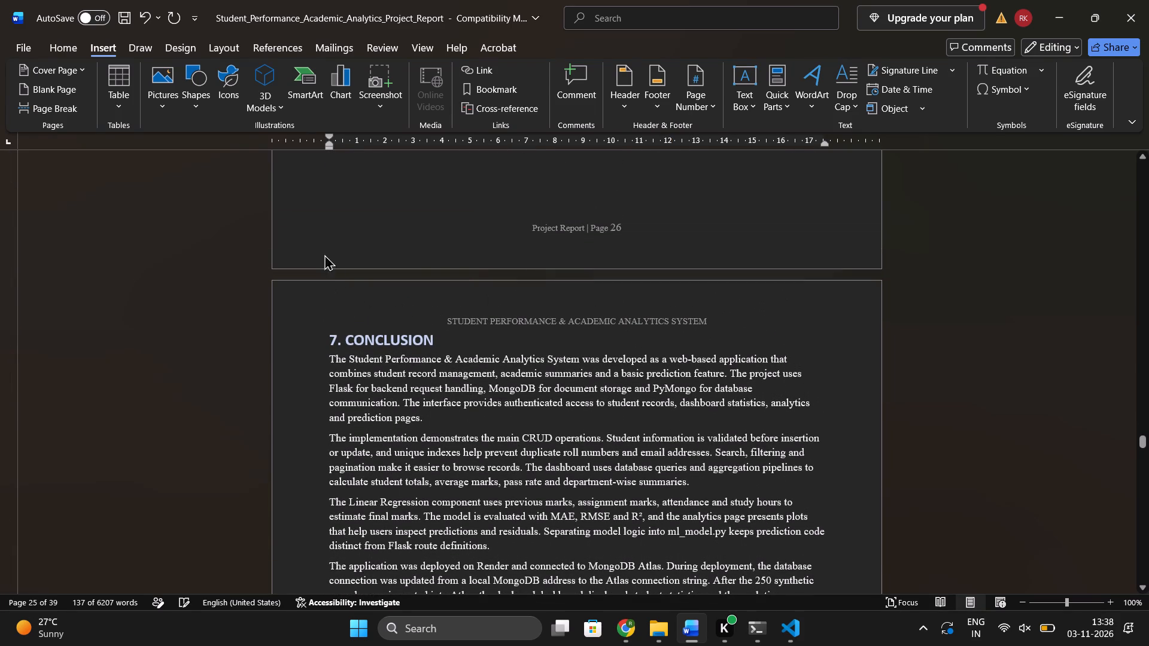
pyautogui.click(357, 190)
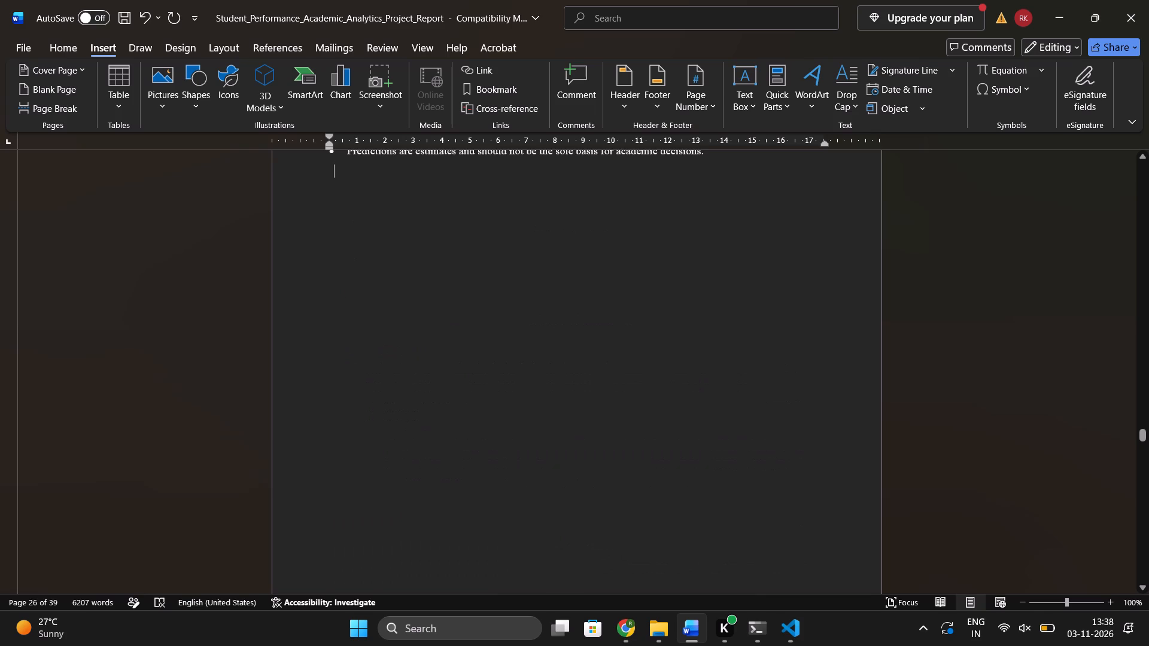
pyautogui.scroll(-3, 363, 296)
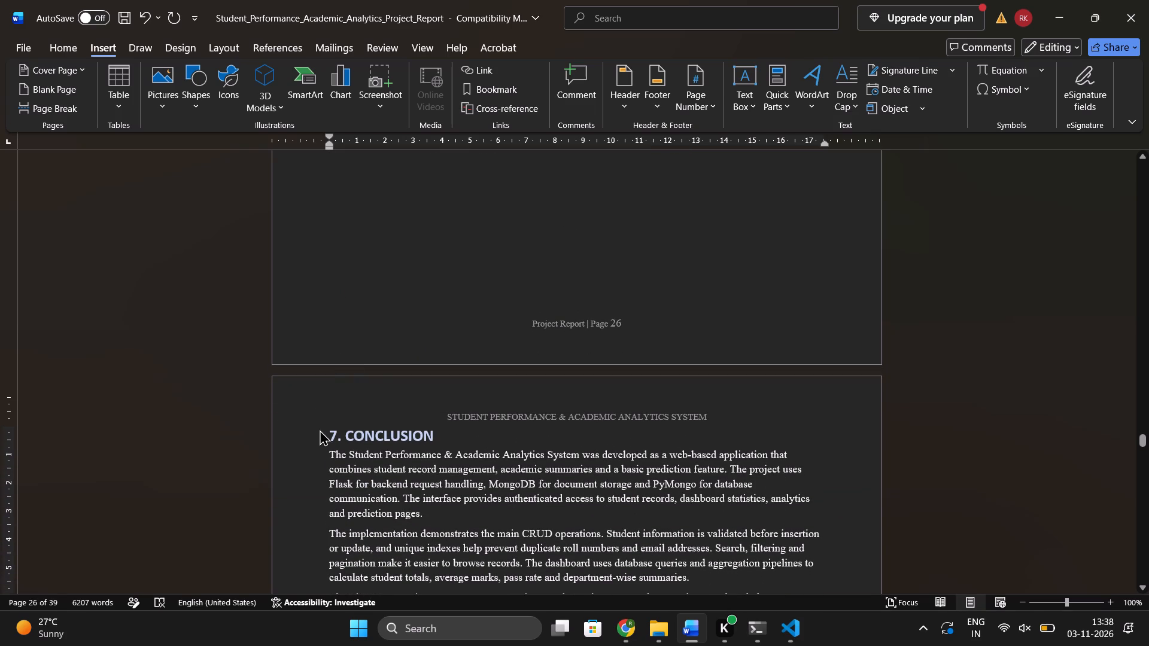
pyautogui.click(321, 432)
pyautogui.press('=')
pyautogui.press('BackSpace')
pyautogui.press('BackSpace')
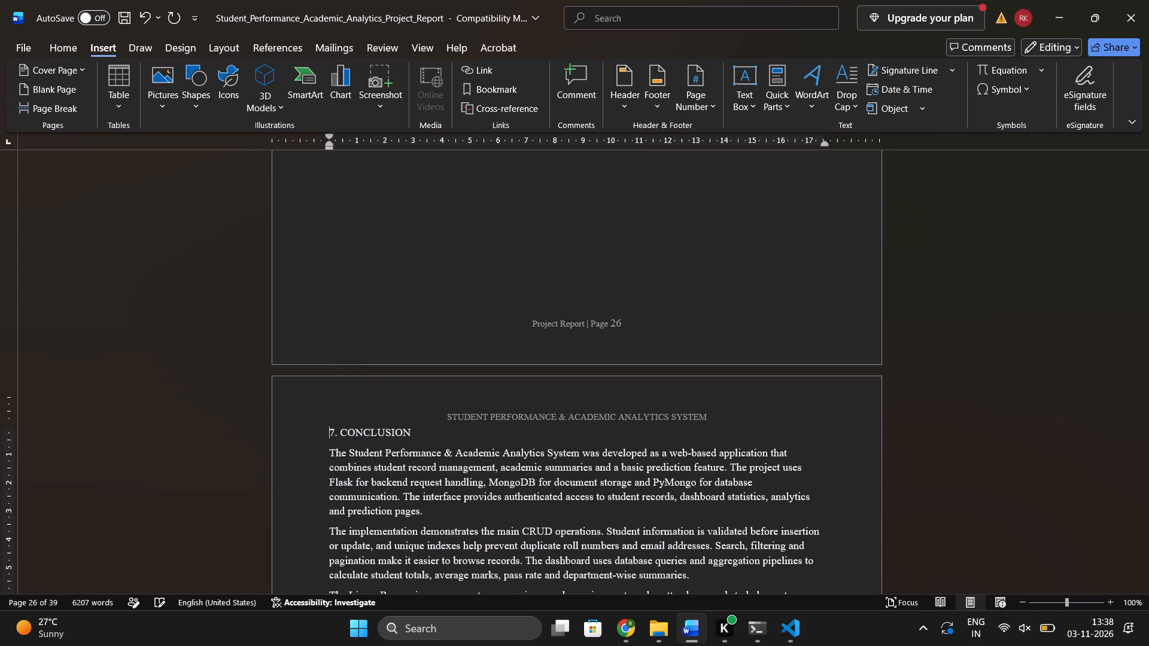
pyautogui.press('BackSpace')
pyautogui.scroll(1, 321, 432)
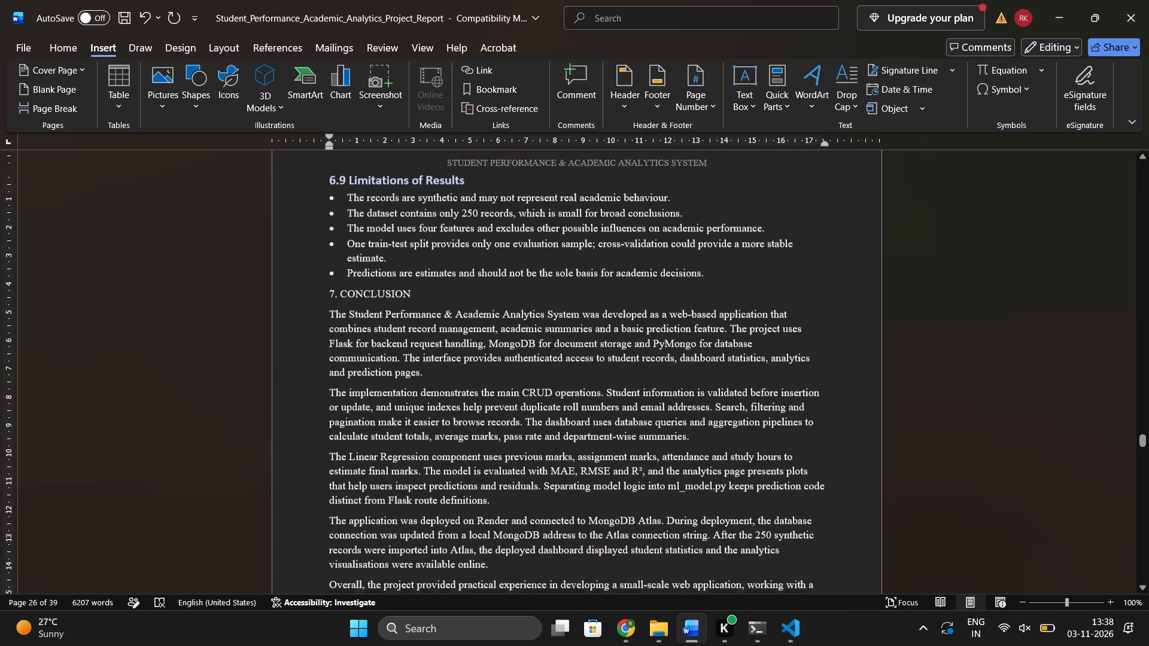
# Look back through the report to section 5 for figure placeholders that still need code screenshots.
pyautogui.tripleClick(329, 287)
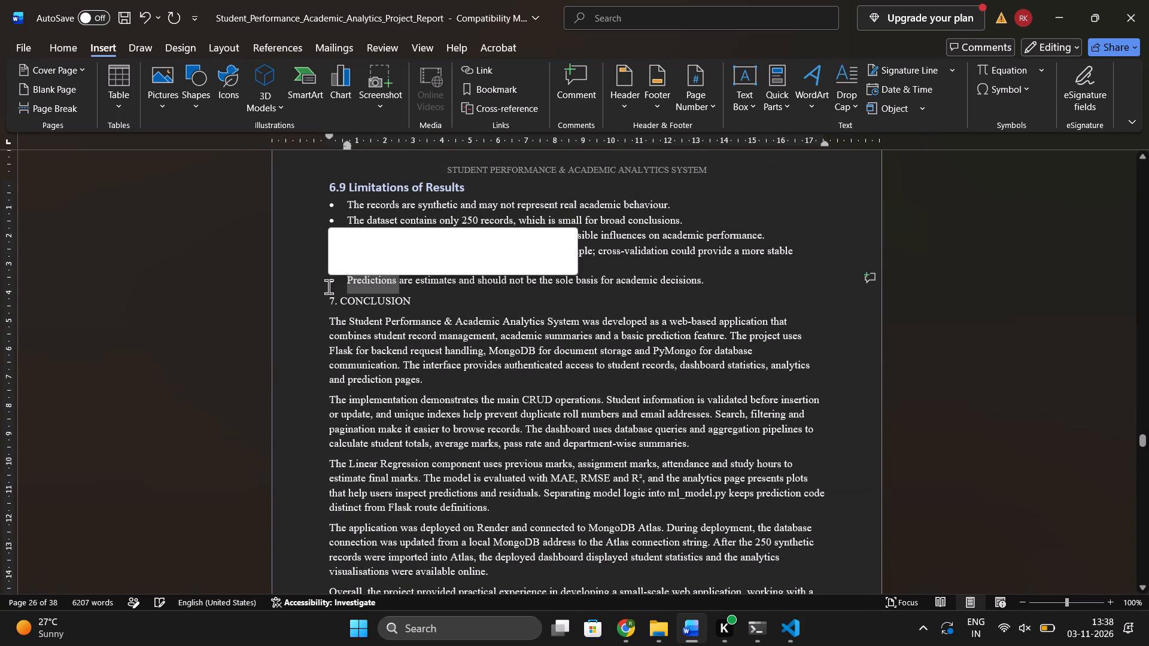
pyautogui.scroll(9, 446, 181)
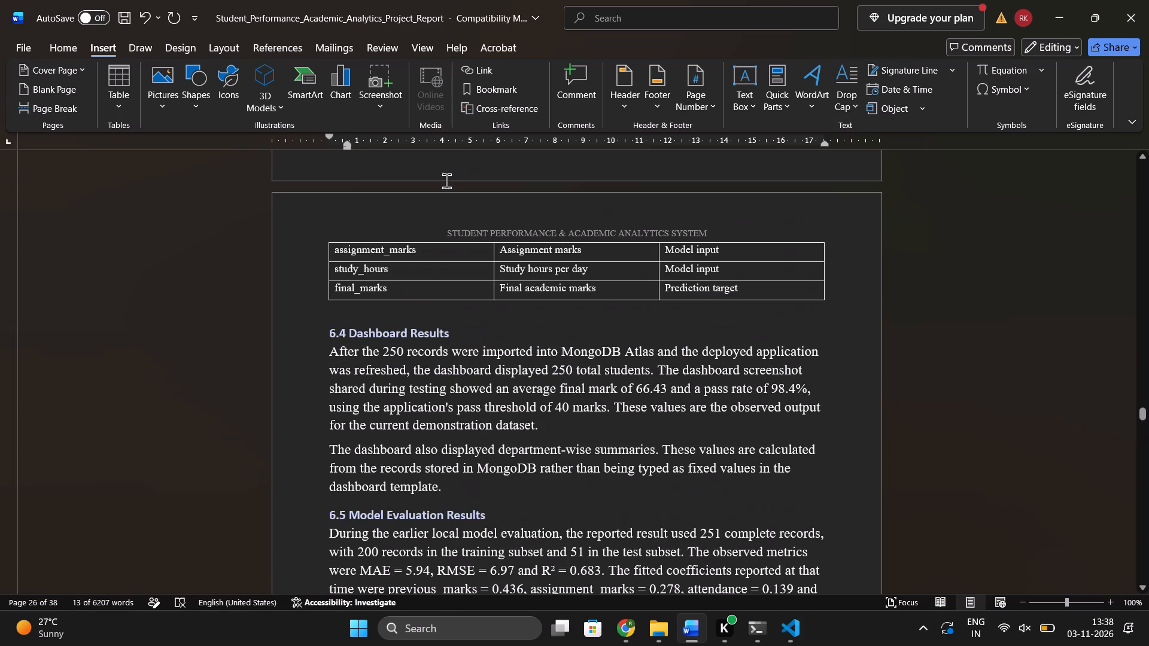
pyautogui.scroll(5, 446, 181)
pyautogui.scroll(-2, 446, 181)
pyautogui.scroll(1, 446, 181)
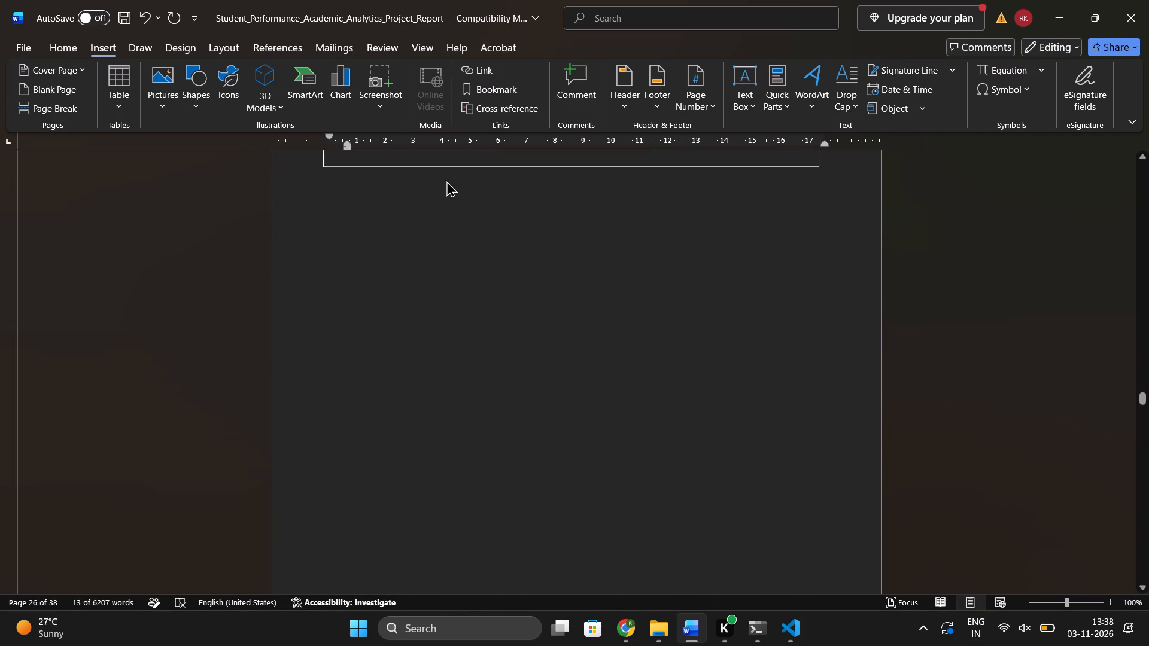
pyautogui.scroll(1, 446, 181)
pyautogui.scroll(-3, 446, 181)
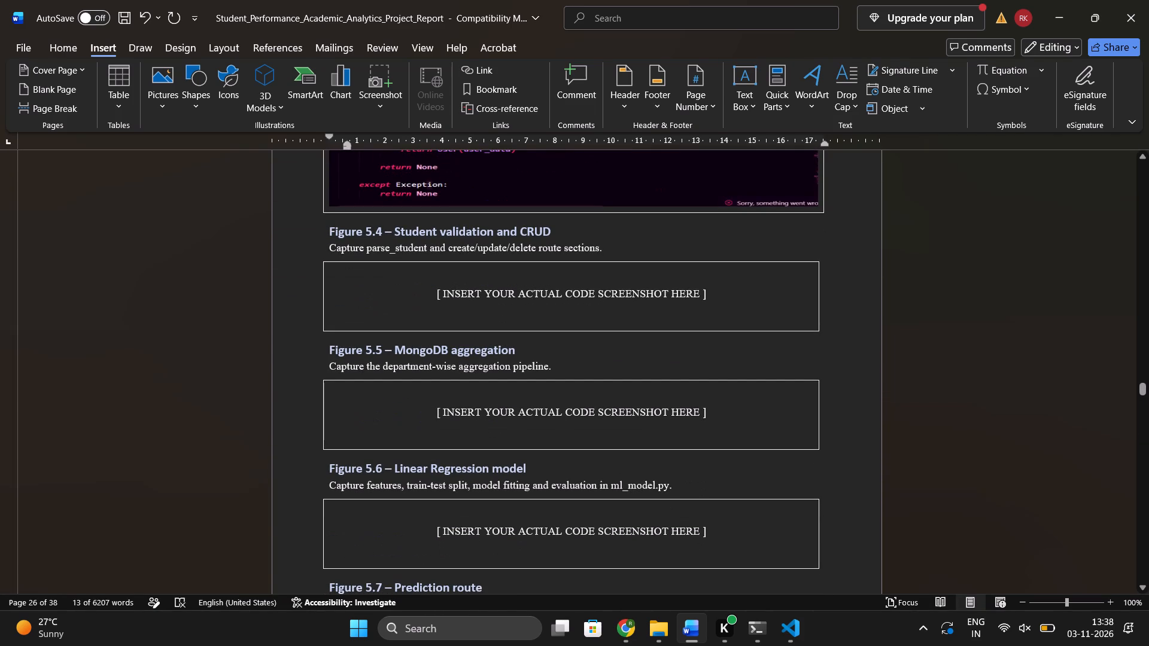
# In Visual Studio Code, capture a screenshot of the delete_student route in app.py, from its /students/<student_id>/delete decorator through the return line.
pyautogui.click(634, 630)
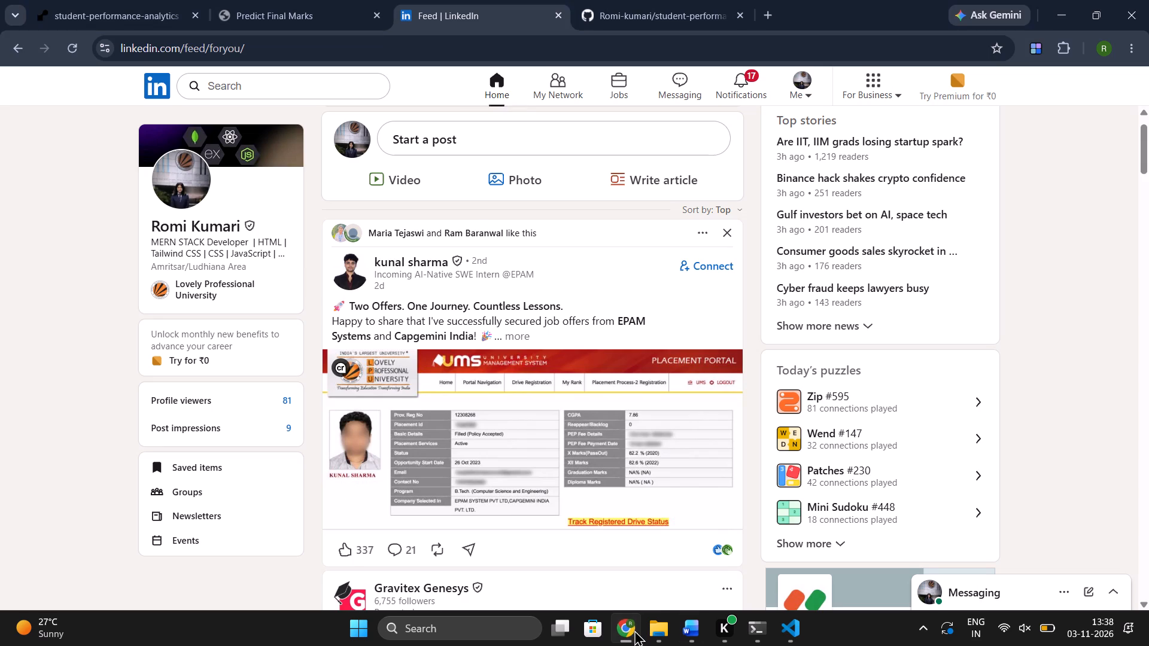
pyautogui.click(795, 630)
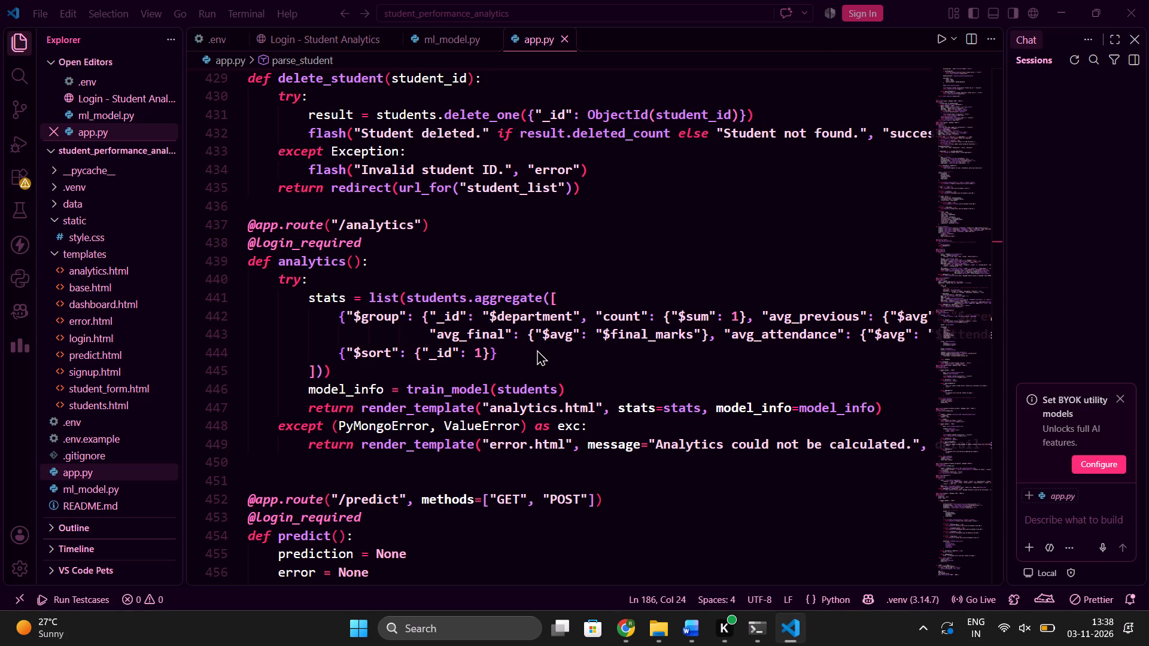
pyautogui.scroll(-11, 518, 322)
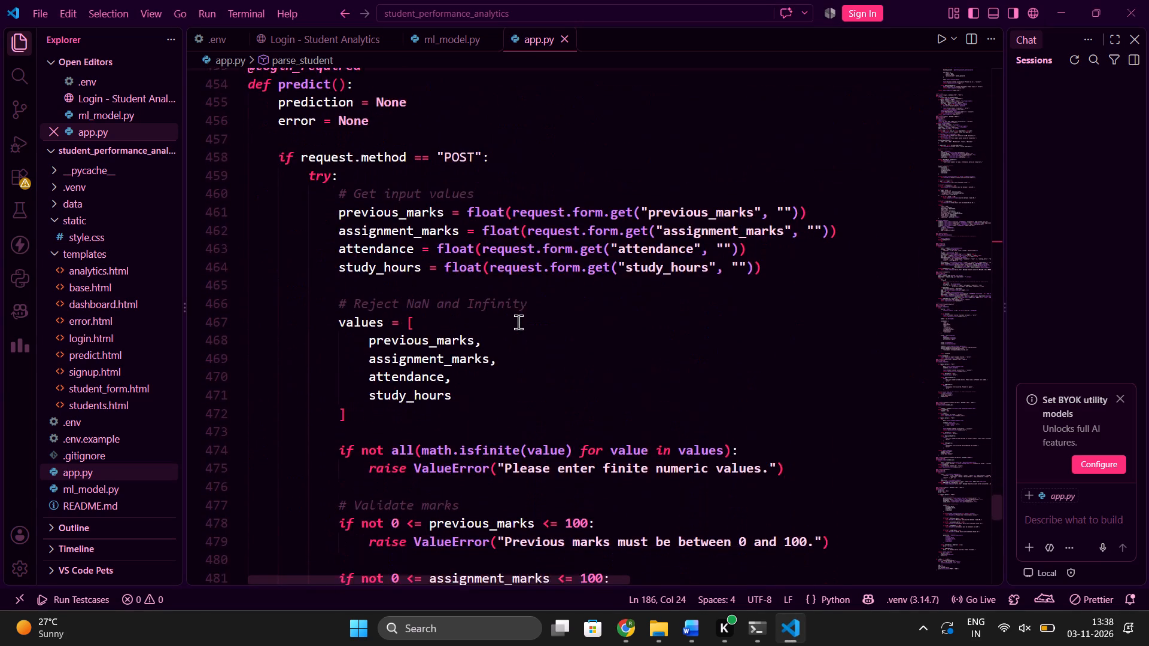
pyautogui.scroll(-13, 518, 322)
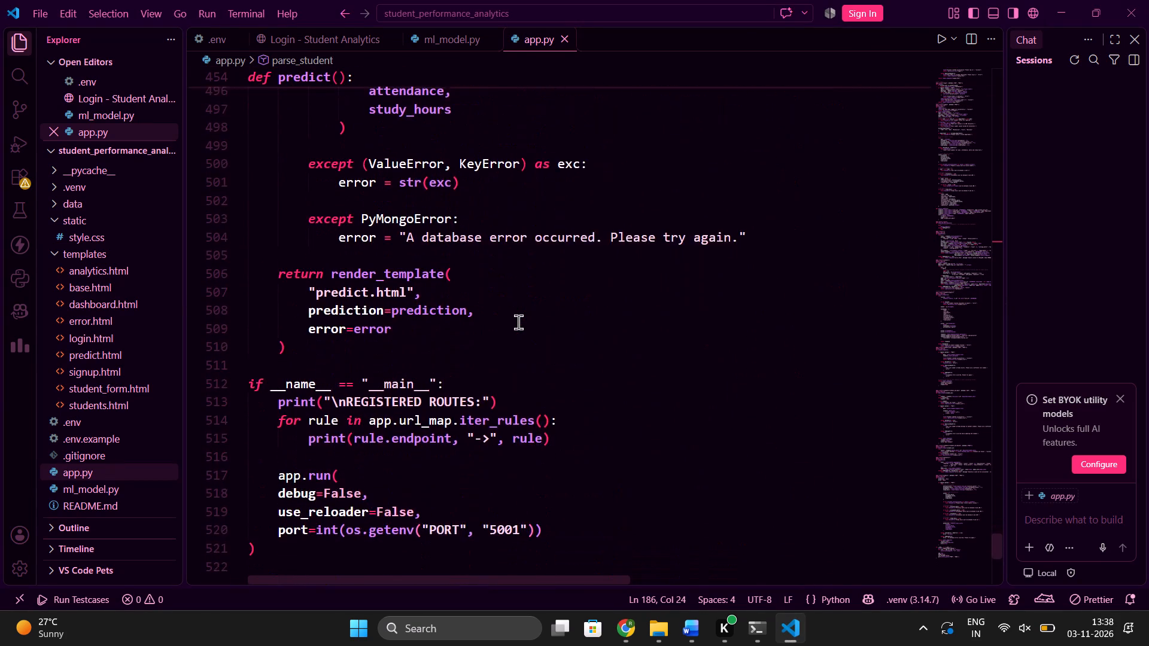
pyautogui.scroll(-4, 518, 322)
pyautogui.scroll(10, 518, 322)
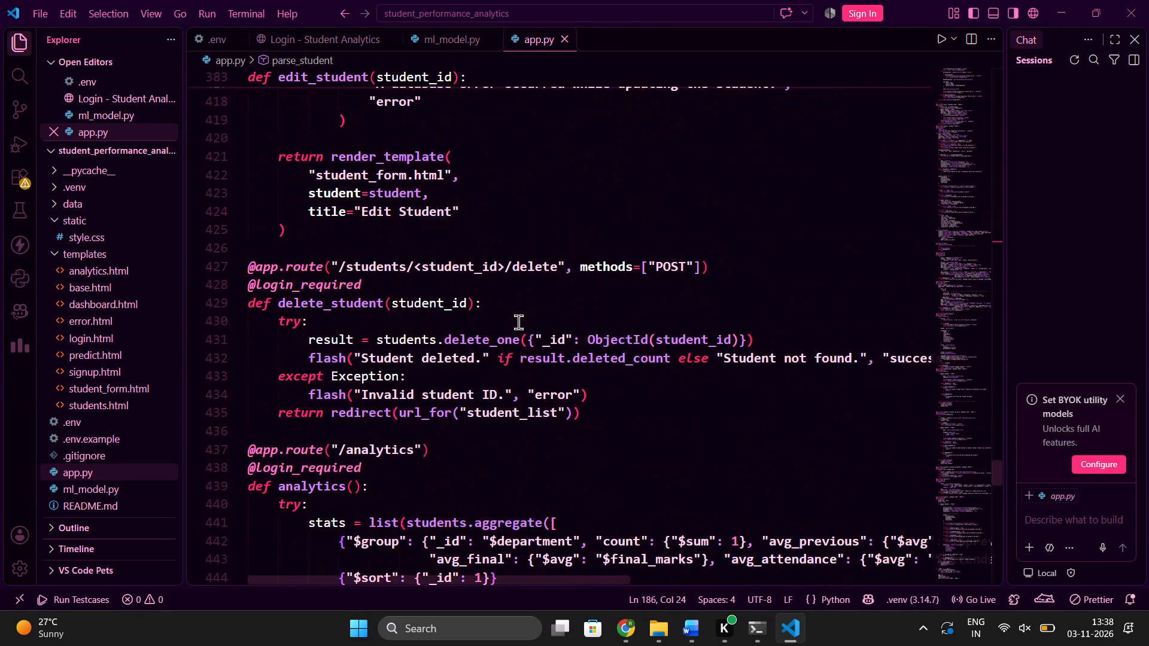
pyautogui.scroll(2, 518, 322)
pyautogui.scroll(-2, 518, 322)
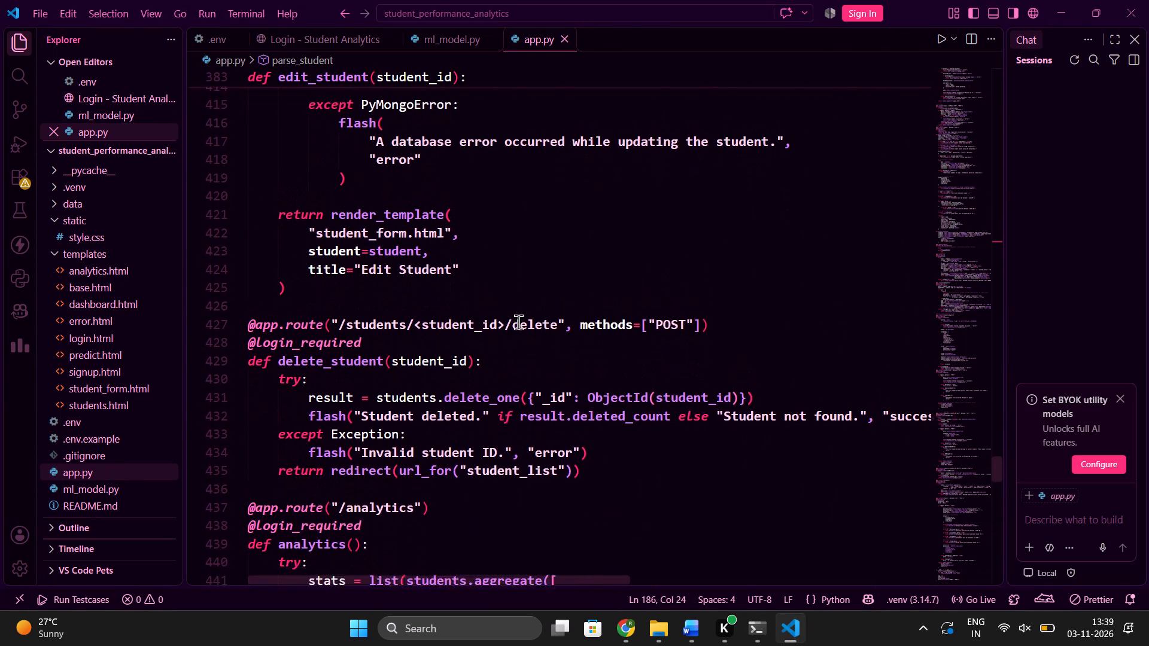
pyautogui.scroll(-2, 518, 322)
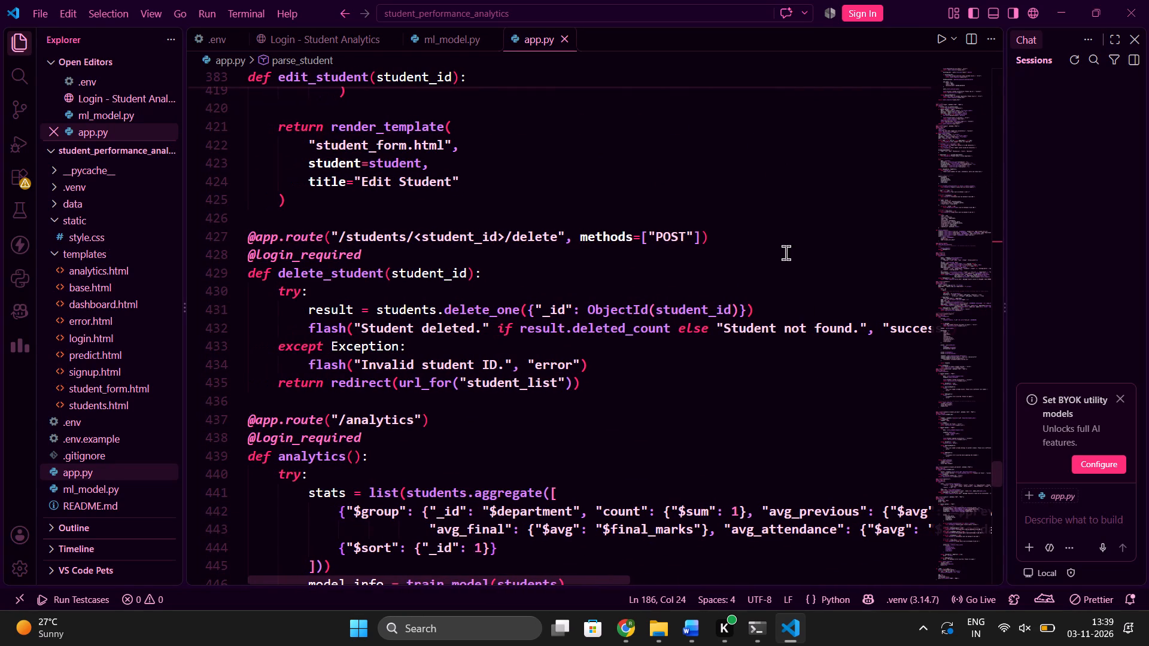
pyautogui.scroll(-1, 786, 252)
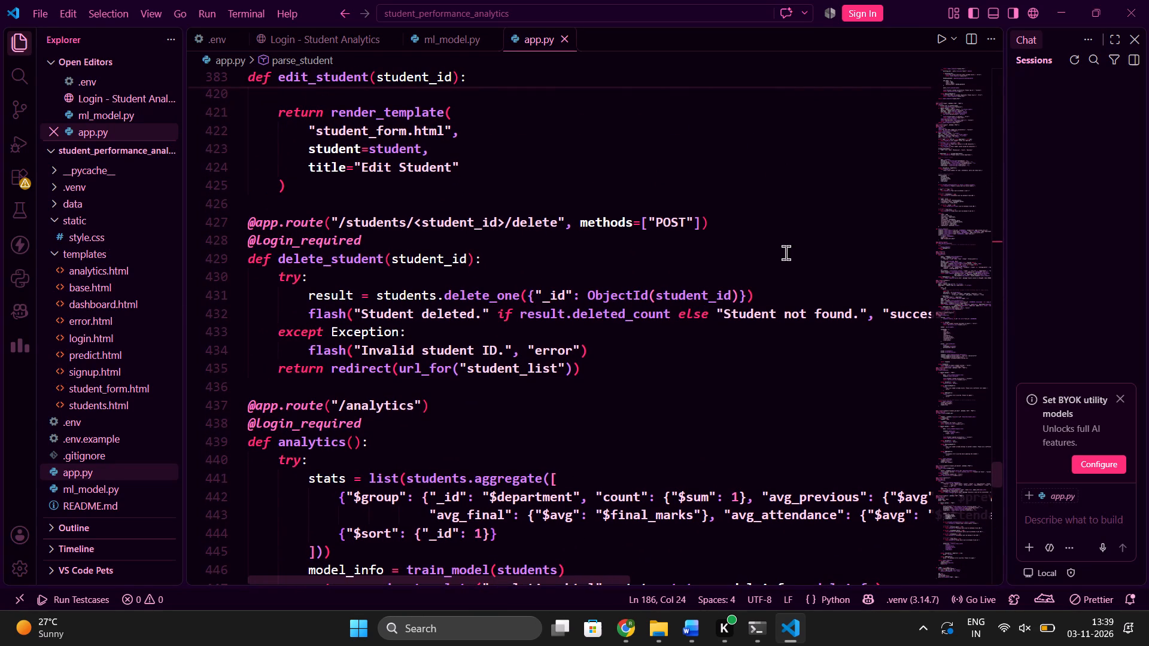
pyautogui.click(786, 252)
pyautogui.press('Print')
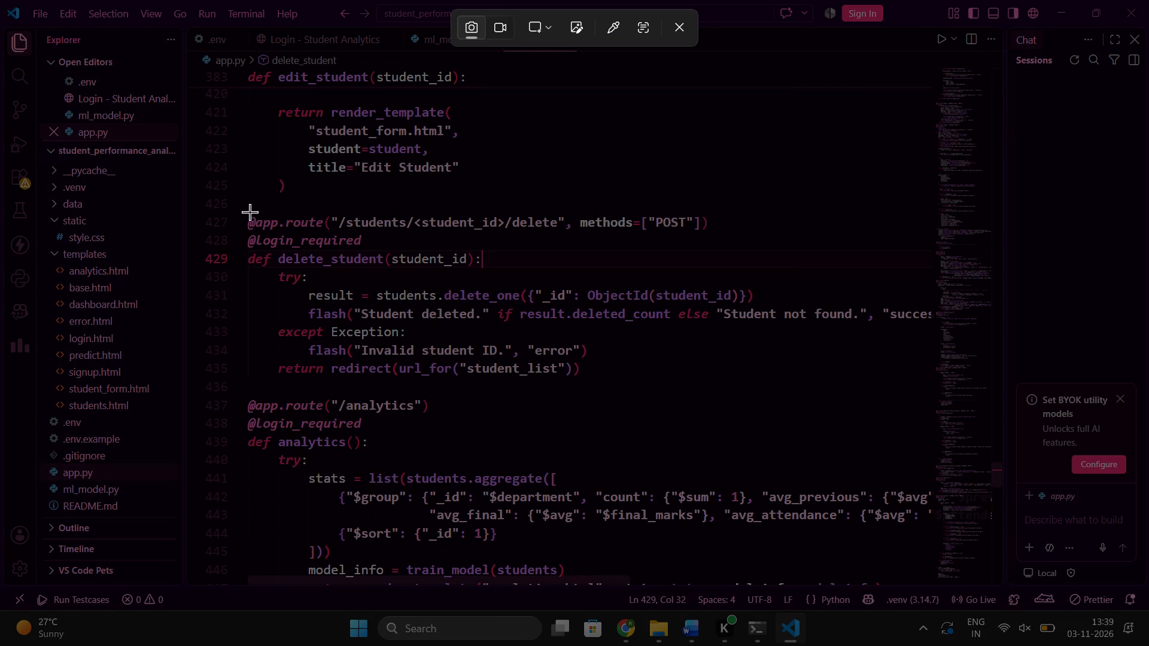
pyautogui.moveTo(235, 211); pyautogui.dragTo(941, 413)
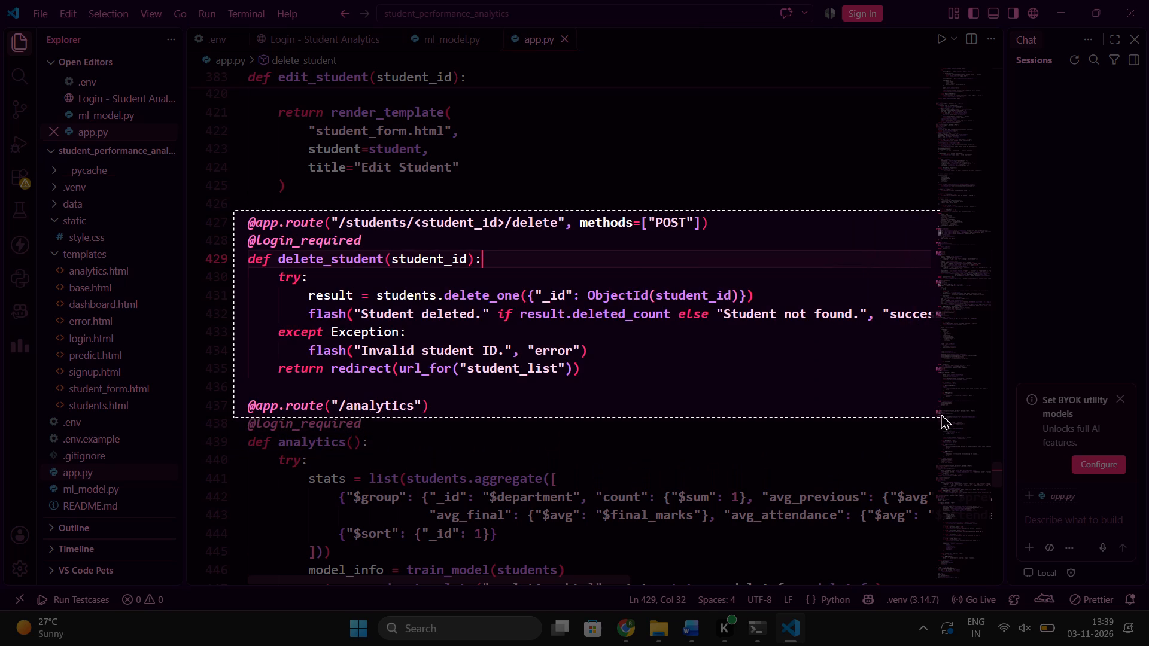
pyautogui.moveTo(941, 413); pyautogui.dragTo(942, 397)
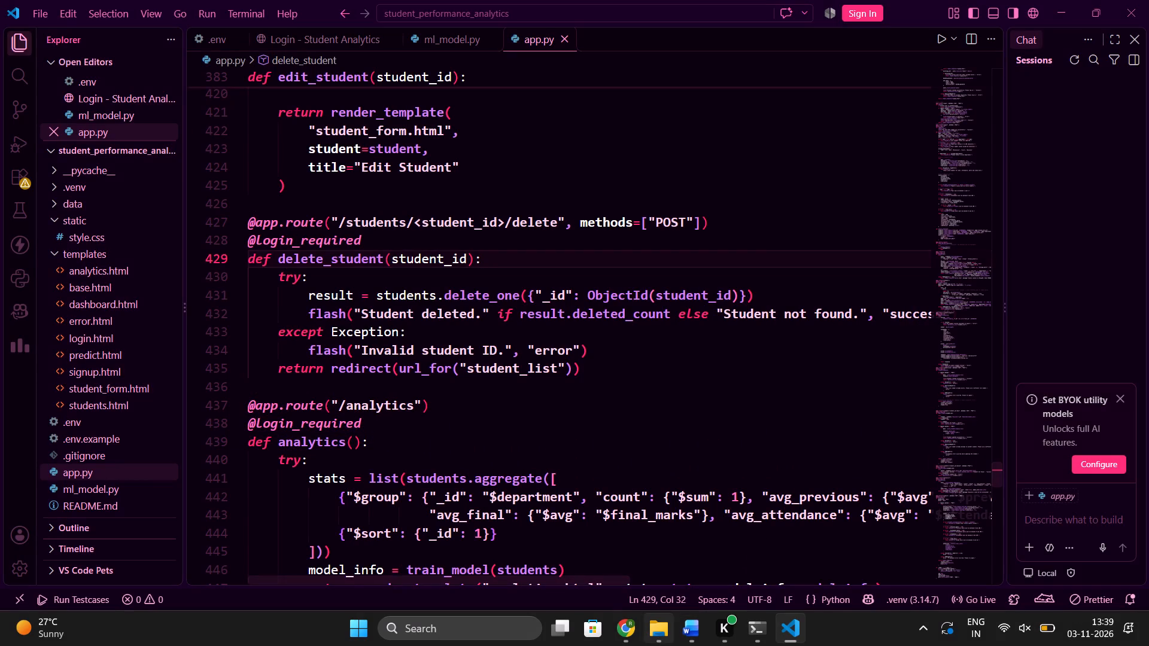
# In Word, replace the placeholder text under Figure 5.4 – Student validation and CRUD with the captured delete_student screenshot.
pyautogui.click(628, 645)
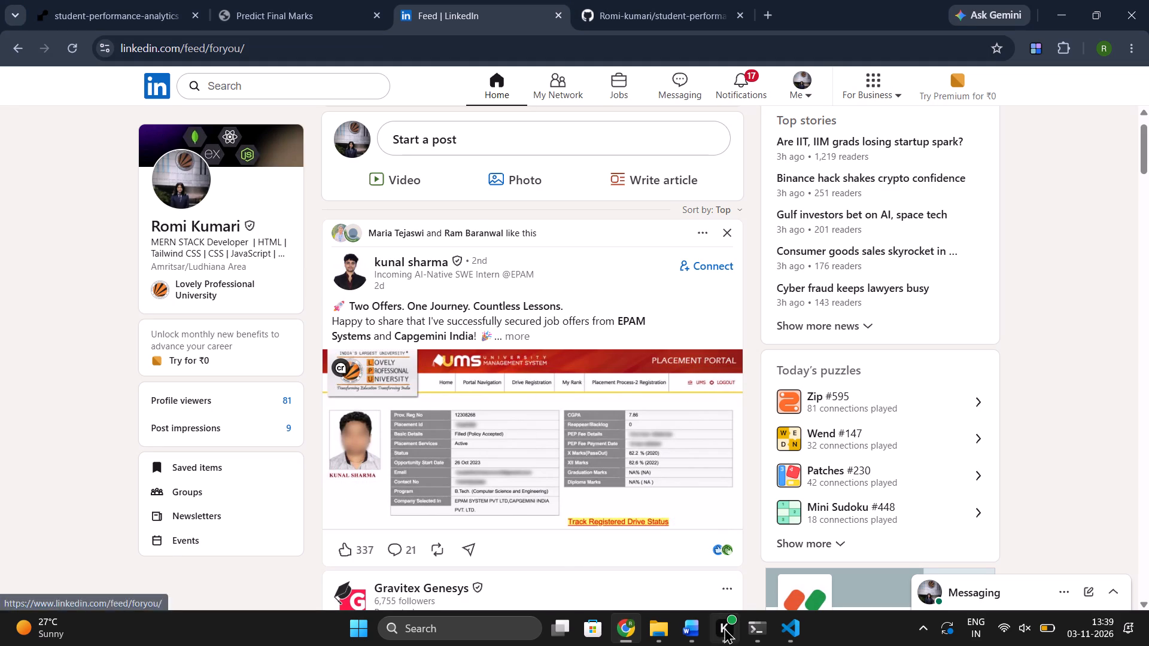
pyautogui.click(701, 626)
pyautogui.scroll(-1, 486, 383)
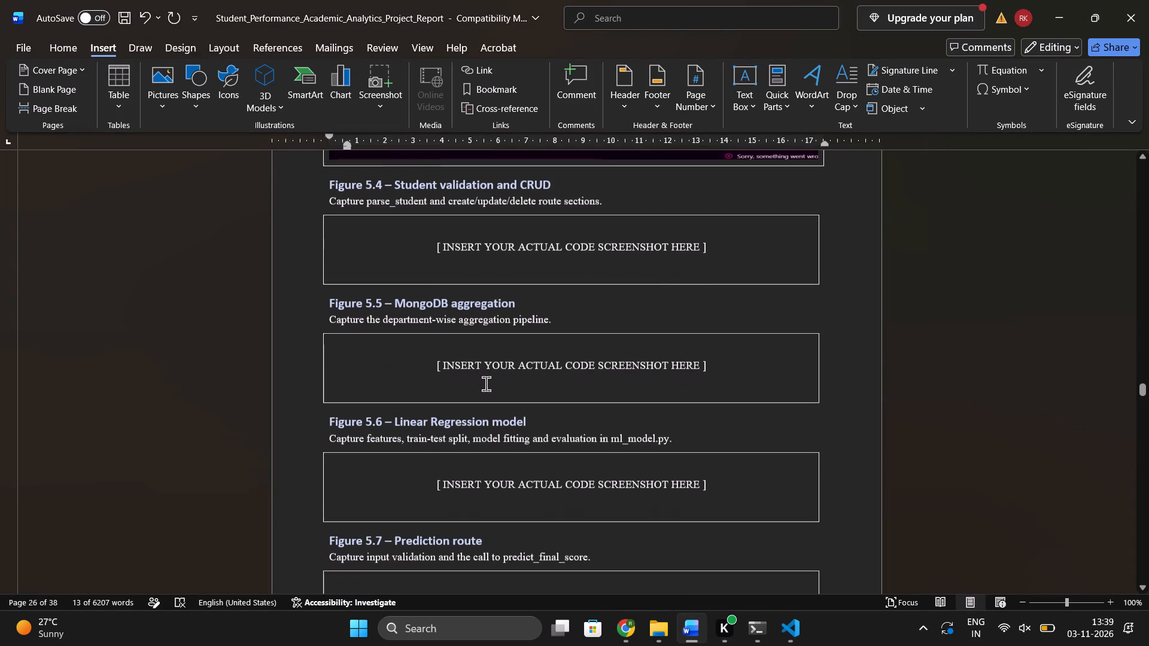
pyautogui.moveTo(724, 248); pyautogui.dragTo(440, 239)
pyautogui.press('BackSpace')
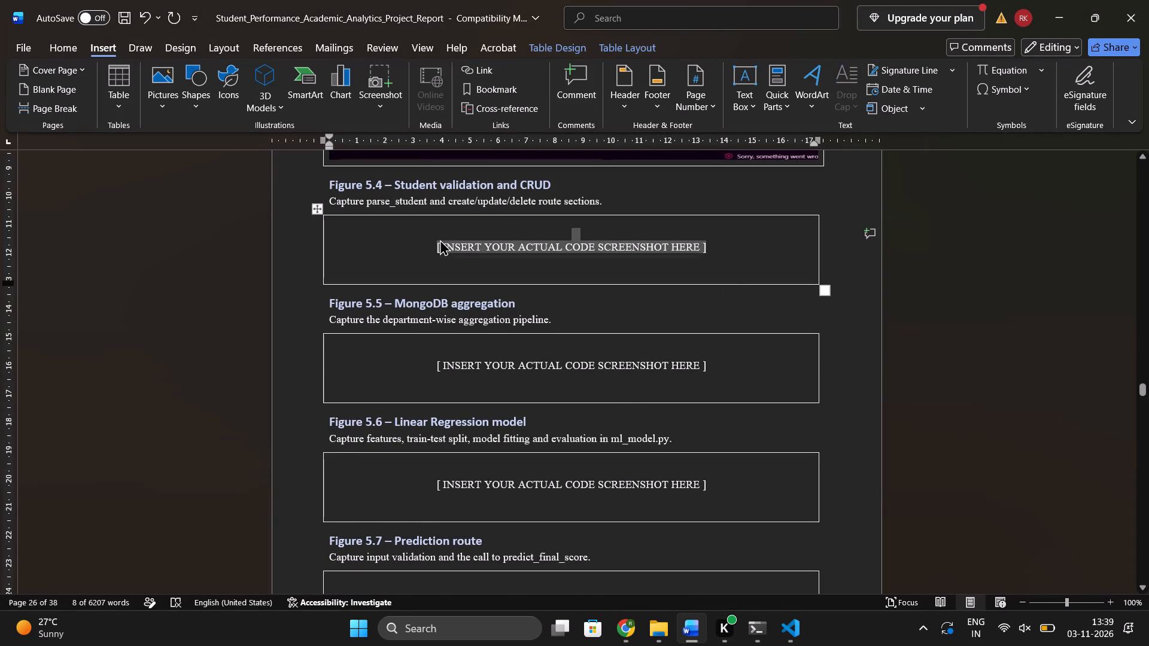
pyautogui.hotkey('ctrl', 'v')
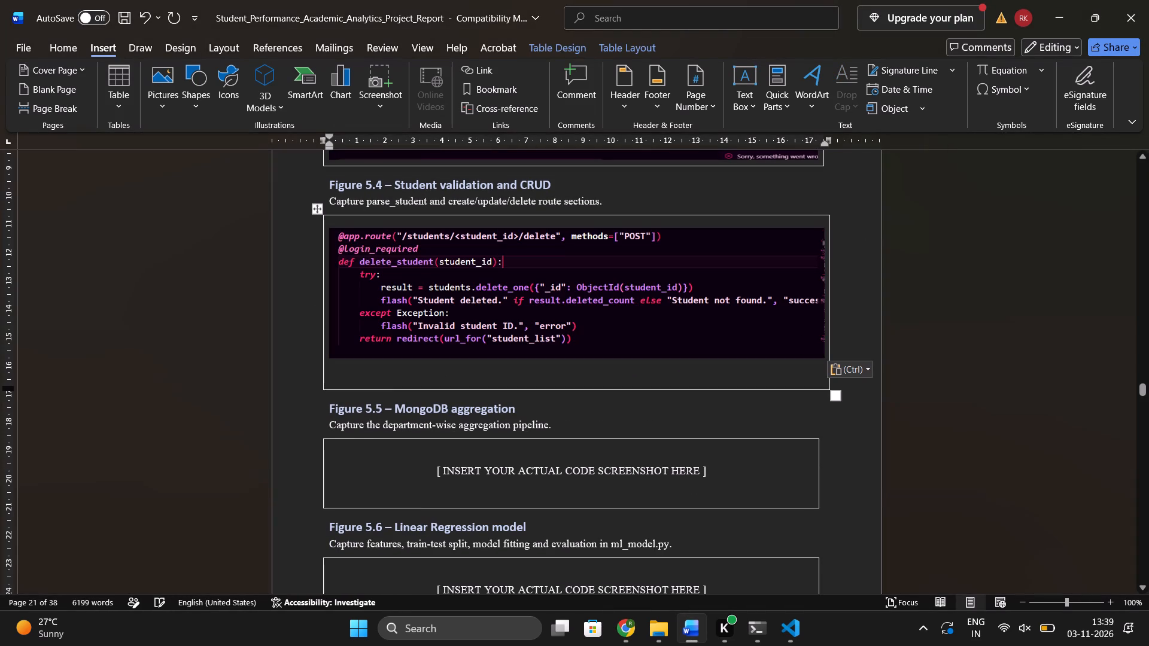
# In Visual Studio Code, capture a screenshot of the edit_student route in app.py, from its decorator through the redirect after "Student updated successfully.".
pyautogui.click(623, 625)
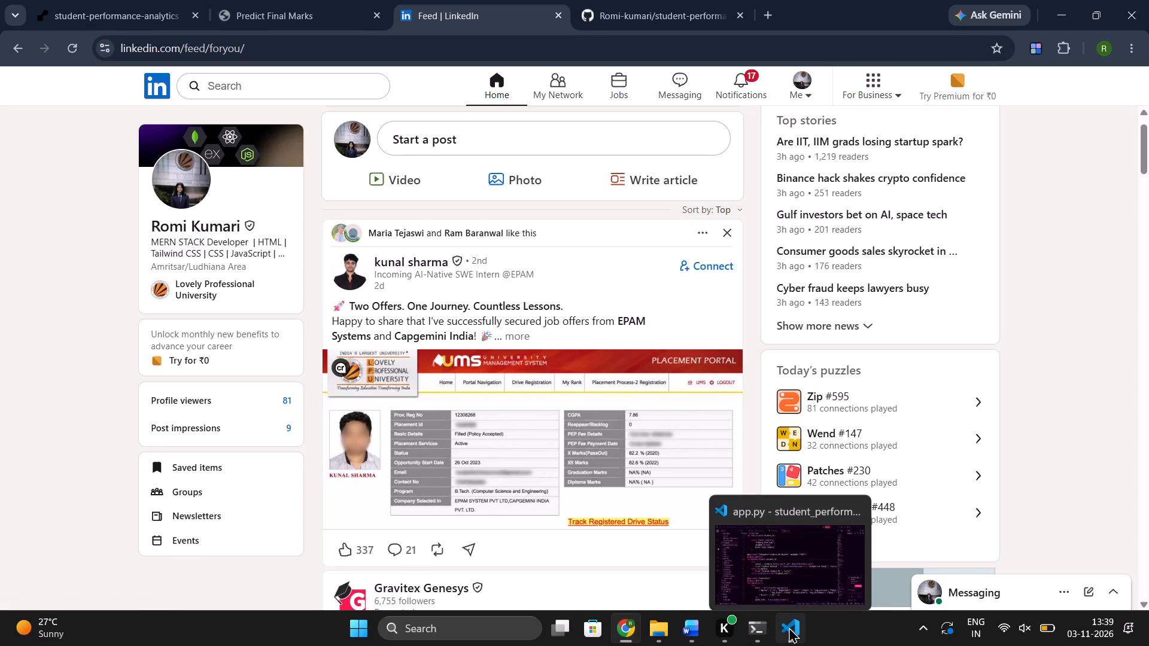
pyautogui.click(772, 547)
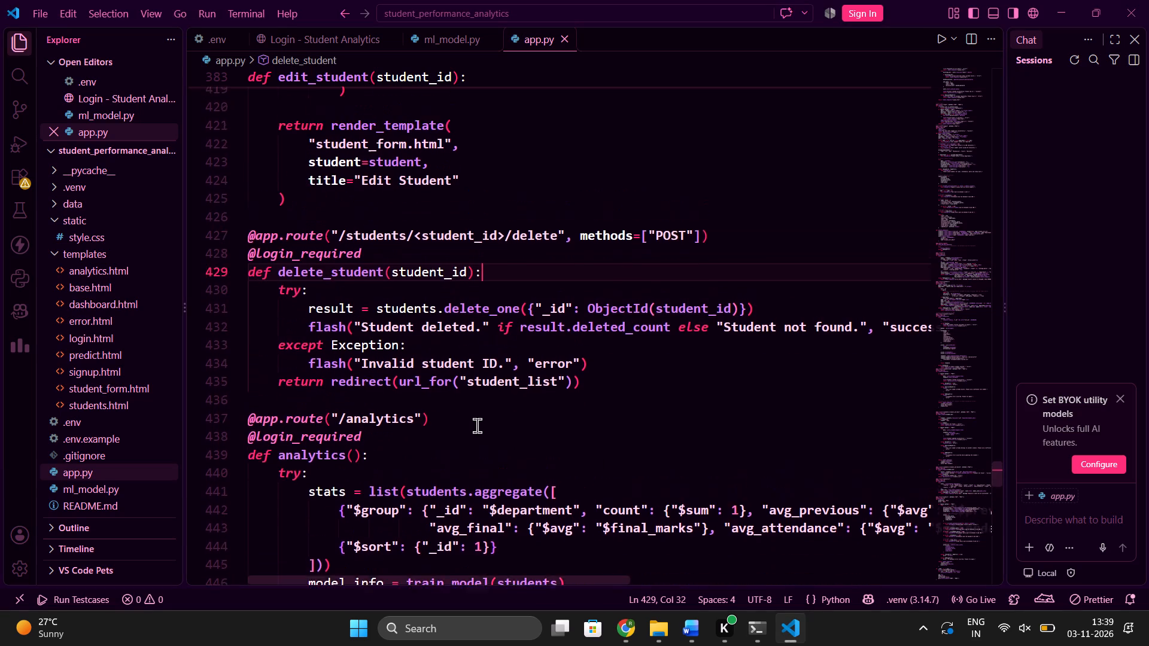
pyautogui.scroll(9, 477, 425)
pyautogui.scroll(-4, 477, 425)
pyautogui.scroll(5, 477, 425)
pyautogui.scroll(-7, 477, 425)
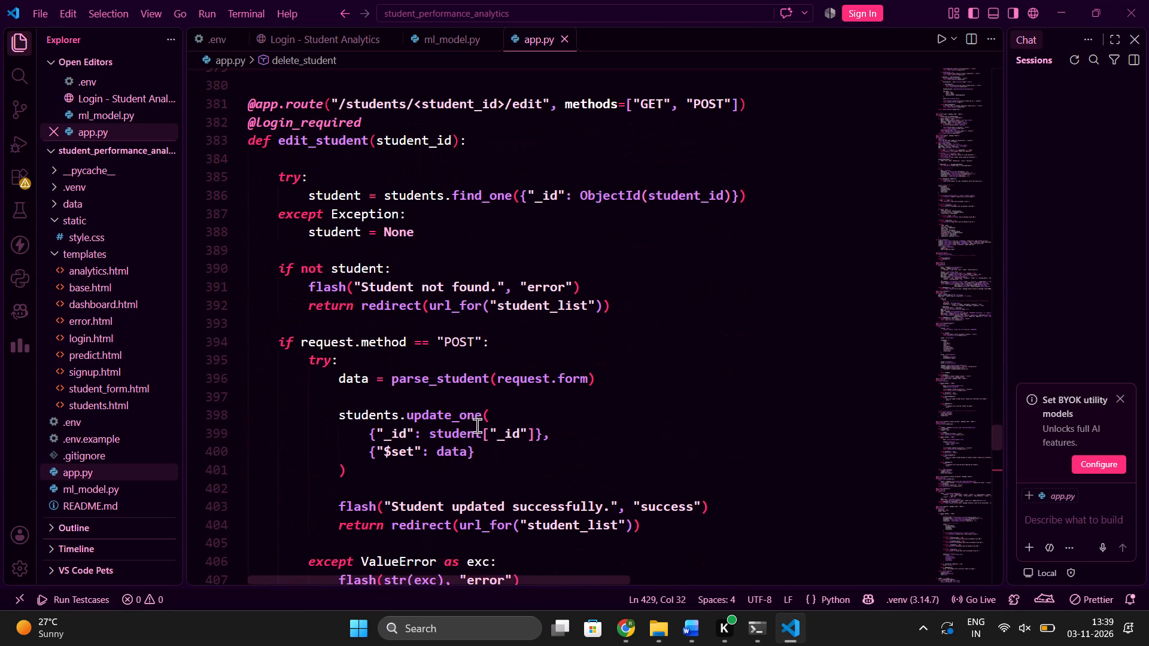
pyautogui.scroll(-1, 477, 425)
pyautogui.scroll(2, 477, 425)
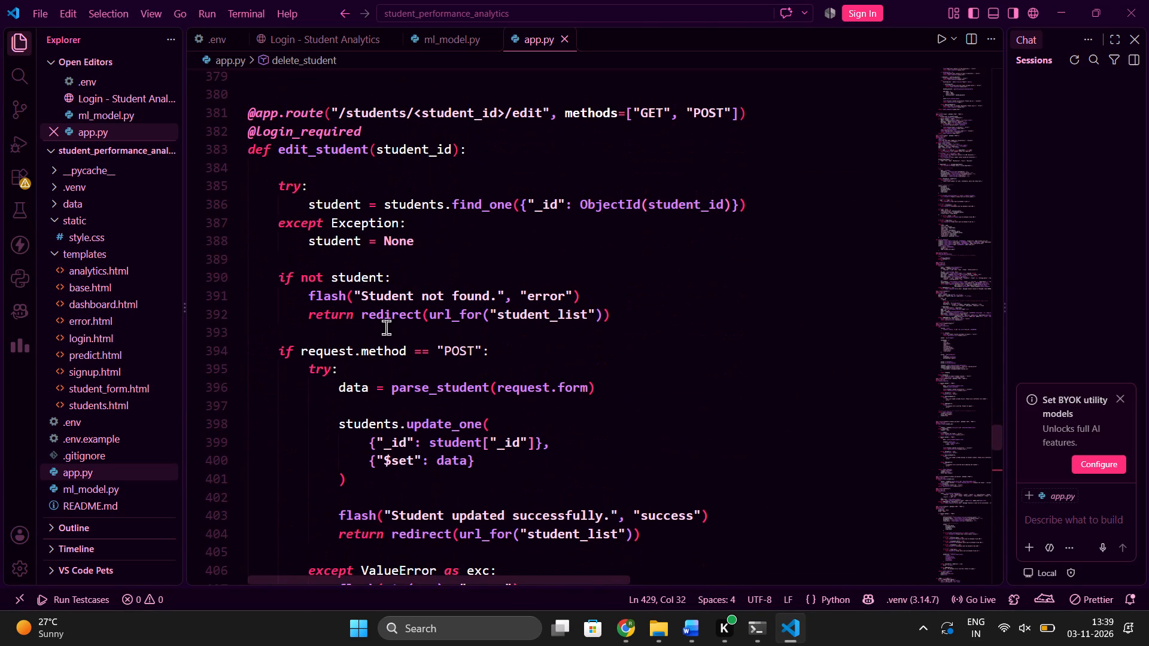
pyautogui.press('Print')
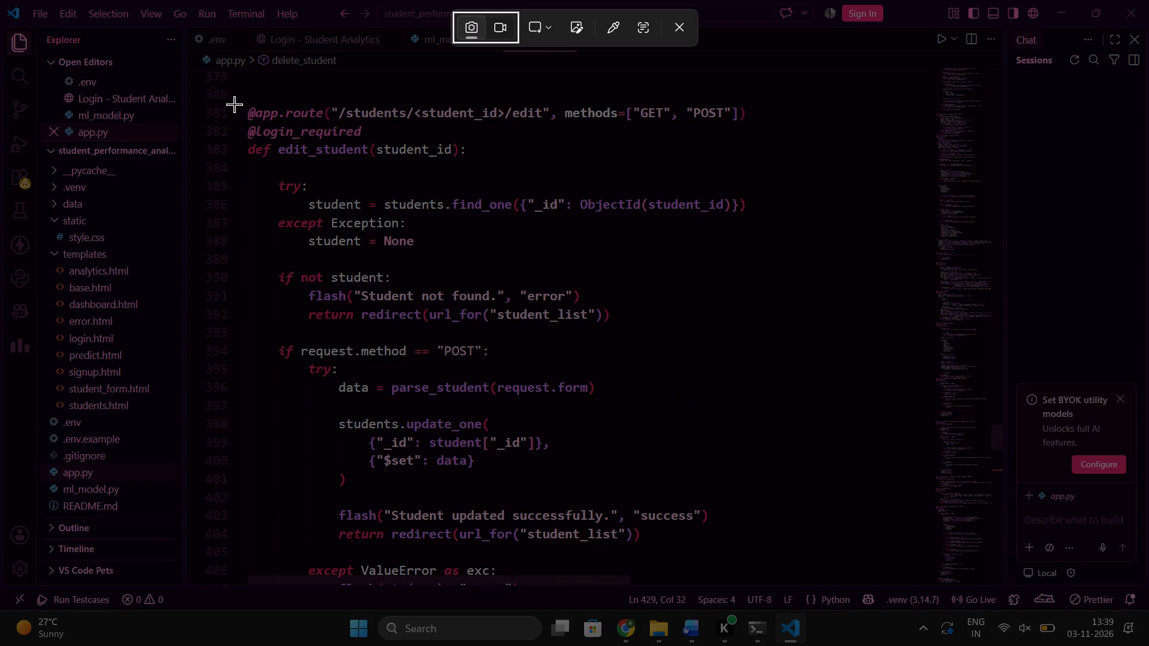
pyautogui.moveTo(234, 104); pyautogui.dragTo(962, 583)
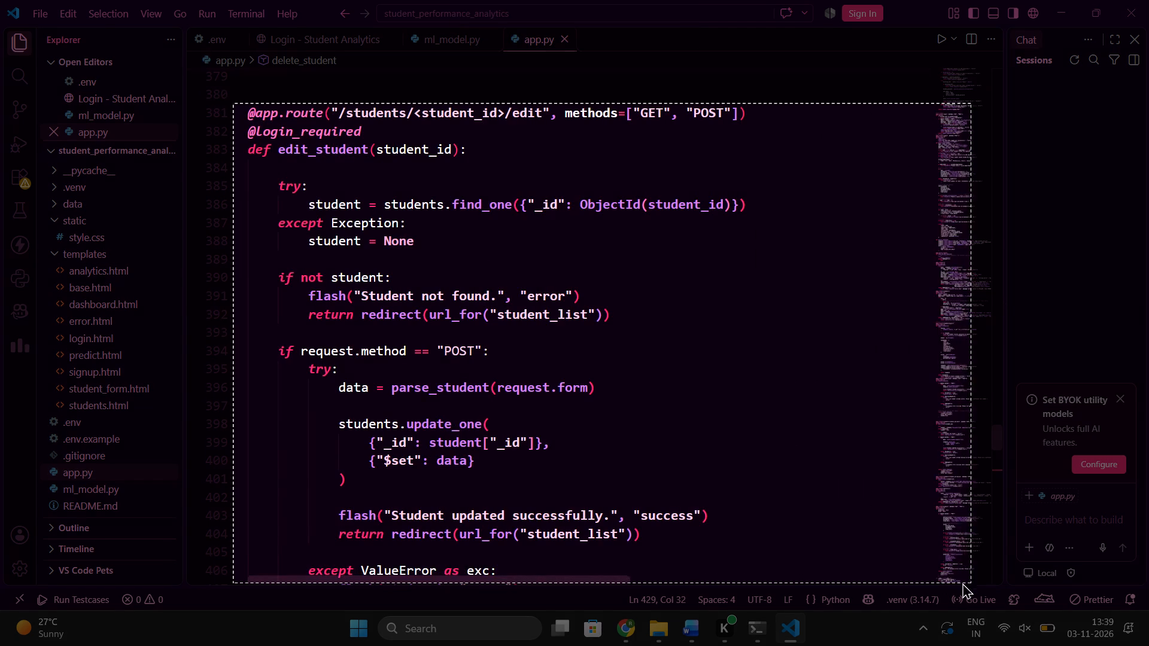
pyautogui.moveTo(962, 583); pyautogui.dragTo(920, 552)
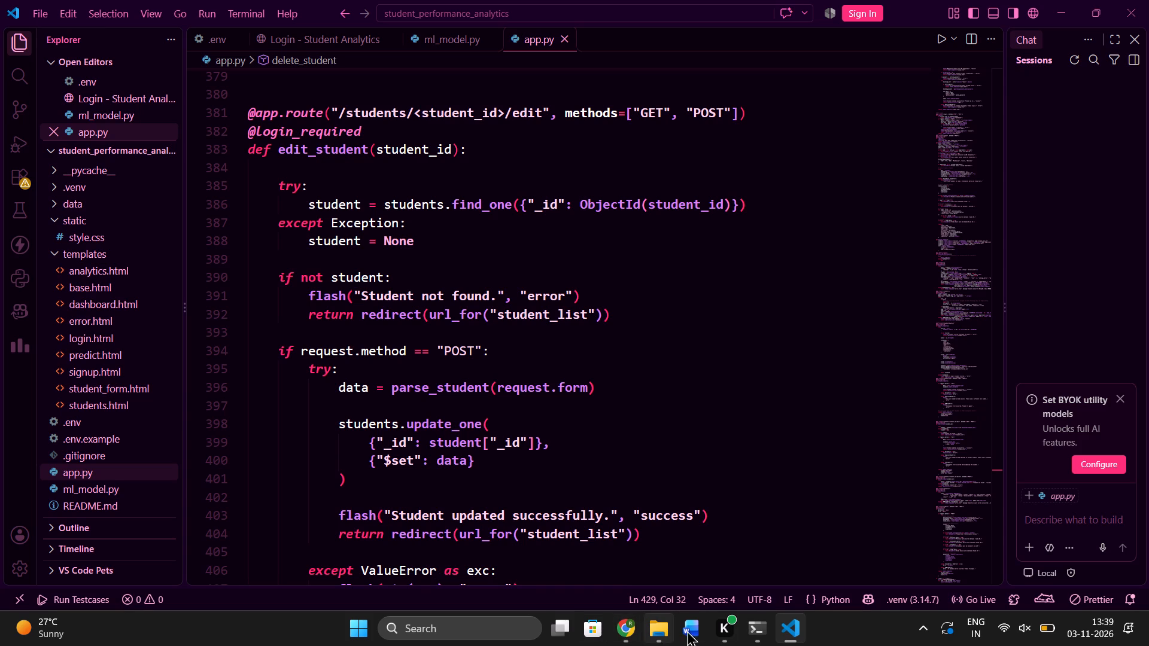
# In Word, add a line above the delete_student image in the Figure 5.4 box and paste the edit_student screenshot there.
pyautogui.click(696, 630)
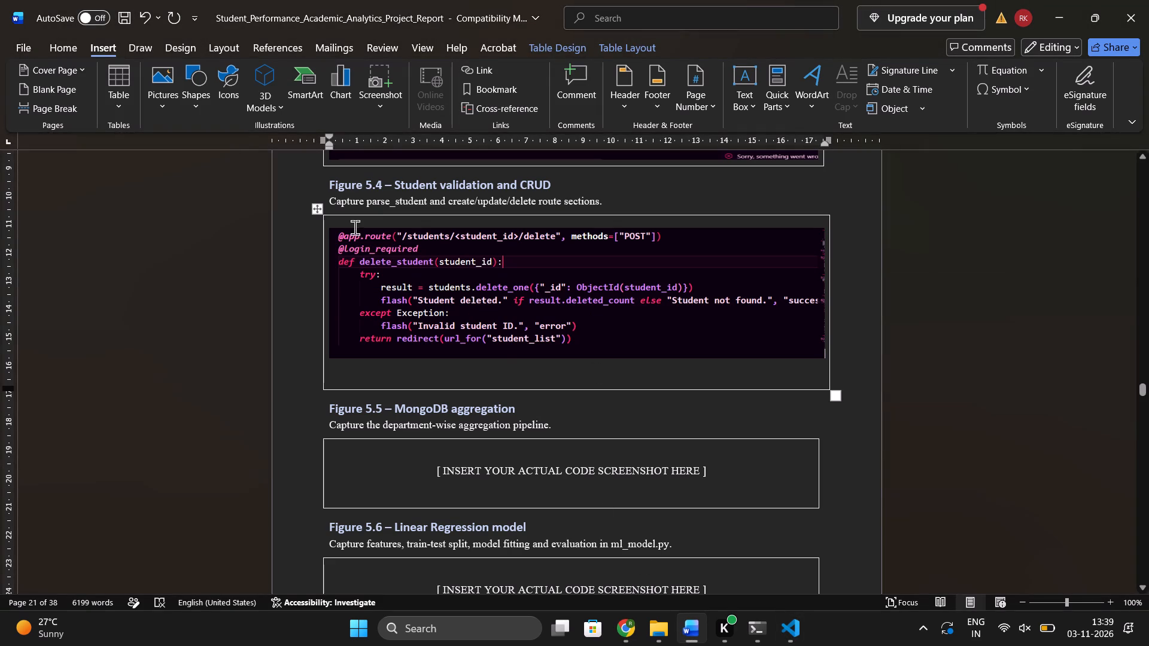
pyautogui.click(349, 218)
pyautogui.press('Return')
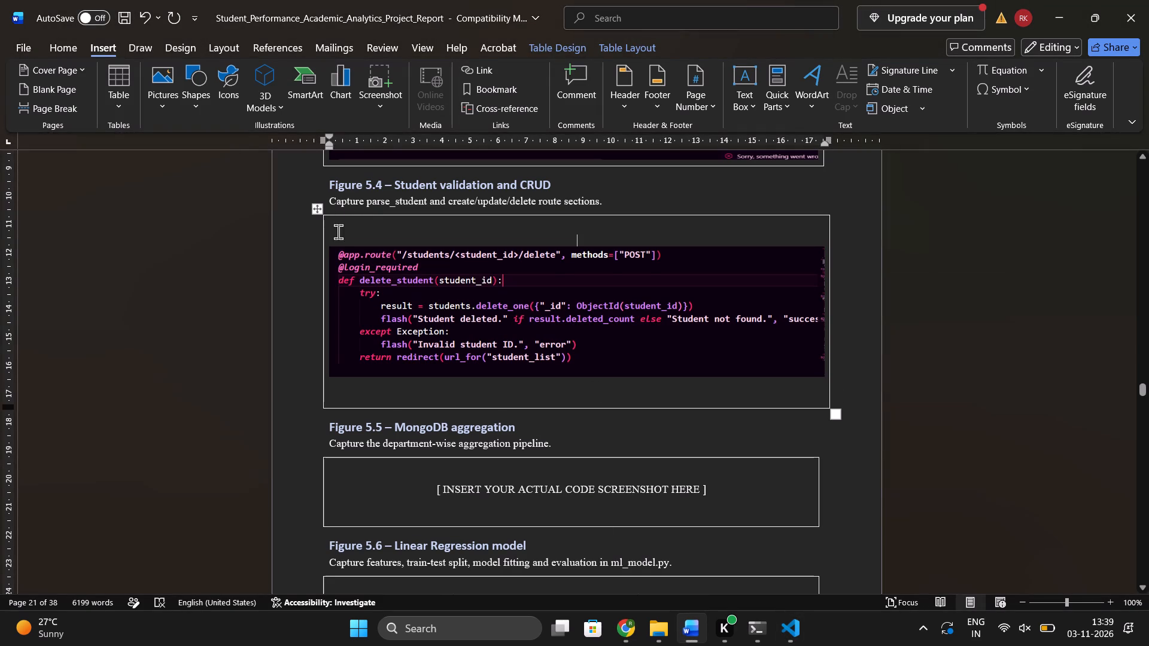
pyautogui.click(348, 228)
pyautogui.hotkey('ctrl', 'v')
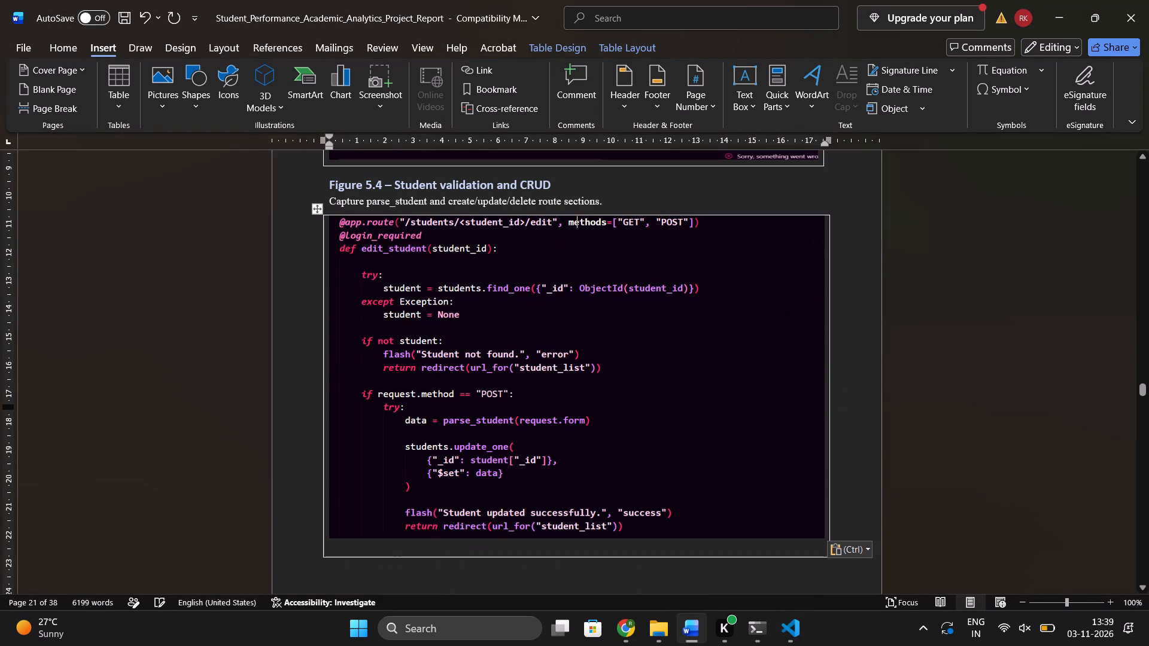
pyautogui.scroll(-1, 368, 263)
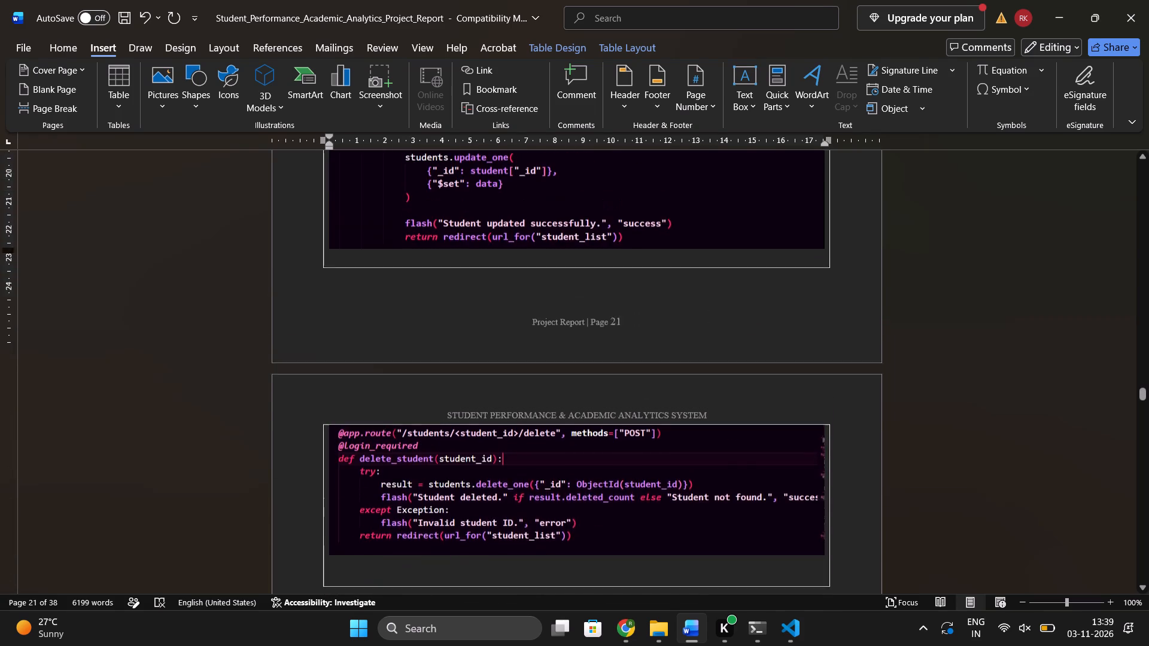
pyautogui.click(624, 630)
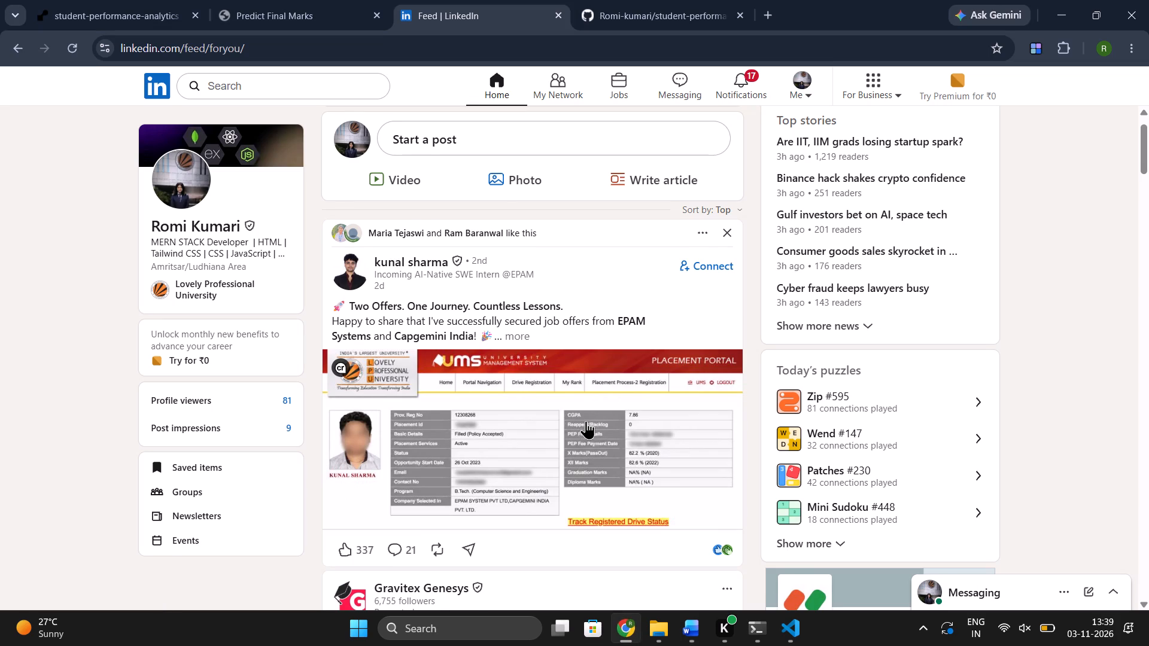
pyautogui.scroll(1, 586, 420)
pyautogui.click(785, 634)
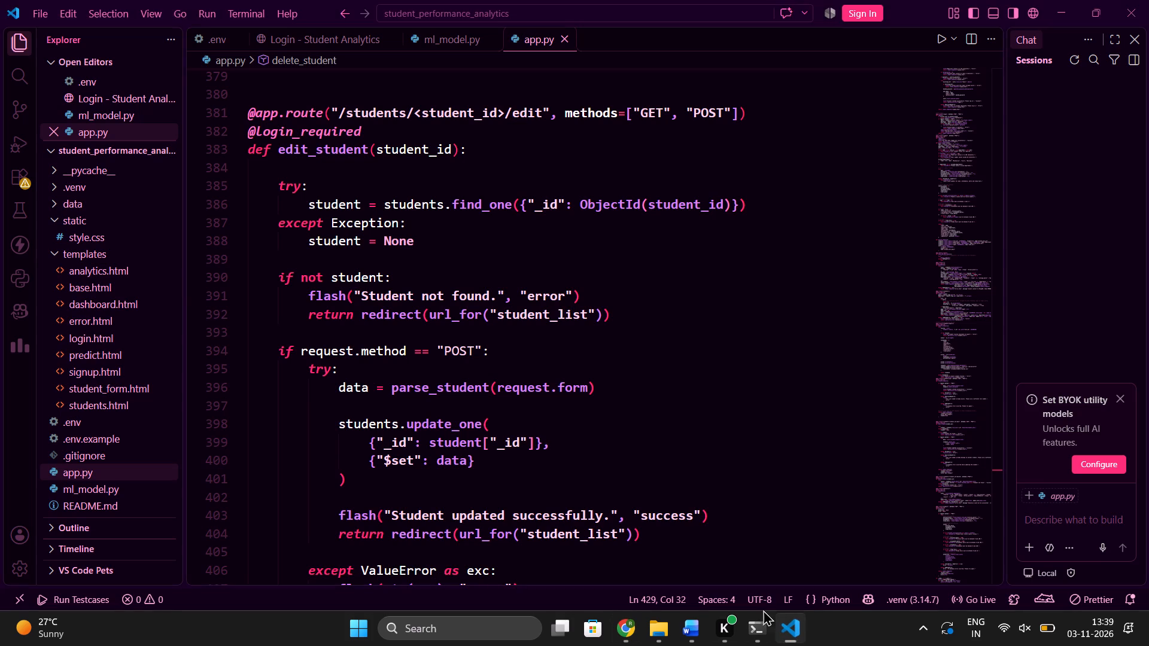
pyautogui.scroll(10, 607, 365)
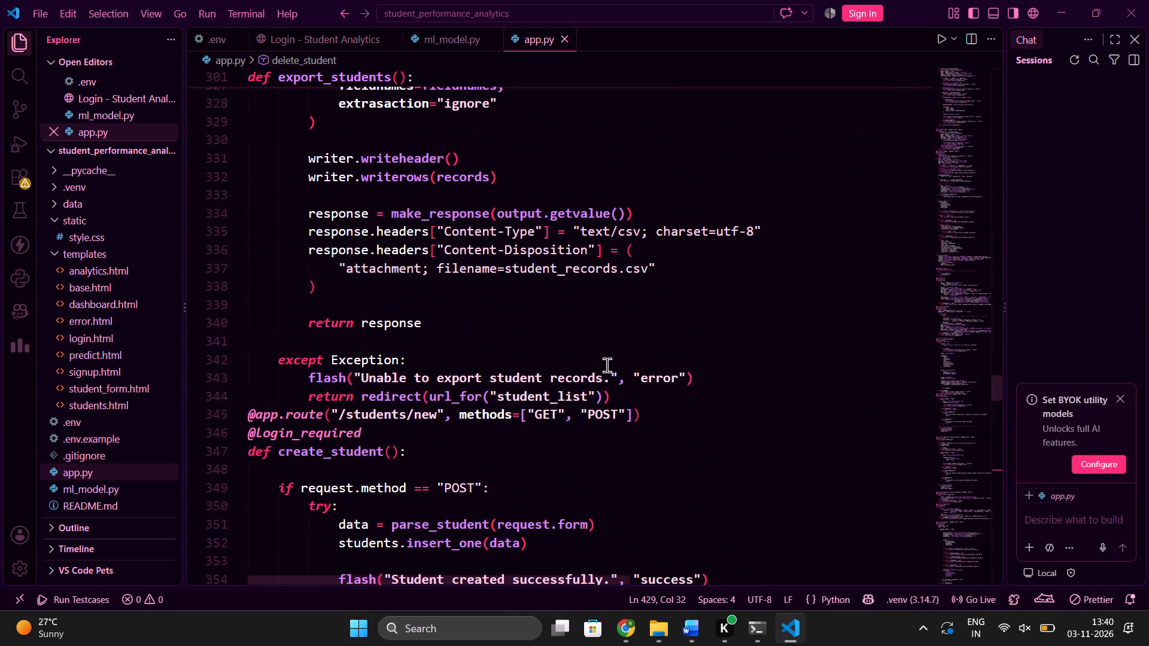
pyautogui.scroll(-4, 607, 365)
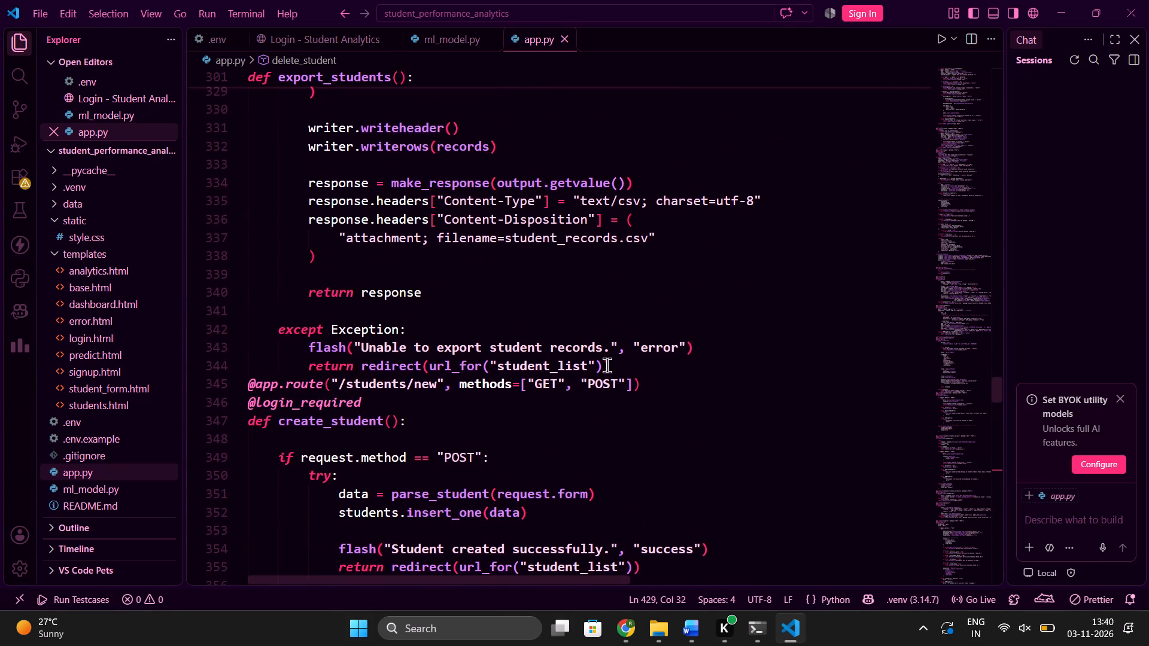
pyautogui.scroll(-5, 607, 365)
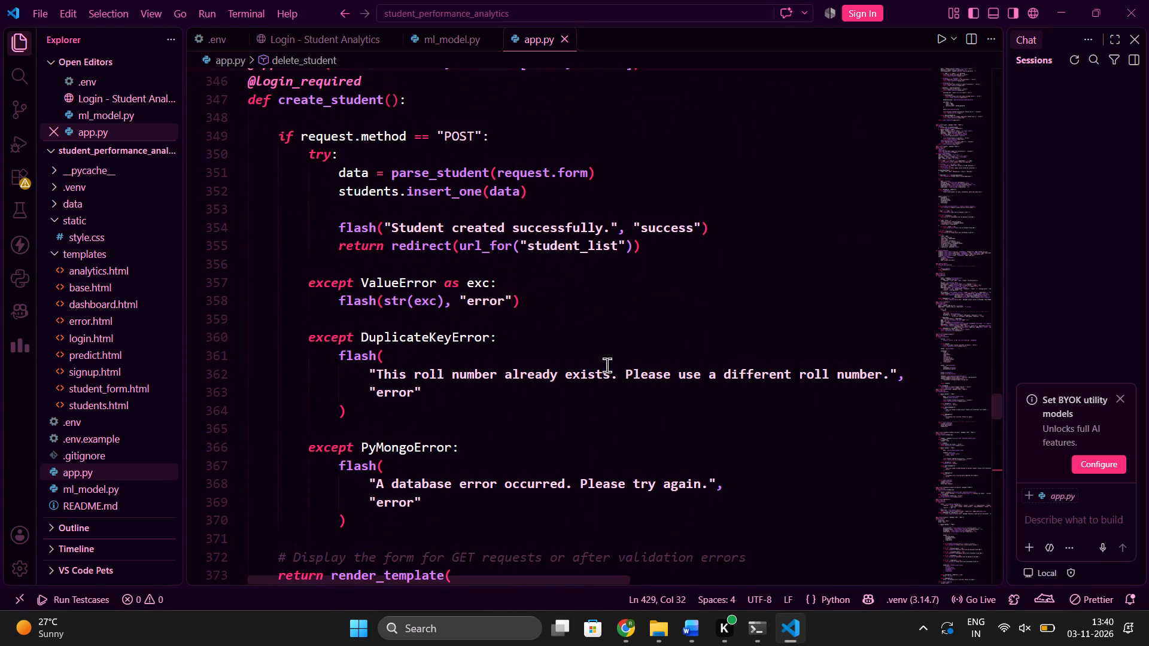
pyautogui.press('Print')
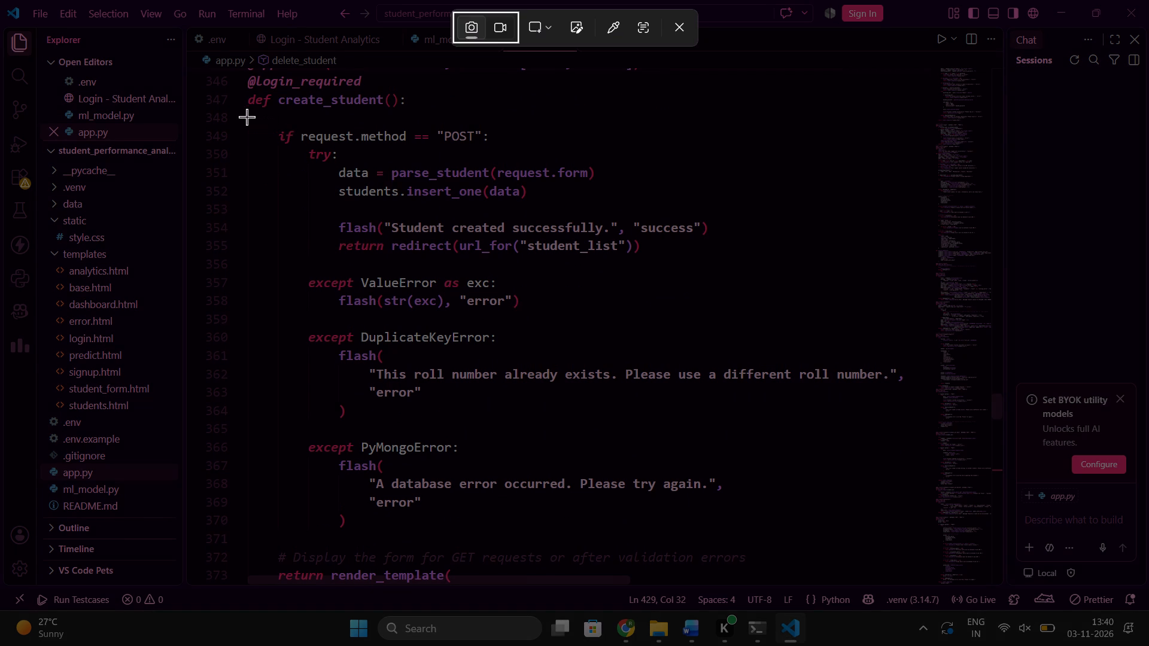
pyautogui.moveTo(243, 69); pyautogui.dragTo(952, 509)
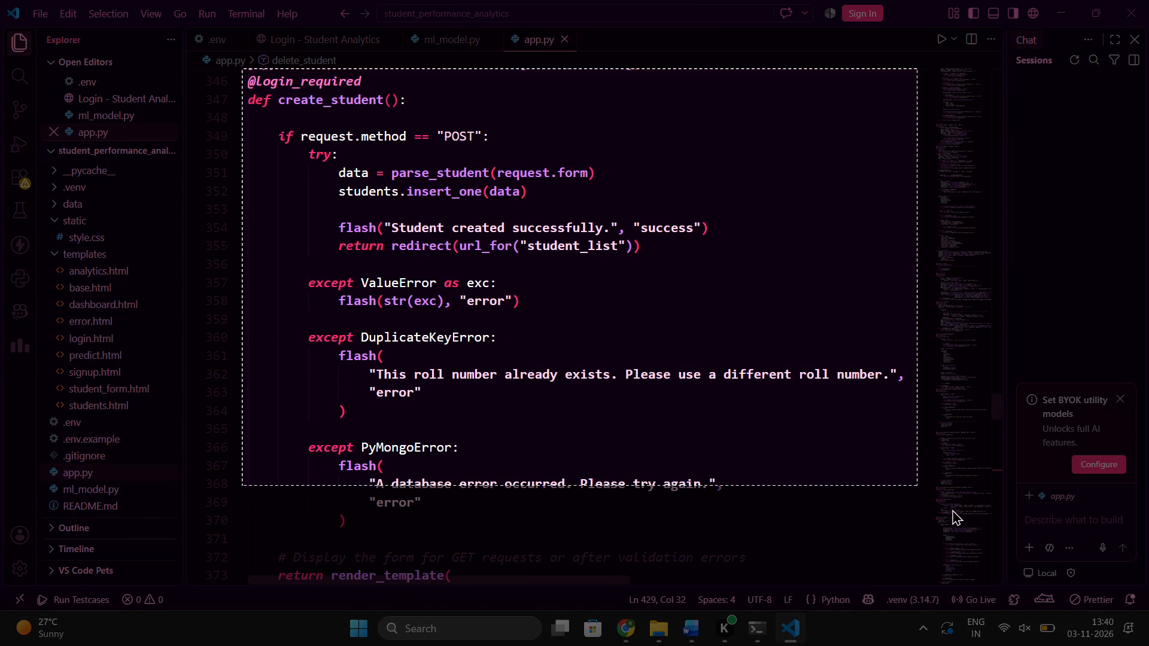
pyautogui.moveTo(952, 509); pyautogui.dragTo(931, 531)
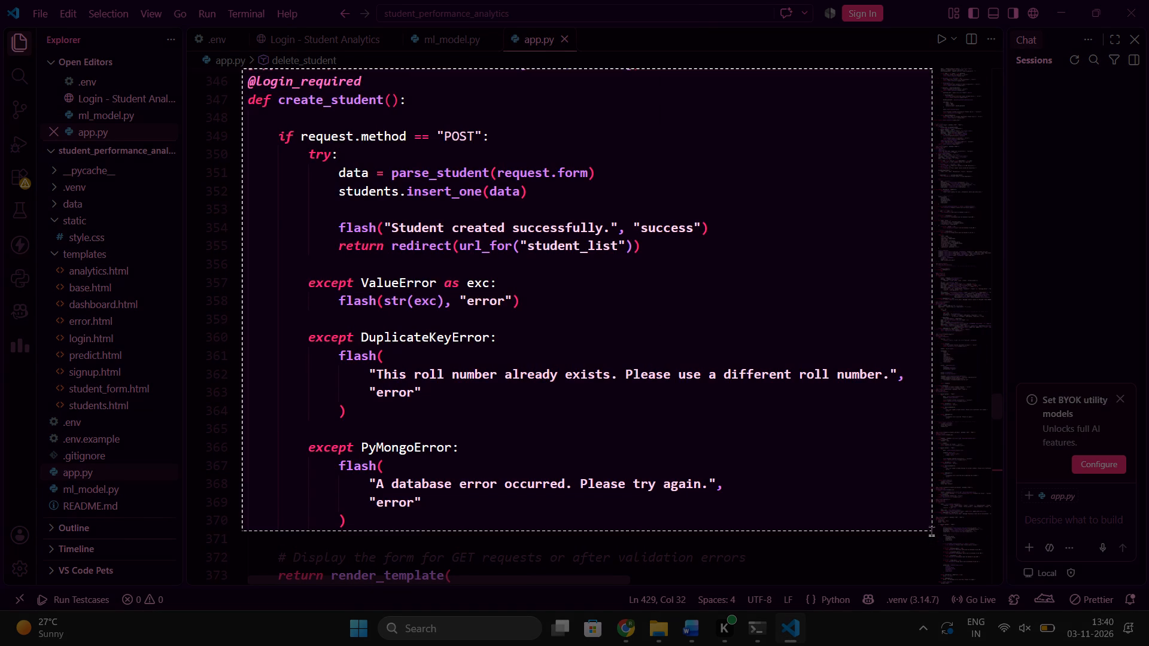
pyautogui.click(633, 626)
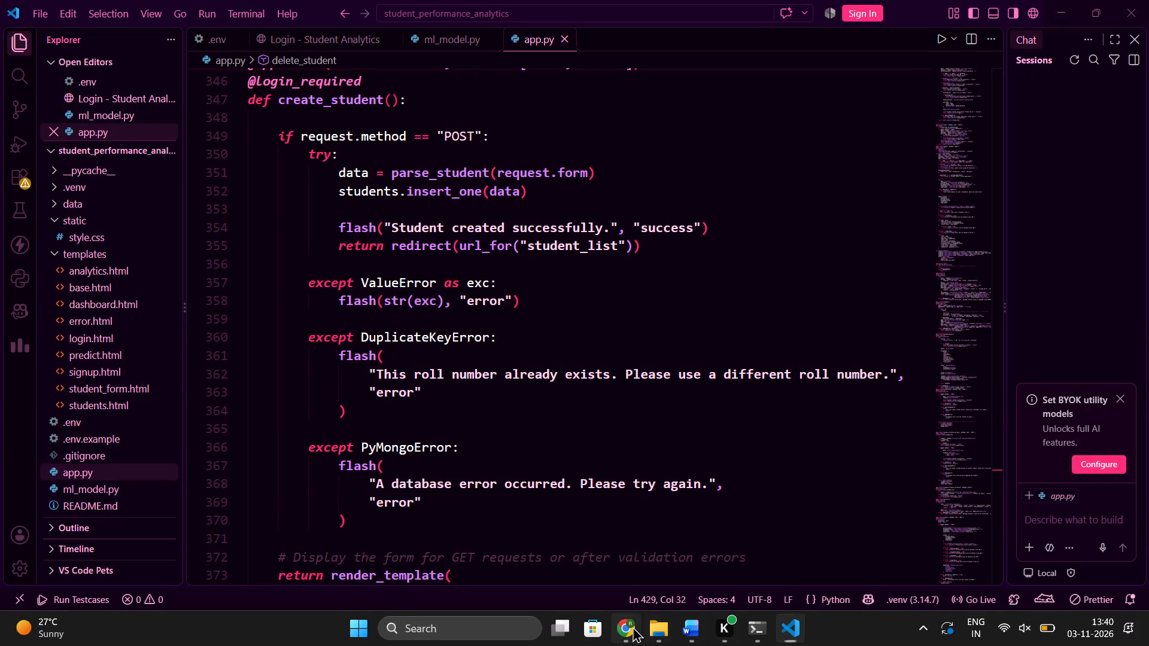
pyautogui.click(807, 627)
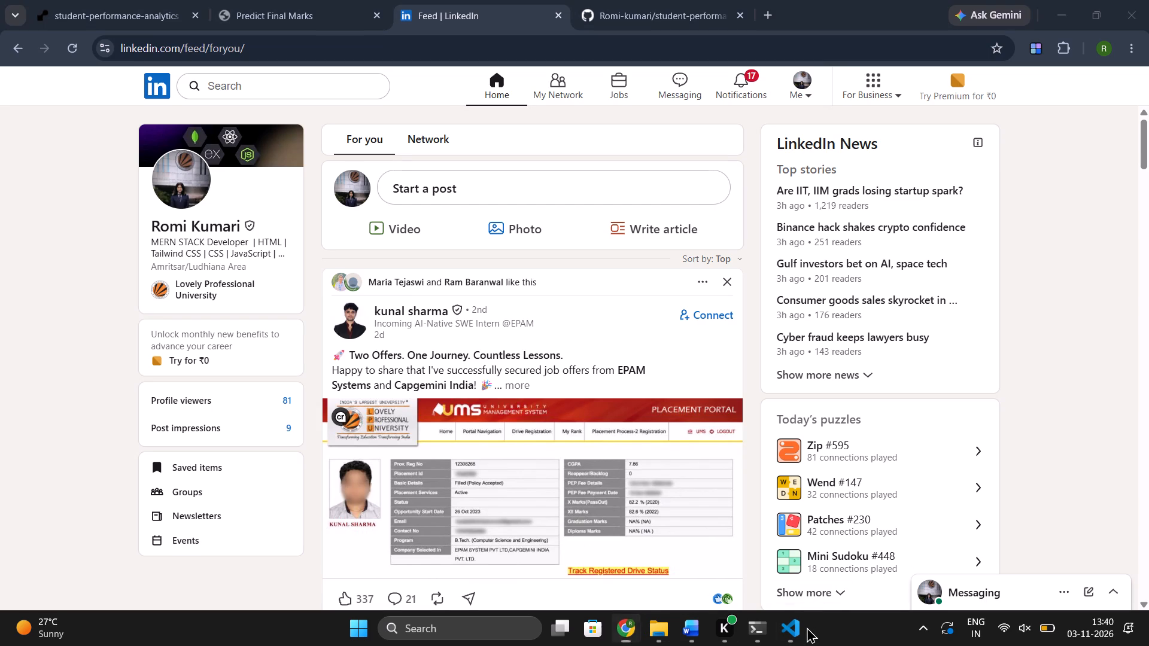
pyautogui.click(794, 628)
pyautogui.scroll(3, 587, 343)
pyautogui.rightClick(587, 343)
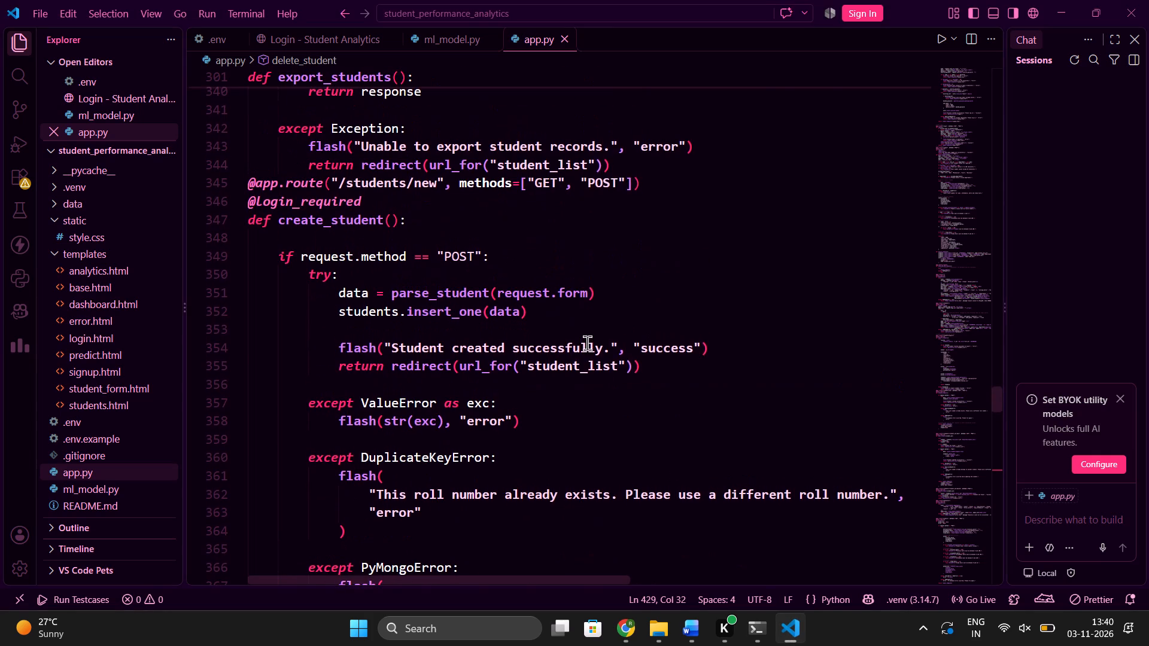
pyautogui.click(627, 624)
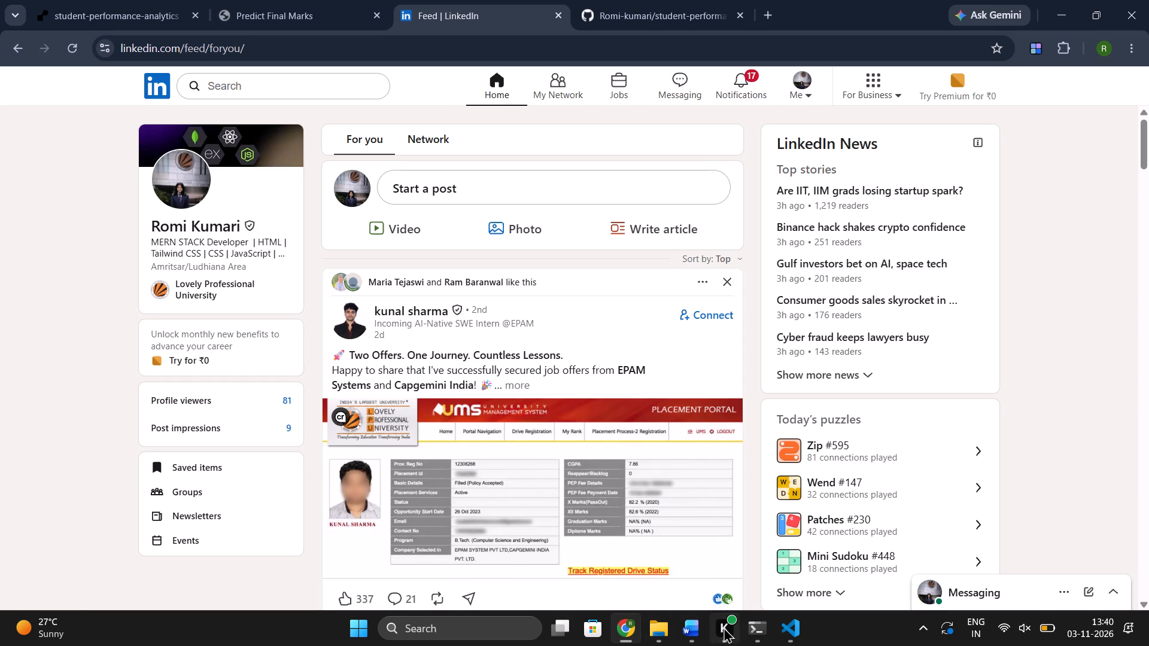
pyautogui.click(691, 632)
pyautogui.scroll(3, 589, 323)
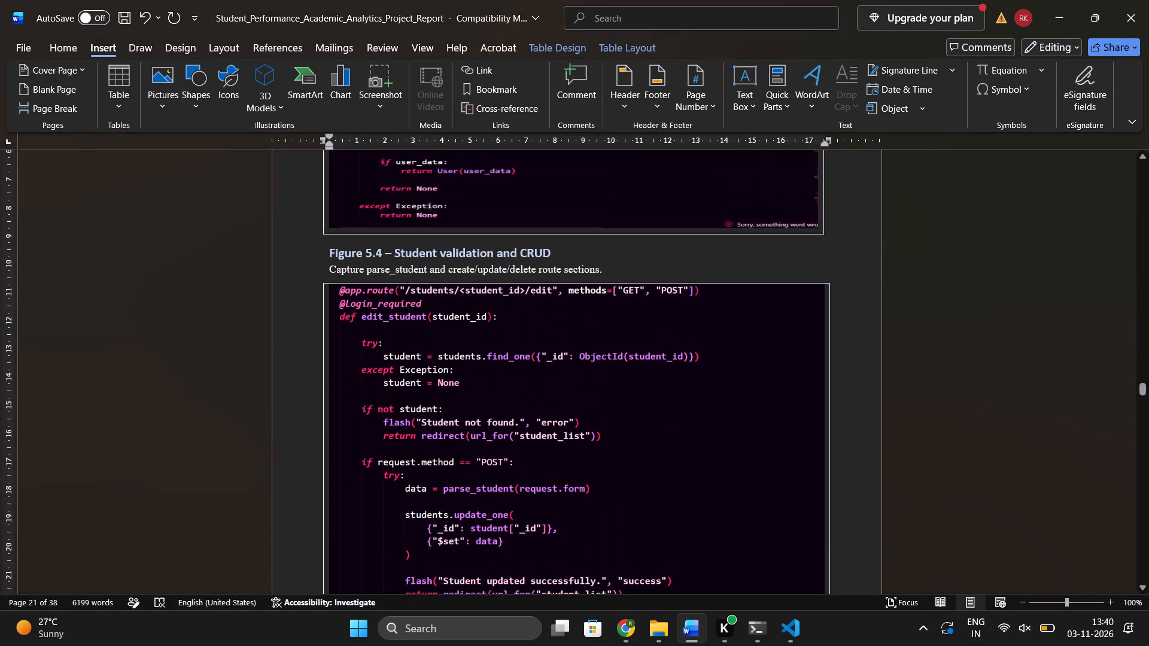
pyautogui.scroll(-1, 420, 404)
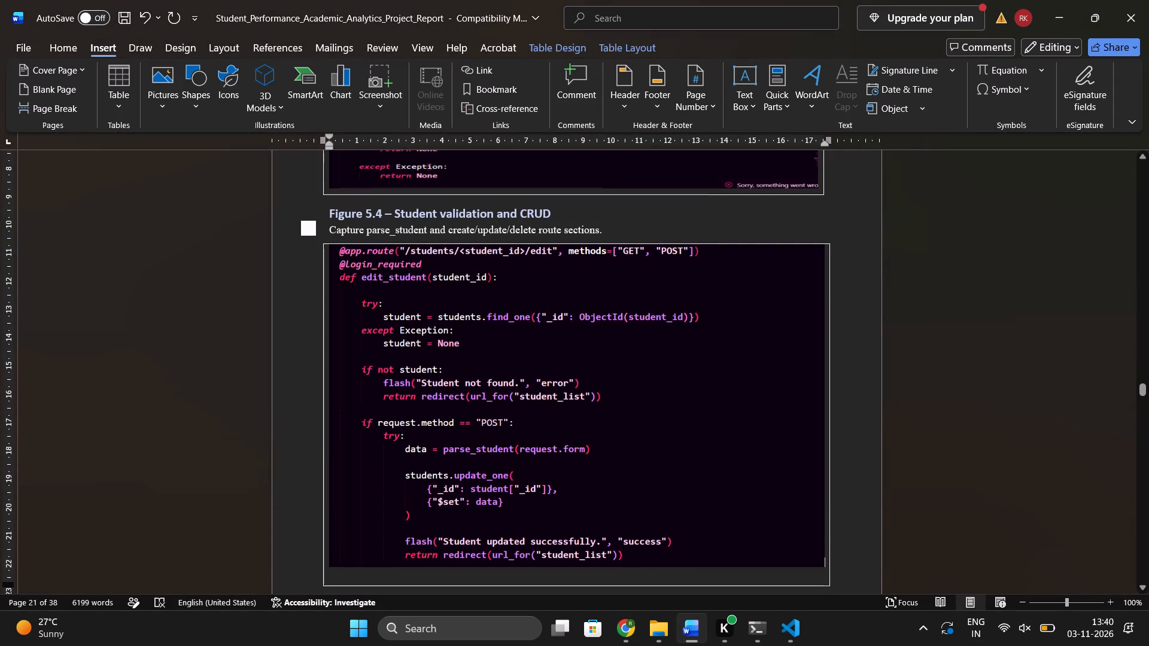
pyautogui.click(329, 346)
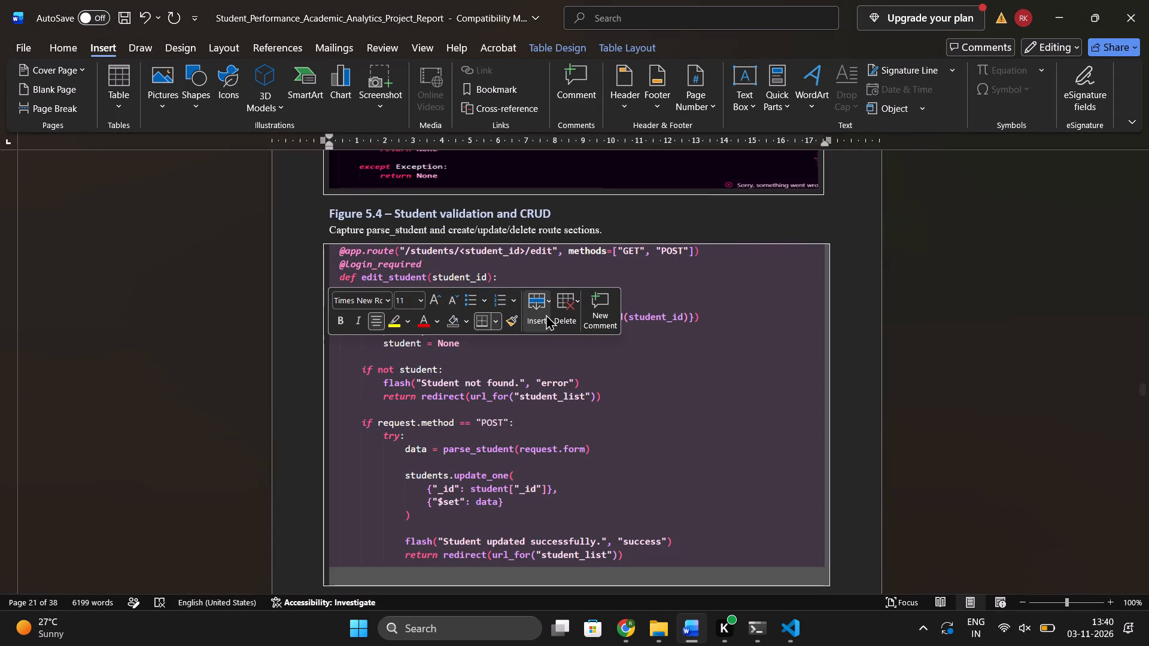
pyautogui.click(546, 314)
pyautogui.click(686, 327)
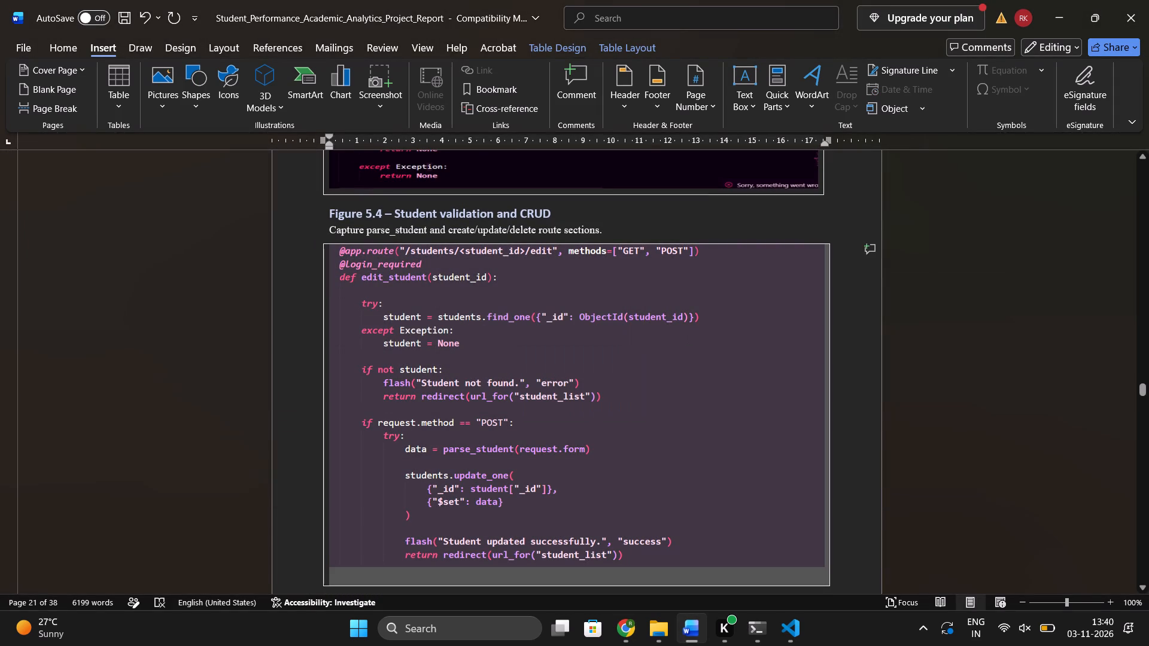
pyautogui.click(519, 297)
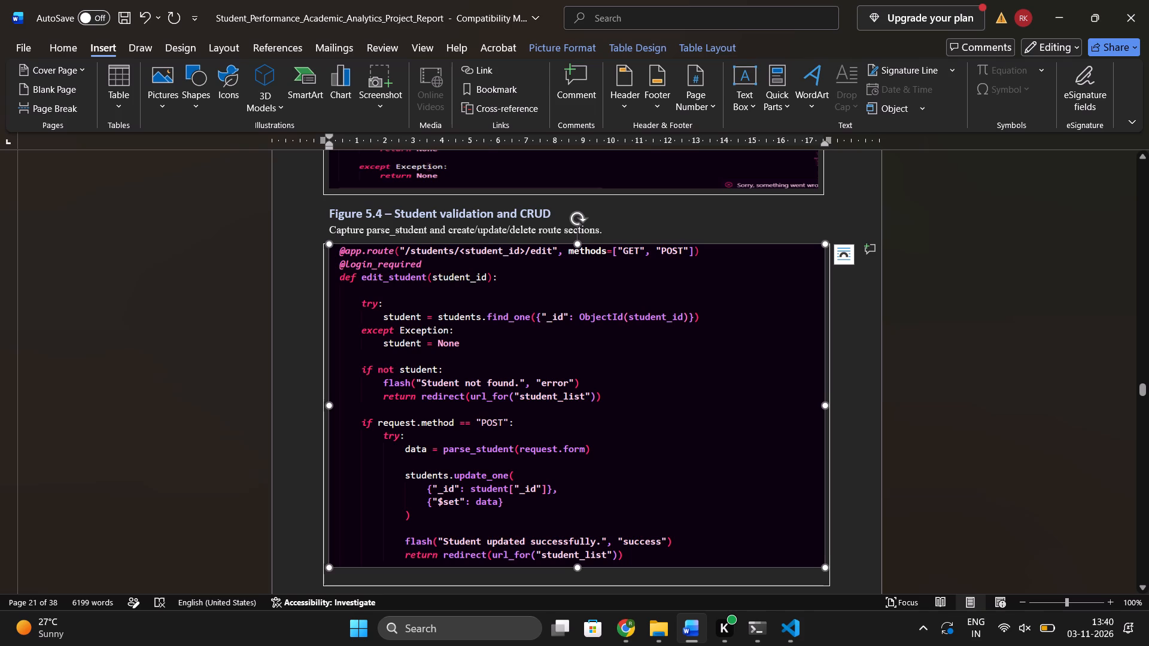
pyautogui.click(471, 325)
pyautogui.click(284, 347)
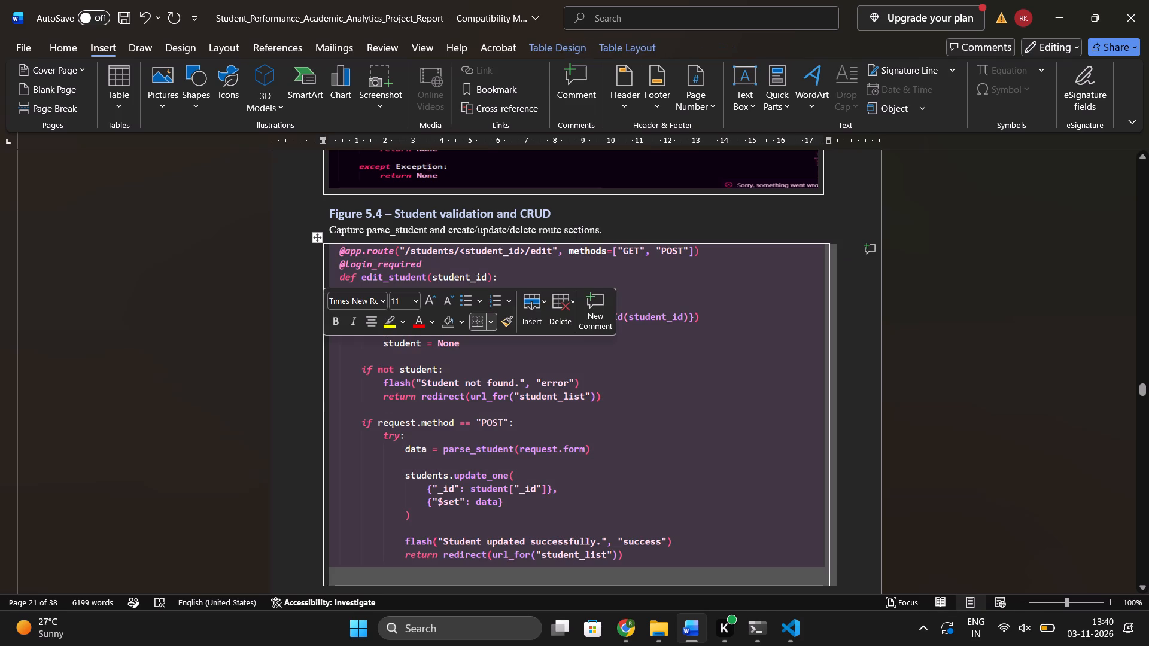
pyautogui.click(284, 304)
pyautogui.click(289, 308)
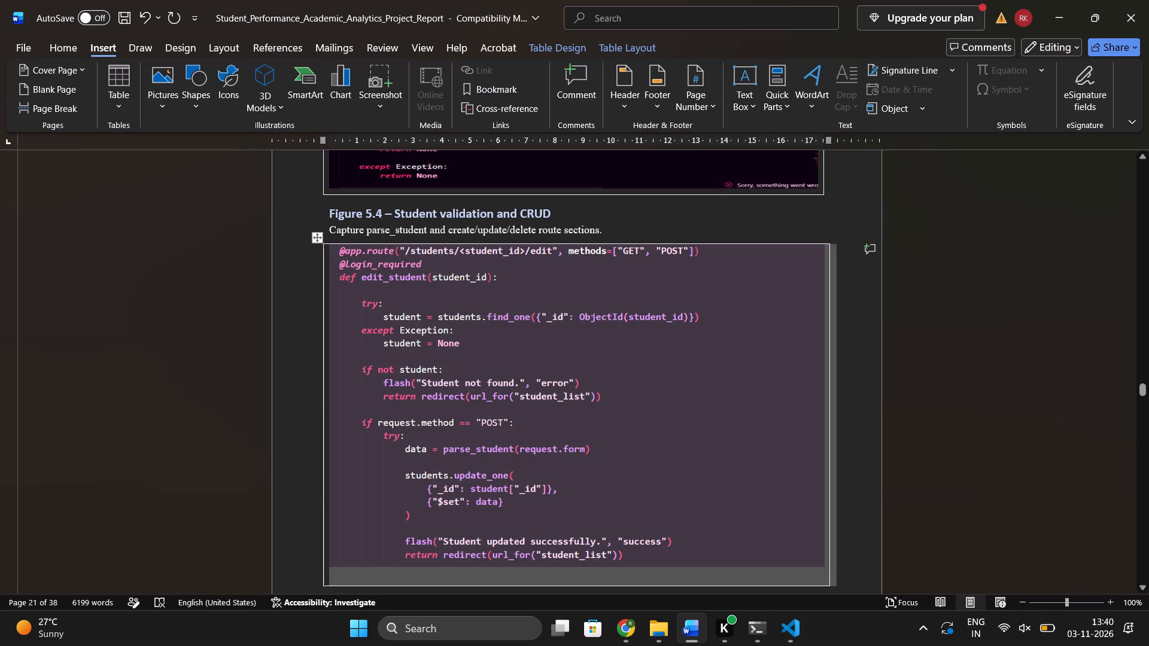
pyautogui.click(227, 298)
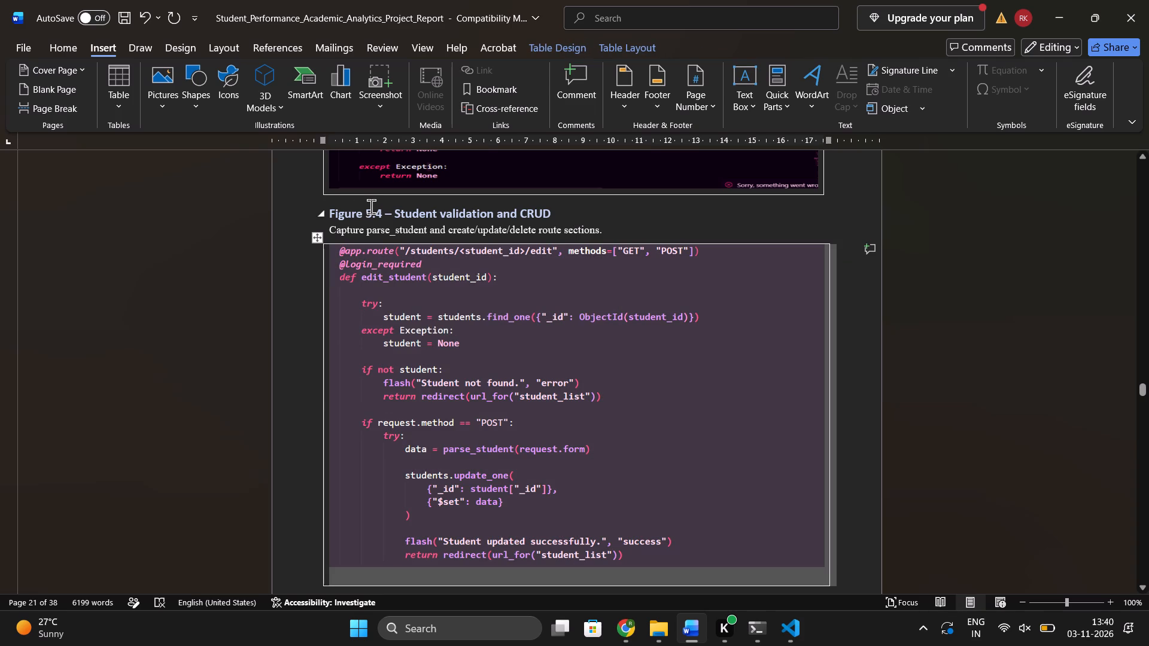
# In the report's Figure 5.4 box, add a line above the edit_student image and paste the create_student screenshot there.
pyautogui.click(371, 206)
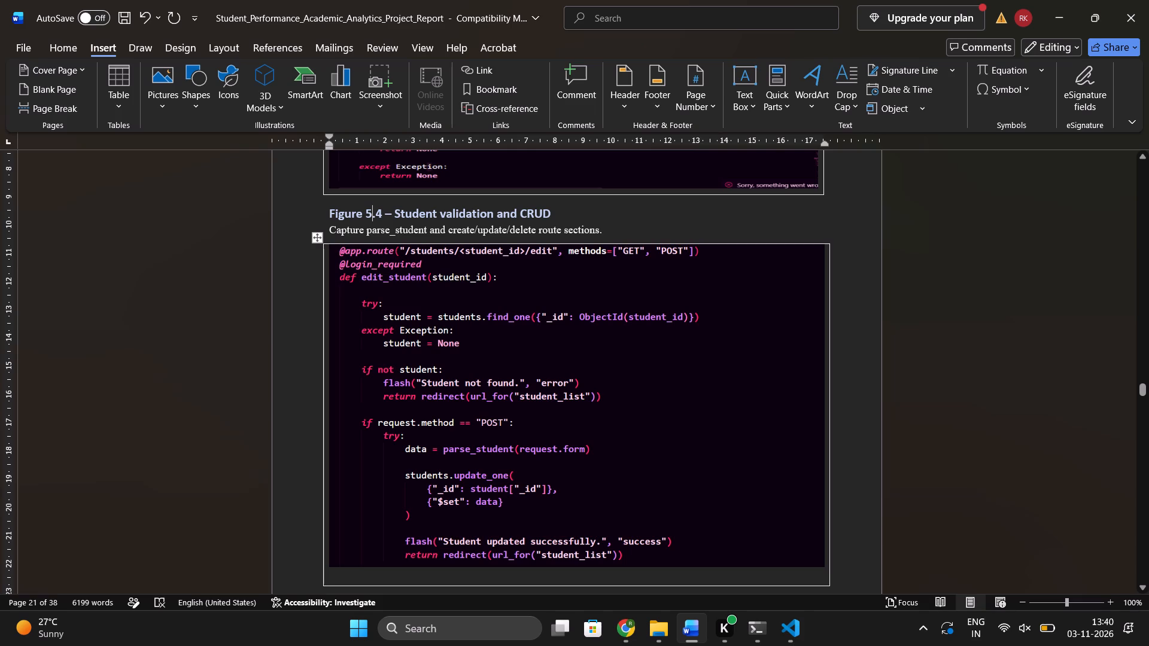
pyautogui.press('Down')
pyautogui.press('Down')
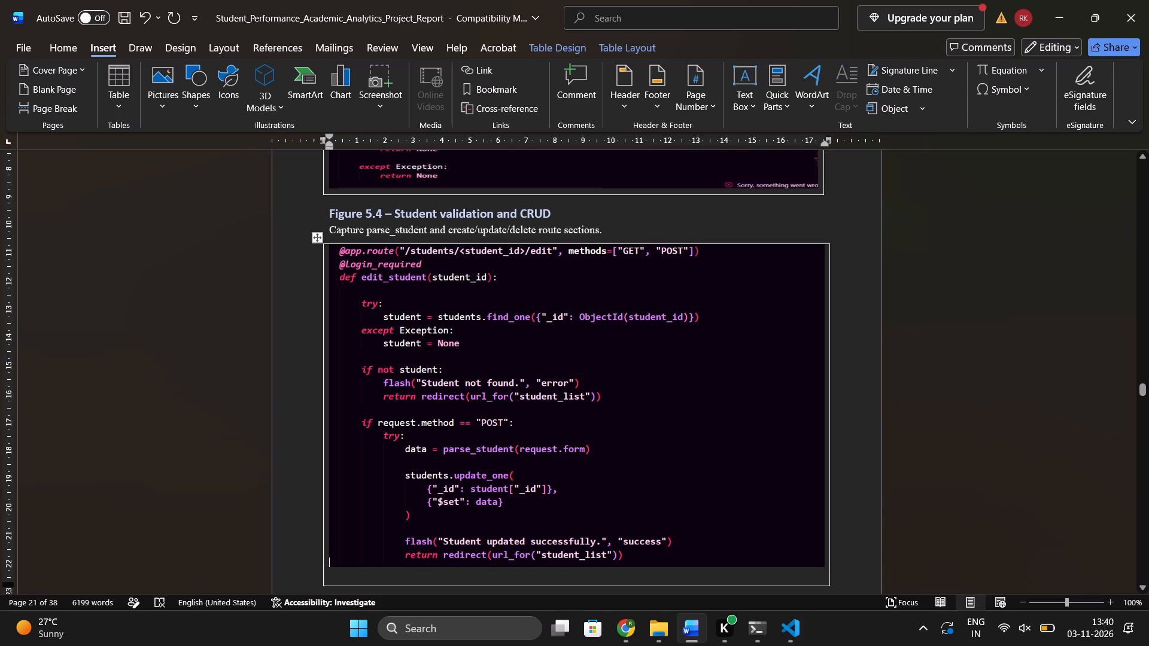
pyautogui.press('Return')
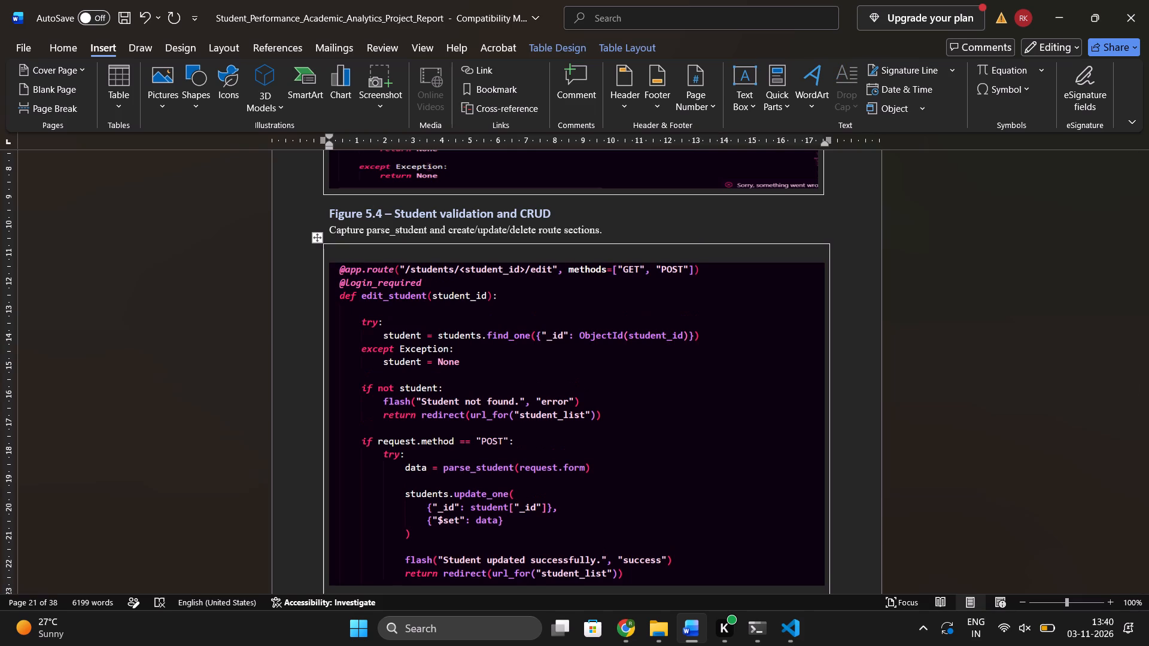
pyautogui.click(366, 251)
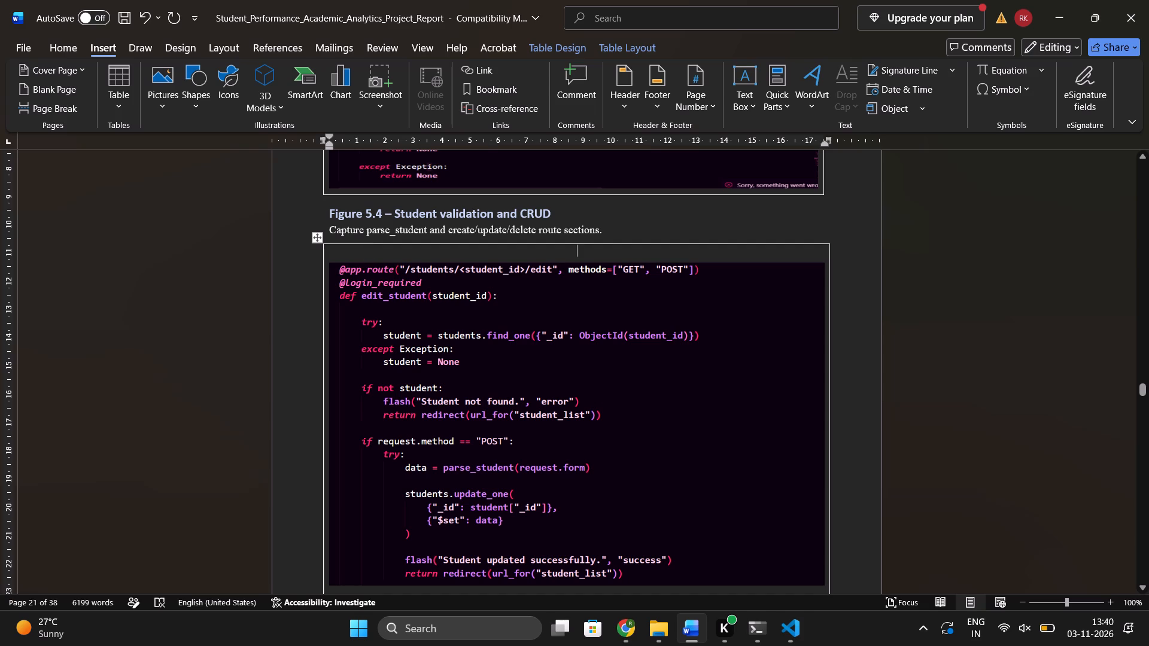
pyautogui.hotkey('ctrl', 'v')
# Remove the blank lines below the delete_student image at the end of the Figure 5.4 box.
pyautogui.scroll(-5, 366, 251)
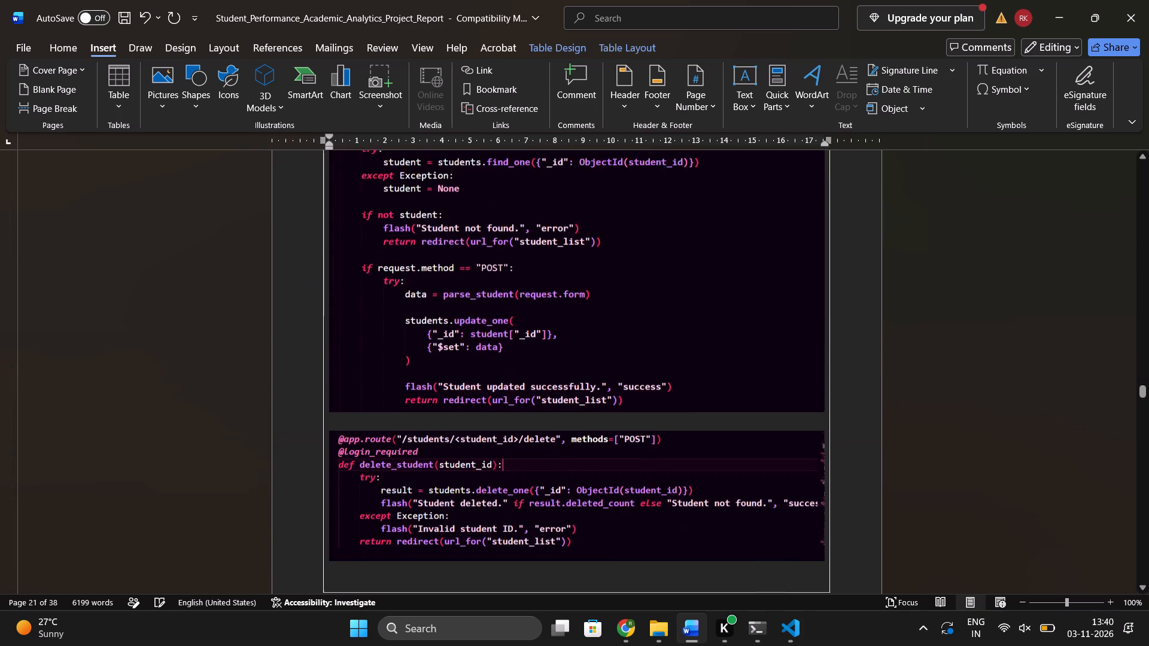
pyautogui.scroll(-4, 366, 251)
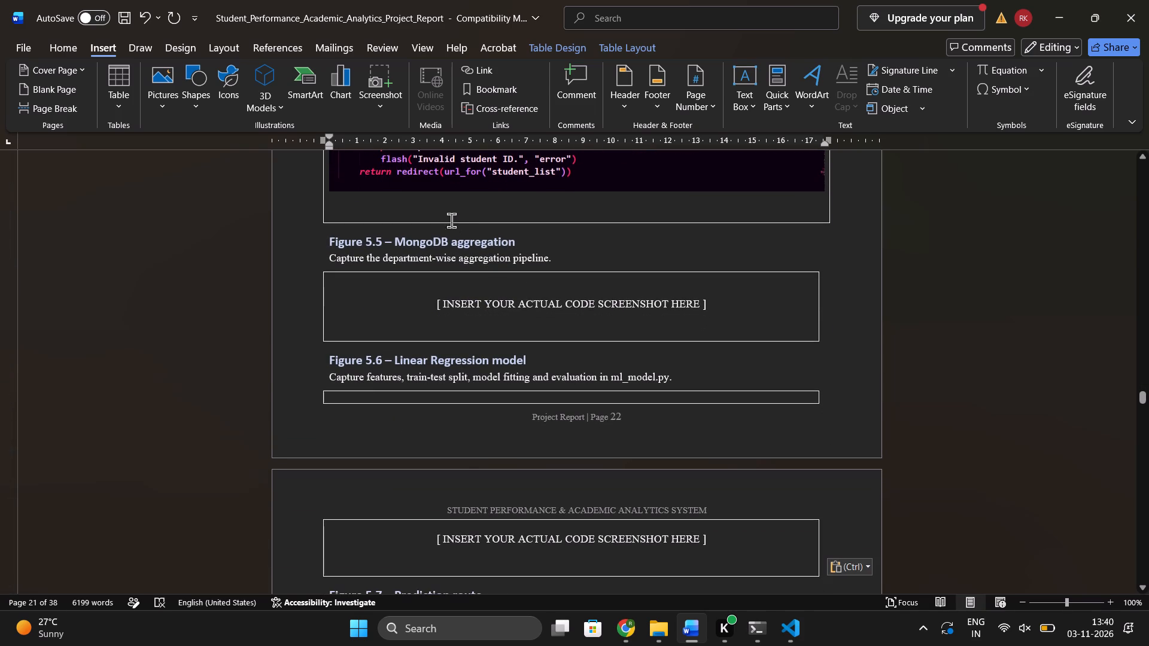
pyautogui.click(449, 216)
pyautogui.press('BackSpace')
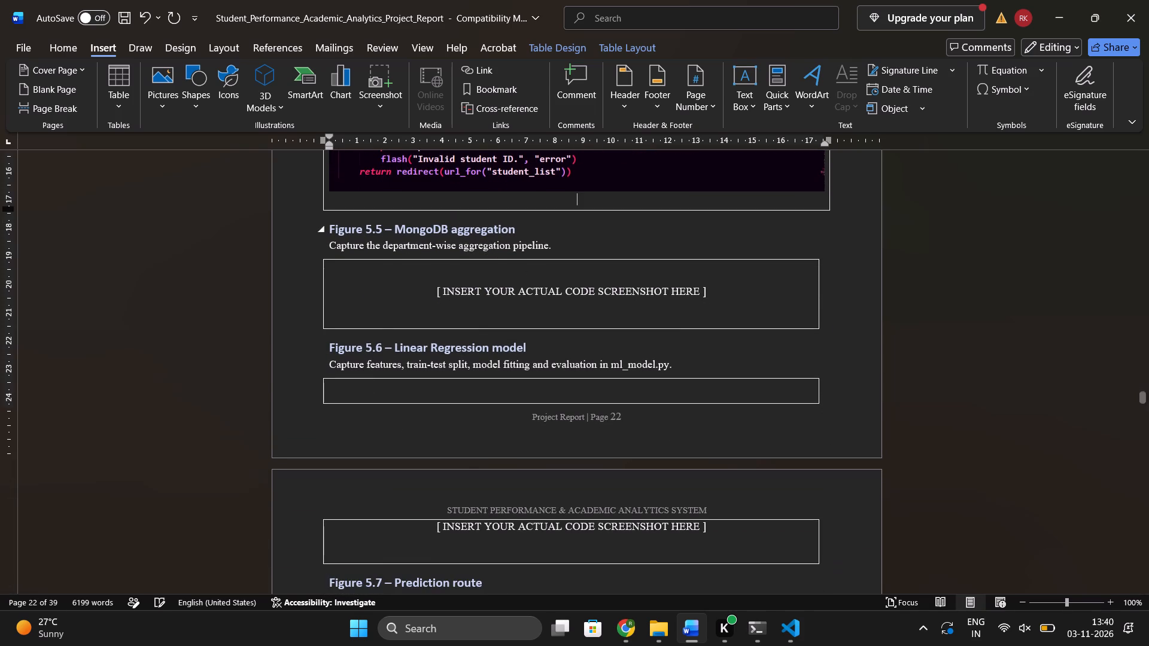
pyautogui.press('BackSpace')
pyautogui.scroll(2, 449, 216)
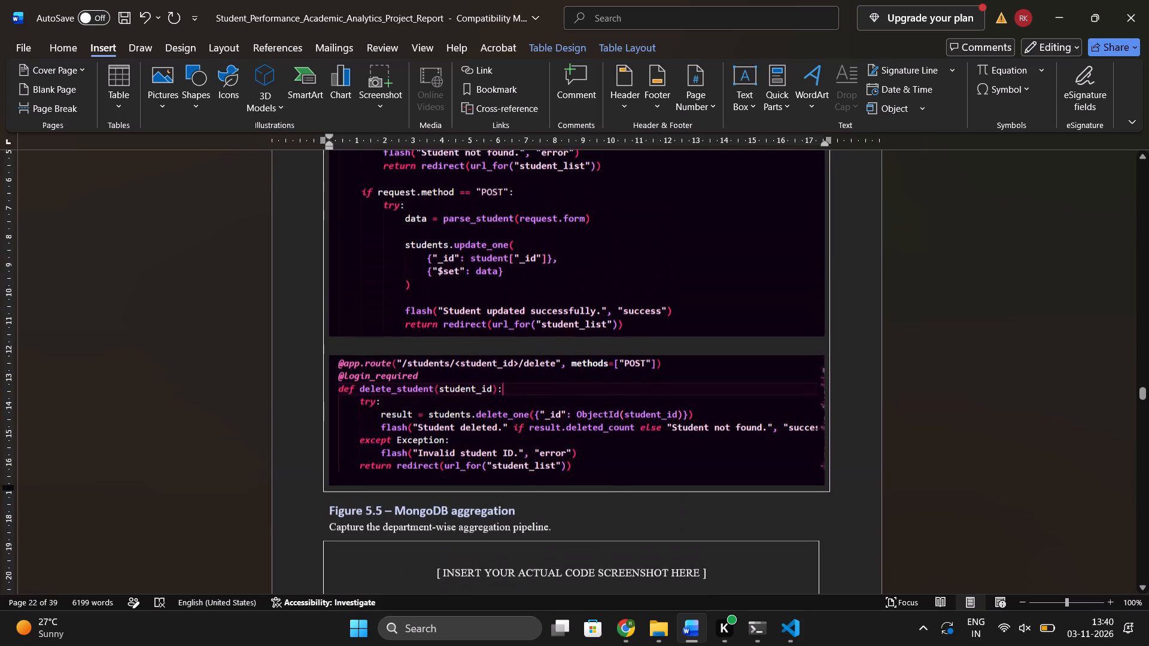
pyautogui.scroll(1, 449, 216)
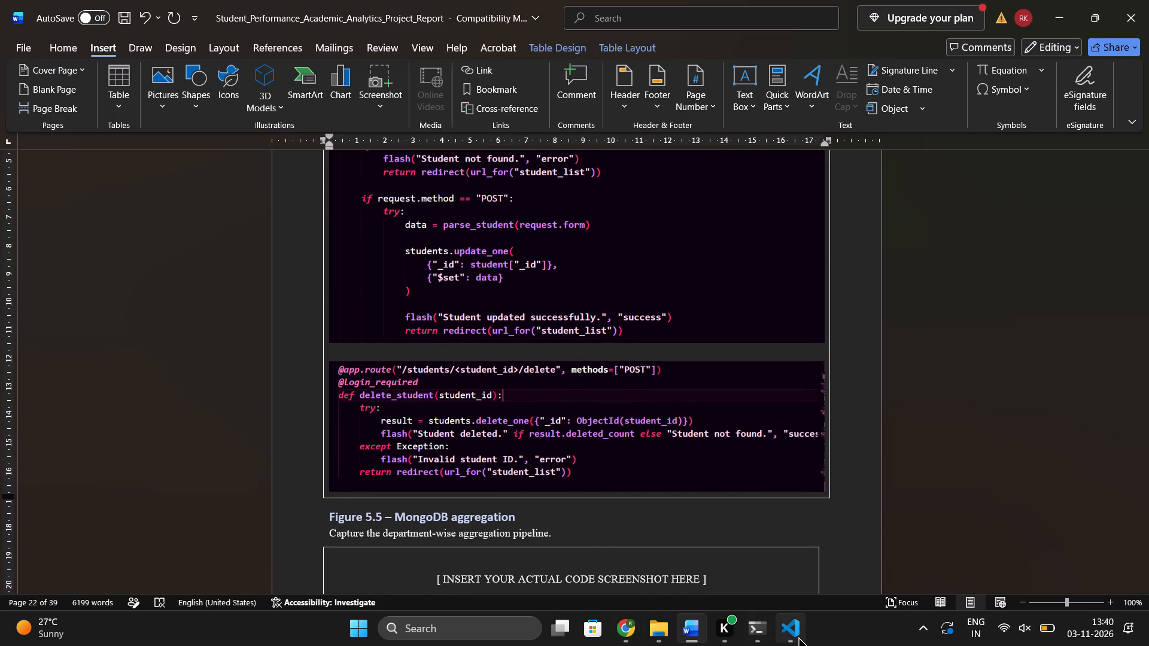
pyautogui.click(798, 636)
pyautogui.scroll(-9, 616, 434)
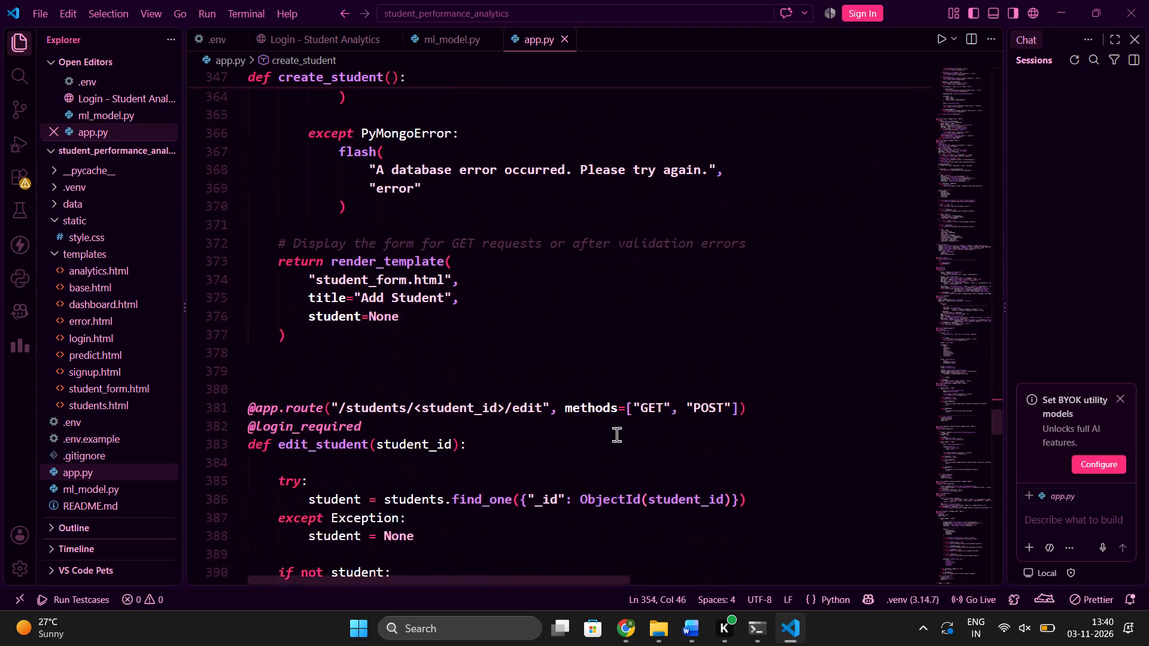
pyautogui.scroll(-2, 616, 434)
pyautogui.scroll(3, 616, 434)
pyautogui.scroll(-6, 616, 434)
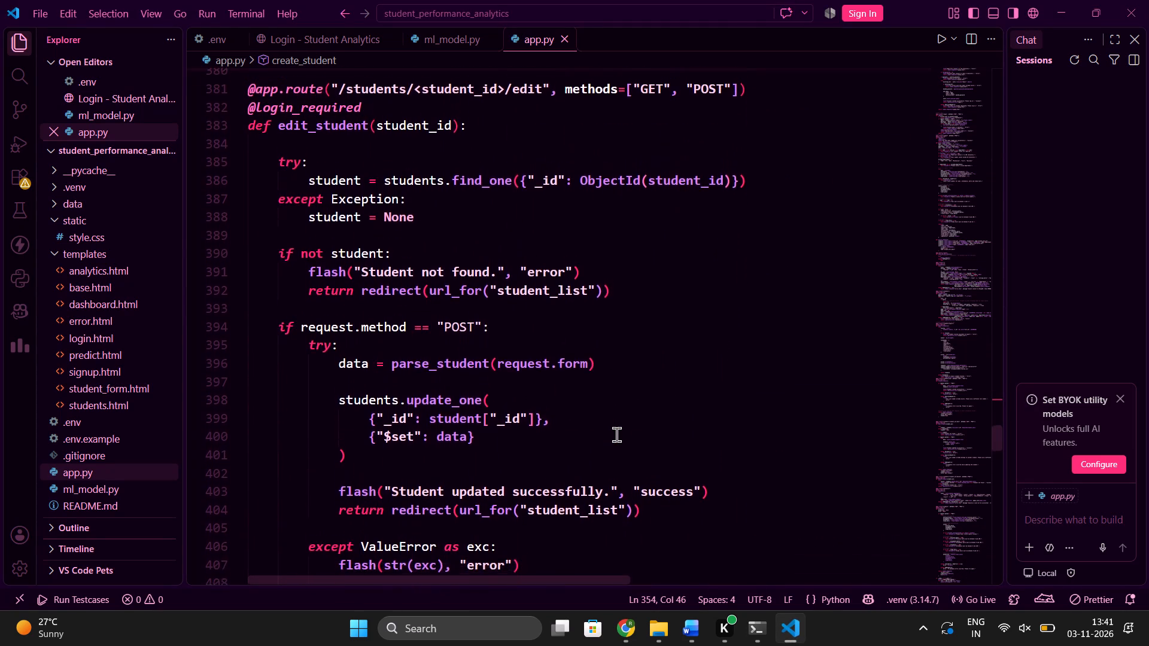
pyautogui.scroll(-10, 616, 434)
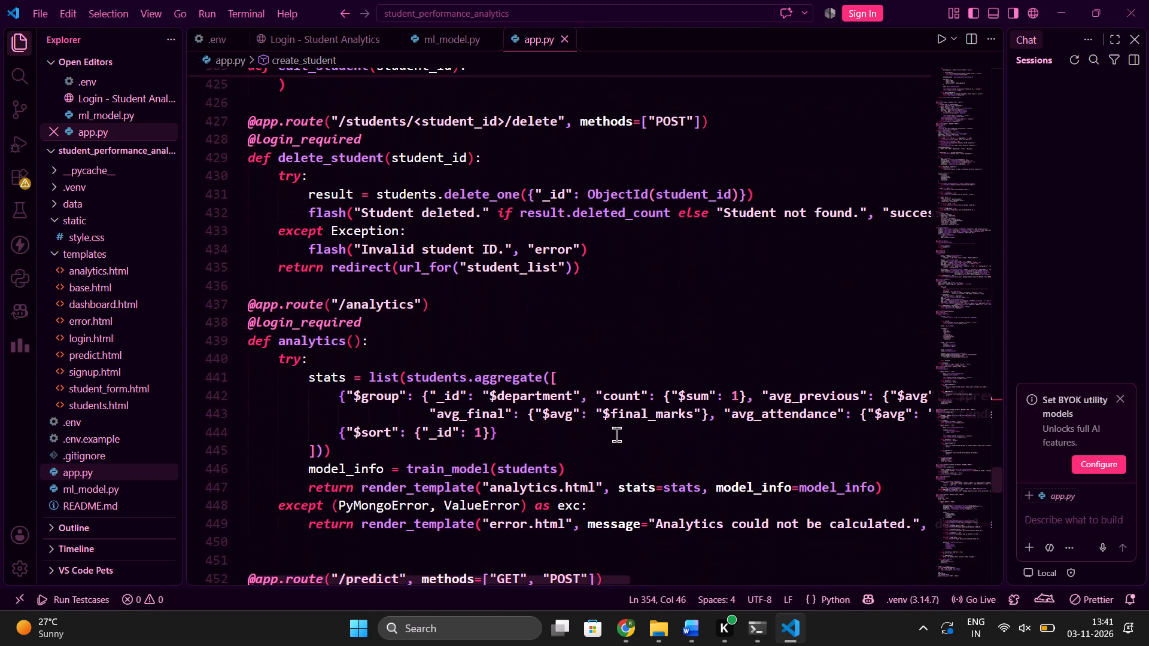
pyautogui.scroll(-11, 616, 434)
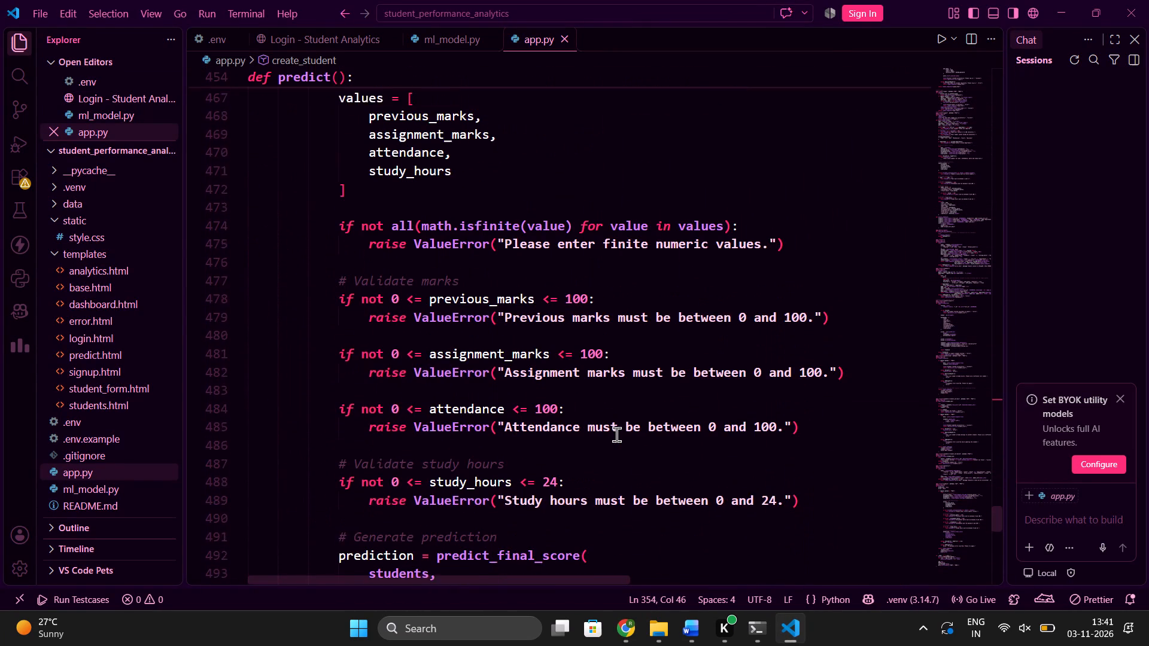
pyautogui.scroll(-8, 616, 434)
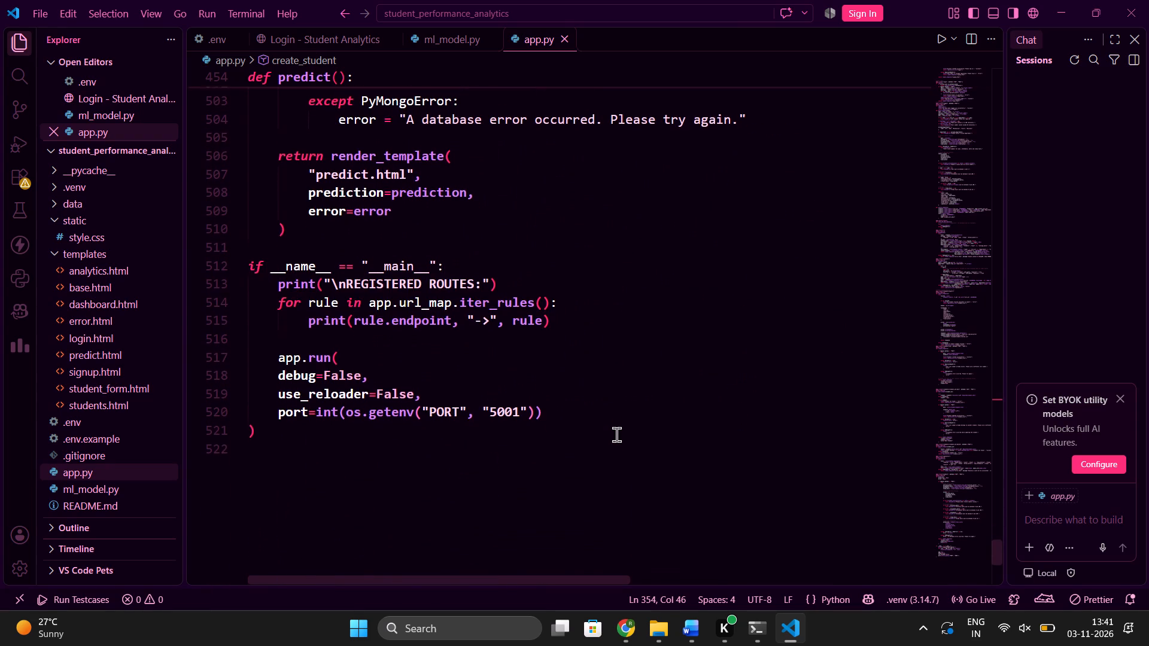
pyautogui.scroll(-1, 616, 434)
pyautogui.scroll(13, 616, 434)
pyautogui.scroll(11, 616, 434)
pyautogui.scroll(13, 616, 434)
pyautogui.scroll(9, 616, 434)
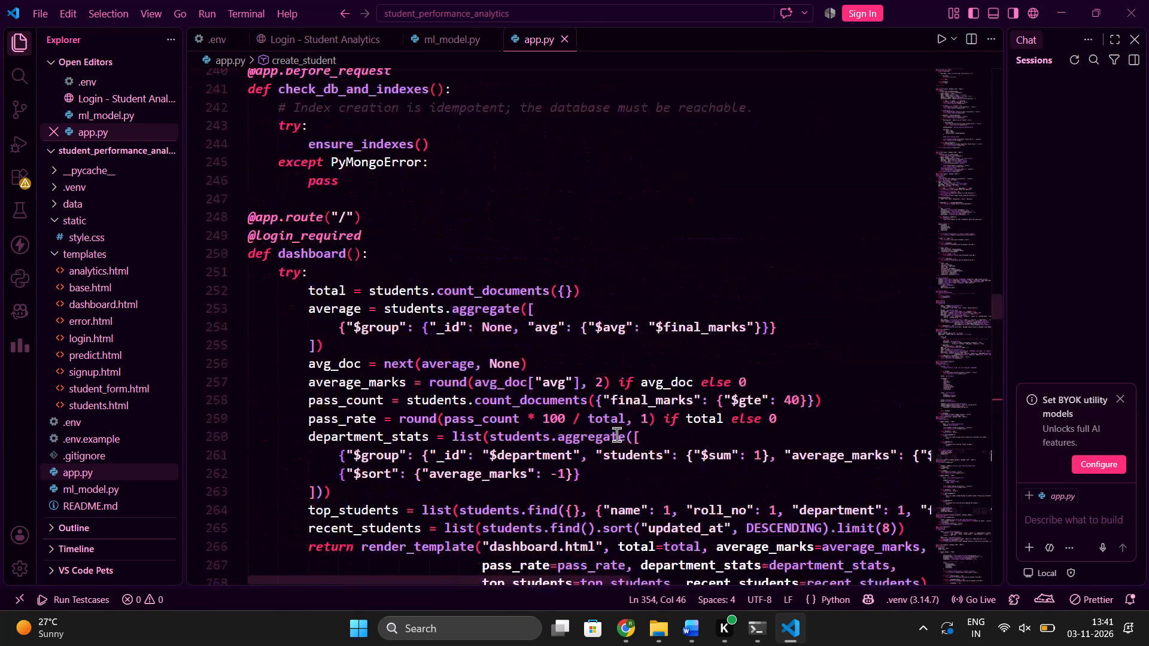
pyautogui.scroll(8, 616, 434)
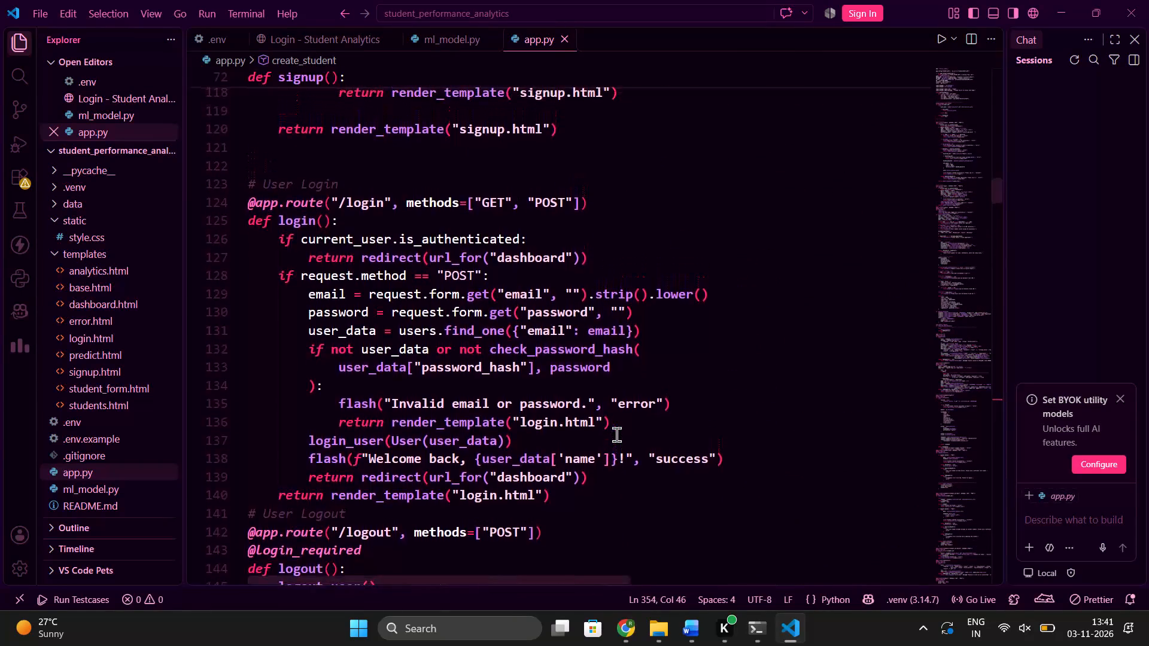
pyautogui.scroll(9, 616, 434)
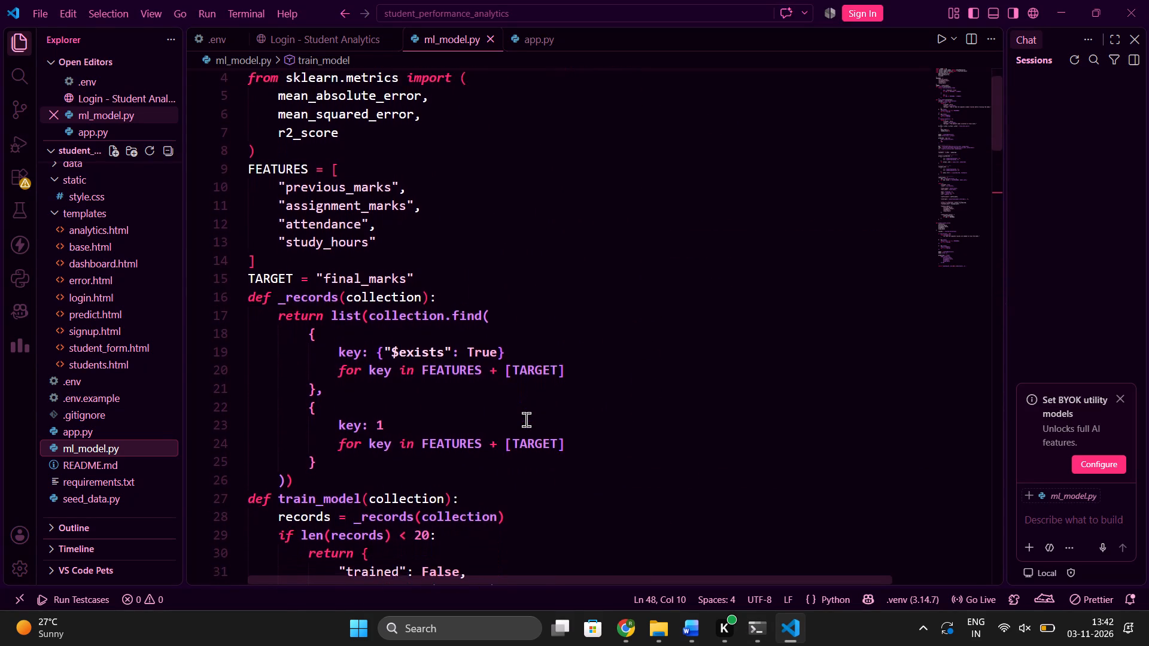
pyautogui.scroll(-3, 526, 419)
pyautogui.scroll(5, 526, 419)
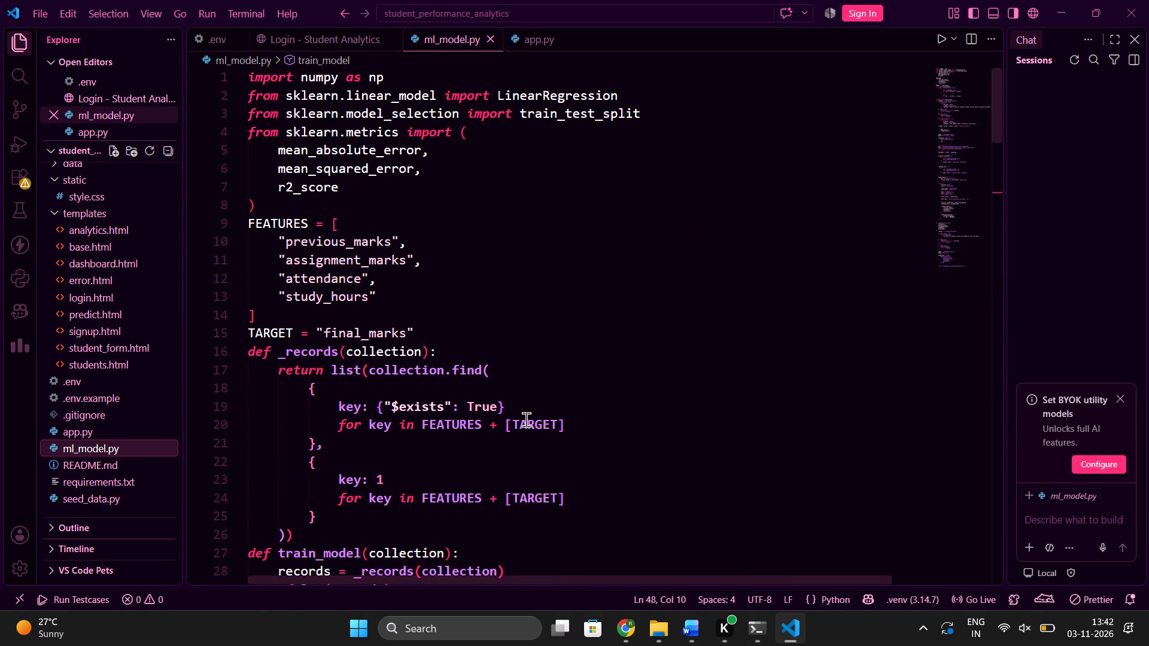
pyautogui.scroll(-11, 526, 419)
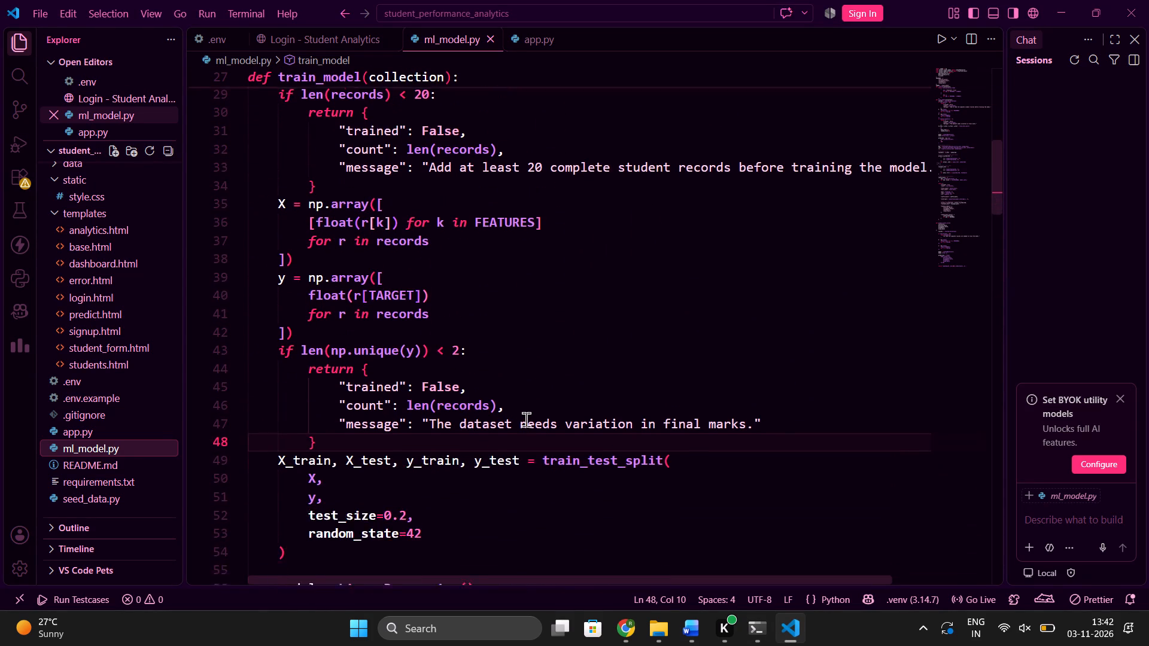
pyautogui.scroll(-2, 526, 419)
pyautogui.scroll(2, 526, 419)
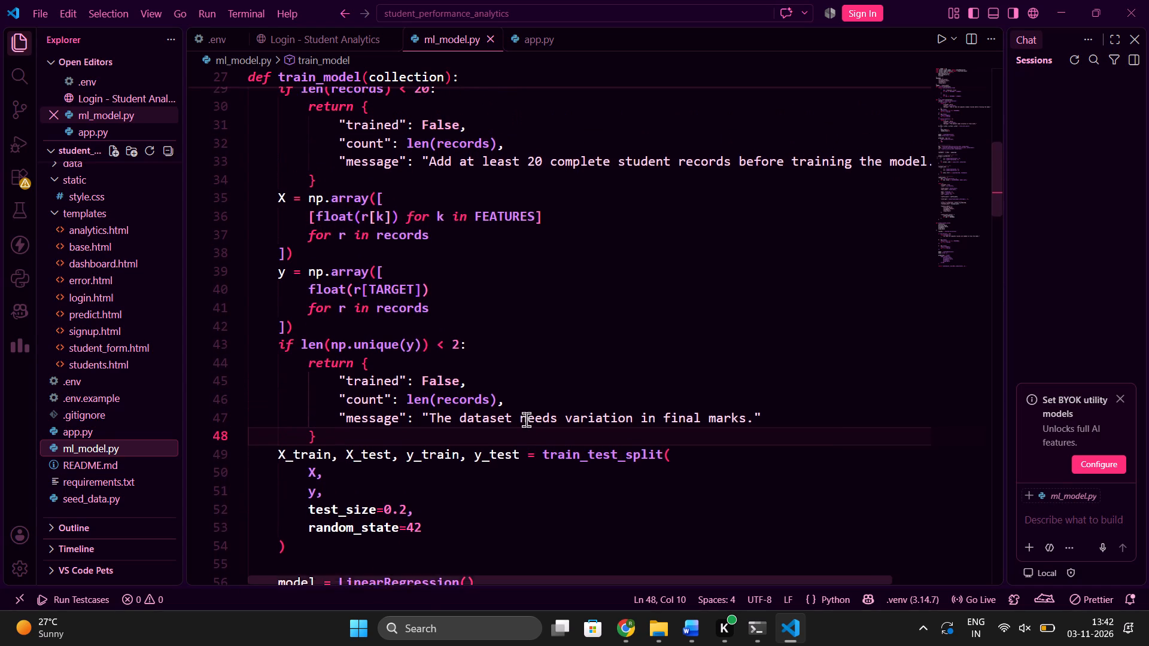
pyautogui.scroll(2, 526, 419)
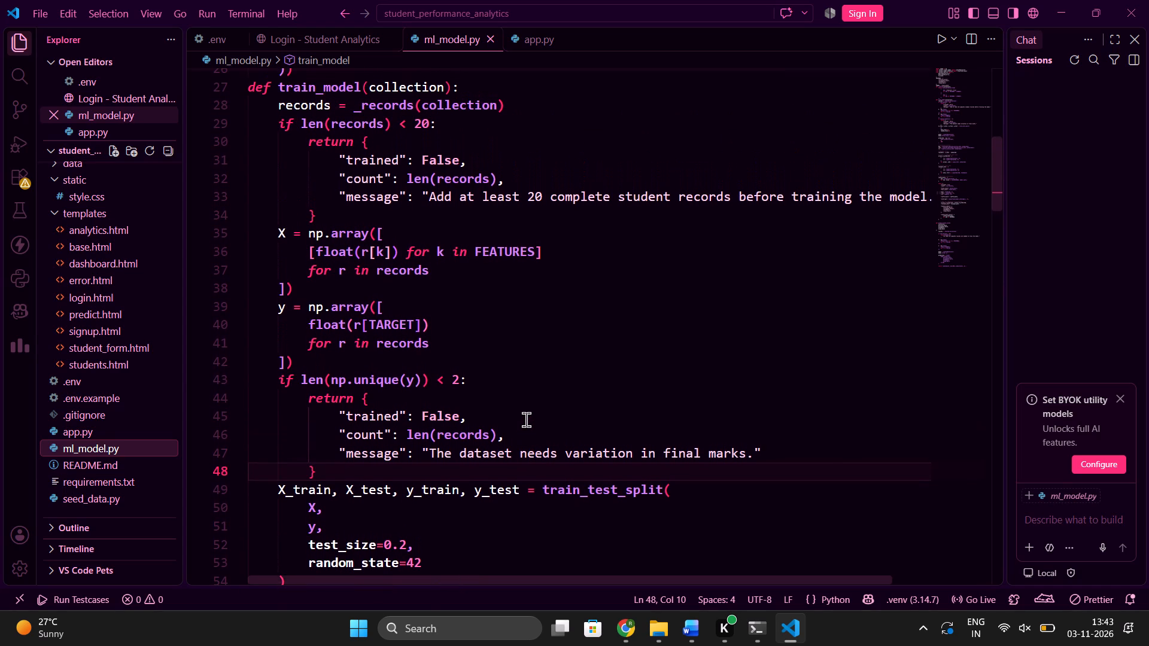
pyautogui.scroll(-2, 526, 419)
pyautogui.press('Print')
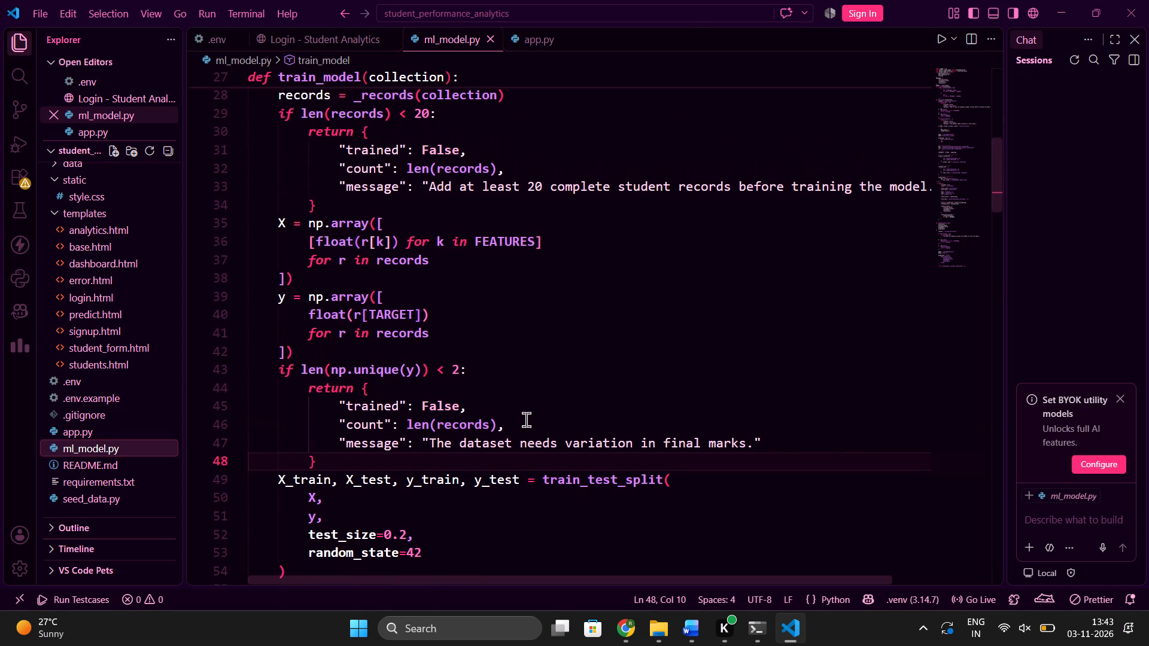
pyautogui.moveTo(186, 3); pyautogui.dragTo(866, 543)
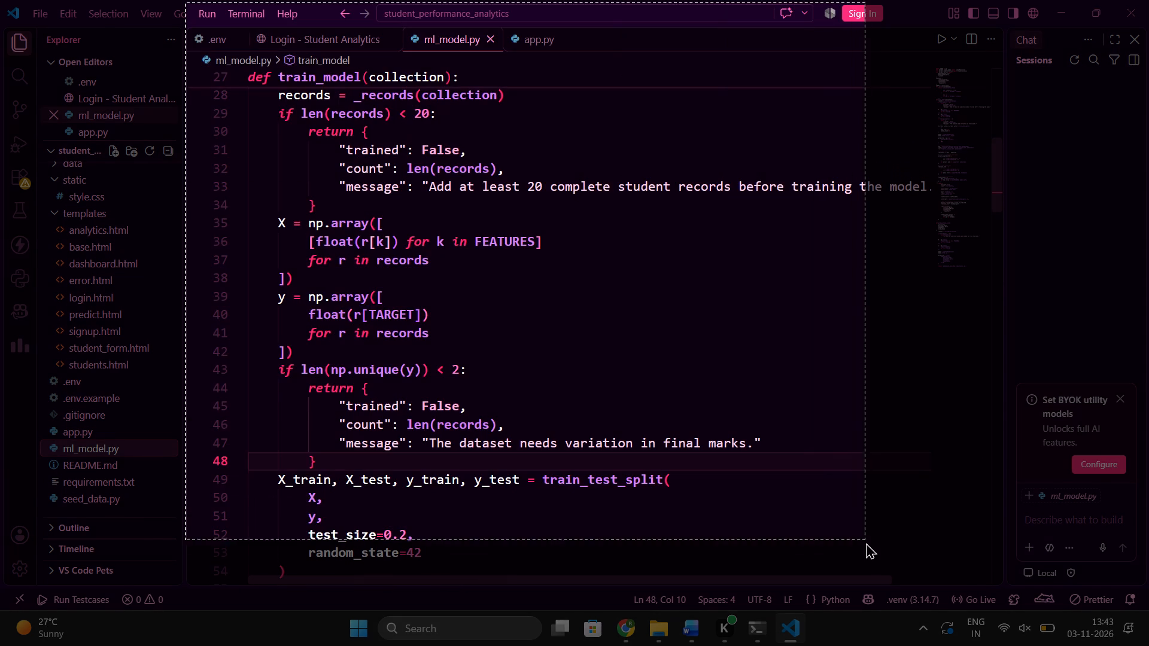
pyautogui.moveTo(866, 543); pyautogui.dragTo(997, 581)
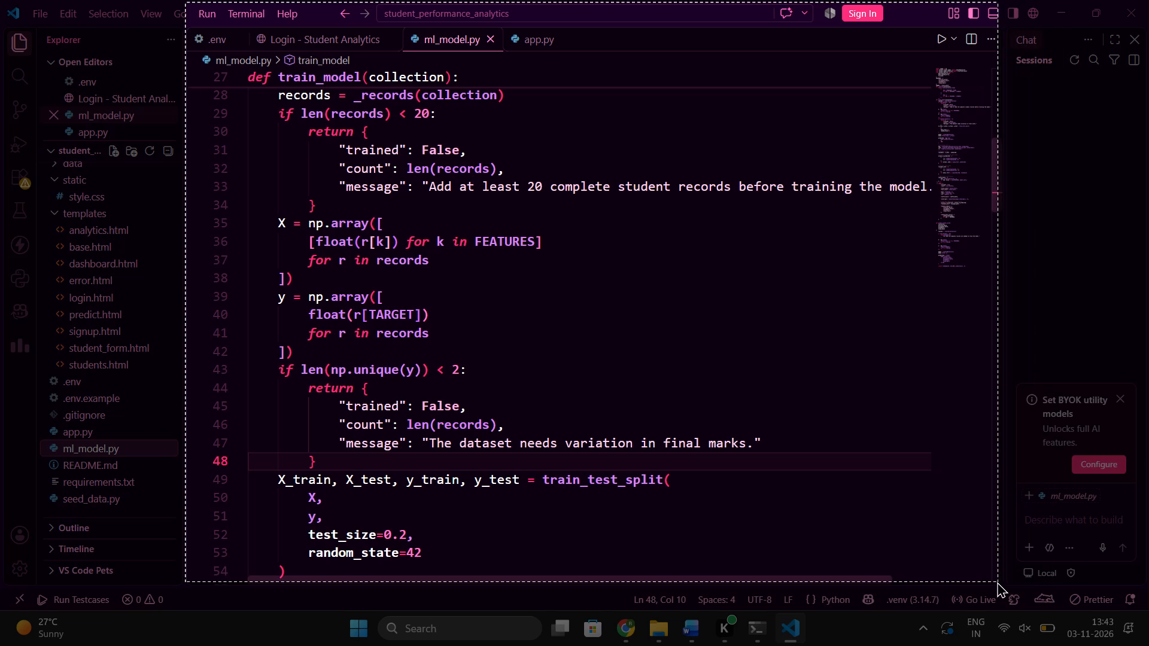
pyautogui.moveTo(997, 581); pyautogui.dragTo(1005, 579)
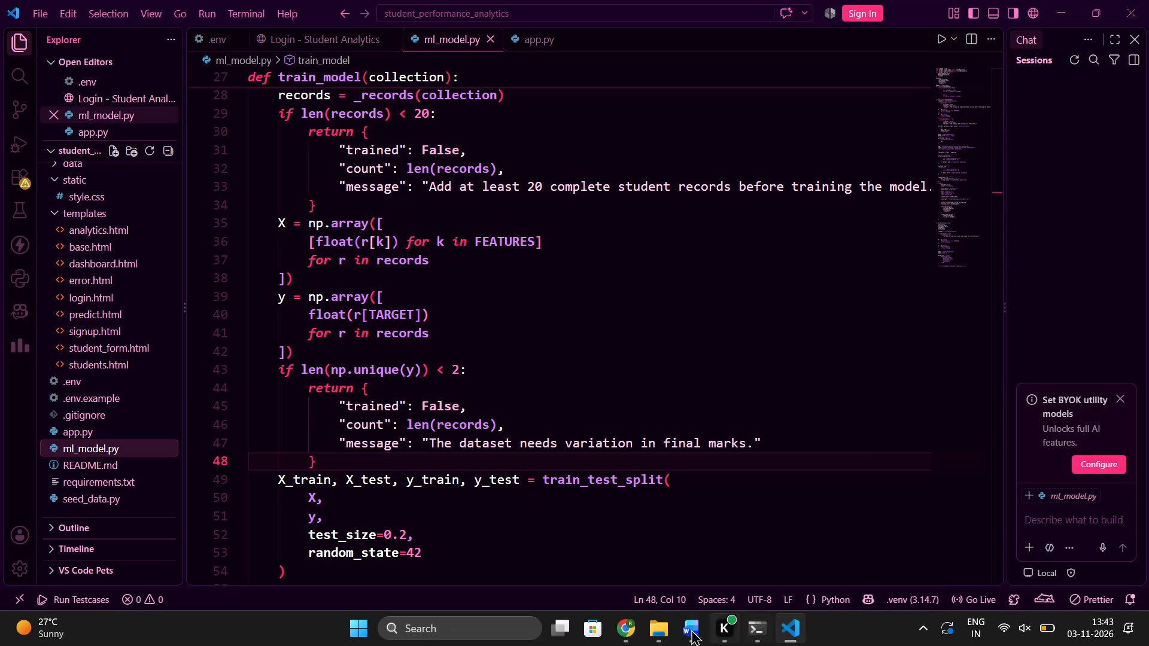
# In the Word report, replace the placeholder text under Figure 5.6 – Linear Regression model with the captured code screenshot.
pyautogui.click(698, 625)
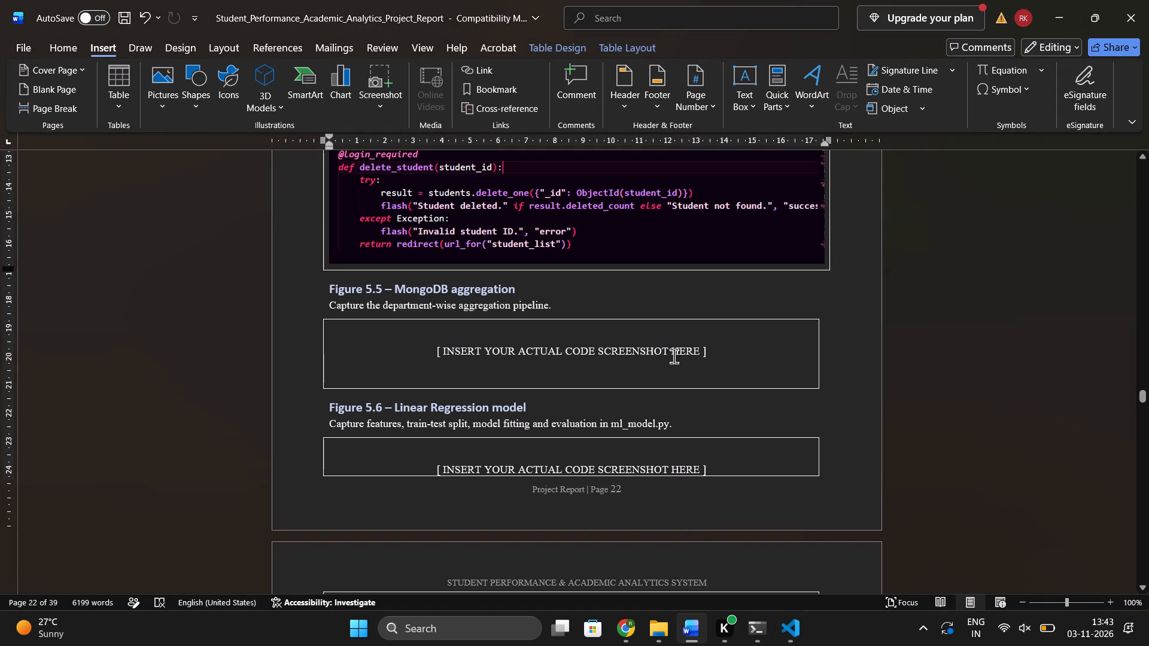
pyautogui.moveTo(717, 463); pyautogui.dragTo(488, 468)
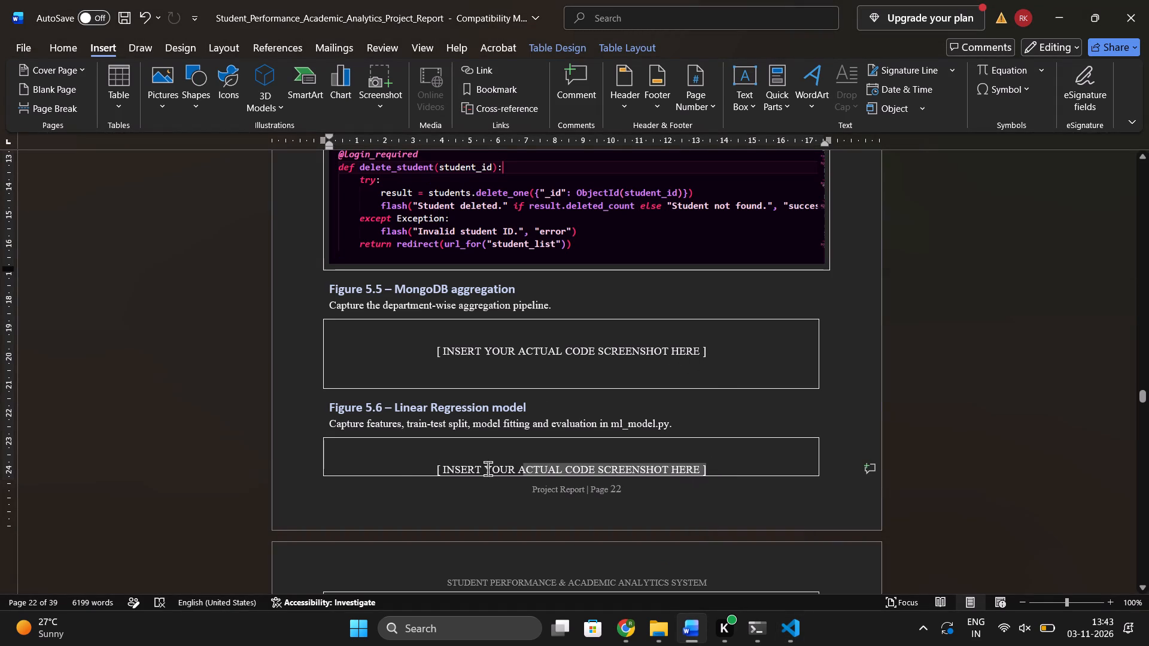
pyautogui.moveTo(488, 468); pyautogui.dragTo(414, 466)
pyautogui.press('BackSpace')
pyautogui.press('BackSpace')
pyautogui.press('BackSpace')
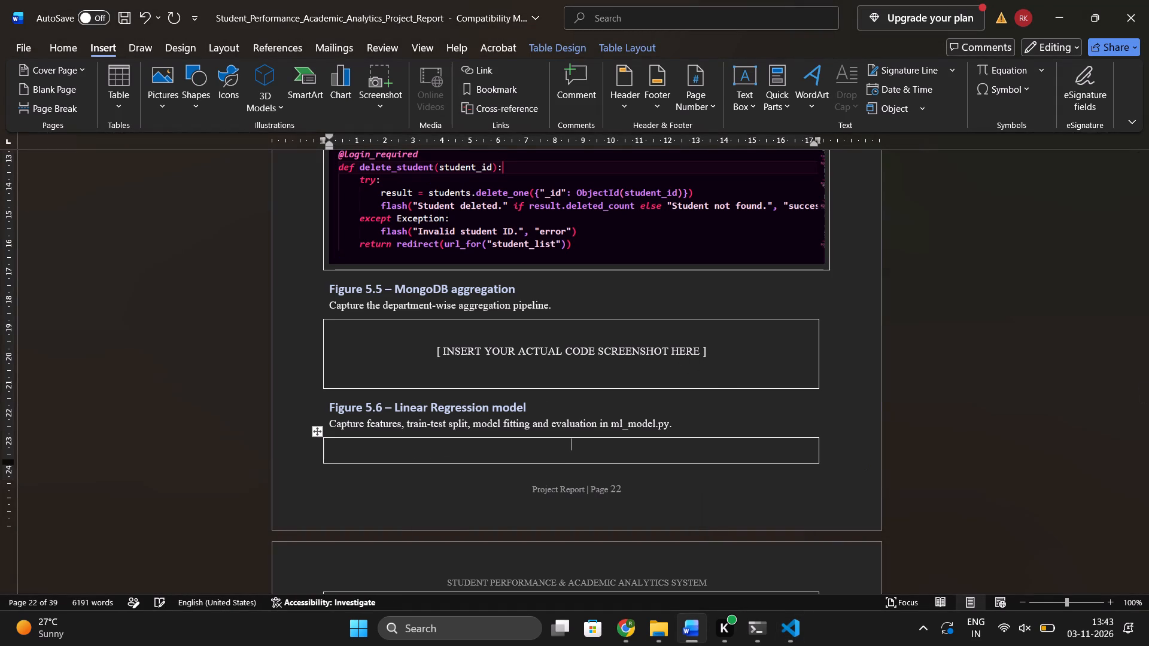
pyautogui.hotkey('ctrl', 'v')
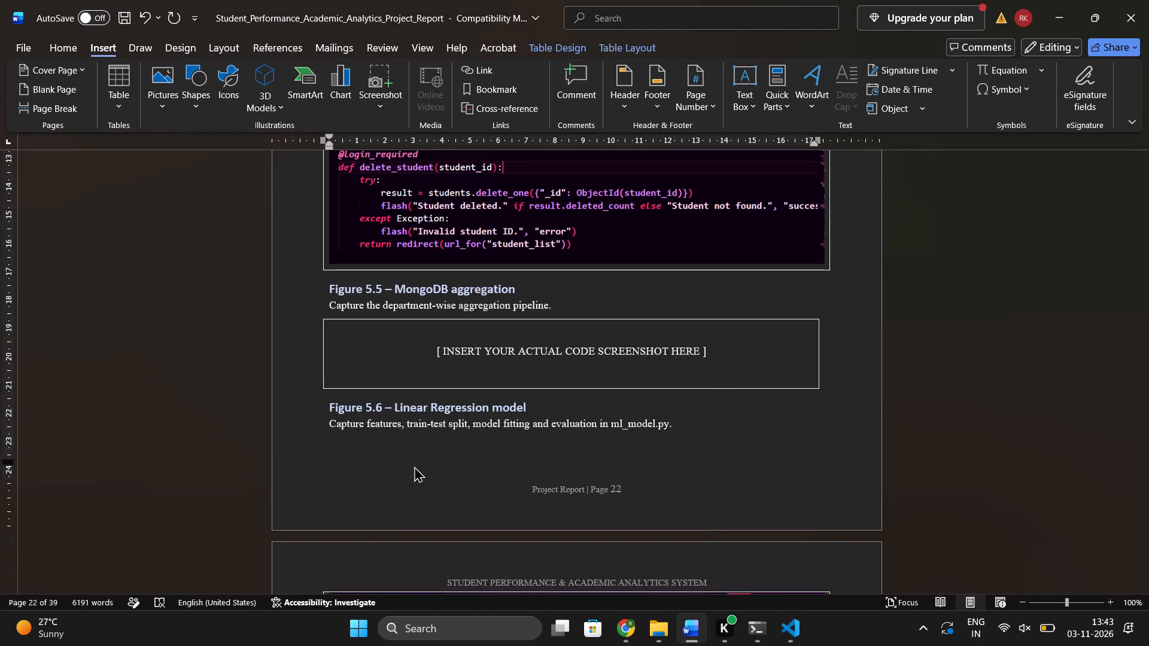
# Delete the instruction line "Capture features, train-test split, model fitting and evaluation in ml_model.py." under the Figure 5.6 heading.
pyautogui.scroll(3, 414, 466)
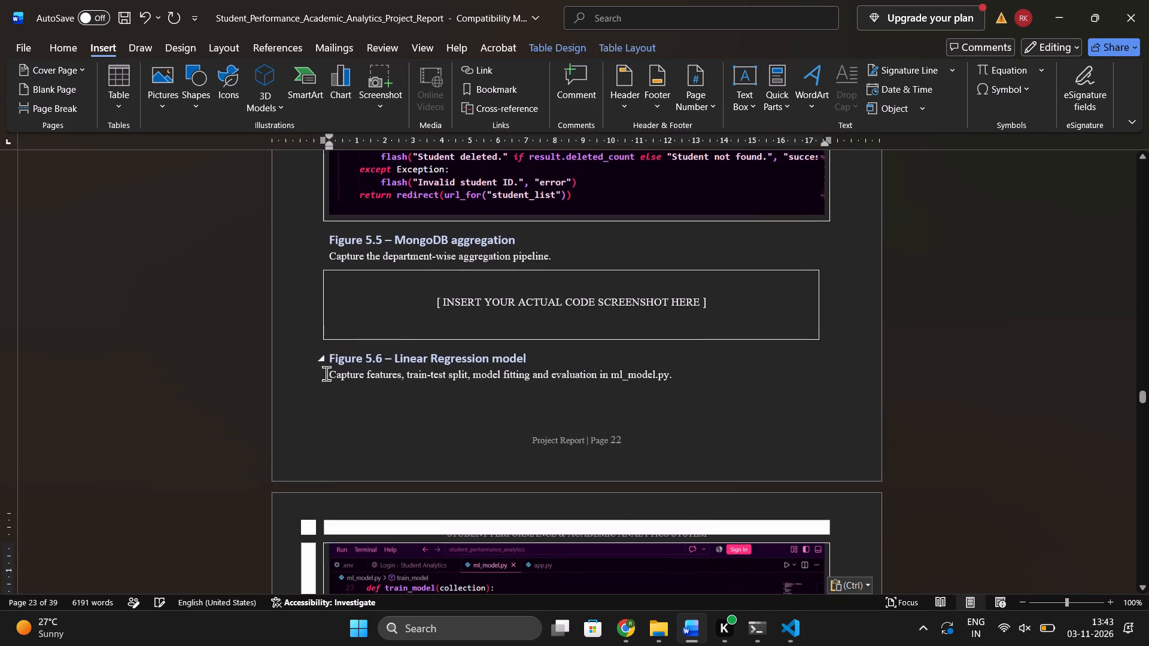
pyautogui.moveTo(327, 376); pyautogui.dragTo(549, 379)
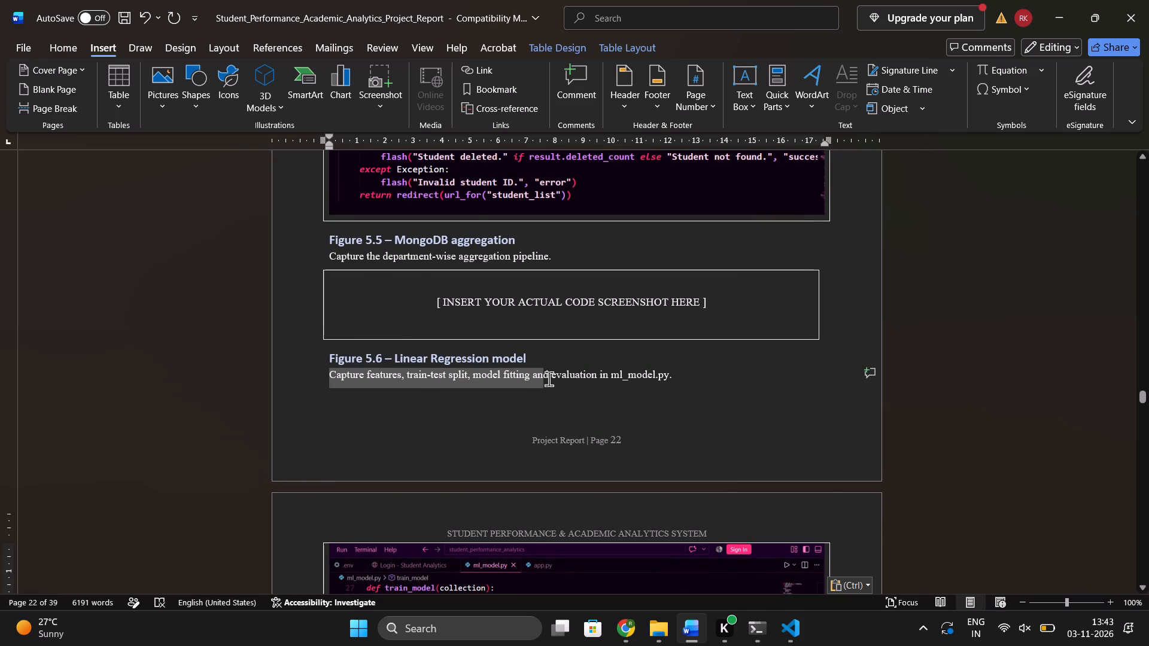
pyautogui.moveTo(549, 379); pyautogui.dragTo(679, 386)
pyautogui.press('BackSpace')
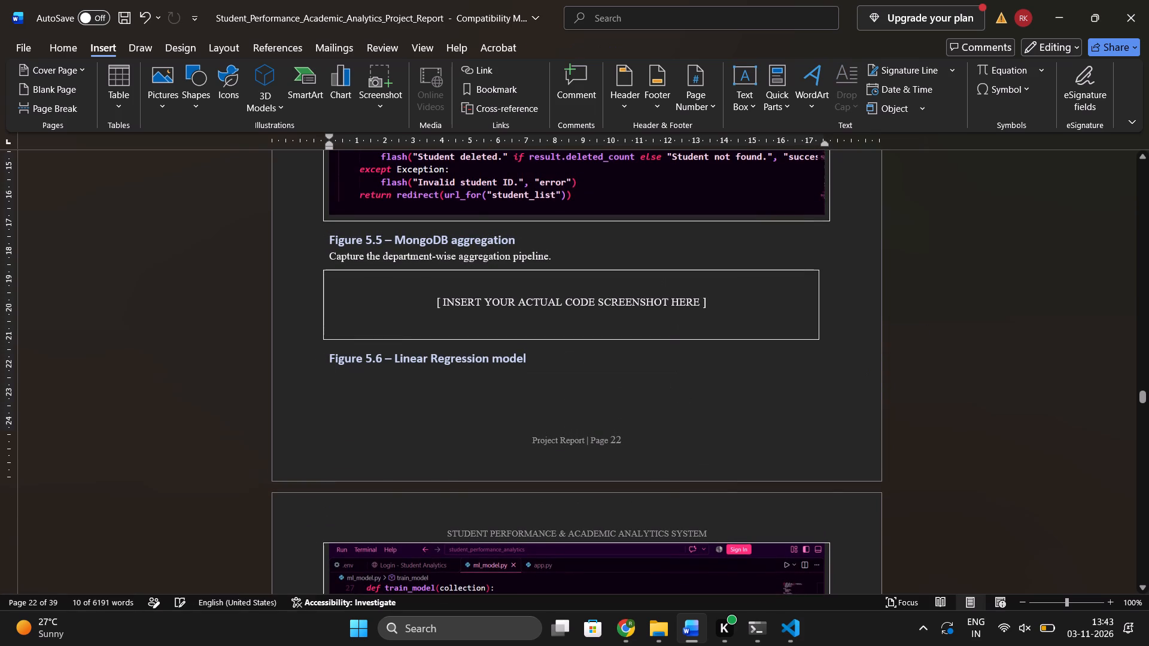
# Delete the instruction line "Capture parse_student and create/update/delete route sections." under the Figure 5.4 – Student validation and CRUD heading.
pyautogui.scroll(2, 568, 249)
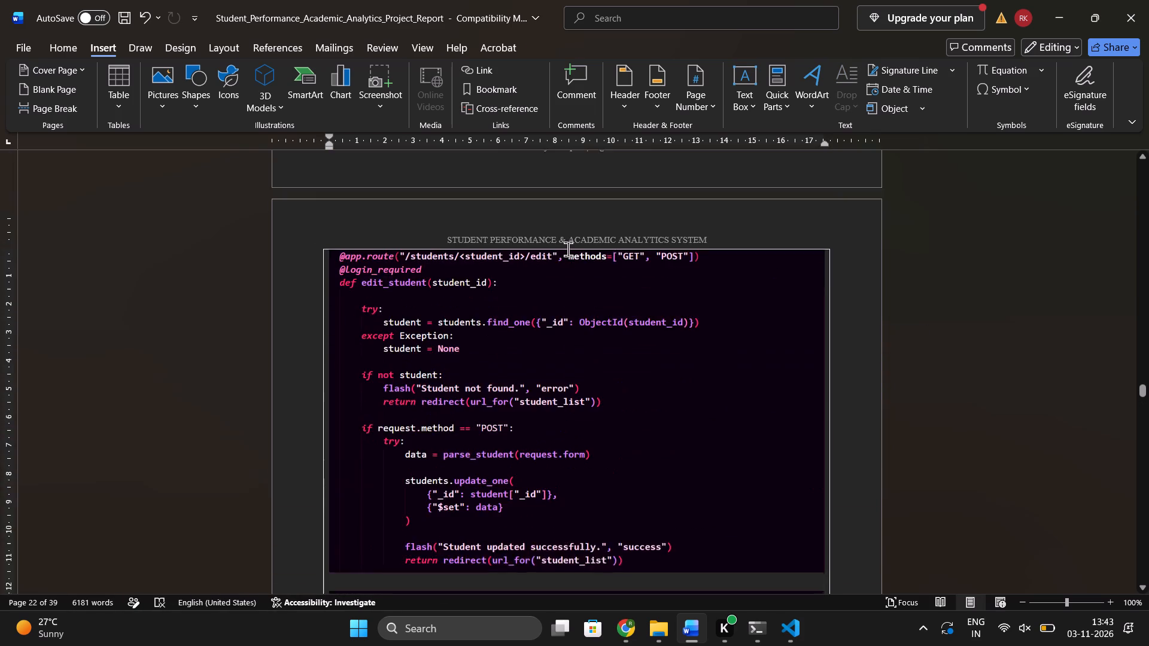
pyautogui.scroll(5, 568, 249)
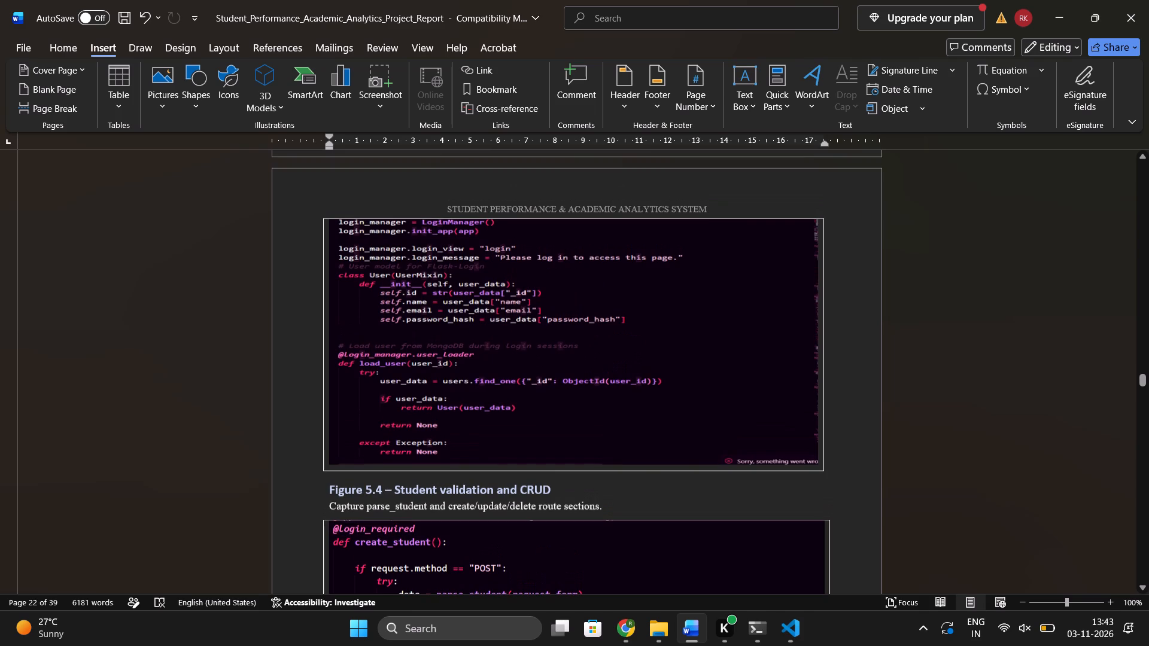
pyautogui.moveTo(612, 506); pyautogui.dragTo(568, 510)
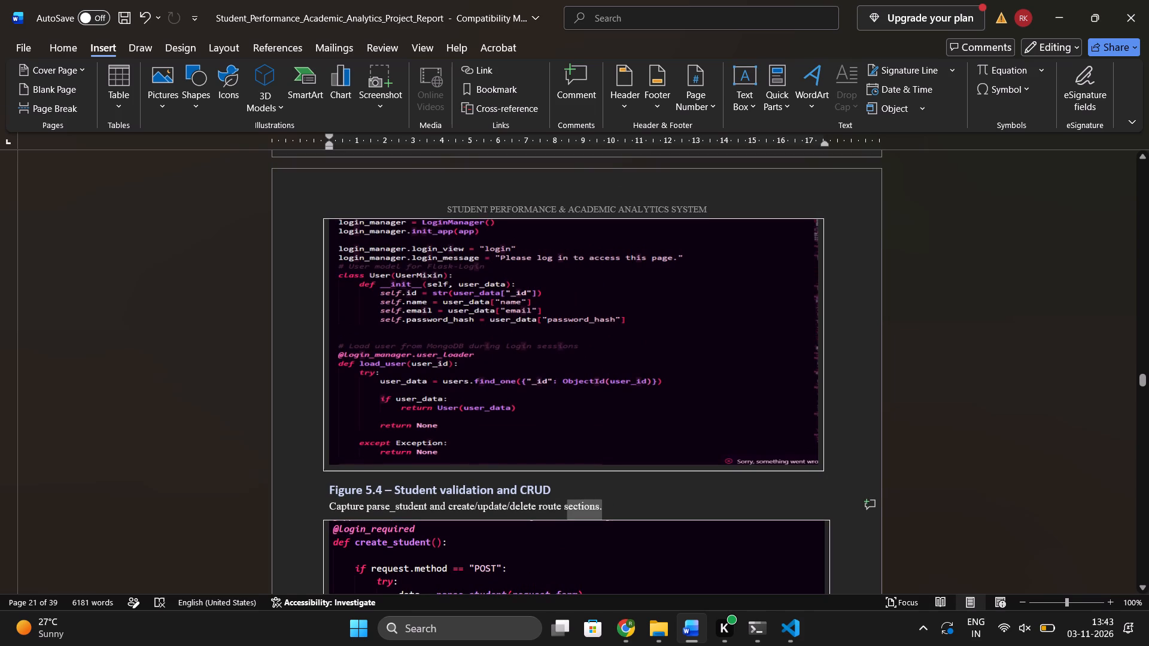
pyautogui.moveTo(568, 510); pyautogui.dragTo(323, 510)
pyautogui.press('BackSpace')
# Delete the instruction line about capturing MongoClient setup and hiding the URI and credentials under the Figure 5.2 – MongoDB connection heading.
pyautogui.scroll(1, 323, 510)
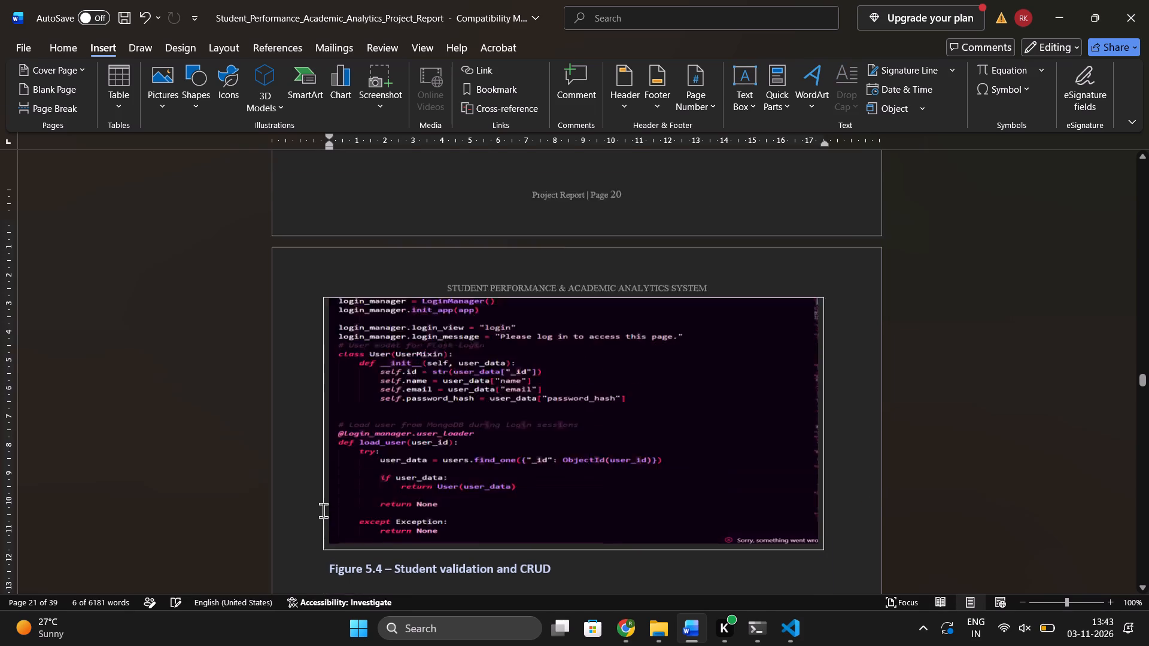
pyautogui.scroll(4, 323, 510)
pyautogui.scroll(1, 406, 501)
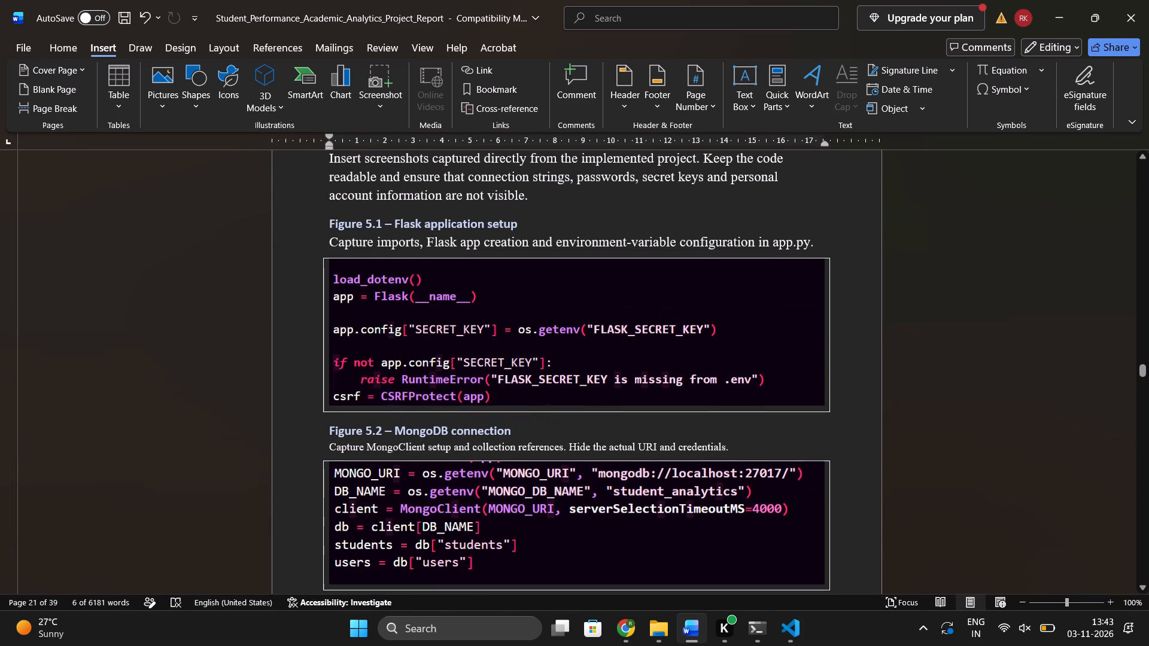
pyautogui.moveTo(327, 449); pyautogui.dragTo(613, 462)
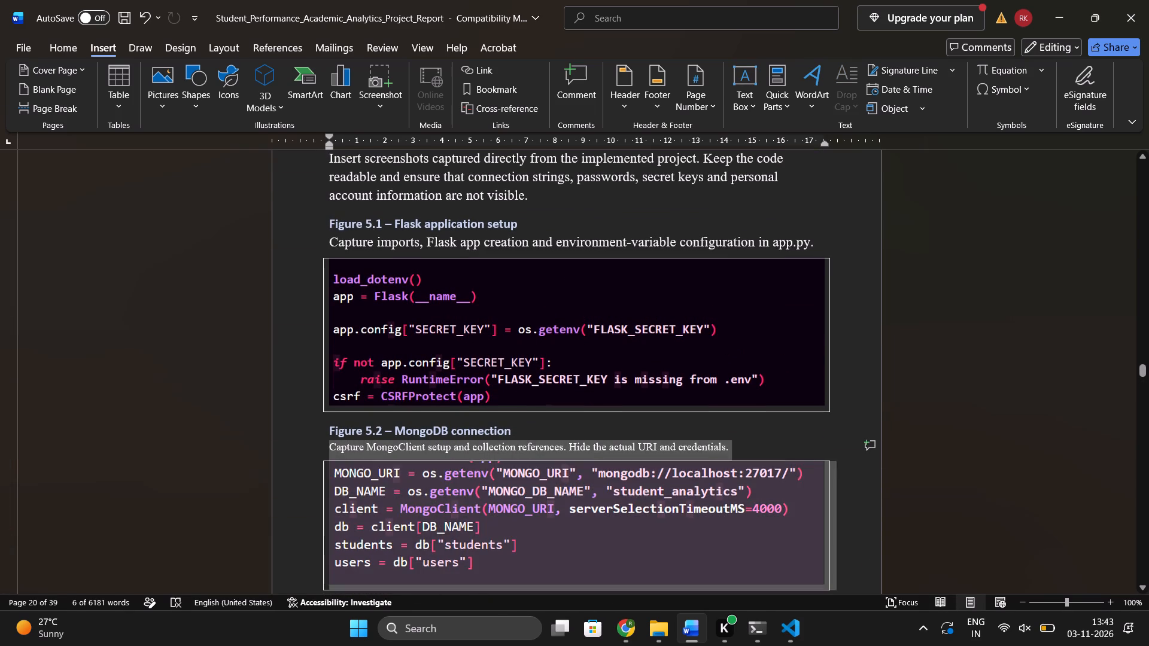
pyautogui.moveTo(613, 462); pyautogui.dragTo(739, 446)
pyautogui.press('BackSpace')
# Delete the instruction line about capturing imports, Flask app creation and environment-variable configuration under the Figure 5.1 – Flask application setup heading.
pyautogui.scroll(2, 739, 446)
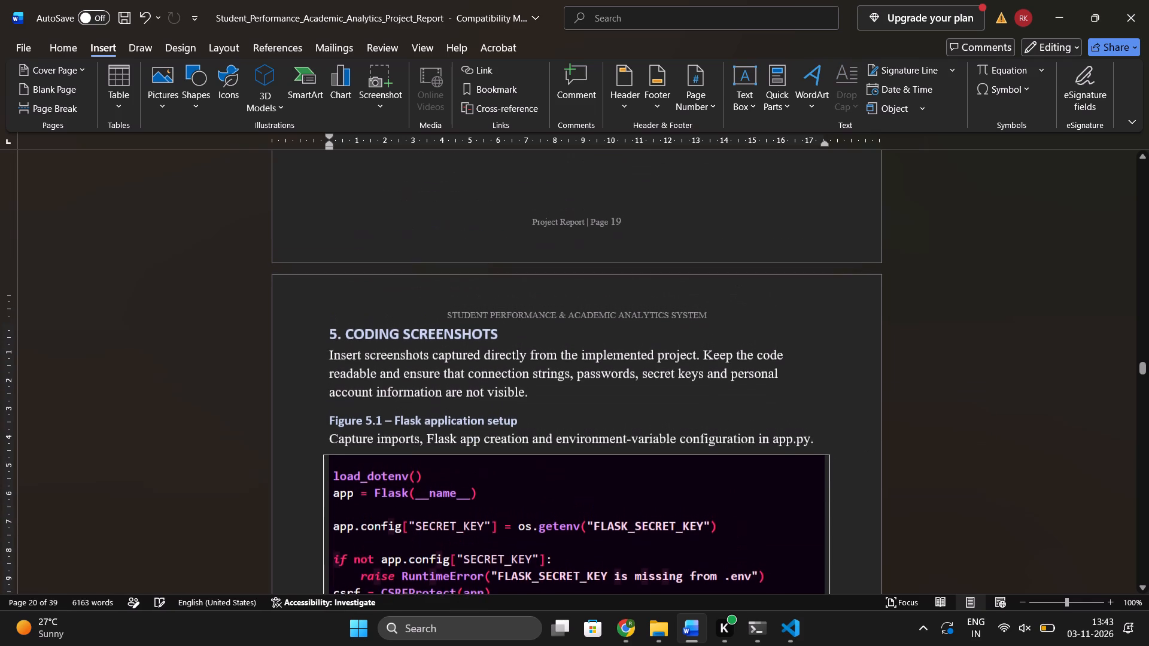
pyautogui.moveTo(328, 443); pyautogui.dragTo(806, 433)
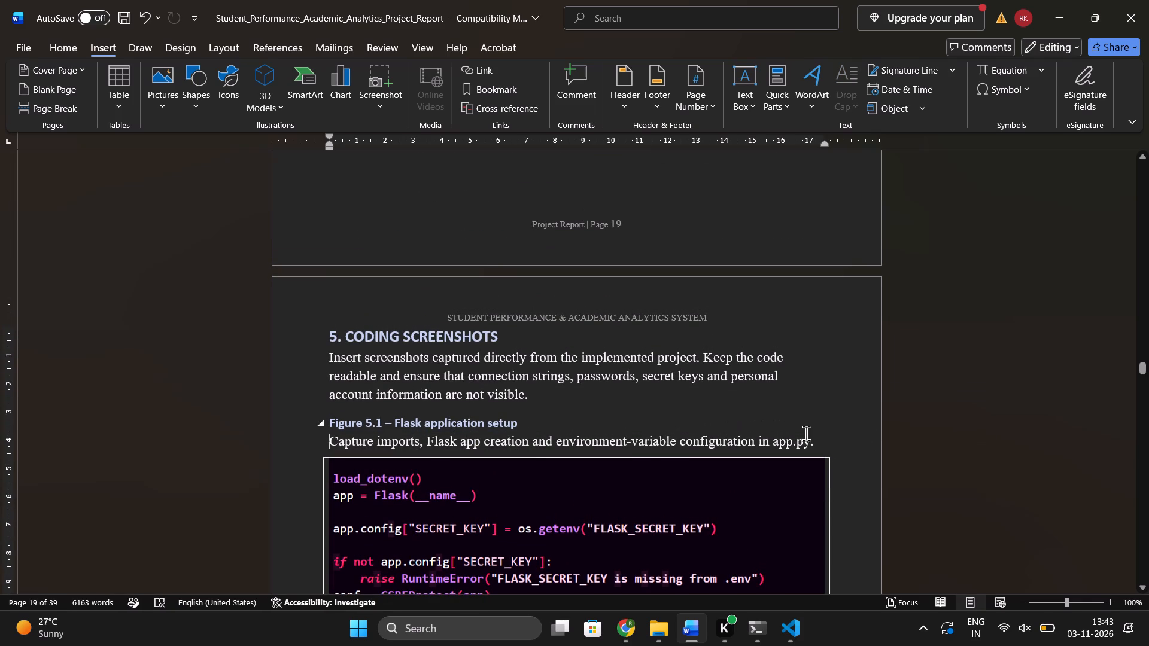
pyautogui.moveTo(806, 433); pyautogui.dragTo(820, 444)
pyautogui.press('BackSpace')
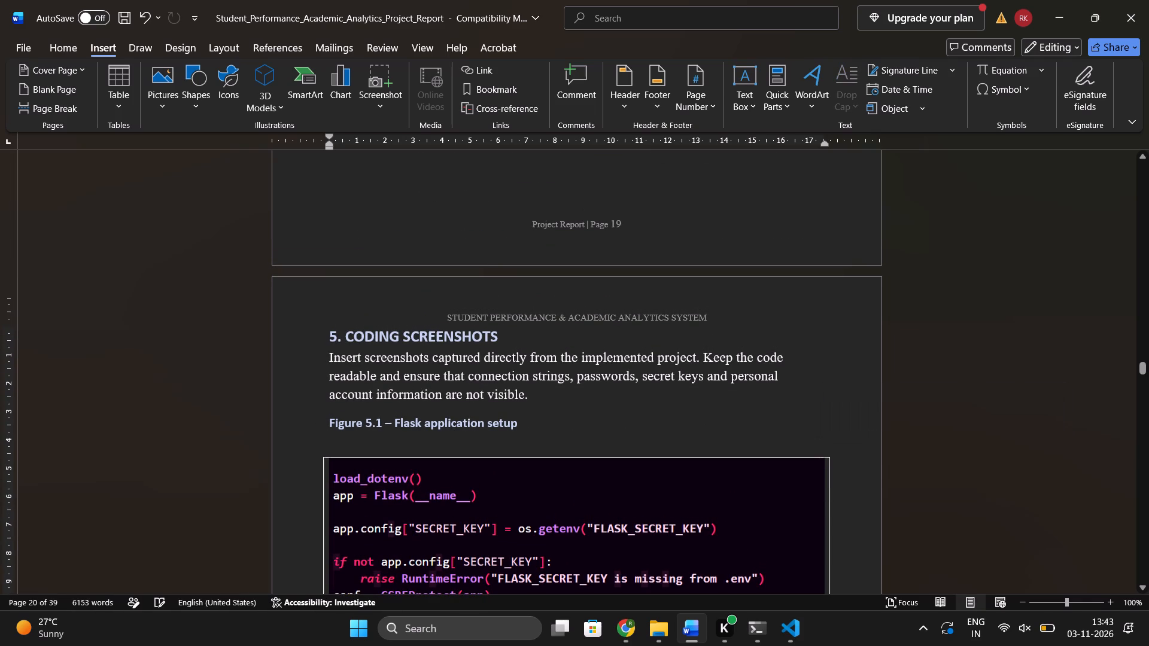
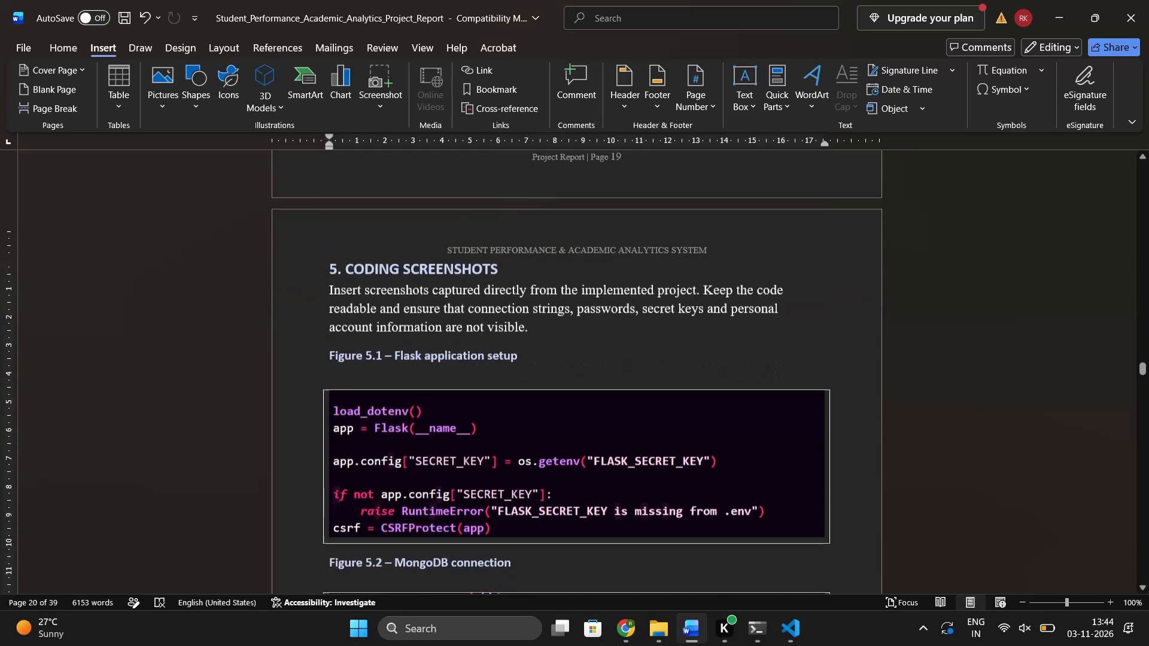
# Remove the empty line under the Figure 5.1 – Flask application setup heading.
pyautogui.press('BackSpace')
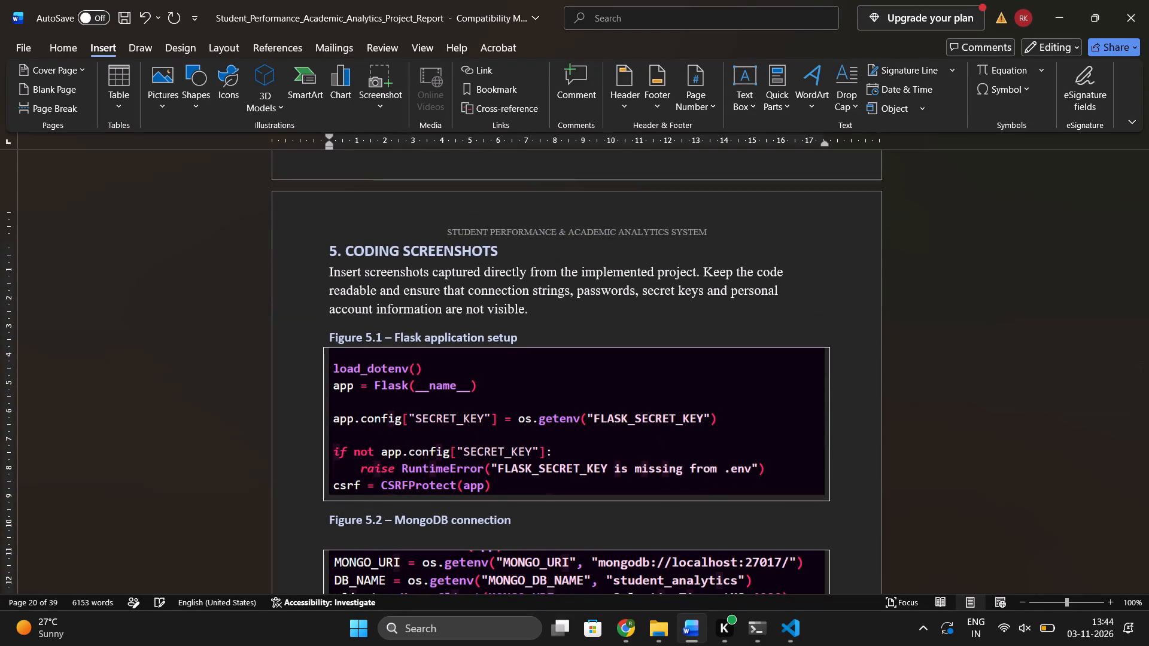
# Delete the introductory paragraph under the 5. CODING SCREENSHOTS heading, keeping the Figure 5.1 heading on its own line.
pyautogui.moveTo(324, 270); pyautogui.dragTo(553, 319)
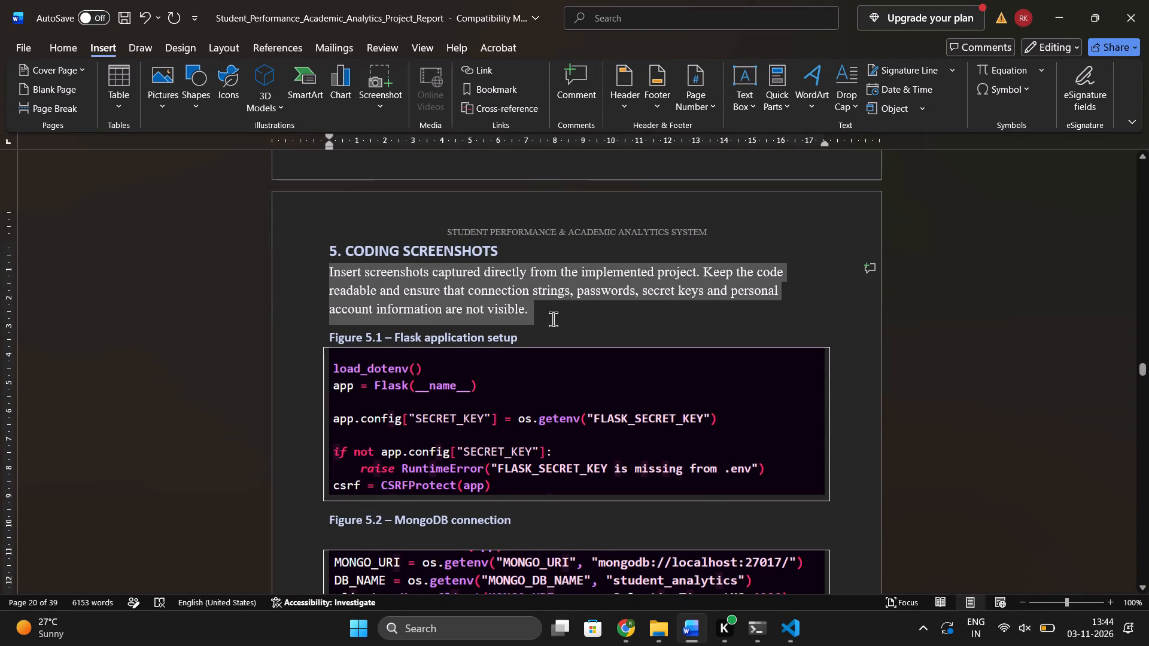
pyautogui.moveTo(553, 319); pyautogui.dragTo(558, 315)
pyautogui.press('BackSpace')
pyautogui.press('BackSpace')
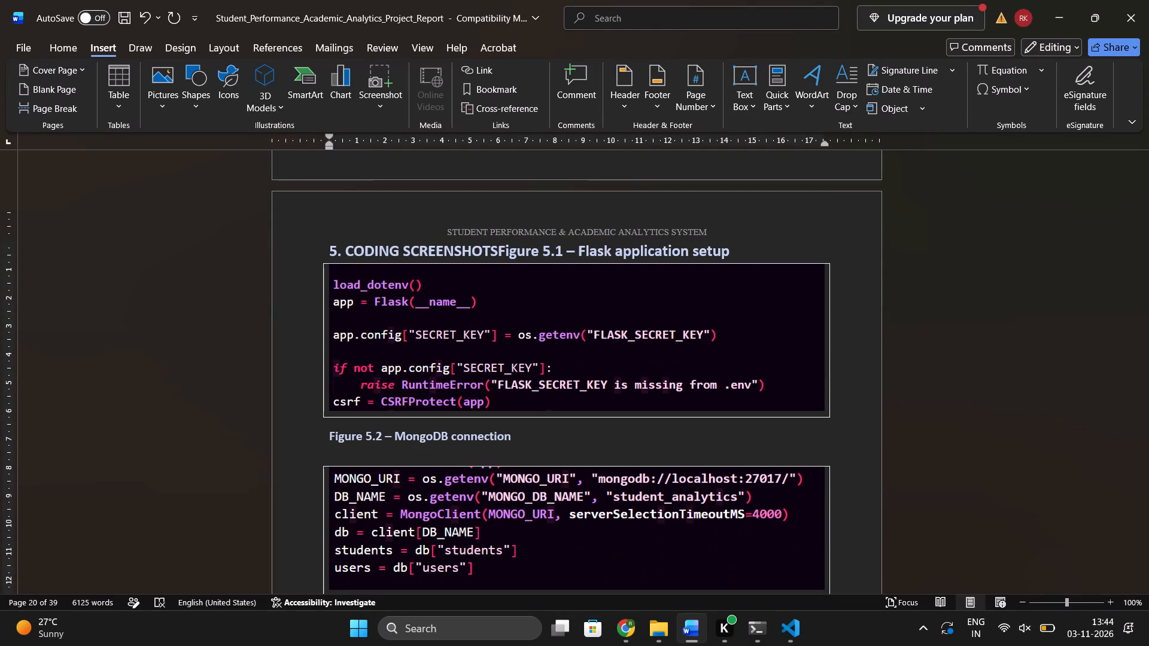
pyautogui.hotkey('ctrl', 'z')
# Delete the instruction line "Capture the department-wise aggregation pipeline." and its empty line under the Figure 5.5 – MongoDB aggregation heading.
pyautogui.scroll(-6, 558, 315)
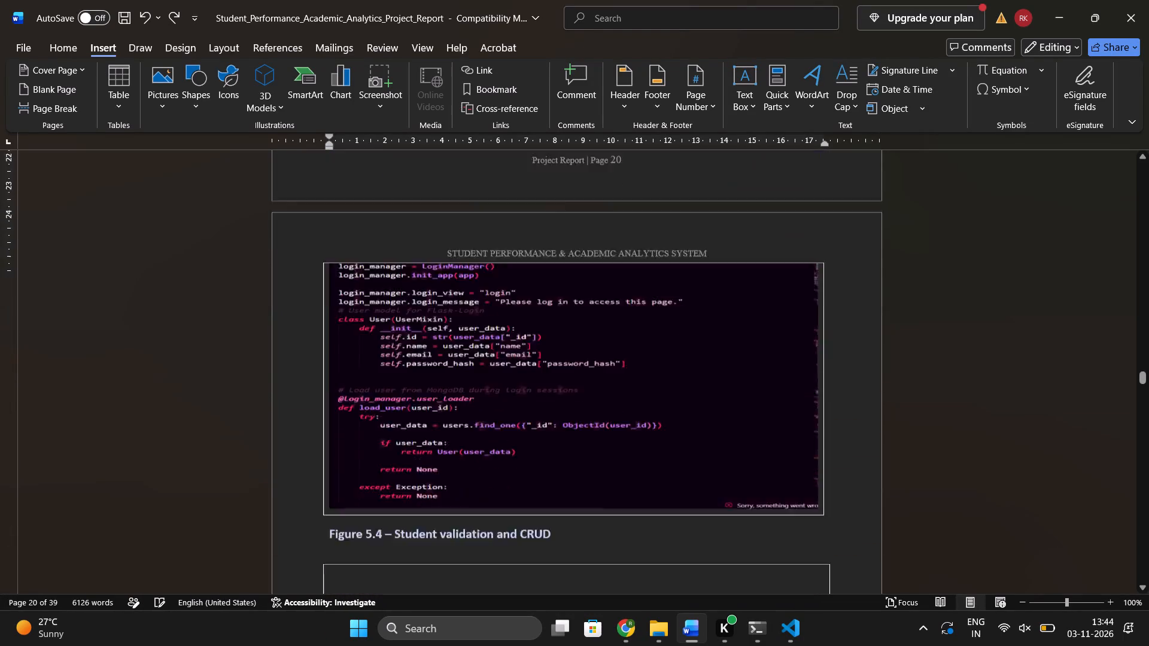
pyautogui.scroll(-7, 558, 315)
pyautogui.scroll(3, 558, 315)
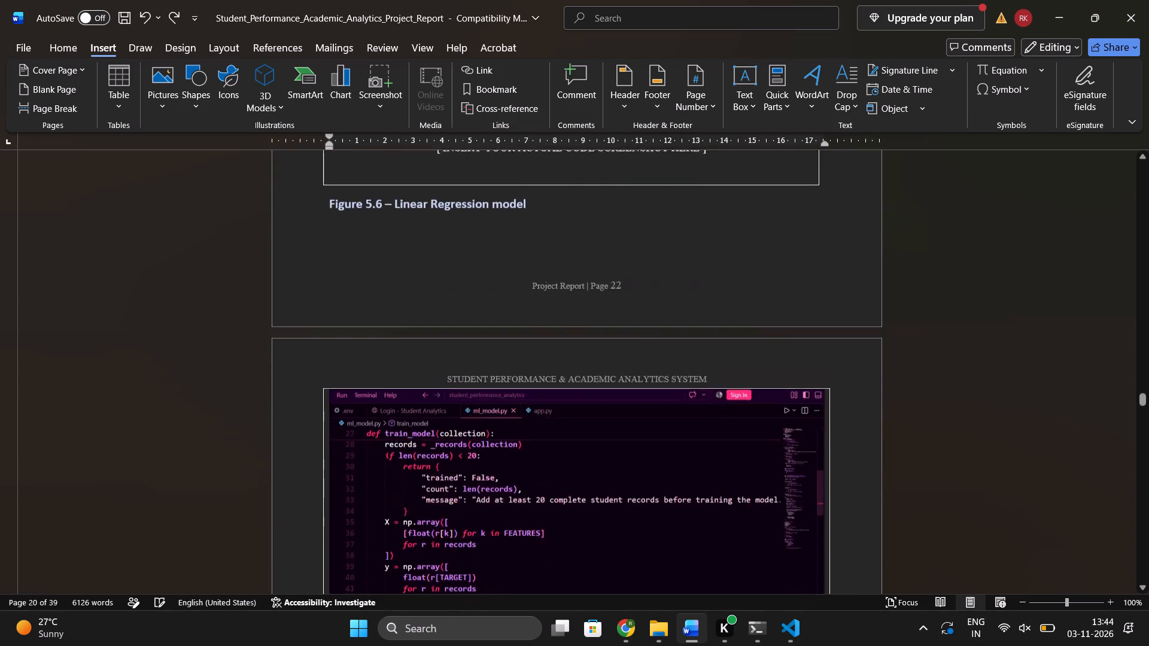
pyautogui.scroll(2, 558, 315)
pyautogui.moveTo(317, 412); pyautogui.dragTo(498, 407)
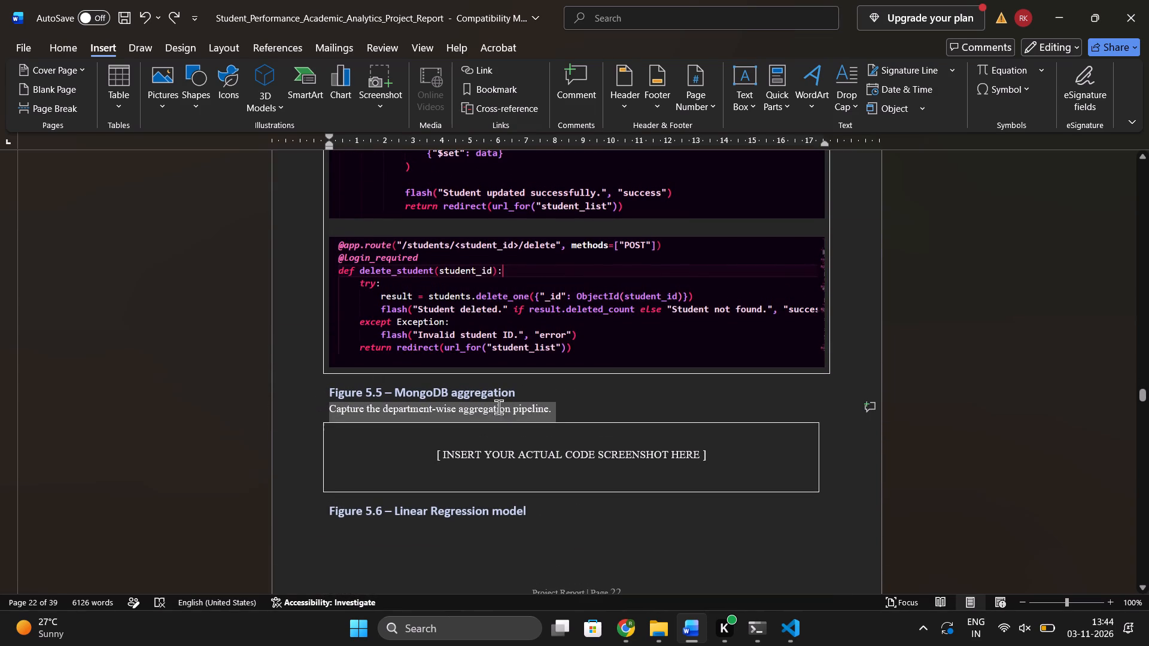
pyautogui.moveTo(498, 407); pyautogui.dragTo(557, 407)
pyautogui.press('BackSpace')
pyautogui.scroll(-1, 557, 407)
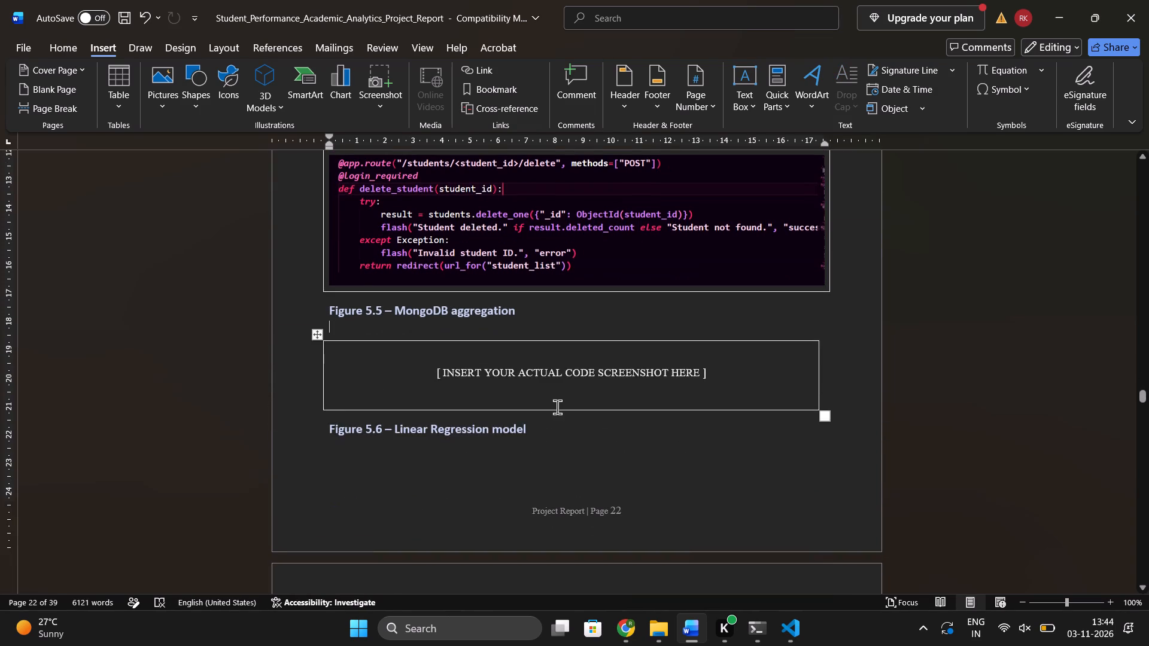
pyautogui.press('BackSpace')
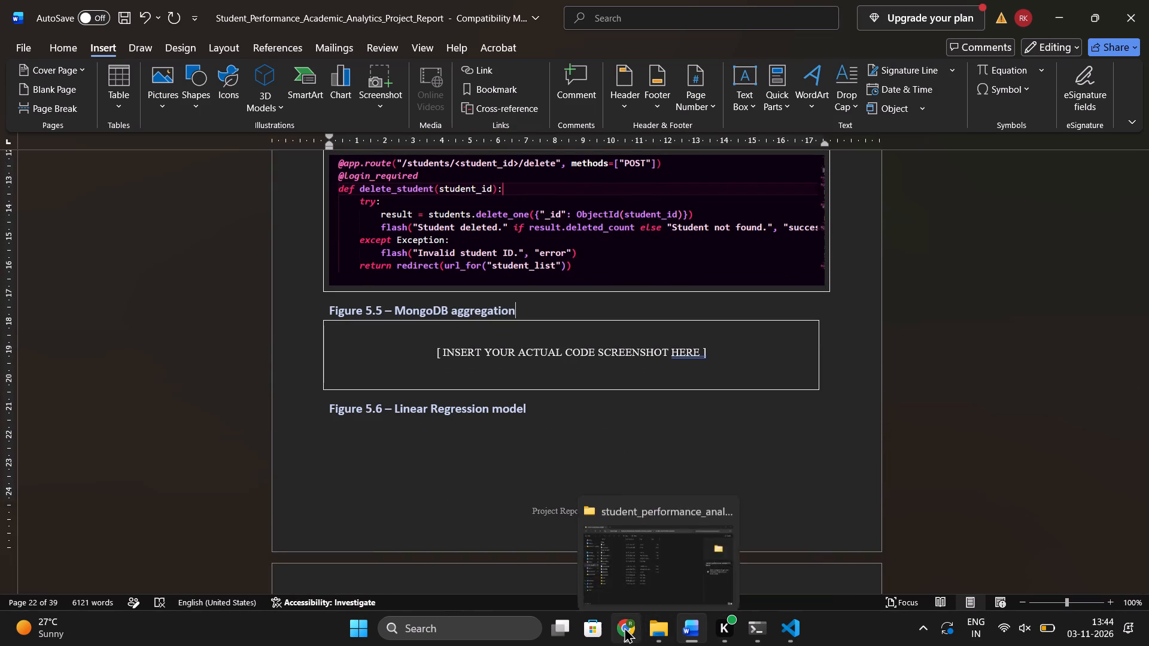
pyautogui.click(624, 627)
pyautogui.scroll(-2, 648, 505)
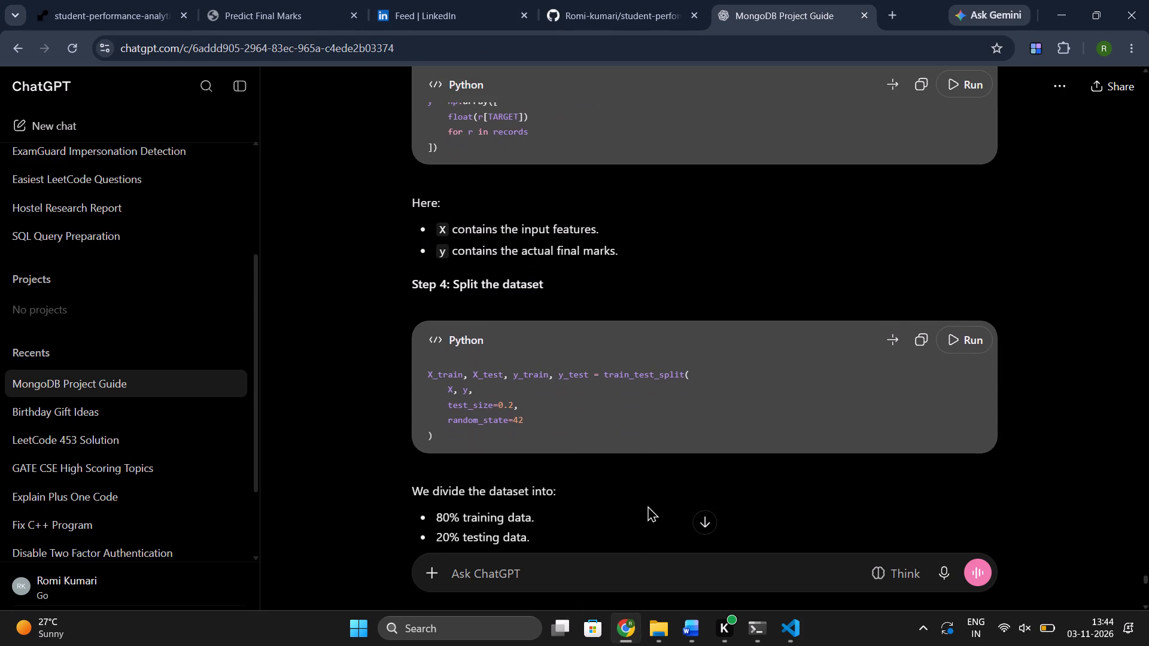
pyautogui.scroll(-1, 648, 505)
# In Visual Studio Code, capture a screenshot of ml_model.py covering the train-test split, LinearRegression fitting, prediction and evaluation metrics code.
pyautogui.click(780, 625)
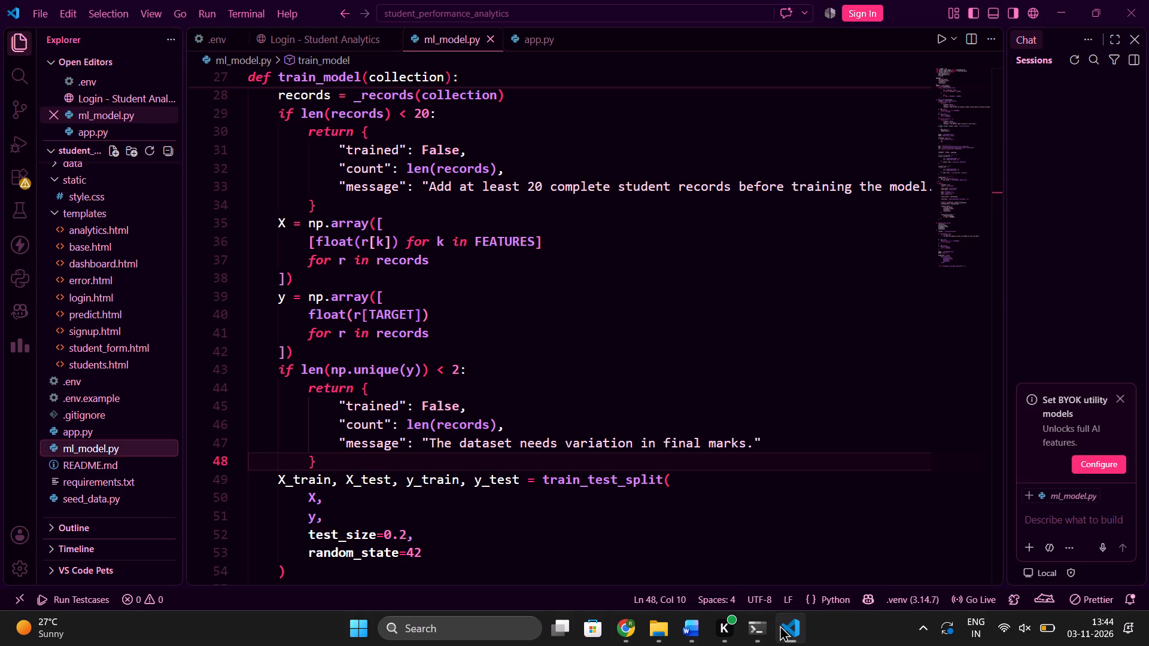
pyautogui.scroll(-8, 598, 427)
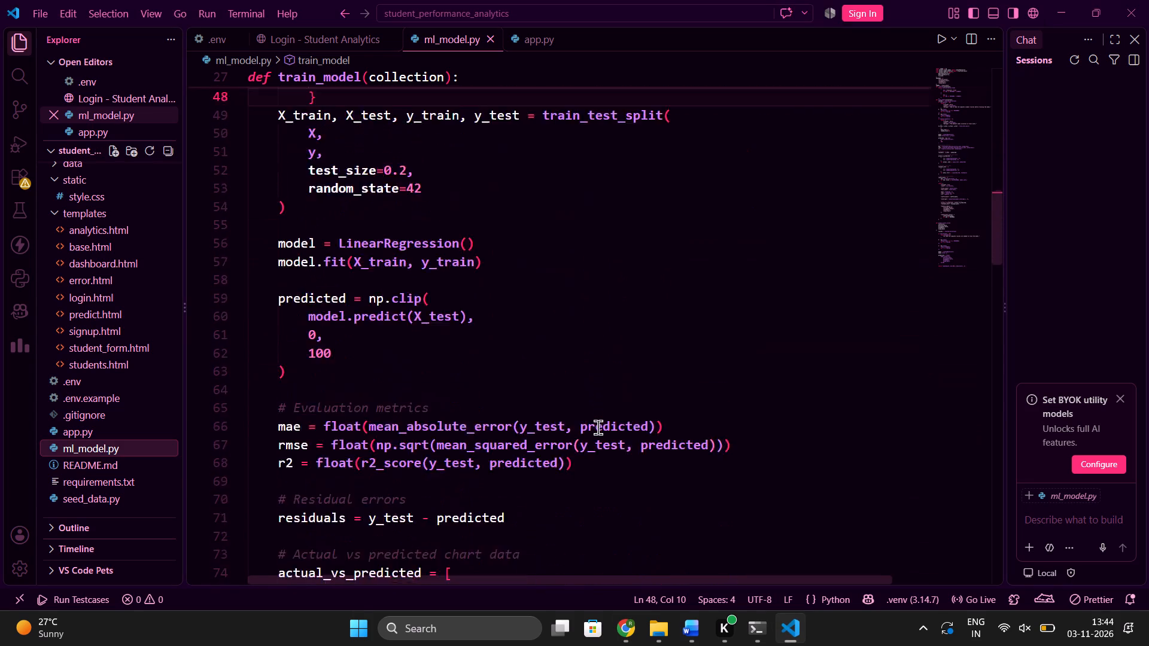
pyautogui.scroll(-2, 598, 427)
pyautogui.scroll(2, 598, 427)
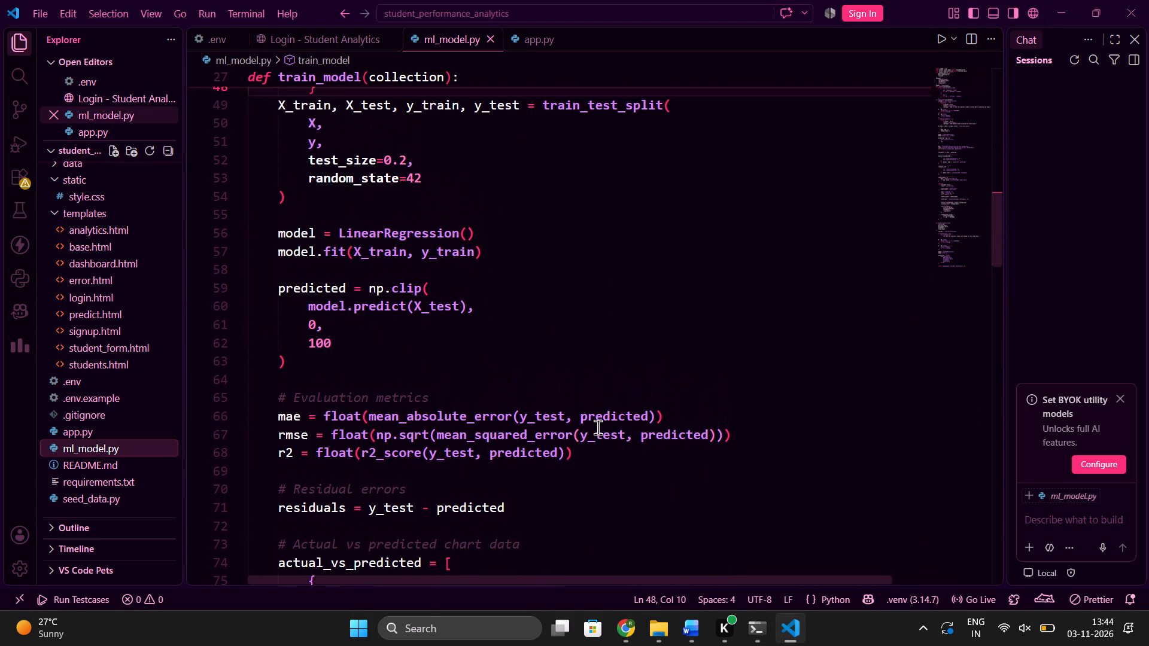
pyautogui.scroll(1, 598, 427)
pyautogui.press('Print')
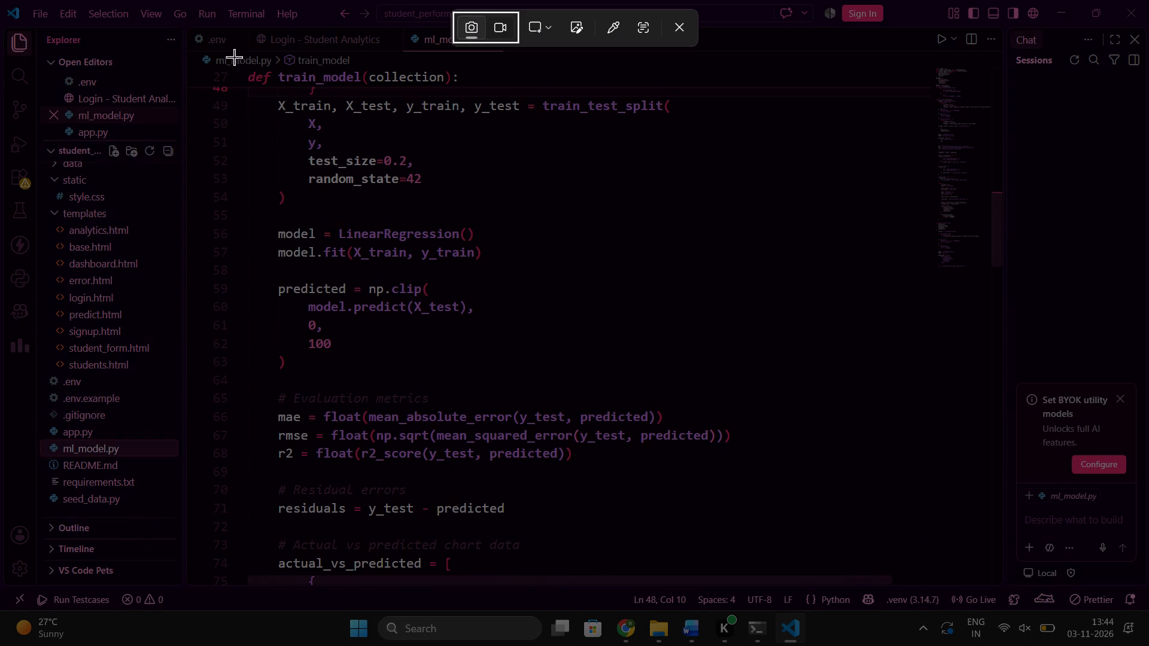
pyautogui.moveTo(235, 74); pyautogui.dragTo(935, 562)
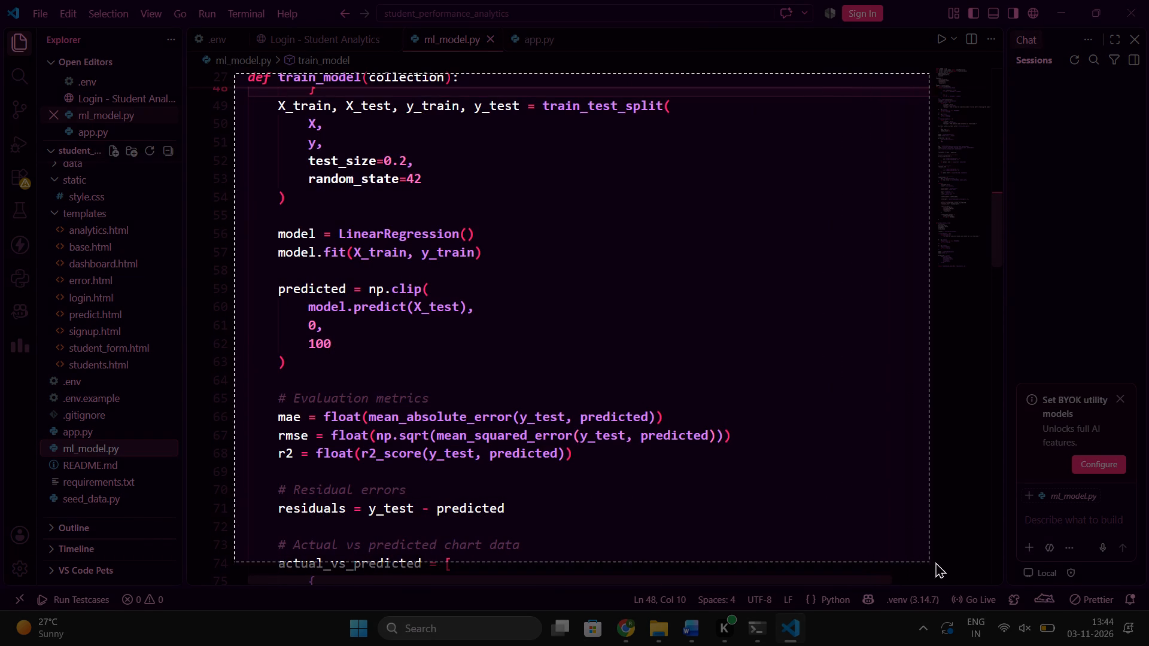
pyautogui.moveTo(935, 562); pyautogui.dragTo(989, 582)
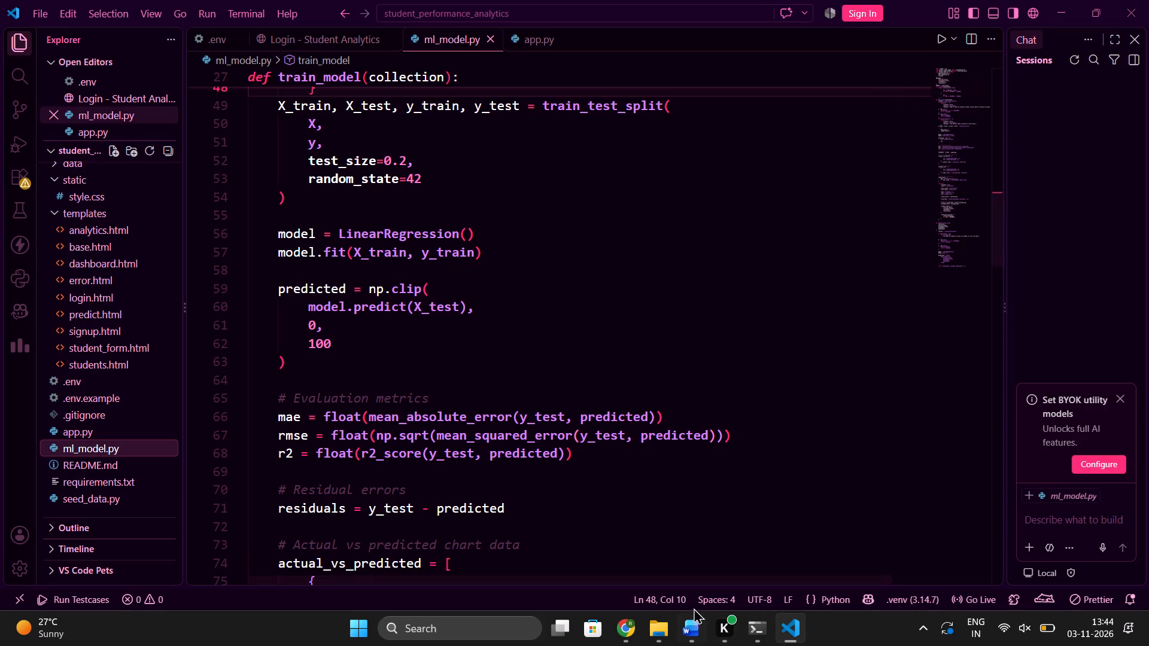
# In the Word report, paste the captured code below the existing screenshot in the Figure 5.6 frame and remove the empty line between them.
pyautogui.click(685, 626)
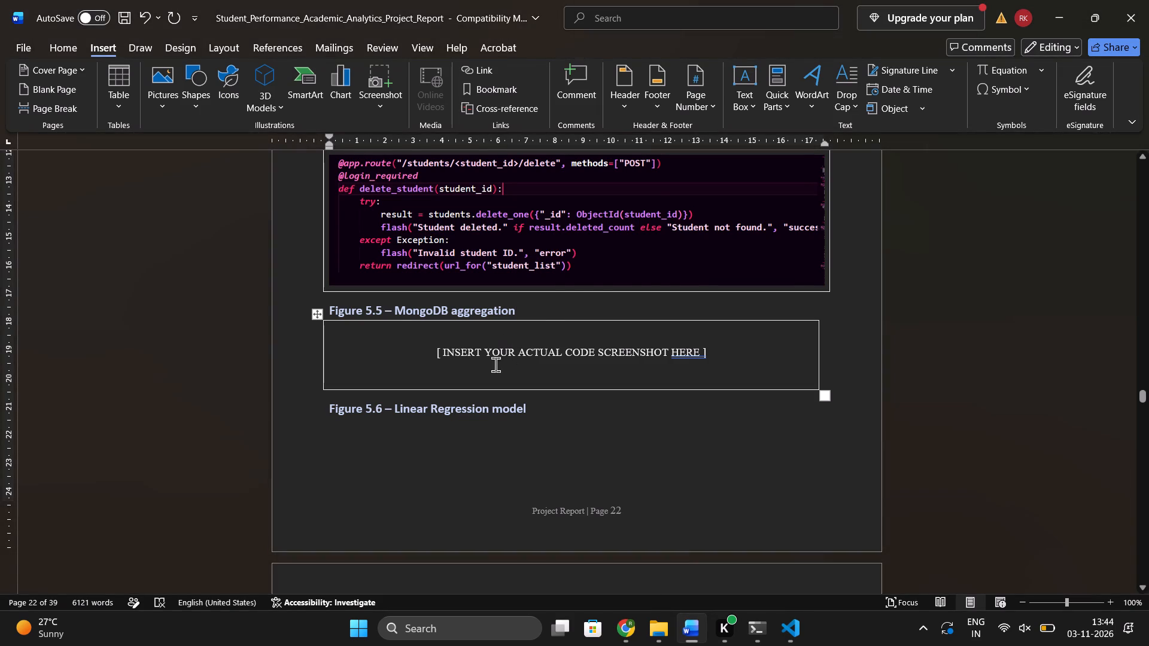
pyautogui.scroll(2, 496, 364)
pyautogui.scroll(-5, 496, 364)
pyautogui.scroll(1, 496, 364)
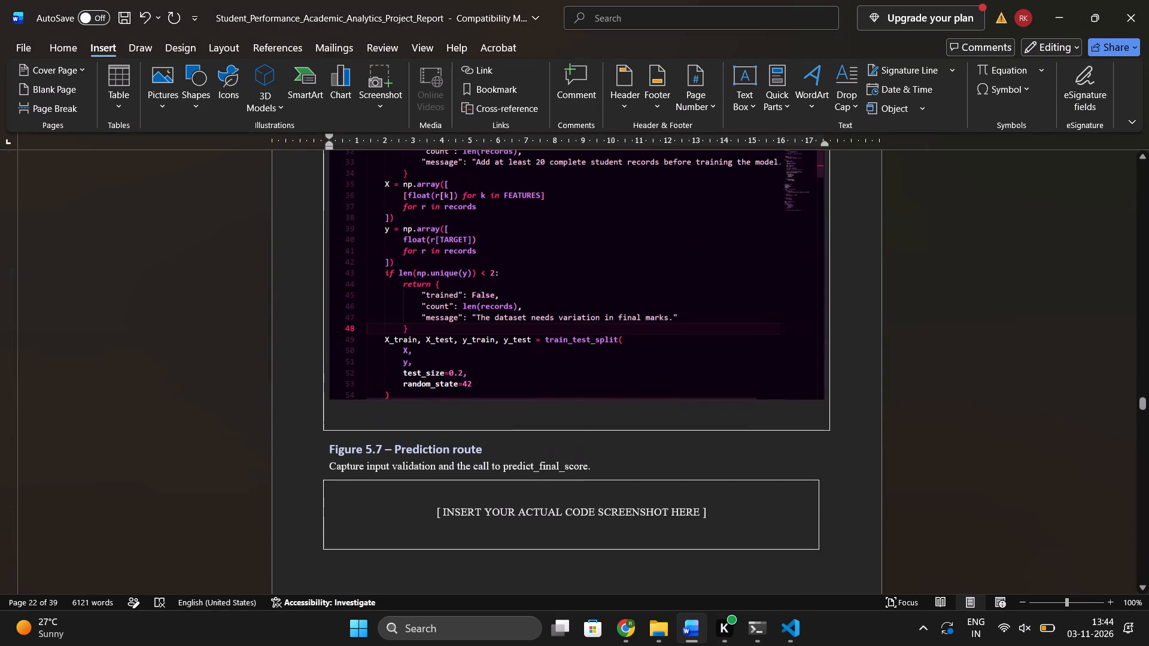
pyautogui.click(502, 419)
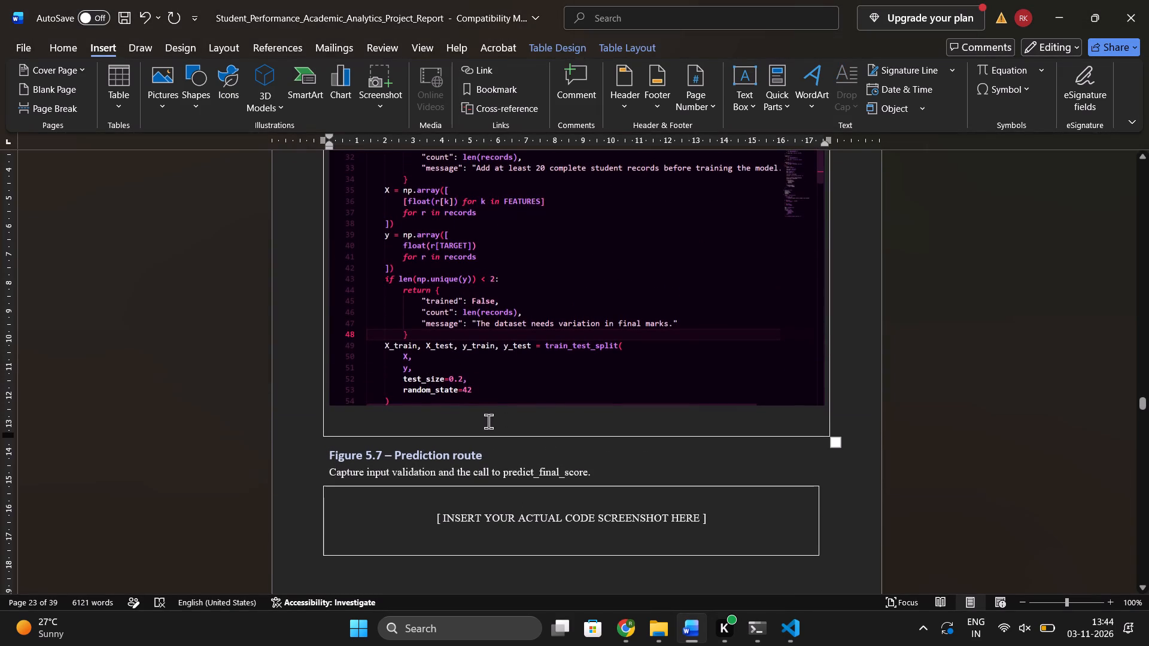
pyautogui.press('BackSpace')
pyautogui.press('Return')
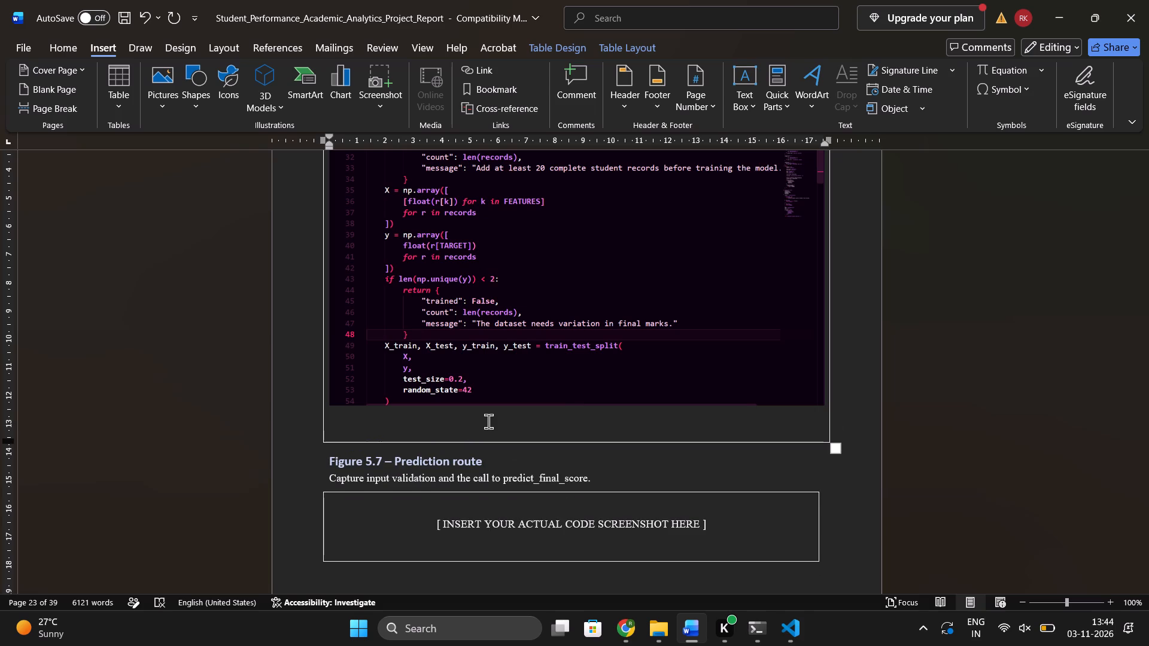
pyautogui.press('BackSpace')
pyautogui.hotkey('ctrl', 'v')
pyautogui.scroll(4, 488, 421)
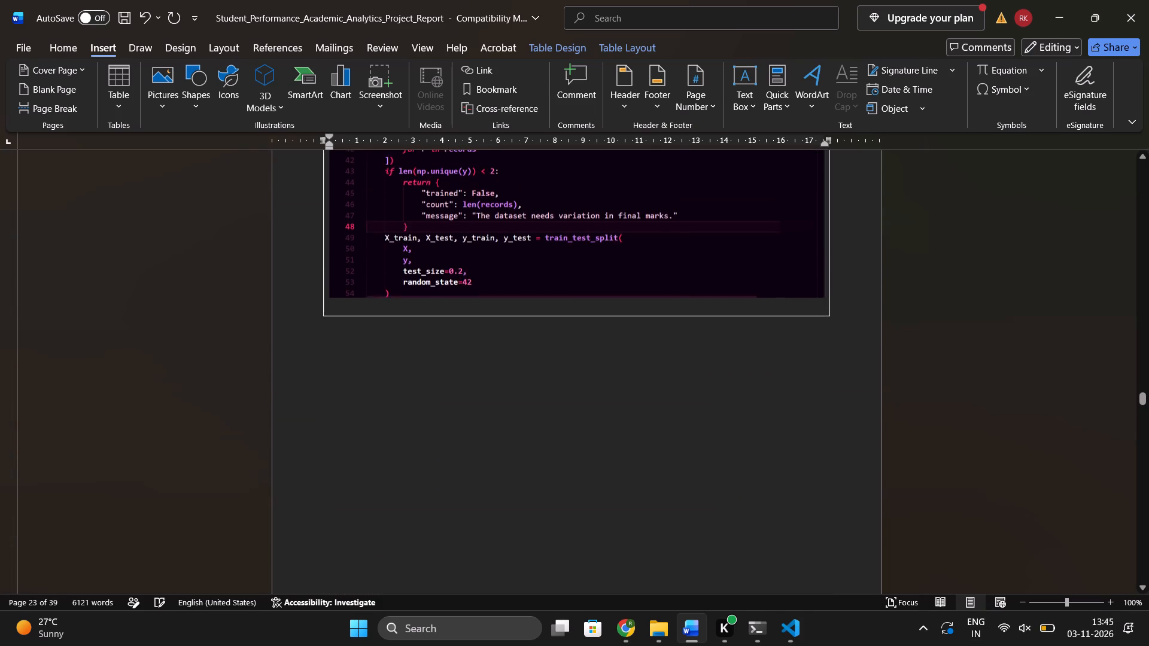
pyautogui.click(452, 321)
pyautogui.press('BackSpace')
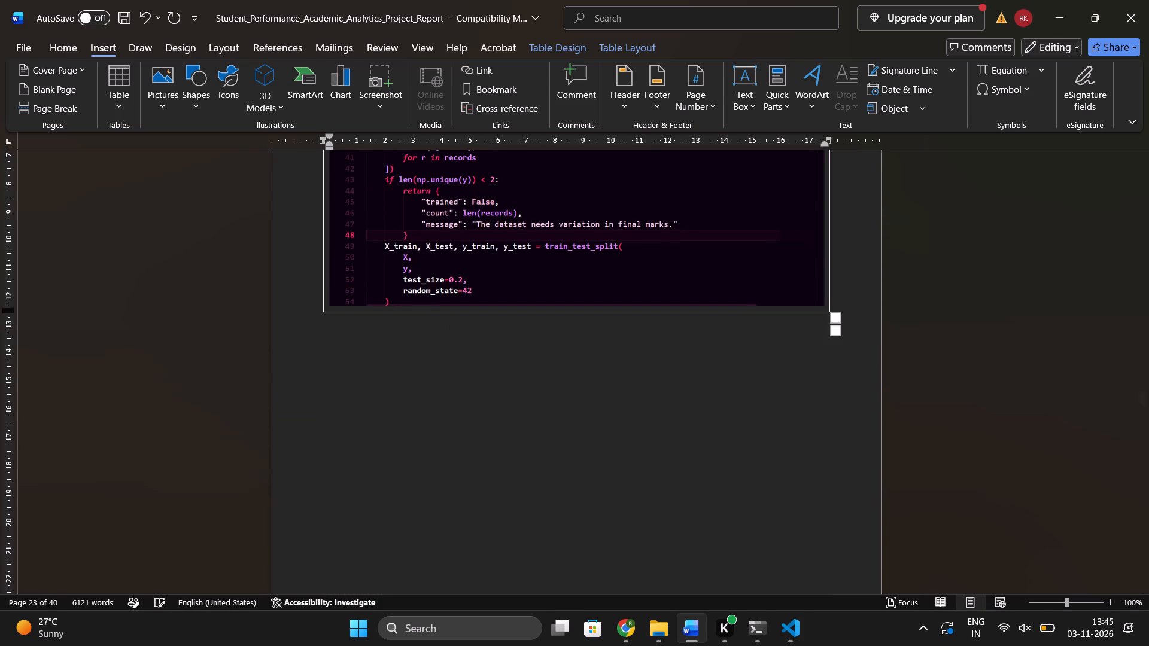
pyautogui.scroll(-4, 452, 321)
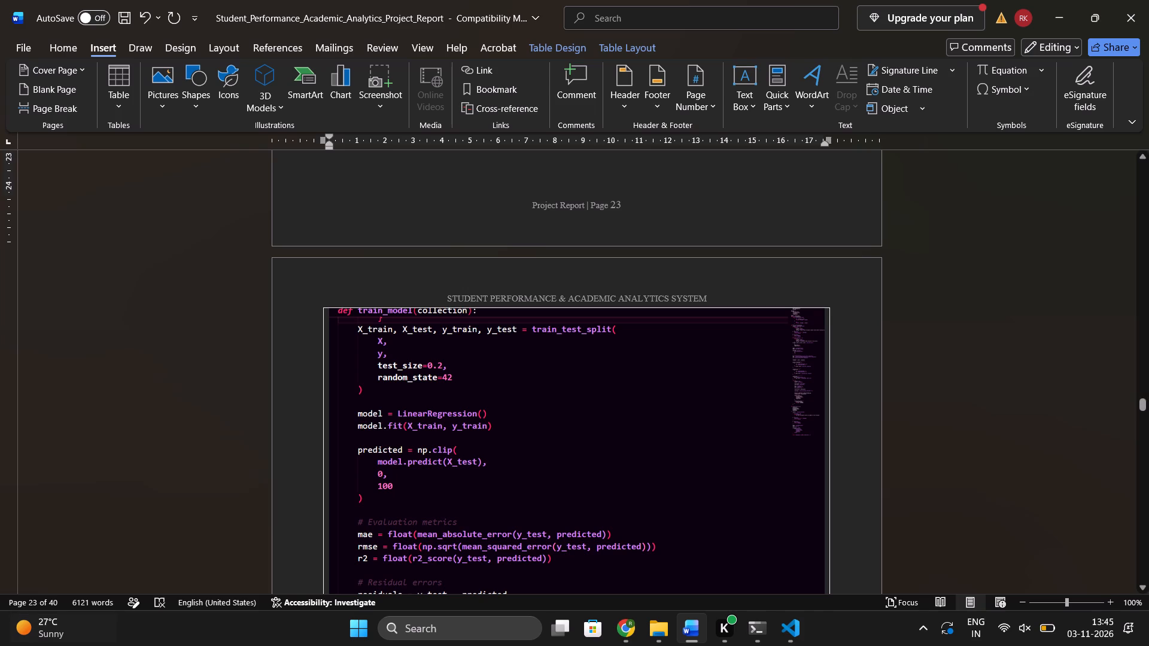
# Check the Figure 5.6 screenshots against the train_model code in ml_model.py, and read the Figure 5.7 – Prediction route capture instruction.
pyautogui.click(780, 637)
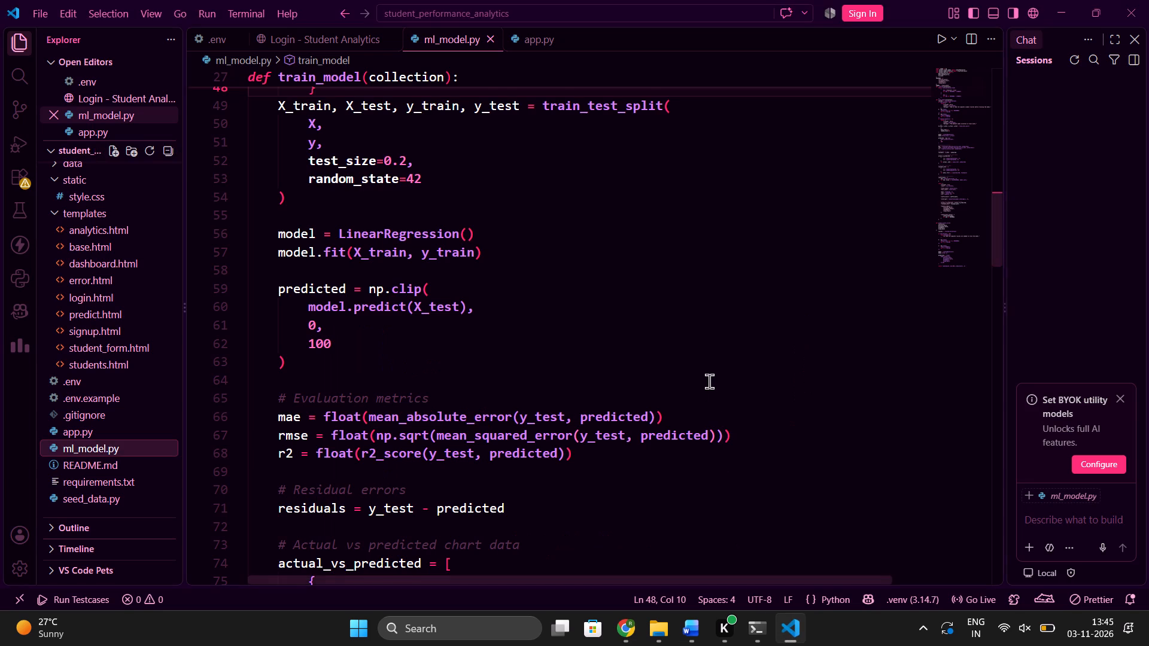
pyautogui.scroll(2, 709, 381)
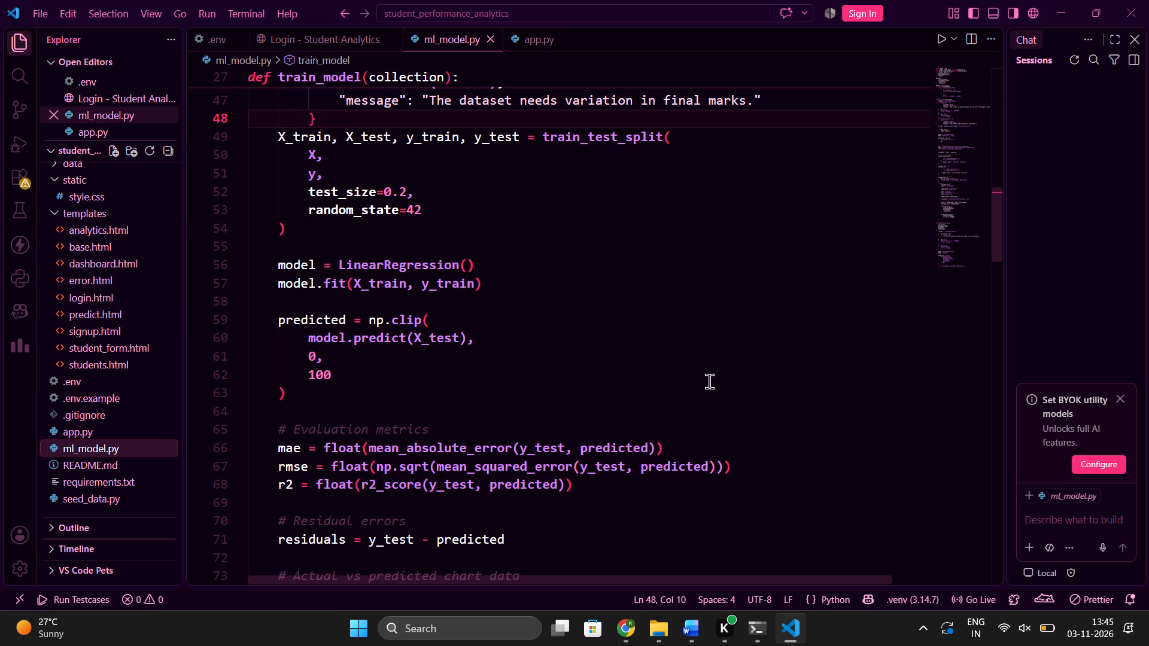
pyautogui.click(683, 645)
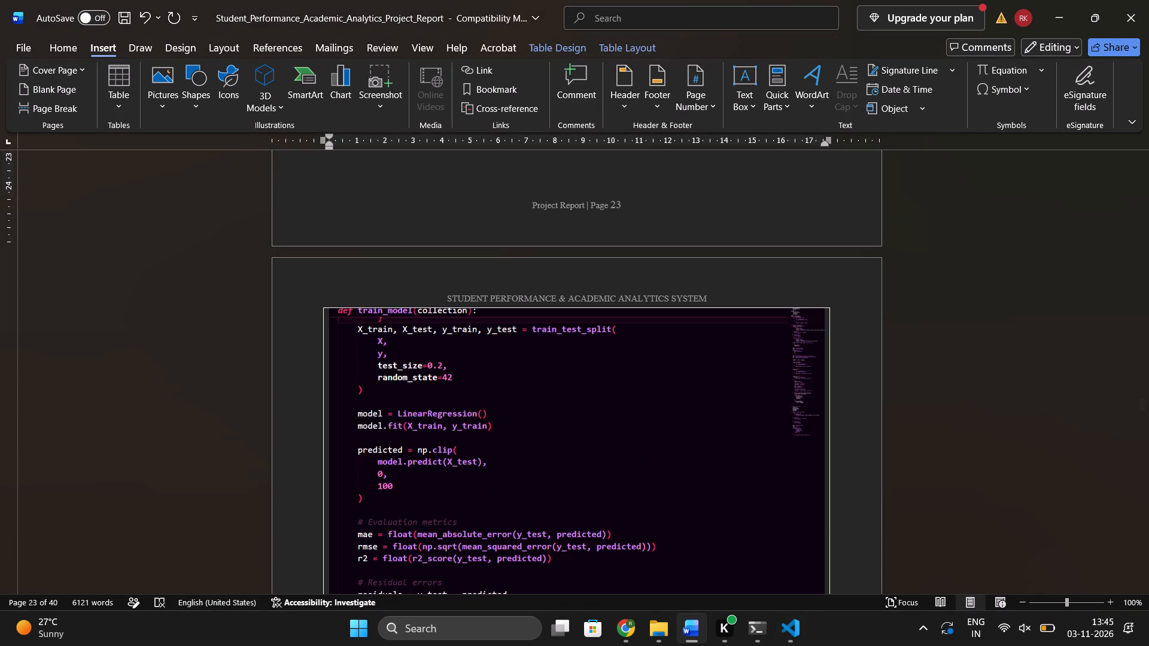
pyautogui.scroll(-5, 604, 465)
pyautogui.scroll(1, 604, 465)
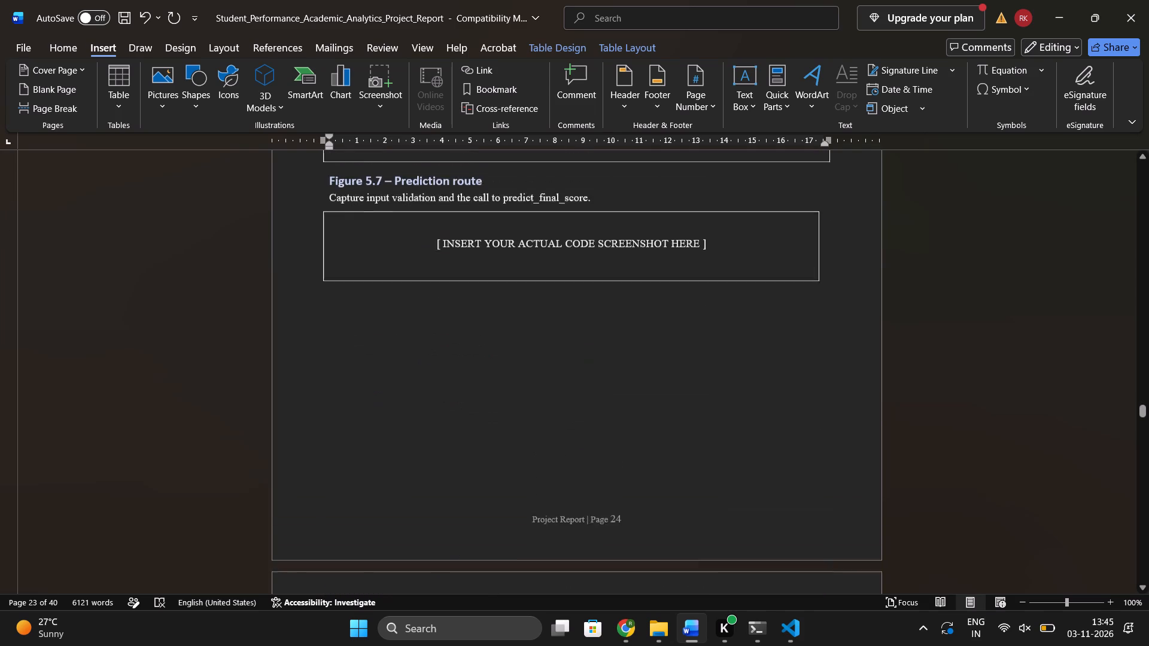
pyautogui.scroll(1, 604, 465)
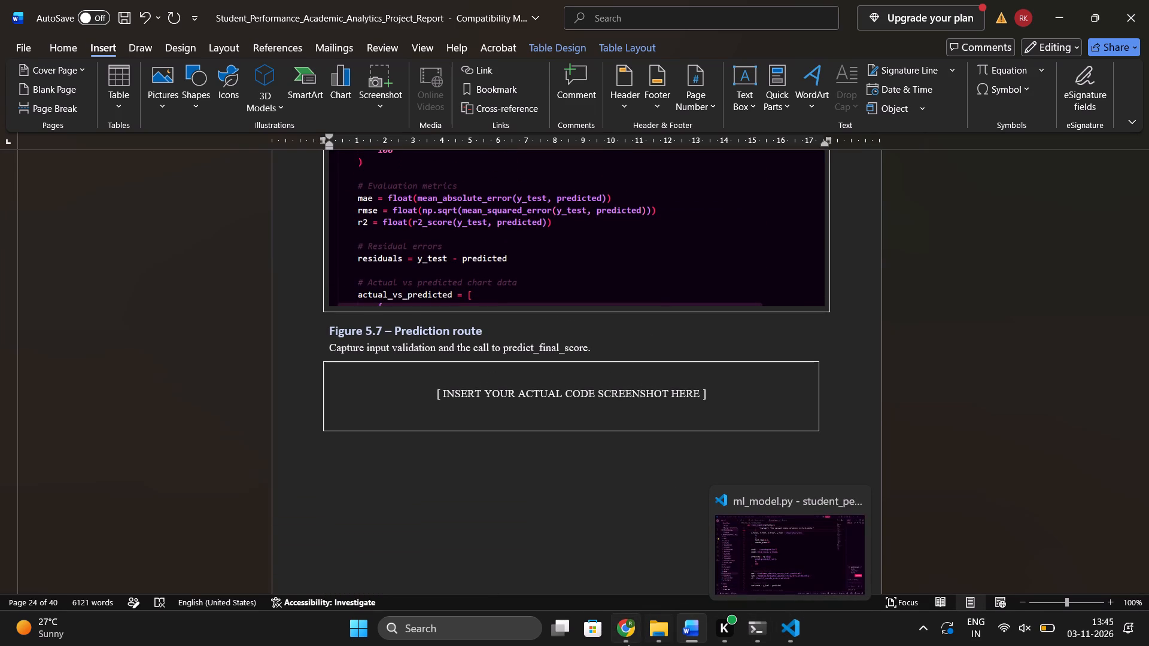
# In Visual Studio Code, capture a screenshot of the predict_final_score function in ml_model.py, from its definition to the start of the prediction line.
pyautogui.click(794, 624)
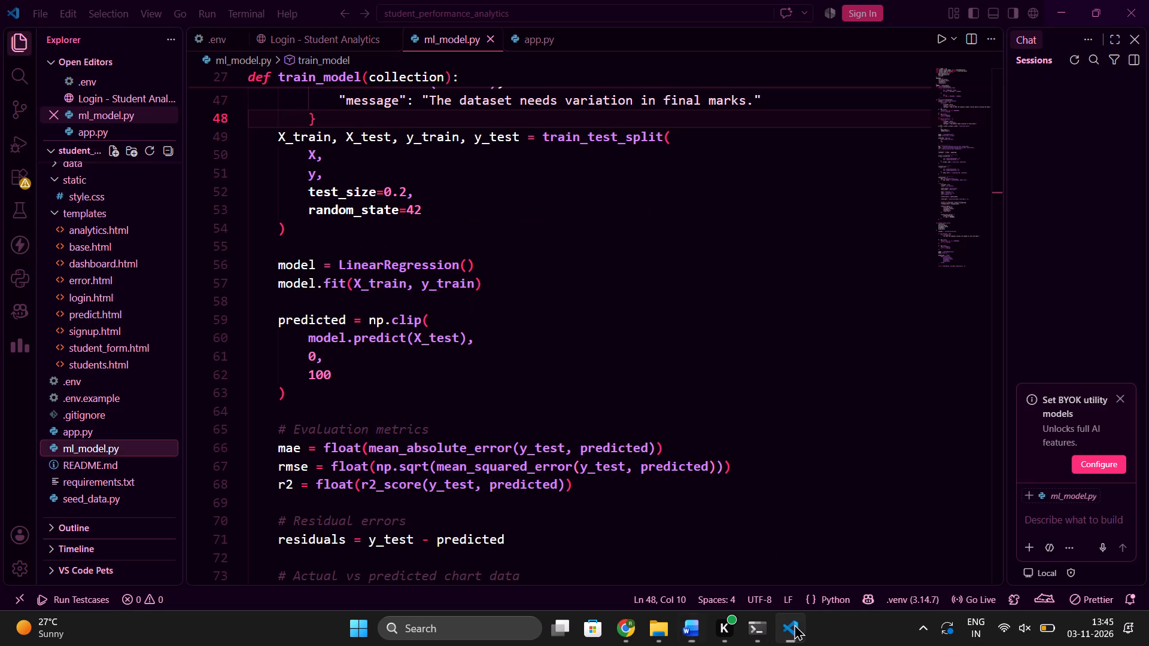
pyautogui.scroll(-17, 580, 408)
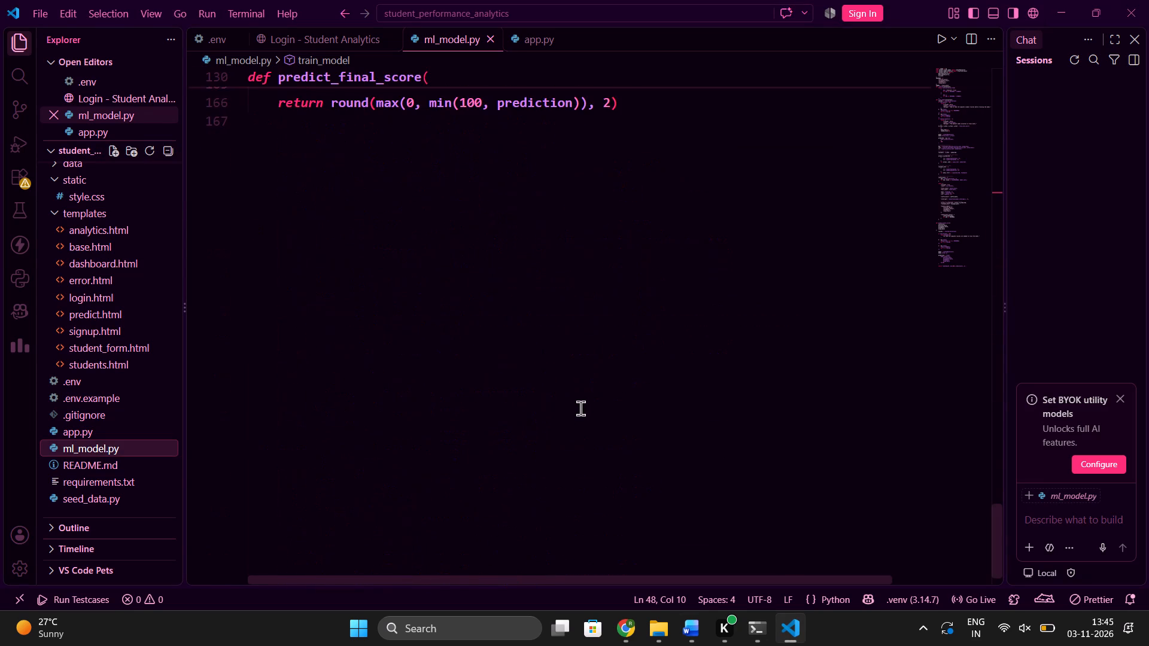
pyautogui.scroll(9, 580, 408)
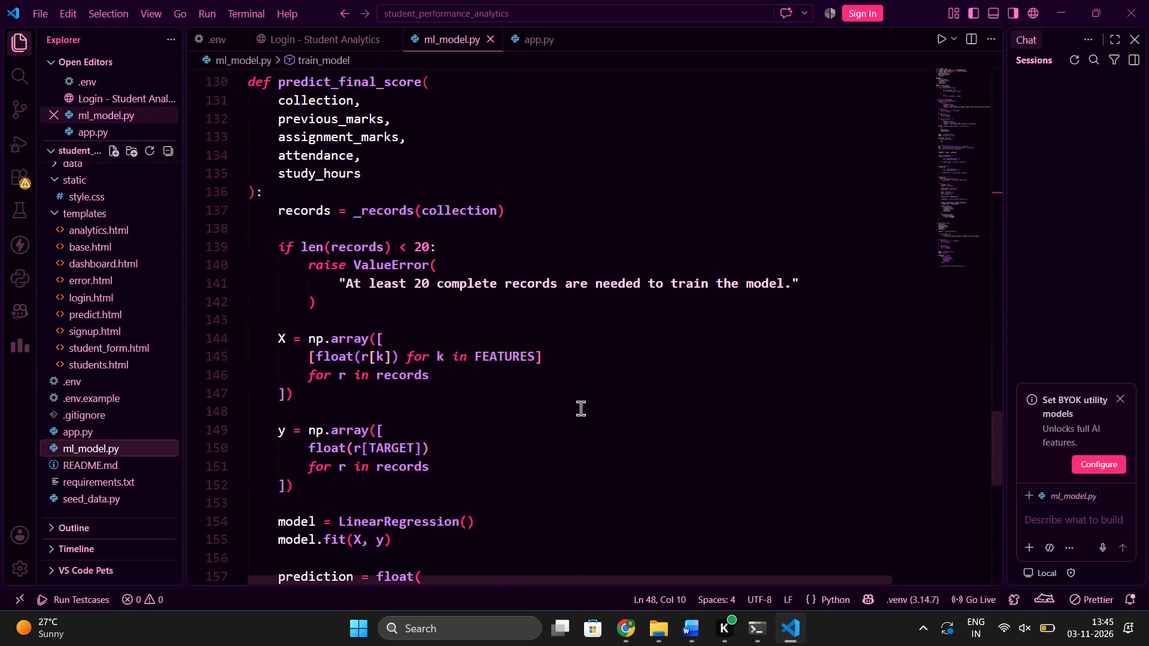
pyautogui.scroll(4, 580, 408)
pyautogui.scroll(-3, 580, 408)
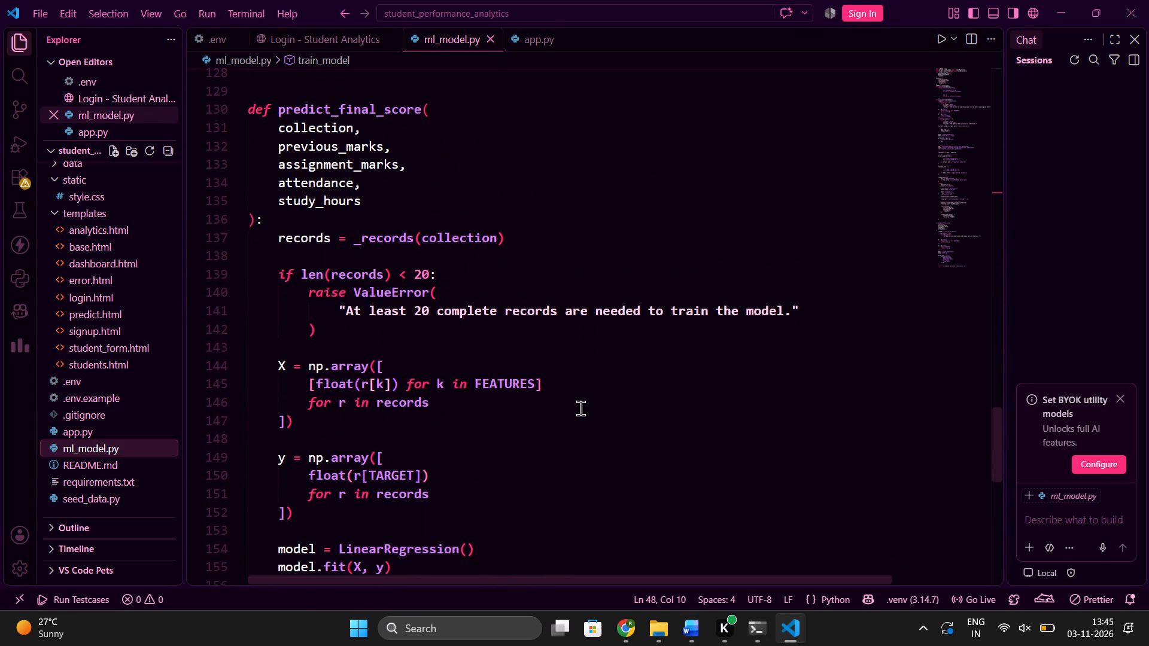
pyautogui.scroll(-3, 580, 408)
pyautogui.press('Print')
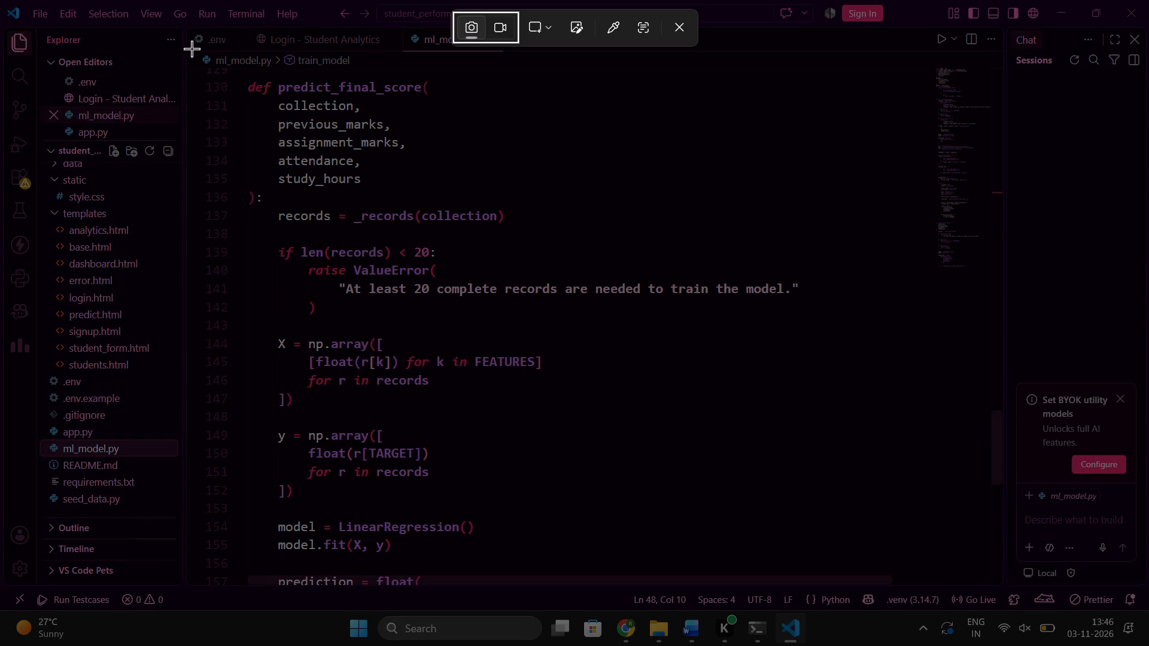
pyautogui.moveTo(197, 49); pyautogui.dragTo(1006, 574)
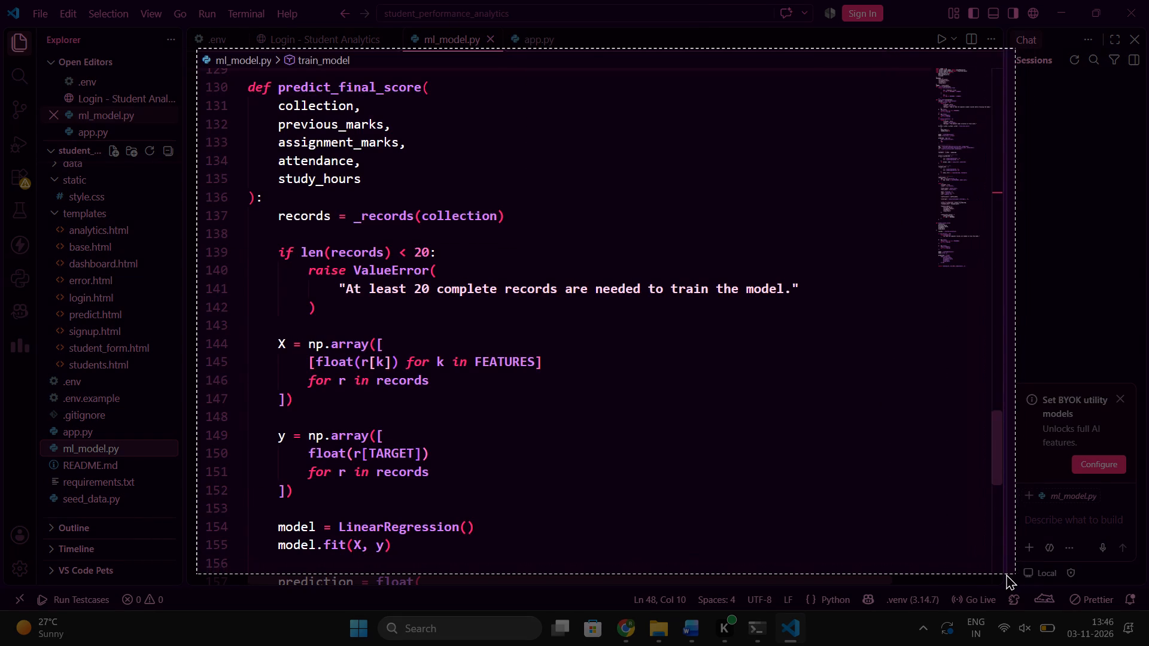
pyautogui.moveTo(1006, 574); pyautogui.dragTo(996, 592)
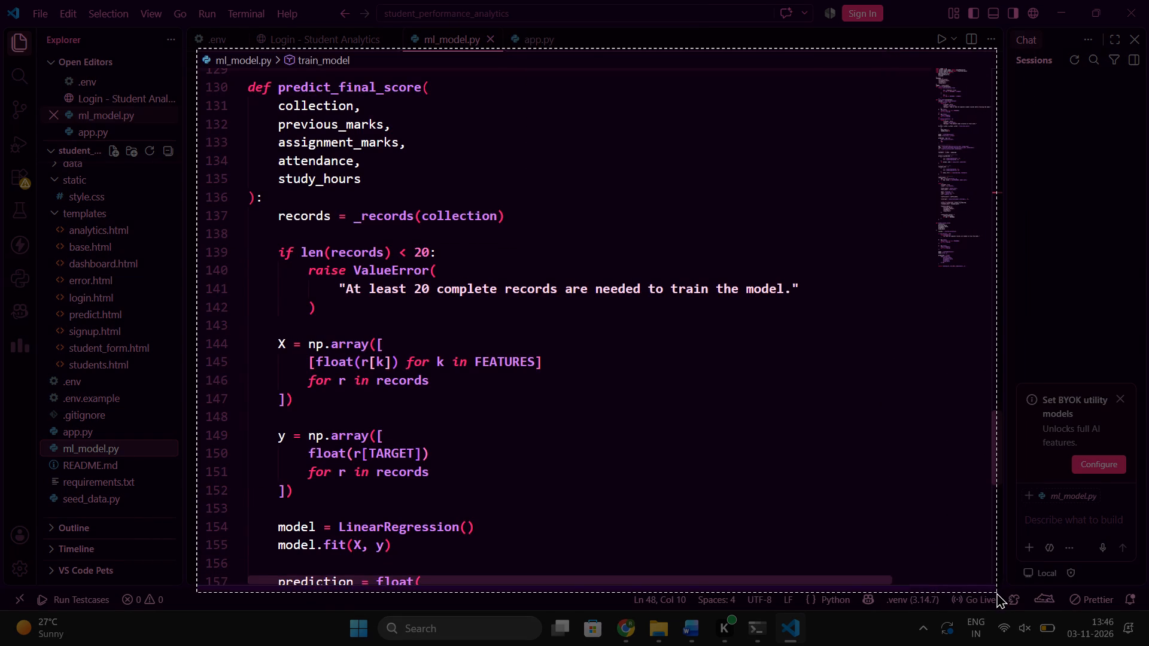
pyautogui.moveTo(996, 592); pyautogui.dragTo(1002, 592)
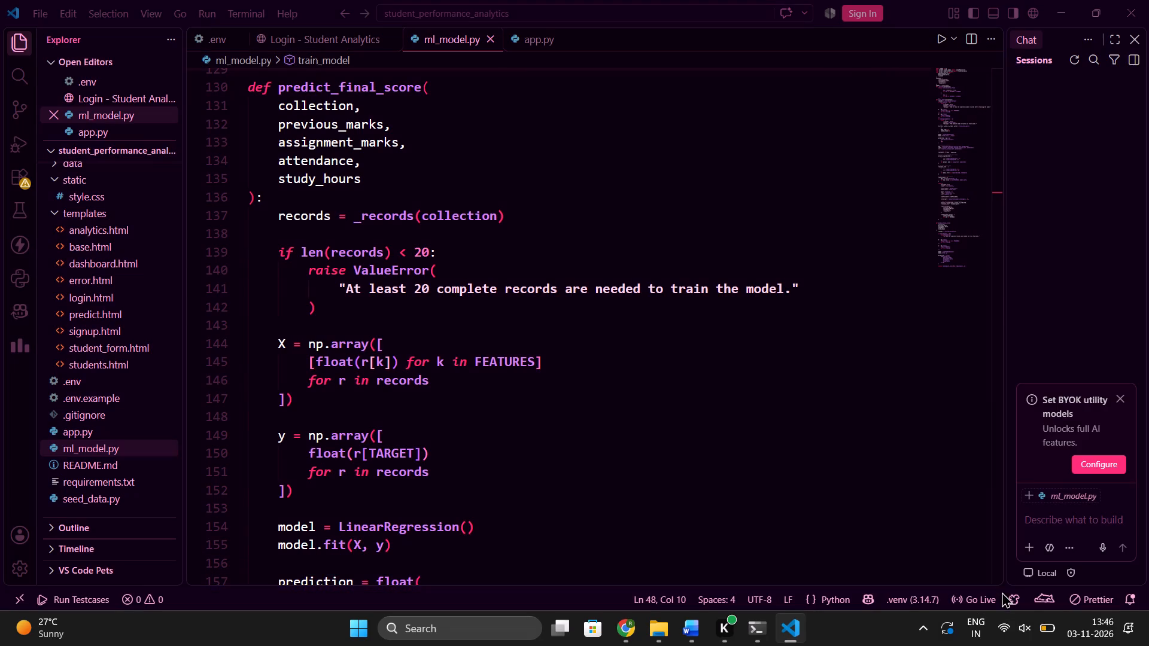
# In the Word report, replace the placeholder text in the Figure 5.7 – Prediction route frame with the captured code screenshot.
pyautogui.click(690, 626)
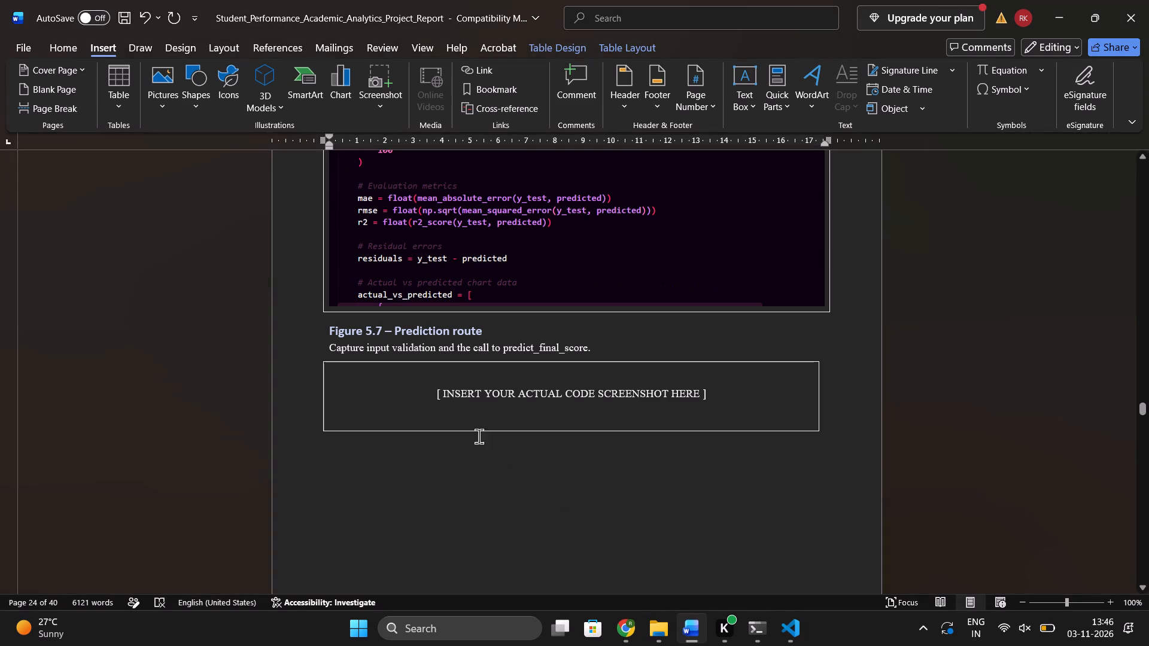
pyautogui.moveTo(721, 390); pyautogui.dragTo(433, 390)
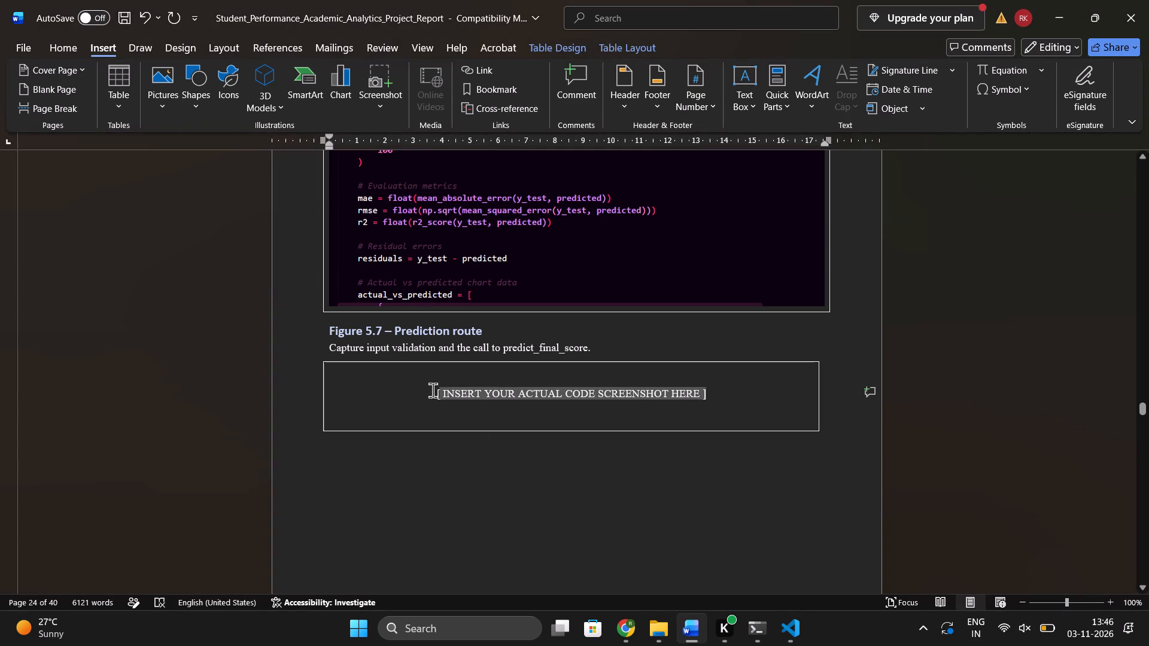
pyautogui.moveTo(433, 390); pyautogui.dragTo(422, 390)
pyautogui.press('BackSpace')
pyautogui.press('BackSpace')
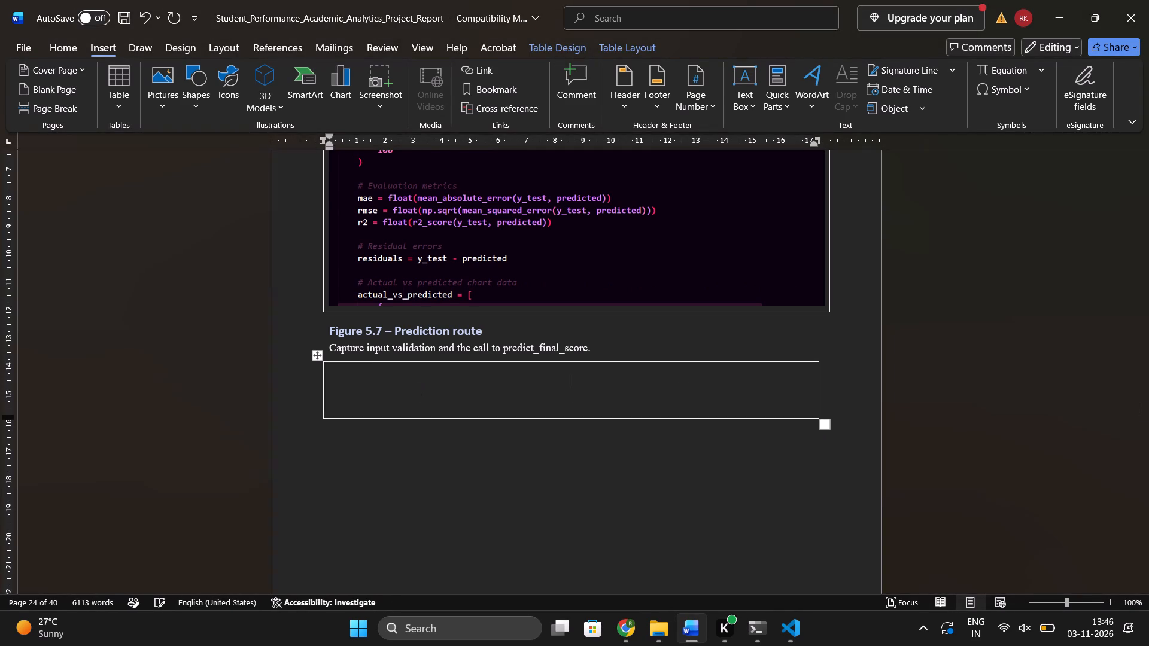
pyautogui.press('BackSpace')
pyautogui.hotkey('ctrl', 'v')
# Remove the empty line below the pasted predict_final_score screenshot inside the Figure 5.7 frame.
pyautogui.scroll(5, 422, 390)
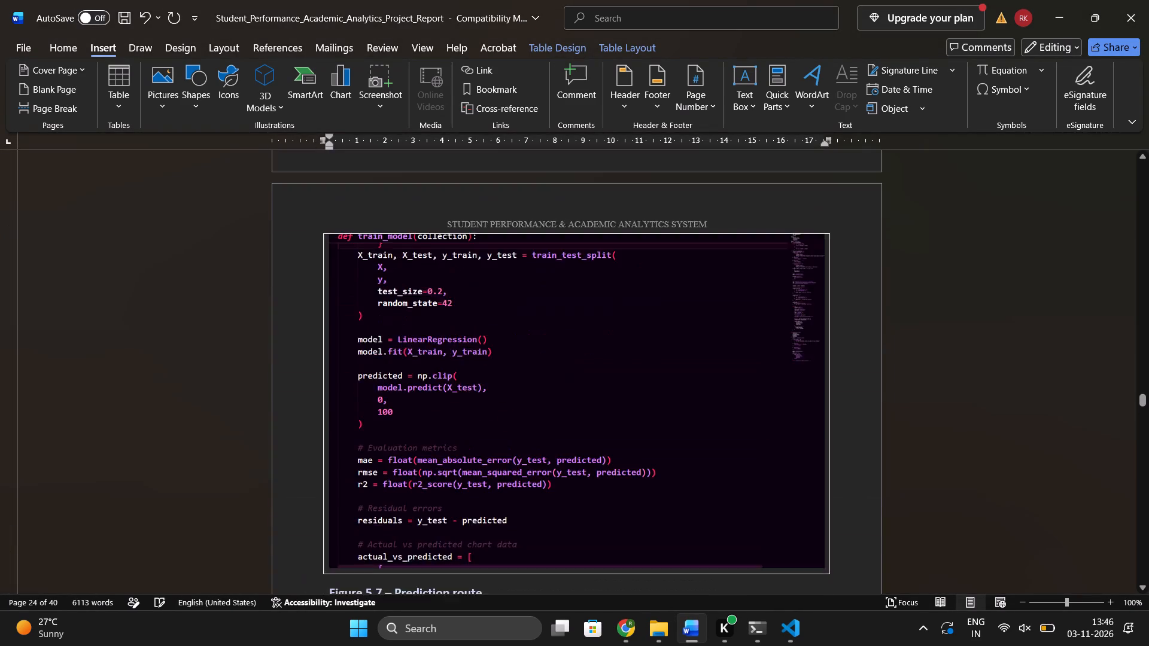
pyautogui.scroll(-7, 422, 390)
pyautogui.scroll(2, 522, 313)
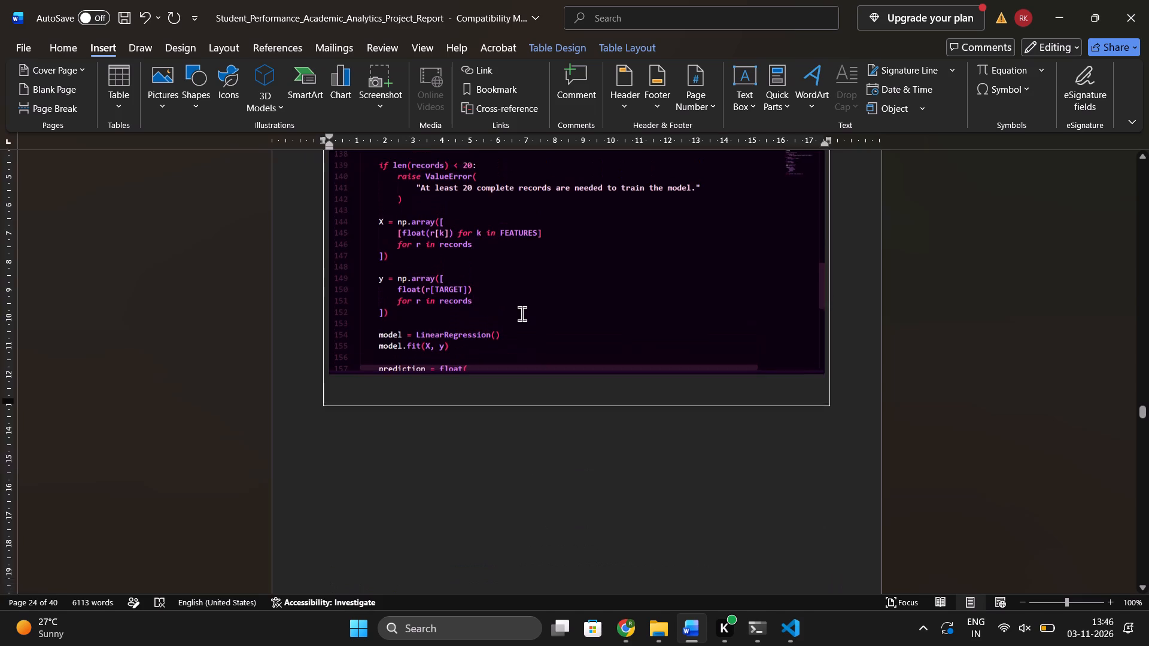
pyautogui.scroll(1, 522, 313)
pyautogui.click(423, 452)
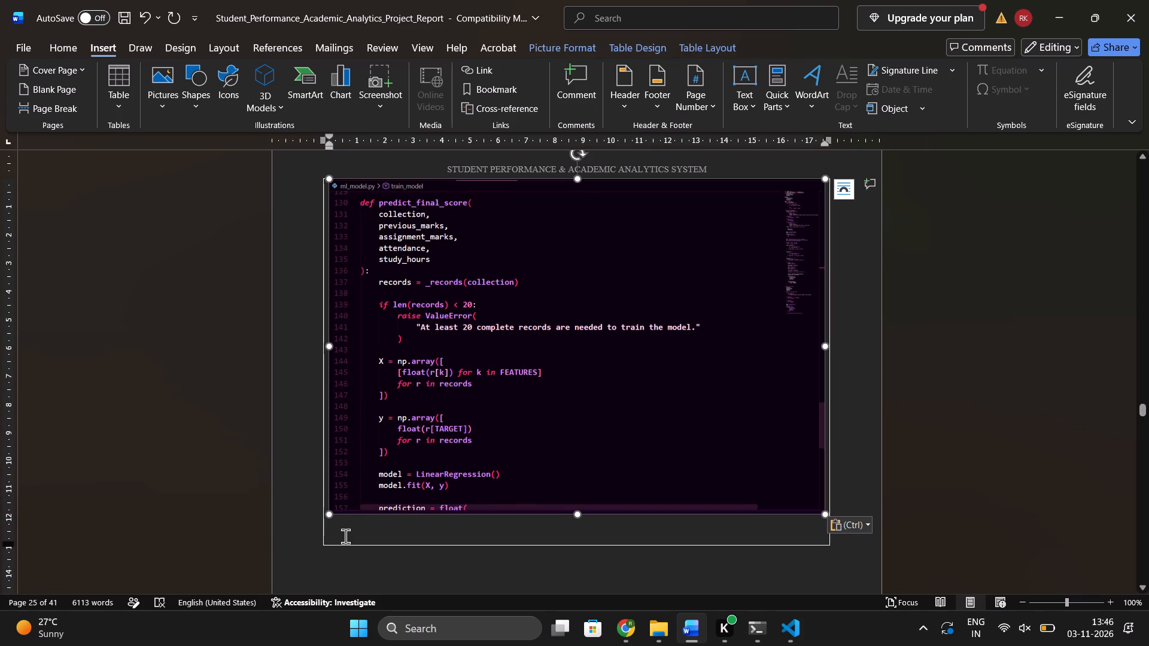
pyautogui.click(345, 536)
pyautogui.press('BackSpace')
pyautogui.press('BackSpace')
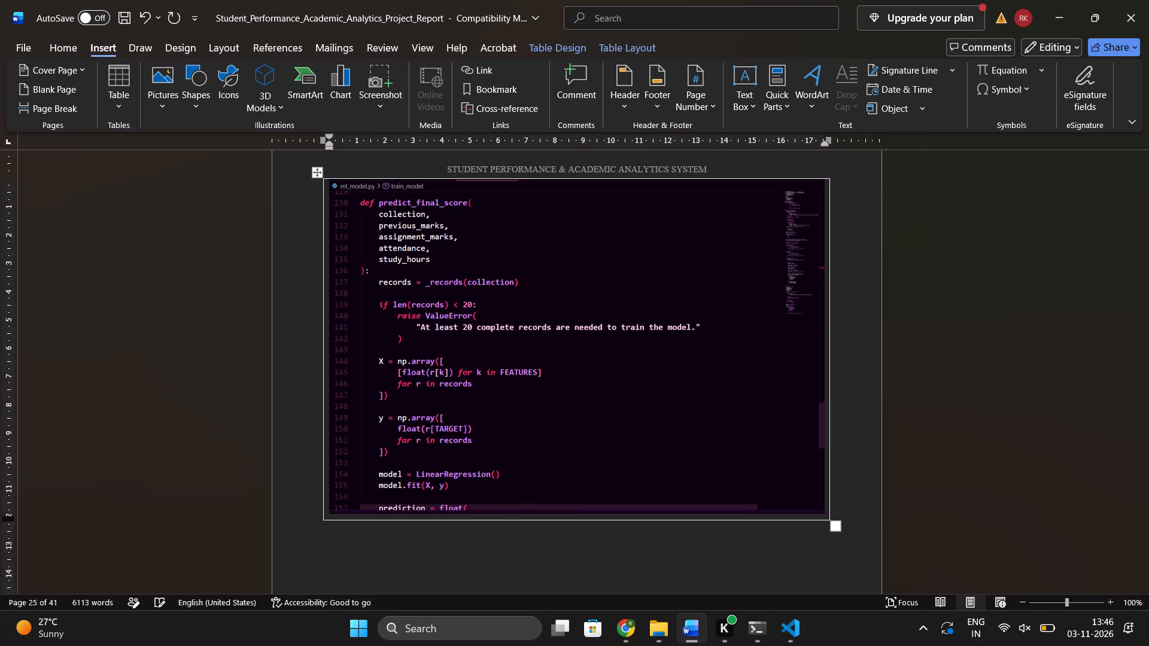
# Shrink the Figure 5.7 screenshot proportionally until it fits on page 24 directly under its heading.
pyautogui.click(537, 487)
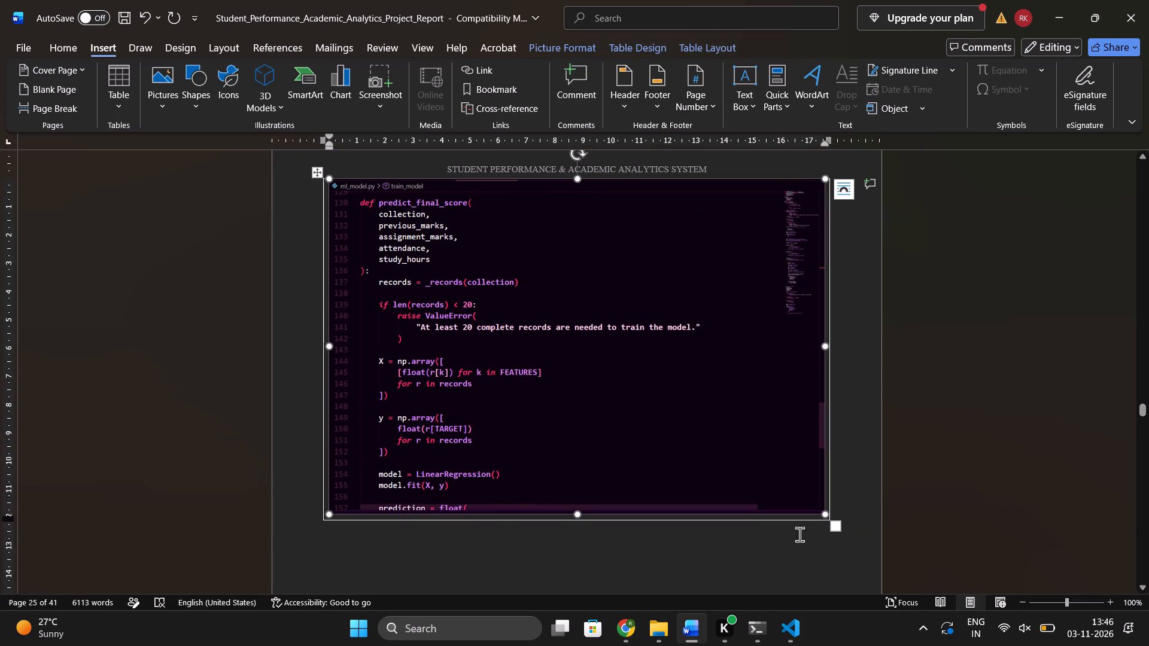
pyautogui.moveTo(823, 514); pyautogui.dragTo(819, 507)
pyautogui.moveTo(819, 507); pyautogui.dragTo(785, 438)
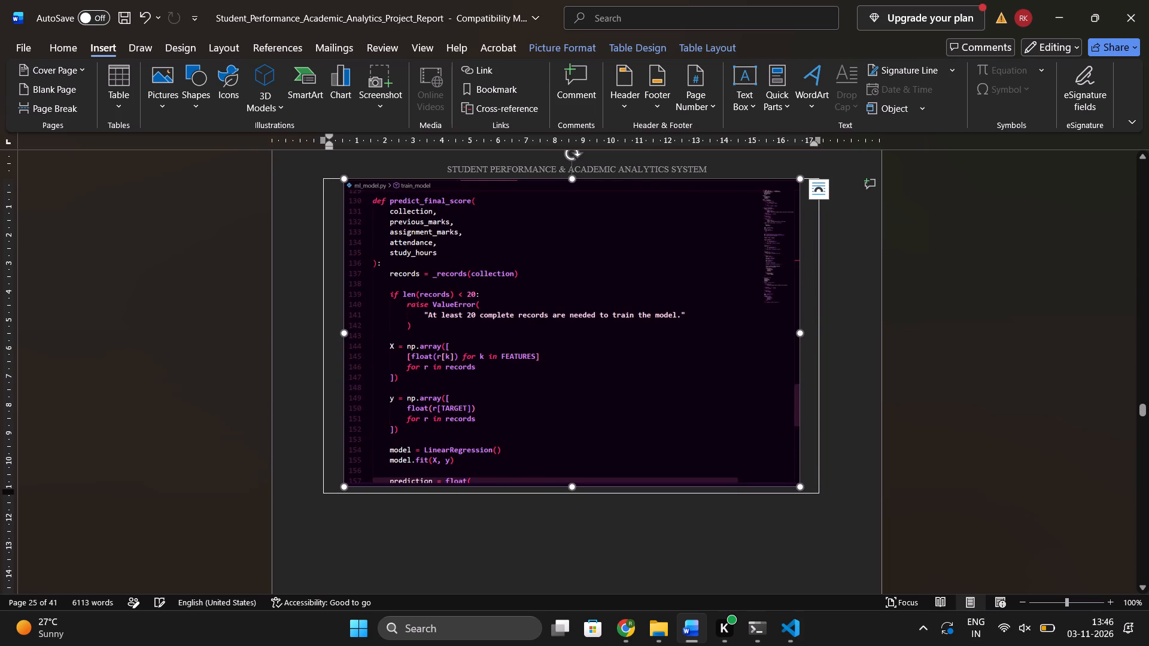
pyautogui.moveTo(801, 485); pyautogui.dragTo(799, 455)
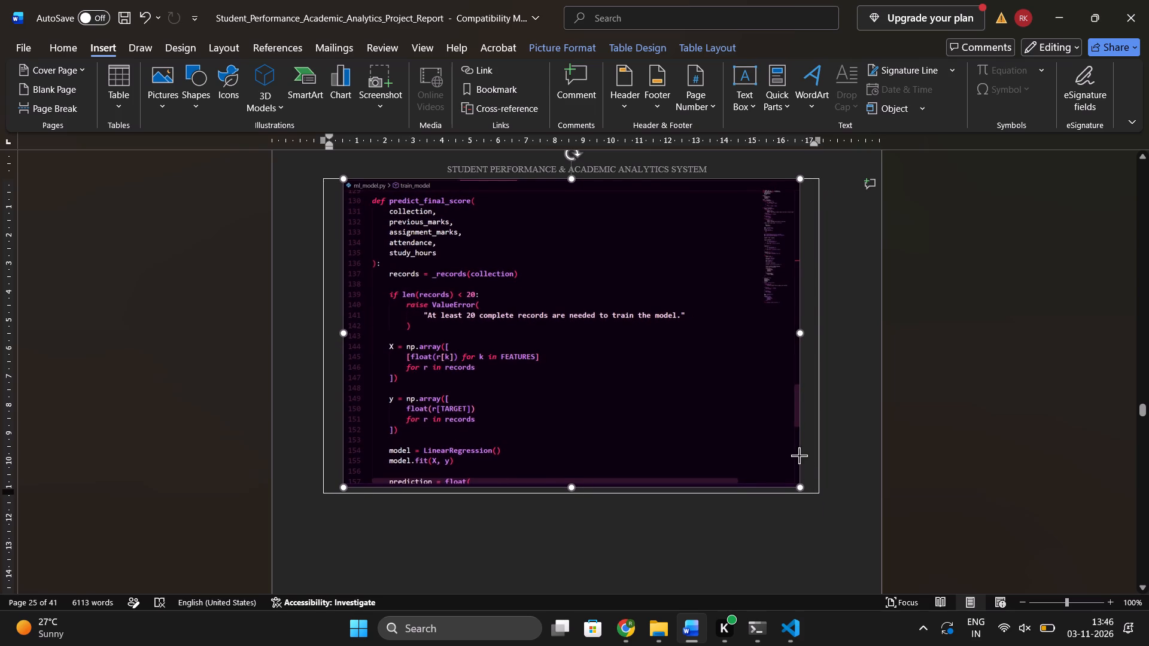
pyautogui.moveTo(799, 455); pyautogui.dragTo(701, 354)
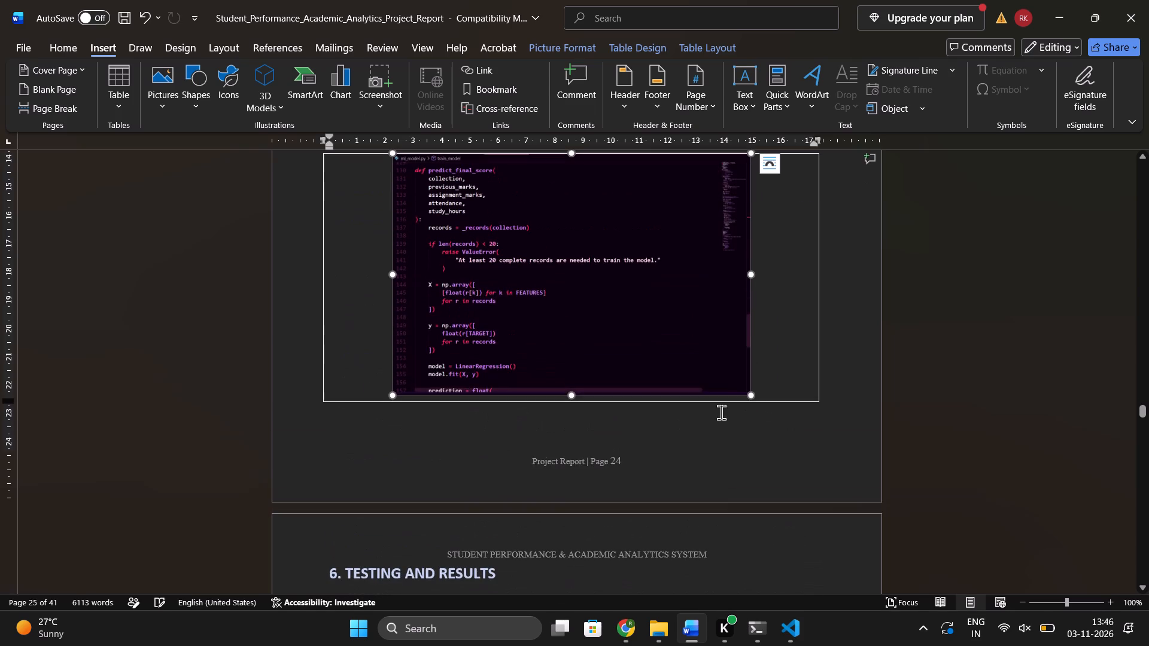
pyautogui.scroll(1, 731, 436)
pyautogui.click(785, 529)
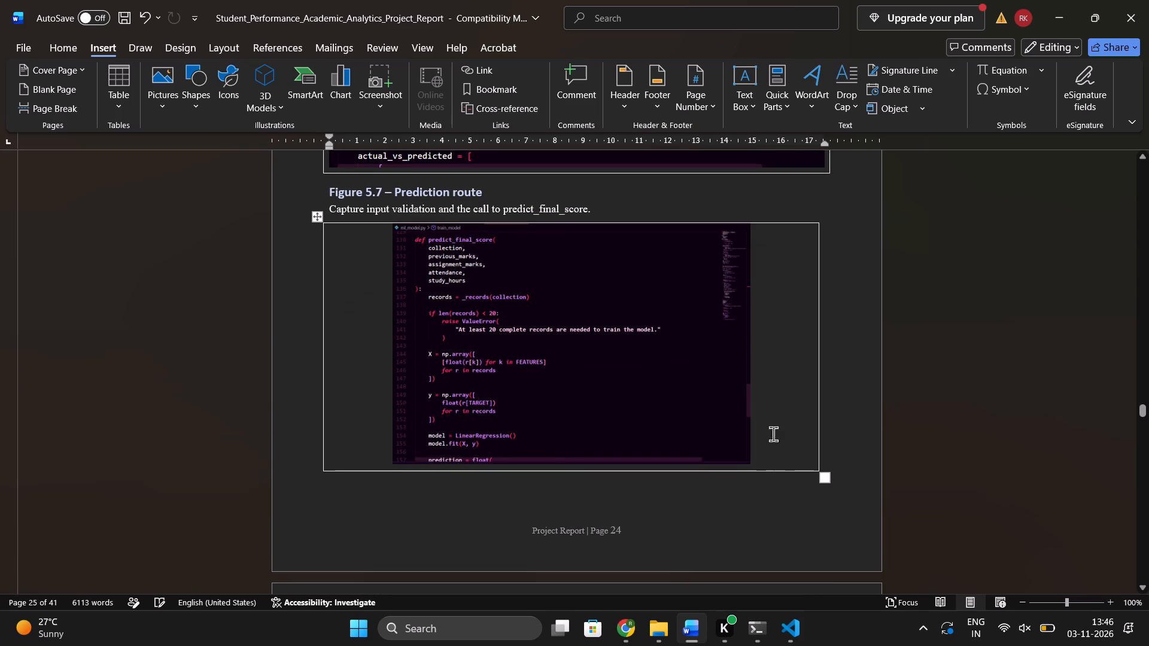
# Stretch the Figure 5.7 screenshot horizontally to fill the full width of its frame, keeping its height.
pyautogui.click(723, 346)
pyautogui.moveTo(755, 340); pyautogui.dragTo(819, 328)
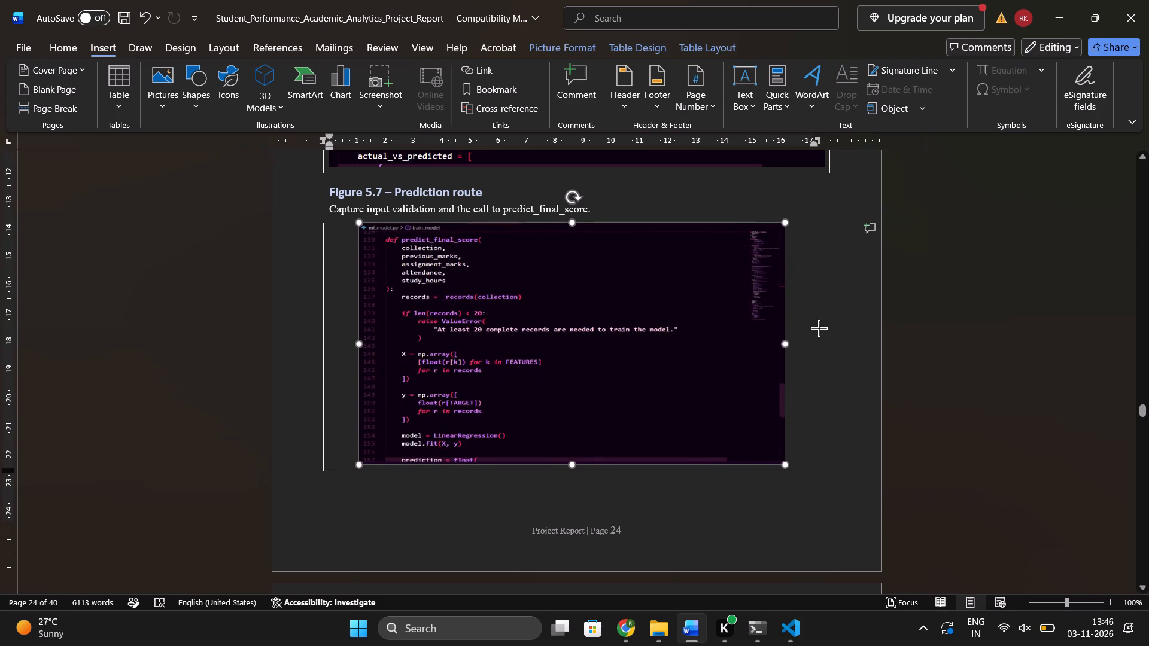
pyautogui.moveTo(819, 328); pyautogui.dragTo(886, 322)
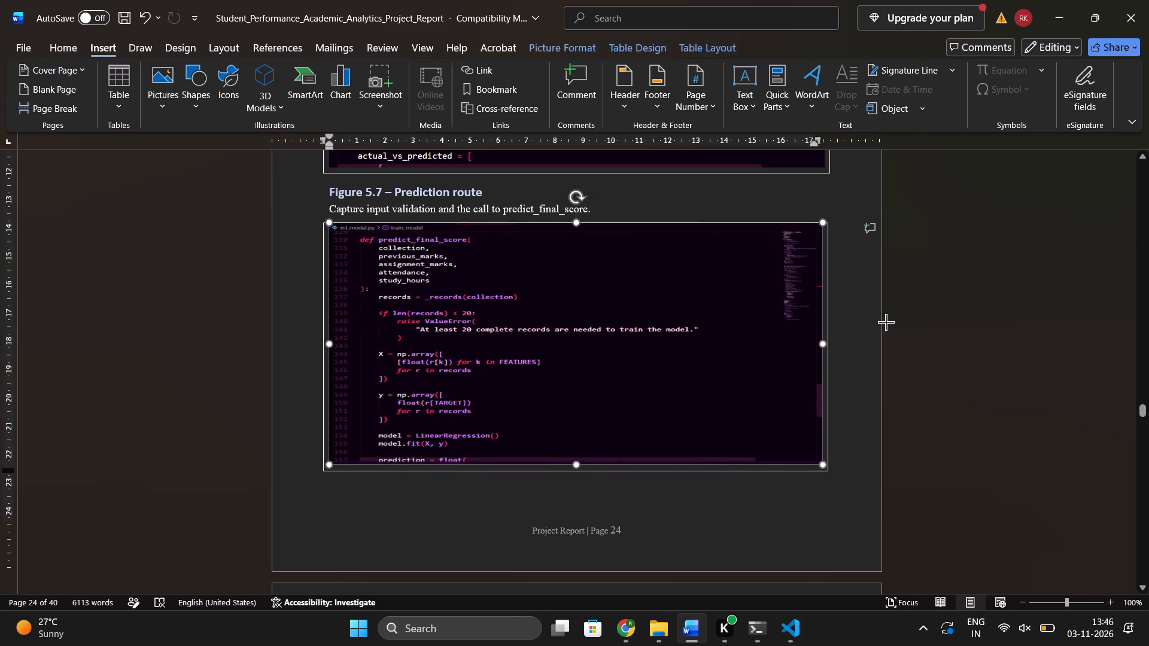
pyautogui.moveTo(886, 322); pyautogui.dragTo(889, 321)
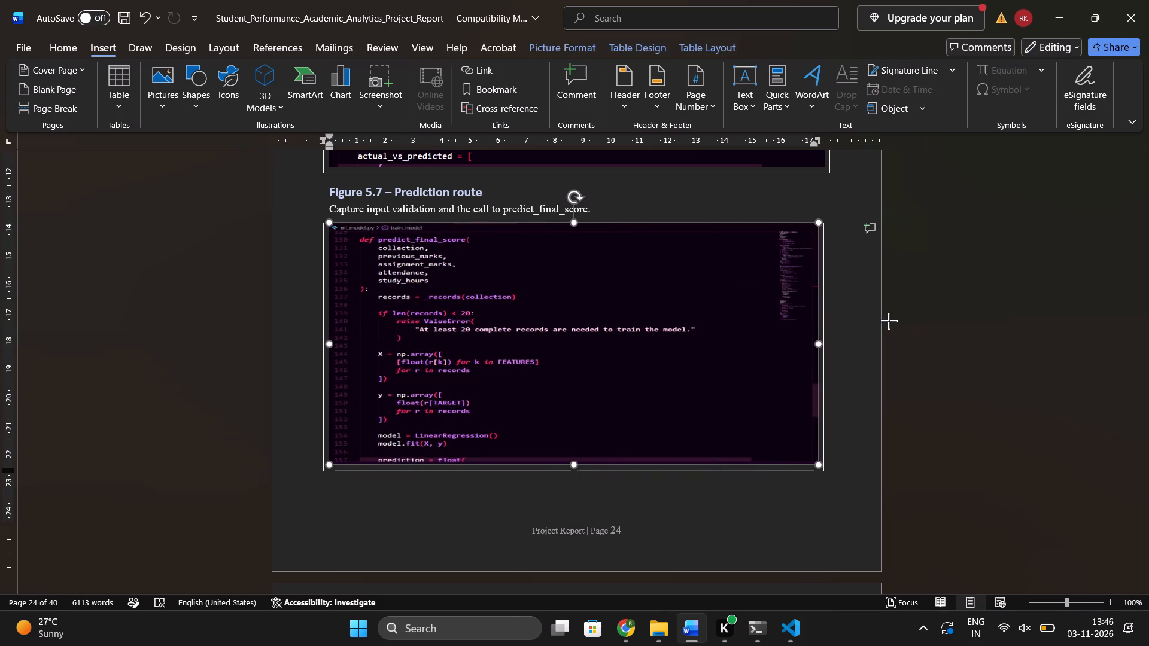
pyautogui.moveTo(889, 321); pyautogui.dragTo(891, 321)
pyautogui.click(746, 496)
# Delete the instruction text "Capture input validation and the call to predict_final_score." under the Figure 5.7 – Prediction route heading.
pyautogui.scroll(-1, 746, 496)
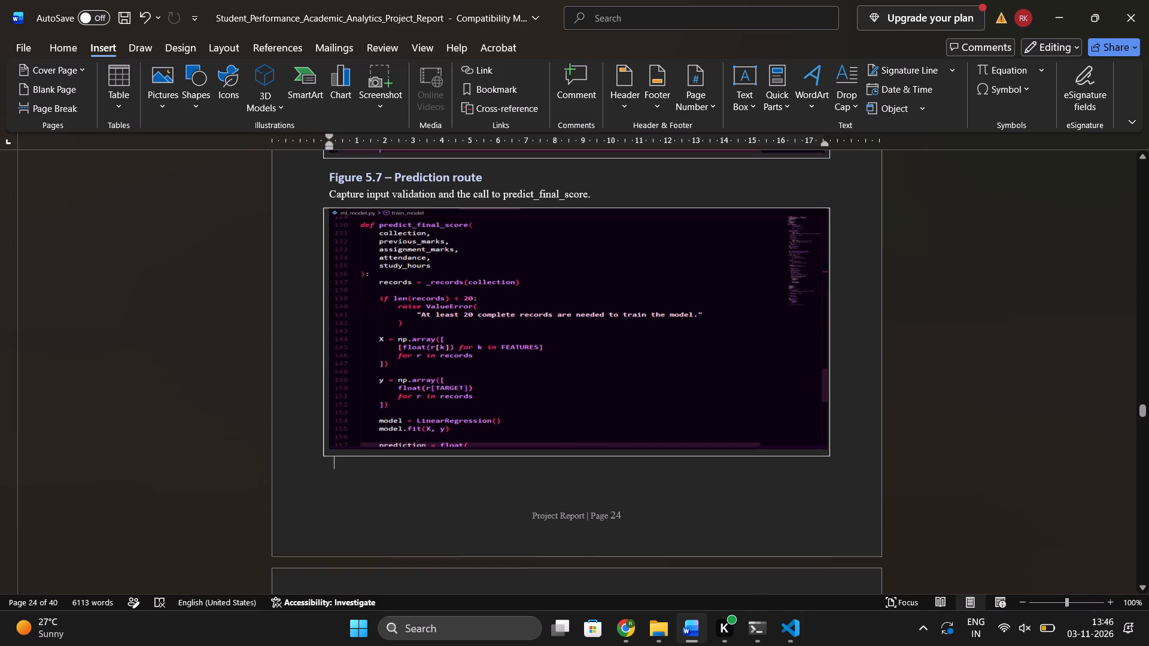
pyautogui.scroll(-12, 746, 496)
pyautogui.scroll(5, 746, 496)
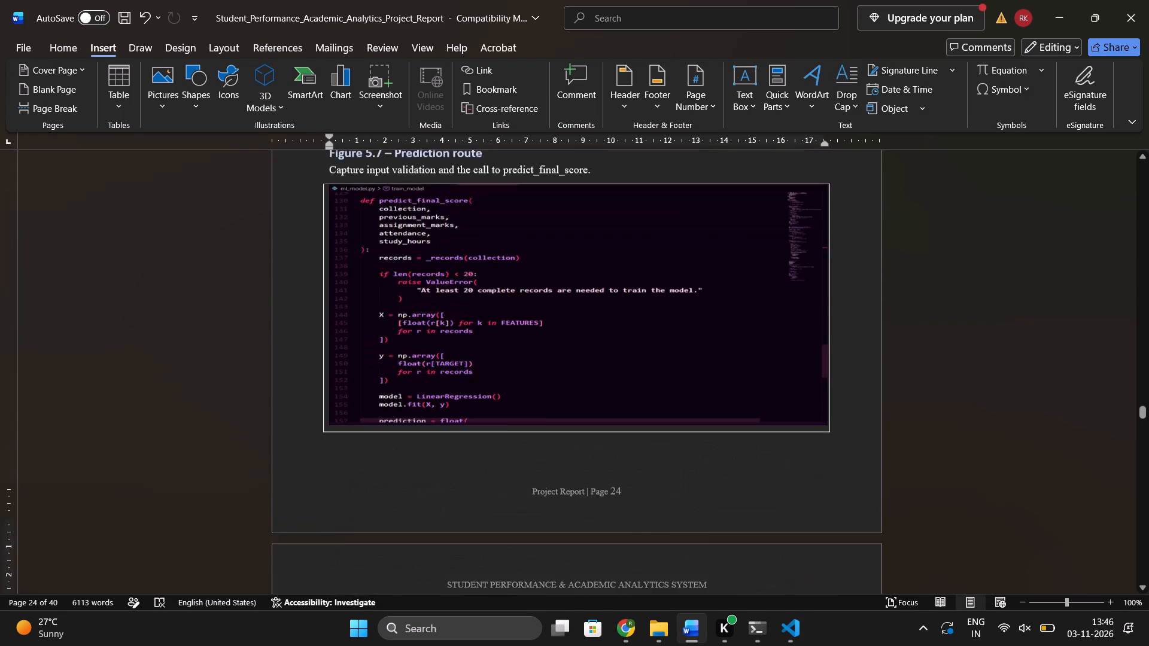
pyautogui.scroll(2, 746, 496)
pyautogui.scroll(-4, 746, 496)
pyautogui.scroll(1, 714, 619)
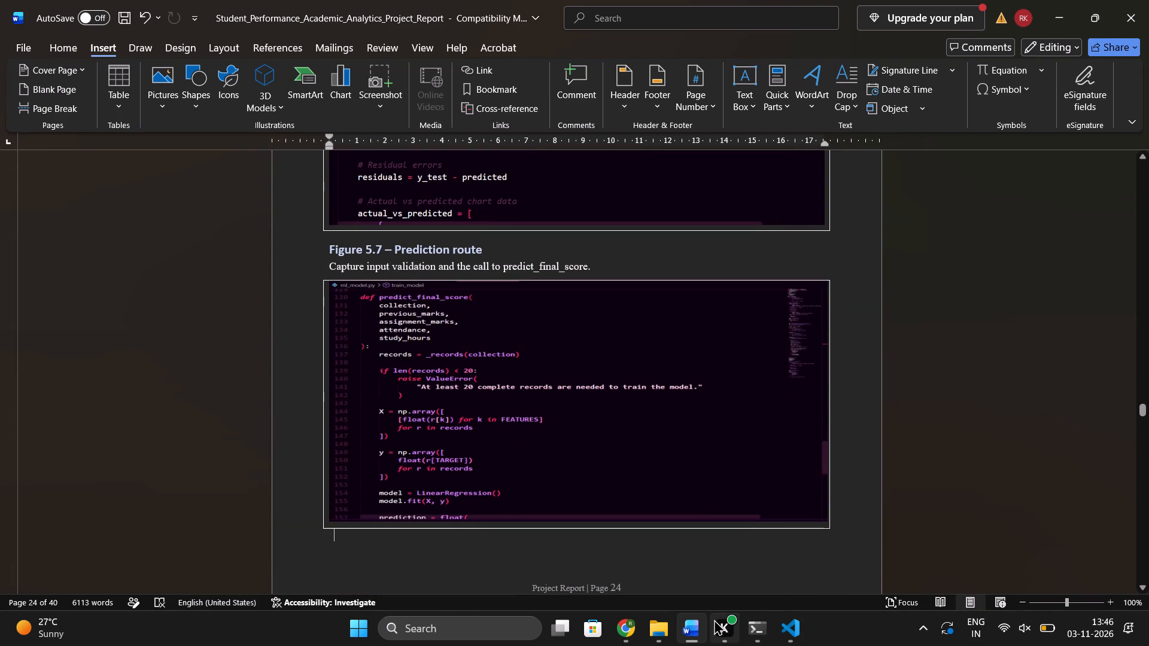
pyautogui.scroll(1, 714, 619)
pyautogui.click(594, 267)
pyautogui.moveTo(594, 267); pyautogui.dragTo(345, 269)
pyautogui.press('BackSpace')
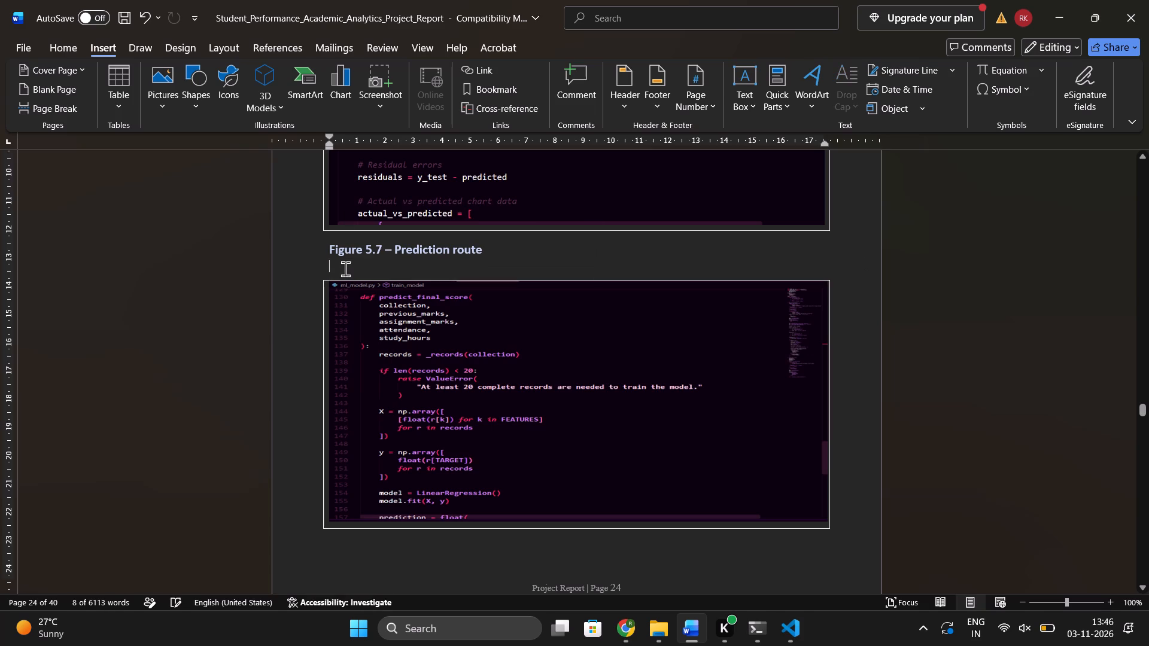
# Shrink the second Figure 5.6 screenshot, showing the model fitting and evaluation metrics code, proportionally so it fits on page 23 below the first one.
pyautogui.scroll(5, 345, 269)
pyautogui.scroll(-2, 345, 269)
pyautogui.scroll(4, 345, 269)
pyautogui.scroll(-2, 345, 269)
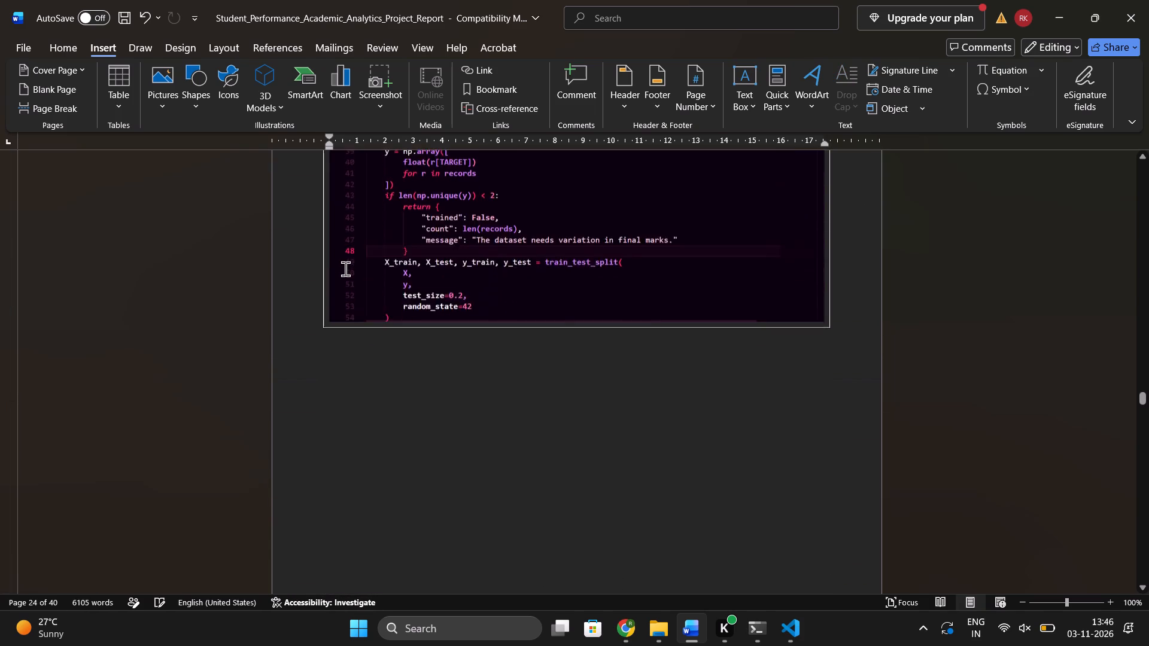
pyautogui.scroll(3, 345, 269)
pyautogui.scroll(-5, 345, 269)
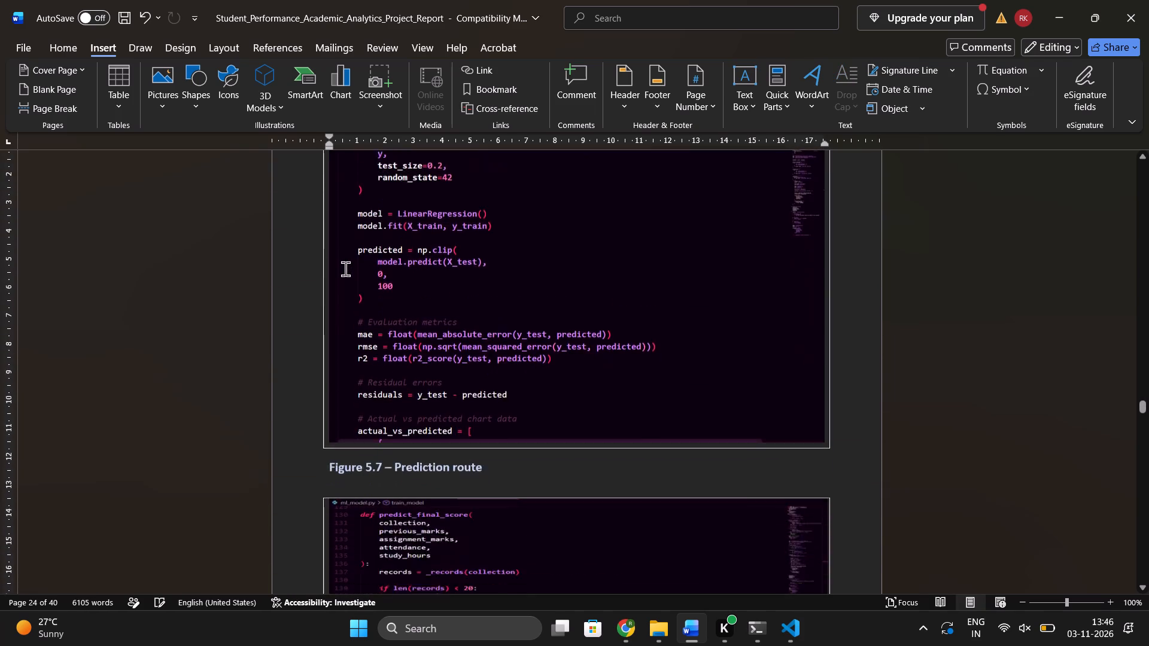
pyautogui.scroll(-1, 345, 269)
pyautogui.click(473, 262)
pyautogui.click(675, 294)
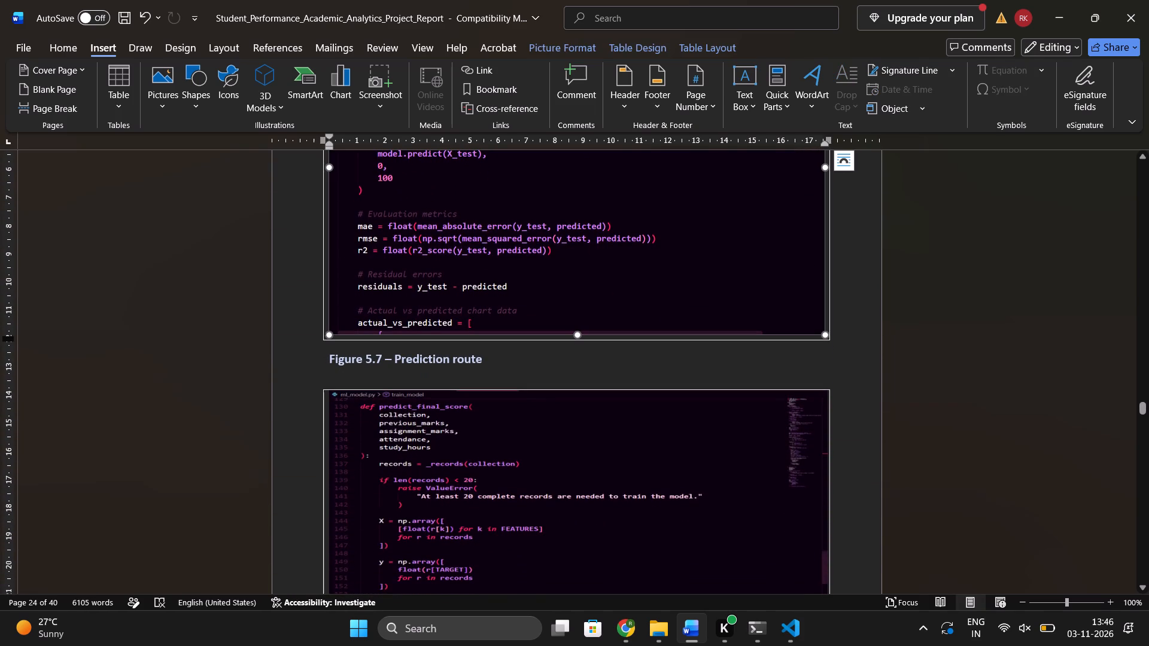
pyautogui.scroll(2, 675, 294)
pyautogui.scroll(1, 755, 394)
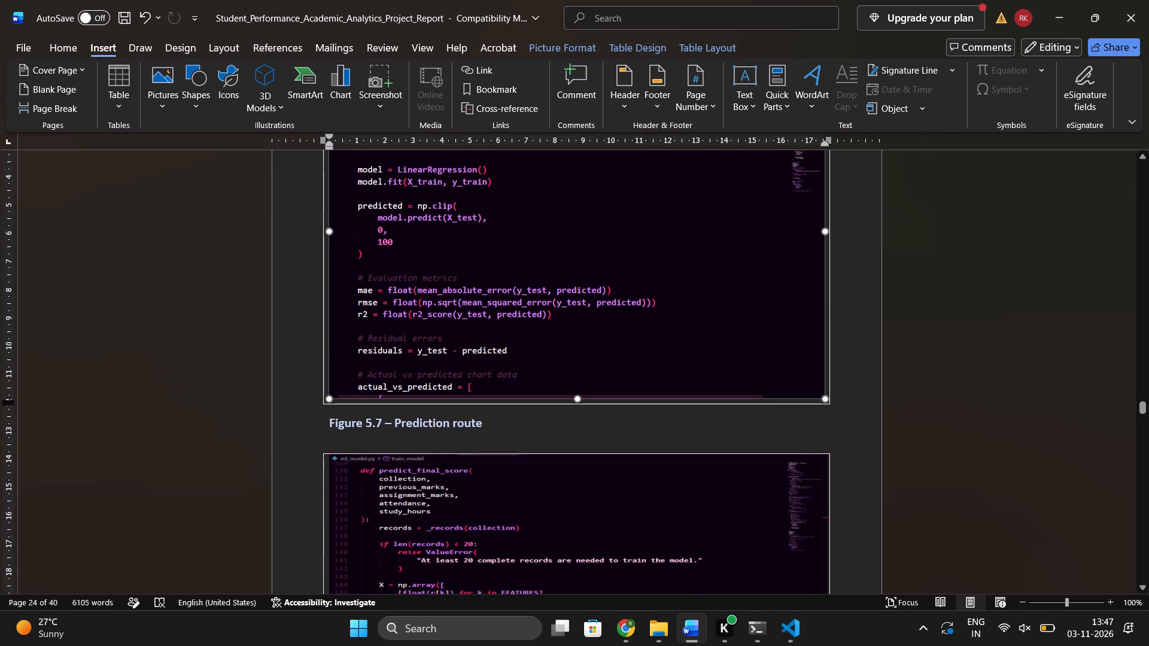
pyautogui.scroll(1, 755, 394)
pyautogui.moveTo(824, 398); pyautogui.dragTo(707, 203)
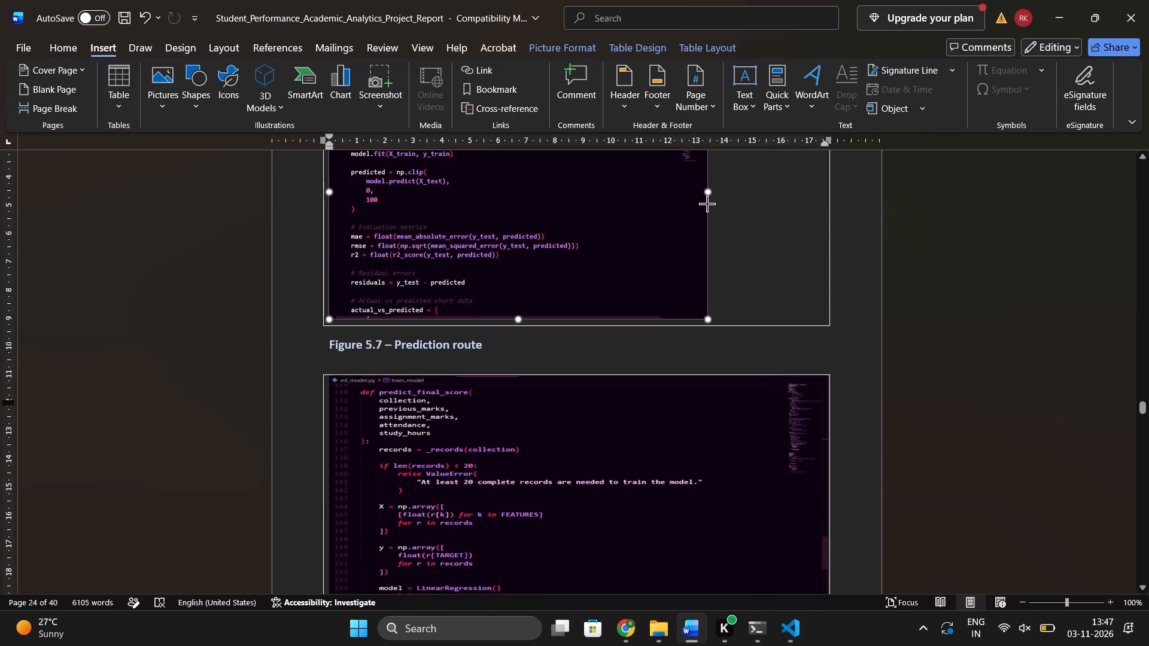
# Stretch the second Figure 5.6 screenshot on page 23 horizontally to fill the full width of its frame, keeping its height.
pyautogui.scroll(-2, 703, 340)
pyautogui.scroll(1, 703, 340)
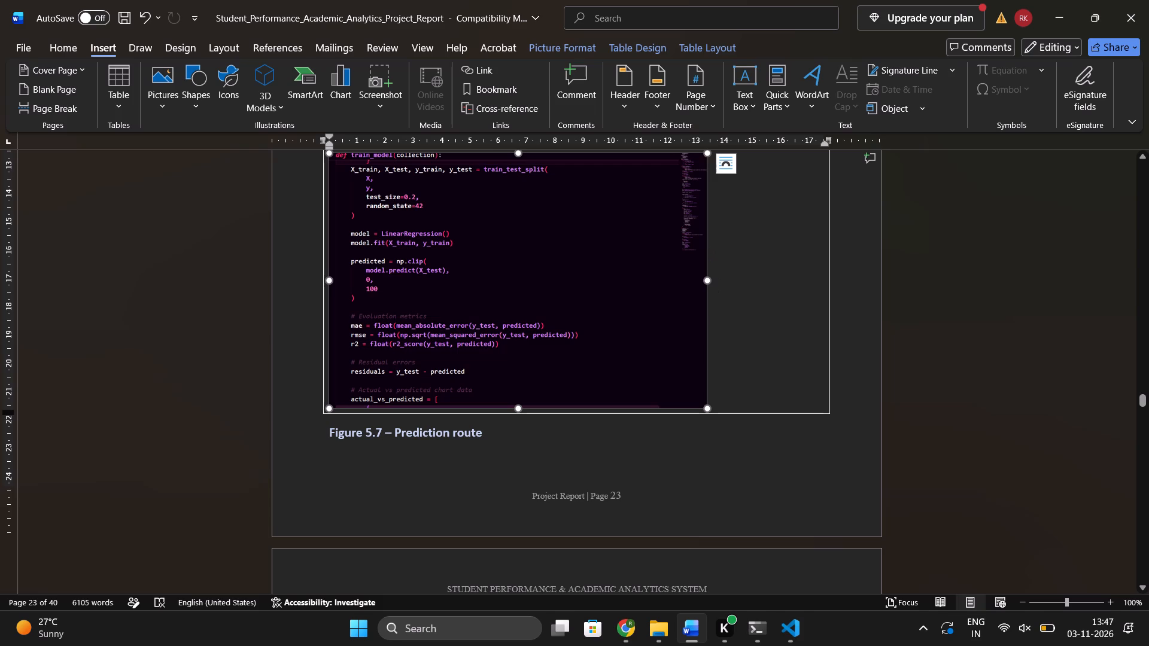
pyautogui.moveTo(706, 243); pyautogui.dragTo(770, 233)
pyautogui.moveTo(706, 277); pyautogui.dragTo(828, 262)
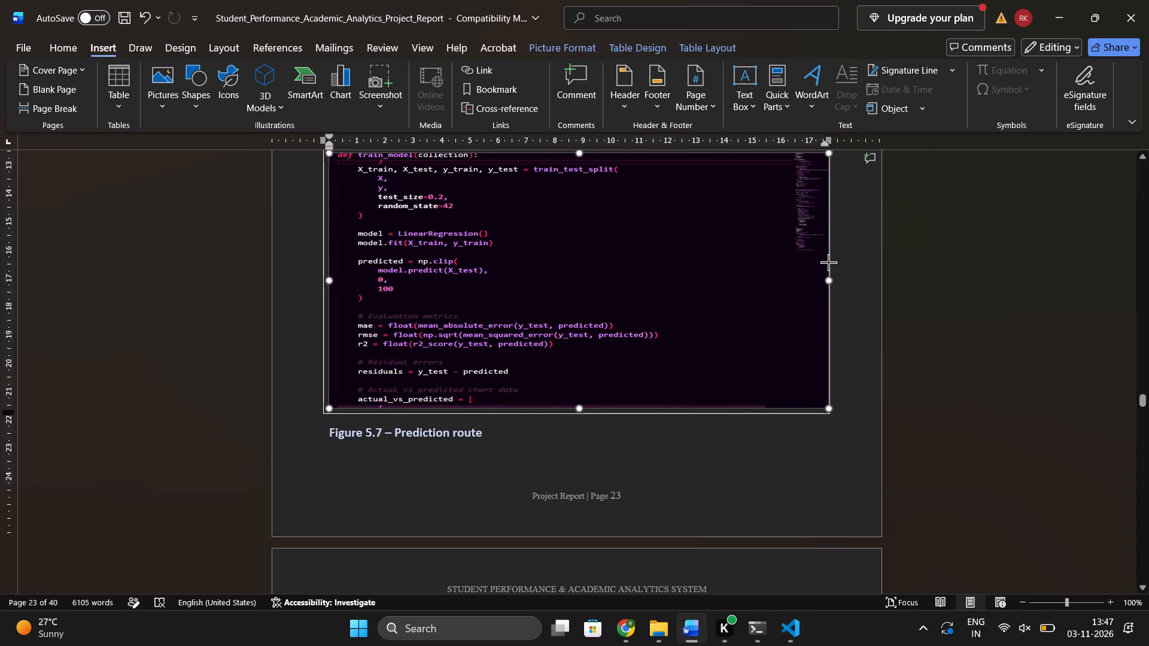
pyautogui.moveTo(828, 262); pyautogui.dragTo(829, 262)
pyautogui.click(789, 438)
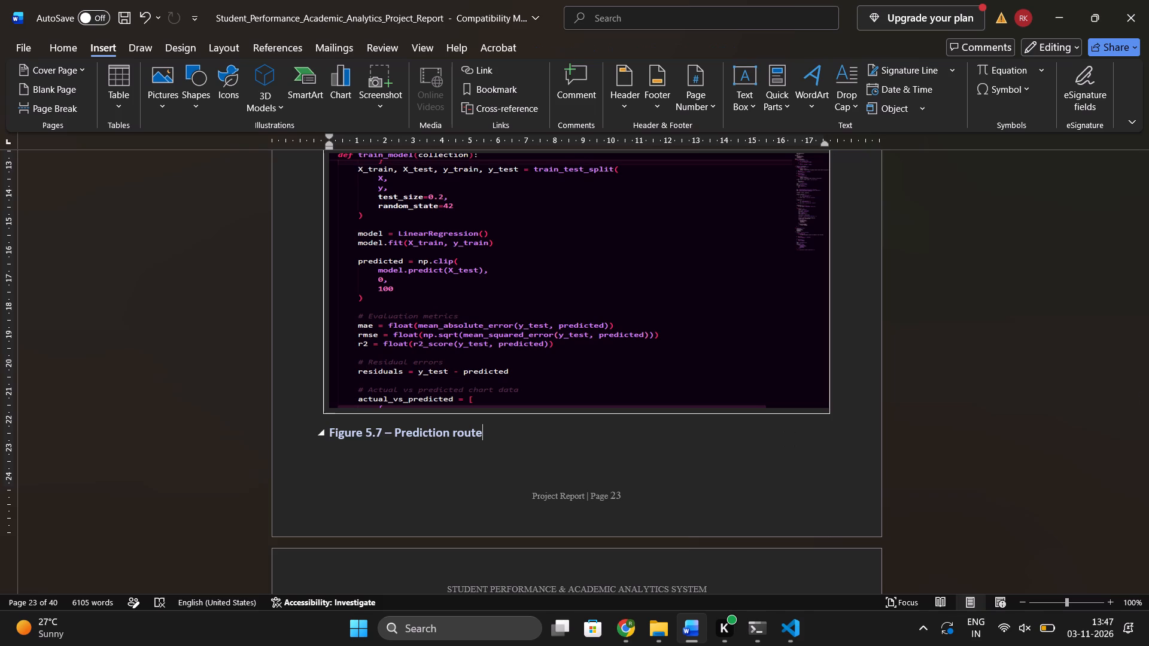
# Check the page layout from the Figure 5.7 heading on page 23 to the start of section 6.
pyautogui.scroll(-9, 789, 438)
pyautogui.scroll(1, 789, 438)
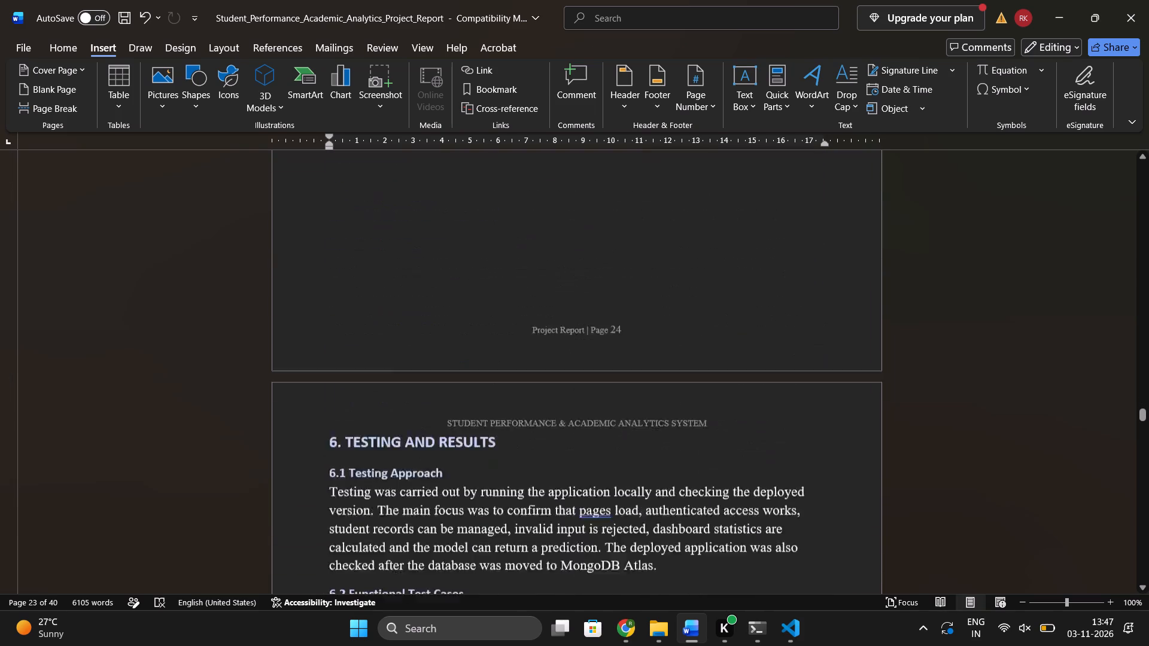
pyautogui.scroll(2, 789, 438)
pyautogui.scroll(-3, 789, 438)
pyautogui.scroll(4, 789, 438)
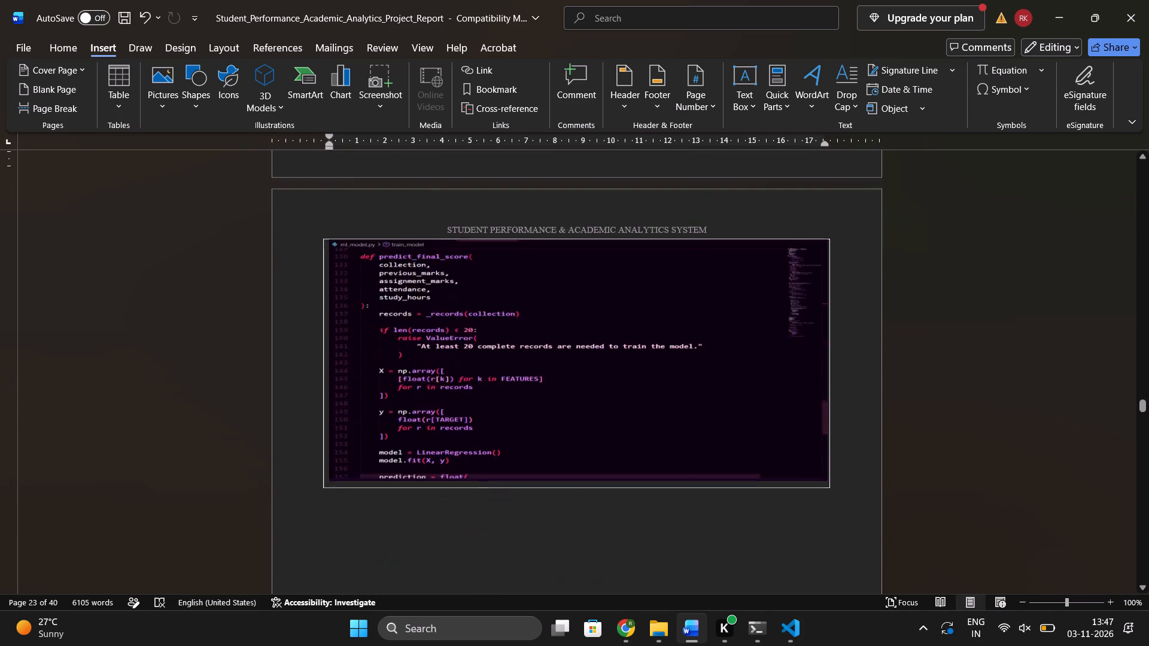
pyautogui.scroll(1, 789, 438)
pyautogui.scroll(-4, 789, 438)
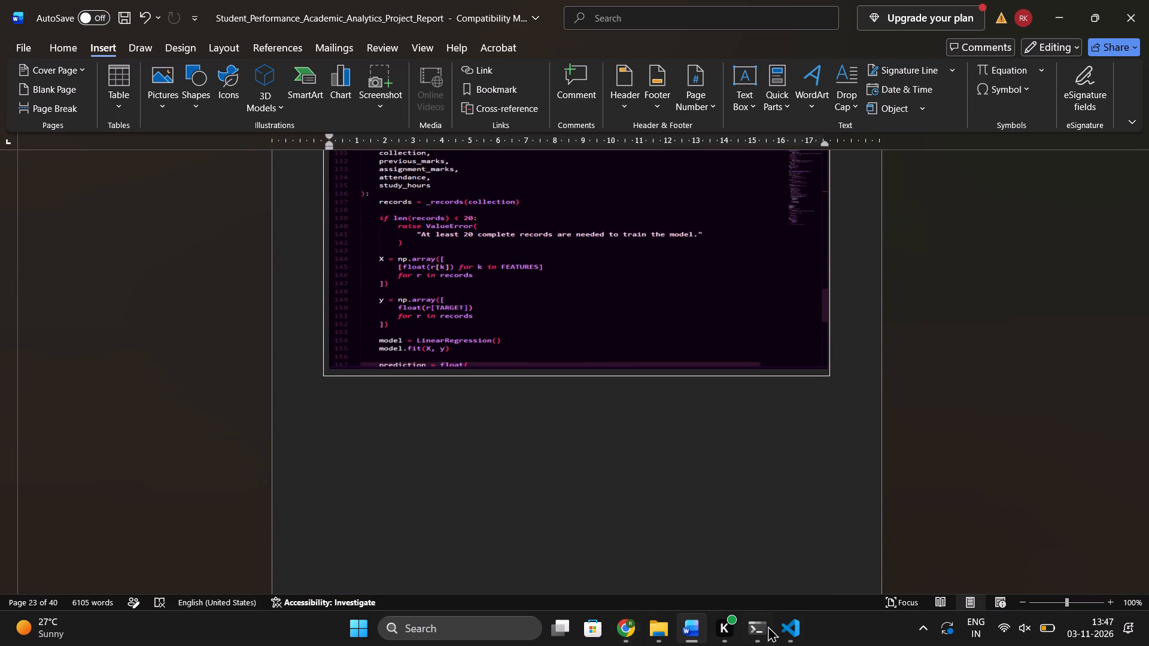
# Switch to Visual Studio Code and open app.py from the project files.
pyautogui.click(792, 631)
pyautogui.scroll(3, 570, 279)
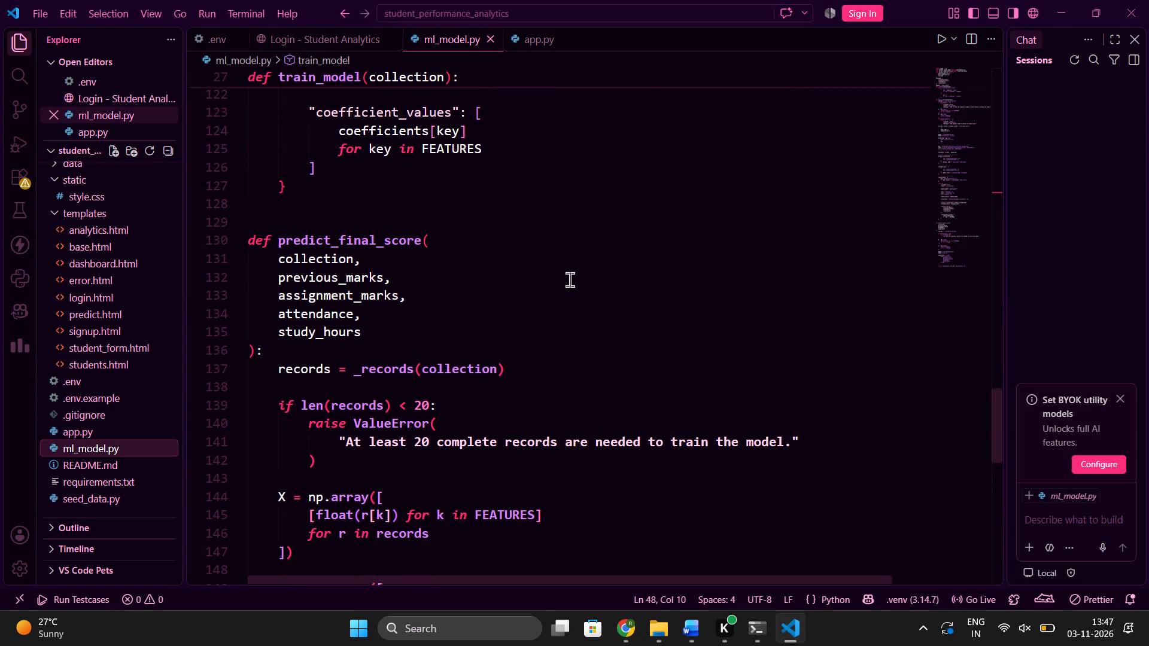
pyautogui.scroll(10, 570, 279)
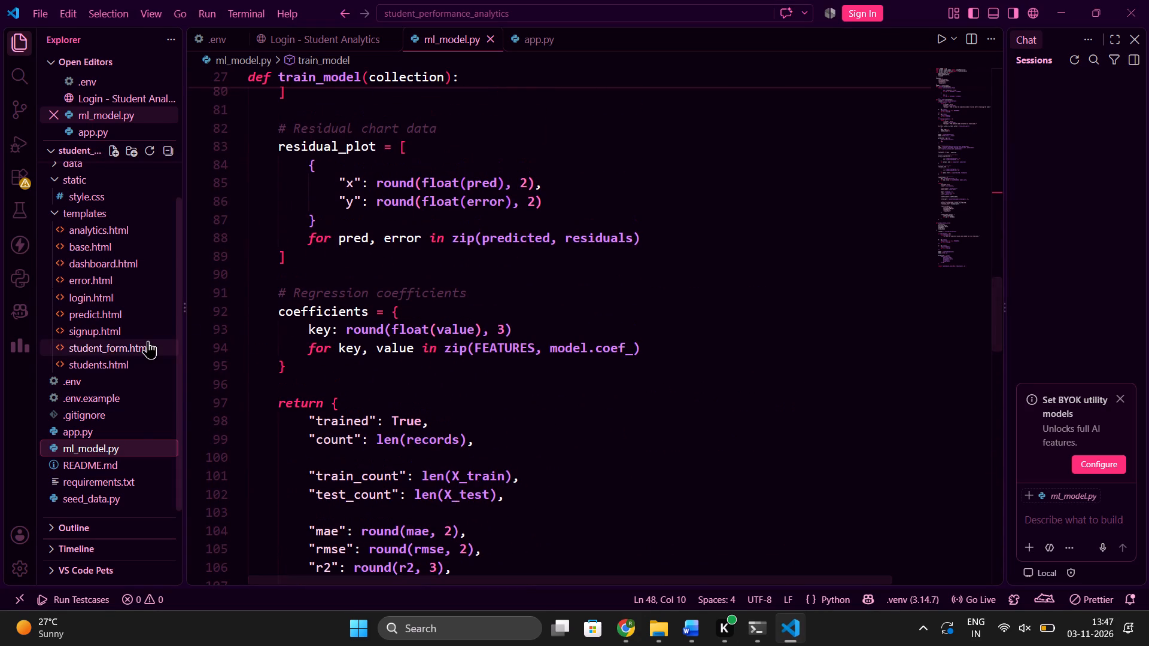
pyautogui.scroll(1, 91, 306)
pyautogui.click(108, 452)
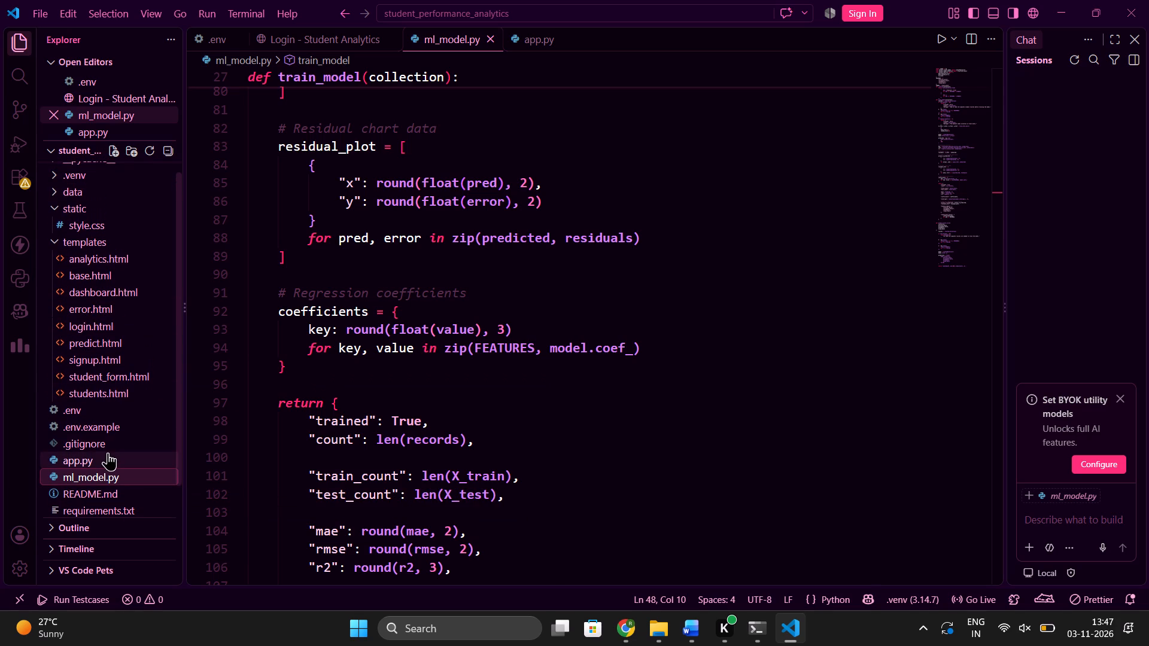
# Capture a screenshot of the end of app.py, from the predict() error handling through the closing app.run block.
pyautogui.scroll(2, 491, 228)
pyautogui.scroll(-8, 491, 228)
pyautogui.scroll(-18, 491, 228)
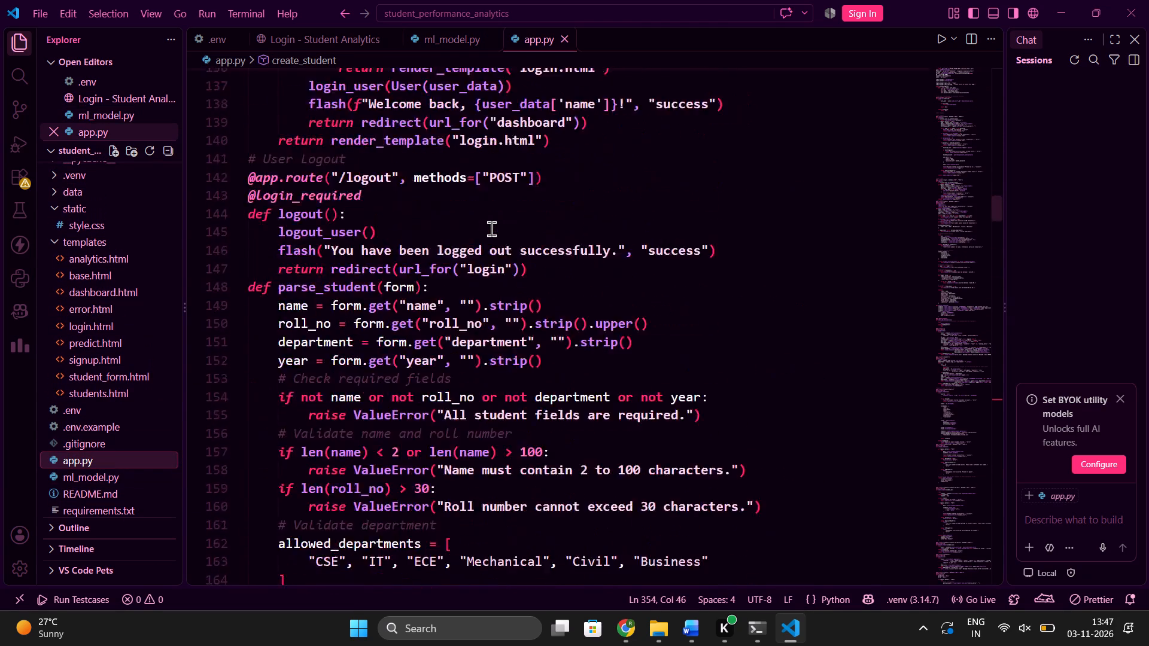
pyautogui.scroll(-18, 491, 228)
pyautogui.scroll(-11, 491, 228)
pyautogui.scroll(2, 491, 228)
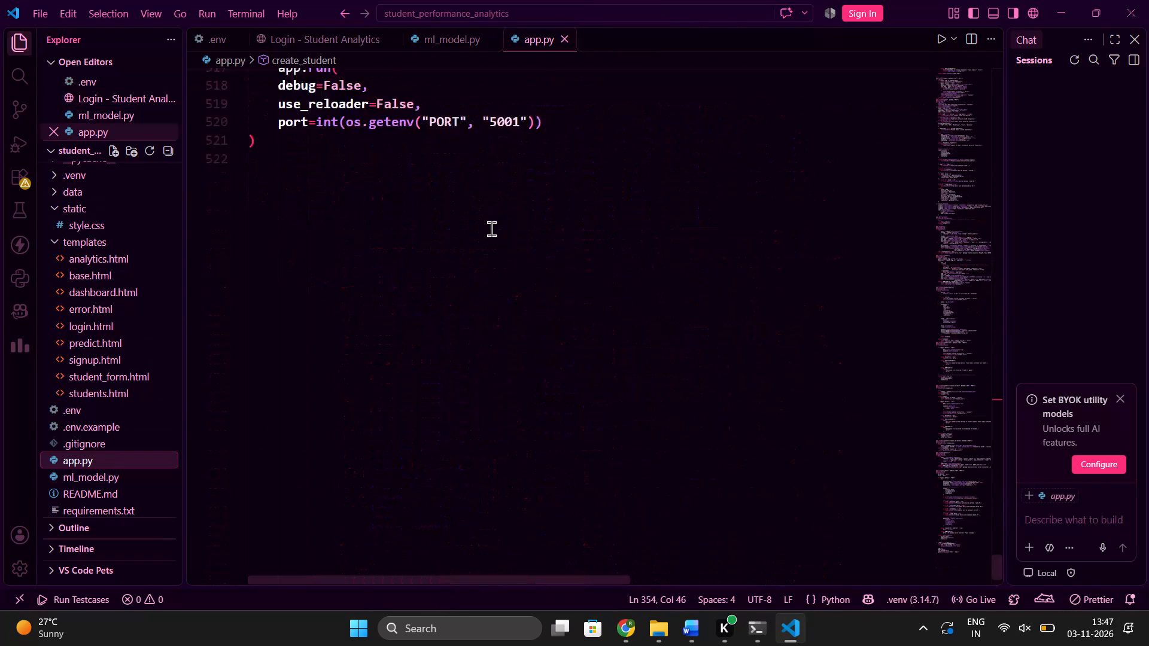
pyautogui.scroll(6, 491, 228)
pyautogui.scroll(-1, 491, 228)
pyautogui.scroll(2, 491, 228)
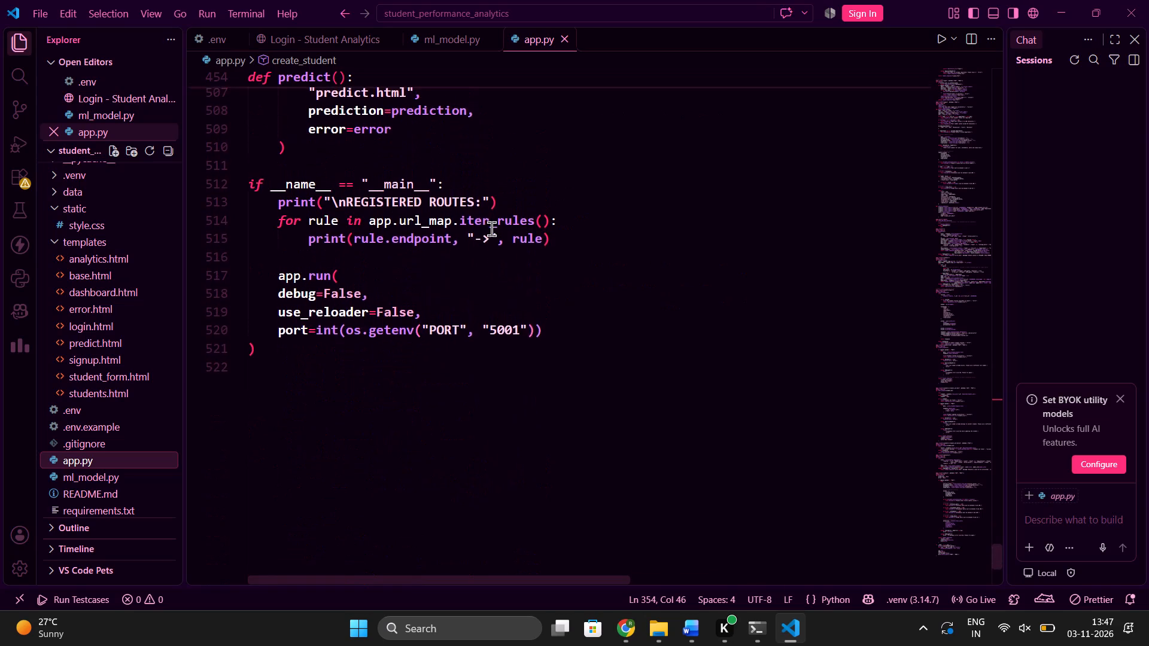
pyautogui.scroll(6, 491, 228)
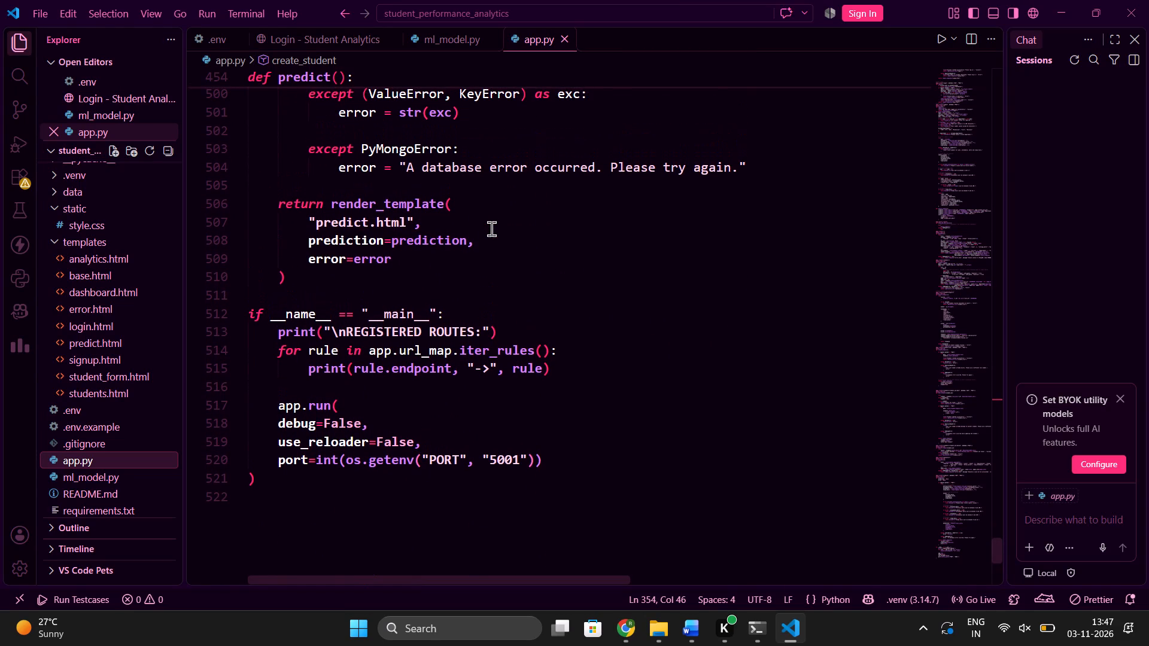
pyautogui.press('Print')
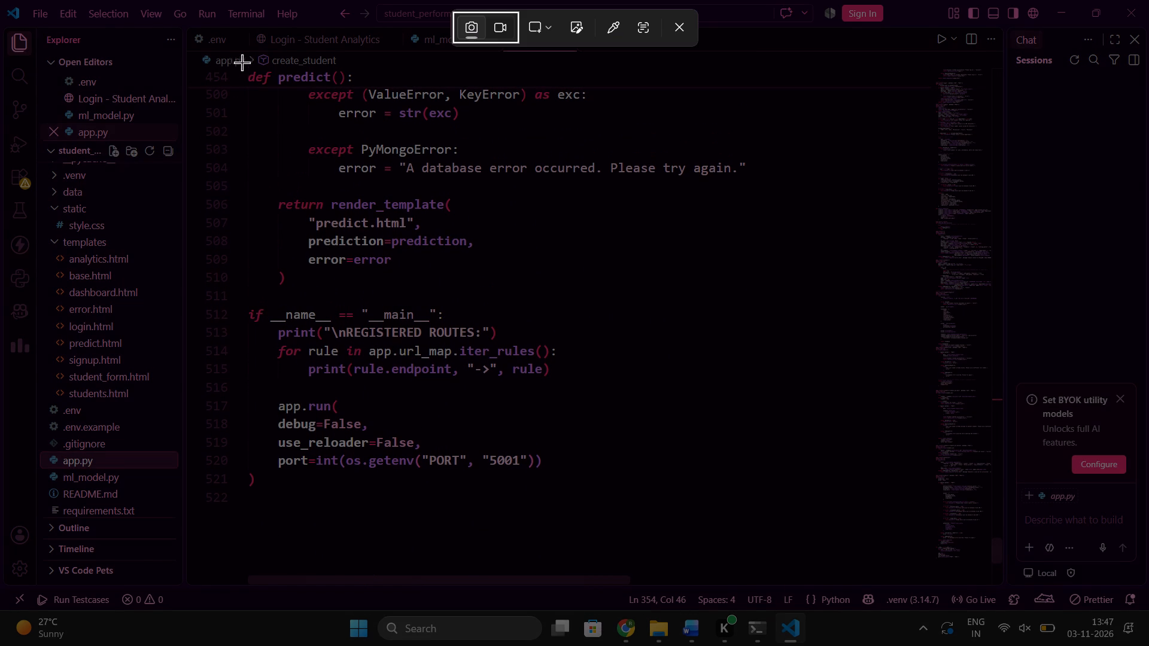
pyautogui.moveTo(232, 71); pyautogui.dragTo(724, 432)
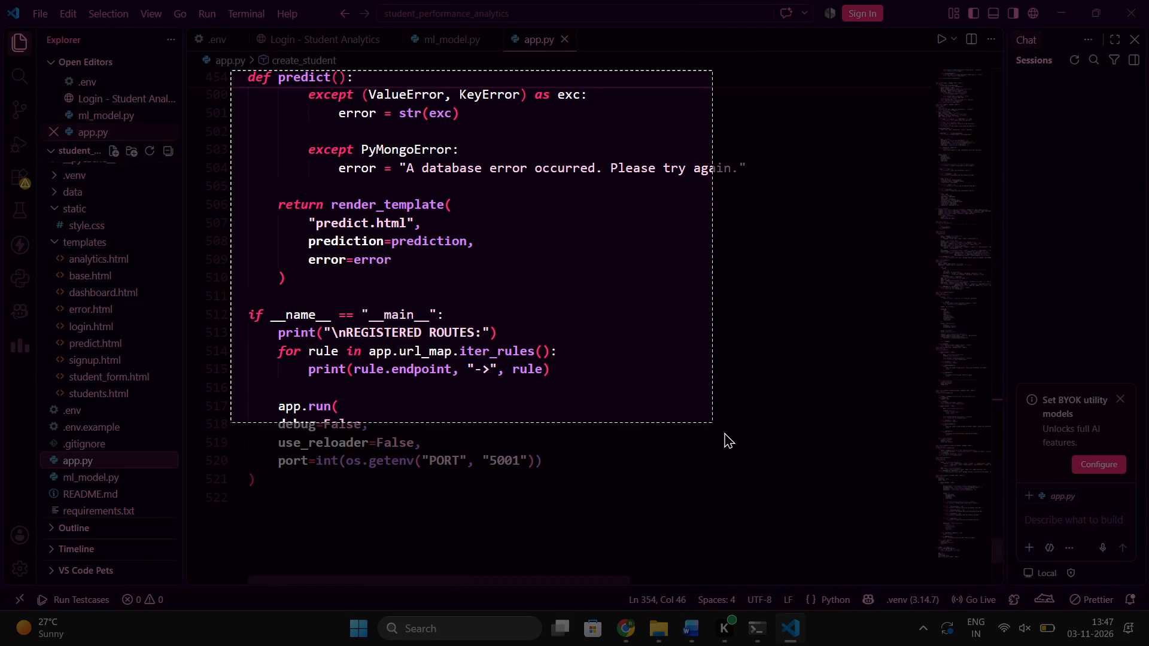
pyautogui.moveTo(724, 432); pyautogui.dragTo(932, 549)
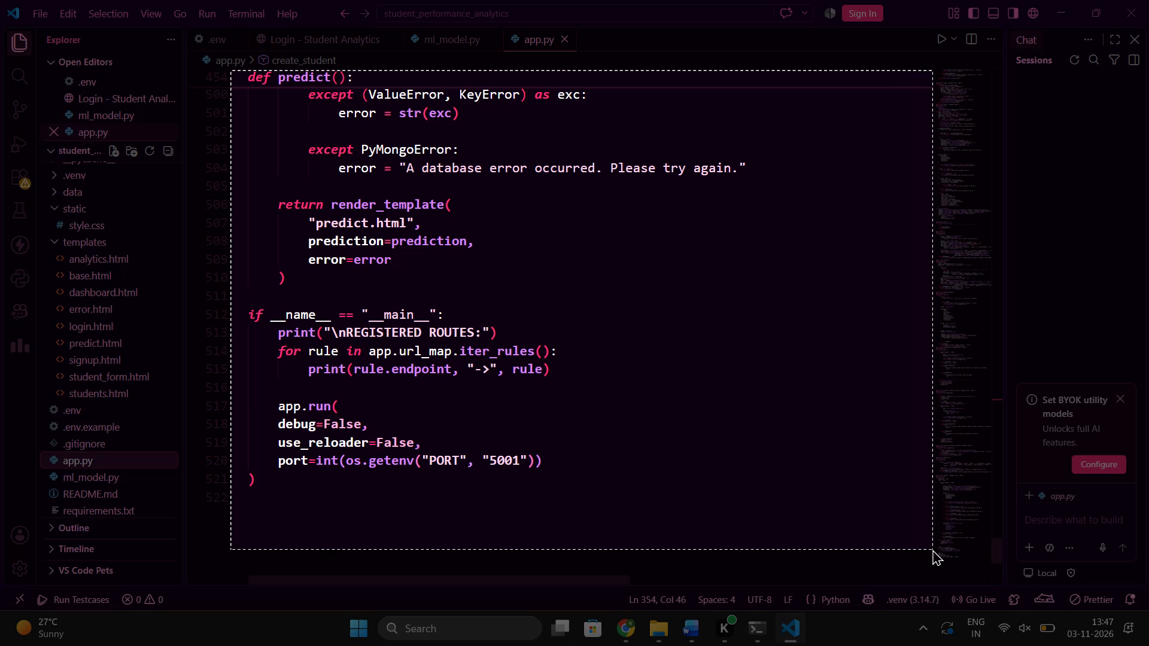
pyautogui.moveTo(932, 549); pyautogui.dragTo(933, 532)
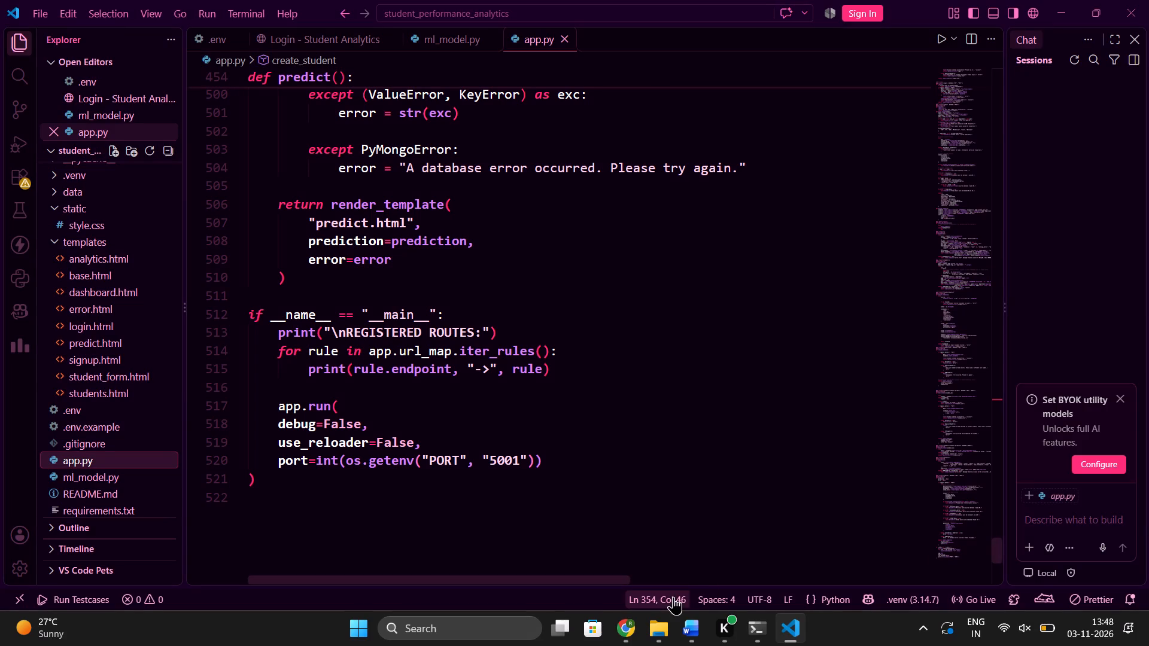
# Switch back to the project report in Word.
pyautogui.click(626, 630)
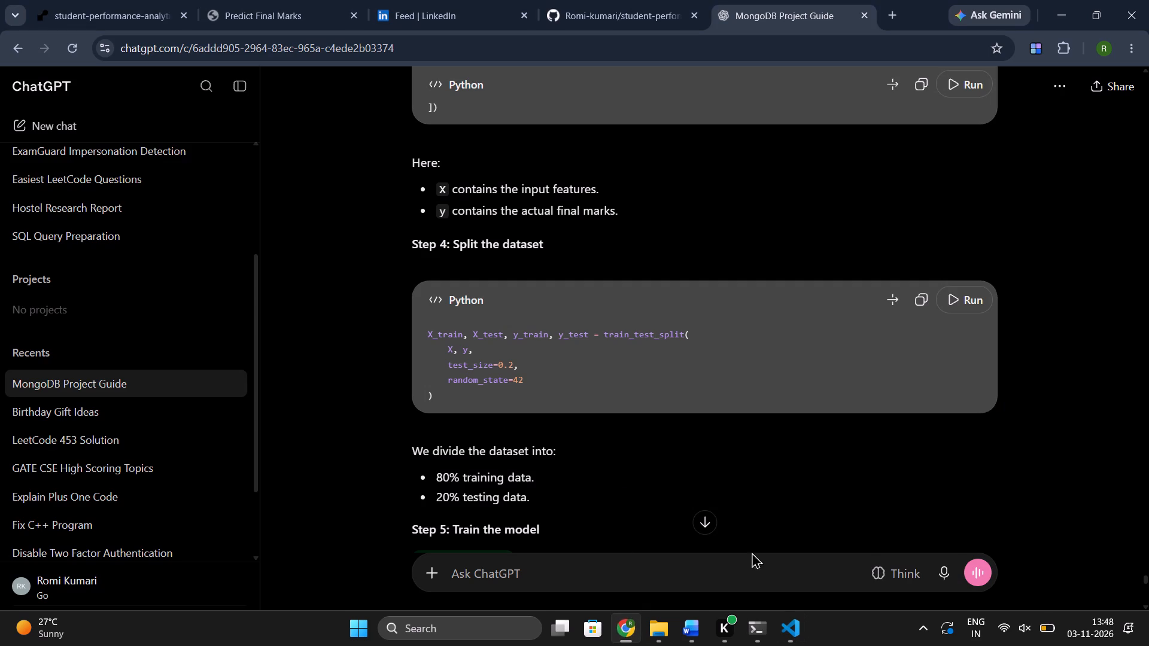
pyautogui.click(694, 632)
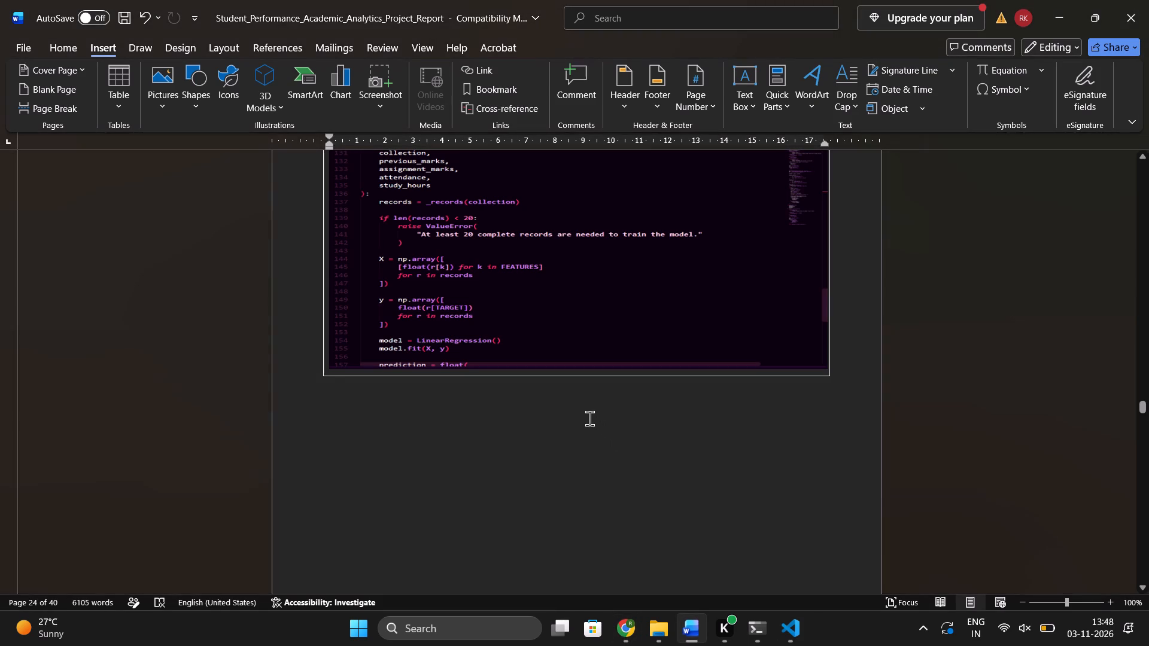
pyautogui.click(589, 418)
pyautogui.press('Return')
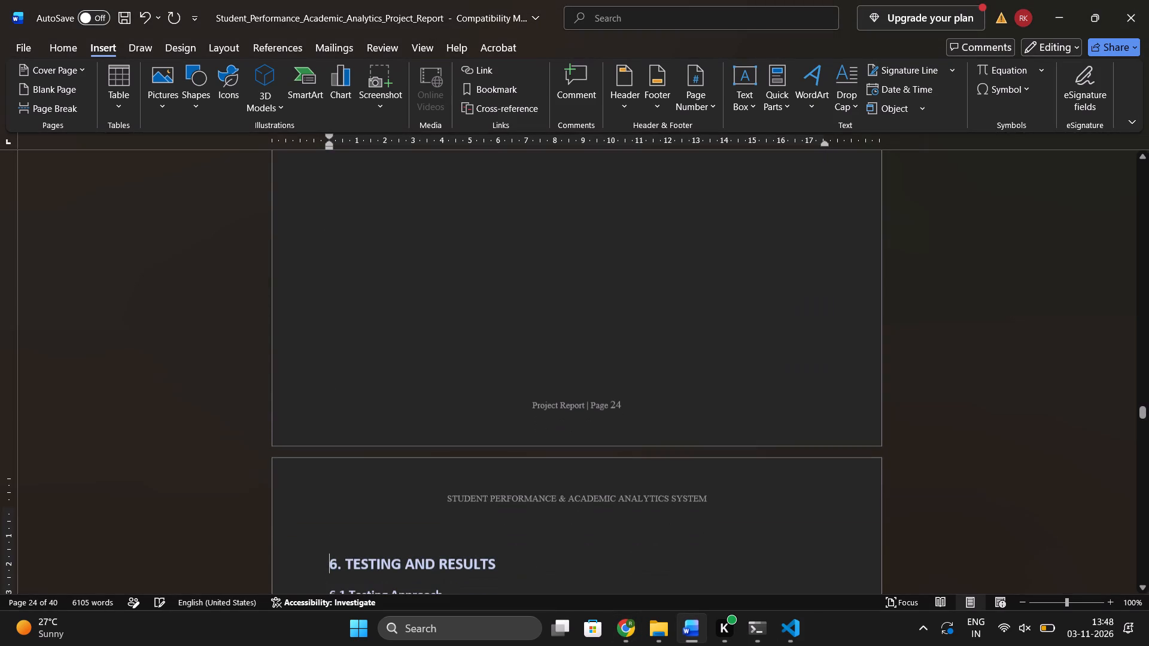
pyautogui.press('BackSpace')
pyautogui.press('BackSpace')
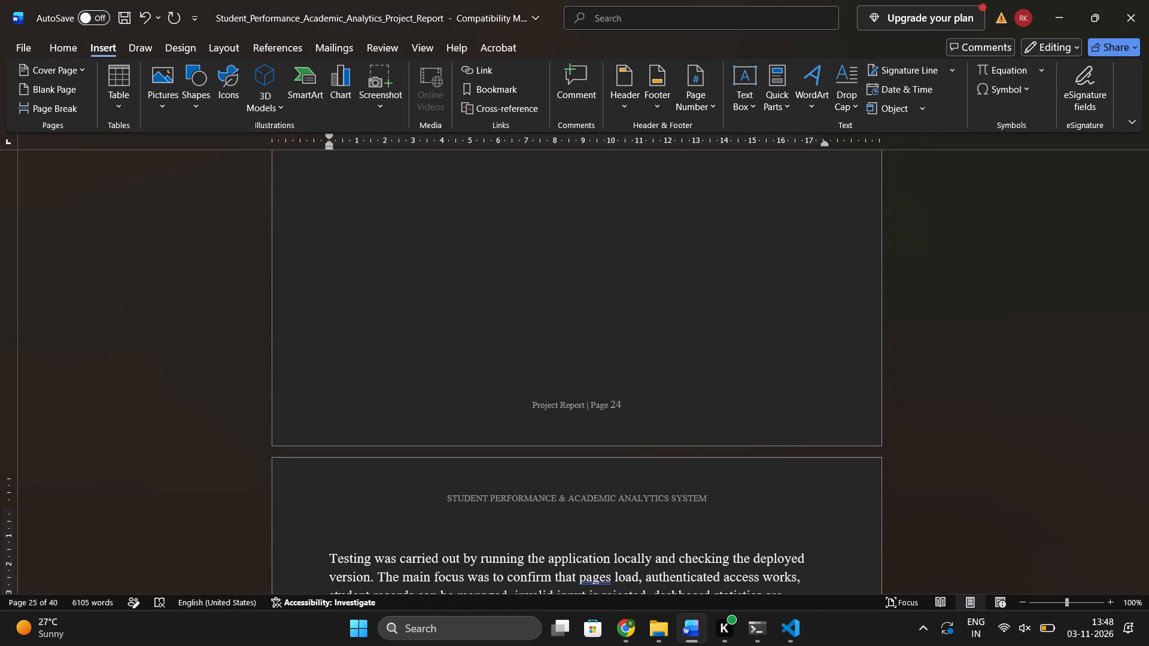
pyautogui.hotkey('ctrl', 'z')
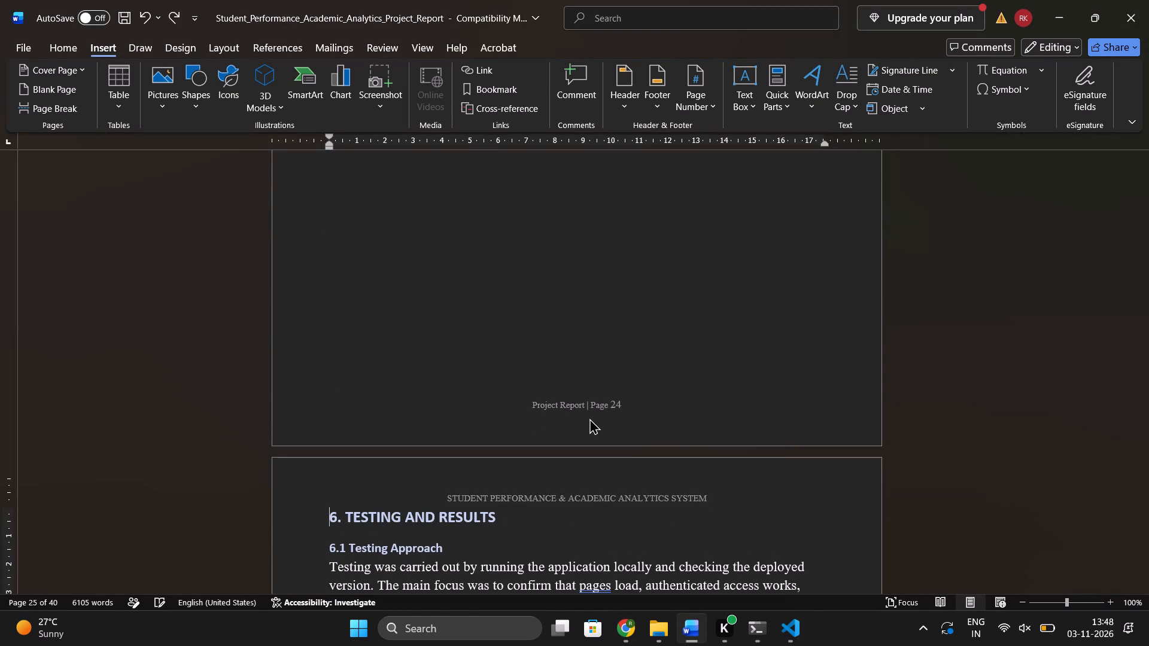
# Paste the captured predict() code screenshot after the Figure 5.7 frame, directly before the "6. TESTING AND RESULTS" heading.
pyautogui.scroll(2, 589, 418)
pyautogui.scroll(1, 445, 274)
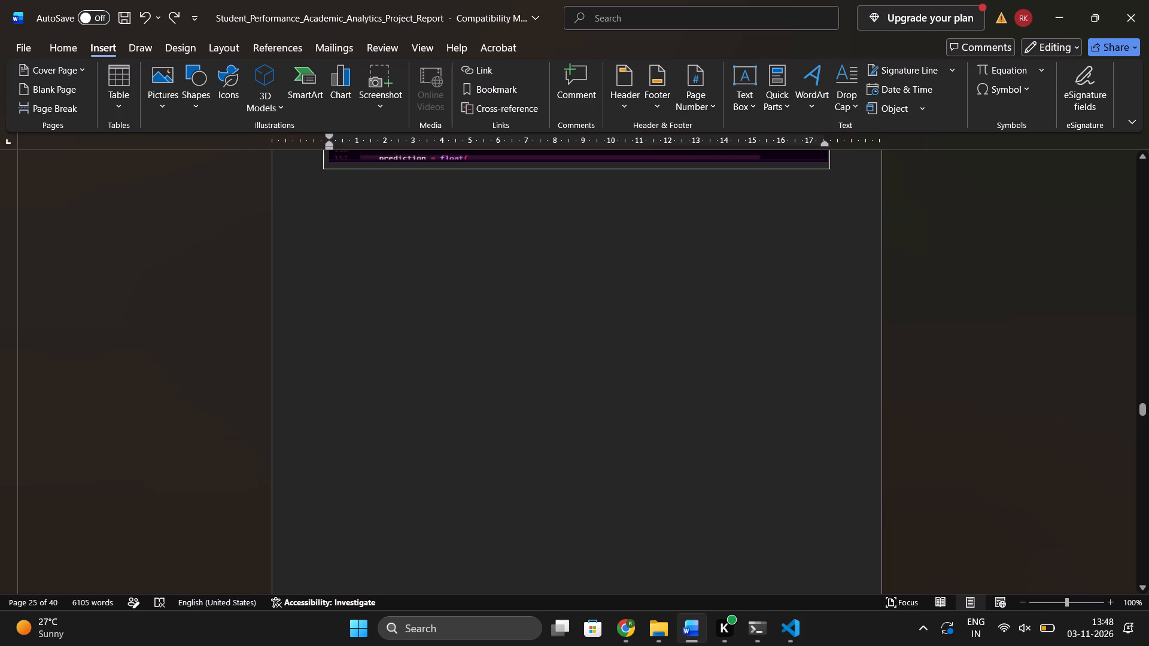
pyautogui.scroll(1, 445, 316)
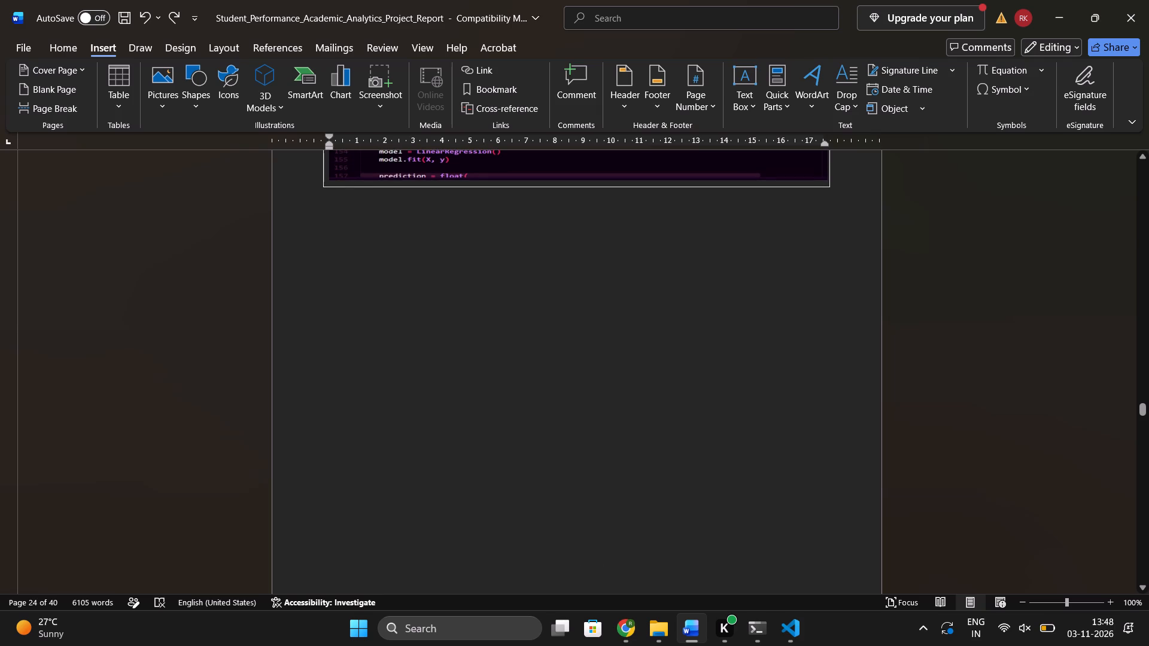
pyautogui.click(394, 257)
pyautogui.press('space')
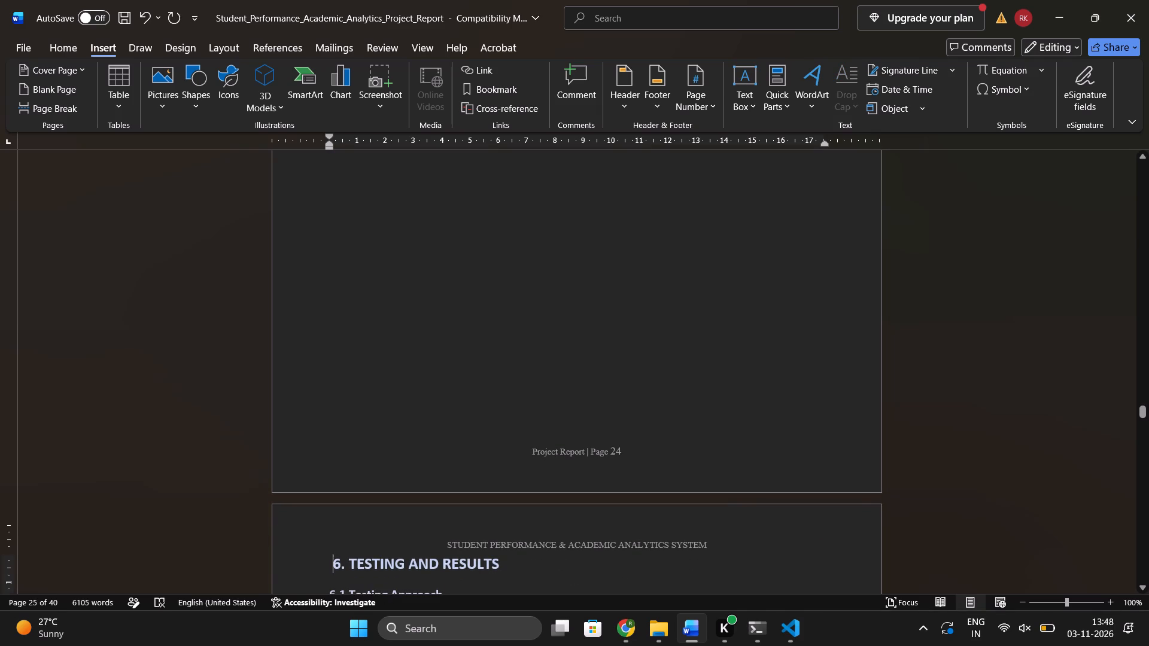
pyautogui.scroll(2, 394, 257)
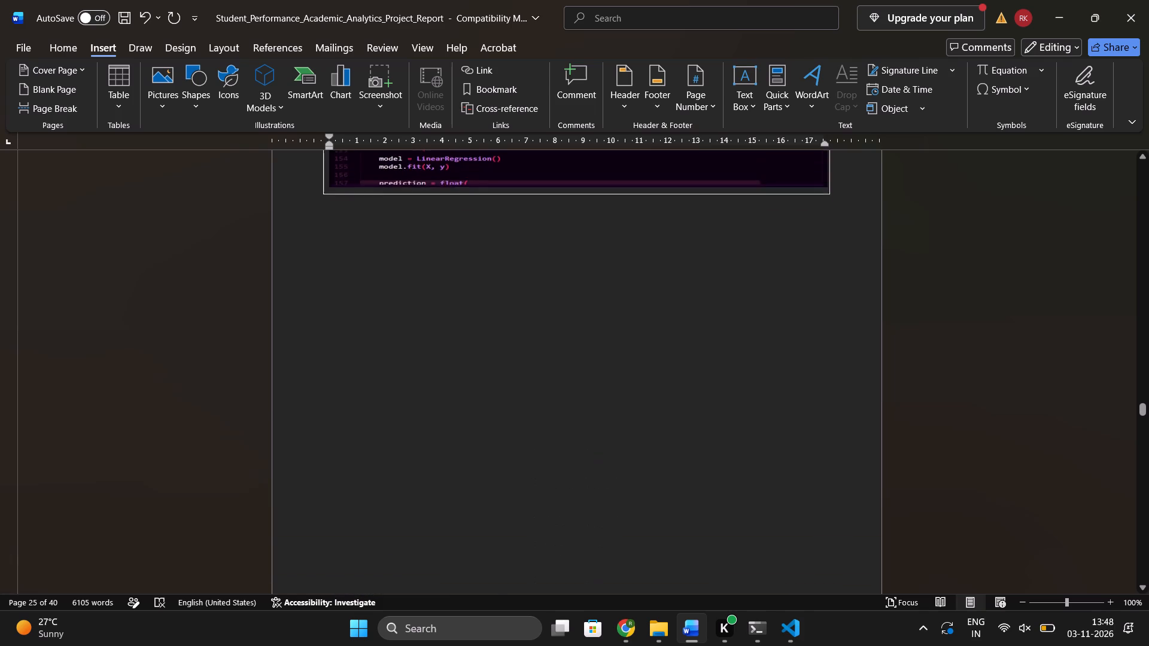
pyautogui.scroll(1, 394, 257)
pyautogui.scroll(-1, 372, 298)
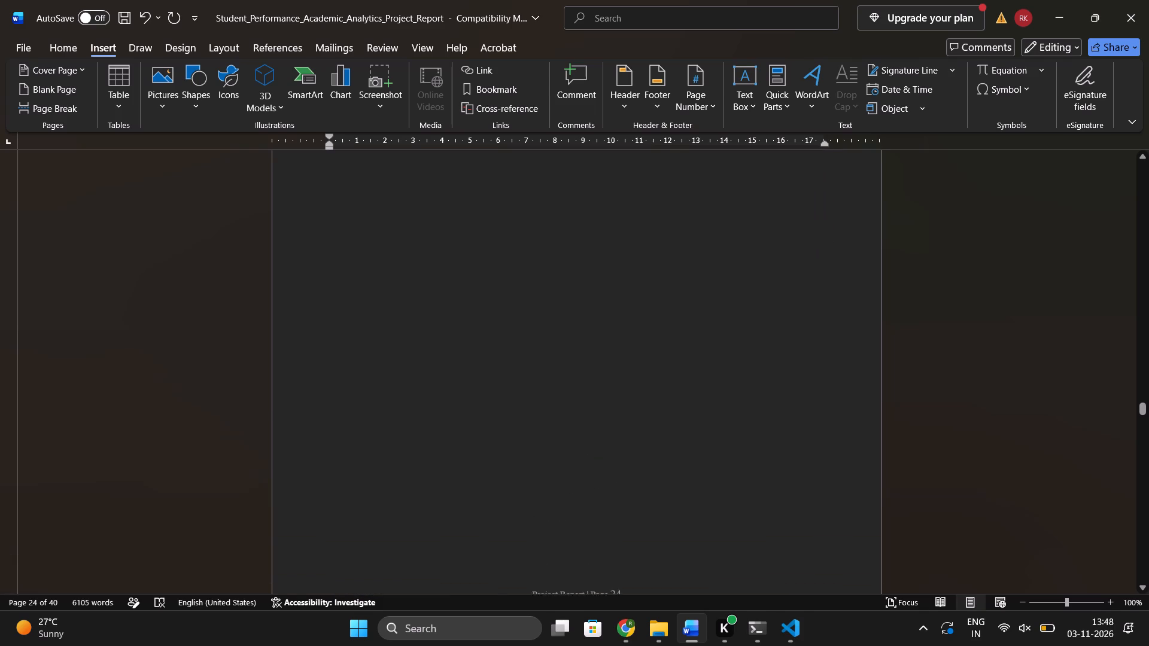
pyautogui.scroll(-1, 372, 298)
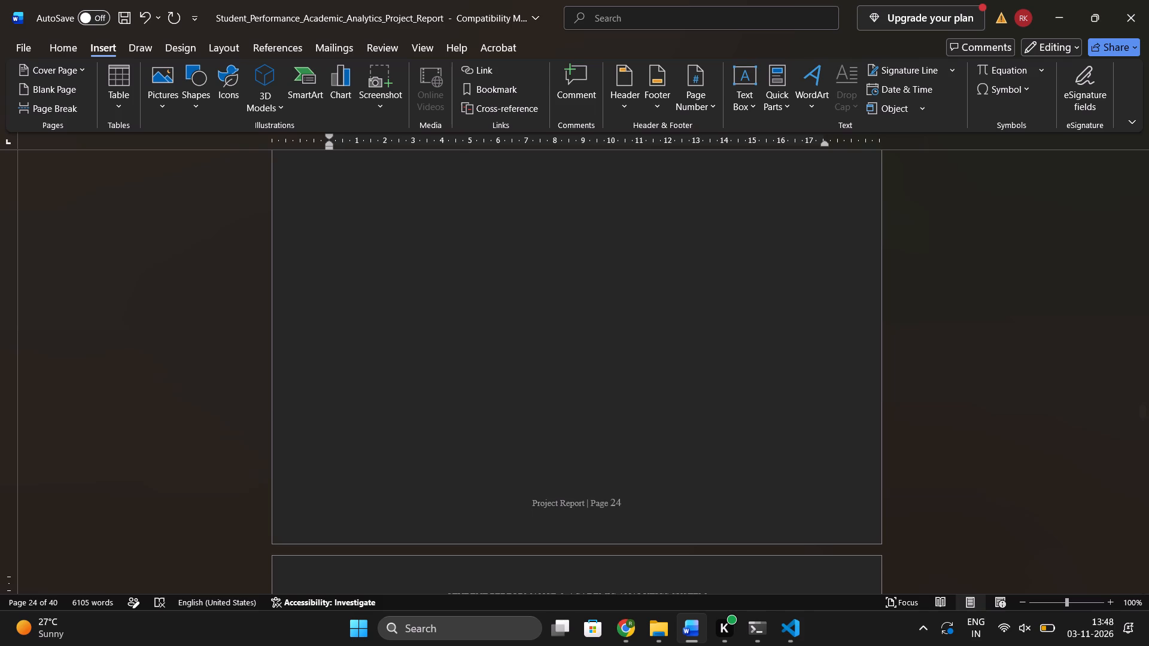
pyautogui.click(372, 305)
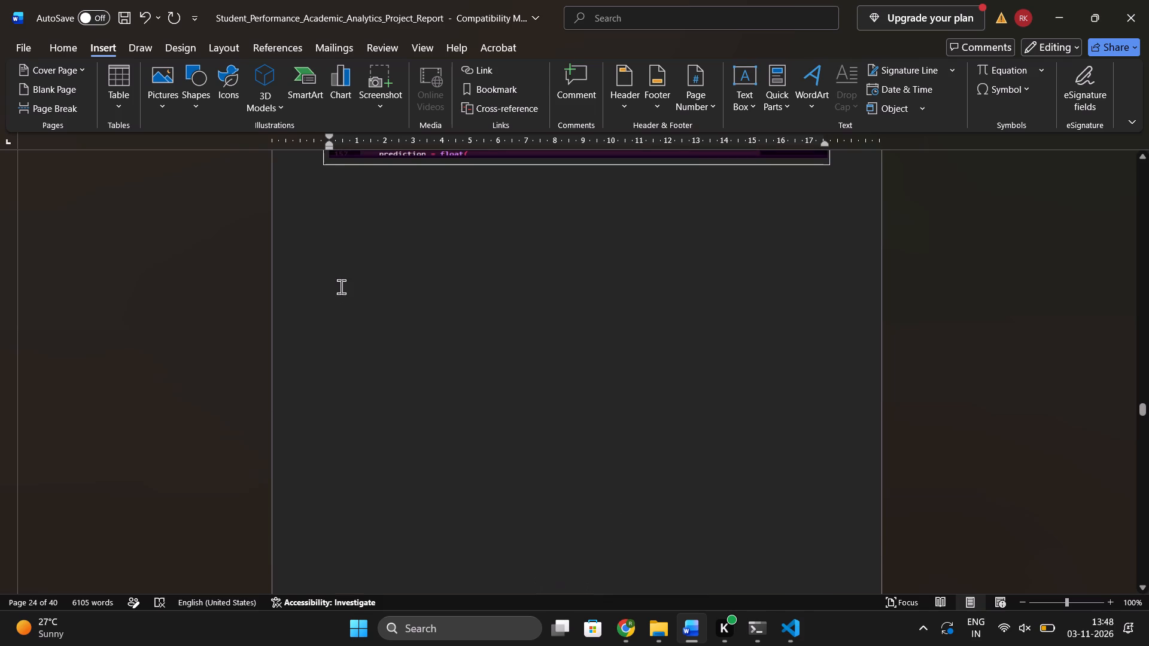
pyautogui.hotkey('ctrl', 'v')
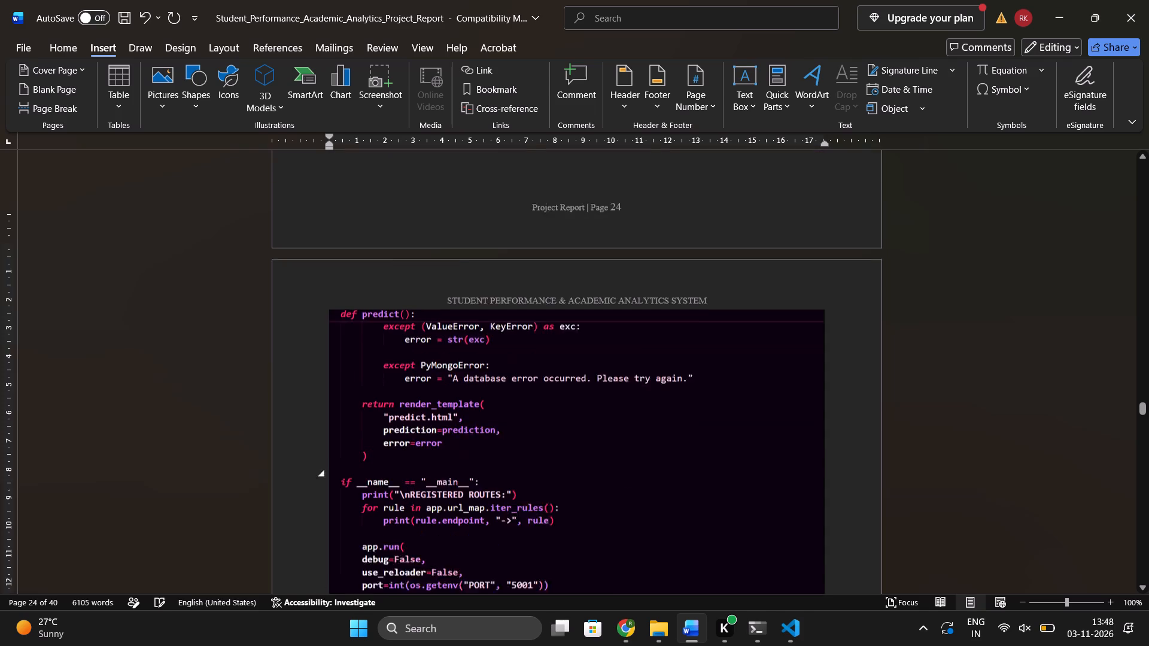
pyautogui.scroll(5, 341, 282)
pyautogui.scroll(-1, 341, 282)
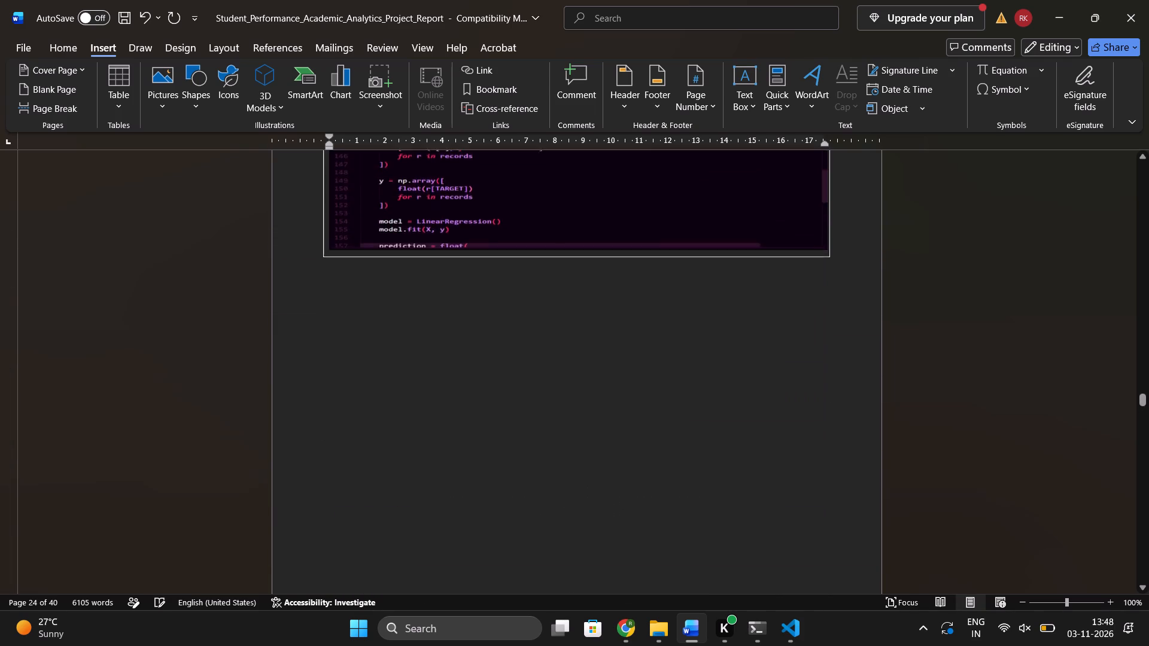
pyautogui.scroll(-3, 341, 282)
pyautogui.click(460, 487)
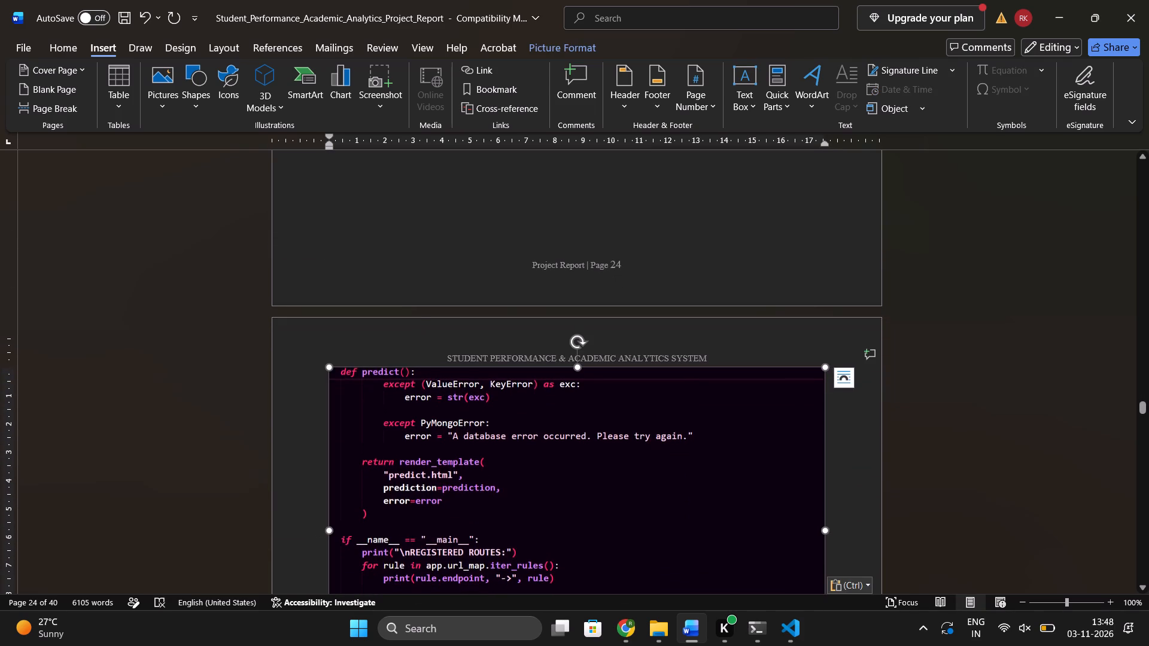
pyautogui.scroll(-3, 212, 437)
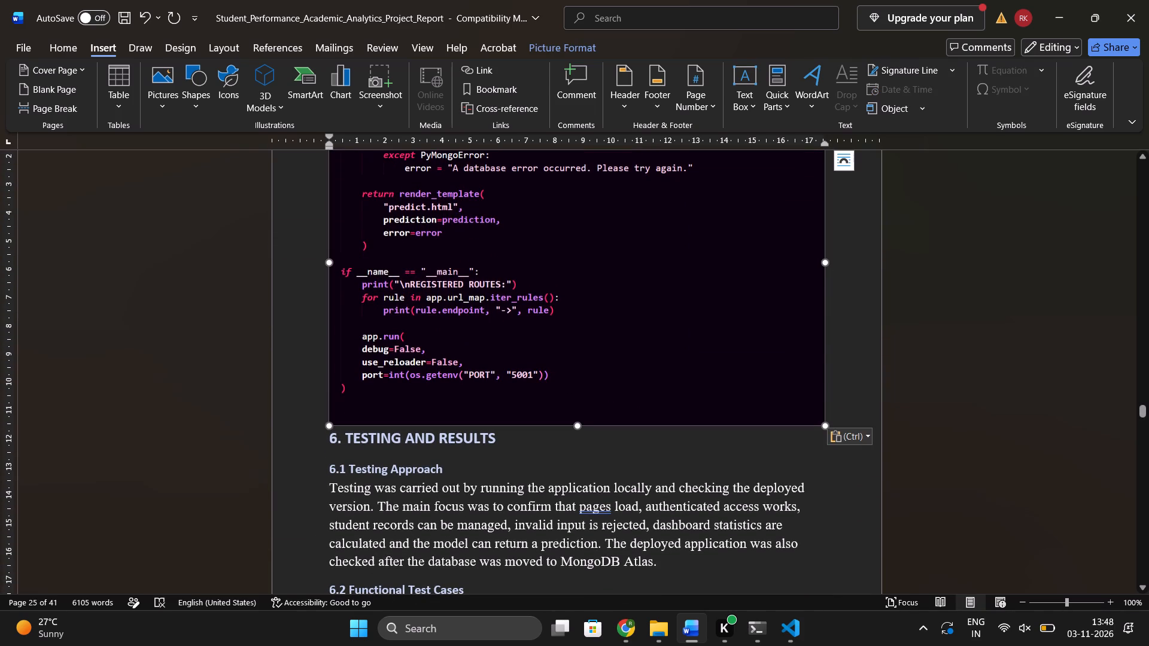
# Shrink the pasted predict() code screenshot to about 7 cm wide and put the "6. TESTING AND RESULTS" heading on its own line.
pyautogui.moveTo(328, 425); pyautogui.dragTo(424, 272)
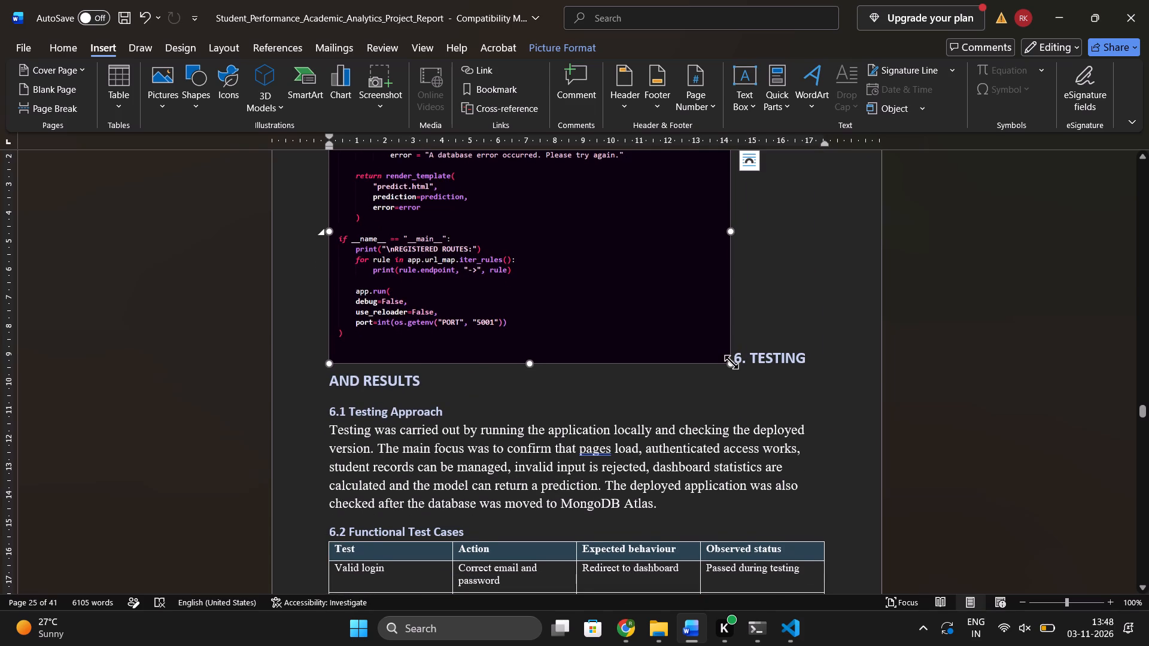
pyautogui.moveTo(731, 362); pyautogui.dragTo(610, 282)
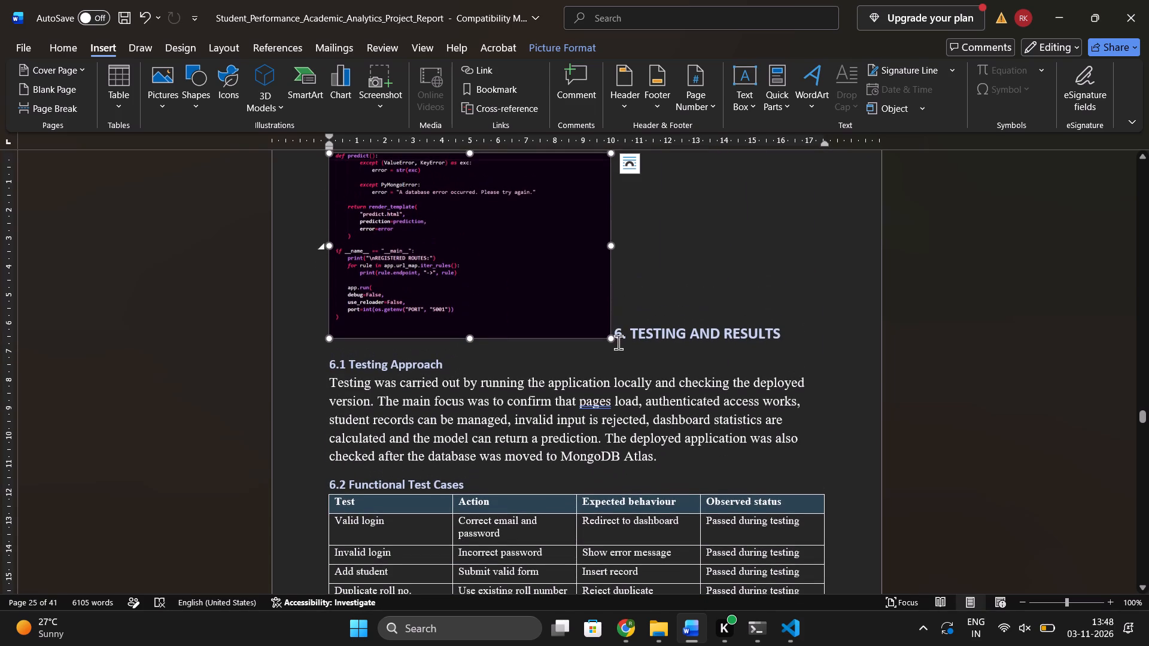
pyautogui.click(615, 341)
pyautogui.click(619, 342)
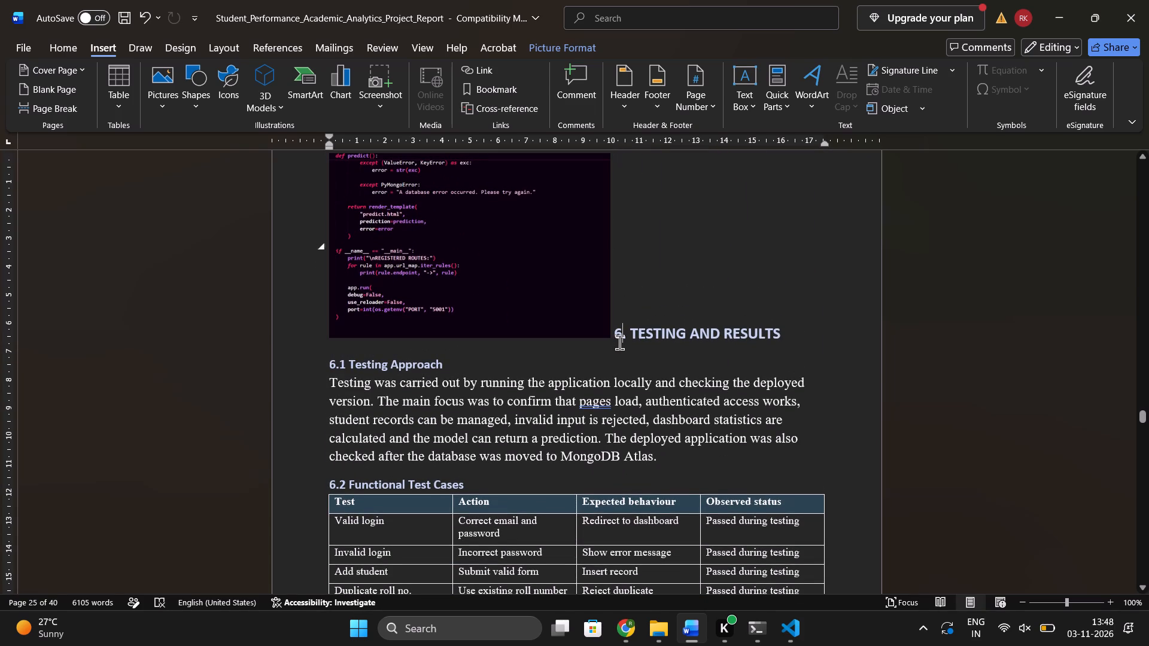
pyautogui.press('Left')
pyautogui.press('Return')
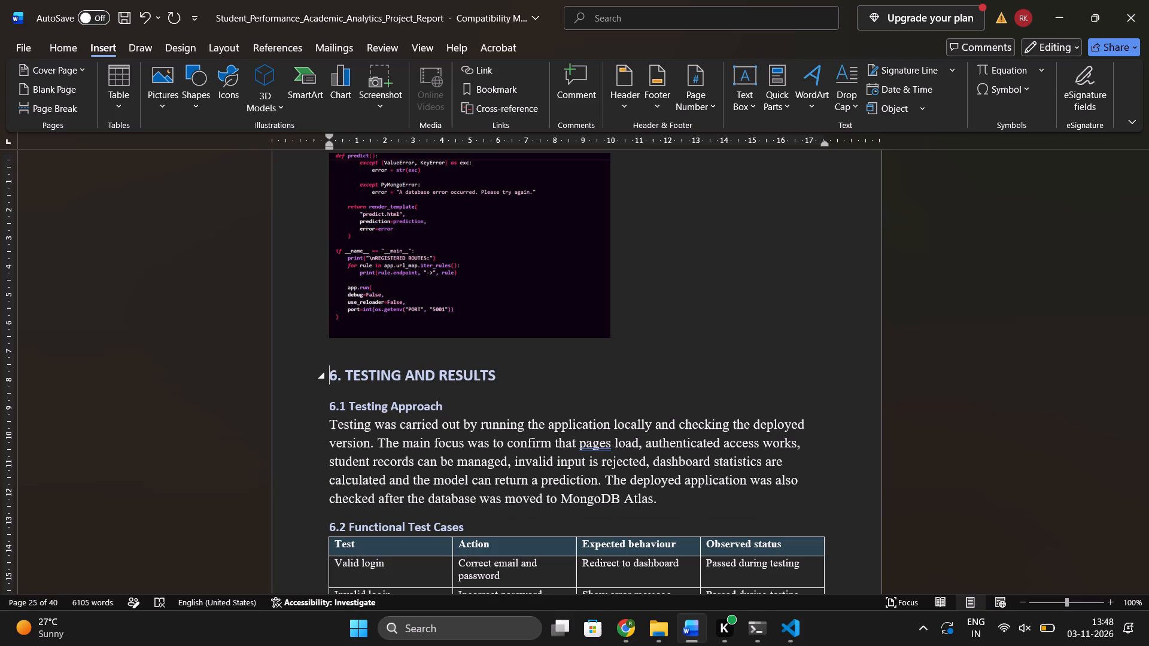
pyautogui.click(548, 294)
pyautogui.moveTo(612, 336); pyautogui.dragTo(522, 203)
# Bring the predict() screenshot back to page 24 beneath the Figure 5.7 frame, with one blank line between them.
pyautogui.scroll(2, 575, 267)
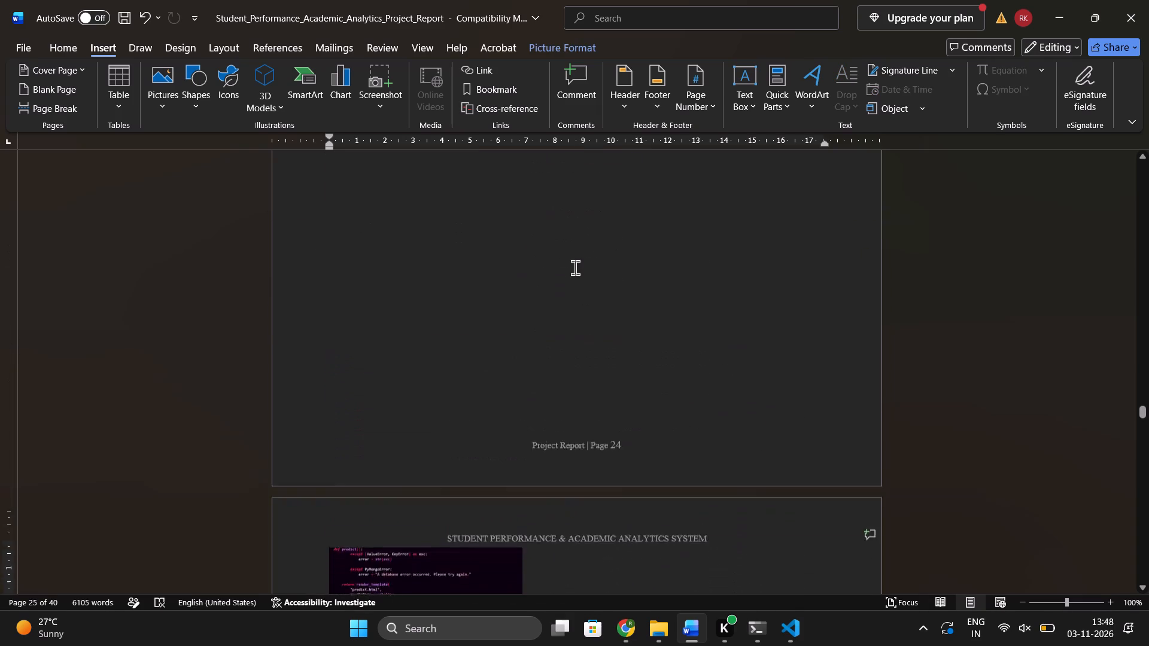
pyautogui.scroll(2, 575, 267)
pyautogui.click(496, 406)
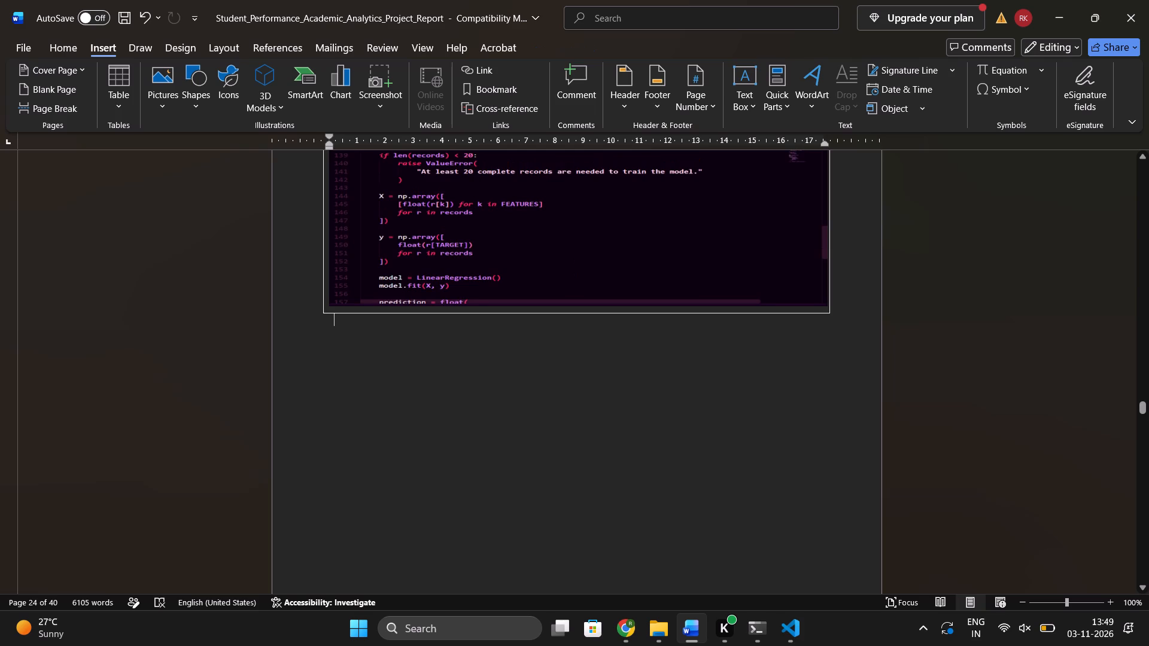
pyautogui.scroll(-2, 485, 507)
pyautogui.scroll(-2, 433, 368)
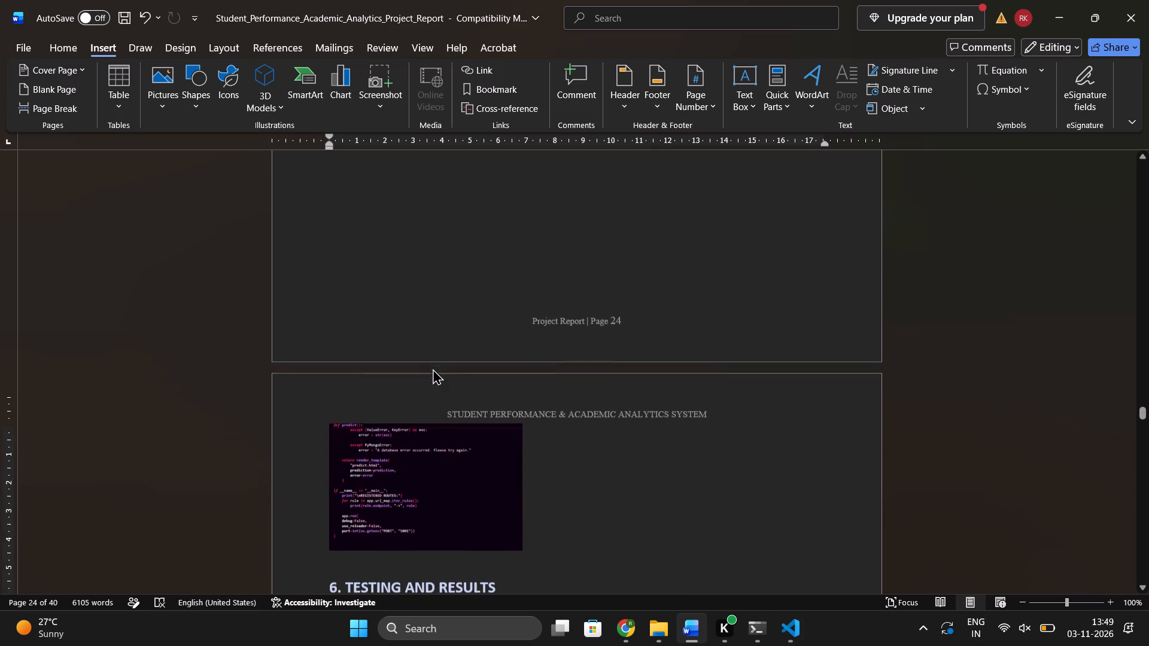
pyautogui.click(421, 435)
pyautogui.moveTo(420, 456); pyautogui.dragTo(480, 240)
pyautogui.click(428, 471)
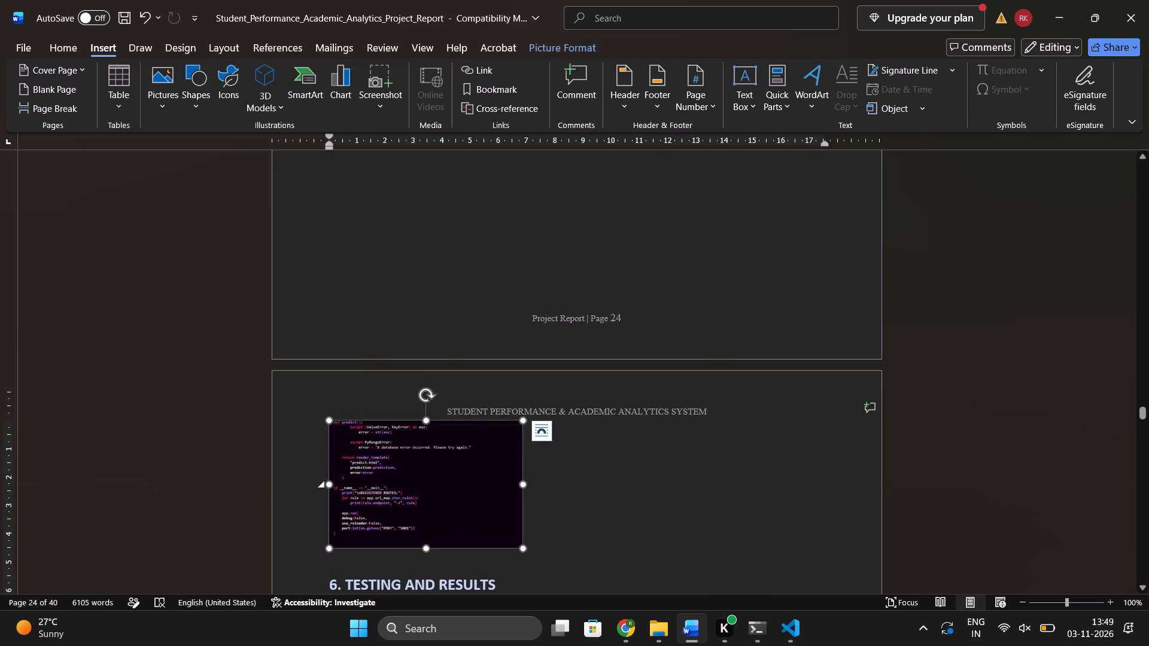
pyautogui.click(324, 441)
pyautogui.press('BackSpace')
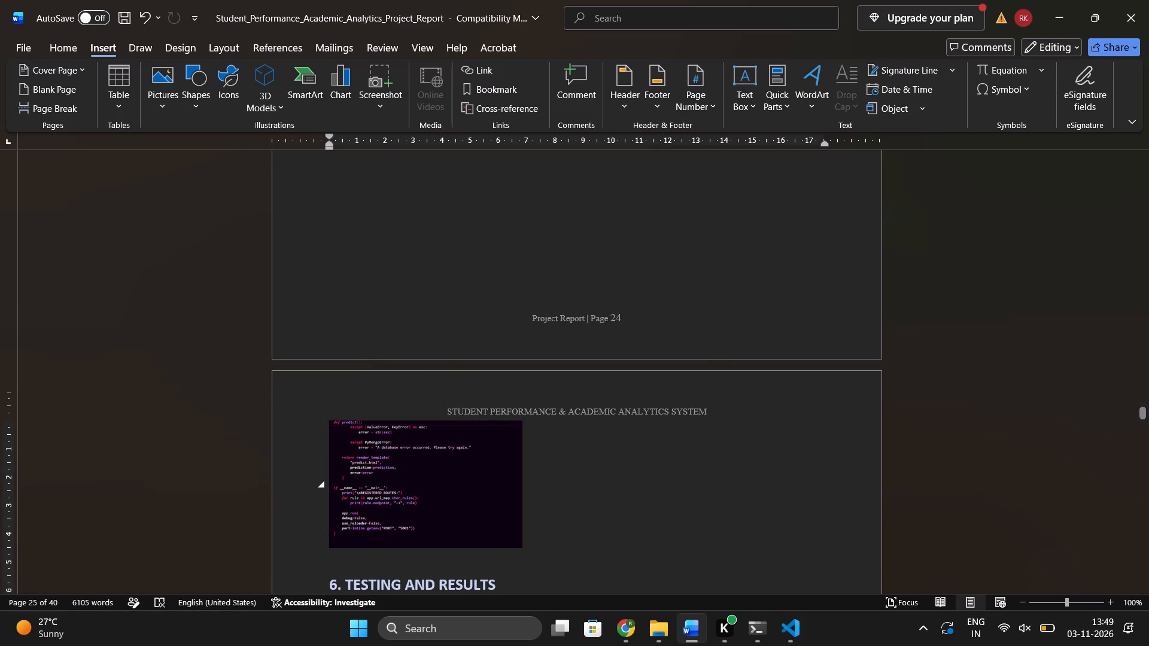
pyautogui.press('BackSpace')
pyautogui.scroll(1, 324, 438)
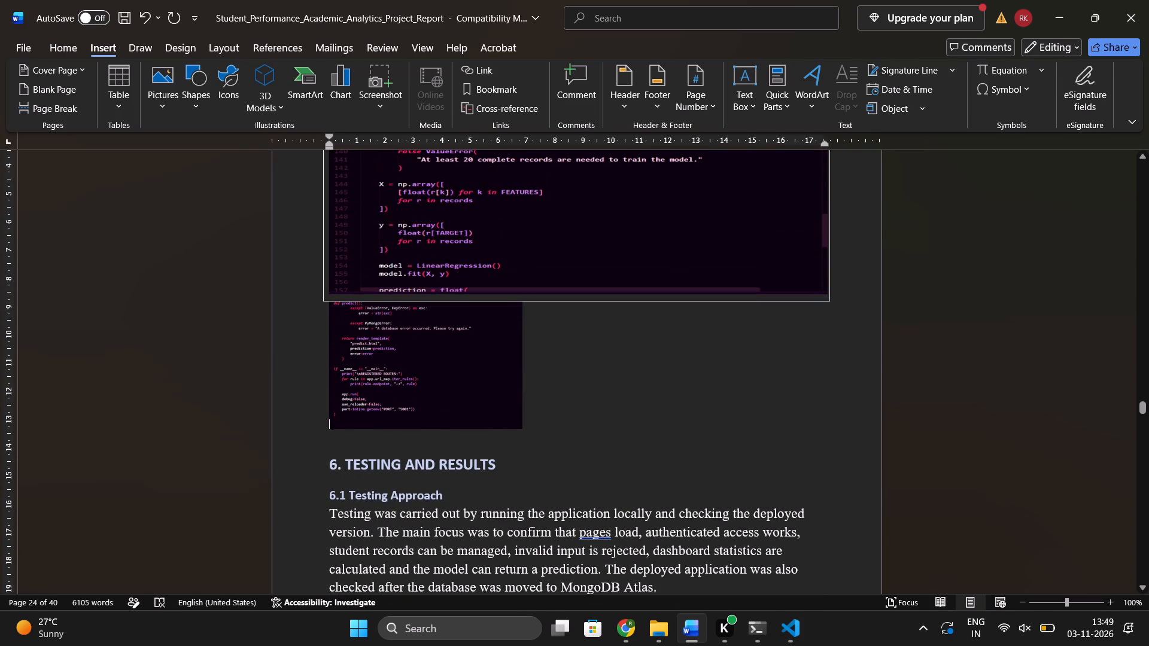
pyautogui.press('Return')
pyautogui.press('Return')
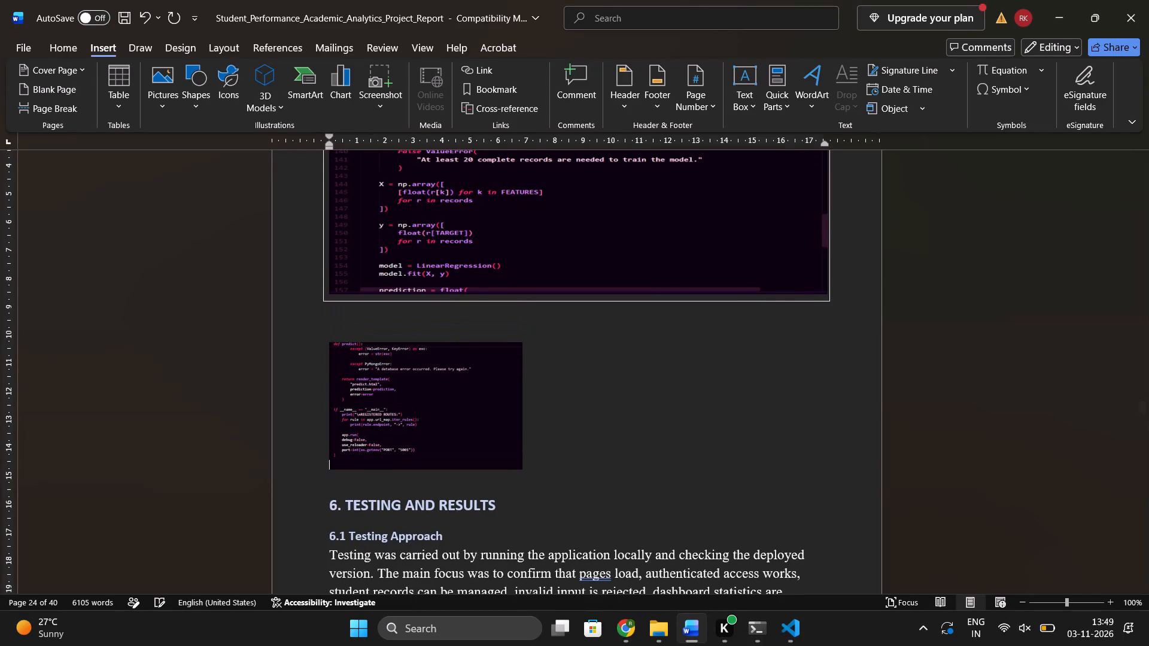
pyautogui.press('BackSpace')
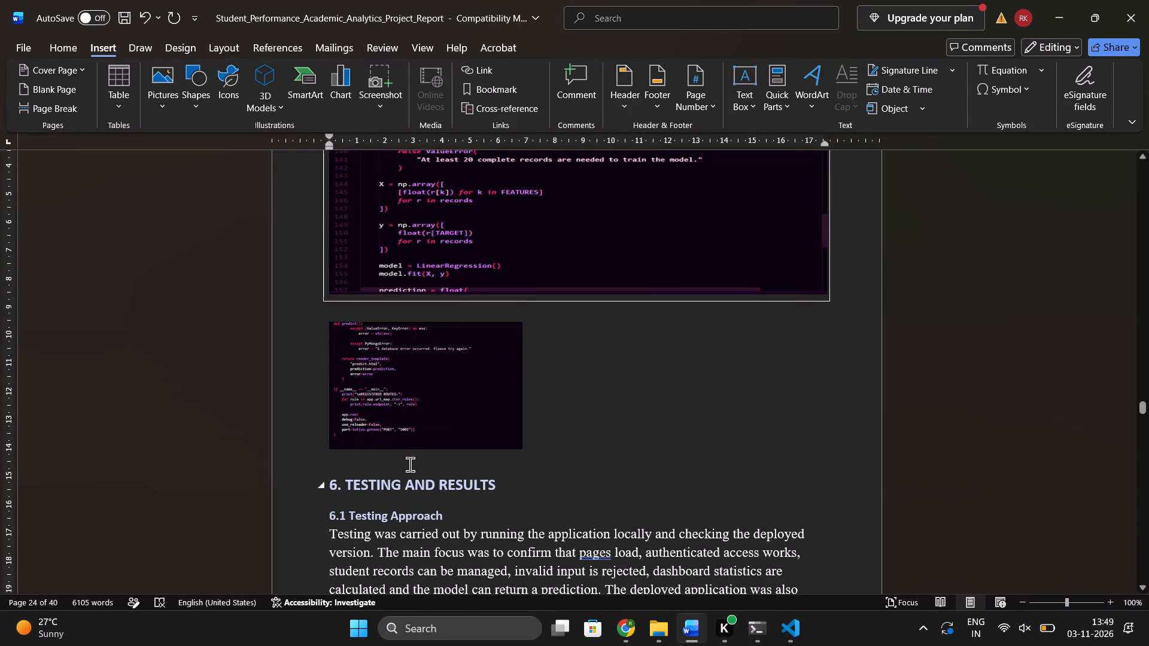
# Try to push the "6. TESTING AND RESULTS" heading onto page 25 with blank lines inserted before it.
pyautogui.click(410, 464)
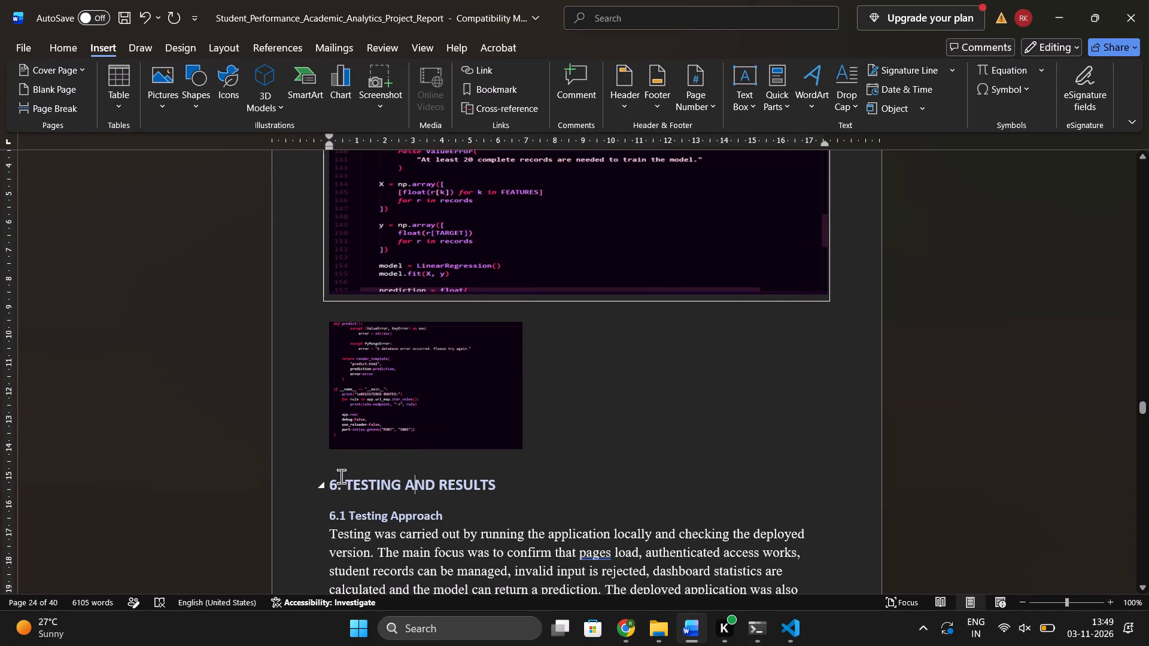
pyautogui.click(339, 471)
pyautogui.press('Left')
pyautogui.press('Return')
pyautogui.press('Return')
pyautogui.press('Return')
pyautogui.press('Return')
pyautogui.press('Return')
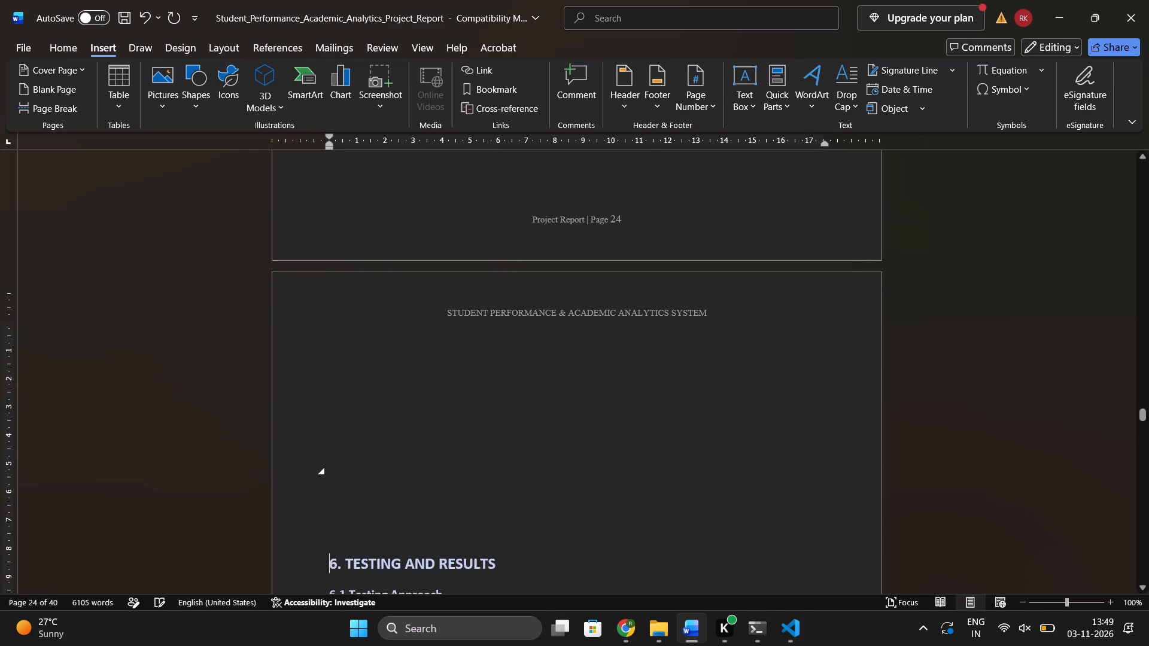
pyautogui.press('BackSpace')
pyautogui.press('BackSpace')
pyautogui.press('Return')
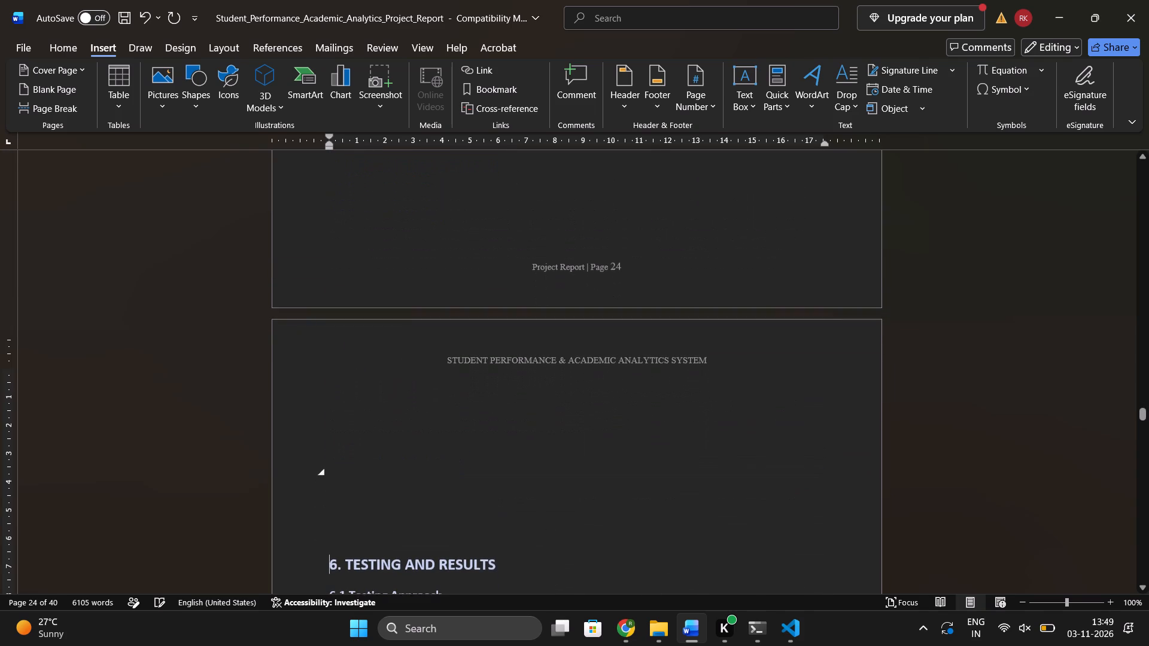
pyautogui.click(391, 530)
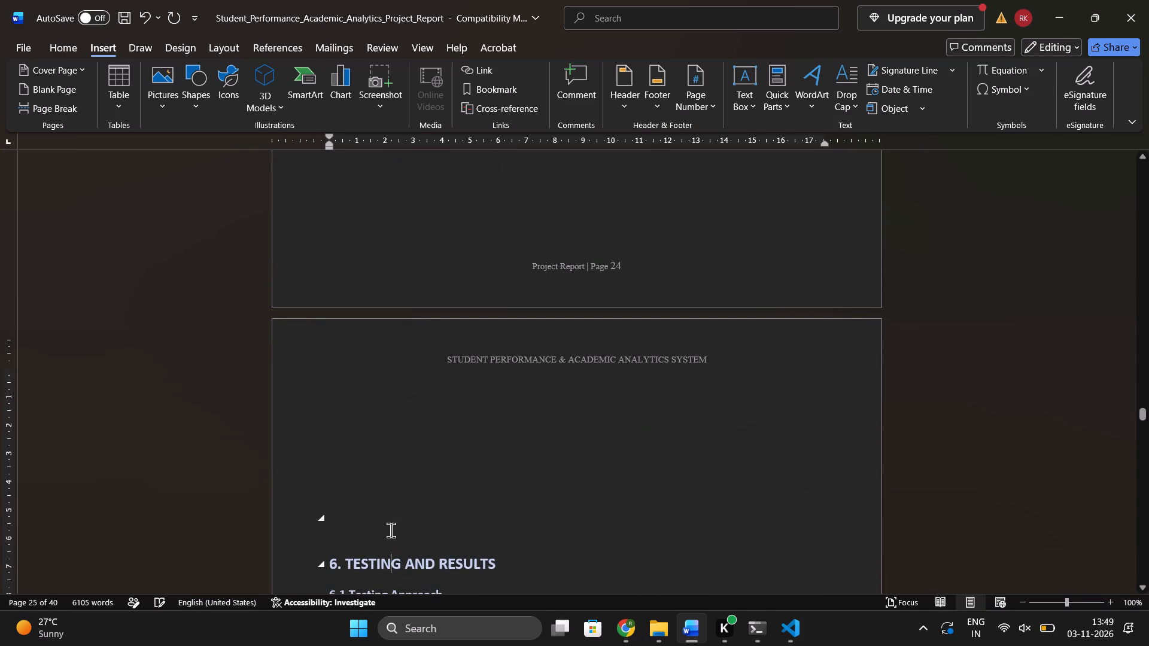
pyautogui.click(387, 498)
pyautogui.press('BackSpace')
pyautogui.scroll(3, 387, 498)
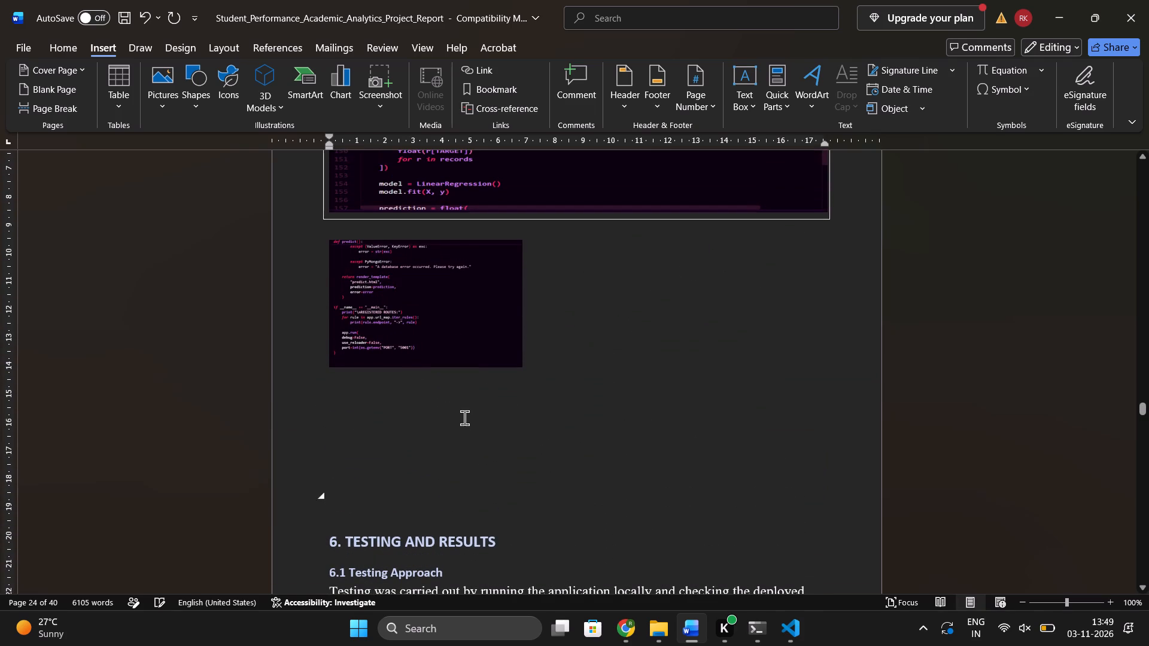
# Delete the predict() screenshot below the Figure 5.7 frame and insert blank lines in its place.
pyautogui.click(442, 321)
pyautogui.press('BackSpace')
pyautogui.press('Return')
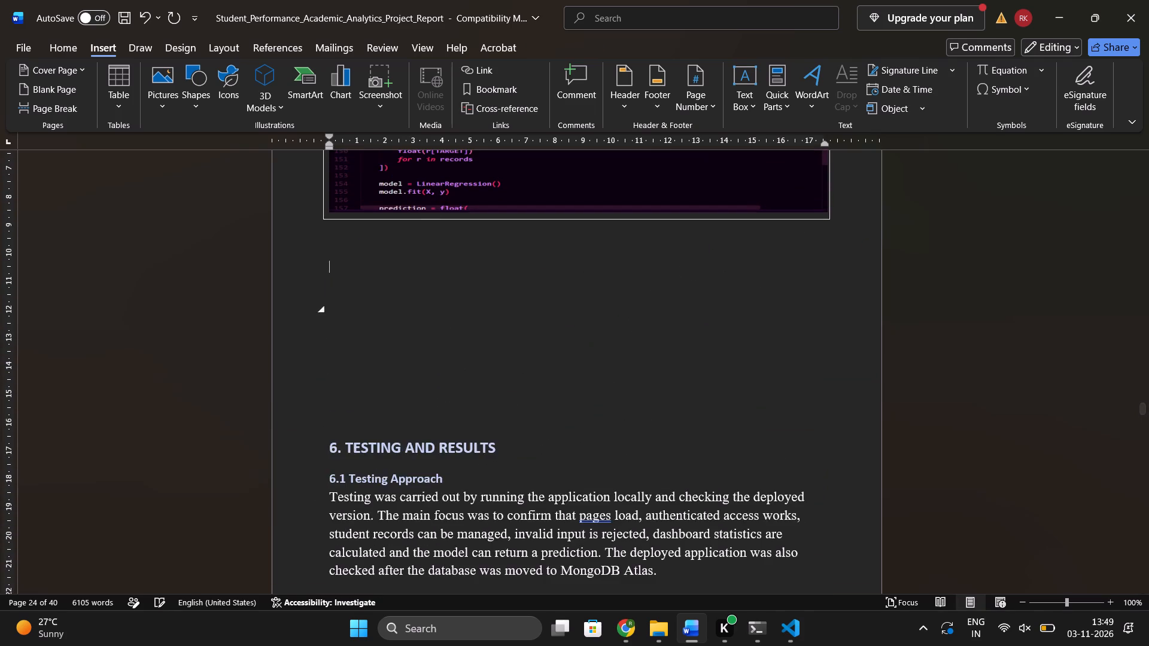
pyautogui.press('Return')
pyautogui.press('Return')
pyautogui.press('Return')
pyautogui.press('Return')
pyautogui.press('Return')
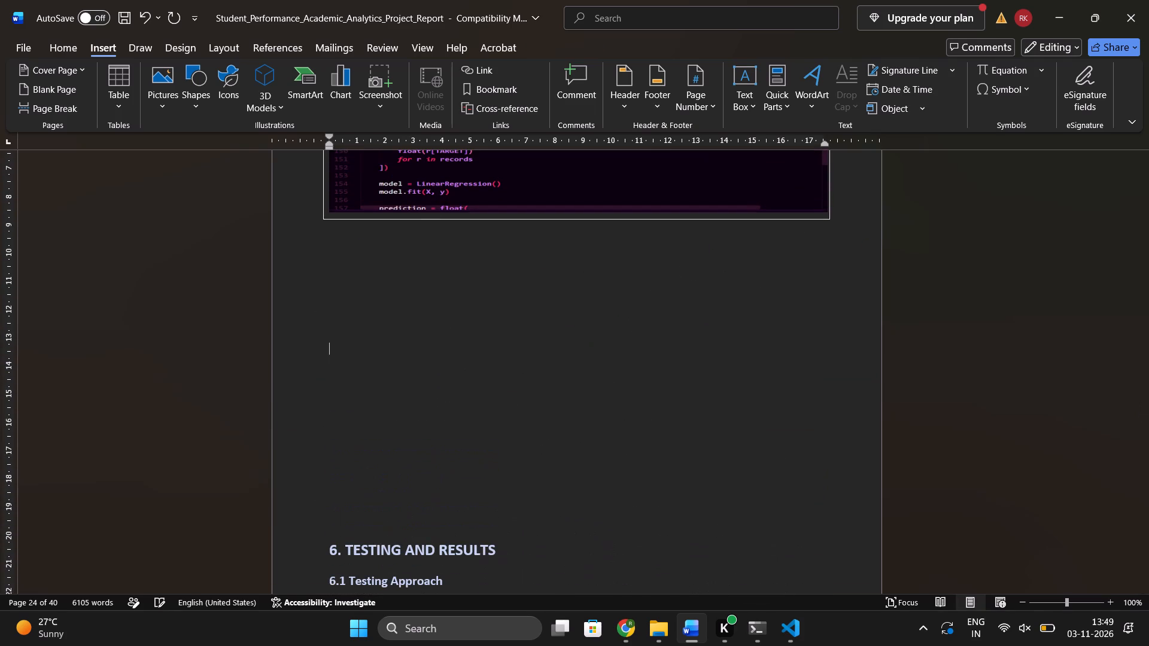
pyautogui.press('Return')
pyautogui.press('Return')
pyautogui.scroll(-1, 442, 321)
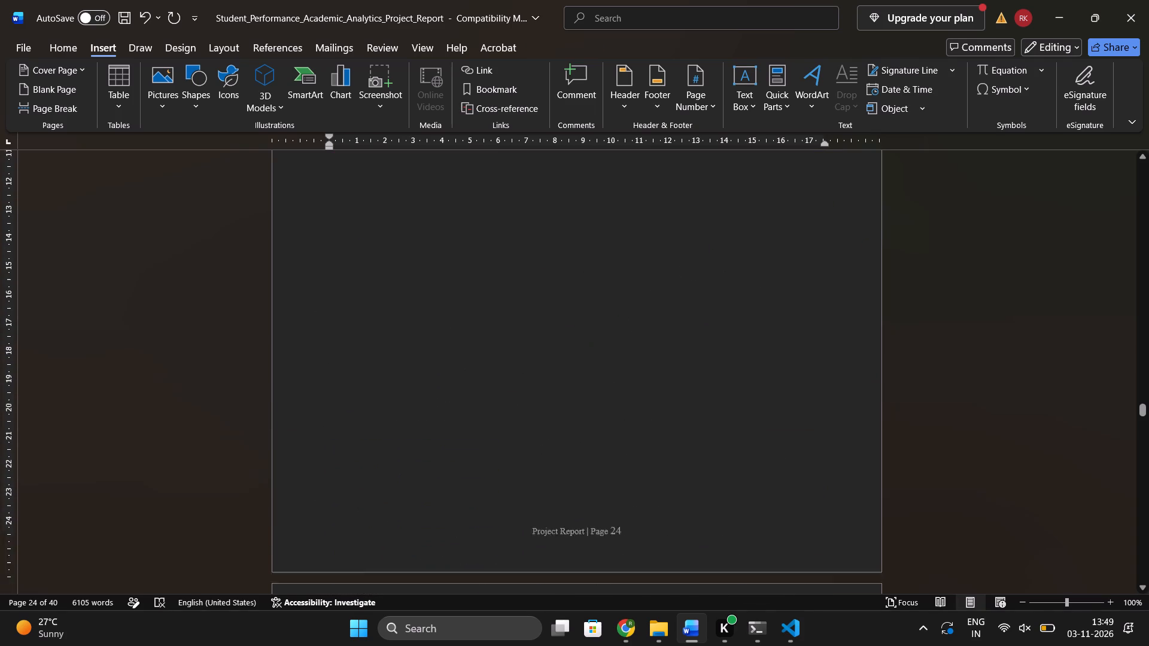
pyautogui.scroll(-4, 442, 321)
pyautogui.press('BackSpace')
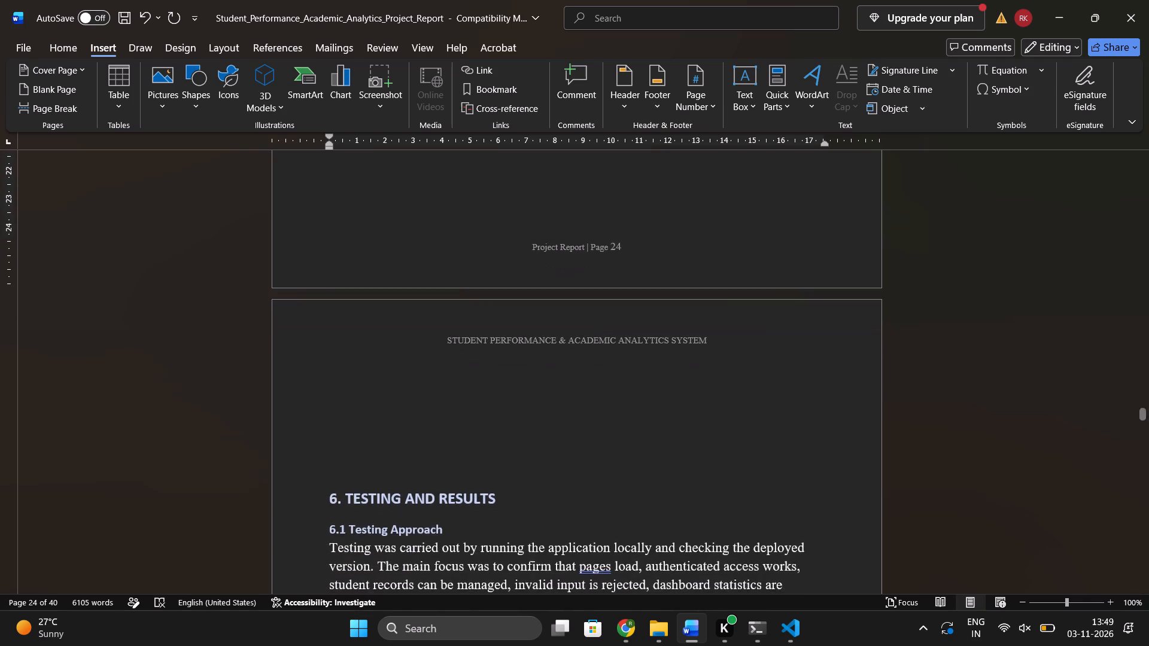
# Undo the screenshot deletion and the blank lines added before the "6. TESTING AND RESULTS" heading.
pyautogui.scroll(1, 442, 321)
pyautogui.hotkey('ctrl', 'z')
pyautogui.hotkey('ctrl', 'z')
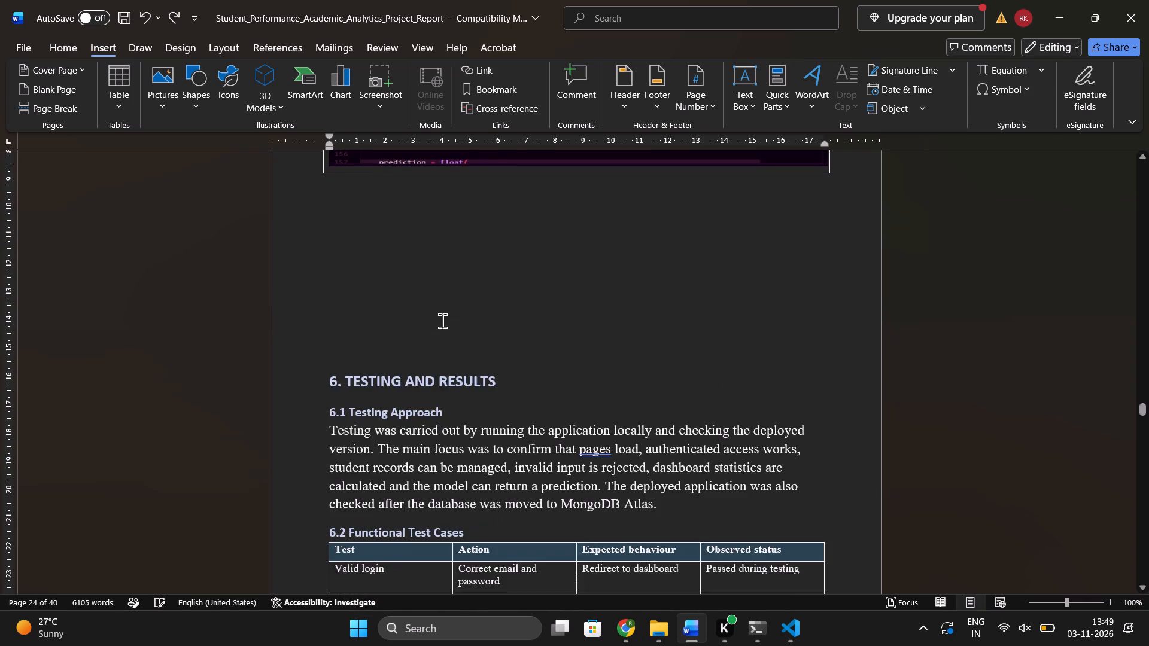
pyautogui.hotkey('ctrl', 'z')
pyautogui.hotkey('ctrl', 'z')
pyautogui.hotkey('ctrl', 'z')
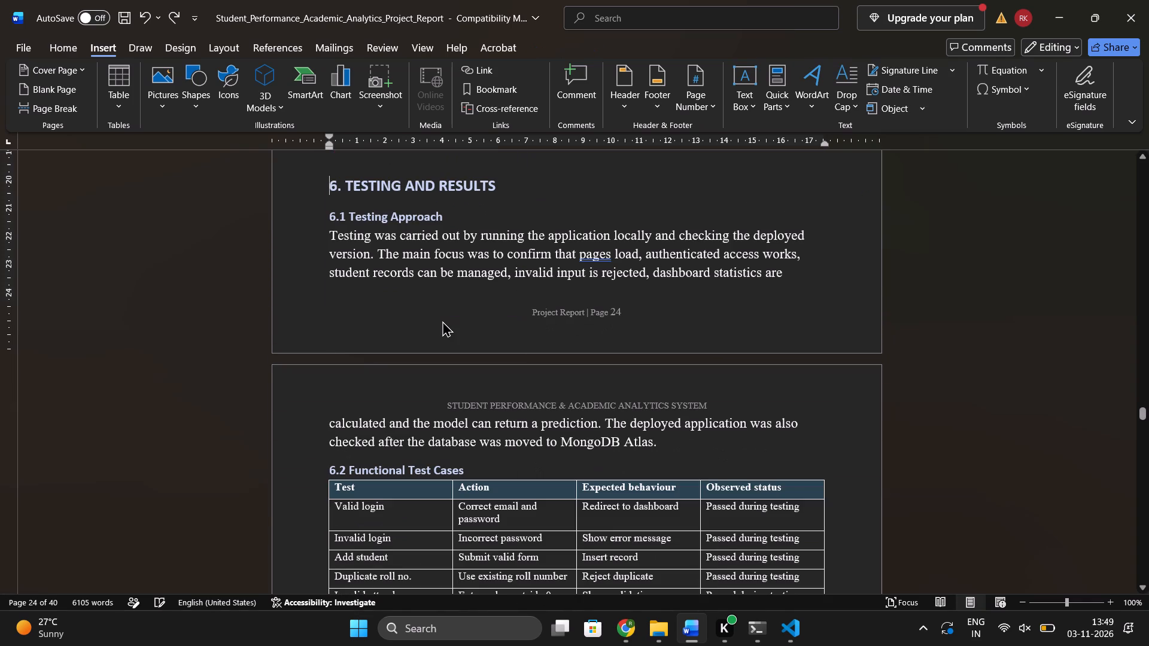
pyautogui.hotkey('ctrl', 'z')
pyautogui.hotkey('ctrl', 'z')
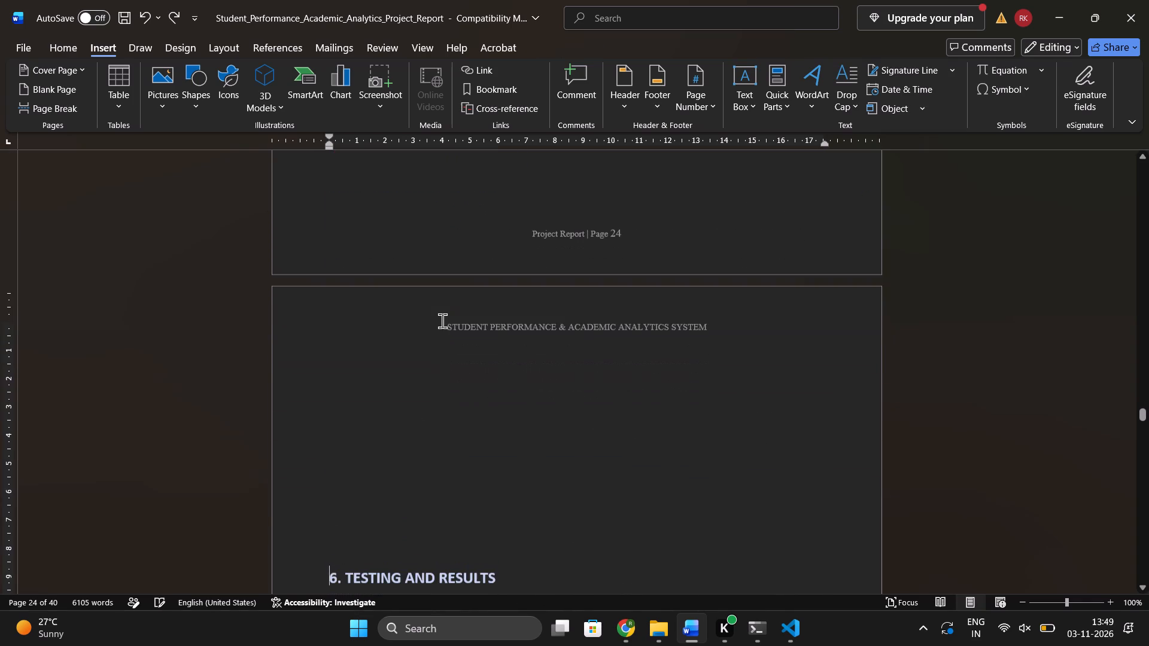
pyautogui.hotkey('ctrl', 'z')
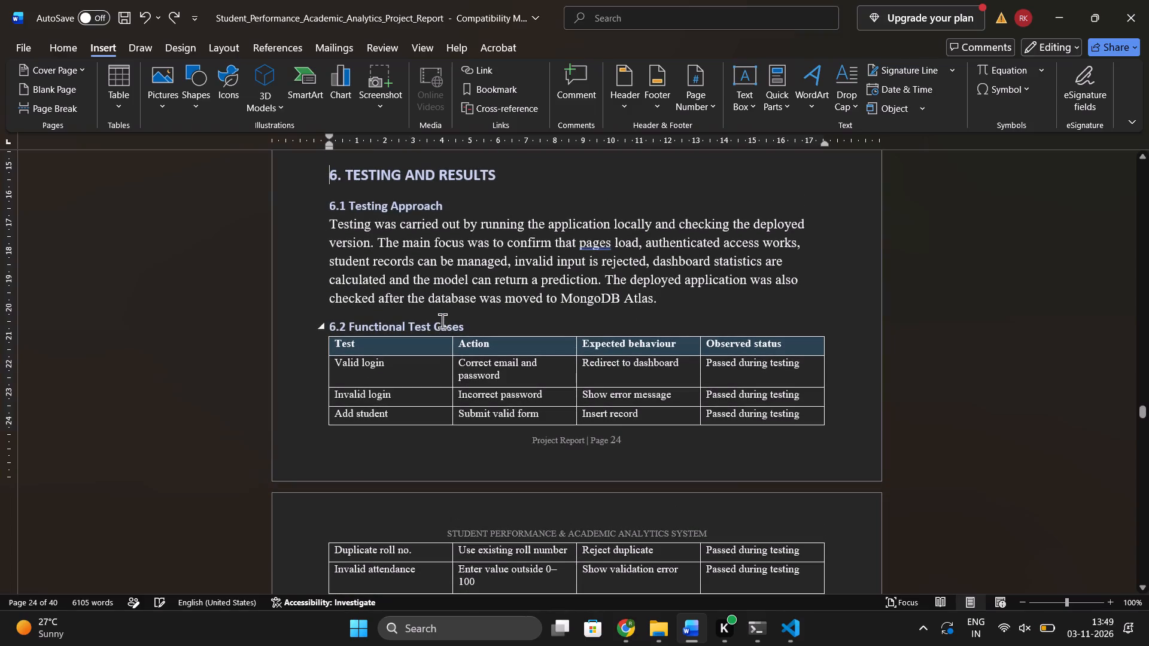
# Review the report from the section 6 testing results through the appendix application screenshots, including Figure A.3.
pyautogui.scroll(4, 442, 321)
pyautogui.scroll(-10, 442, 321)
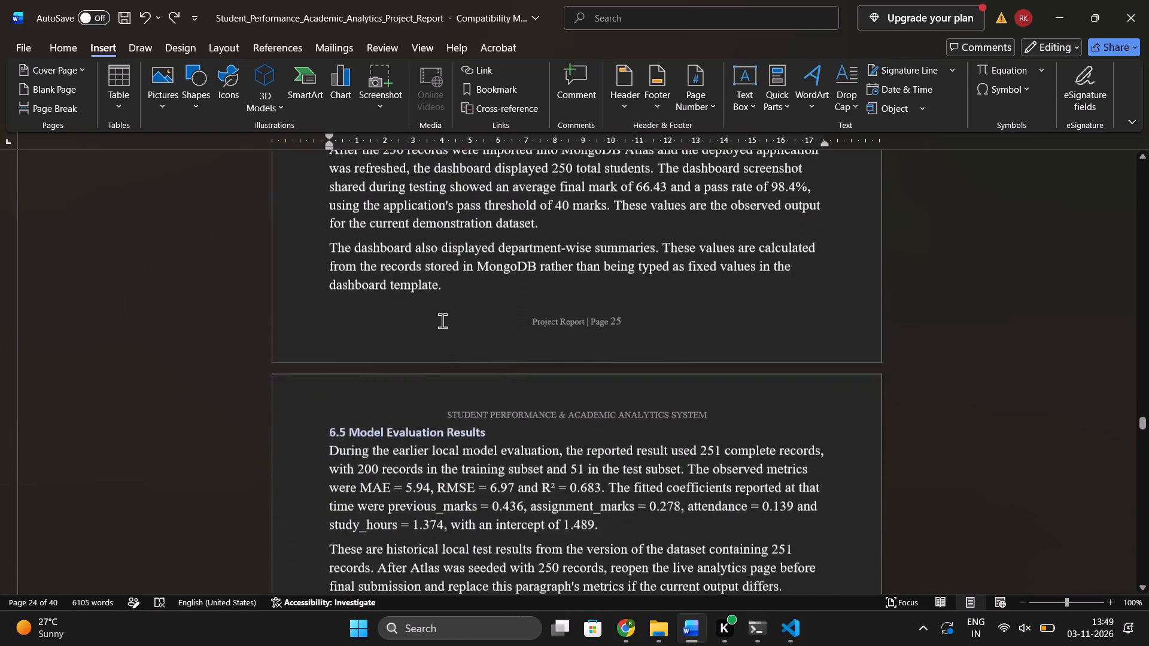
pyautogui.scroll(-9, 442, 321)
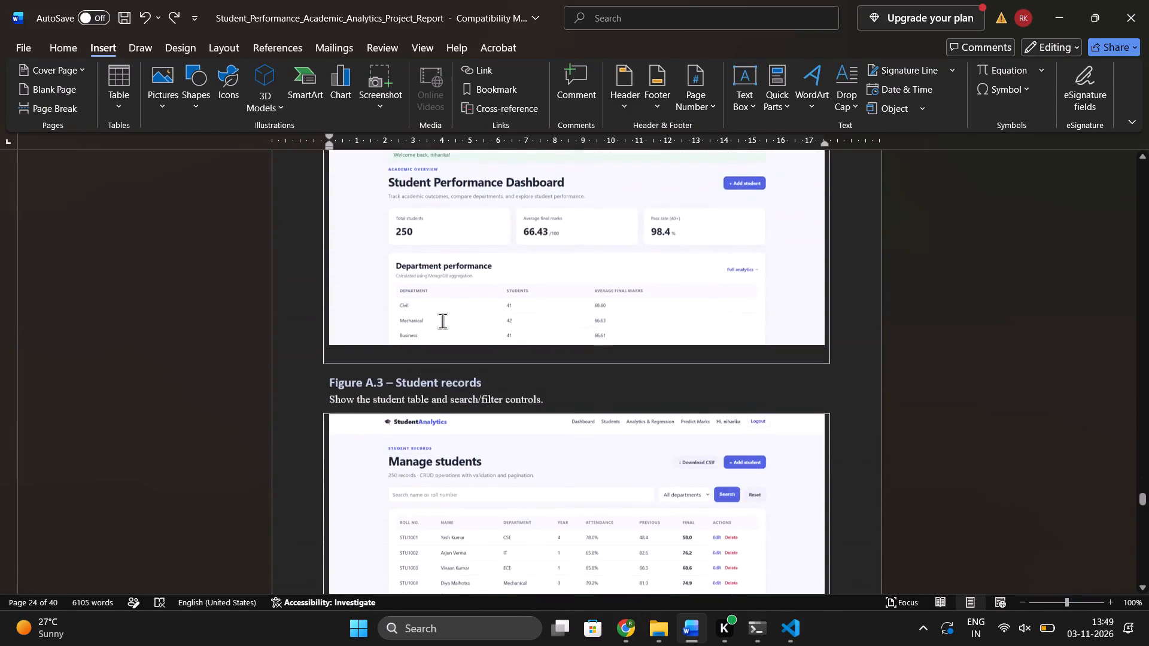
pyautogui.scroll(2, 442, 321)
pyautogui.scroll(-5, 442, 321)
# Review the earlier pages back to the table of contents, and check the section 5 text, code blocks and figures.
pyautogui.scroll(15, 442, 321)
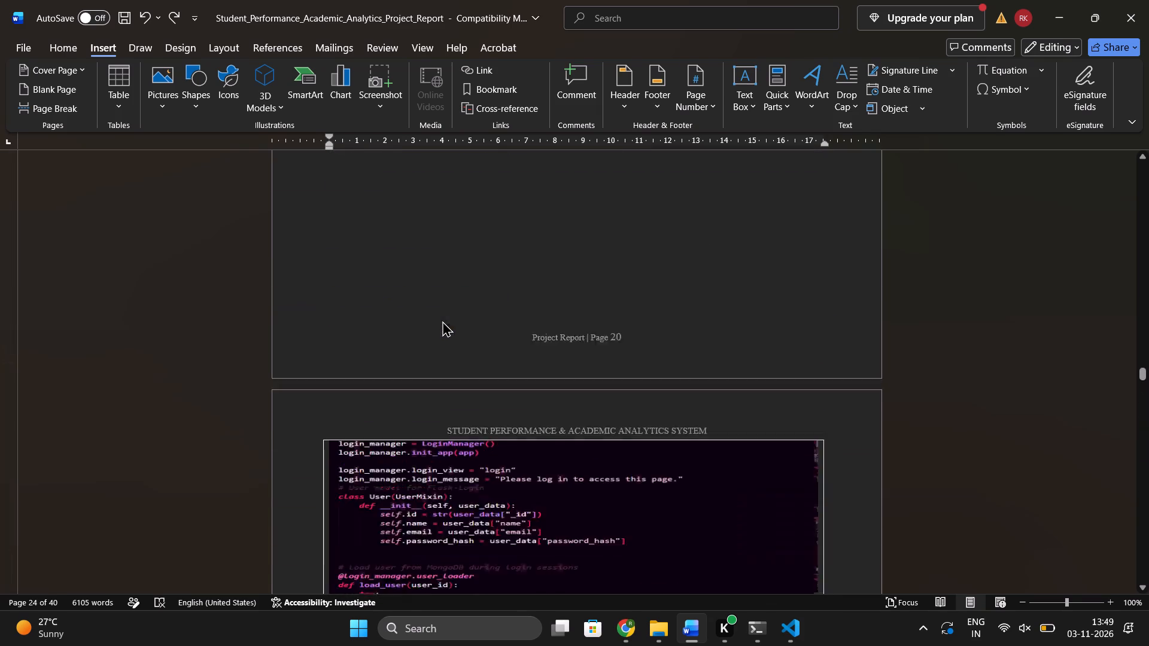
pyautogui.scroll(14, 442, 321)
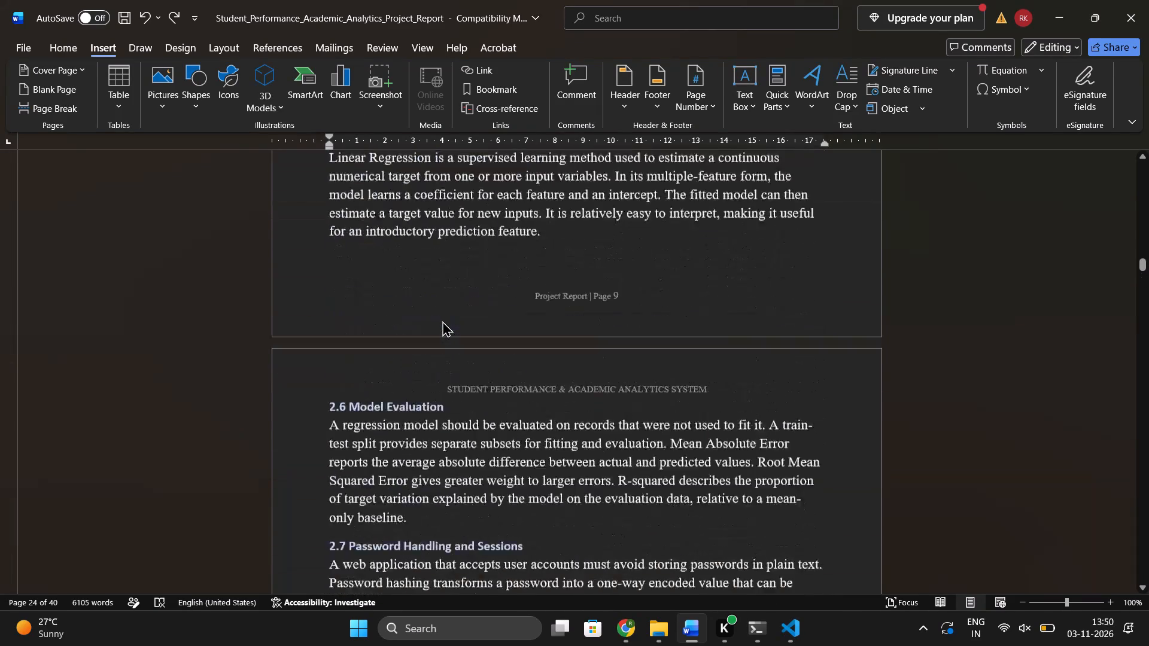
pyautogui.scroll(6, 442, 321)
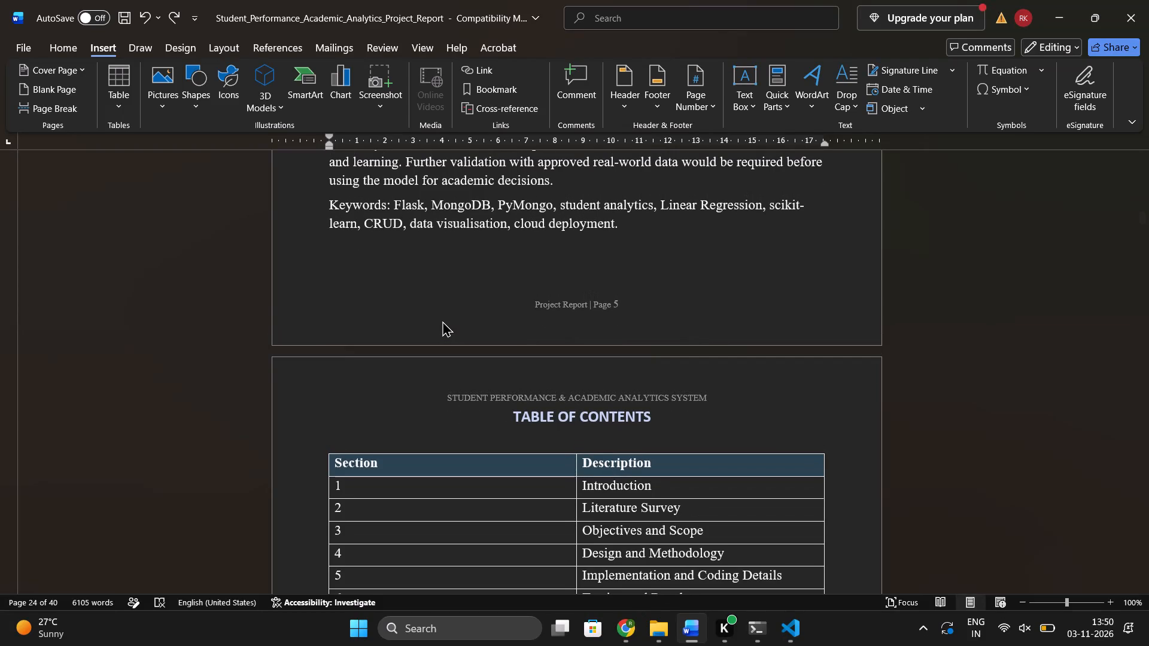
pyautogui.scroll(-16, 442, 321)
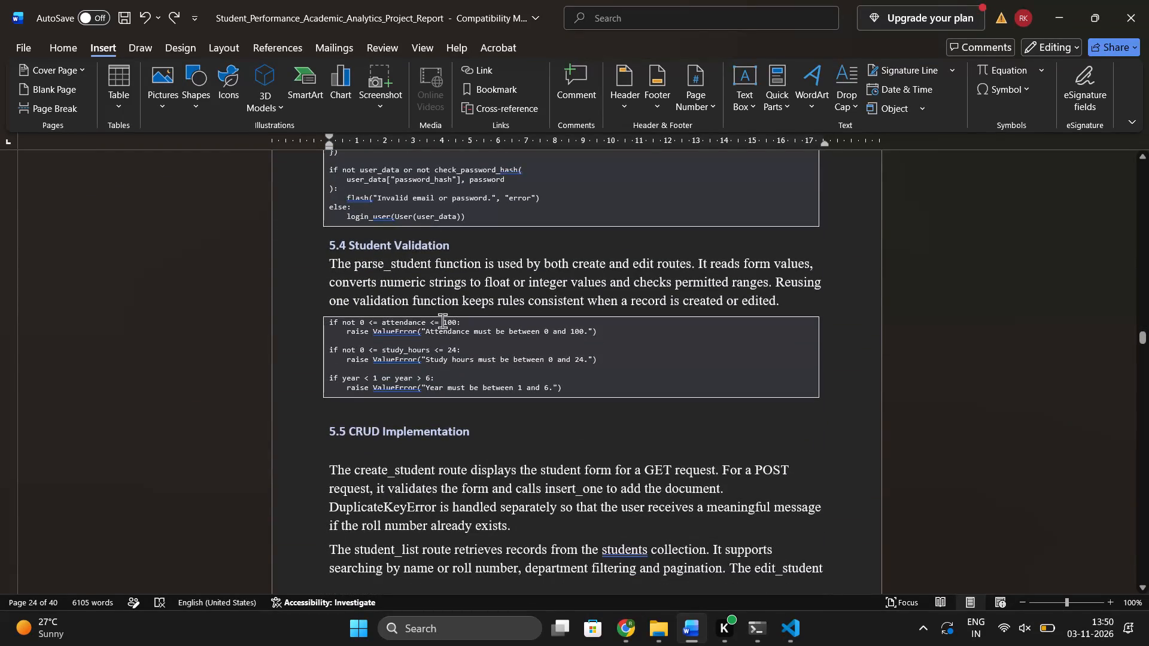
pyautogui.scroll(-10, 442, 321)
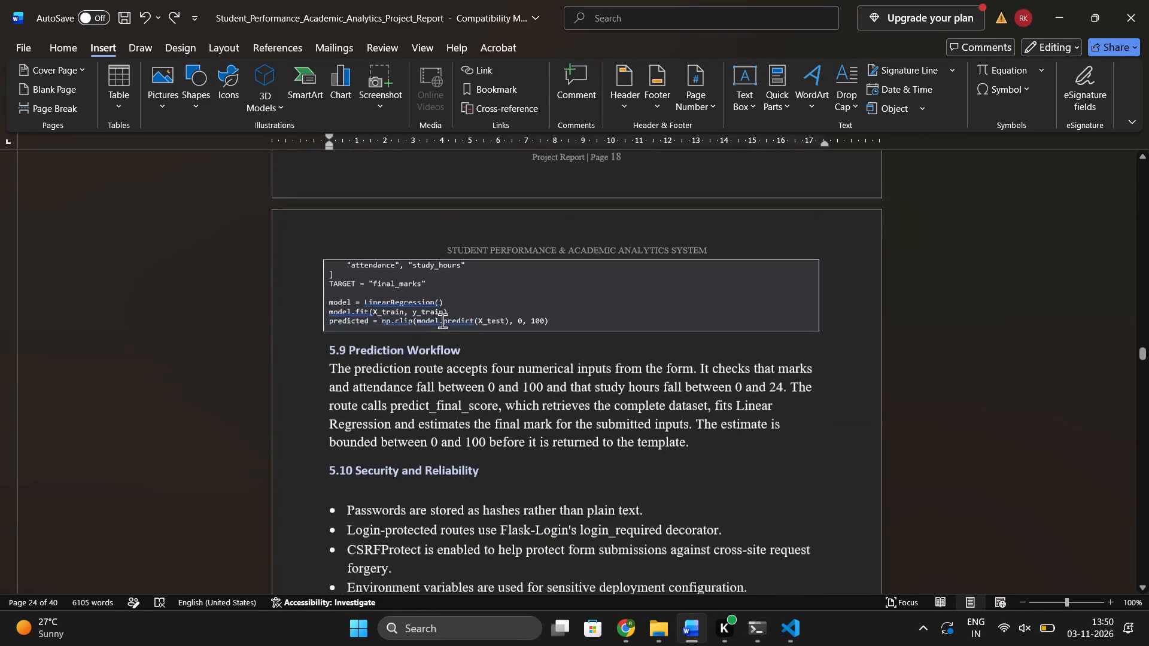
pyautogui.scroll(1, 442, 321)
pyautogui.scroll(-5, 442, 321)
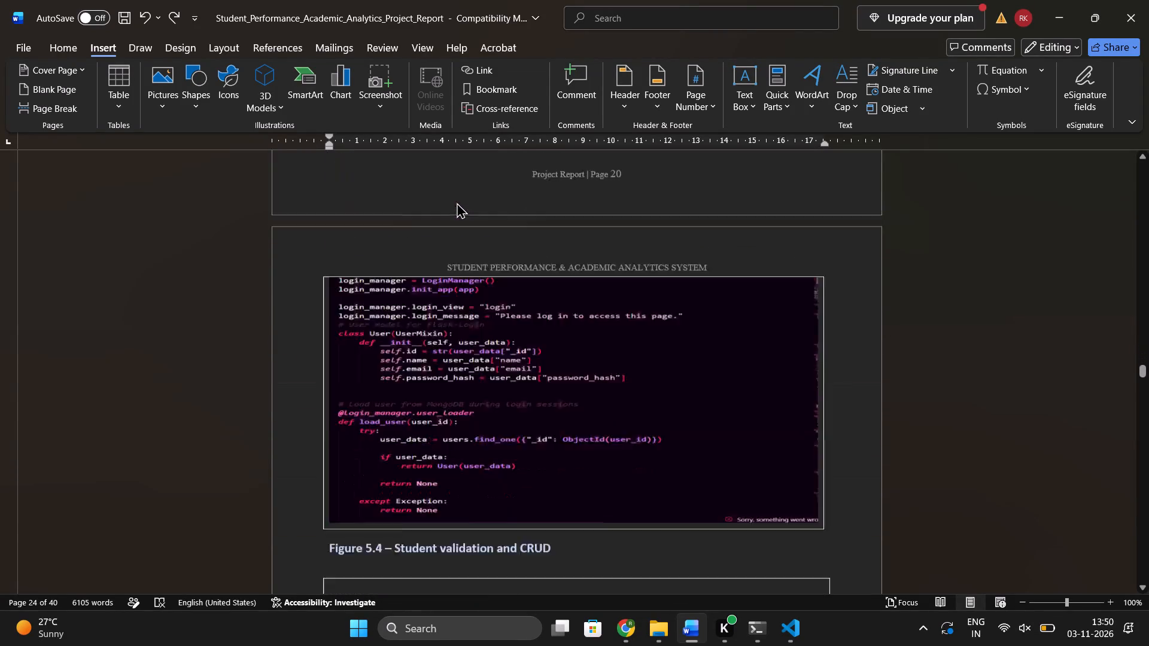
pyautogui.scroll(-10, 457, 202)
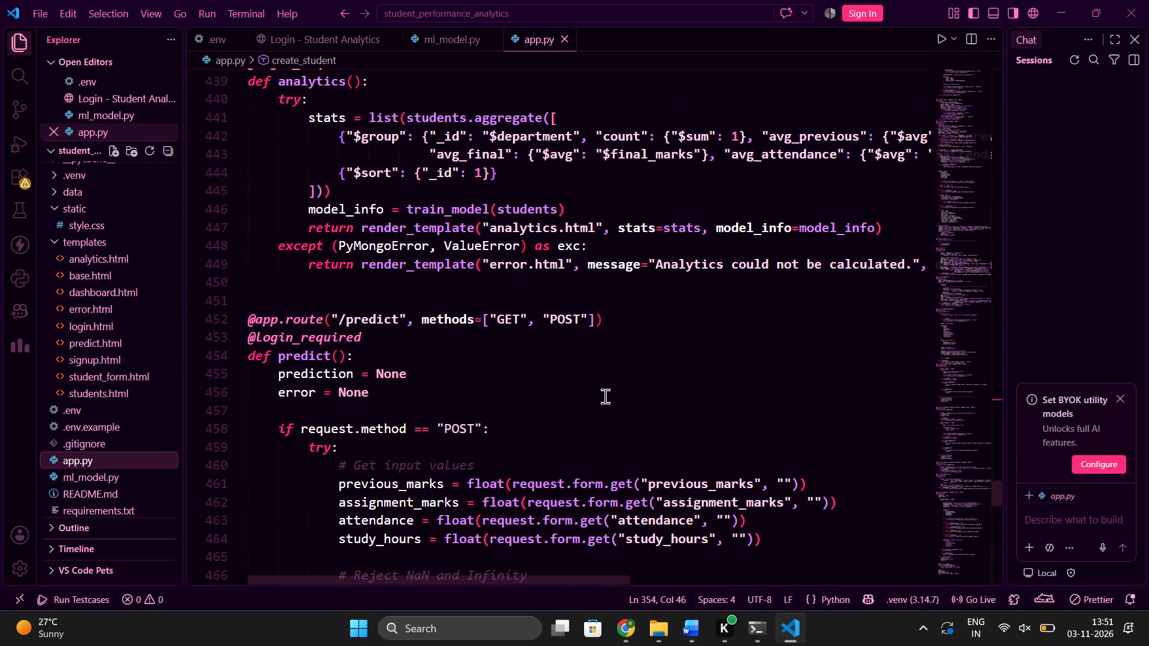
pyautogui.scroll(6, 605, 396)
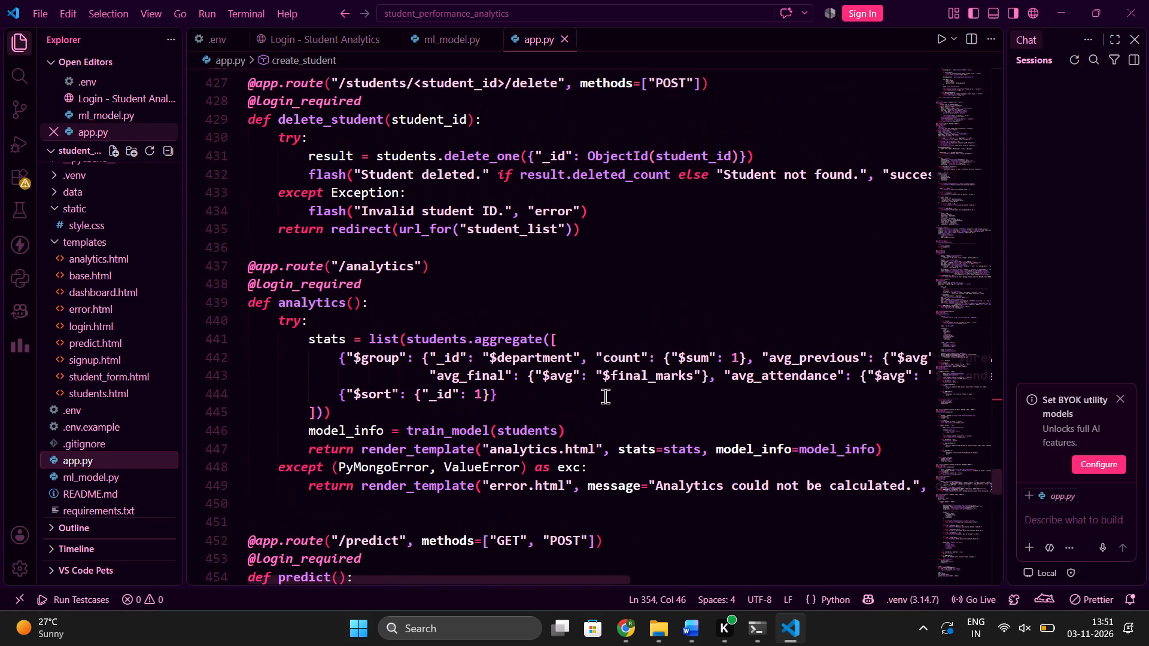
pyautogui.scroll(-1, 605, 396)
pyautogui.hscroll(1, 605, 396)
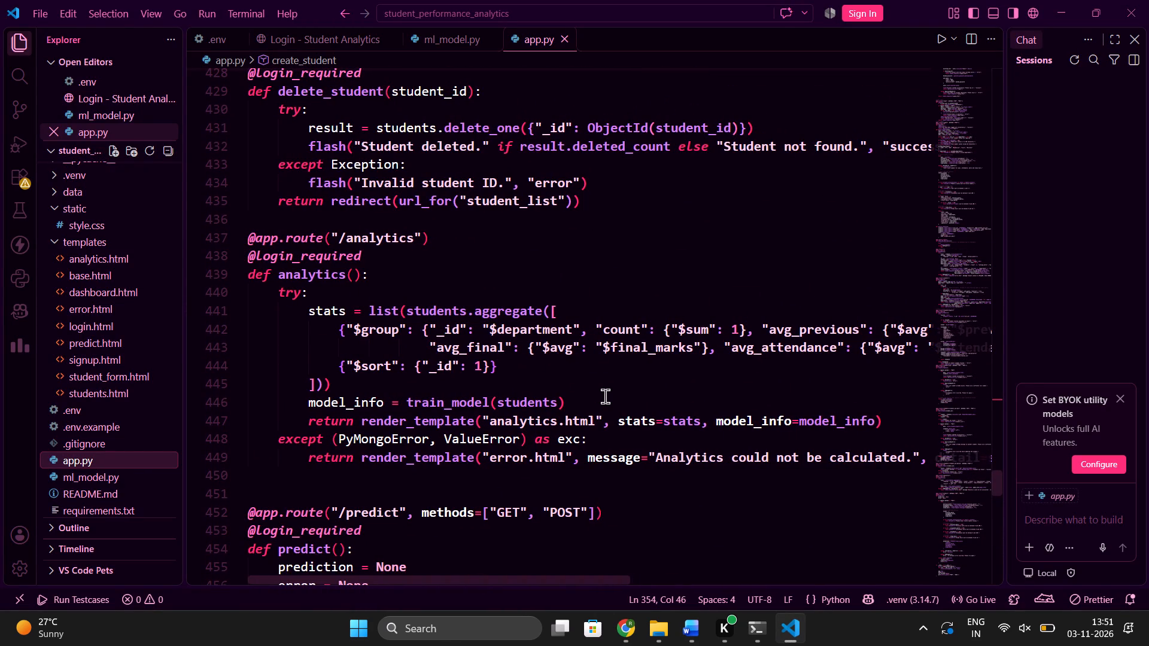
pyautogui.hscroll(1, 605, 396)
pyautogui.press('Print')
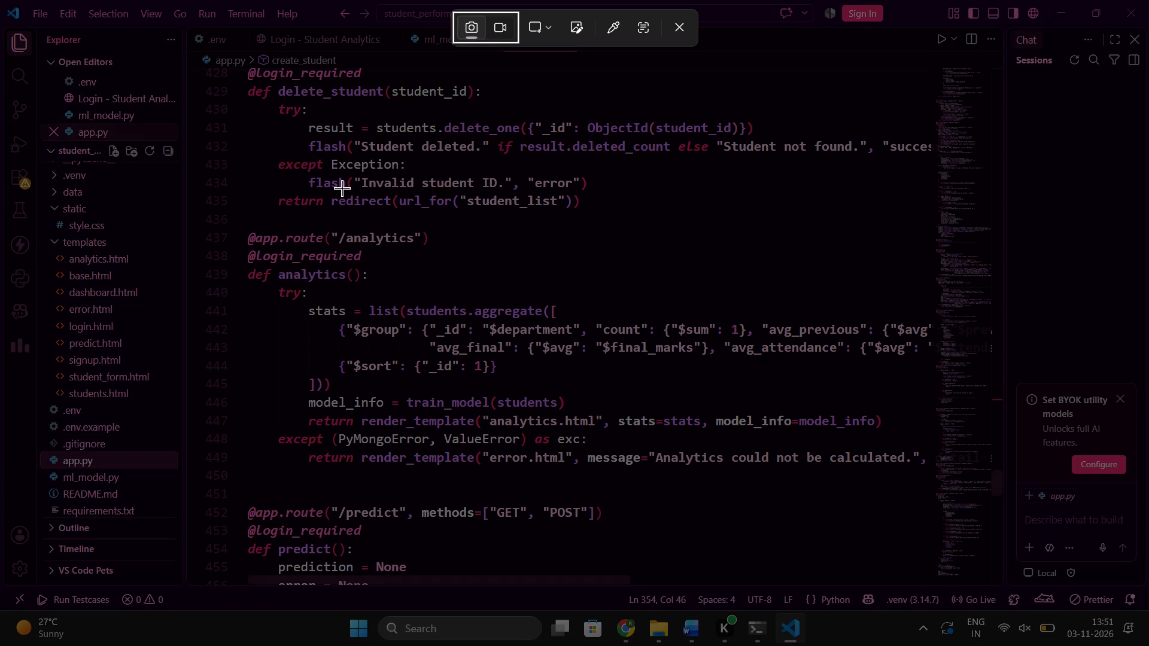
pyautogui.moveTo(239, 227); pyautogui.dragTo(844, 609)
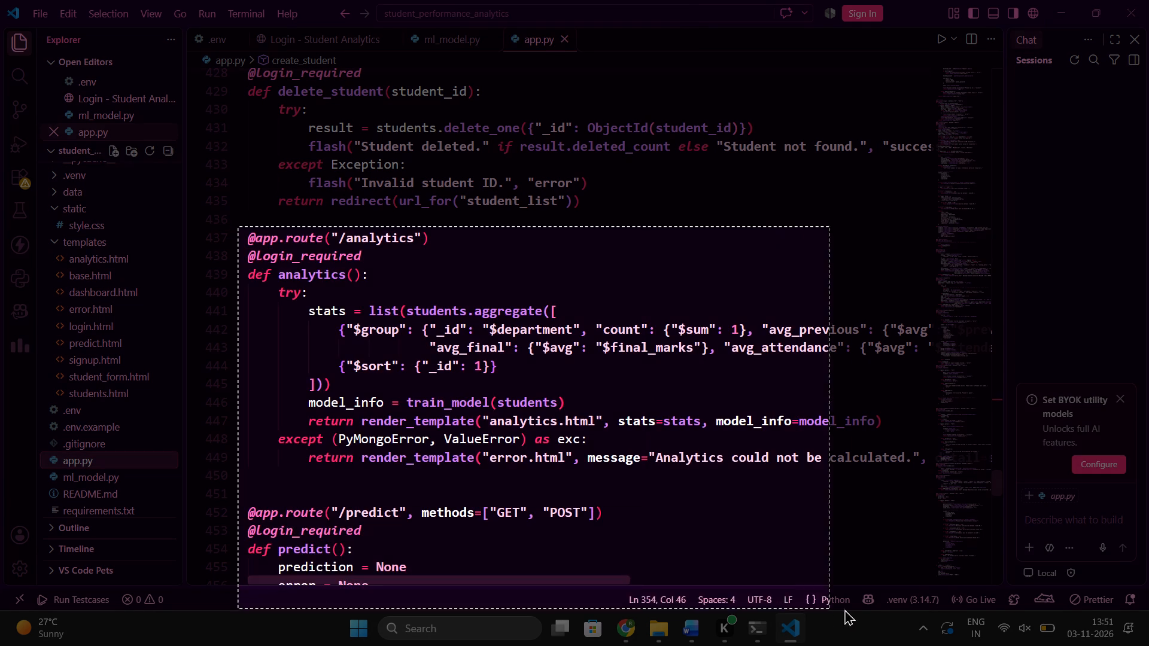
pyautogui.moveTo(844, 609); pyautogui.dragTo(944, 487)
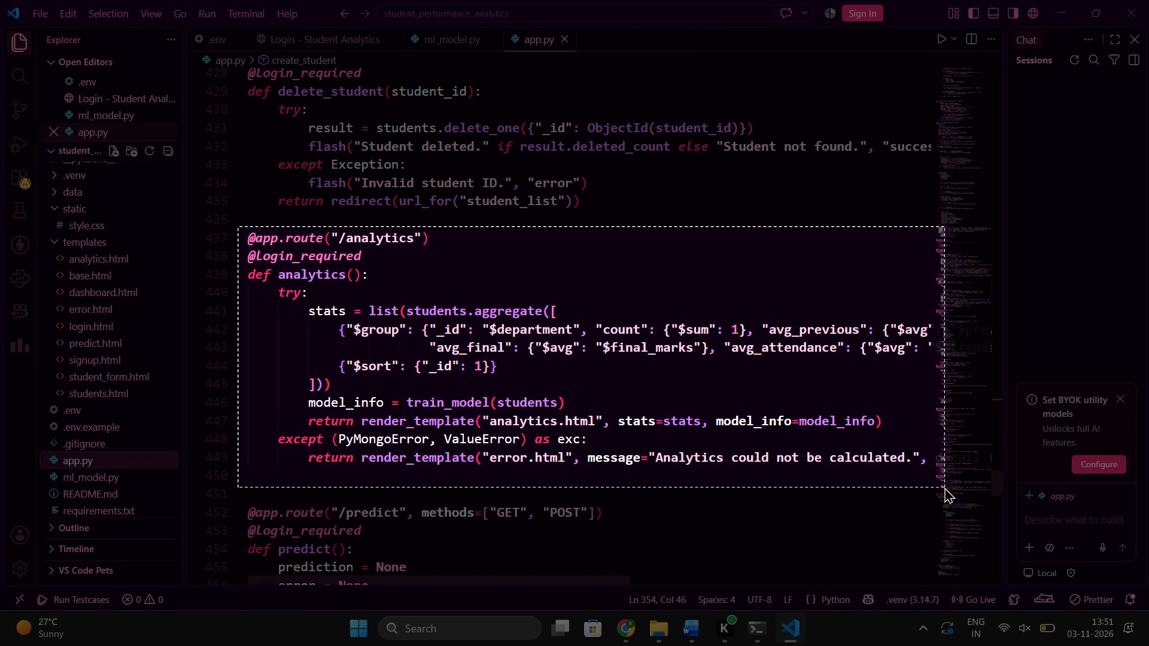
pyautogui.moveTo(944, 487); pyautogui.dragTo(1011, 480)
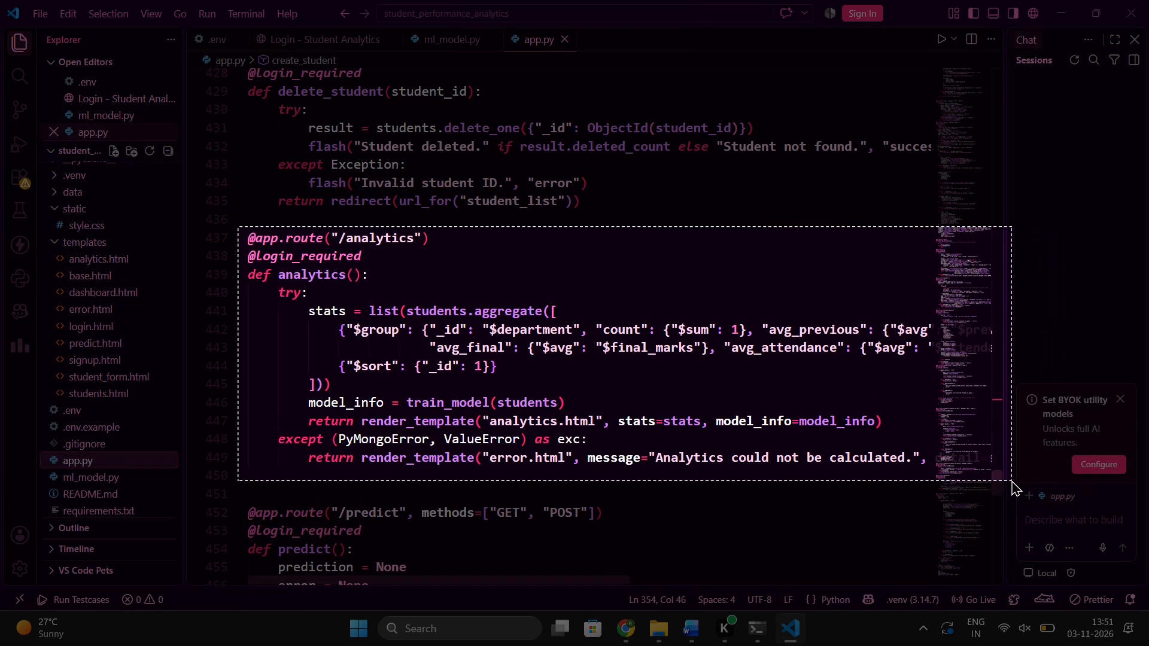
pyautogui.moveTo(1011, 480); pyautogui.dragTo(1010, 474)
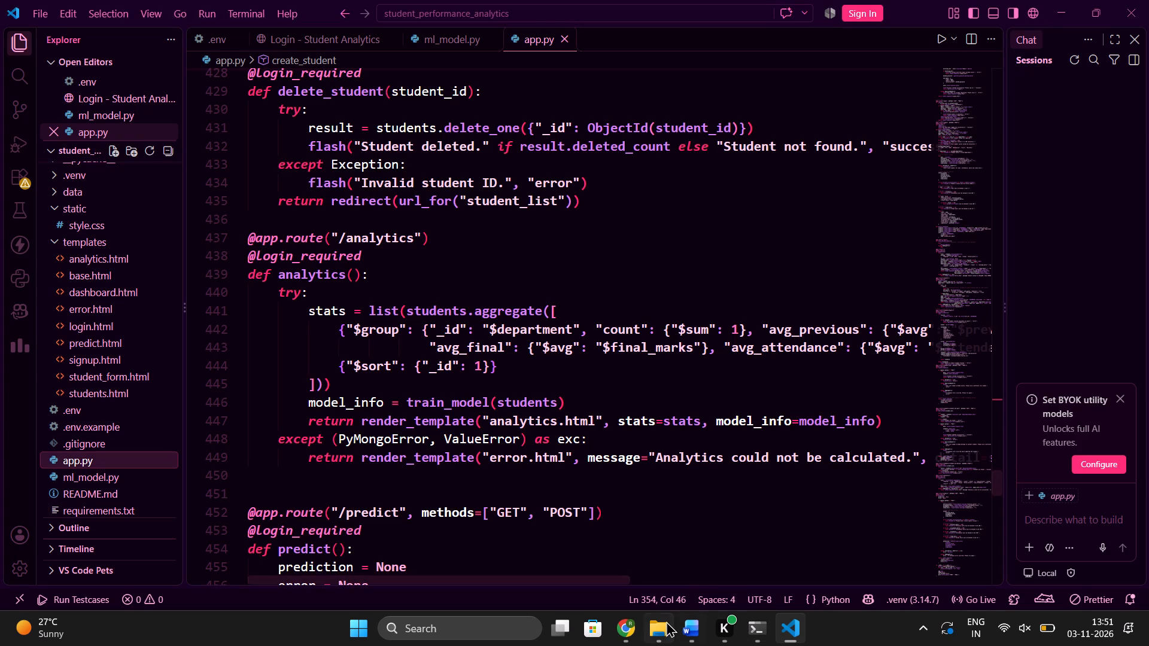
# In the Word report, replace the code screenshot placeholder between the Figure 5.5 and Figure 5.6 captions with the captured analytics() screenshot.
pyautogui.click(629, 629)
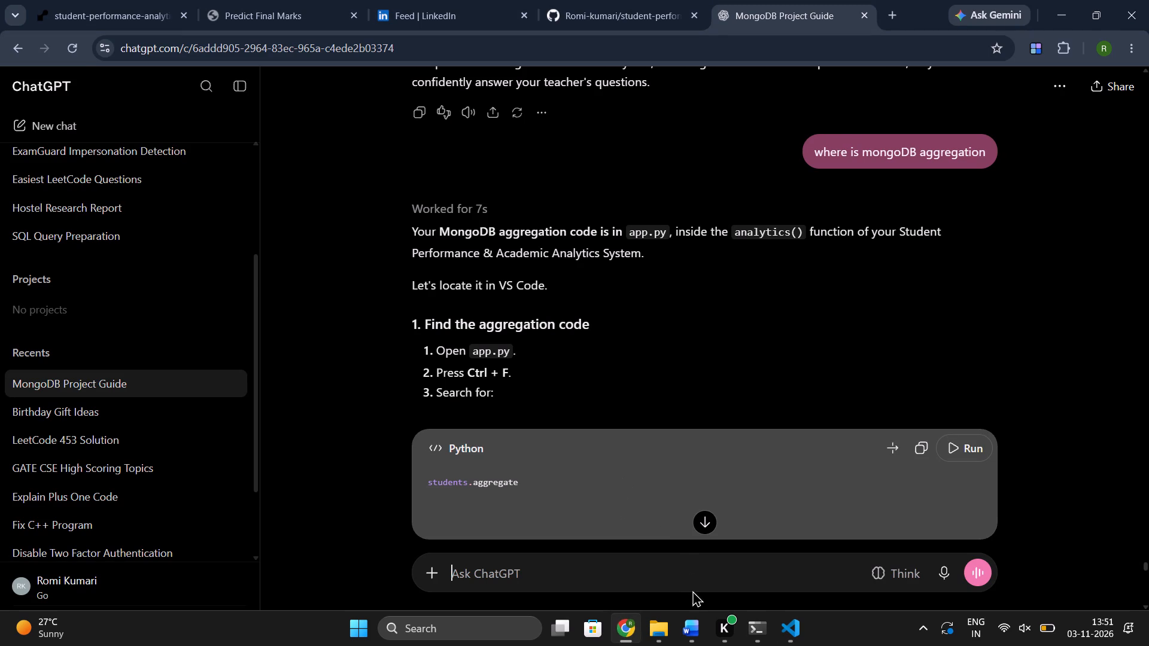
pyautogui.click(685, 636)
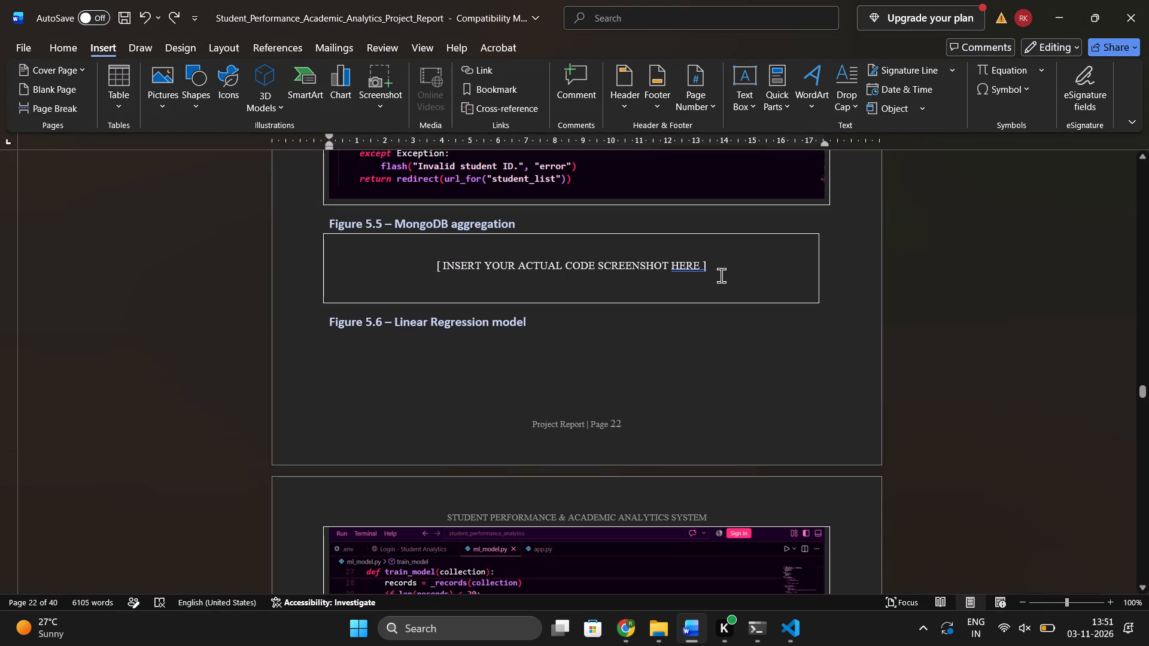
pyautogui.moveTo(722, 275); pyautogui.dragTo(425, 241)
pyautogui.press('BackSpace')
pyautogui.hotkey('ctrl', 'v')
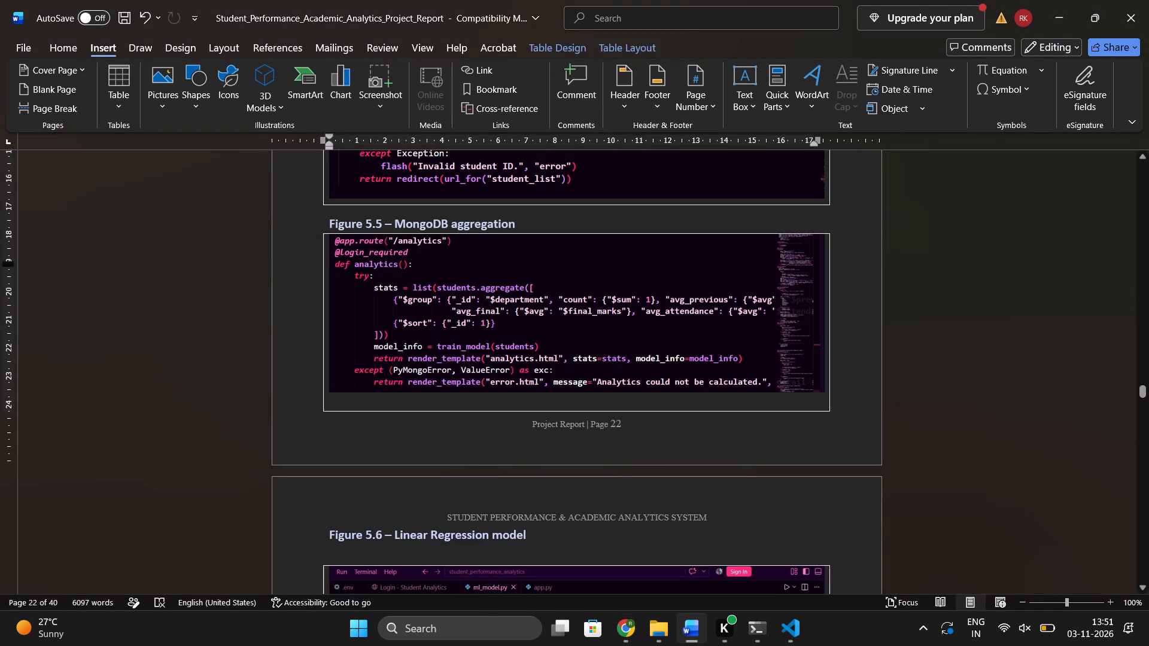
# Check the page layout from the Figure 5.6 Linear Regression model caption through the section 6.2 Functional Test Cases table.
pyautogui.scroll(-2, 466, 473)
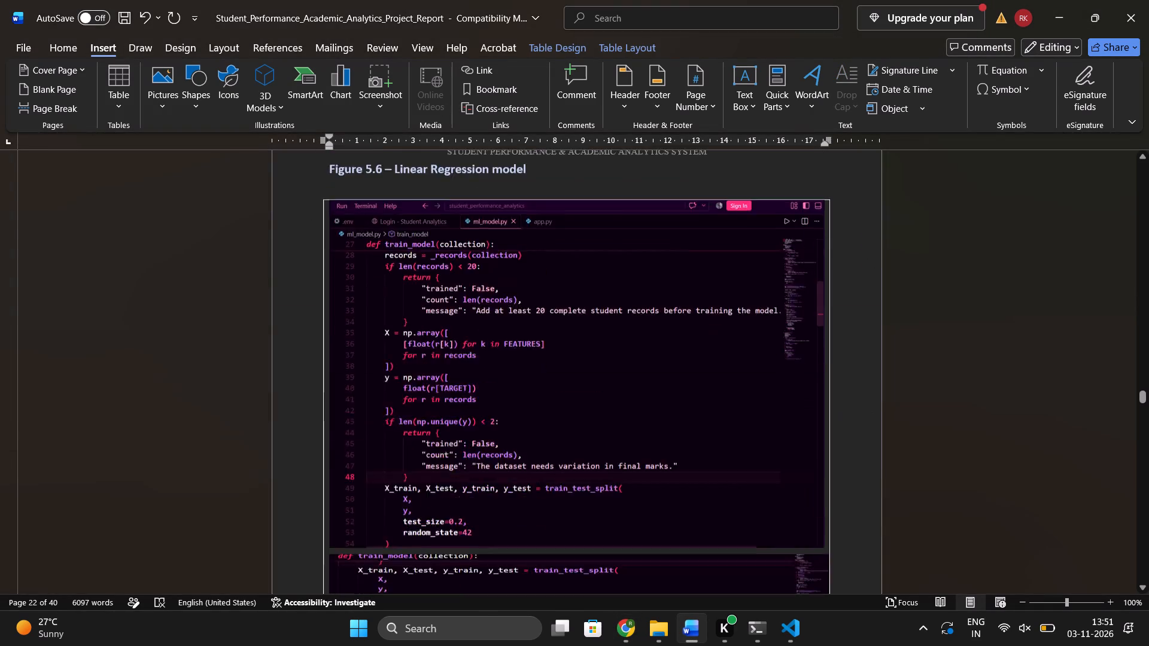
pyautogui.scroll(-5, 466, 473)
pyautogui.scroll(2, 466, 473)
pyautogui.scroll(-1, 466, 473)
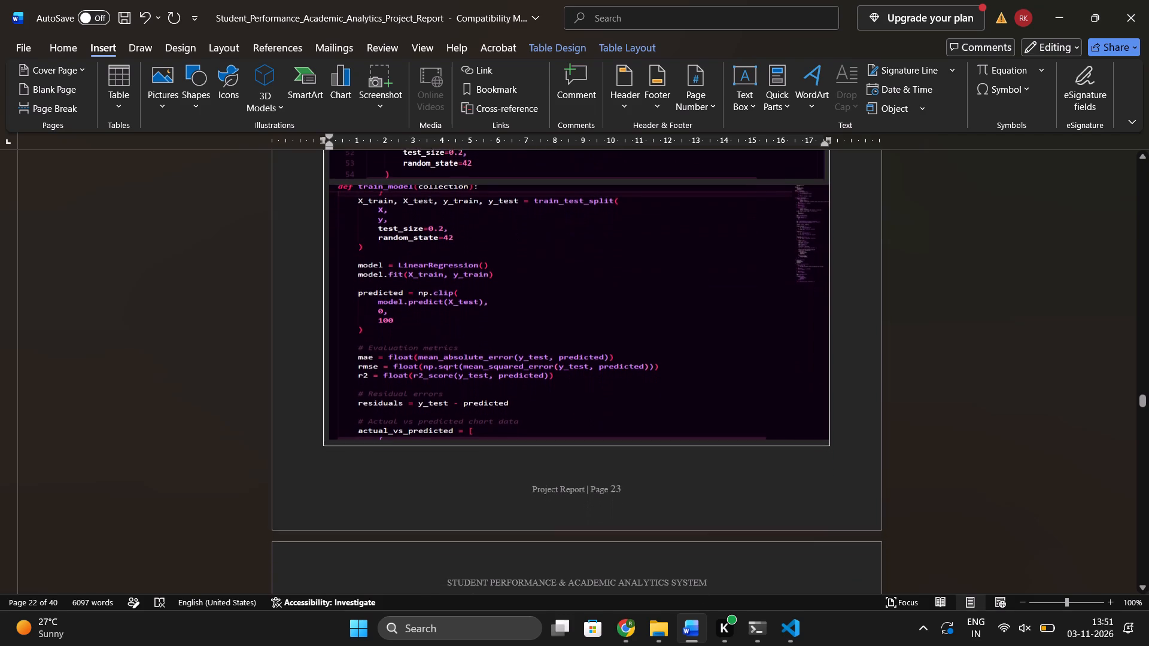
pyautogui.scroll(-6, 466, 473)
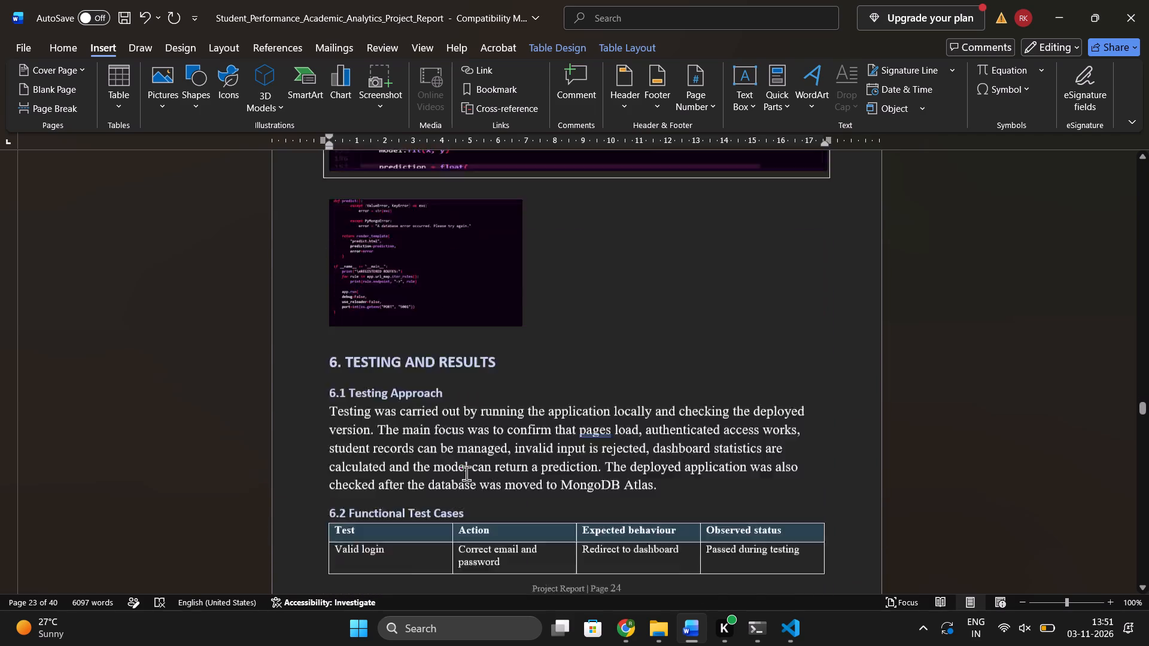
pyautogui.scroll(-1, 466, 473)
# Switch to Chrome and open a new blank tab.
pyautogui.click(637, 632)
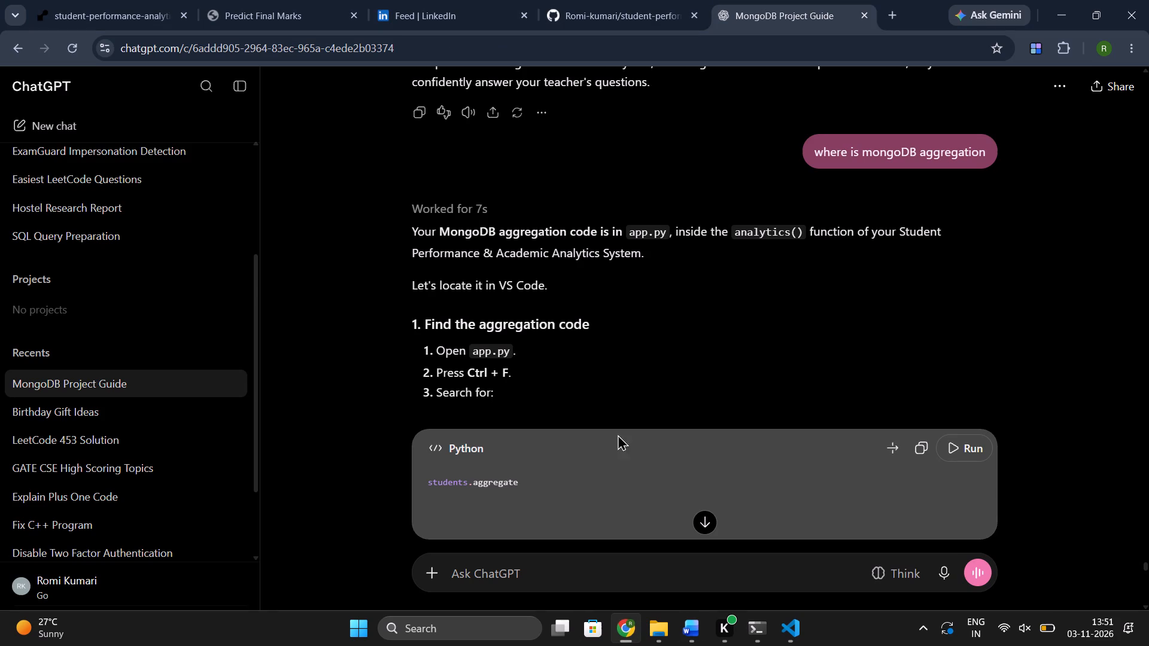
pyautogui.click(483, 0)
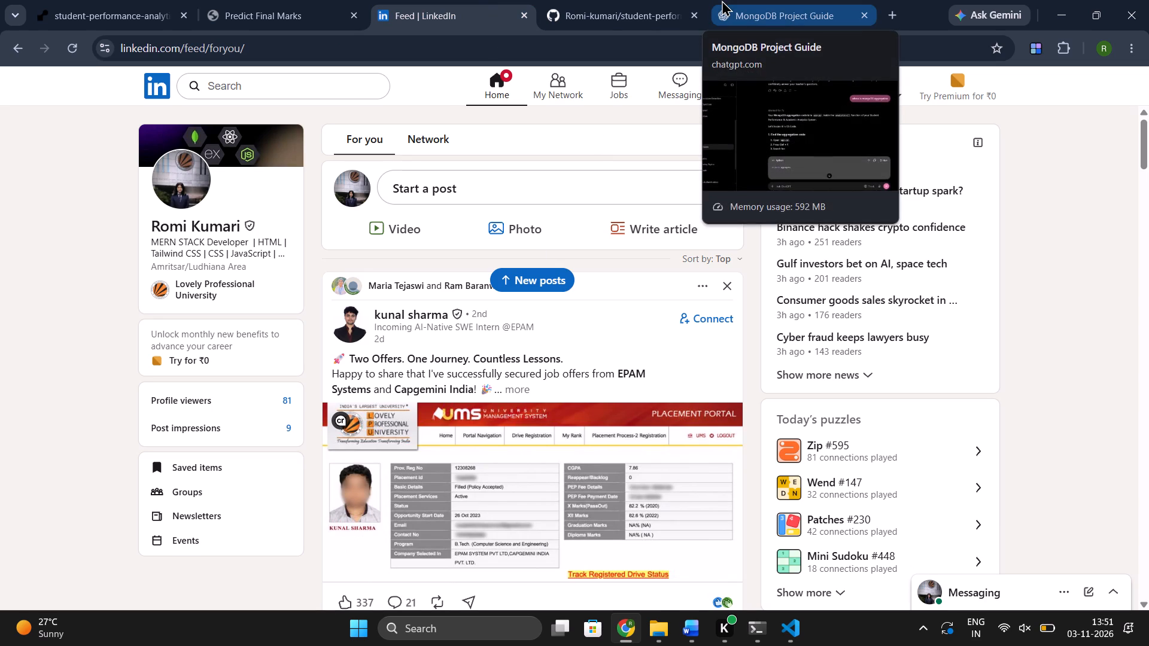
pyautogui.click(896, 16)
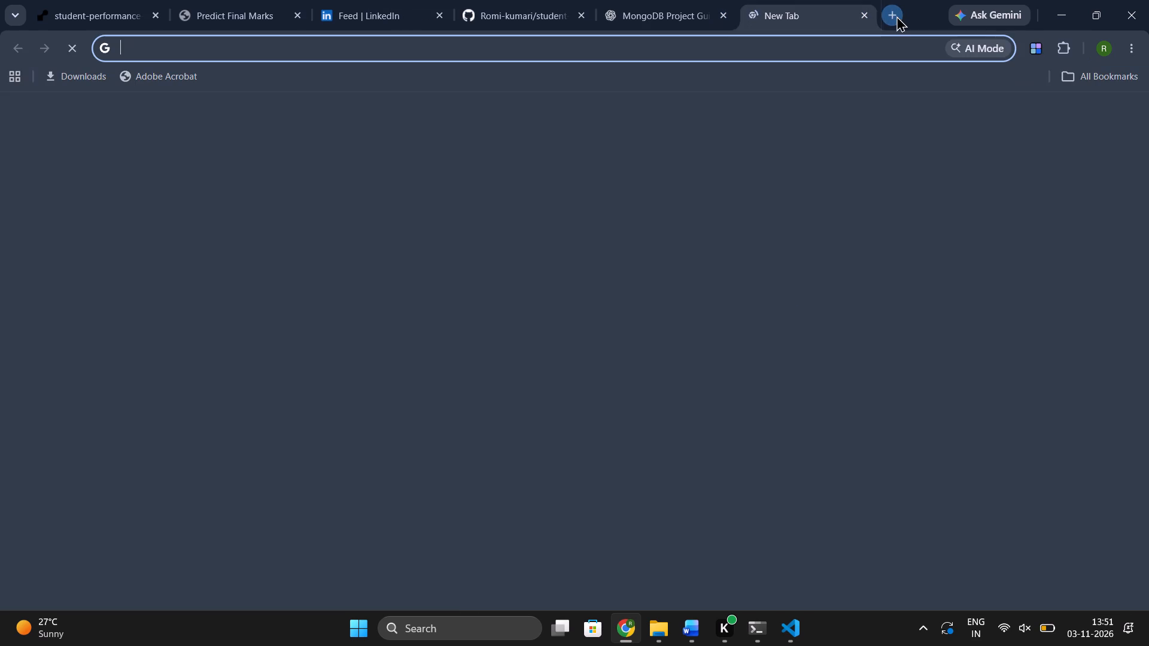
# Return to Word and save the project report.
pyautogui.click(683, 616)
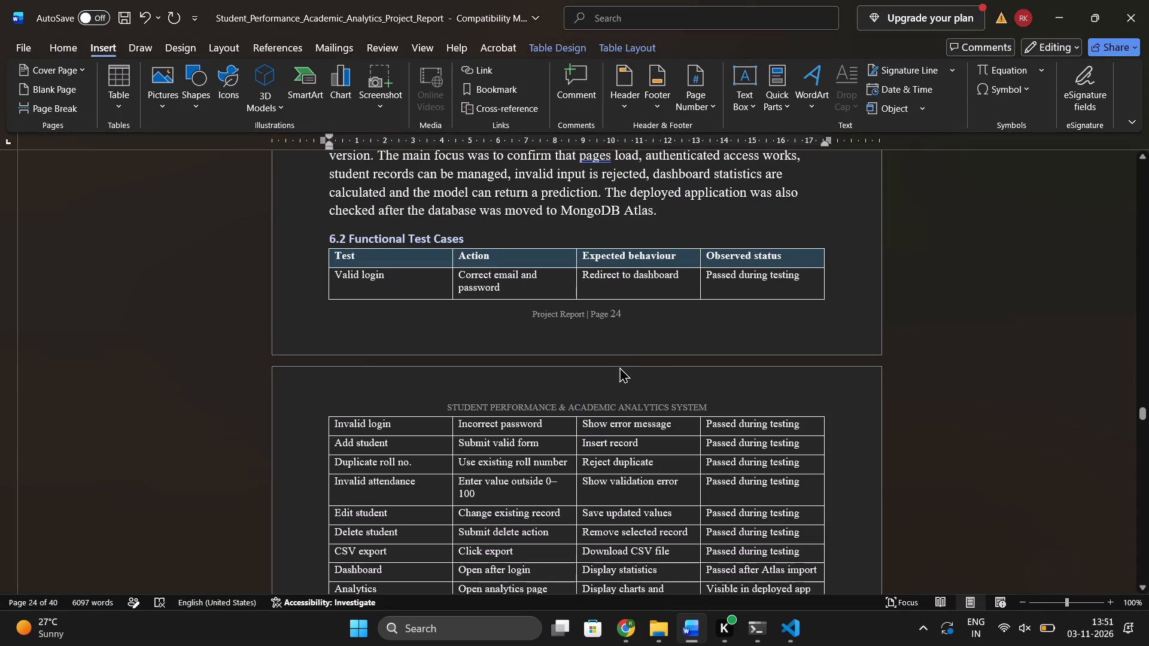
pyautogui.hotkey('ctrl', 's')
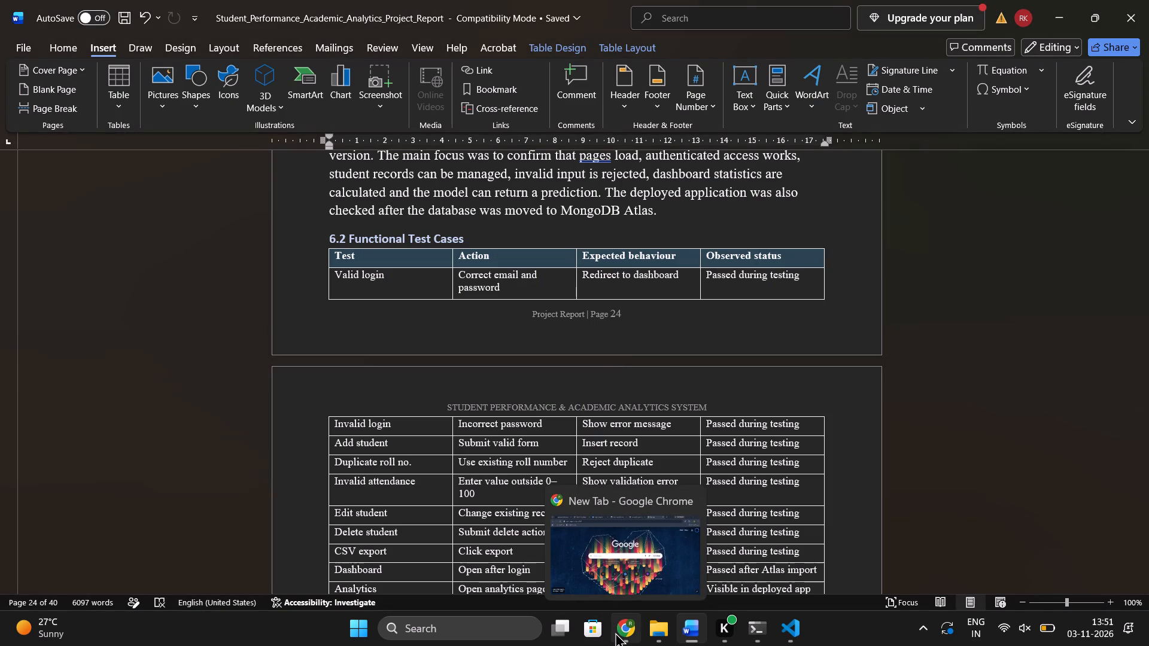
# Switch back to Chrome at the new tab.
pyautogui.click(625, 632)
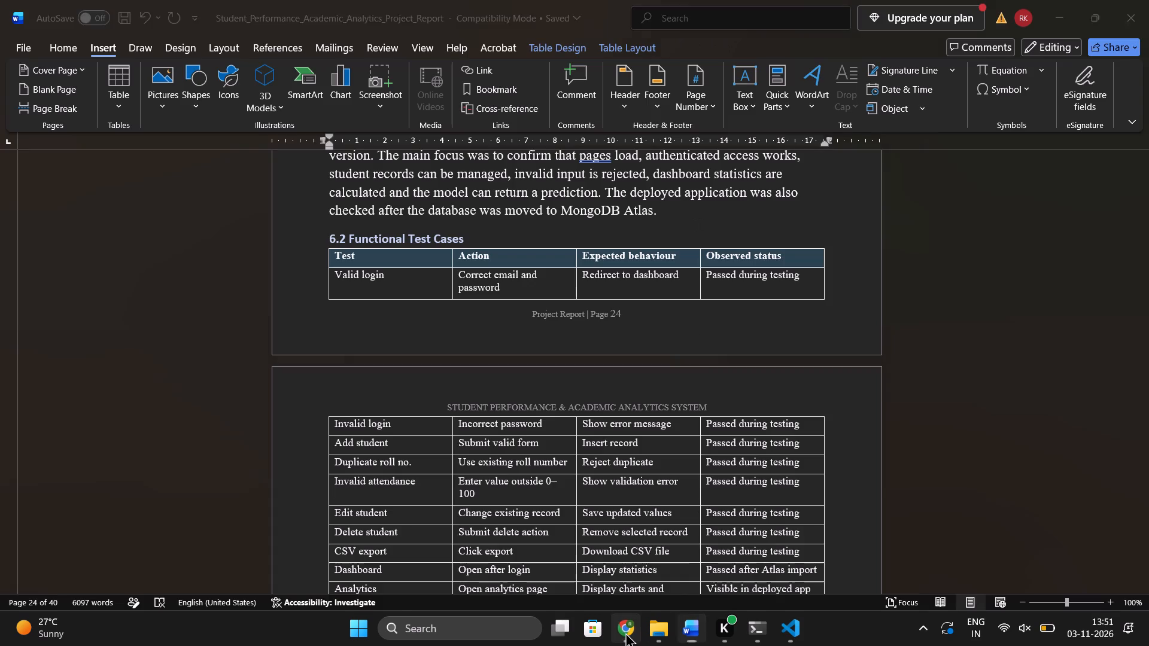
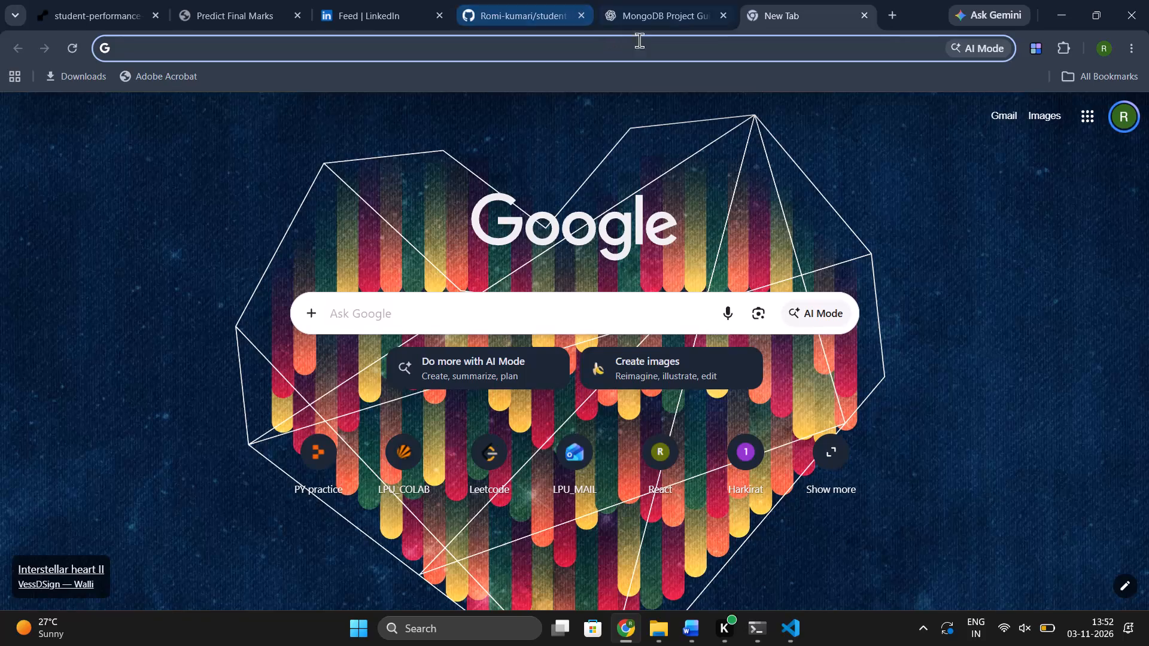
# Return to Word, go to the report's cover page and save the document.
pyautogui.click(681, 14)
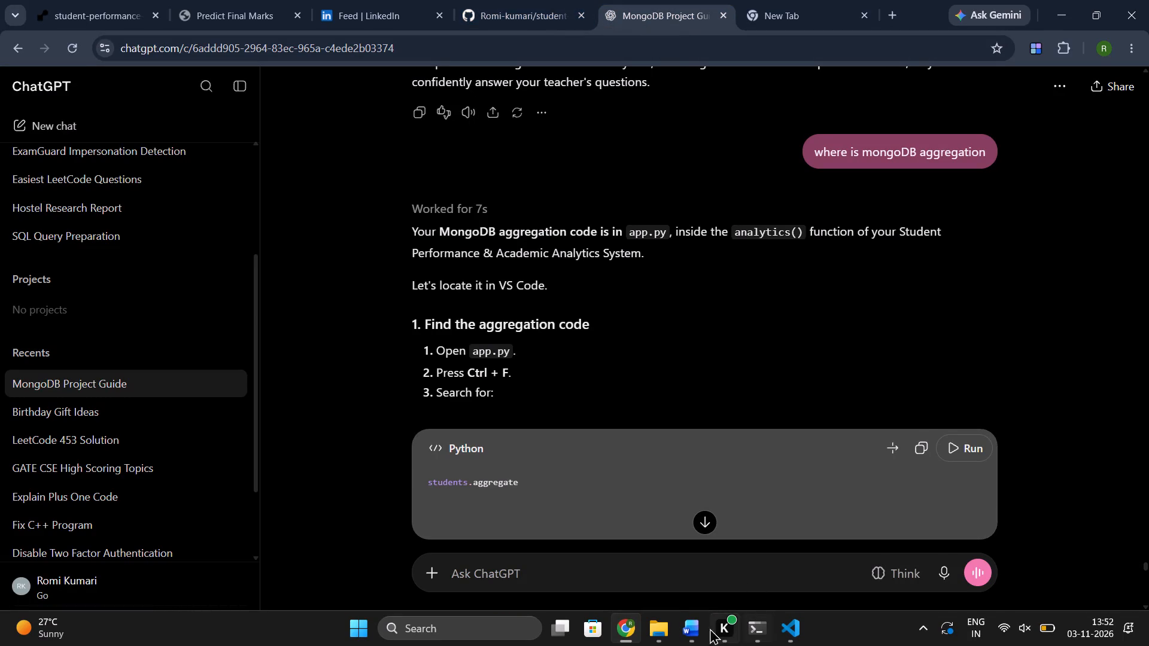
pyautogui.click(694, 628)
pyautogui.scroll(17, 673, 459)
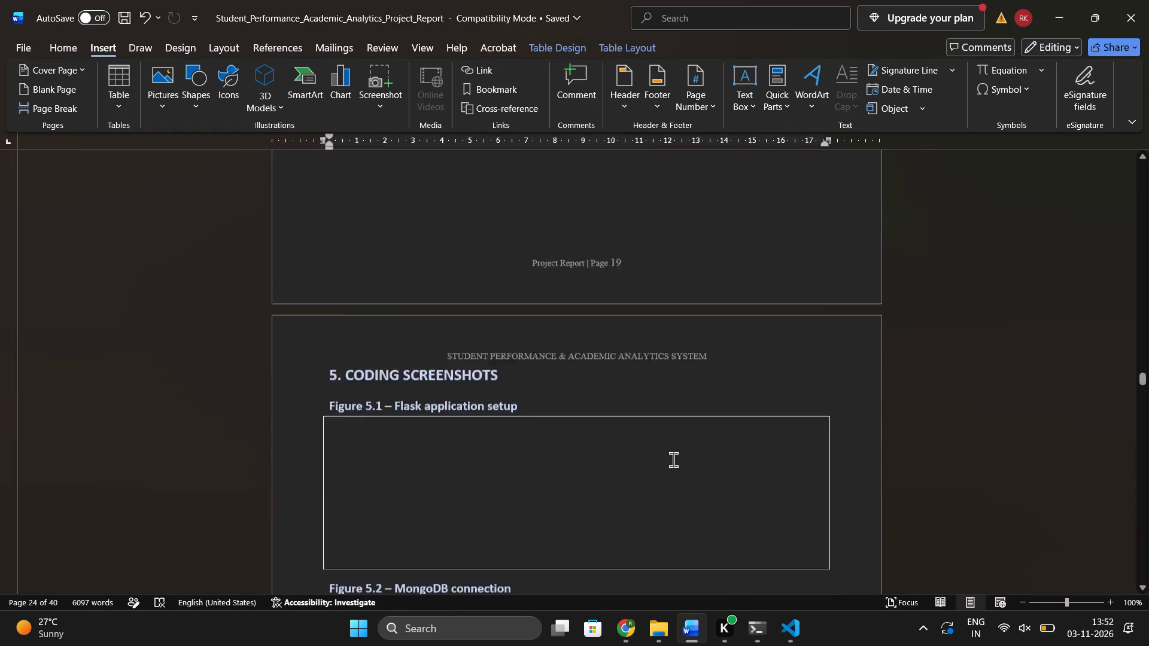
pyautogui.scroll(18, 673, 459)
pyautogui.scroll(16, 673, 459)
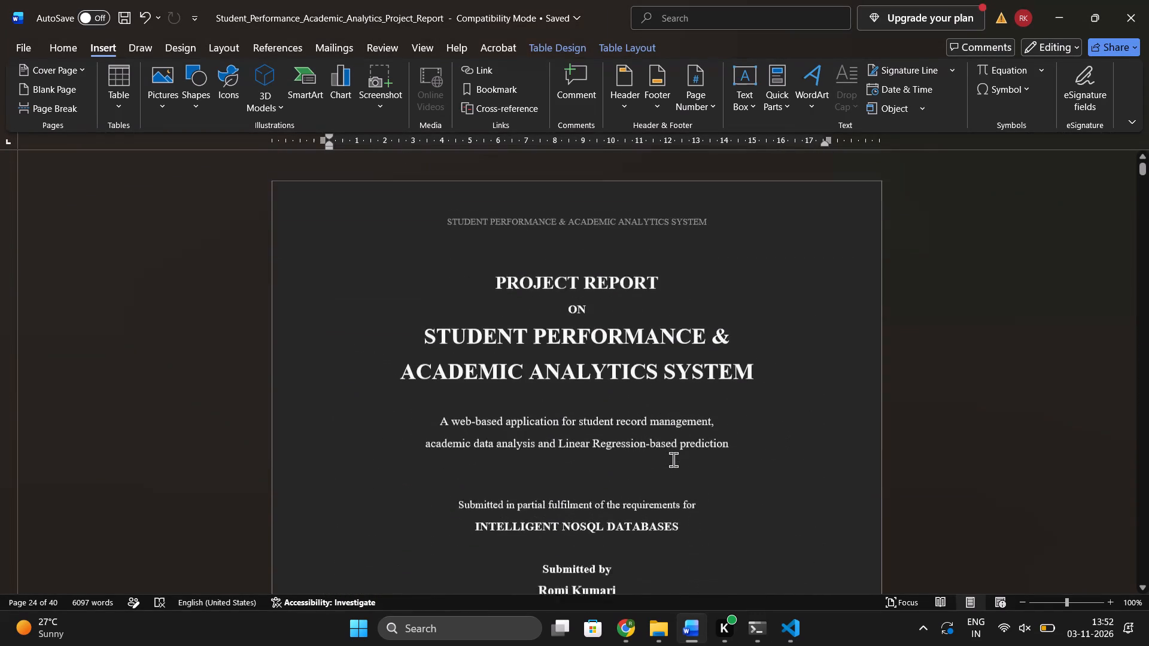
pyautogui.scroll(-3, 673, 459)
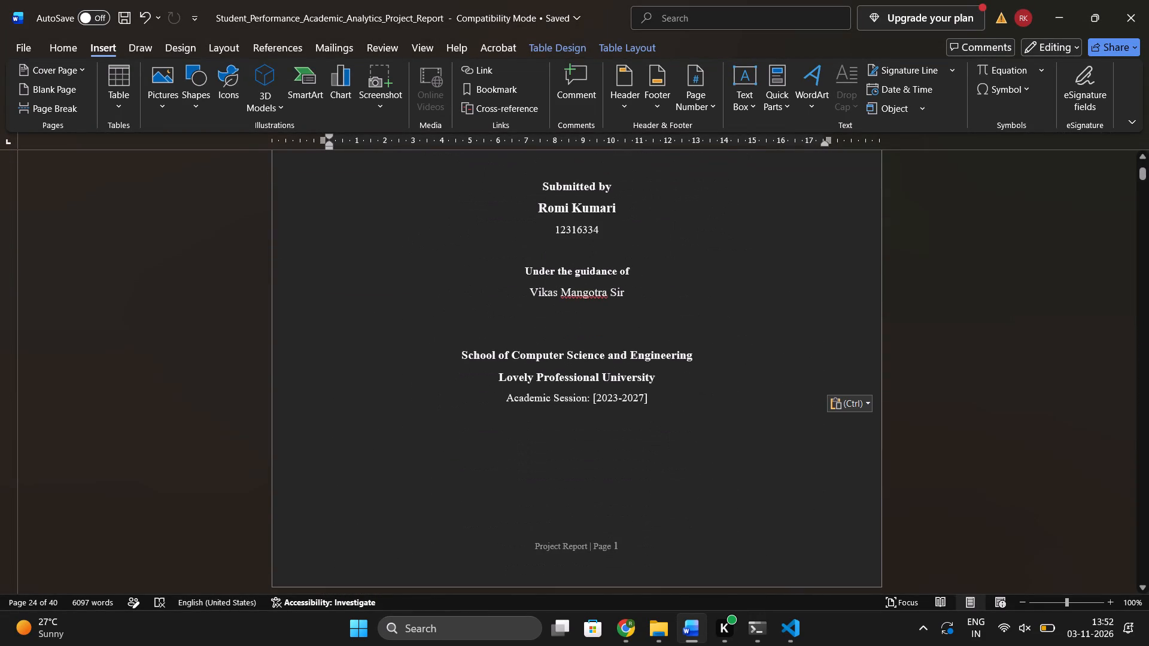
pyautogui.hotkey('ctrl', 's')
# Place the insertion point at the end of the supervisor's name line on the cover page.
pyautogui.scroll(-3, 673, 459)
pyautogui.scroll(3, 673, 459)
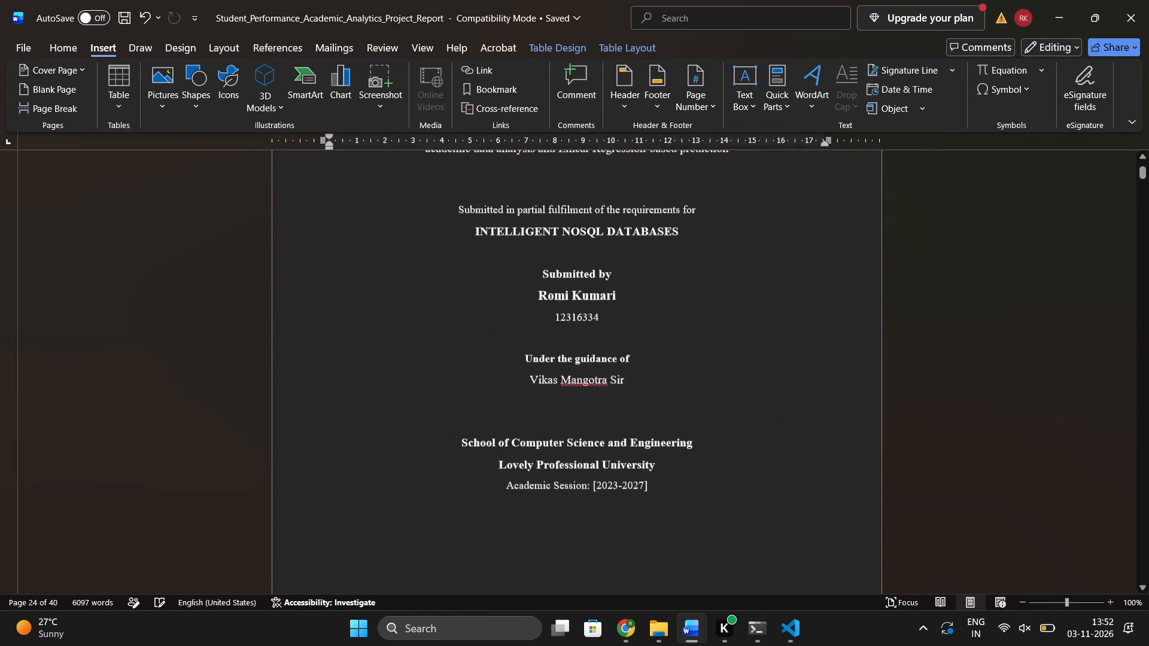
pyautogui.click(639, 410)
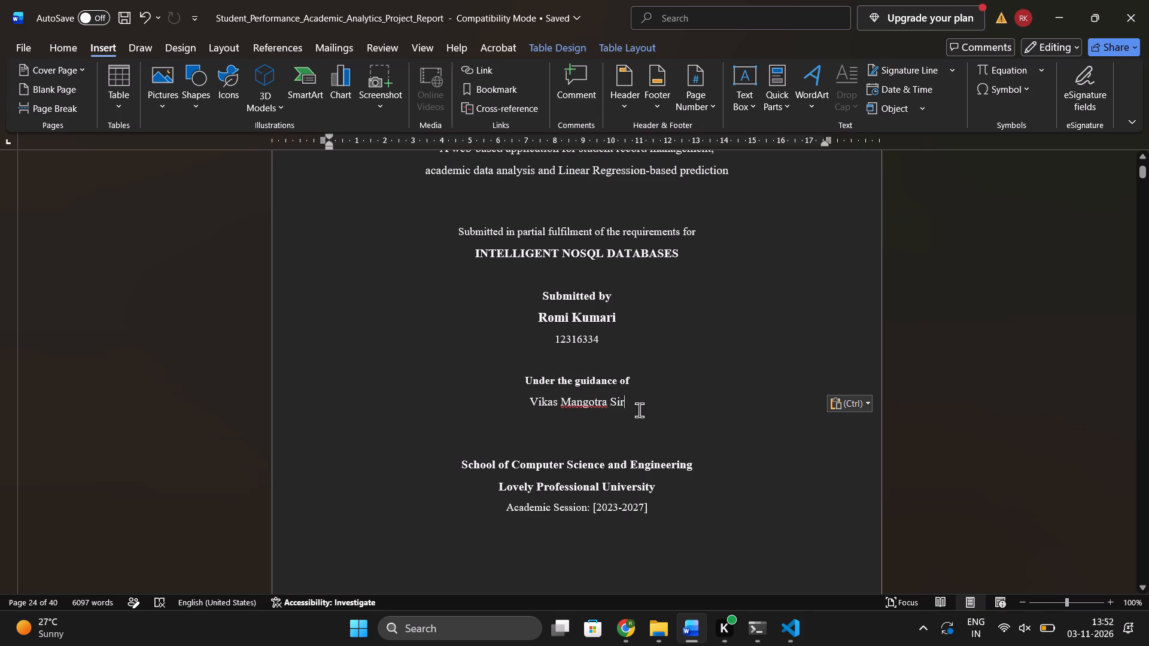
# Switch to Chrome and search Google for "lpu logo transparent" in the blank tab.
pyautogui.click(625, 618)
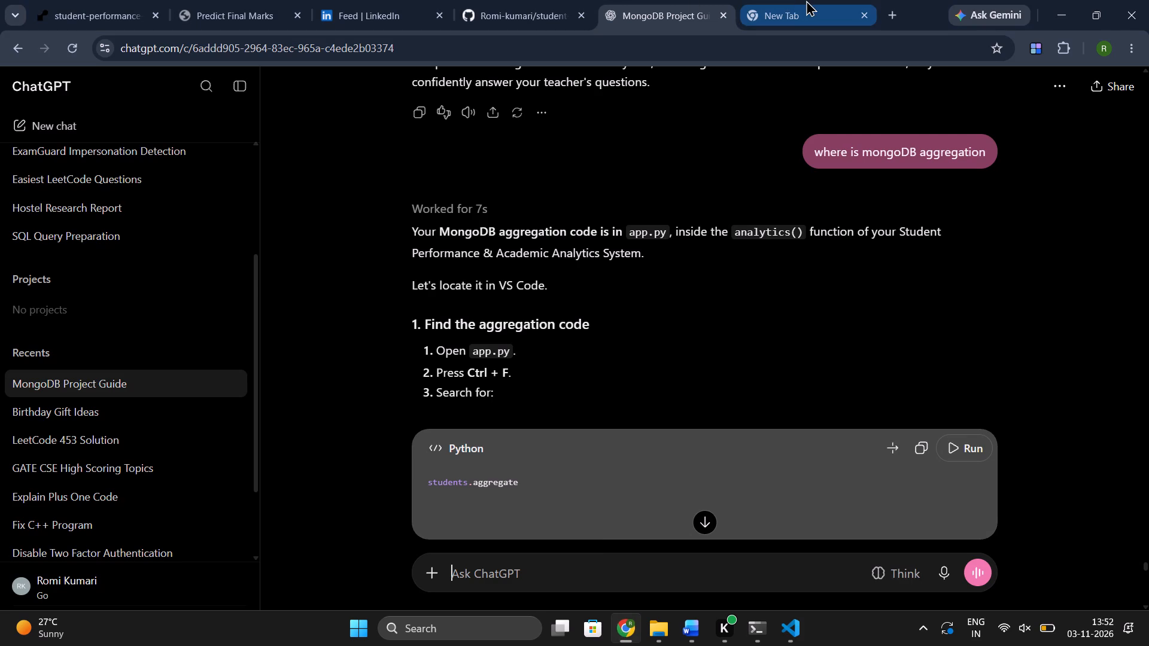
pyautogui.click(806, 0)
pyautogui.write('lpu logo trans[a')
pyautogui.press('BackSpace')
pyautogui.press('BackSpace')
pyautogui.write('parent')
pyautogui.press('Return')
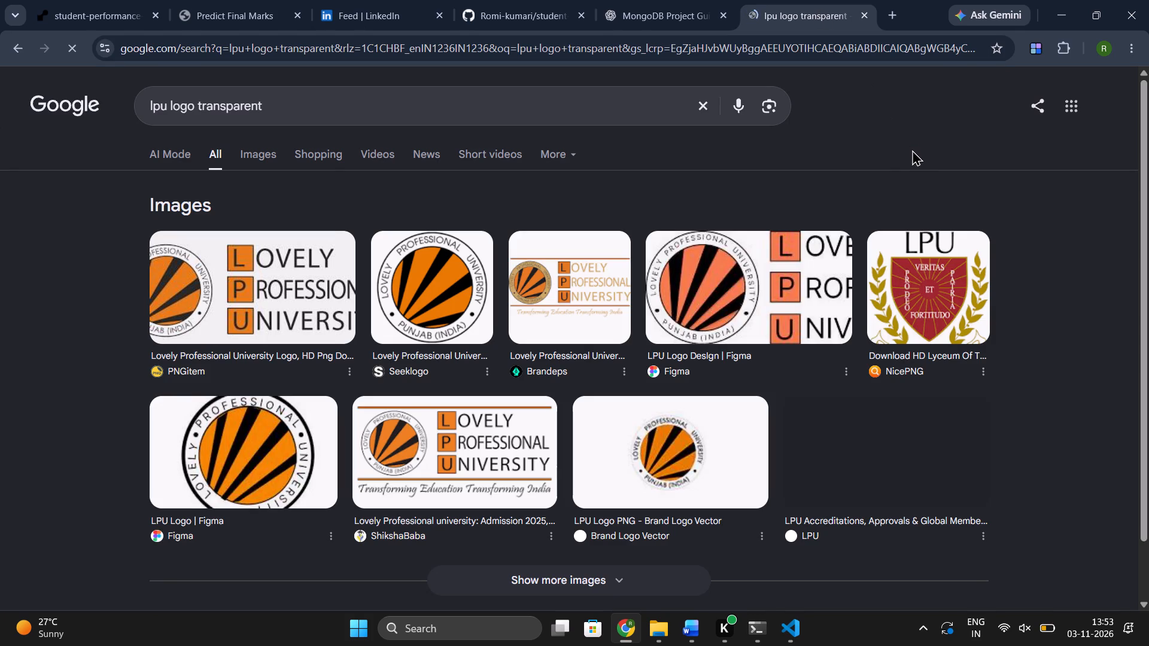
# Preview the Lovely Professional University logo result from PNGitem.
pyautogui.click(270, 268)
pyautogui.doubleClick(318, 289)
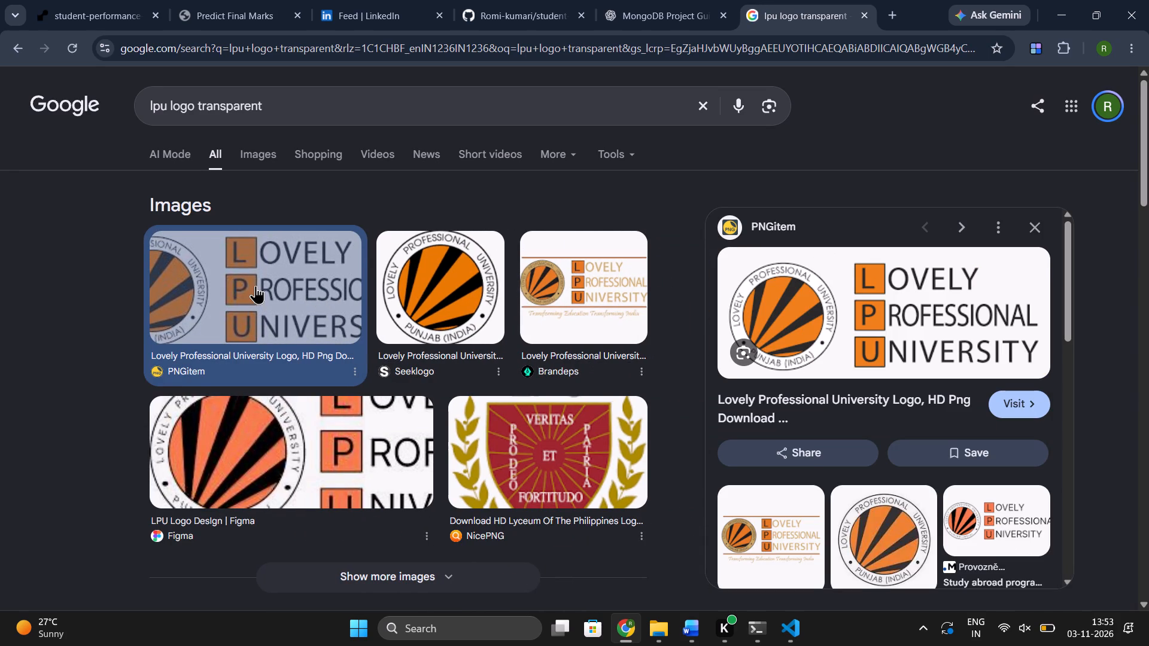
pyautogui.doubleClick(256, 285)
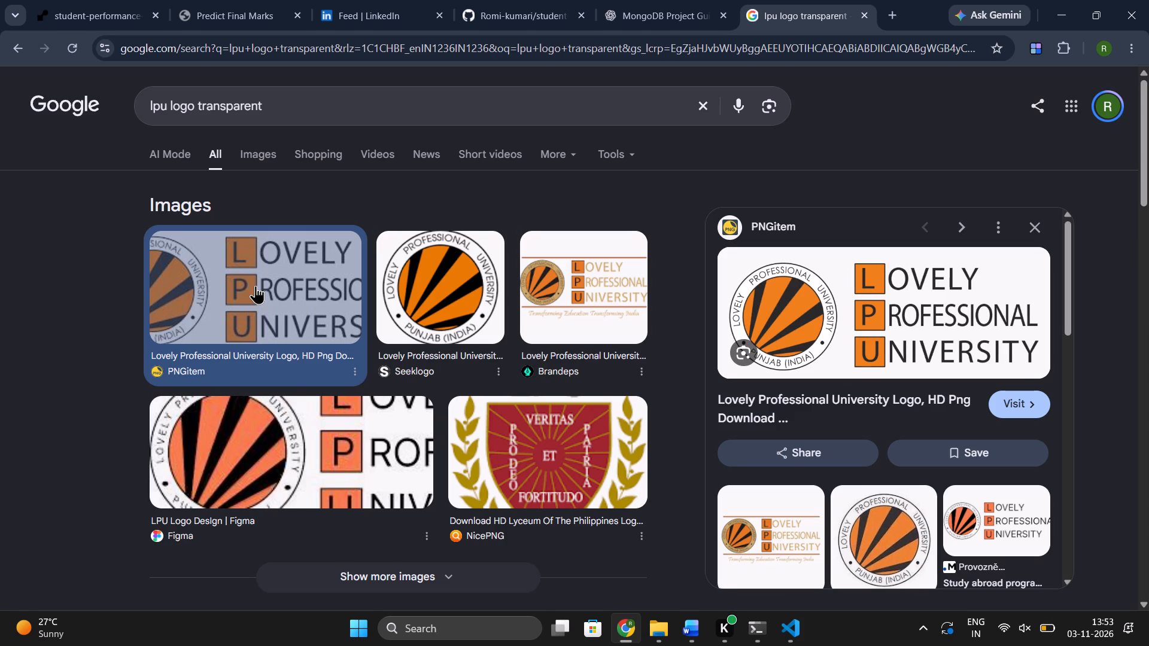
pyautogui.click(259, 281)
pyautogui.click(90, 303)
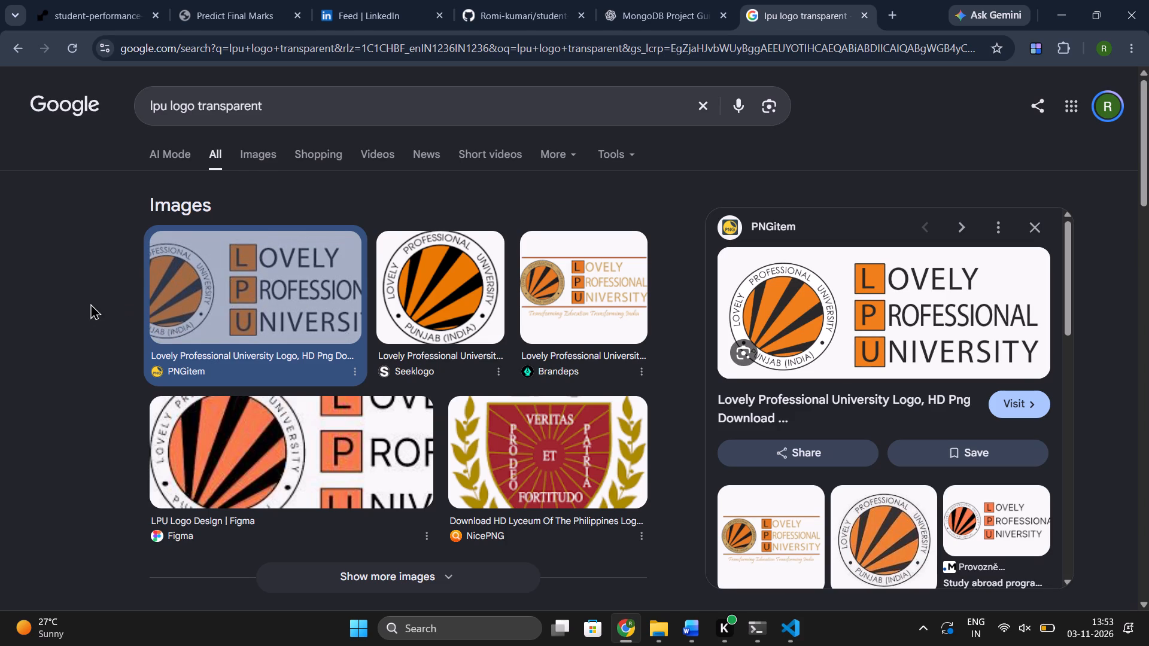
# Browse the image-only results, open the LPU logo from PNG Logo Vector Brand Downloads and copy the image.
pyautogui.click(269, 160)
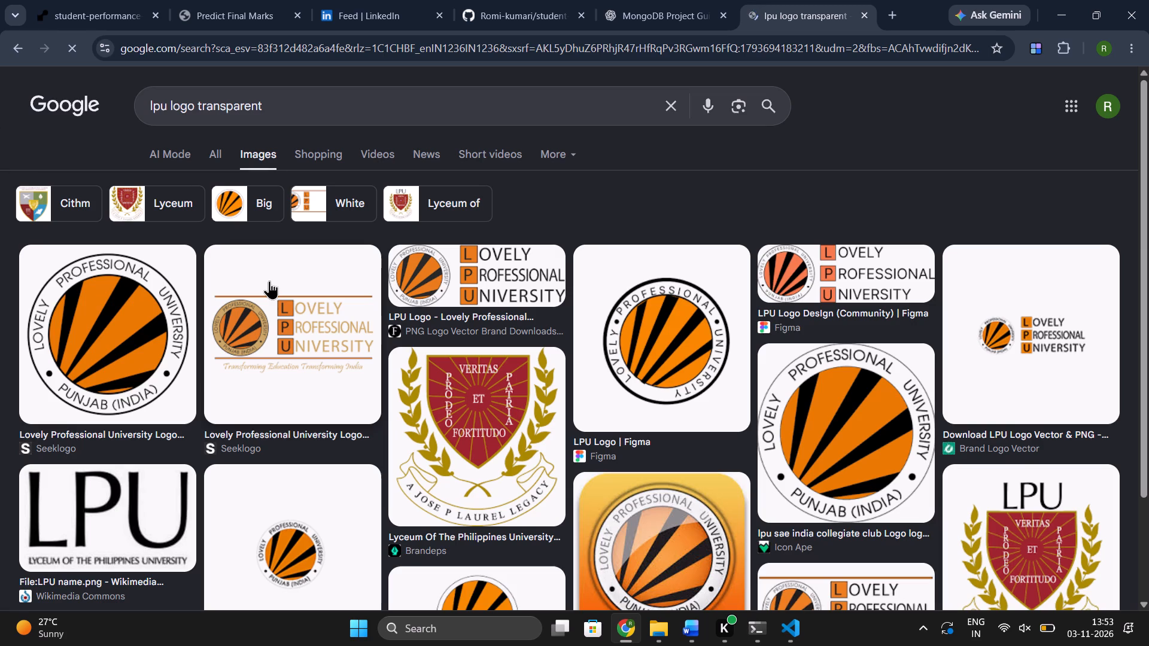
pyautogui.scroll(-3, 296, 374)
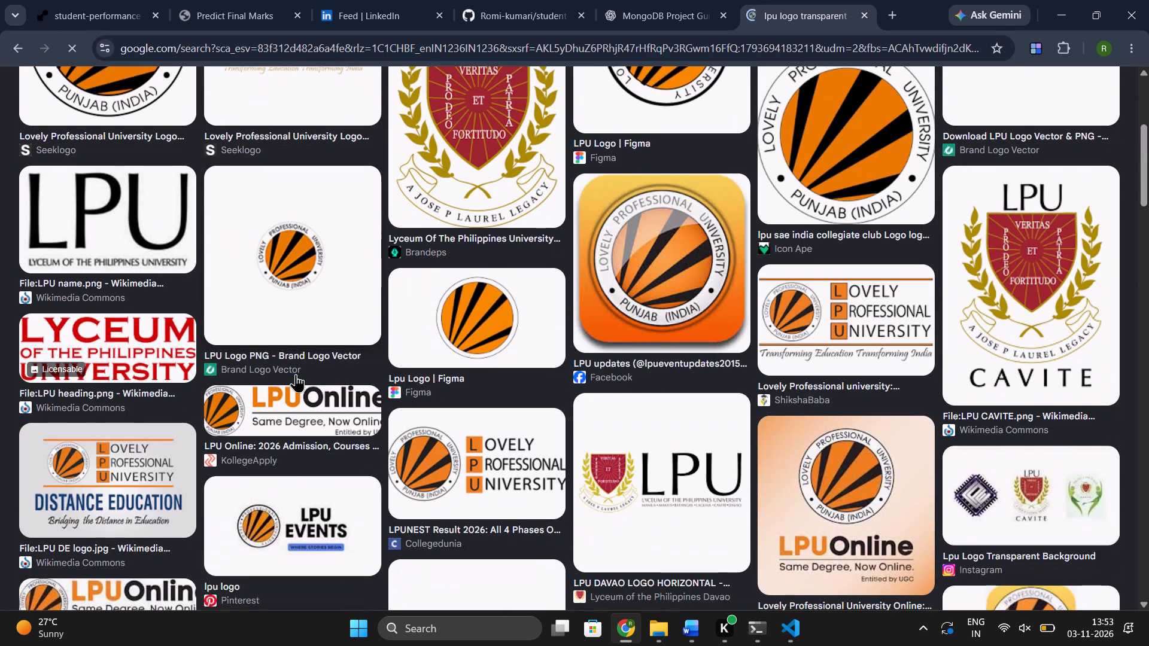
pyautogui.scroll(-5, 296, 374)
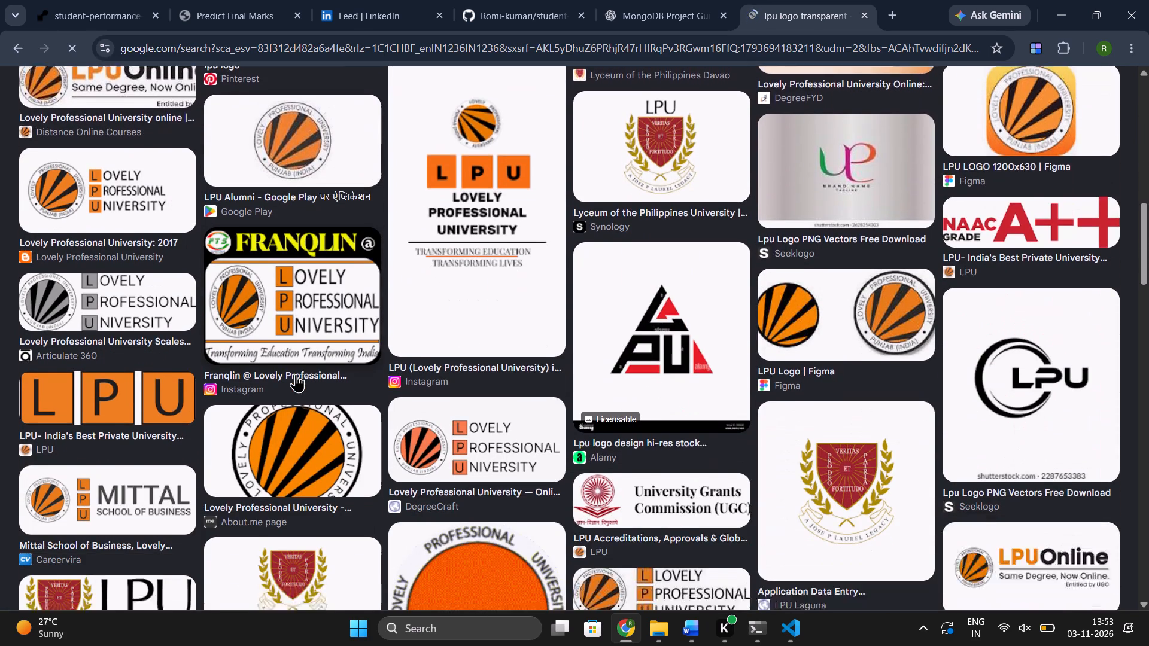
pyautogui.scroll(-3, 296, 374)
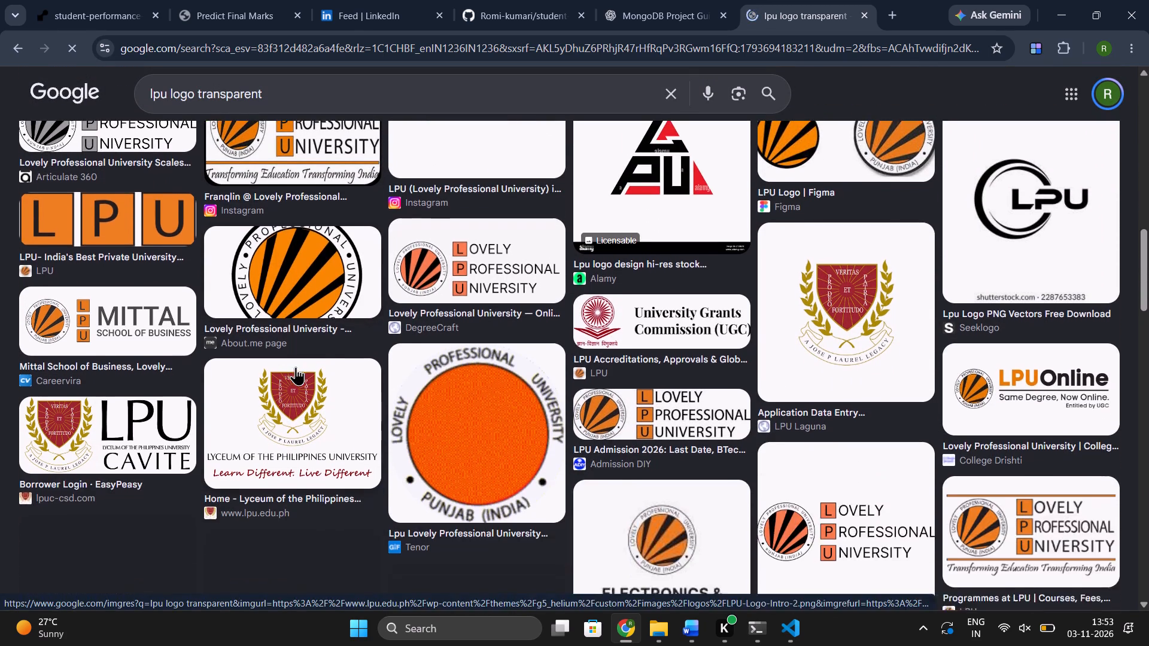
pyautogui.scroll(-5, 296, 367)
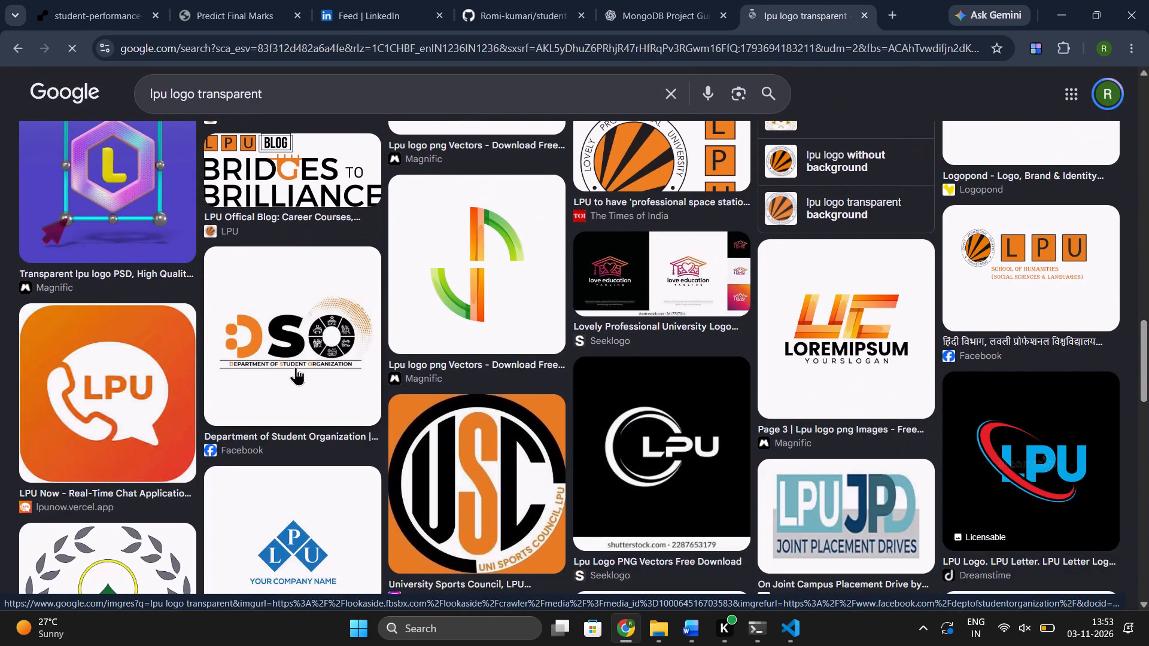
pyautogui.scroll(18, 296, 367)
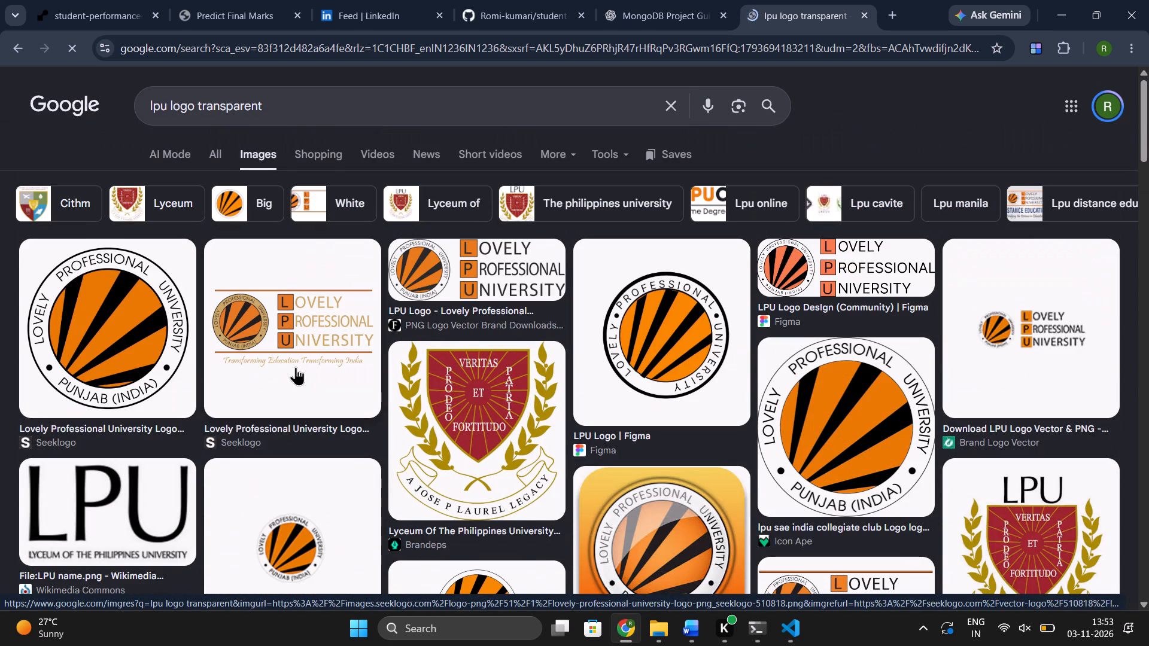
pyautogui.click(468, 258)
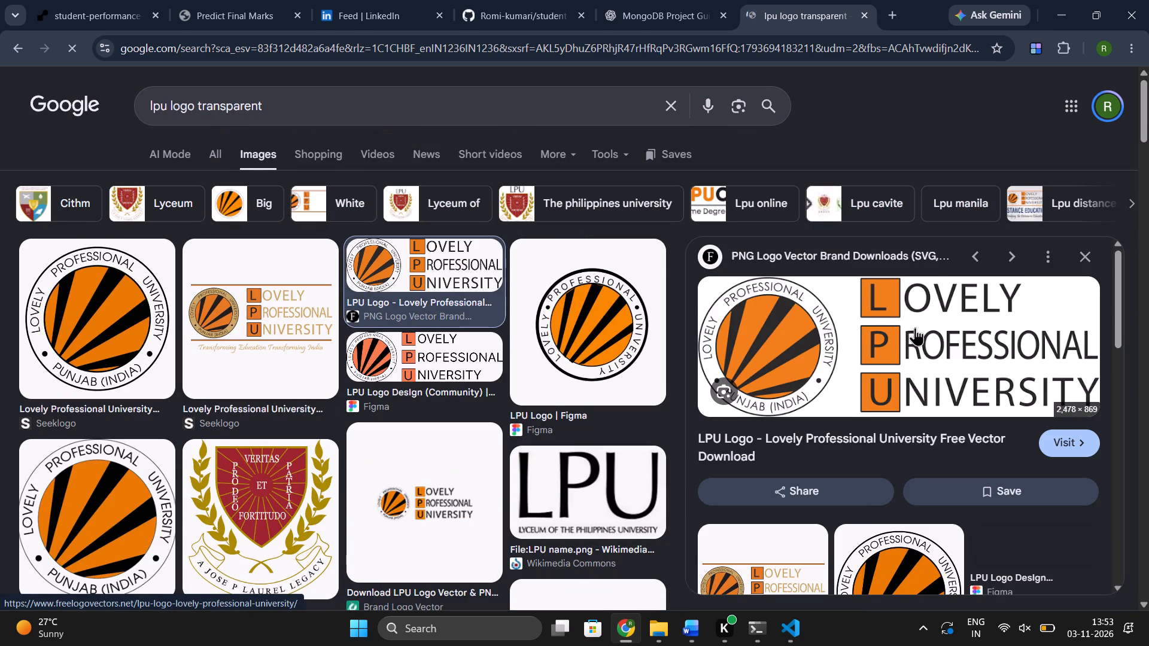
pyautogui.rightClick(912, 343)
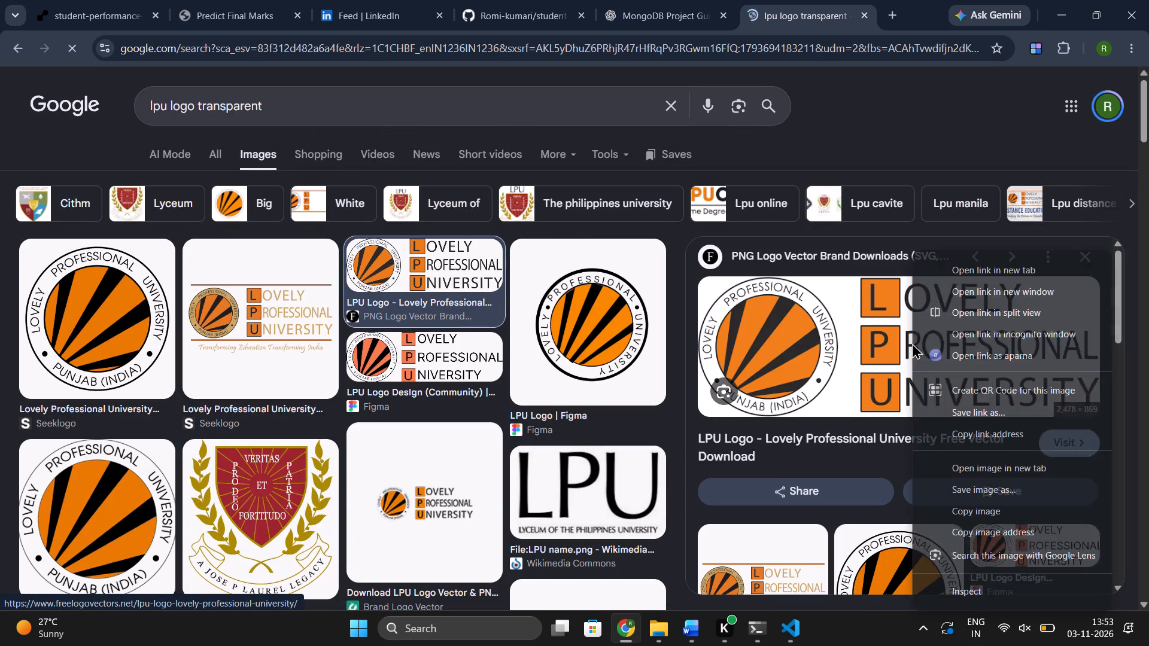
pyautogui.click(979, 504)
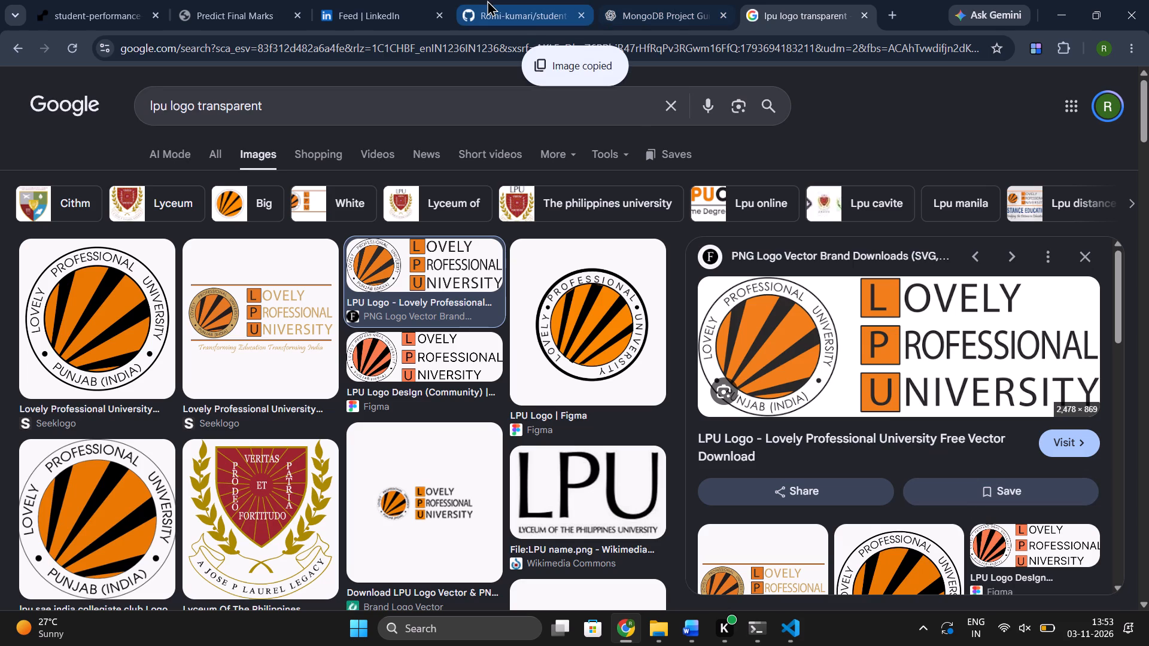
# Return to Word and add a blank line below the supervisor's name on the cover page.
pyautogui.click(394, 0)
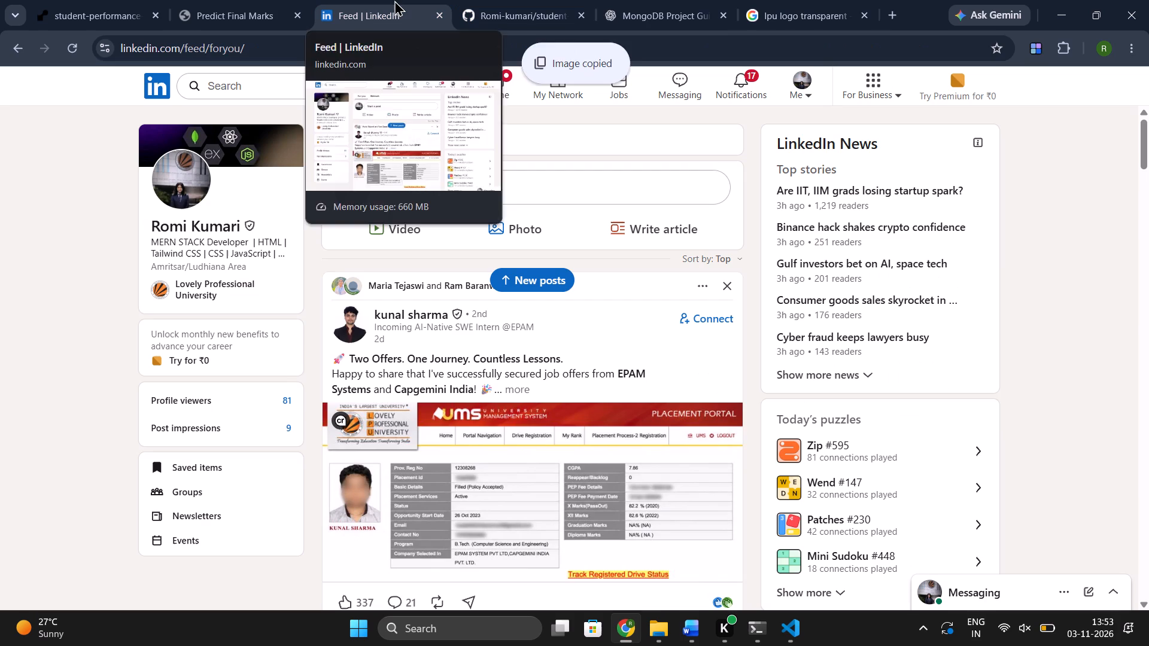
pyautogui.click(691, 620)
pyautogui.scroll(1, 560, 227)
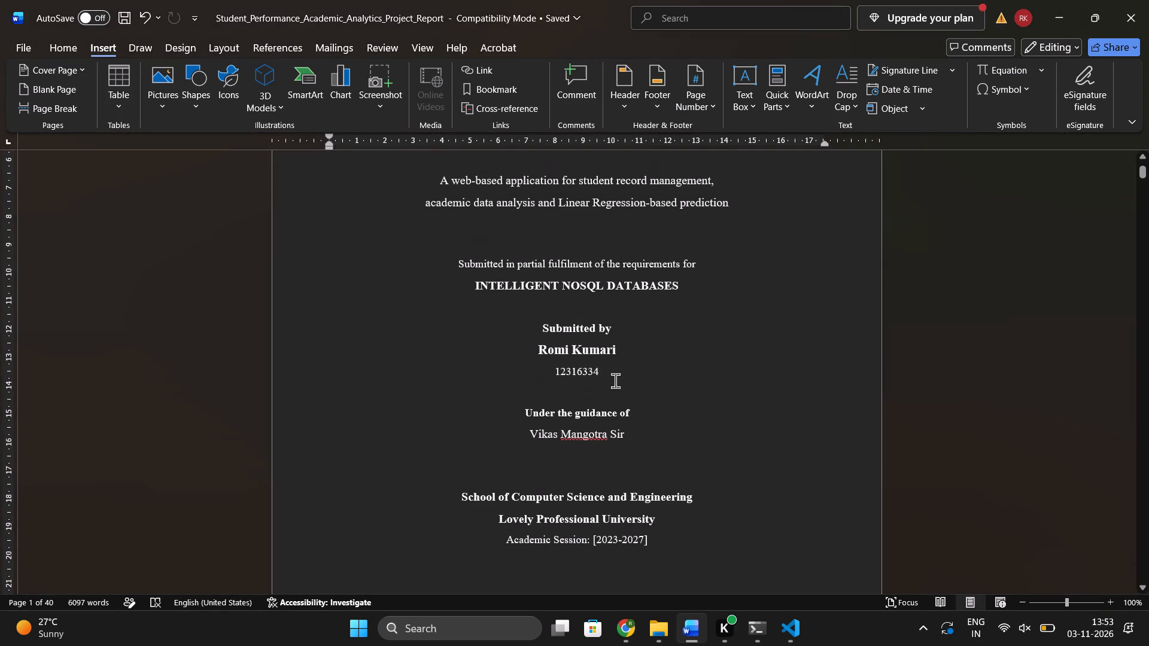
pyautogui.press('Return')
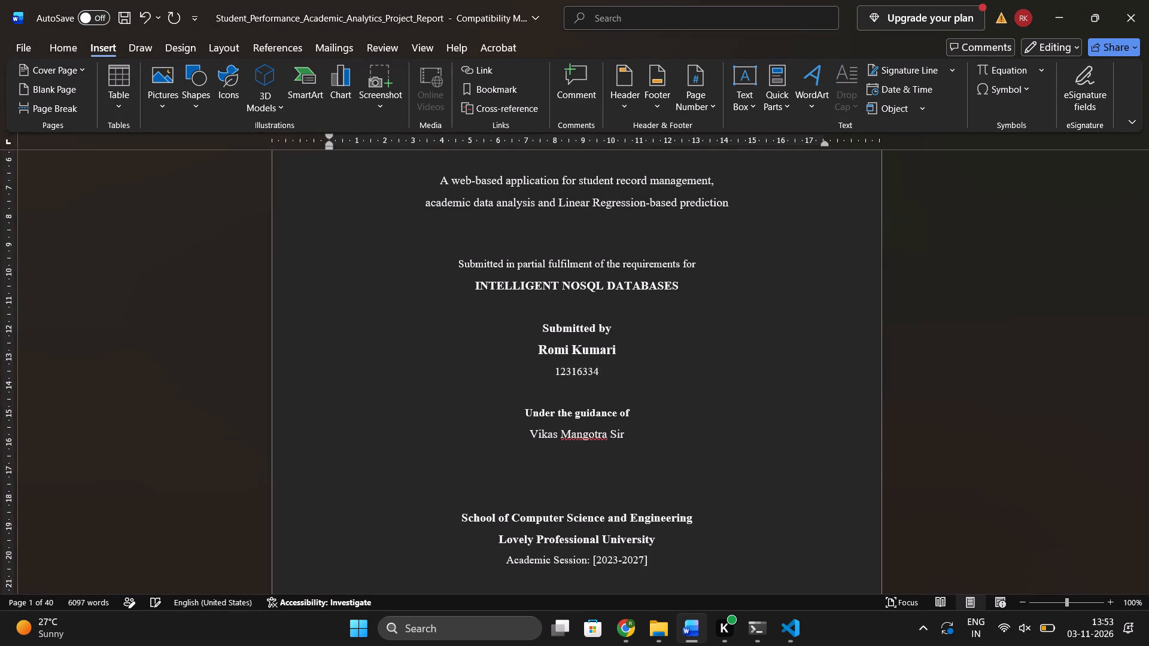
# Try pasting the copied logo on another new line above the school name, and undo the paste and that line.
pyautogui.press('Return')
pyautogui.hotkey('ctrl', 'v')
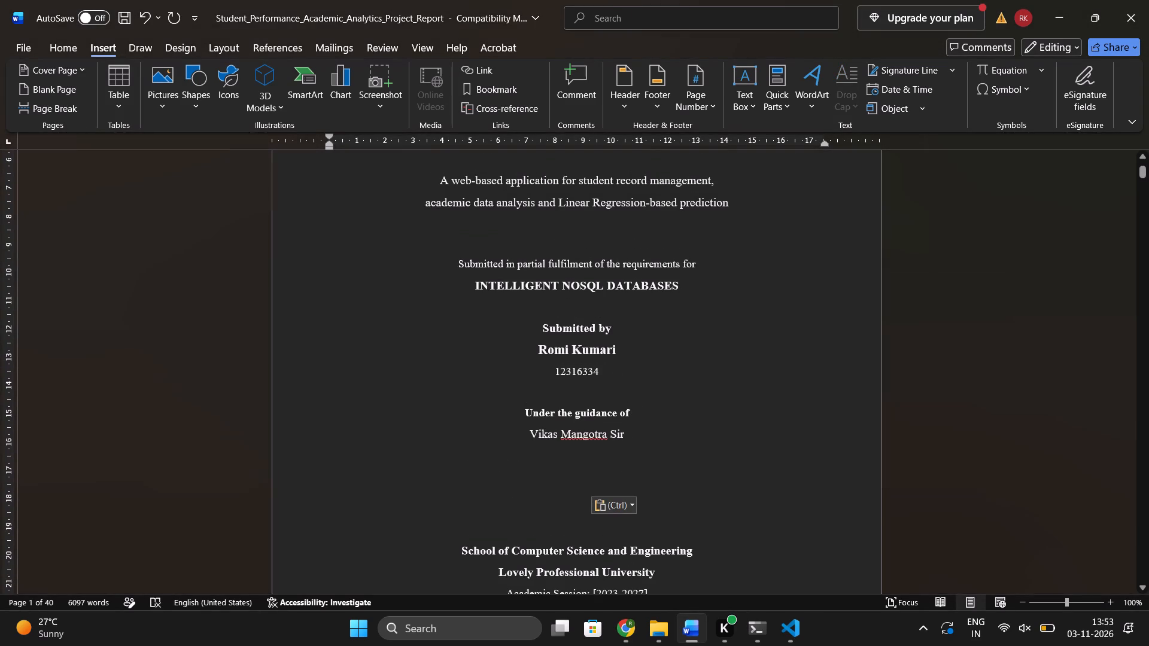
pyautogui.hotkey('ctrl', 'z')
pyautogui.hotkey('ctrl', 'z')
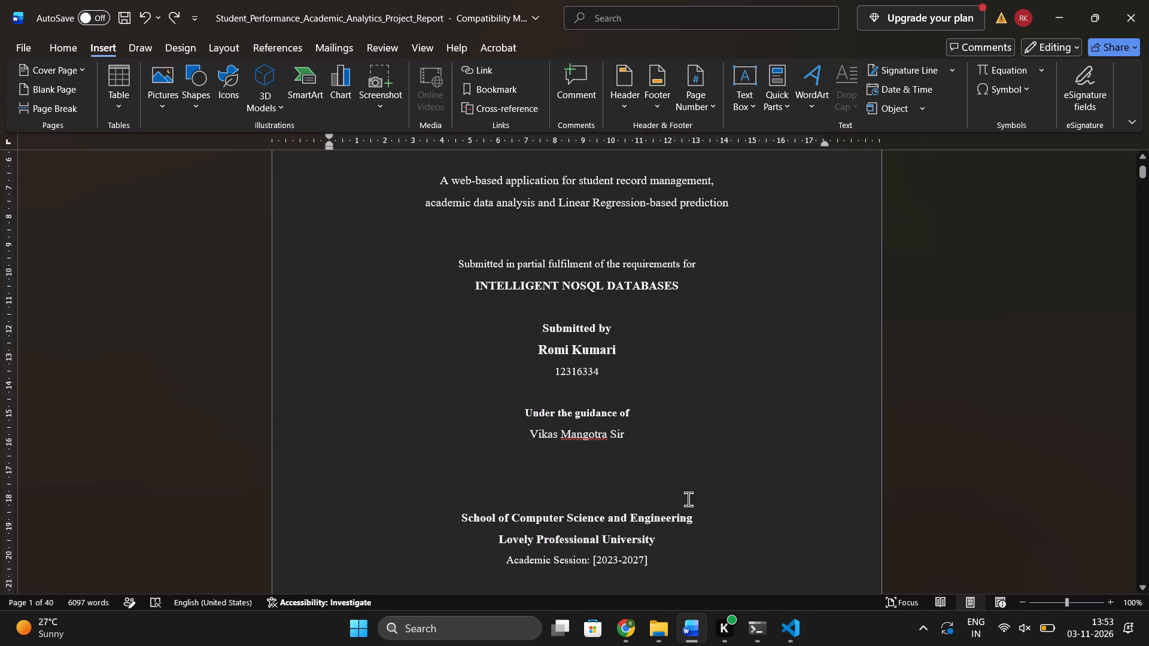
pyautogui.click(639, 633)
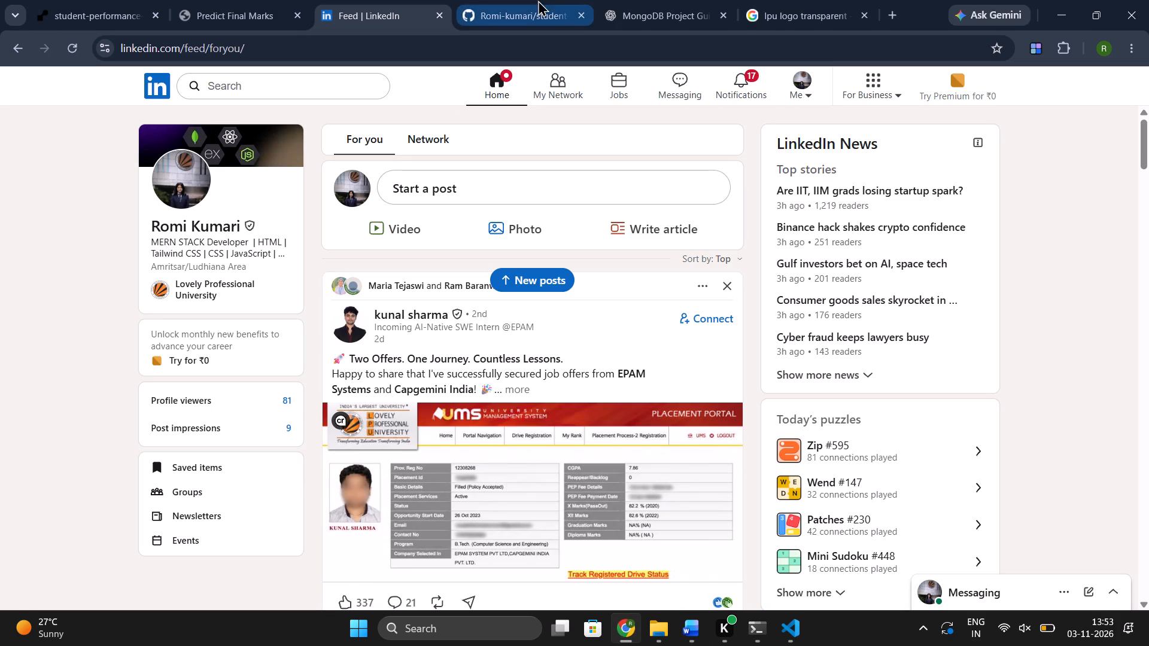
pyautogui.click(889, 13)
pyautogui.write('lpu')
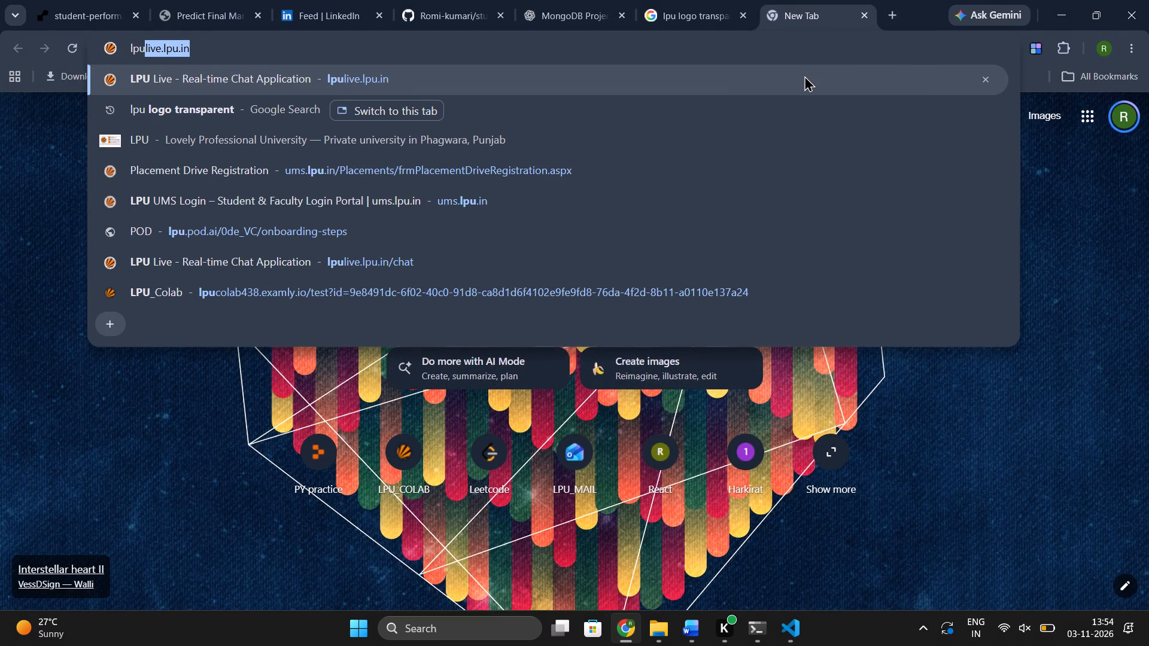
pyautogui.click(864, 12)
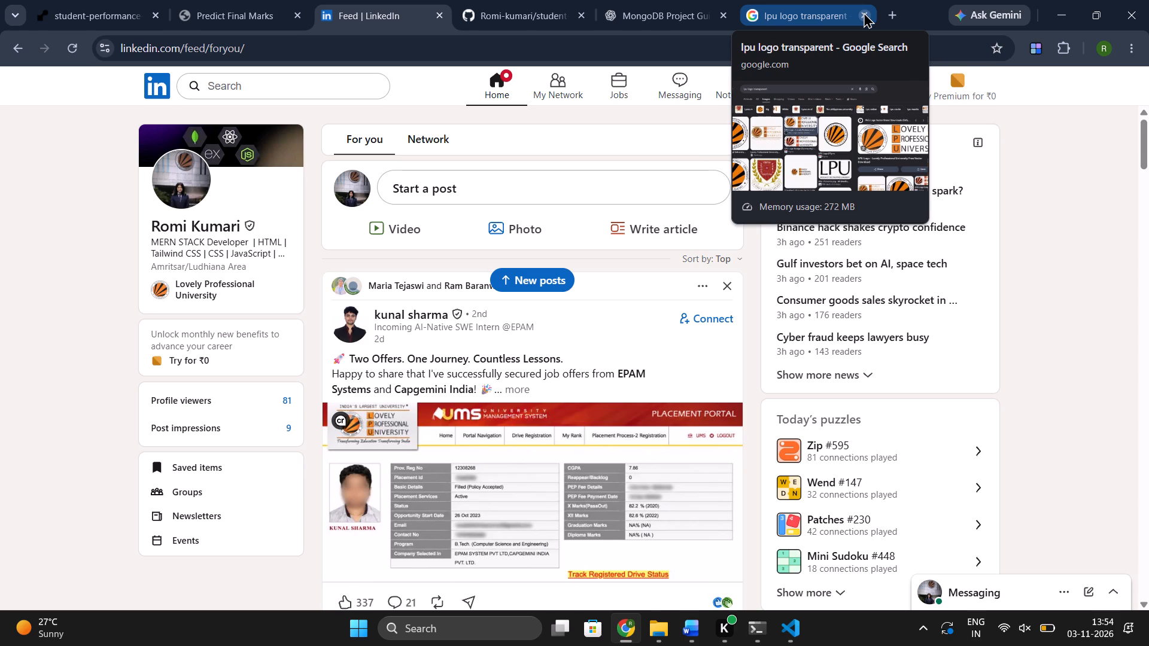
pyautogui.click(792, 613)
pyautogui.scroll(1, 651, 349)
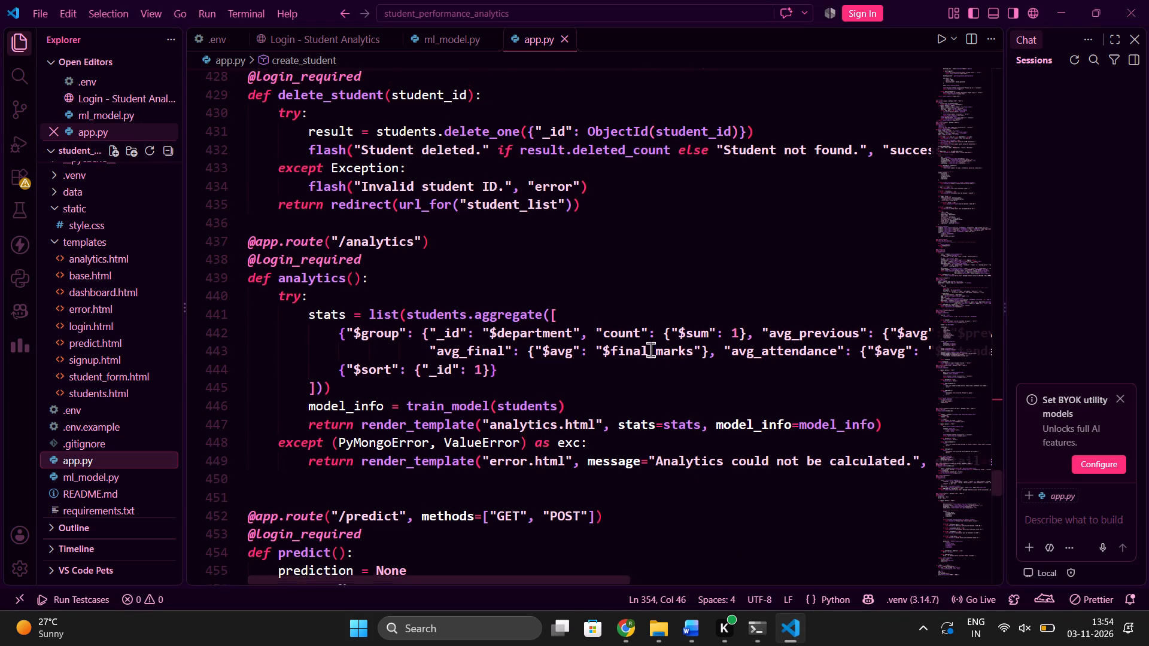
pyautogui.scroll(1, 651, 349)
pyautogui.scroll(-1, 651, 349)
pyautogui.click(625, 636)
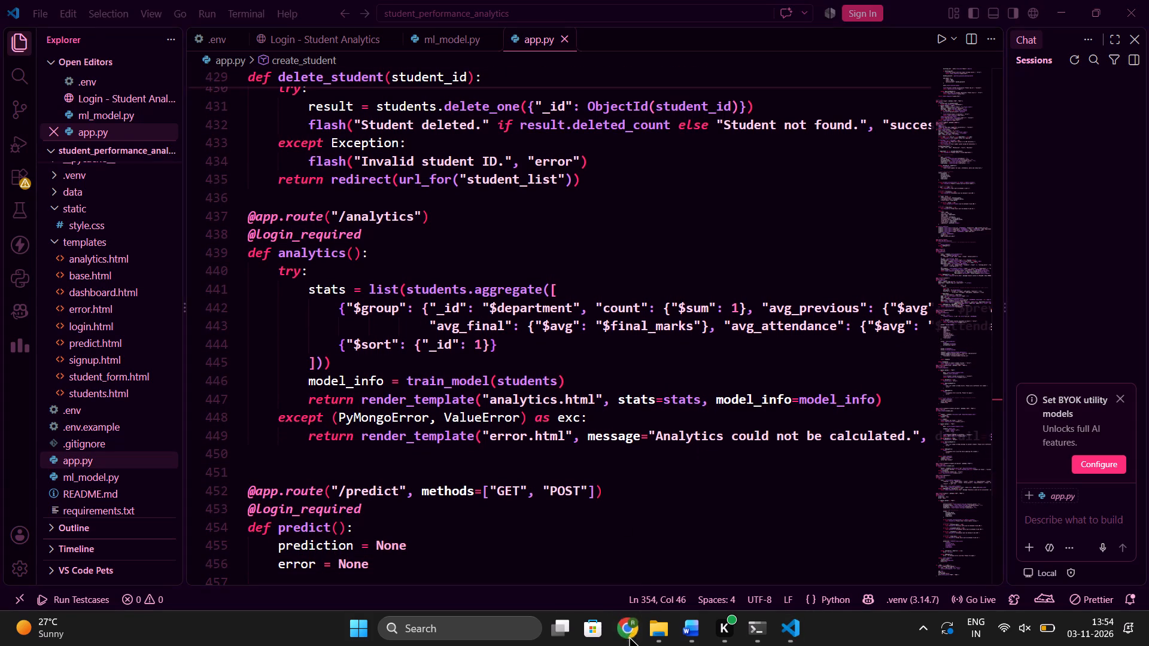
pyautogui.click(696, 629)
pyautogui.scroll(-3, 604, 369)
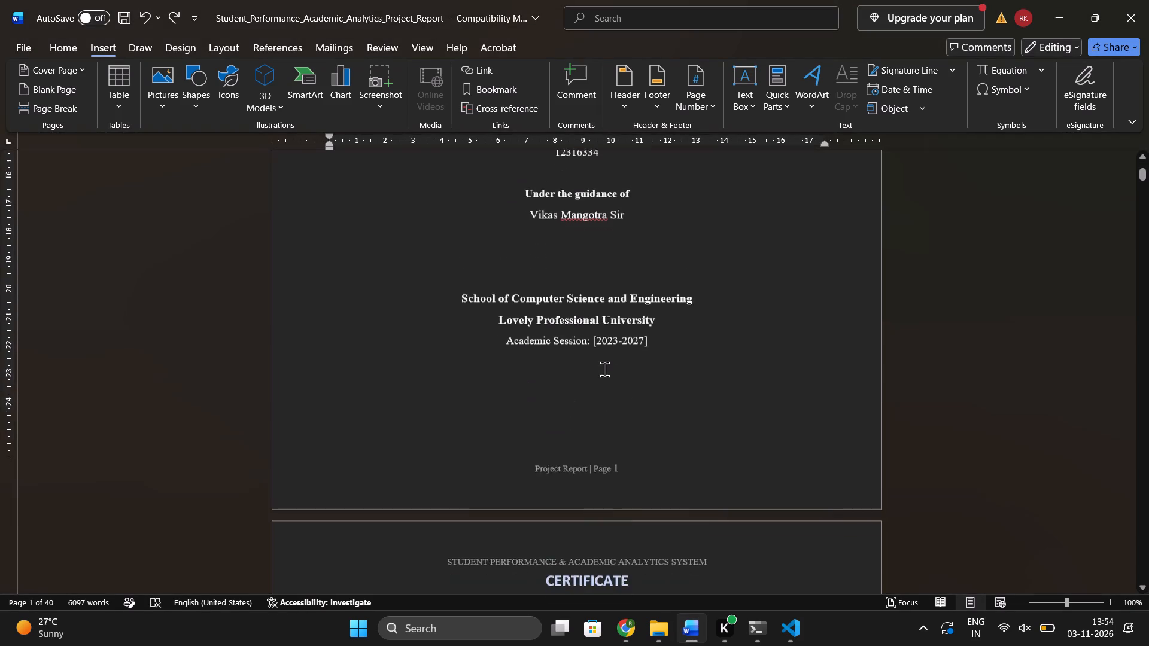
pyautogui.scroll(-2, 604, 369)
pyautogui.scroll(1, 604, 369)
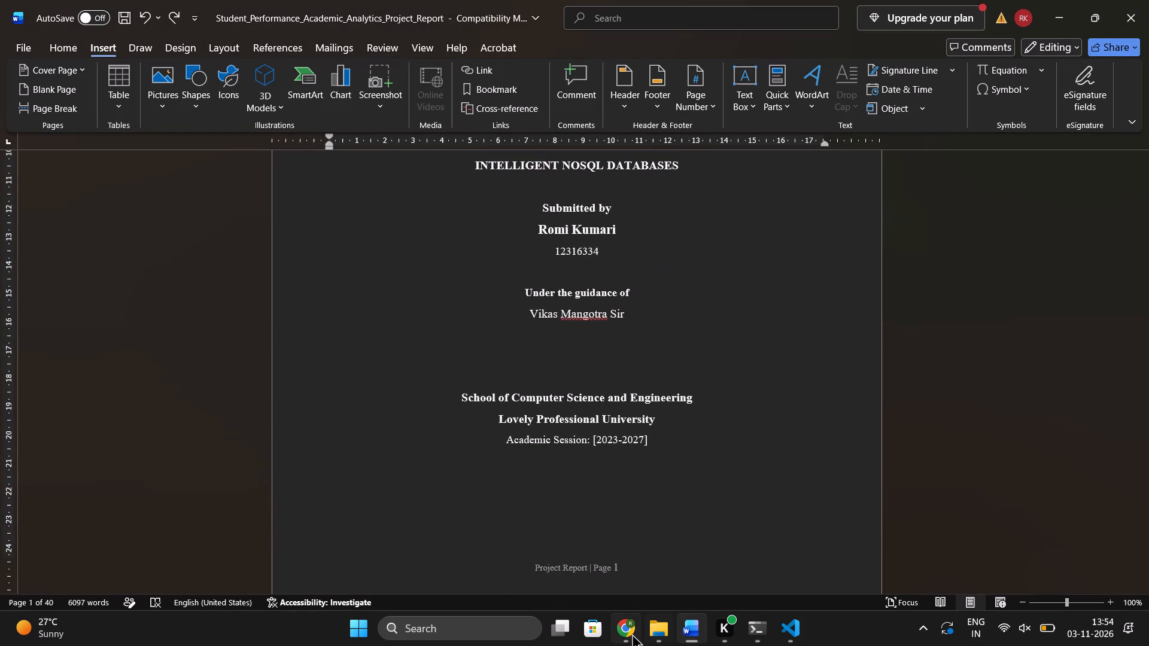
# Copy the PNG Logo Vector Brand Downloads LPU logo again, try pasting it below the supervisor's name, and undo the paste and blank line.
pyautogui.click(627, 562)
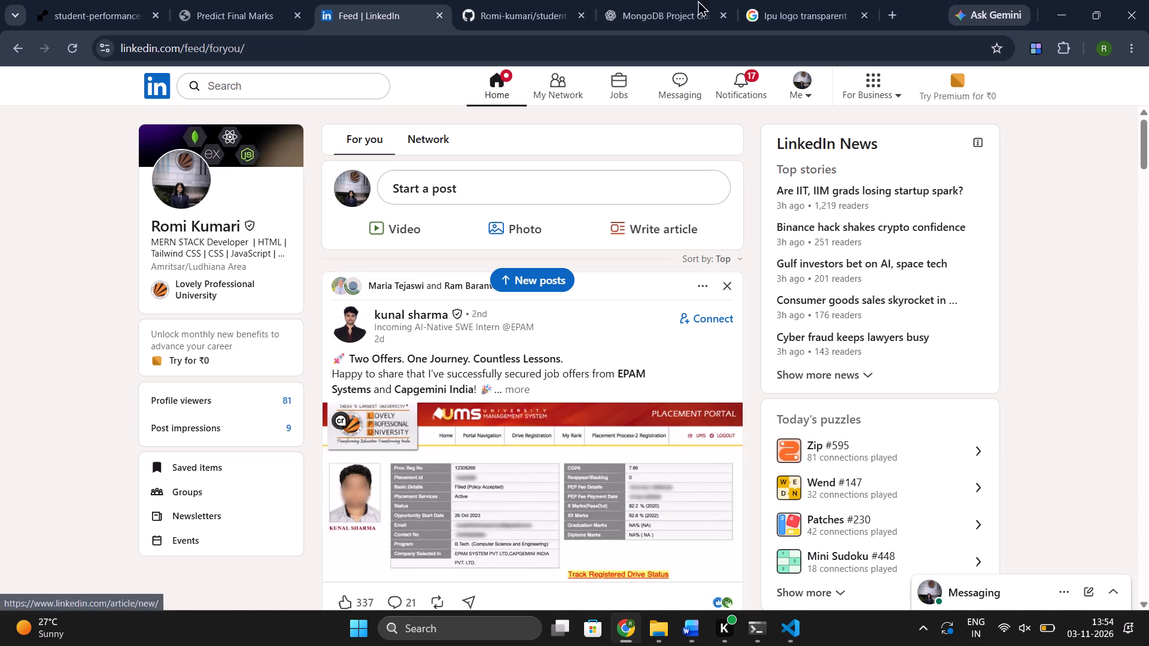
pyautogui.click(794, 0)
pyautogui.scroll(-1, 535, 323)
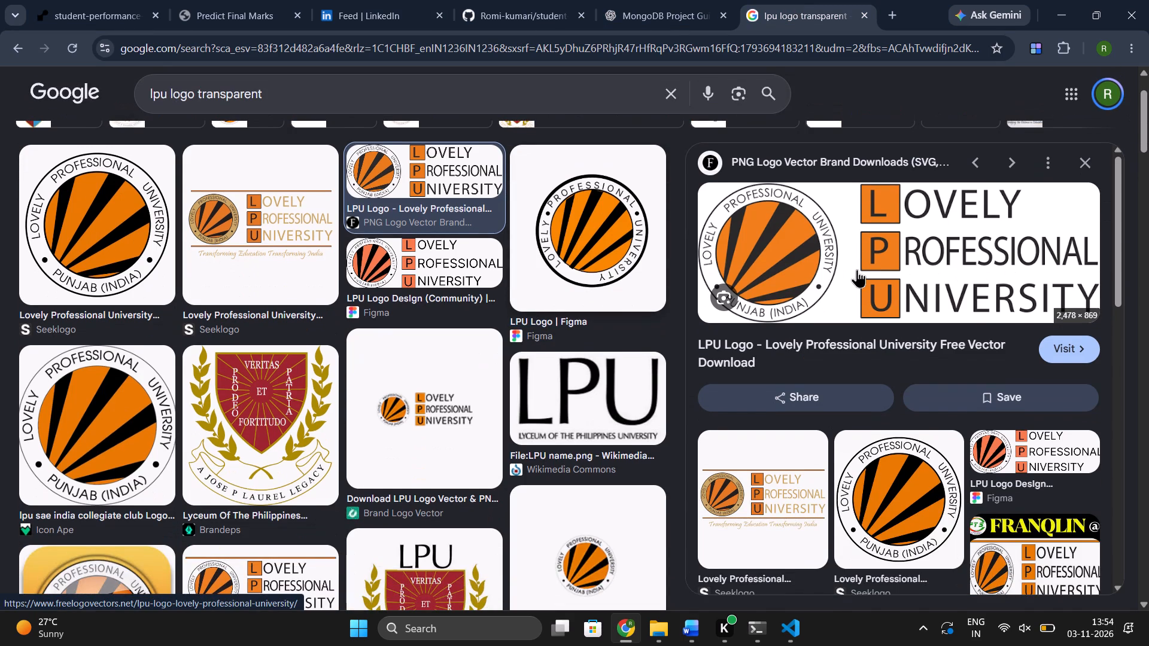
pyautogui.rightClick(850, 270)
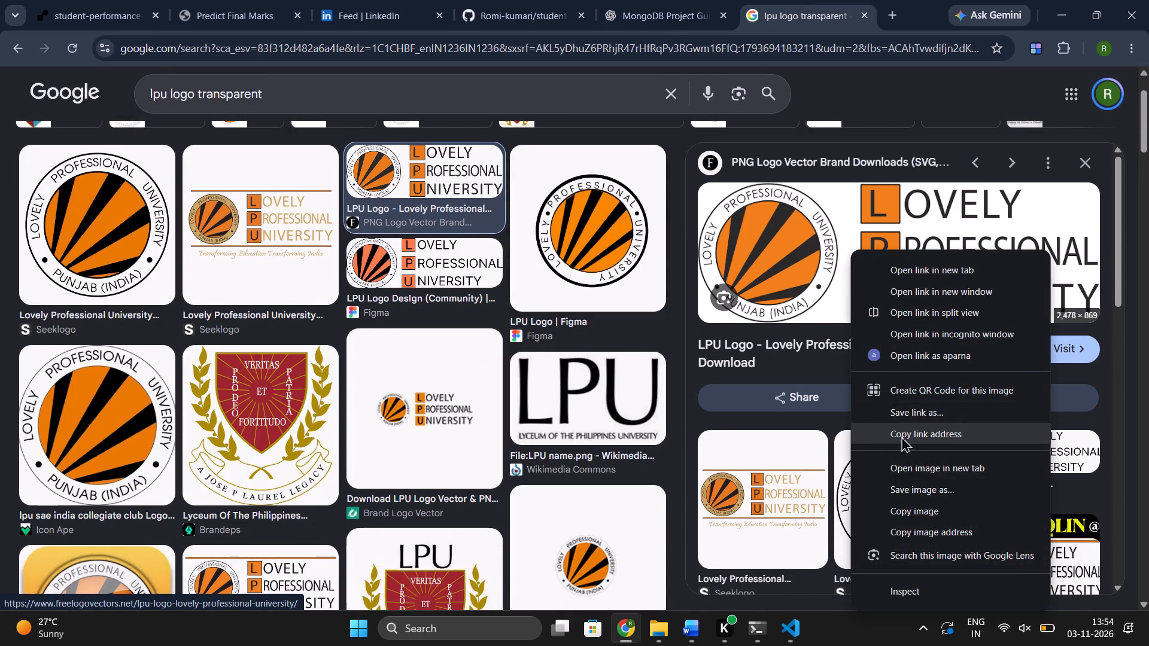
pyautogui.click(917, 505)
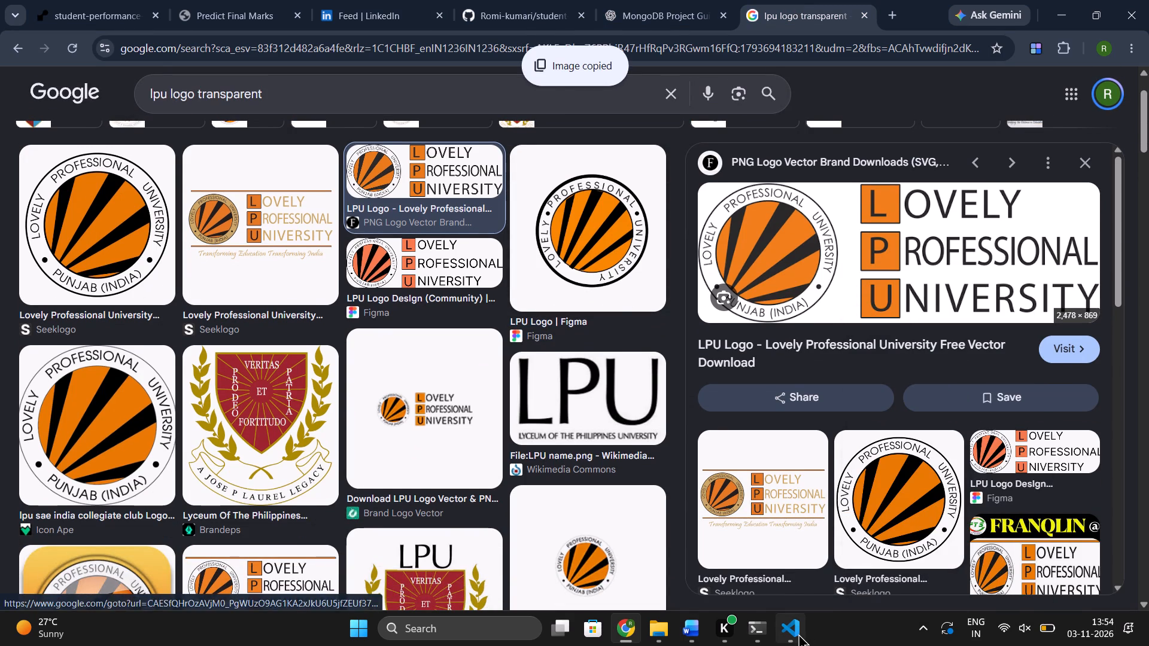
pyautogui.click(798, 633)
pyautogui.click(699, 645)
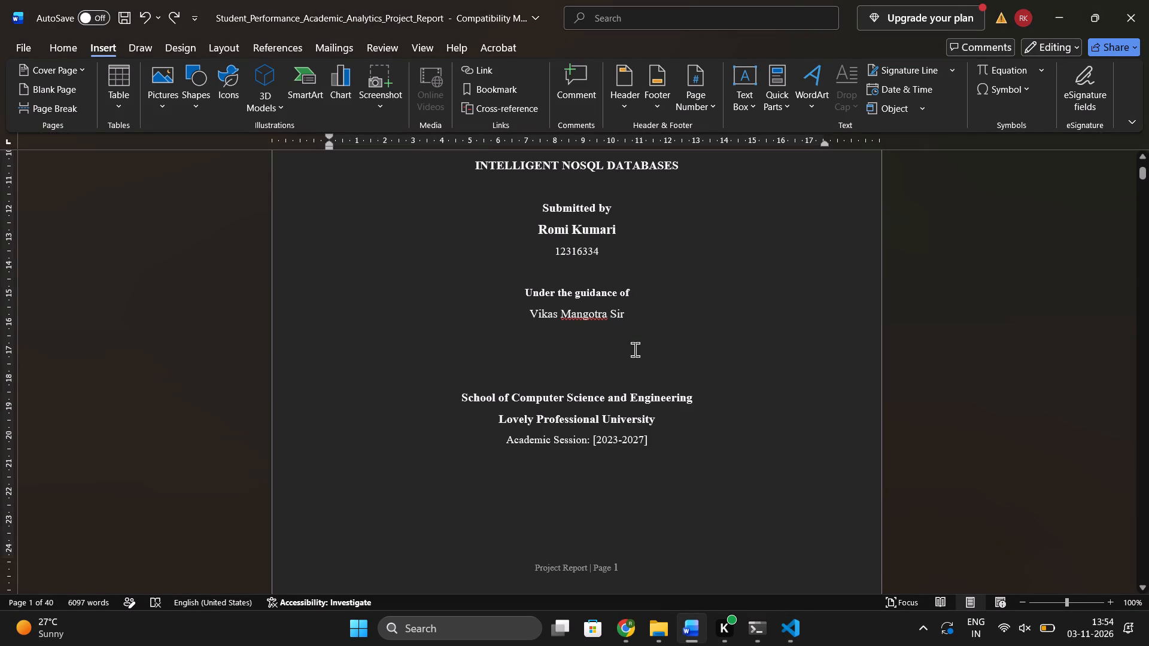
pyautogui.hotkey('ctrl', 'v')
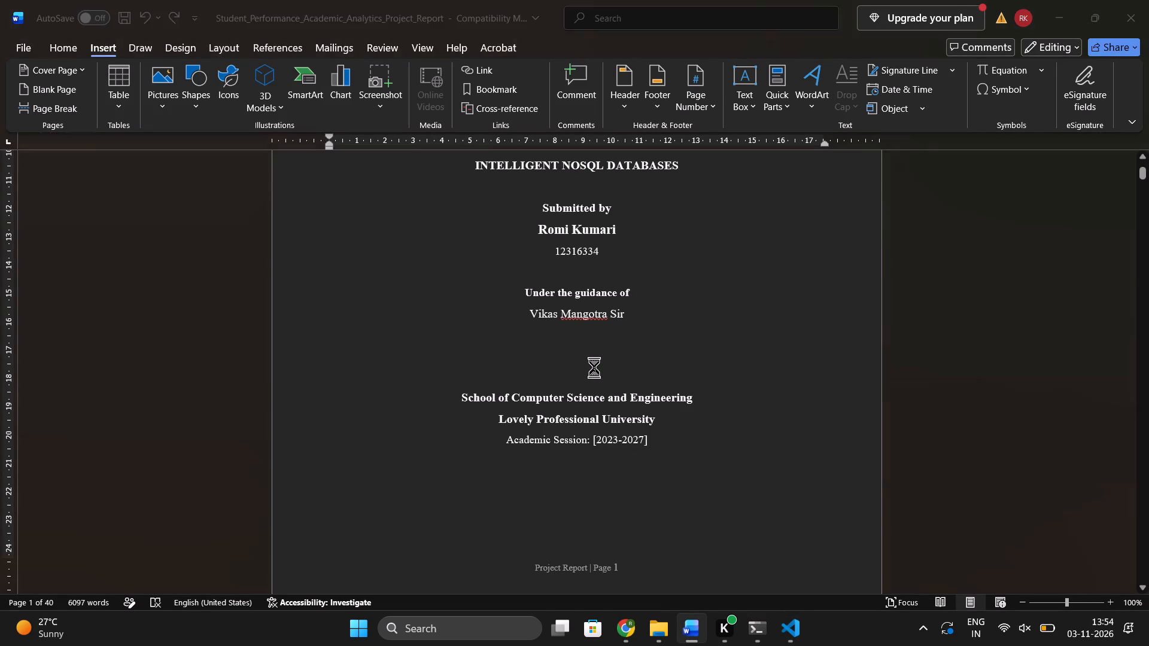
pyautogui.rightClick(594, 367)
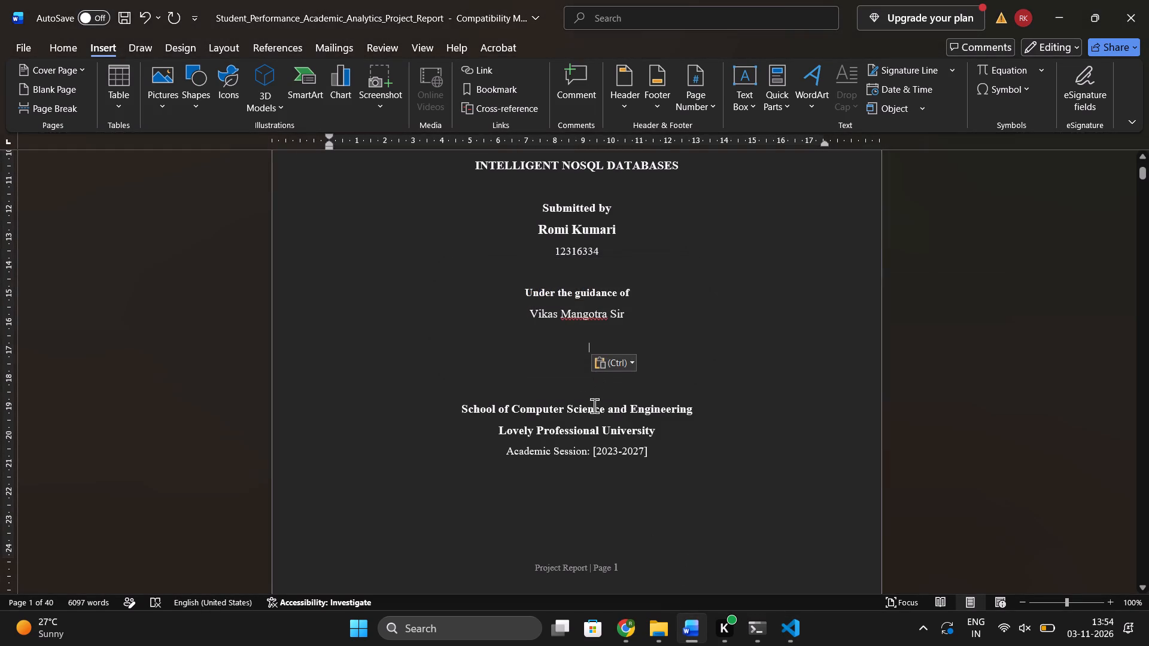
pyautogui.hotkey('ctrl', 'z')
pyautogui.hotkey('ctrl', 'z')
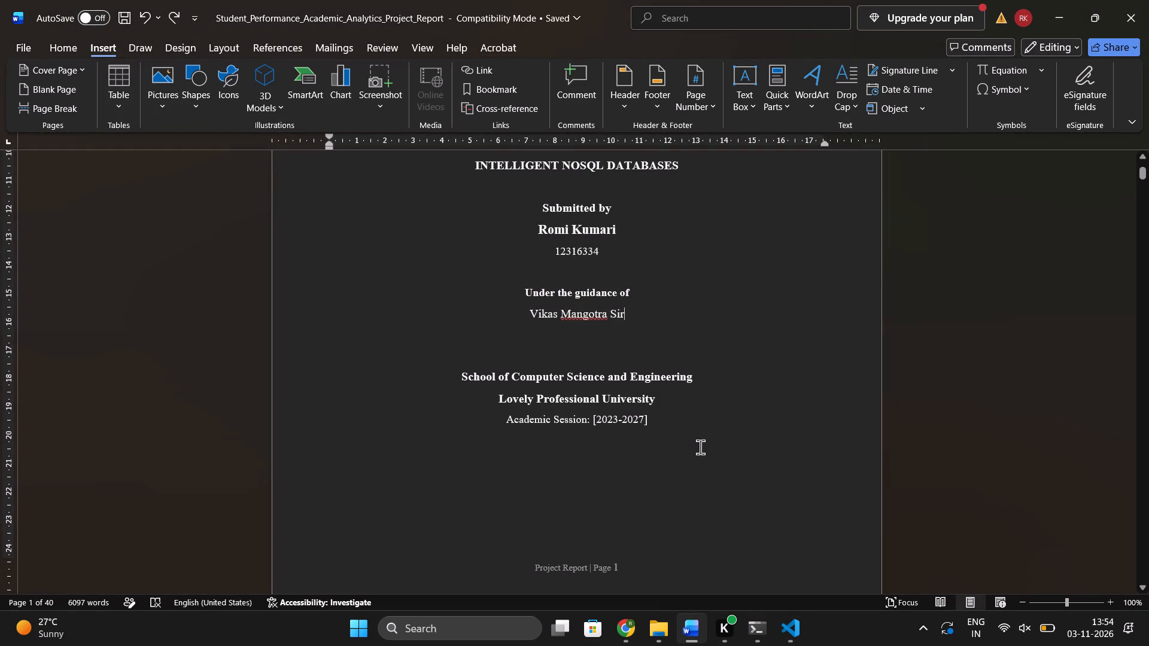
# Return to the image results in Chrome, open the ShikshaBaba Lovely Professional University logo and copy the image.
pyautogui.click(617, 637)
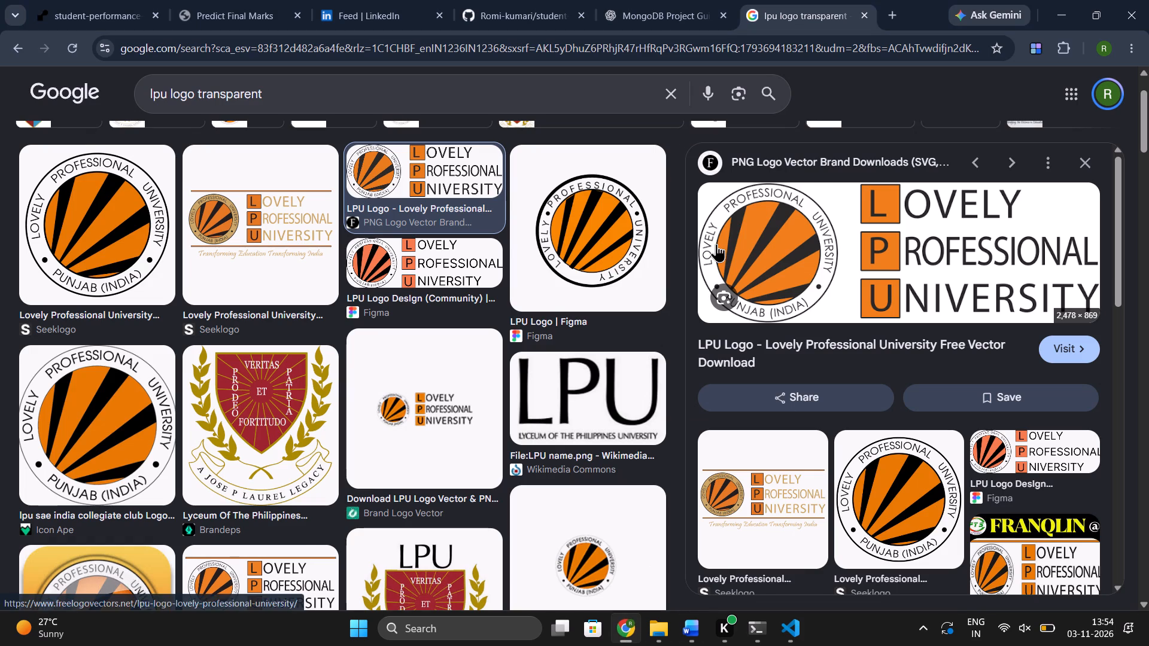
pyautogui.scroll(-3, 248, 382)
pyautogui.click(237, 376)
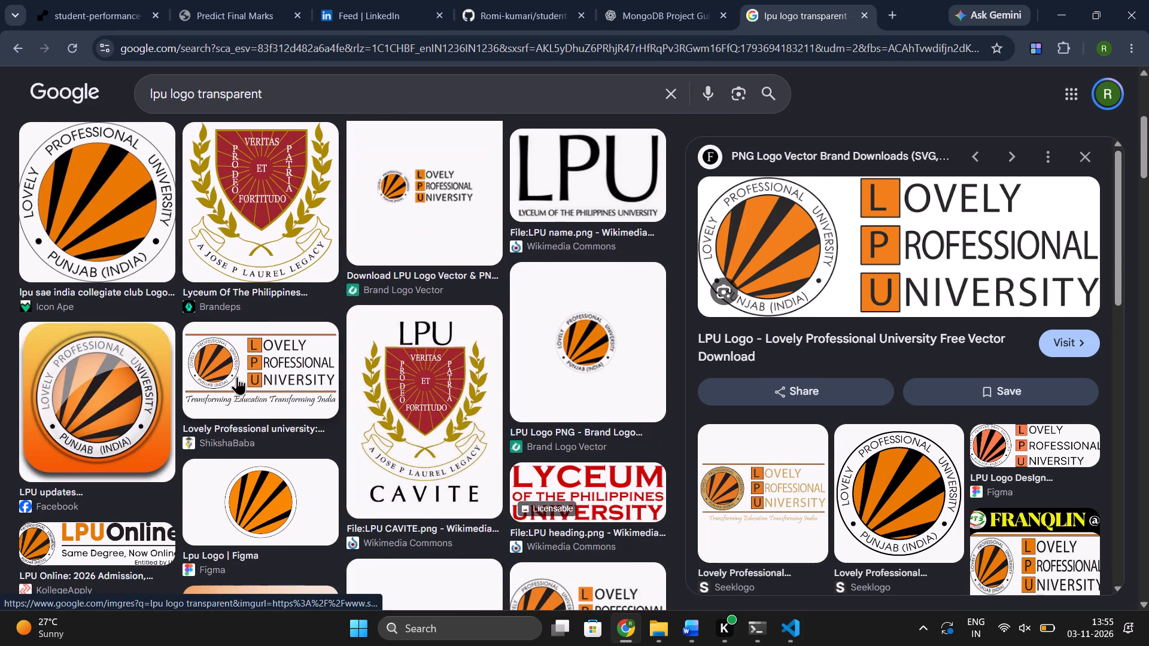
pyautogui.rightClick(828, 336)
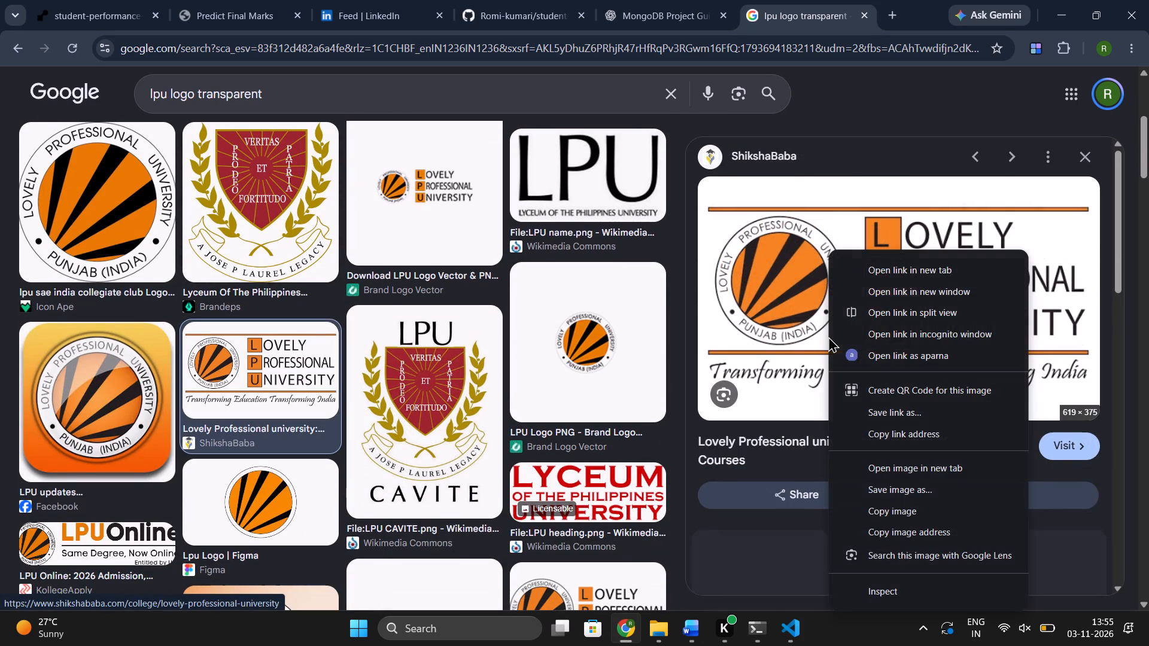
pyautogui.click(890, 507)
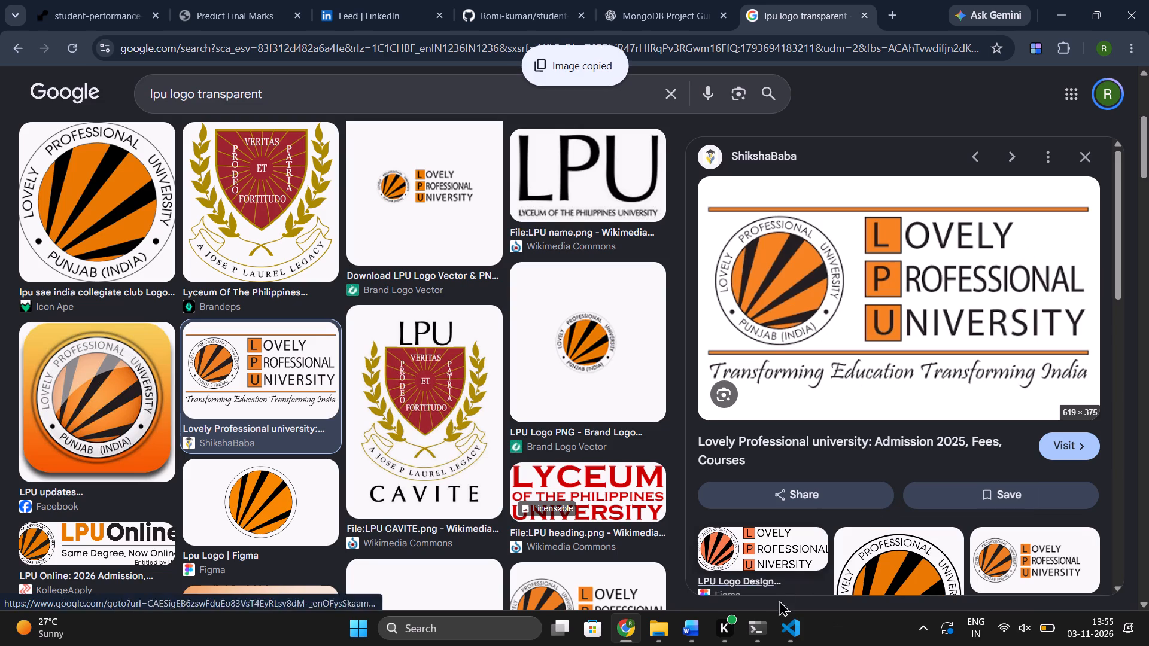
# In Word, add a blank line below the supervisor's name, try pasting the copied logo there, and undo the paste.
pyautogui.click(681, 623)
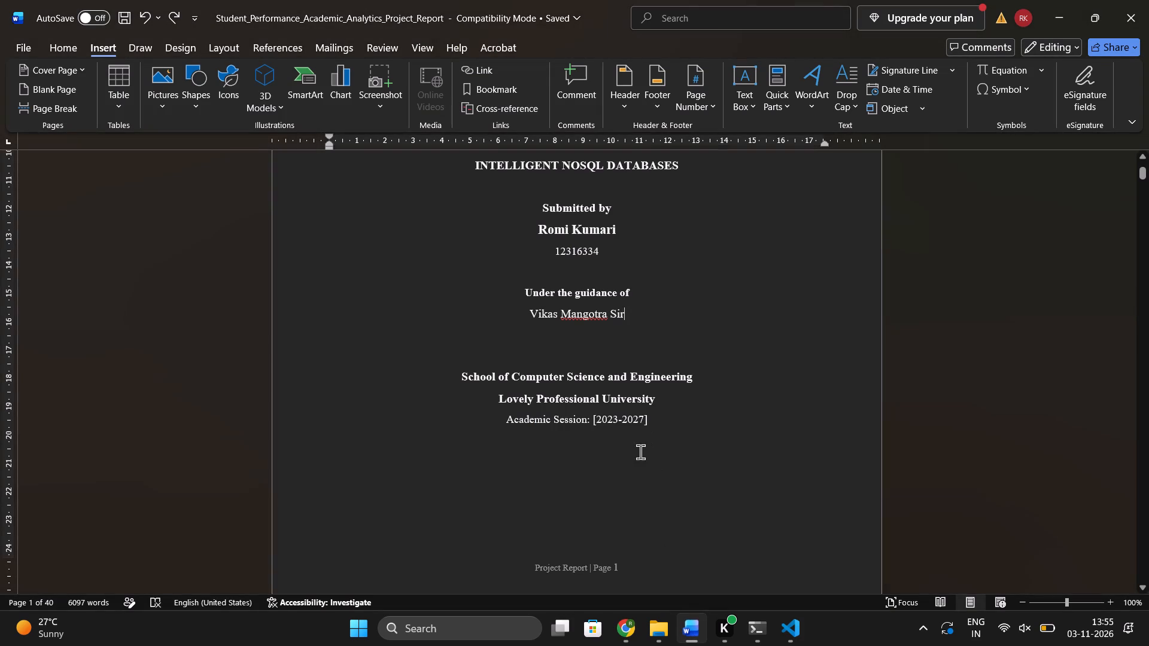
pyautogui.press('Return')
pyautogui.hotkey('ctrl', 'v')
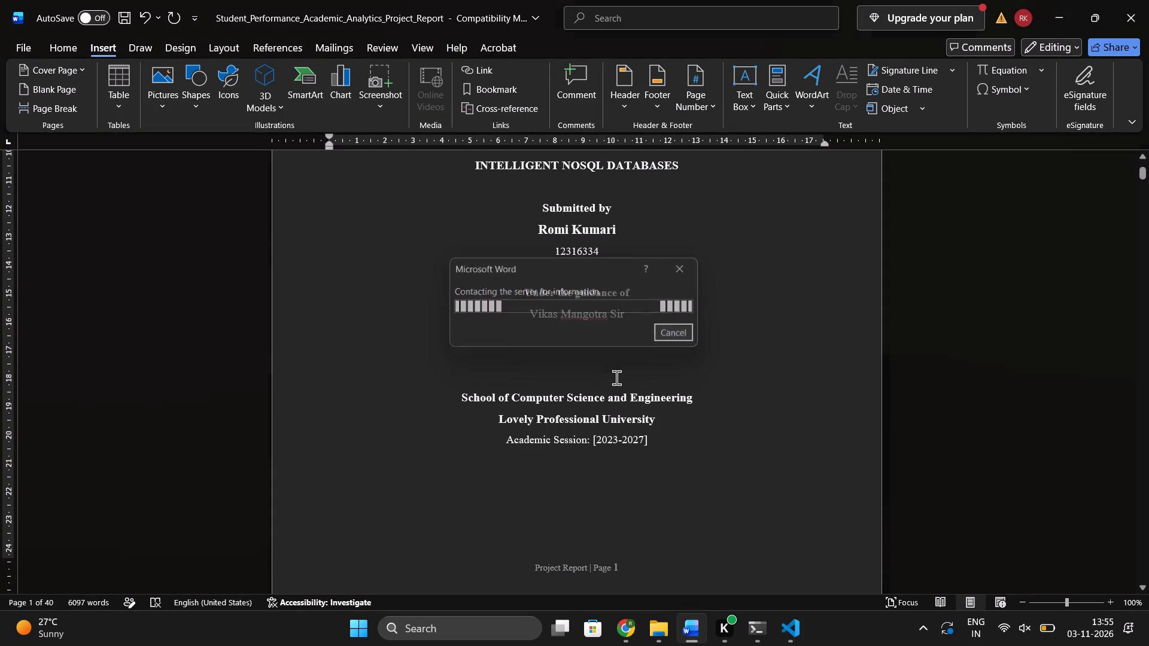
pyautogui.hotkey('ctrl', 'z')
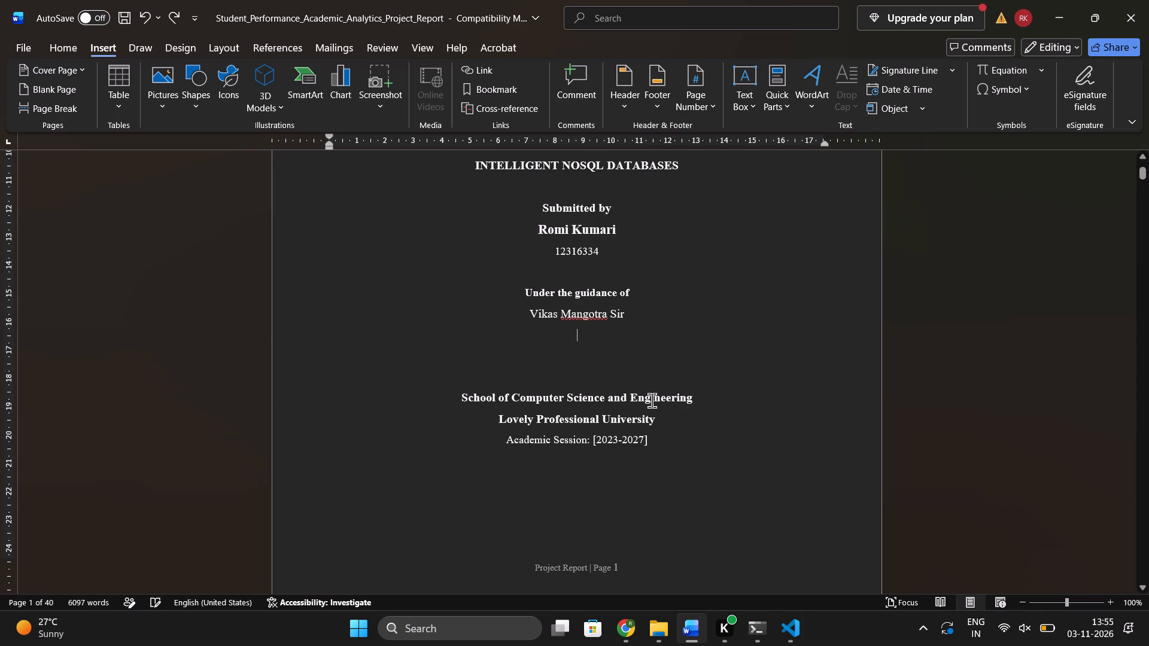
# Copy the ShikshaBaba LPU logo again from the Chrome image results and paste it on Word's blank line below the supervisor's name.
pyautogui.click(632, 632)
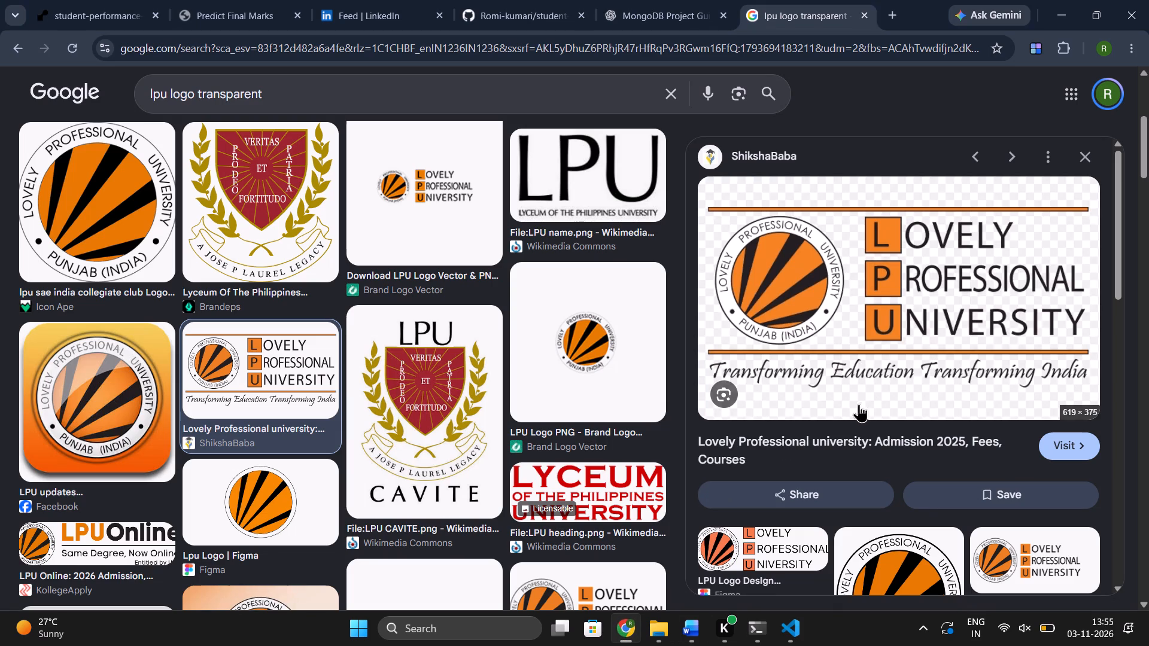
pyautogui.rightClick(735, 257)
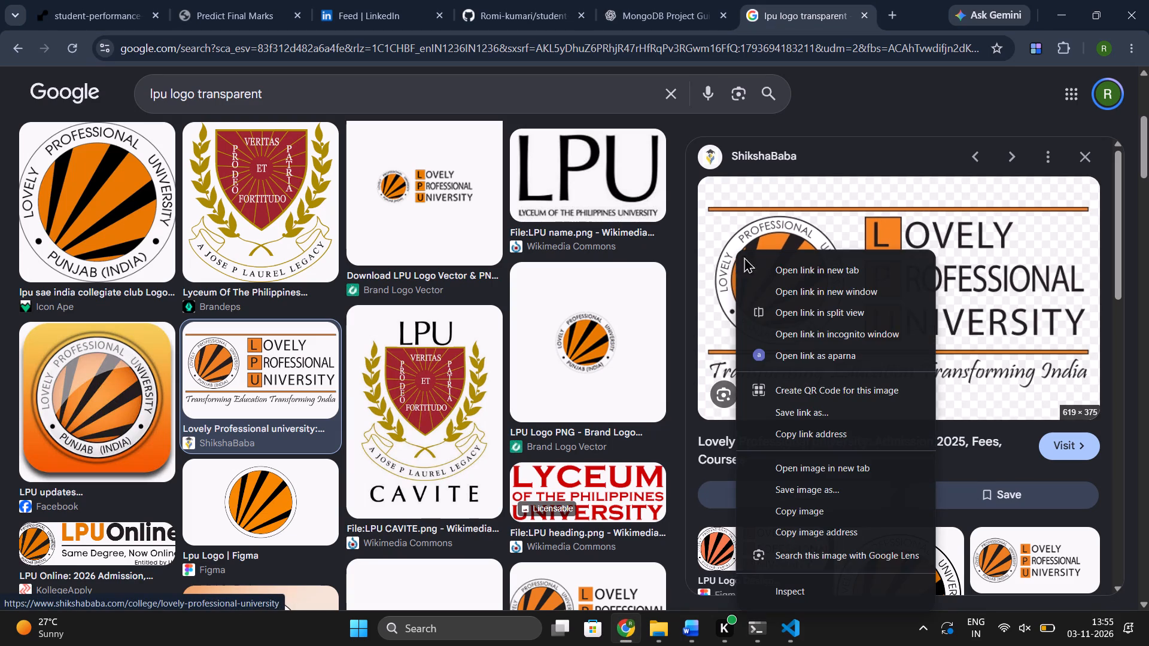
pyautogui.click(1047, 270)
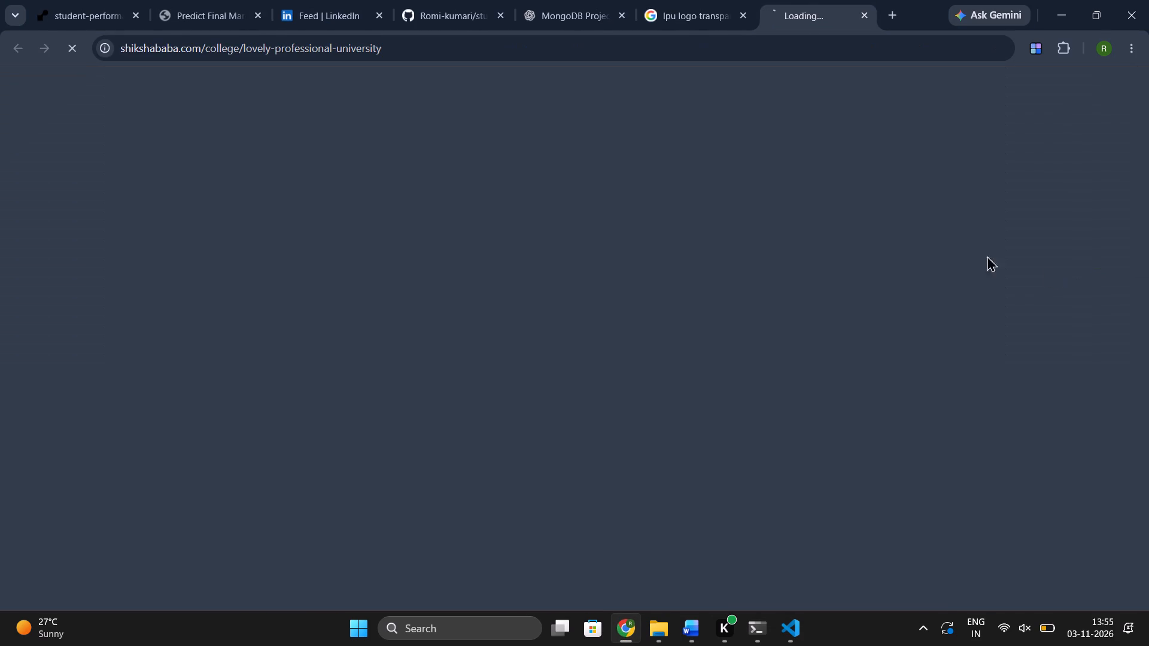
pyautogui.click(721, 7)
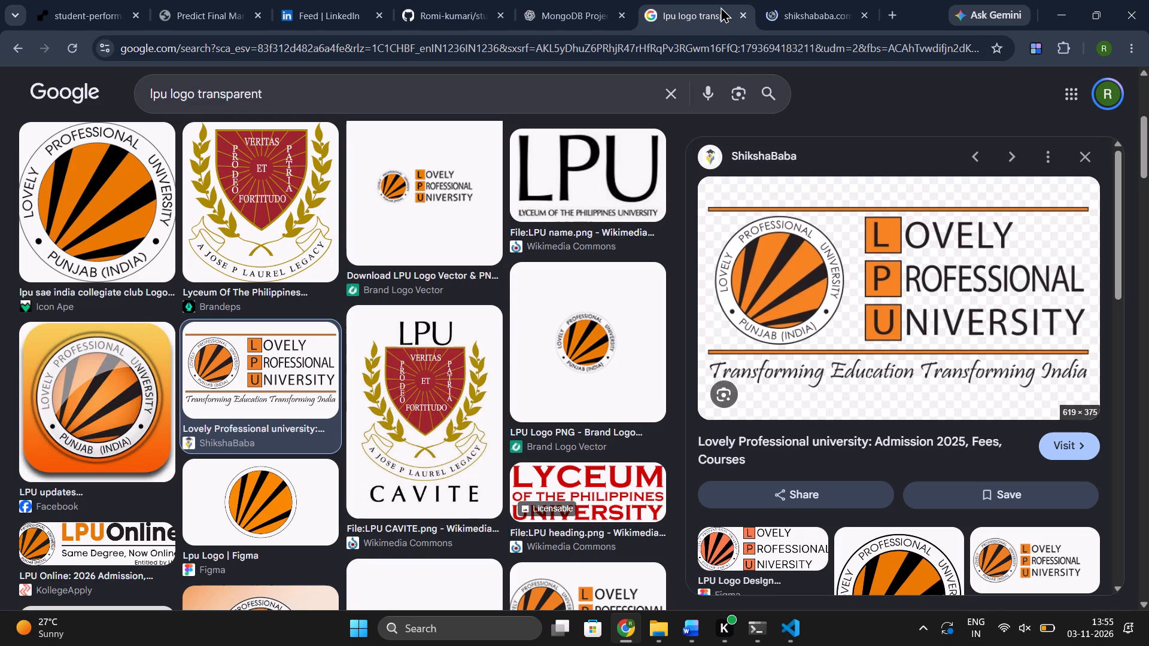
pyautogui.rightClick(777, 279)
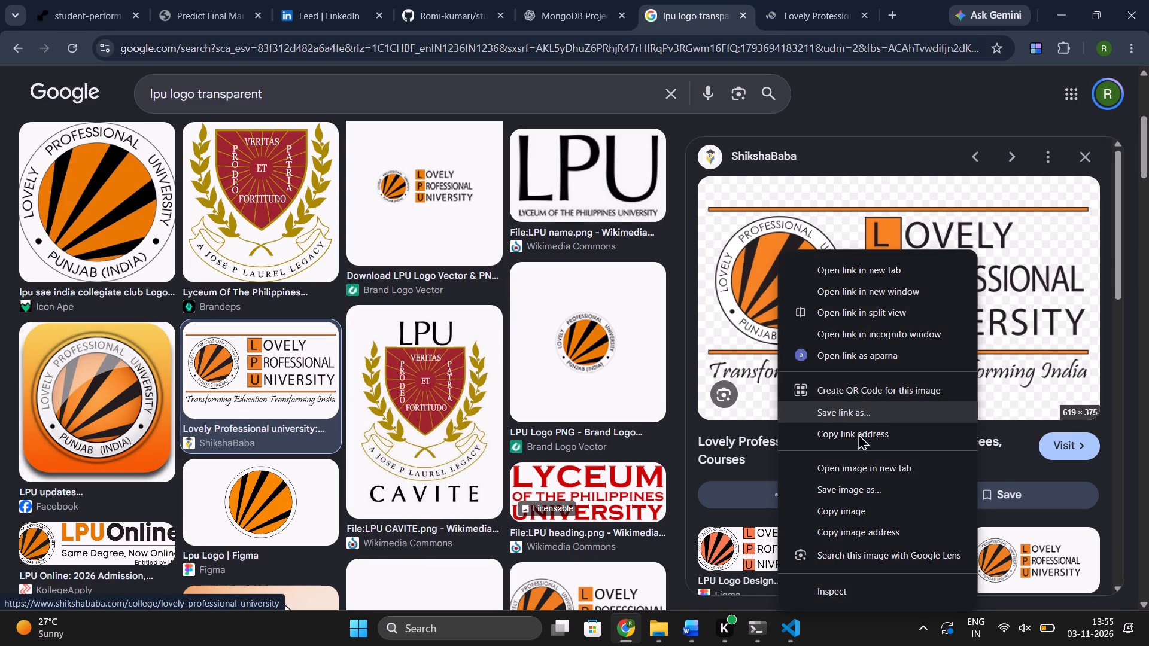
pyautogui.scroll(-5, 865, 457)
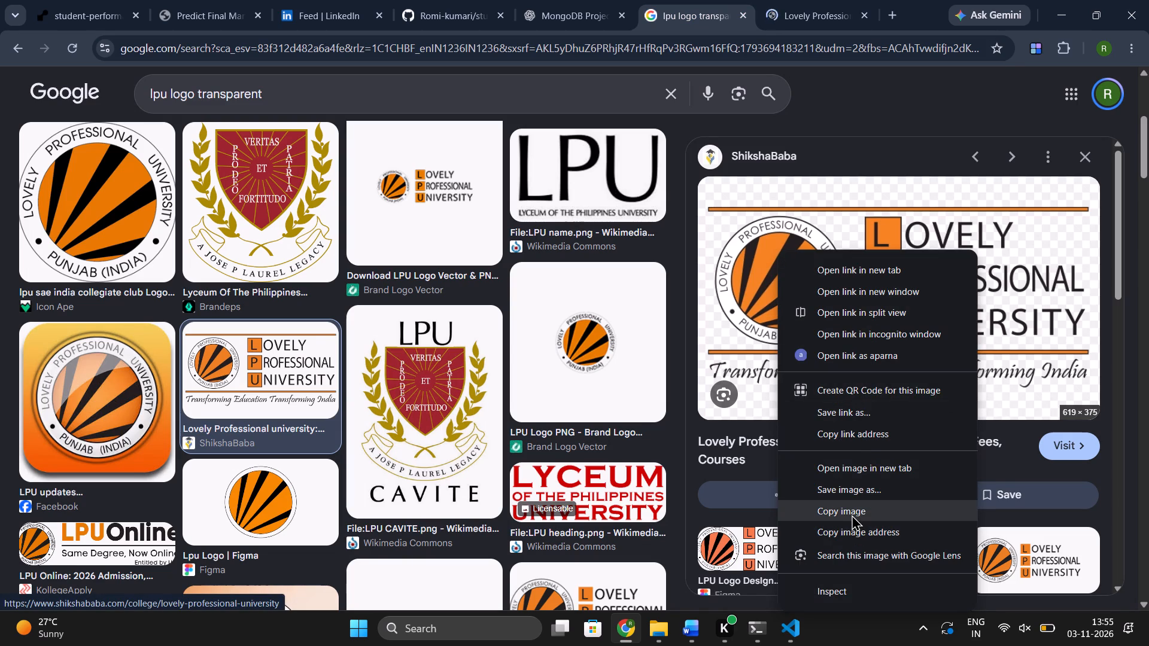
pyautogui.click(852, 516)
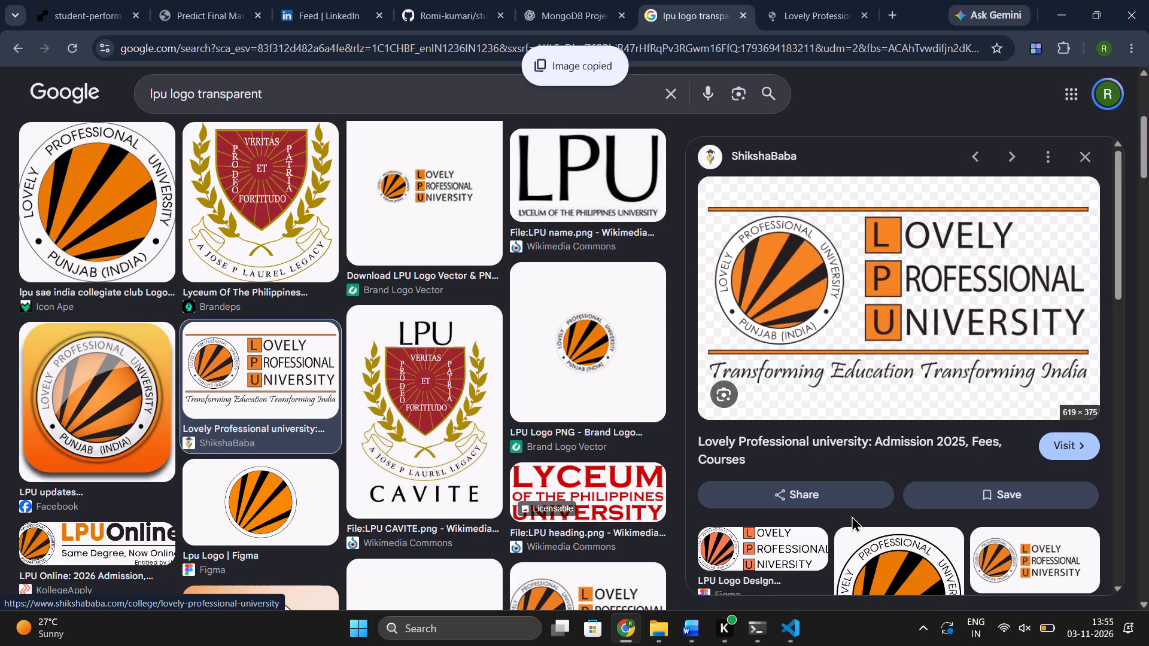
pyautogui.click(694, 630)
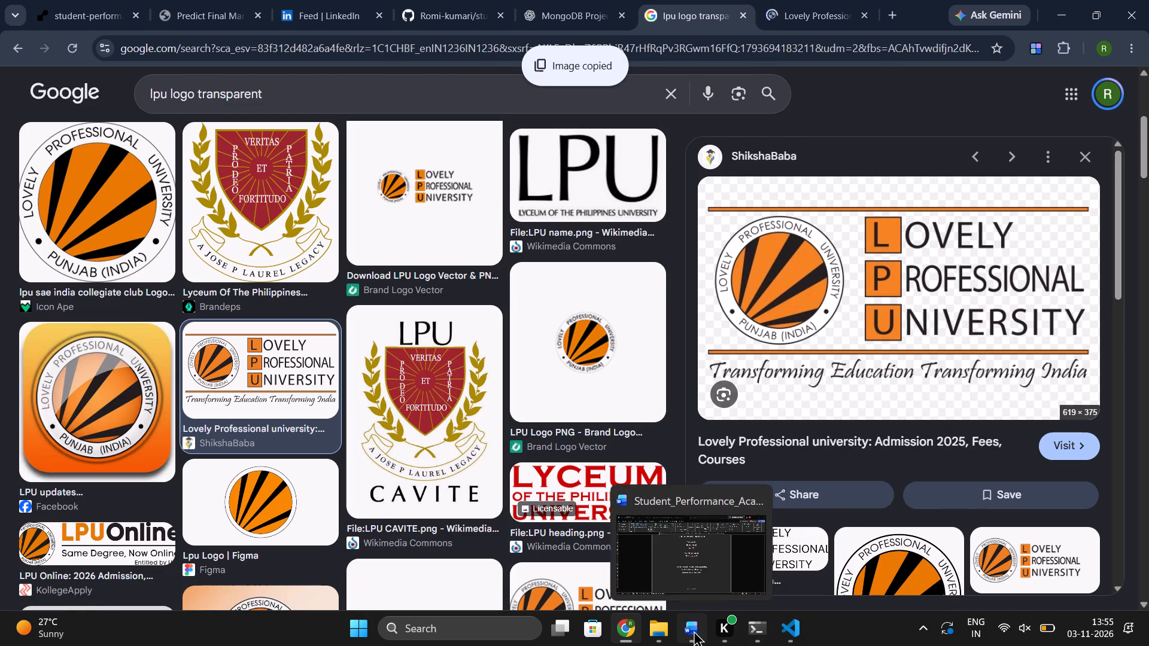
pyautogui.hotkey('ctrl', 'v')
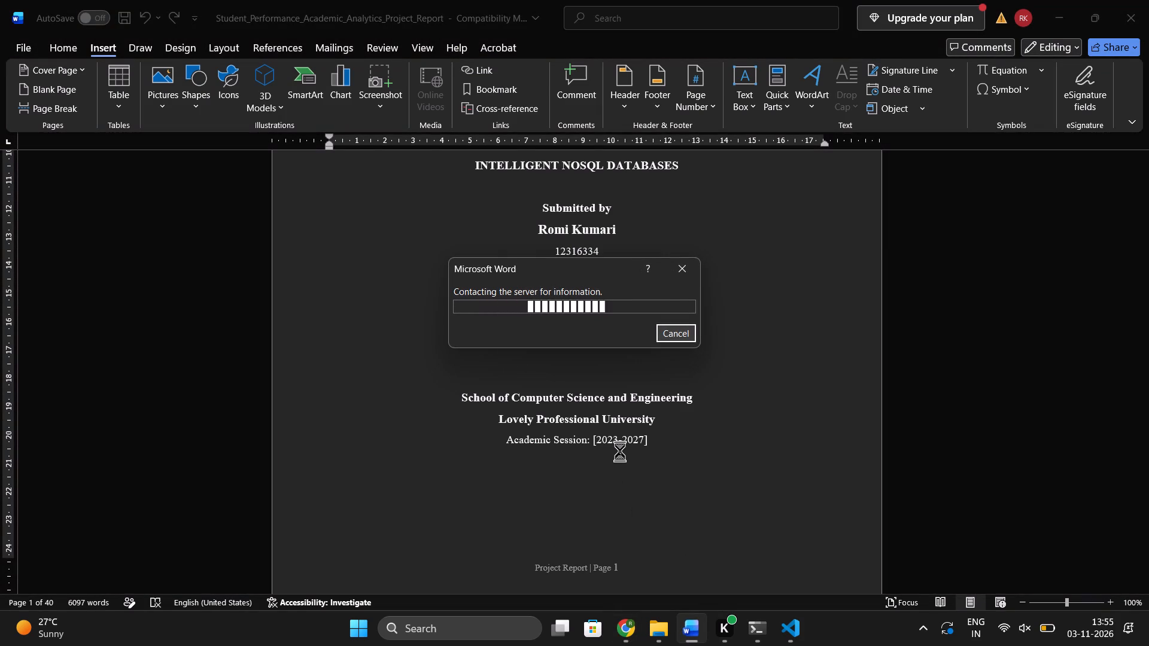
# Go back to the full image results in Chrome and open the Figma LPU Logo Design (Community) result and its source page.
pyautogui.click(632, 618)
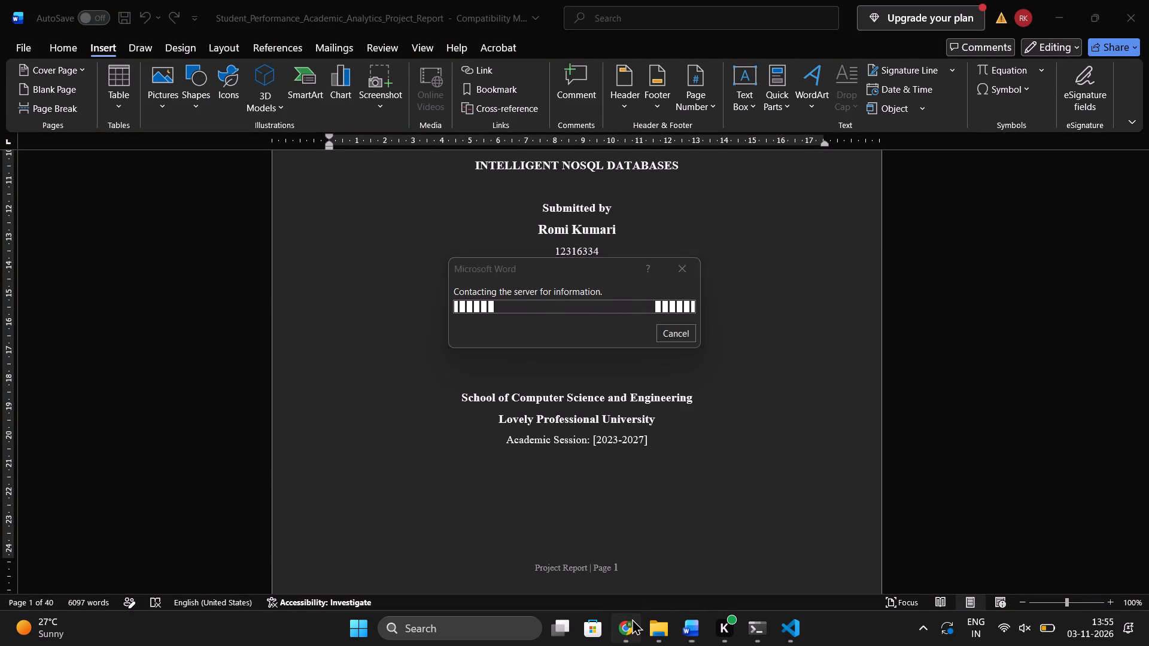
pyautogui.click(19, 50)
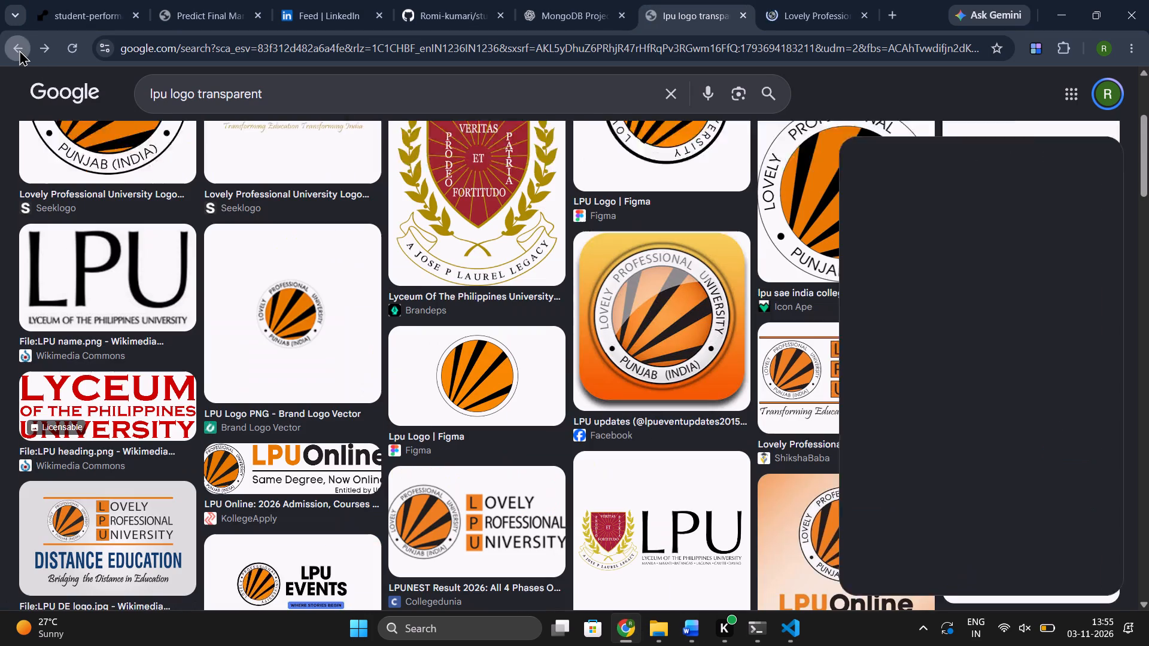
pyautogui.scroll(4, 768, 287)
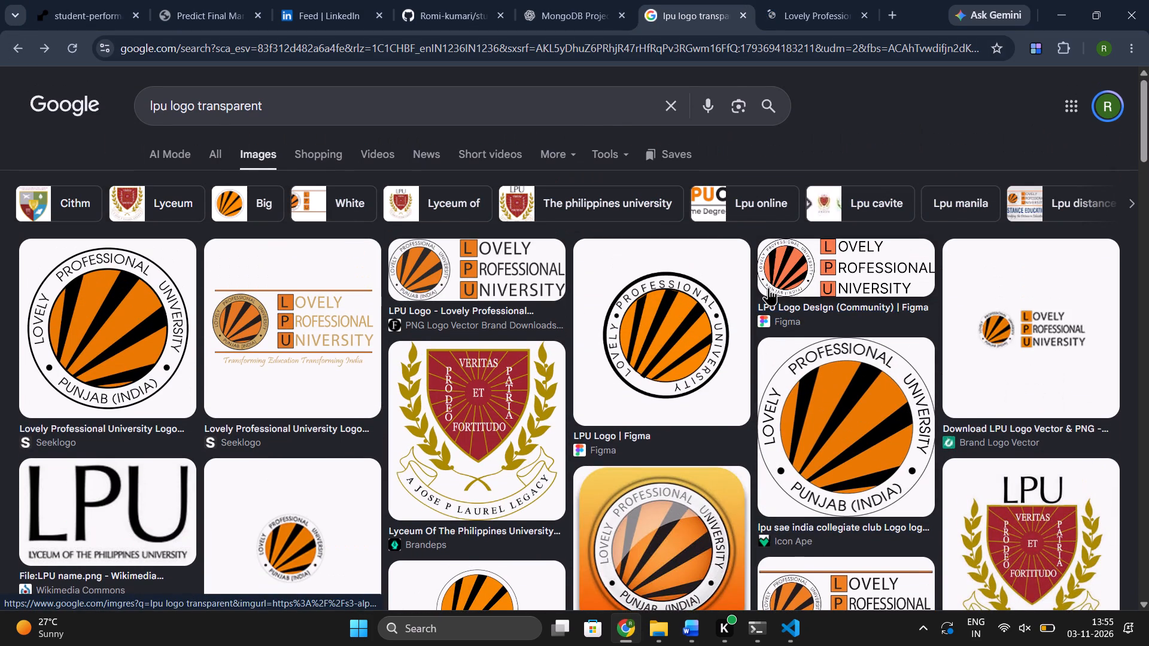
pyautogui.scroll(-1, 715, 302)
pyautogui.doubleClick(897, 227)
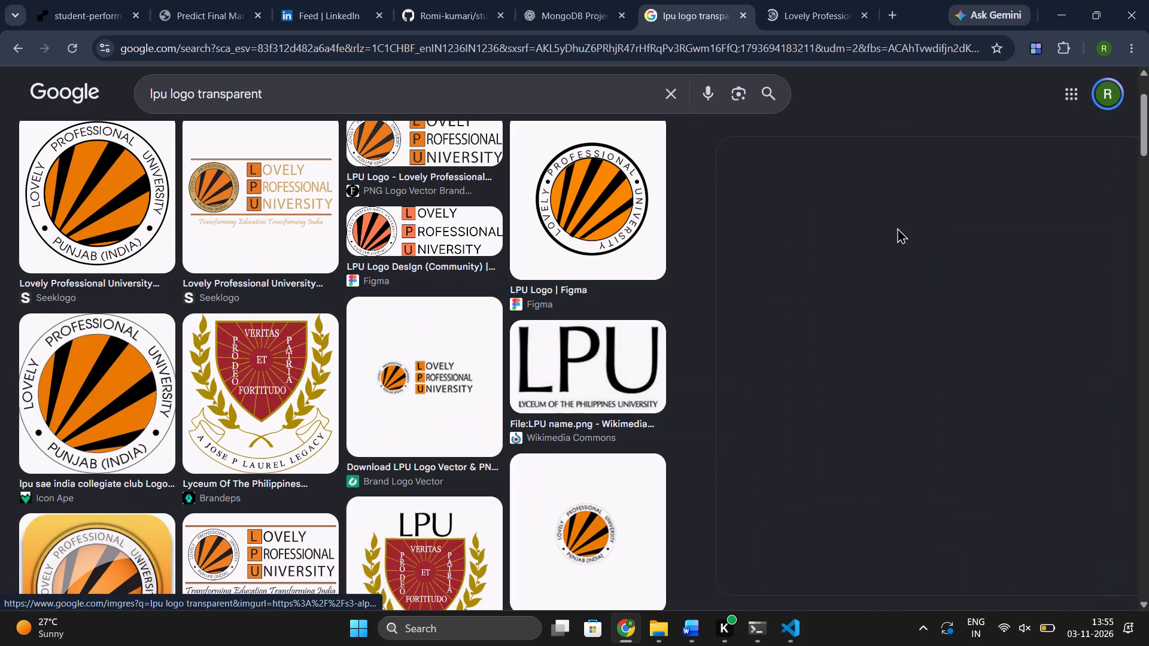
pyautogui.click(749, 281)
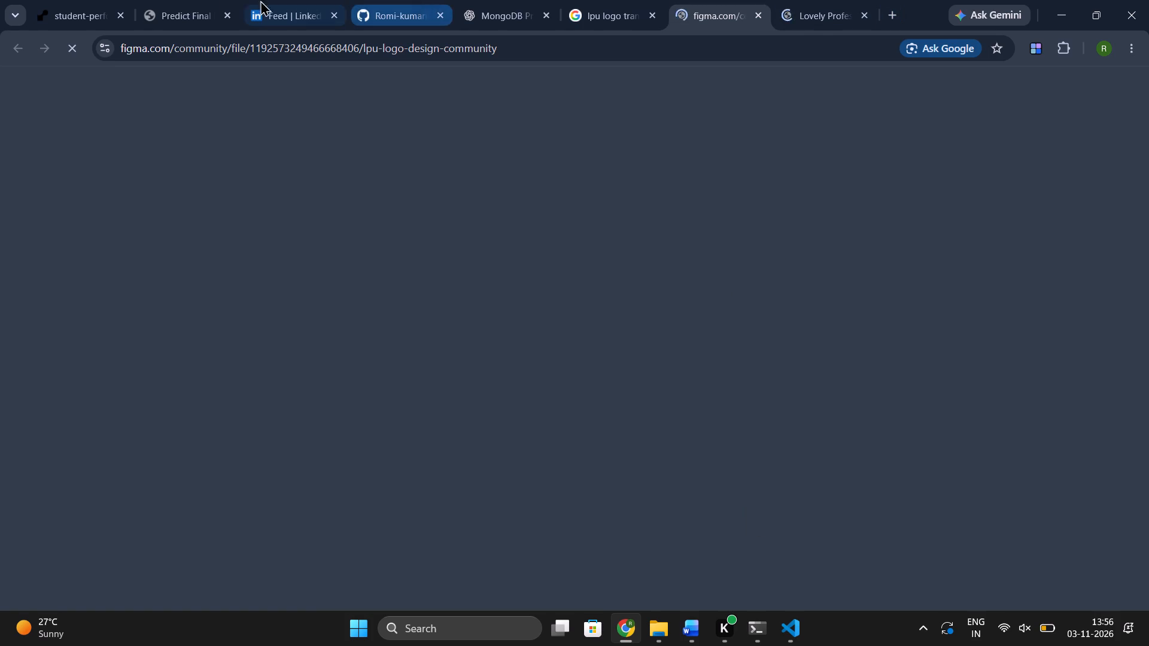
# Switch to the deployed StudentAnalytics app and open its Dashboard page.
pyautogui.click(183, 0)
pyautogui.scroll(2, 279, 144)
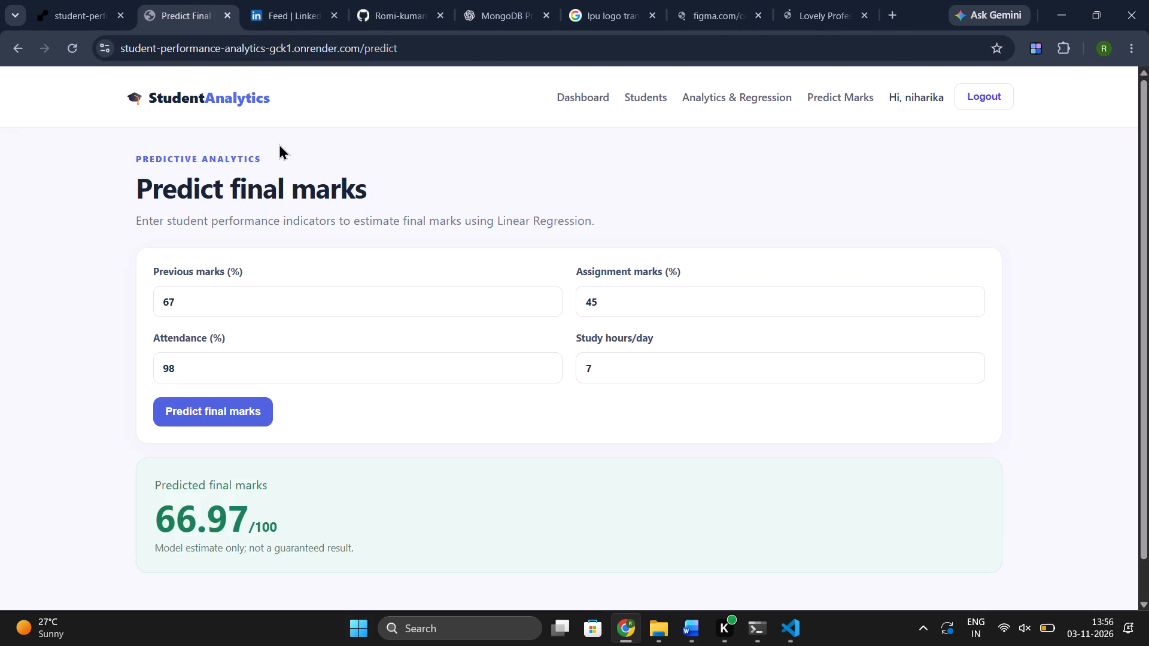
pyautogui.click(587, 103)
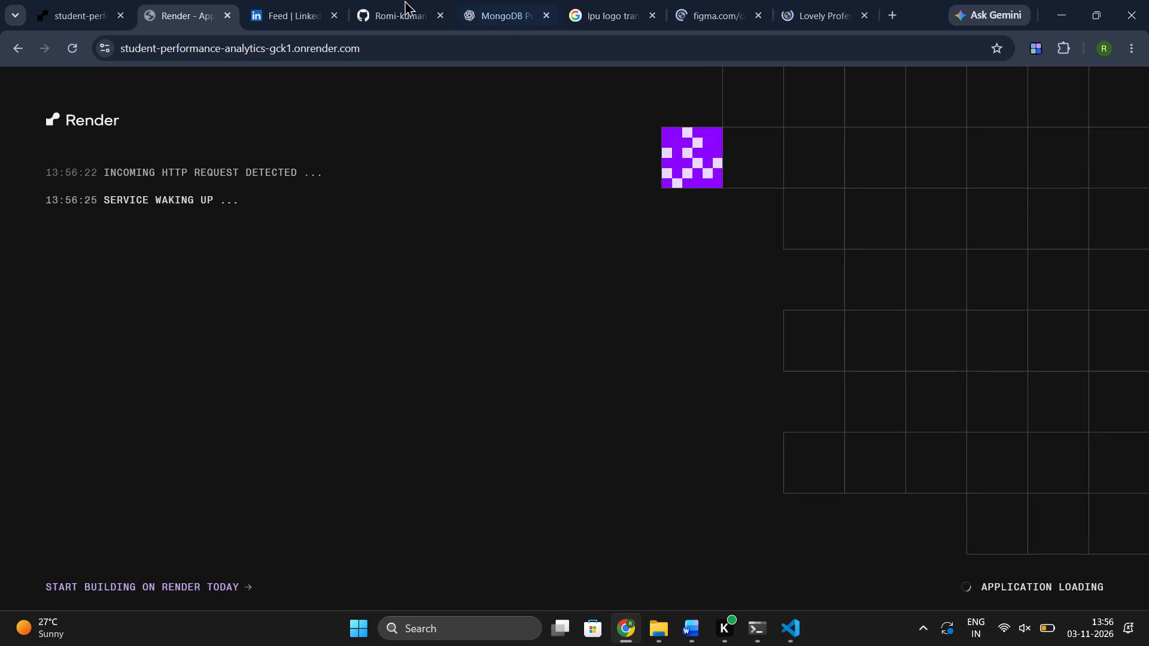
# Copy the student-performance-analytics service URL from Render, close the old app tab and open the URL in a new tab.
pyautogui.click(57, 0)
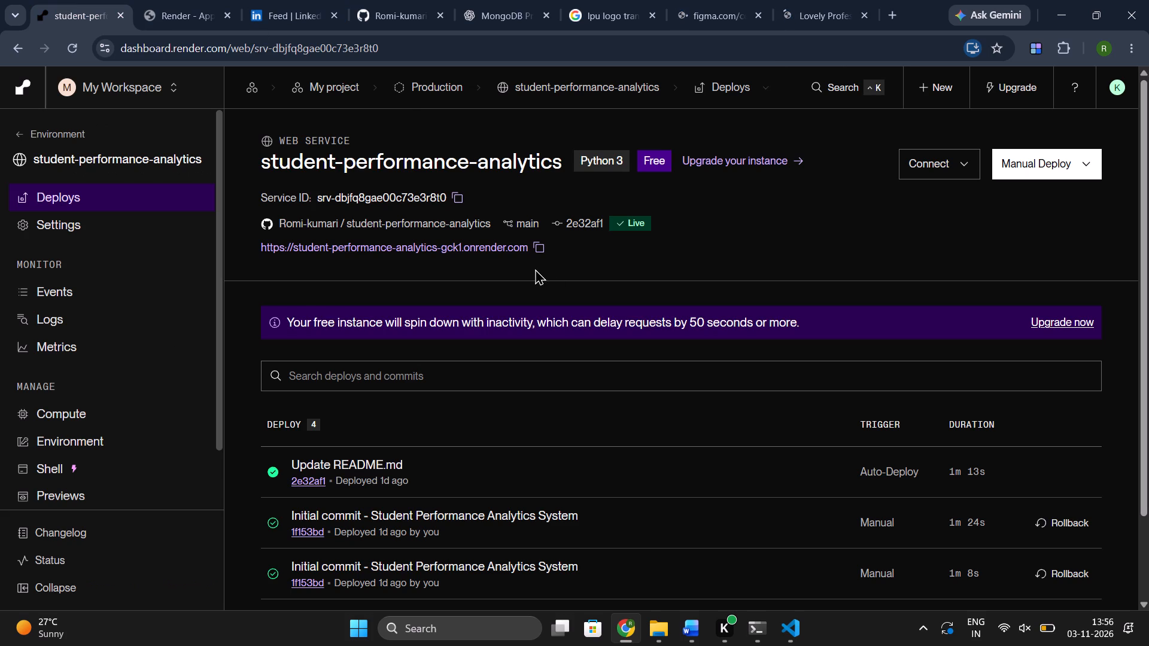
pyautogui.click(536, 253)
pyautogui.click(234, 0)
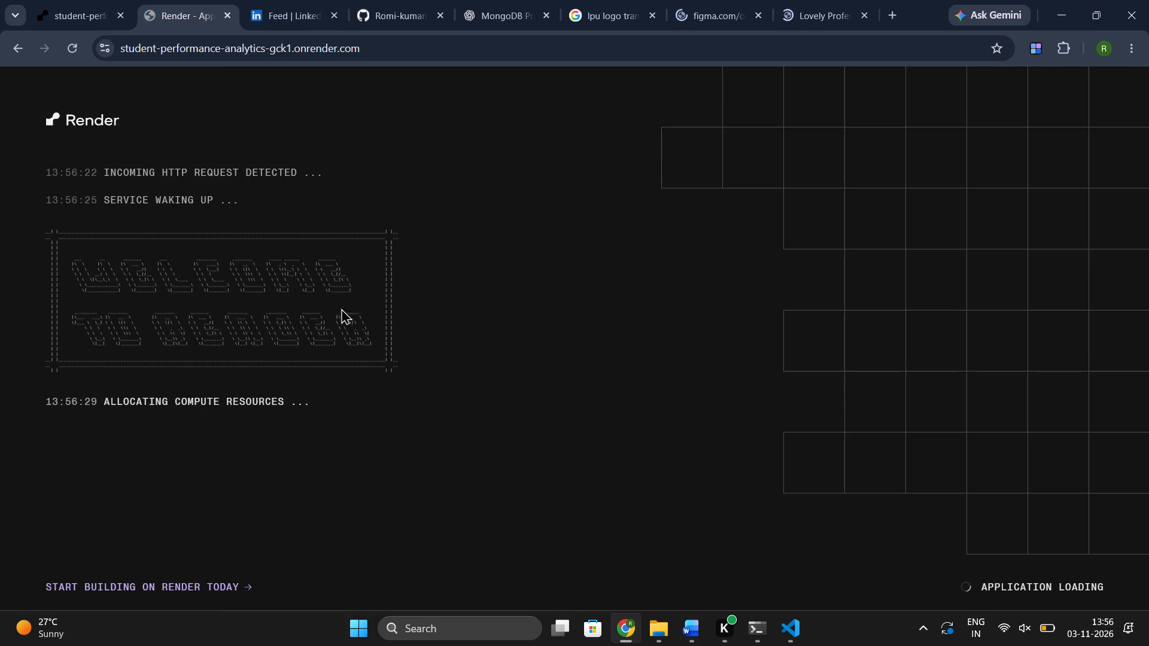
pyautogui.click(229, 17)
pyautogui.click(789, 8)
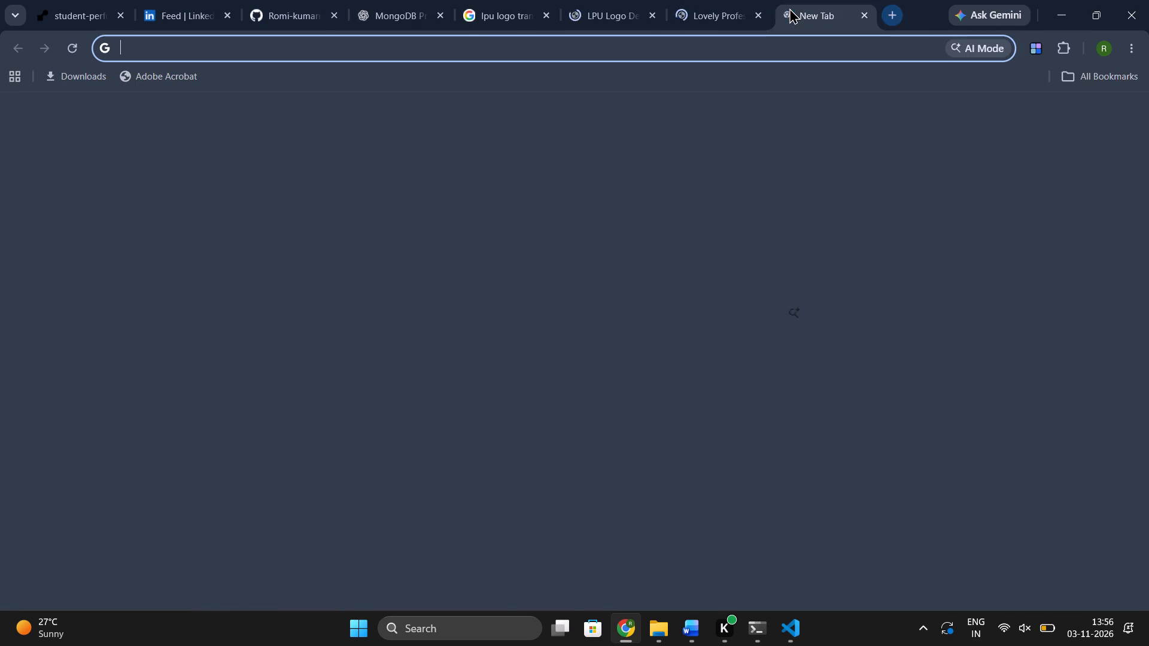
pyautogui.hotkey('ctrl', 'v')
pyautogui.press('Return')
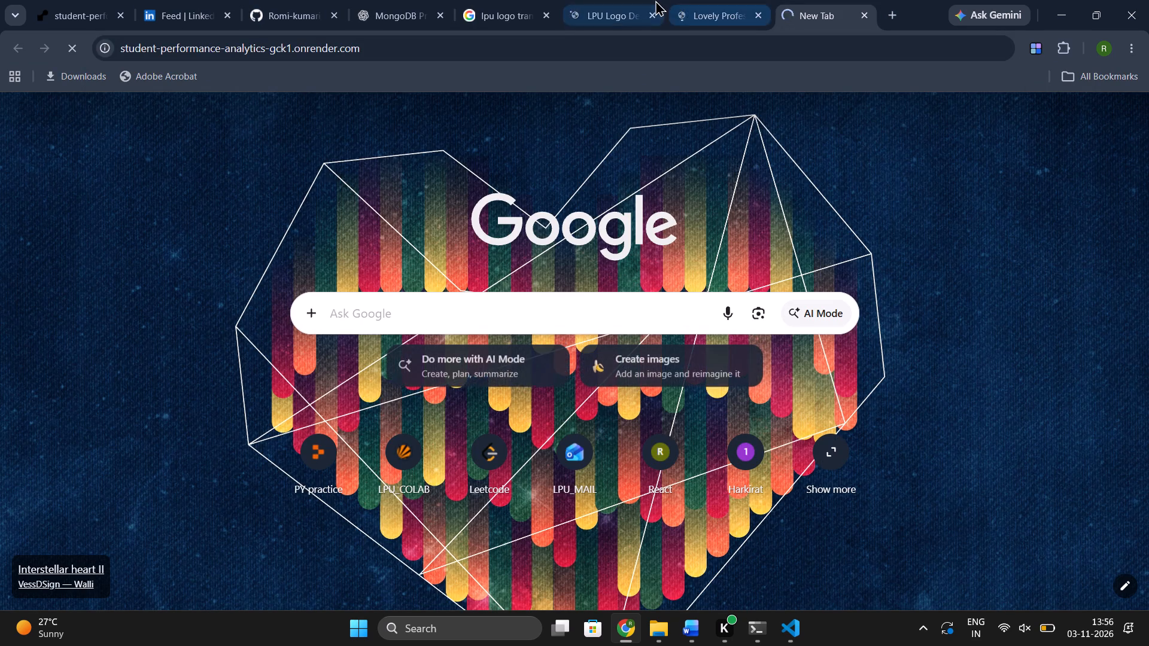
# Review the ShikshaBaba Lovely Professional University page, dismissing its registration pop-up, and close its tab.
pyautogui.click(709, 0)
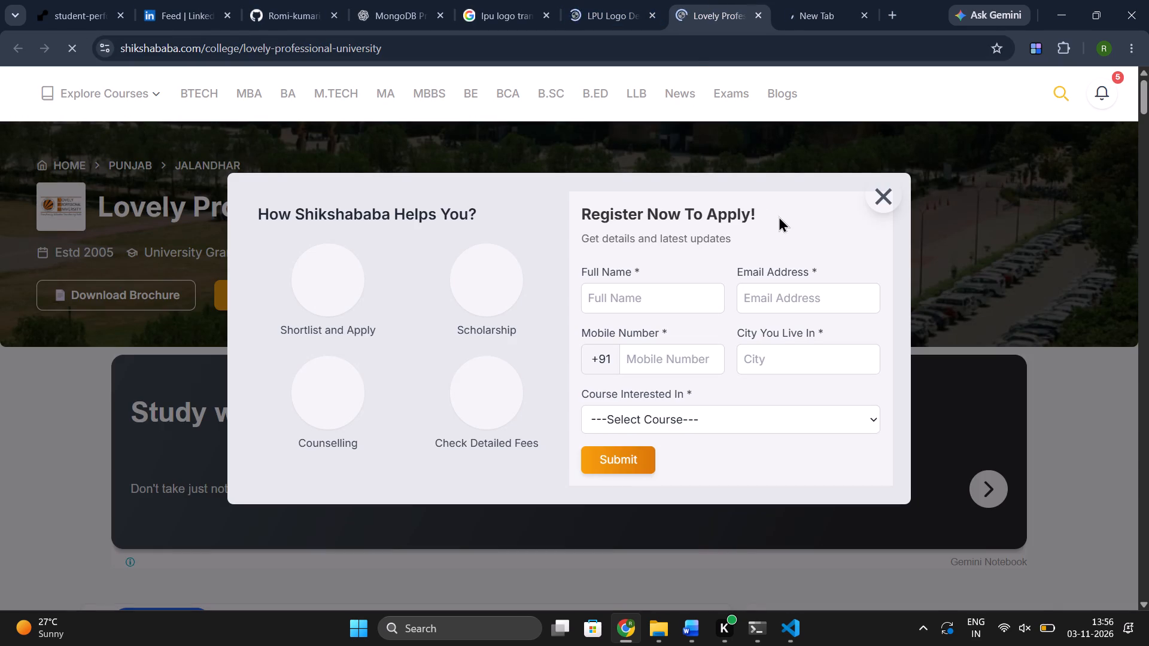
pyautogui.click(882, 190)
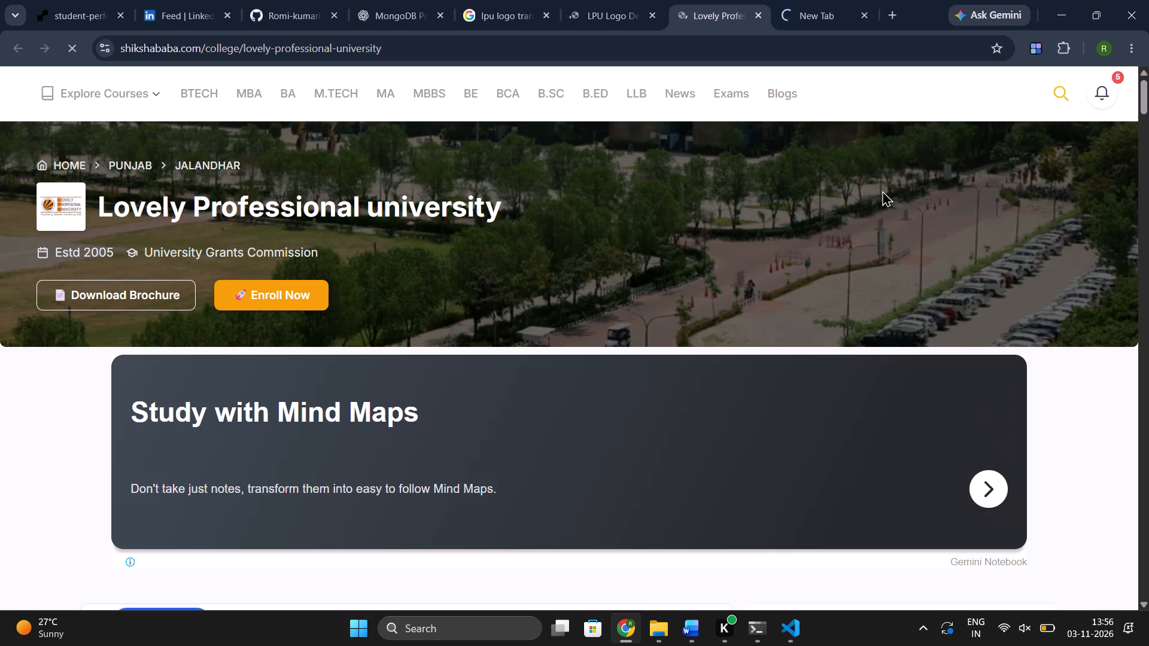
pyautogui.scroll(-5, 437, 156)
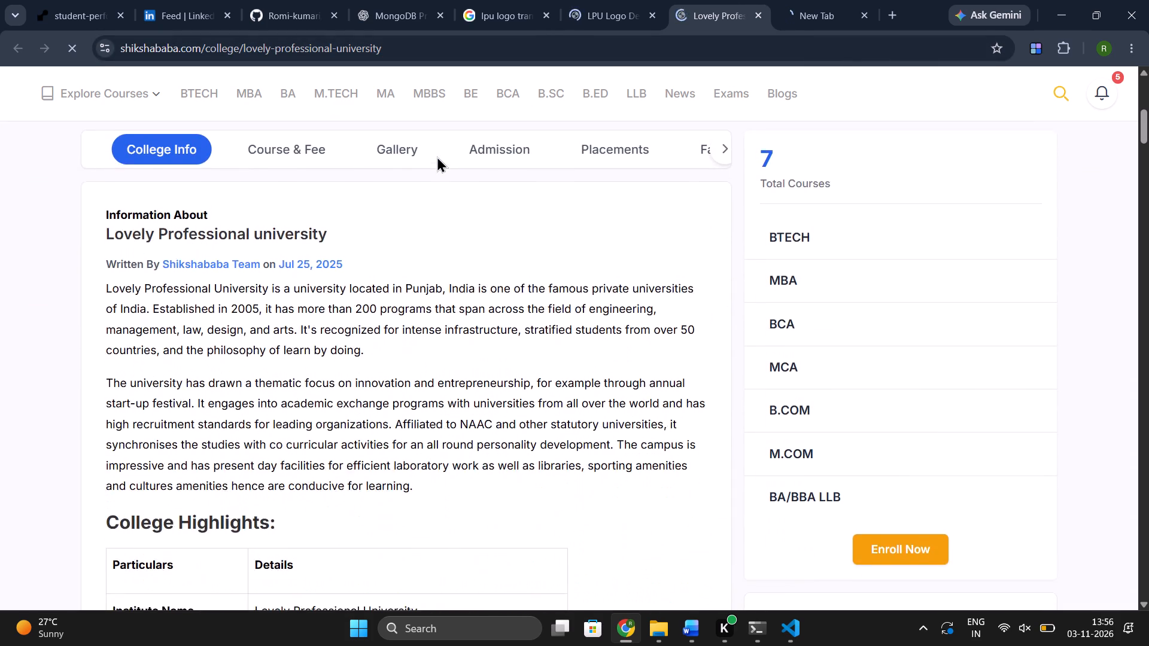
pyautogui.scroll(-3, 437, 156)
pyautogui.scroll(3, 437, 156)
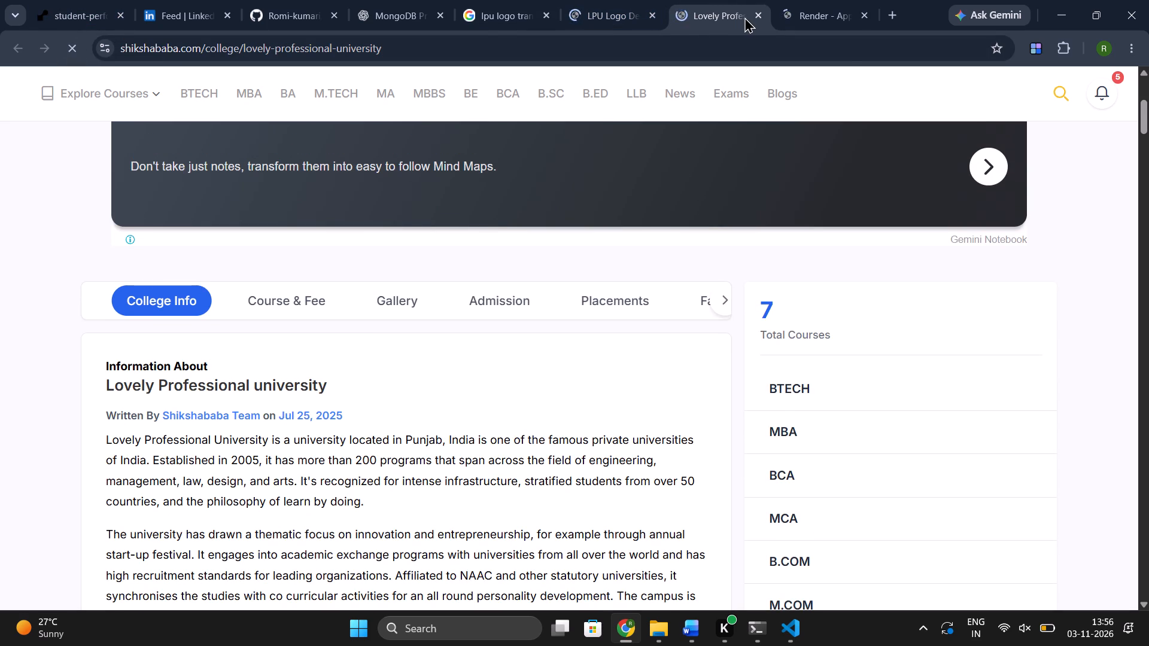
pyautogui.click(753, 17)
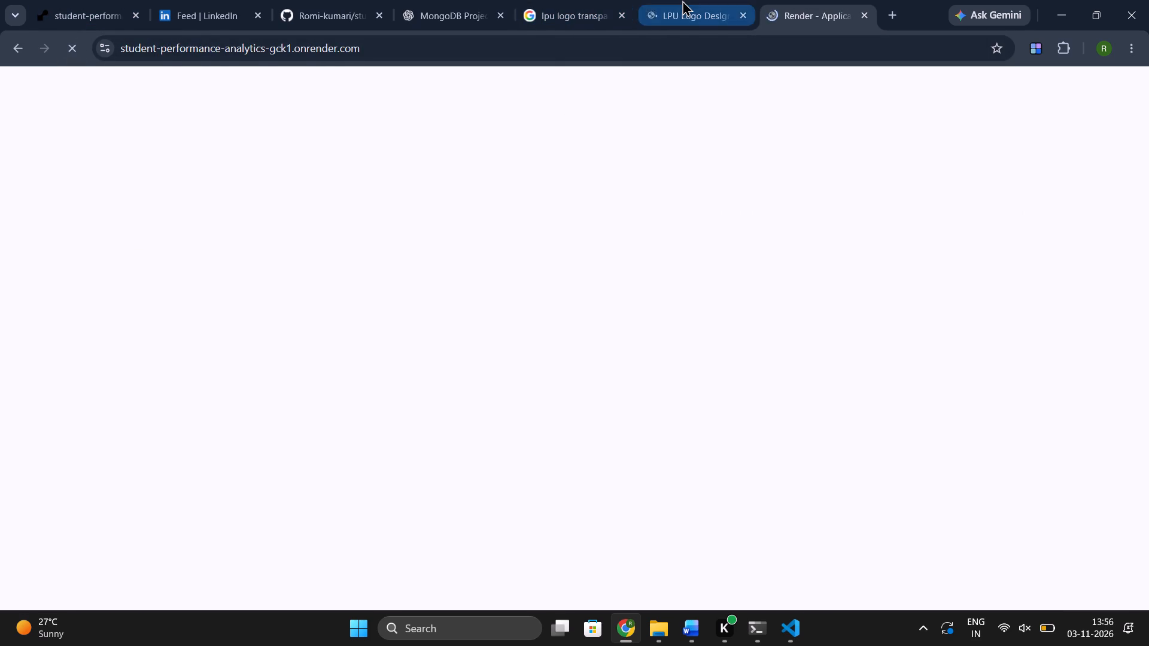
# Browse the "lpu logo transparent" image results and preview the DegreeCraft and RiseUpp versions of the logo.
pyautogui.click(682, 0)
pyautogui.click(582, 0)
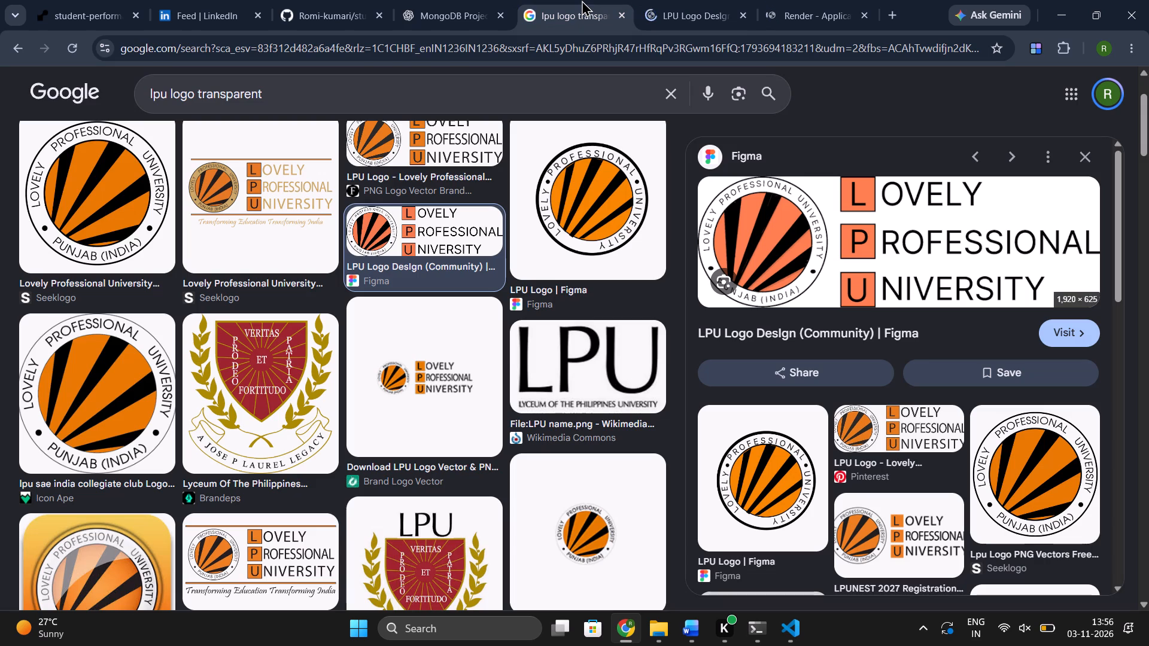
pyautogui.scroll(-7, 572, 377)
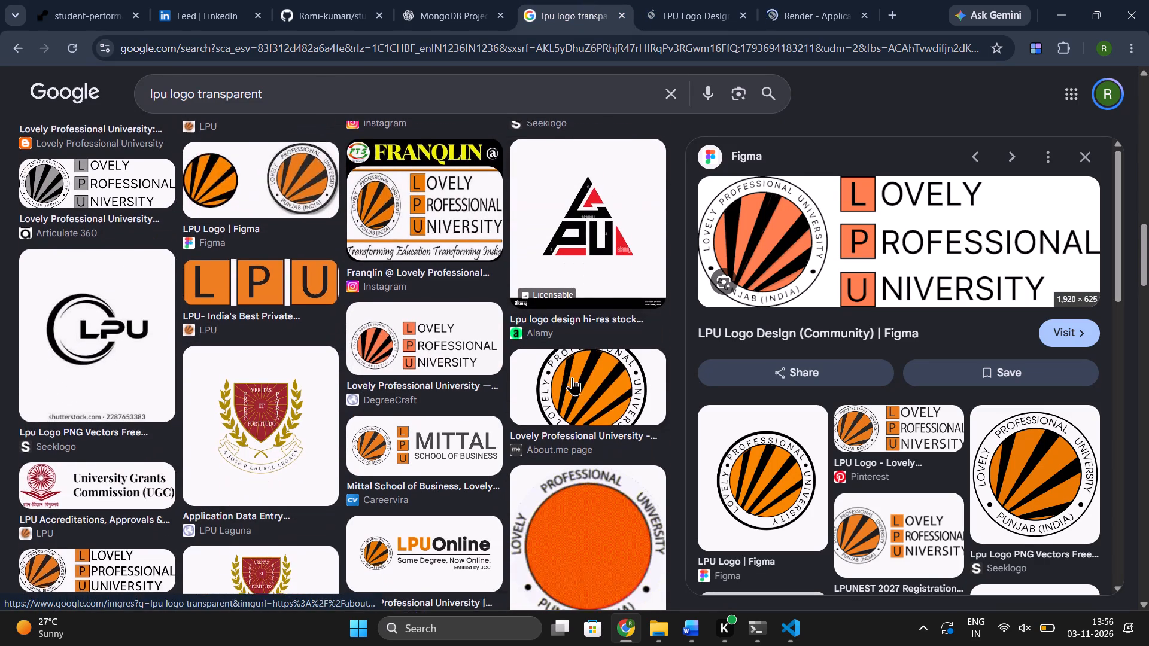
pyautogui.scroll(-3, 572, 377)
pyautogui.scroll(1, 572, 377)
pyautogui.scroll(-1, 572, 377)
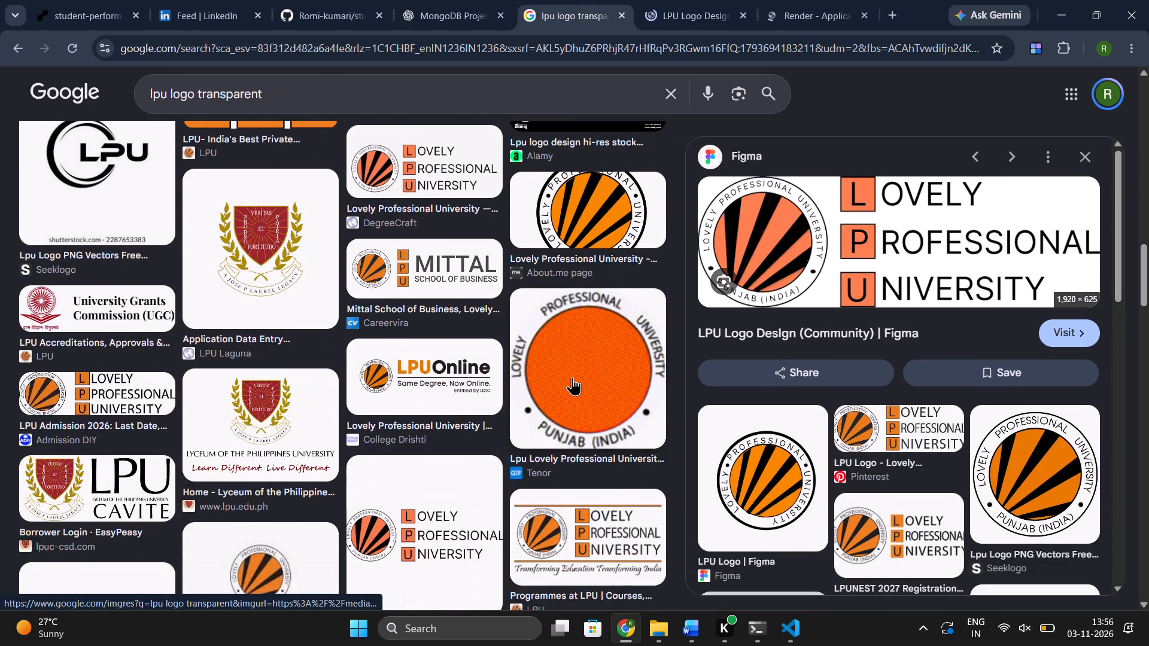
pyautogui.scroll(1, 572, 377)
pyautogui.doubleClick(421, 287)
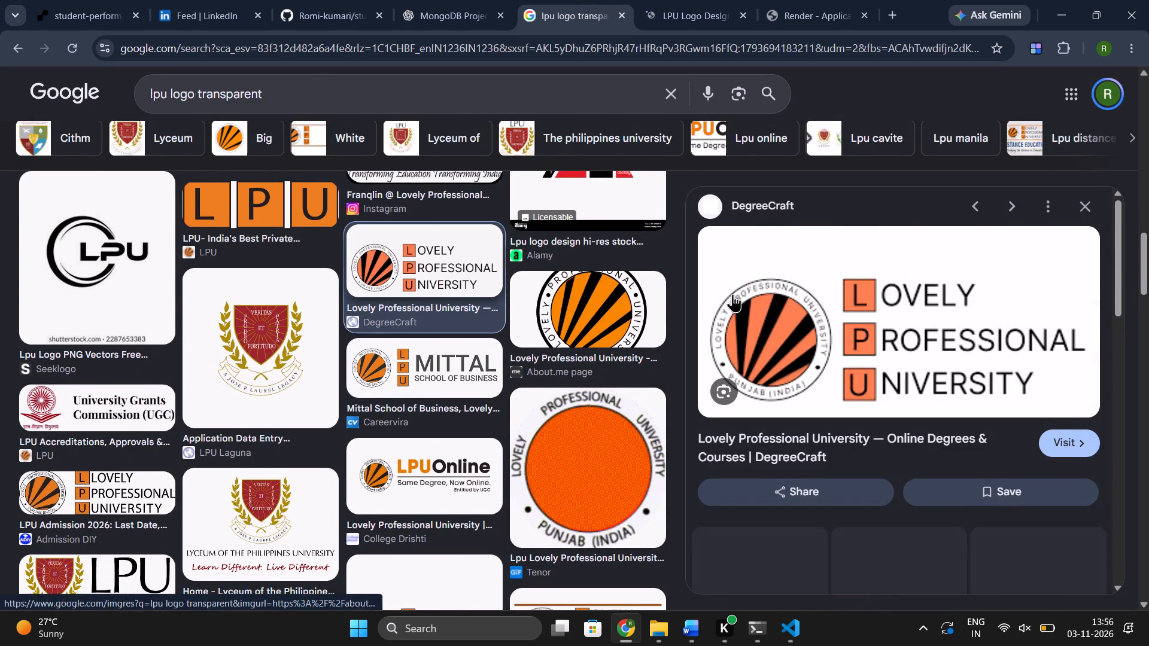
pyautogui.scroll(-2, 494, 375)
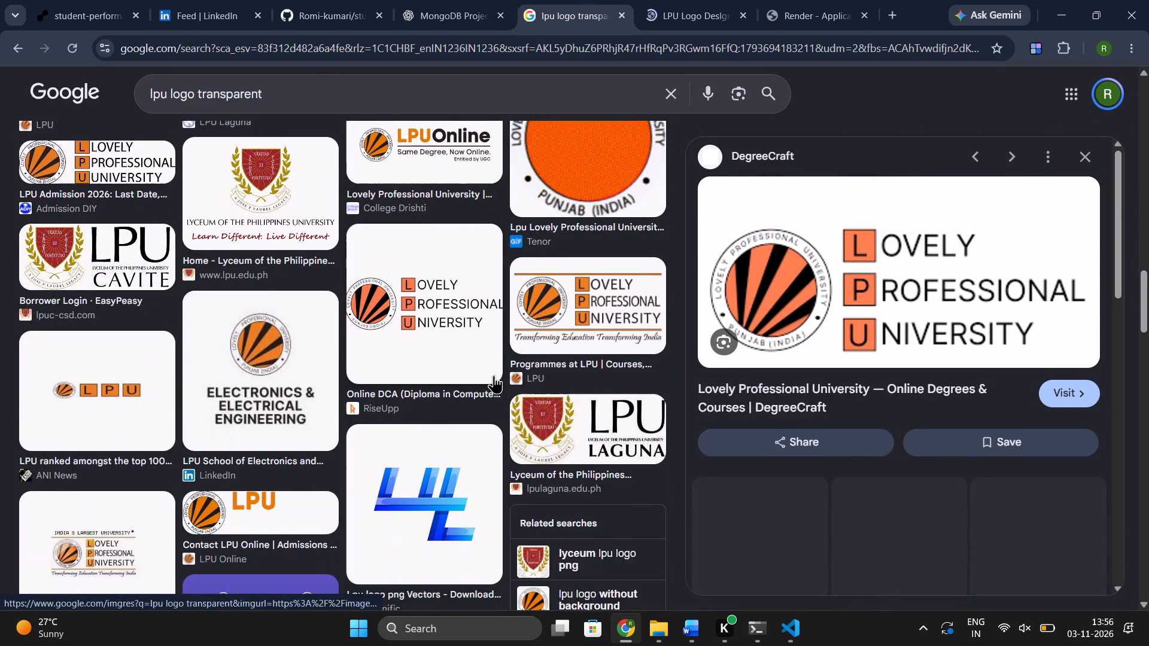
pyautogui.scroll(-2, 494, 375)
pyautogui.click(445, 229)
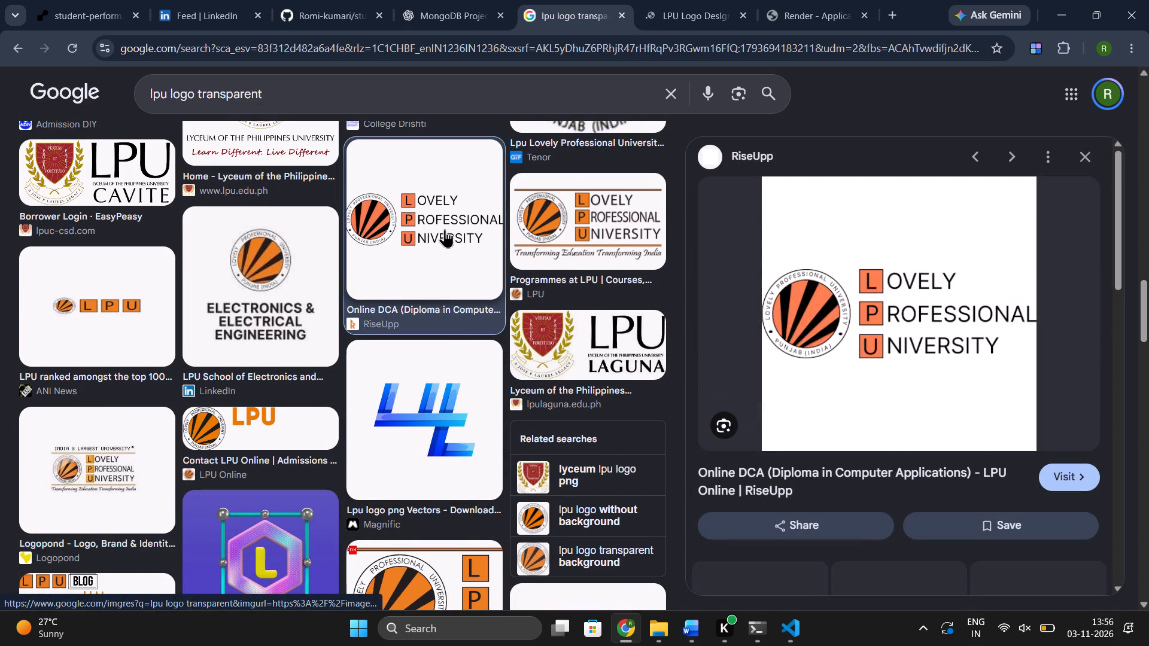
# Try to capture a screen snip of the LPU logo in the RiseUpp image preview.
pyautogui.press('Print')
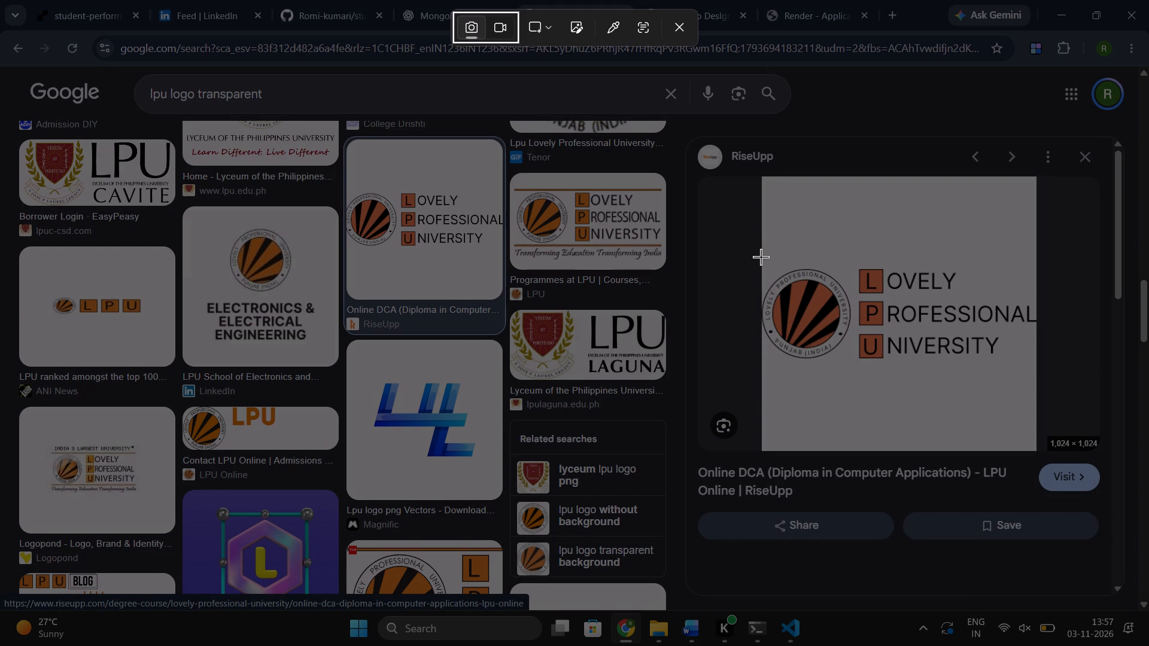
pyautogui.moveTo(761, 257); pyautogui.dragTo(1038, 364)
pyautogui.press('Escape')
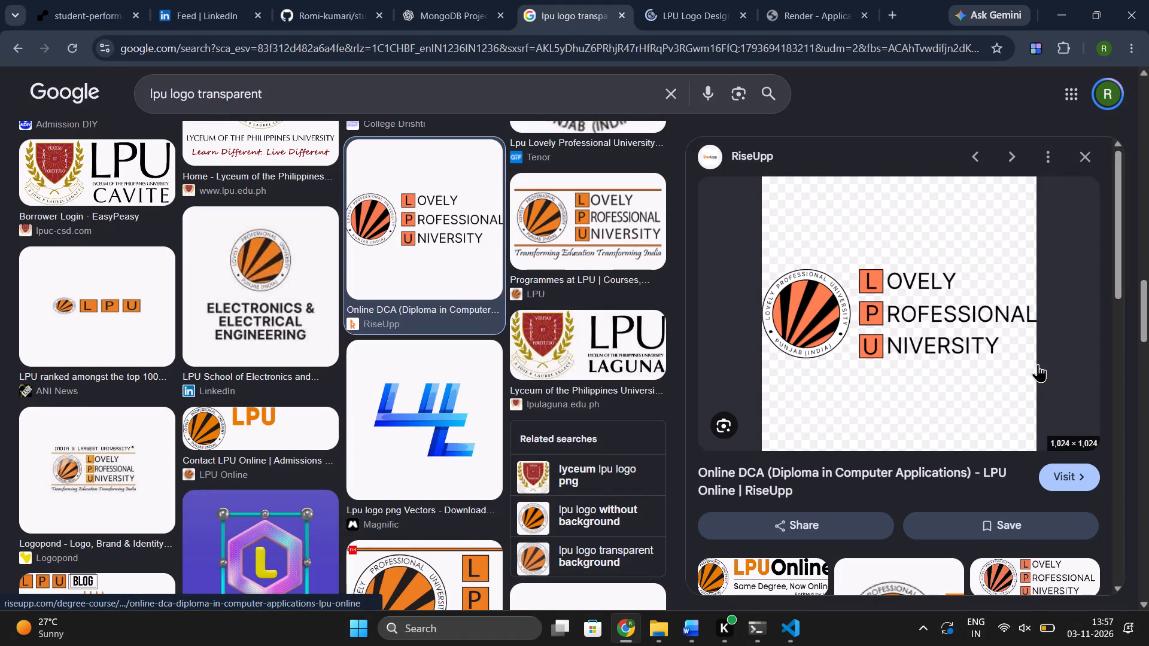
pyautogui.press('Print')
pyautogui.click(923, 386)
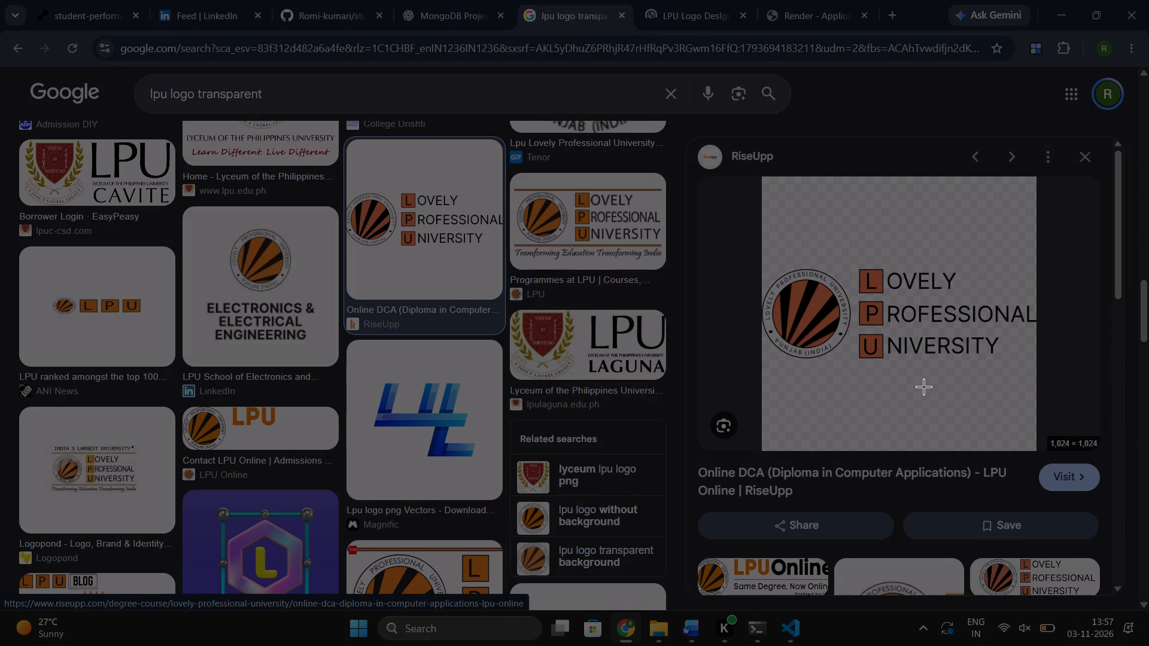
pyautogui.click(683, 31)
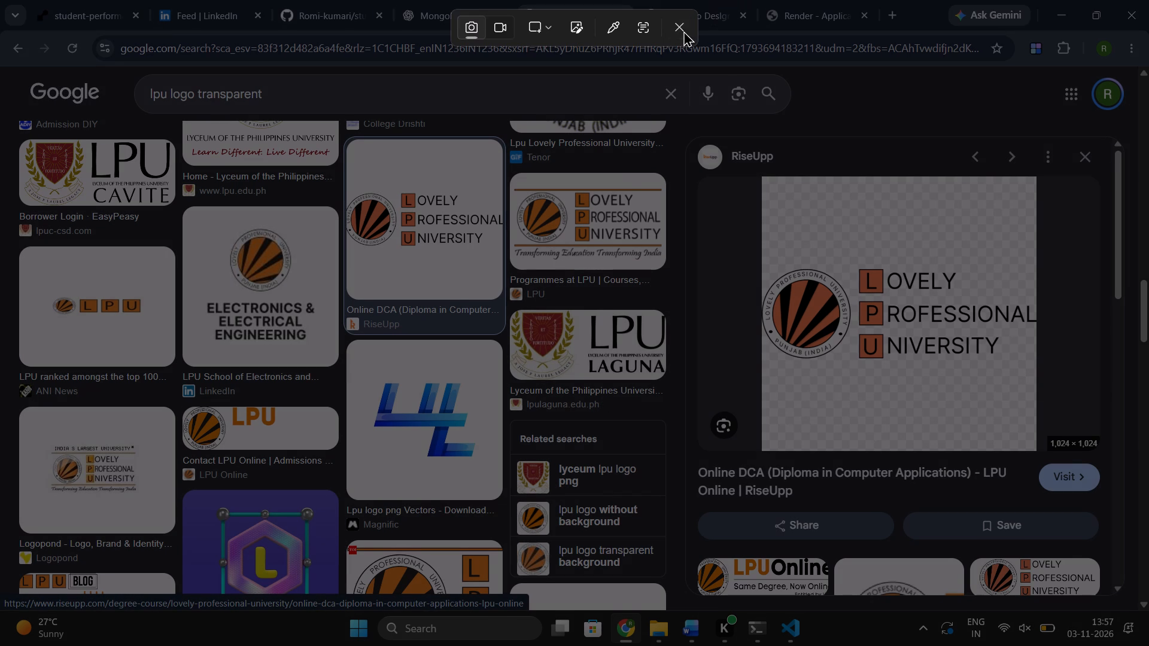
# Open the RiseUpp logo's source page, return to the image results and look through more LPU logos.
pyautogui.doubleClick(823, 202)
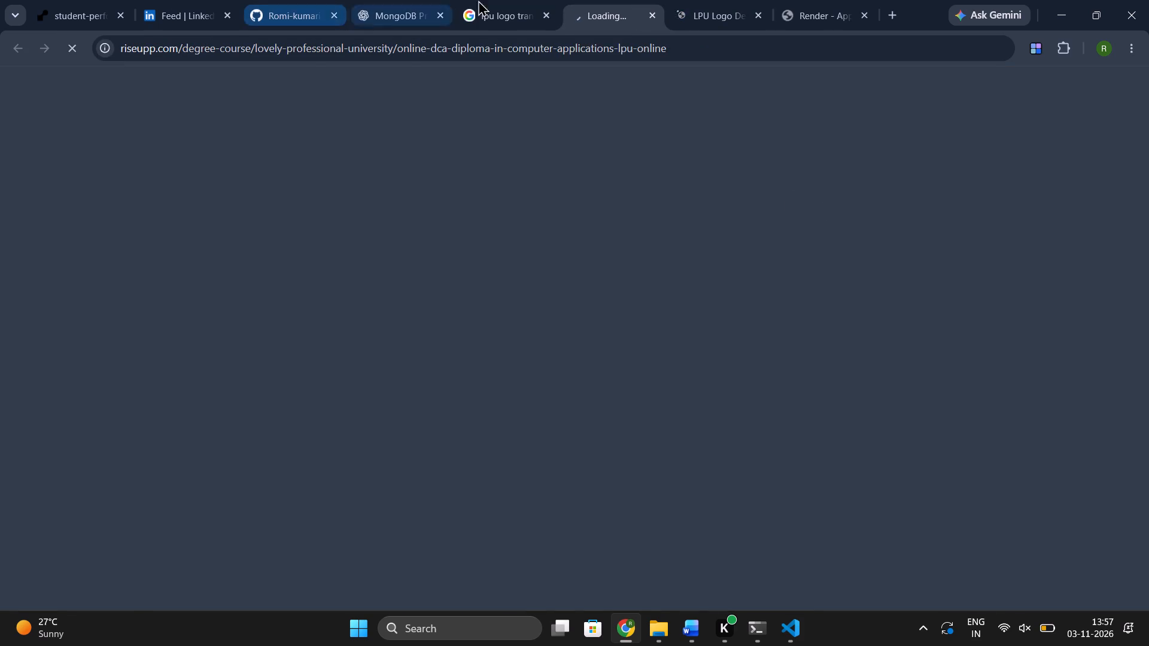
pyautogui.click(482, 0)
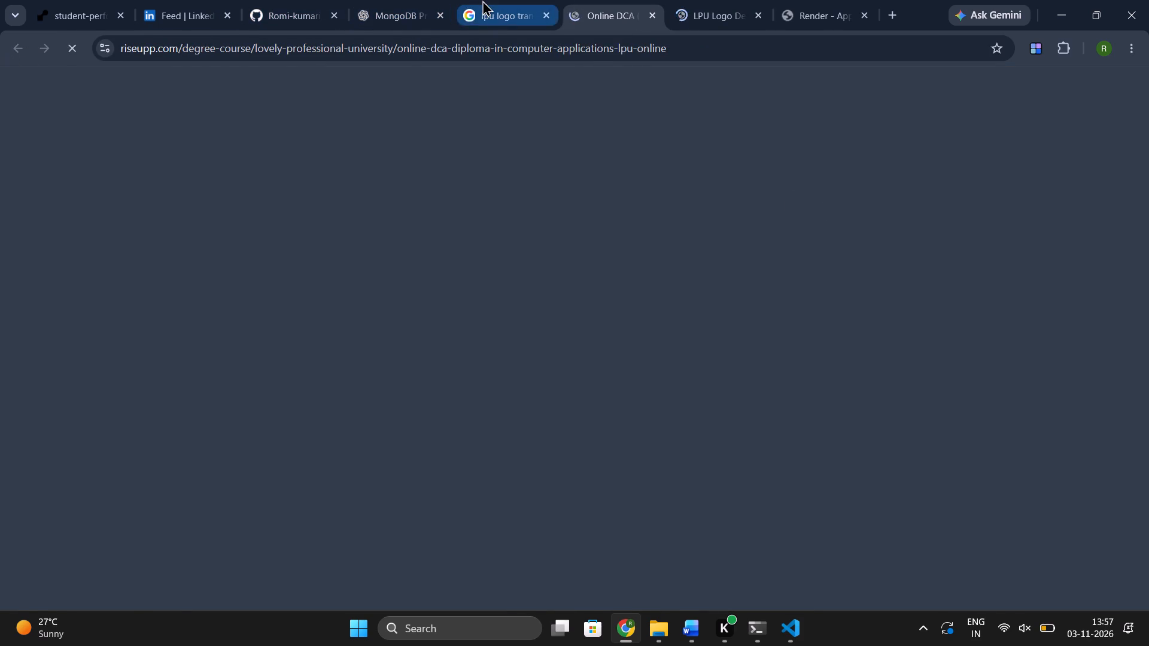
pyautogui.scroll(-3, 435, 331)
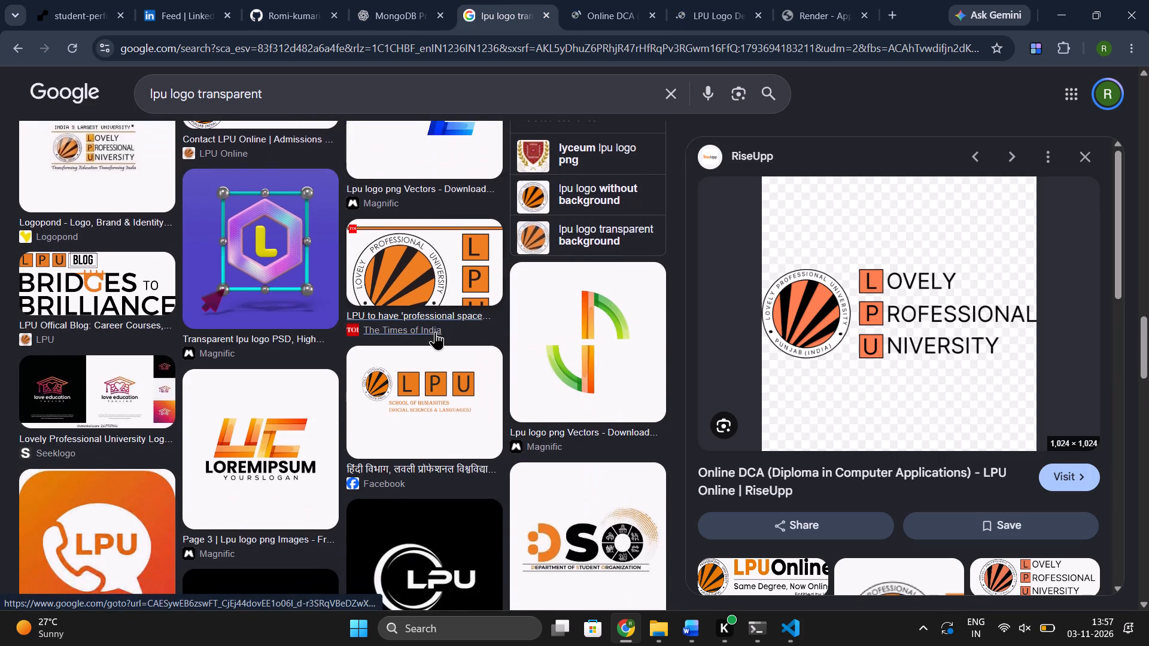
pyautogui.scroll(-6, 435, 331)
pyautogui.scroll(1, 435, 331)
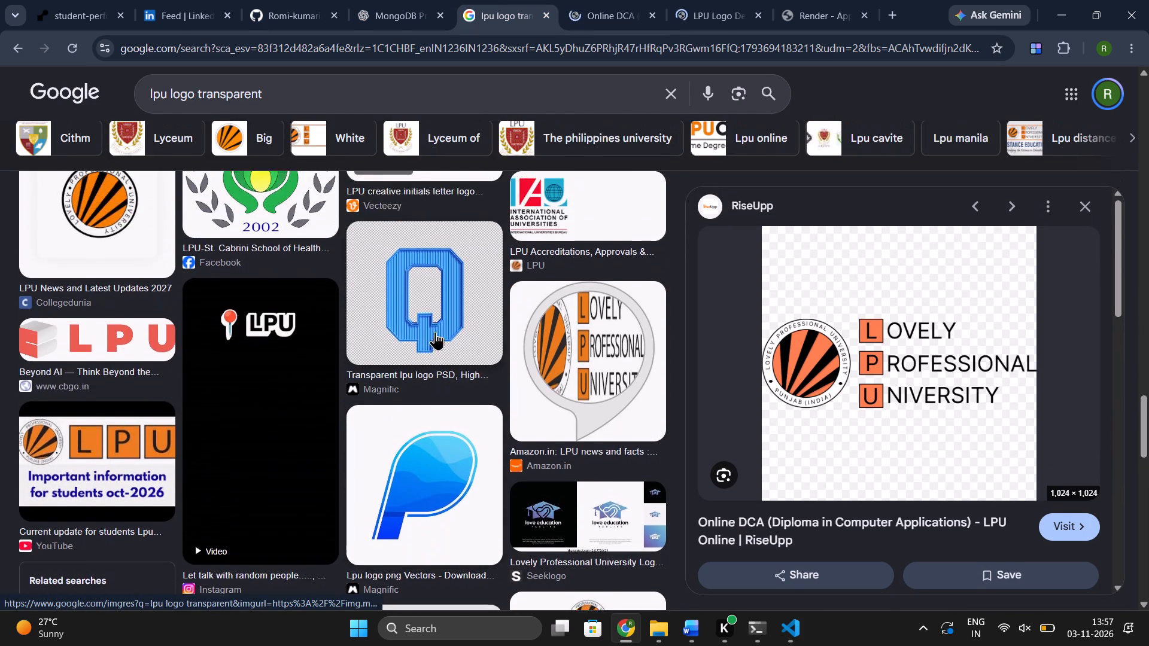
pyautogui.scroll(1, 435, 331)
# Switch to Word, search the stock icons and stock images for "LPU" and close the library without inserting anything.
pyautogui.click(679, 641)
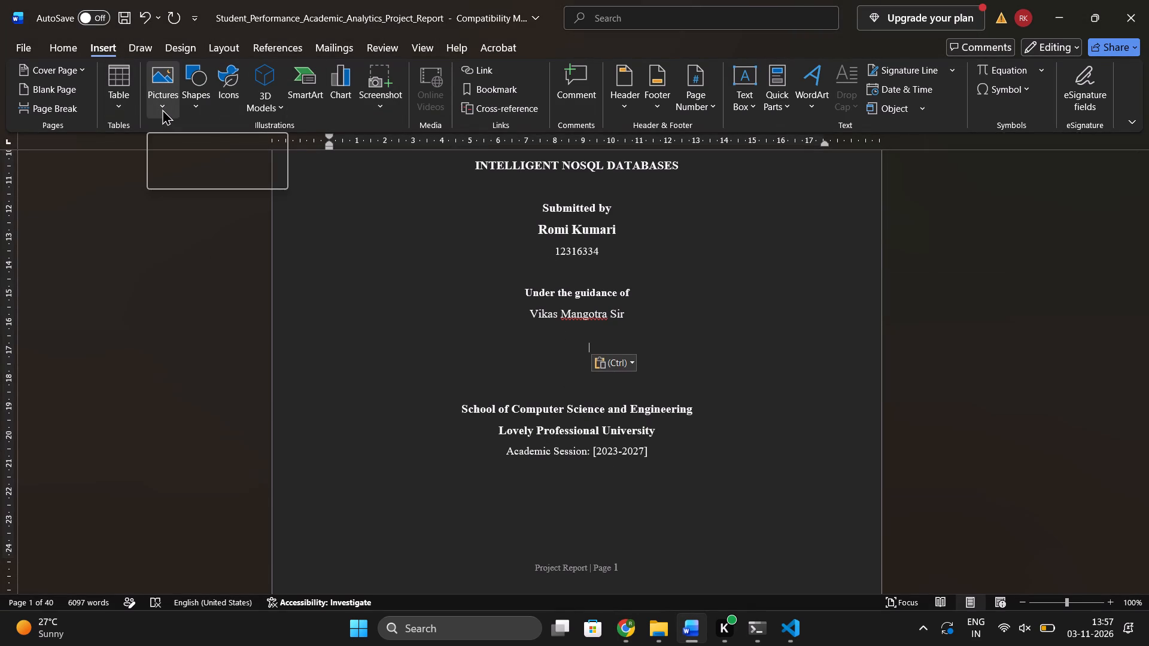
pyautogui.click(240, 92)
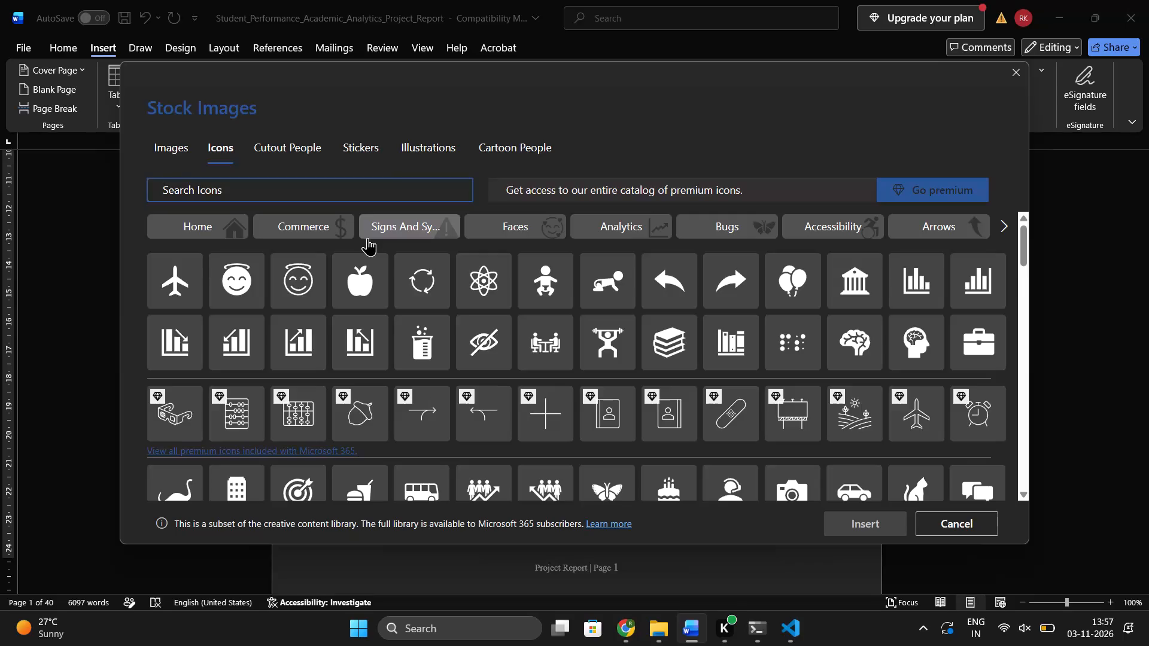
pyautogui.click(265, 199)
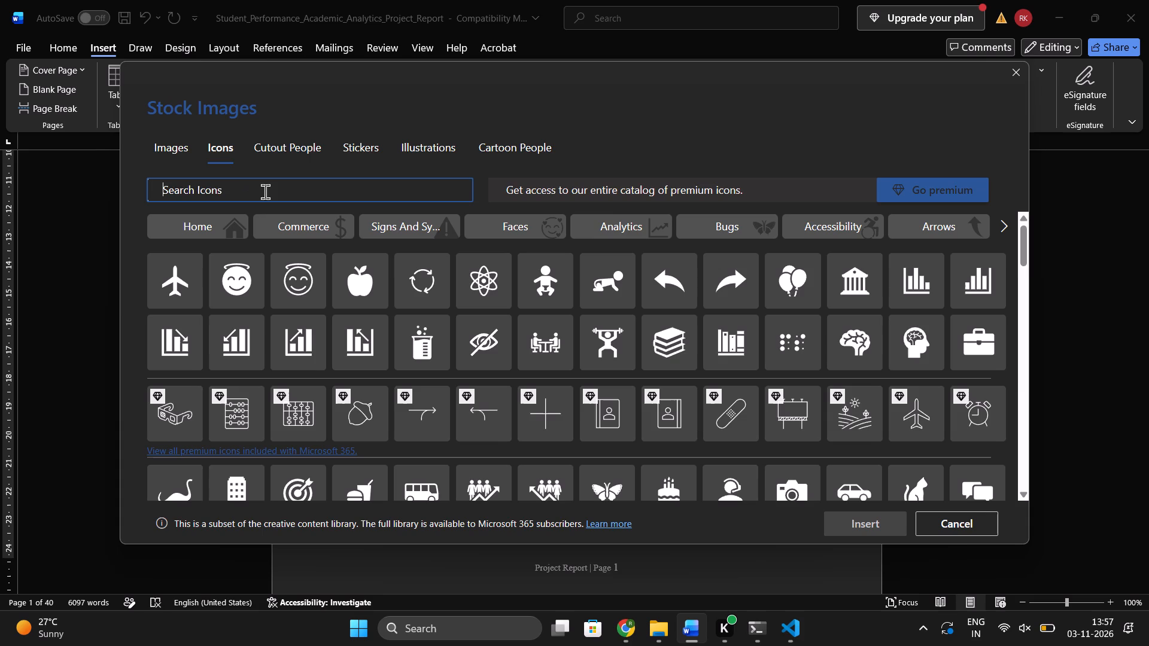
pyautogui.write('LPU')
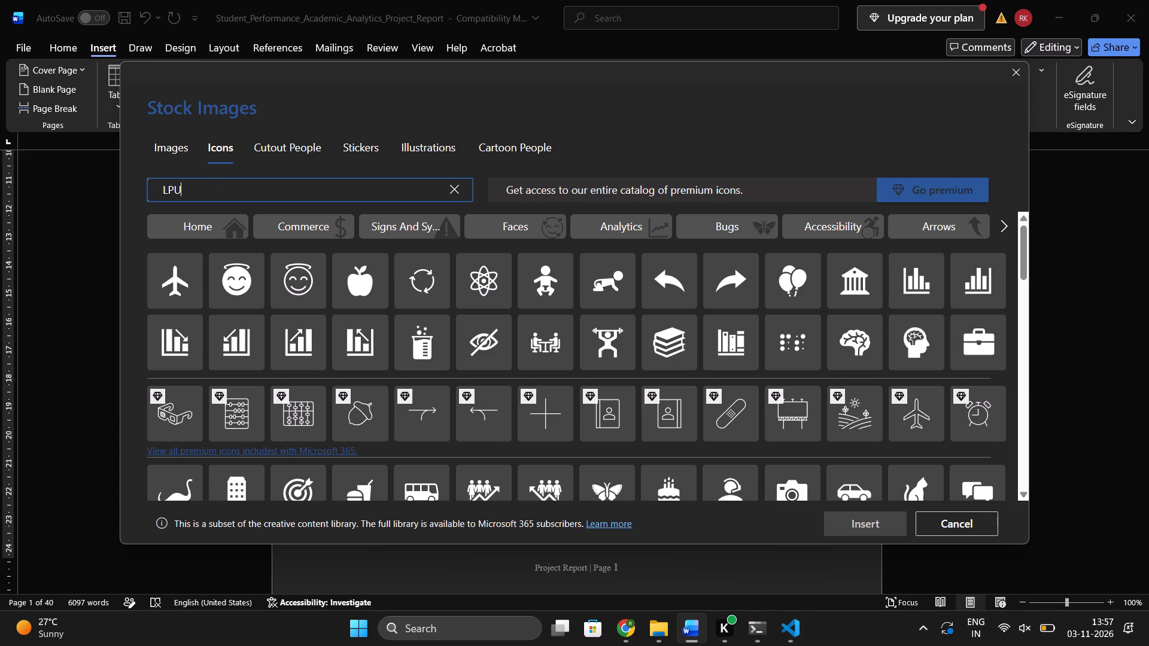
pyautogui.press('BackSpace')
pyautogui.press('BackSpace')
pyautogui.press('BackSpace')
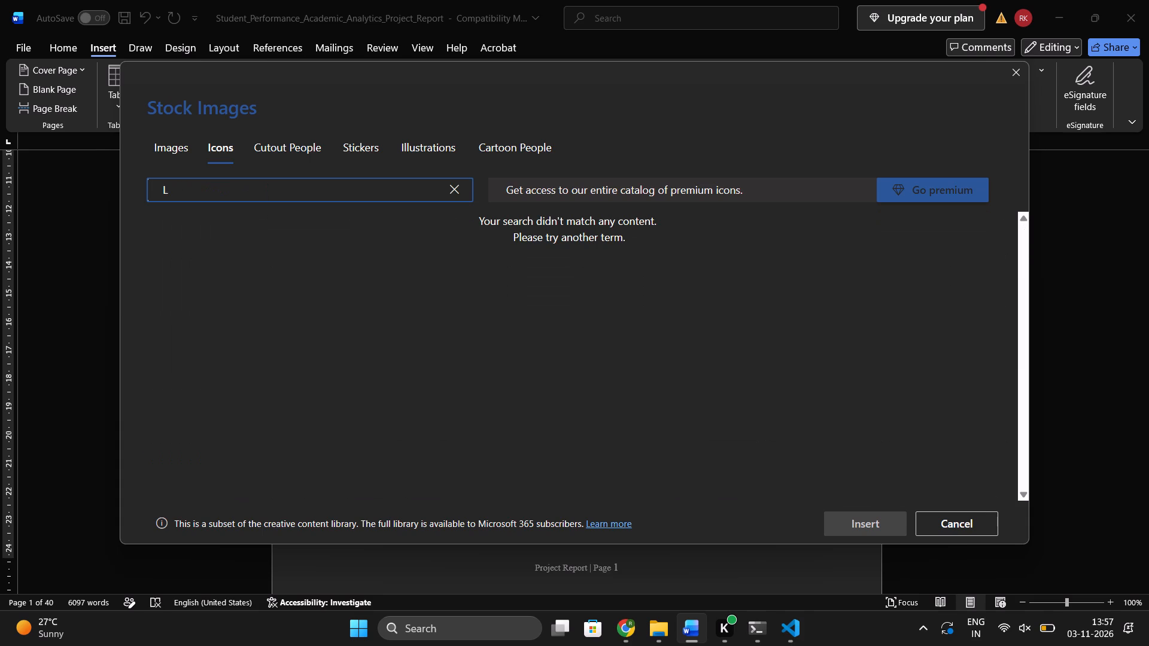
pyautogui.press('BackSpace')
pyautogui.click(160, 145)
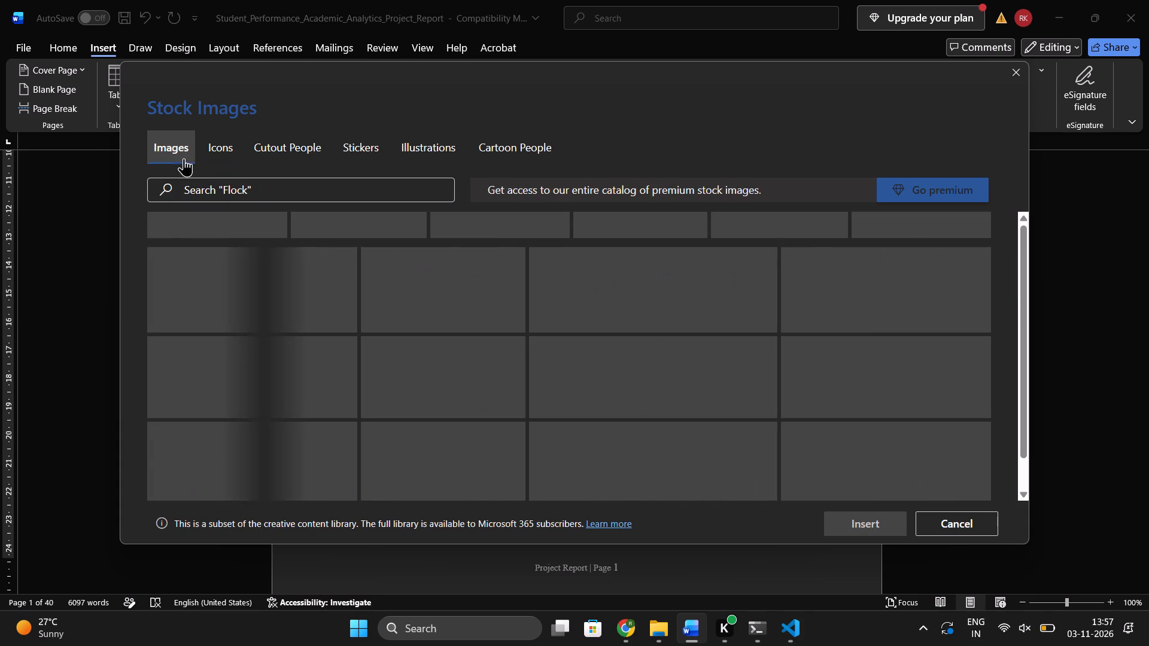
pyautogui.click(207, 184)
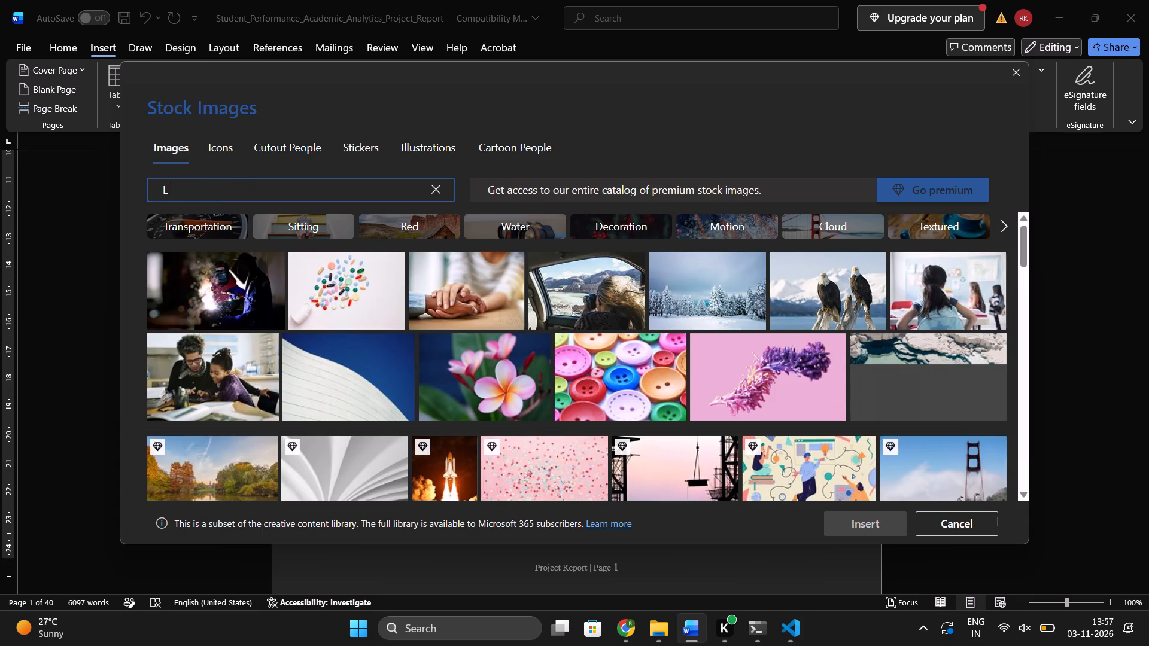
pyautogui.press('Return')
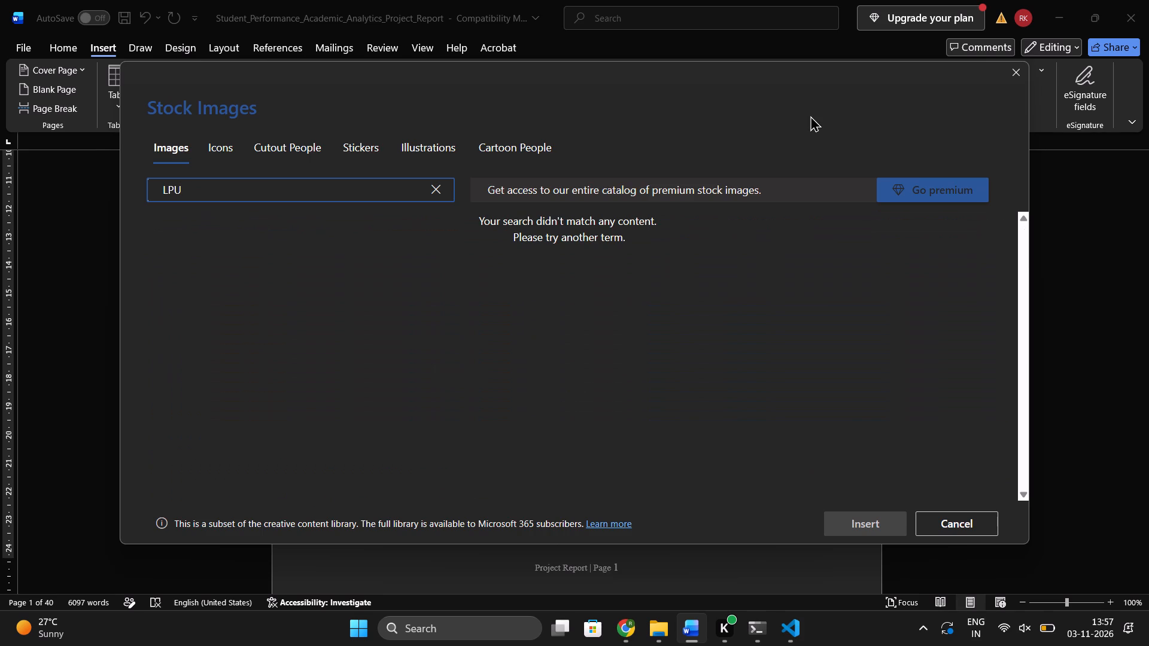
pyautogui.click(1018, 75)
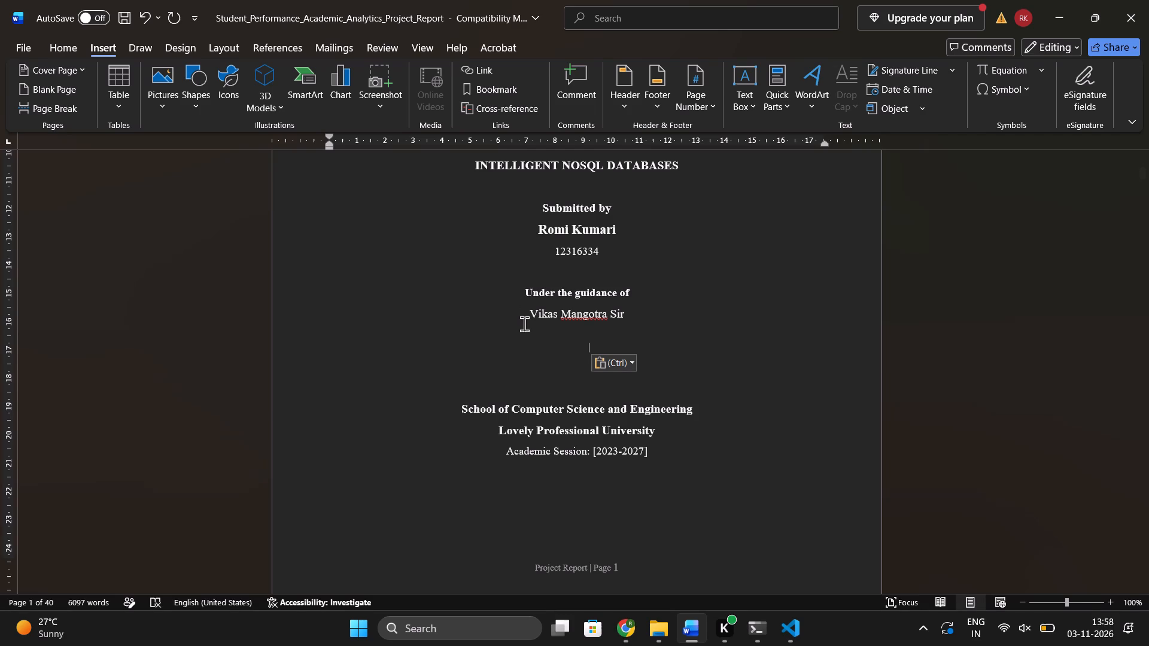
pyautogui.click(524, 324)
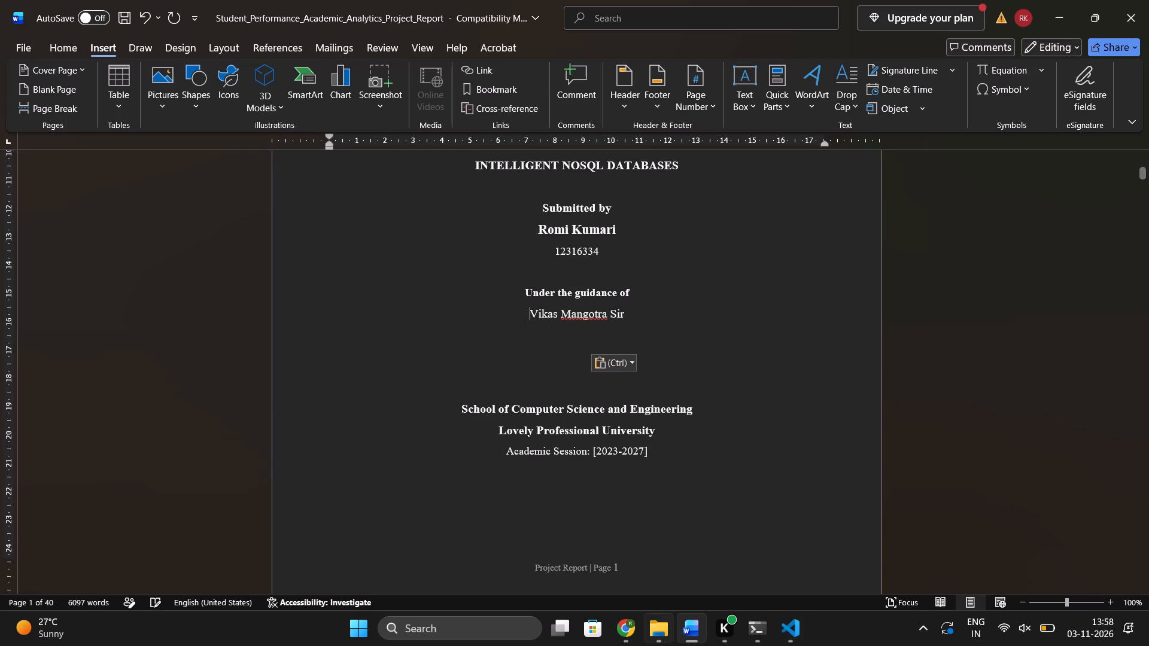
pyautogui.click(627, 635)
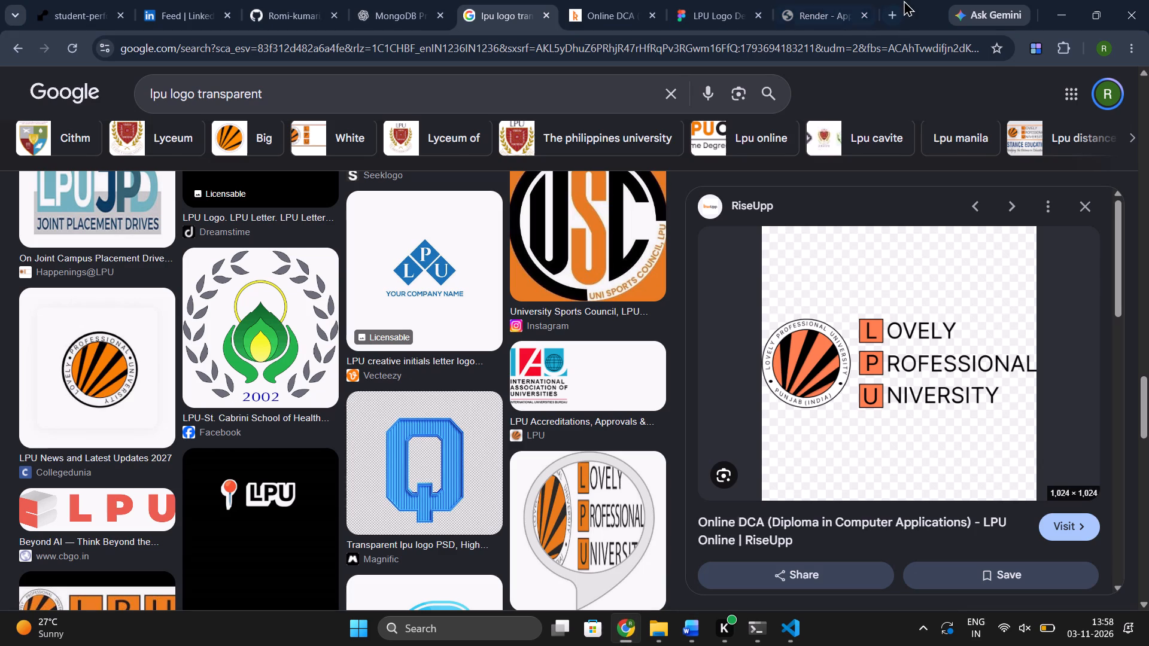
pyautogui.click(411, 0)
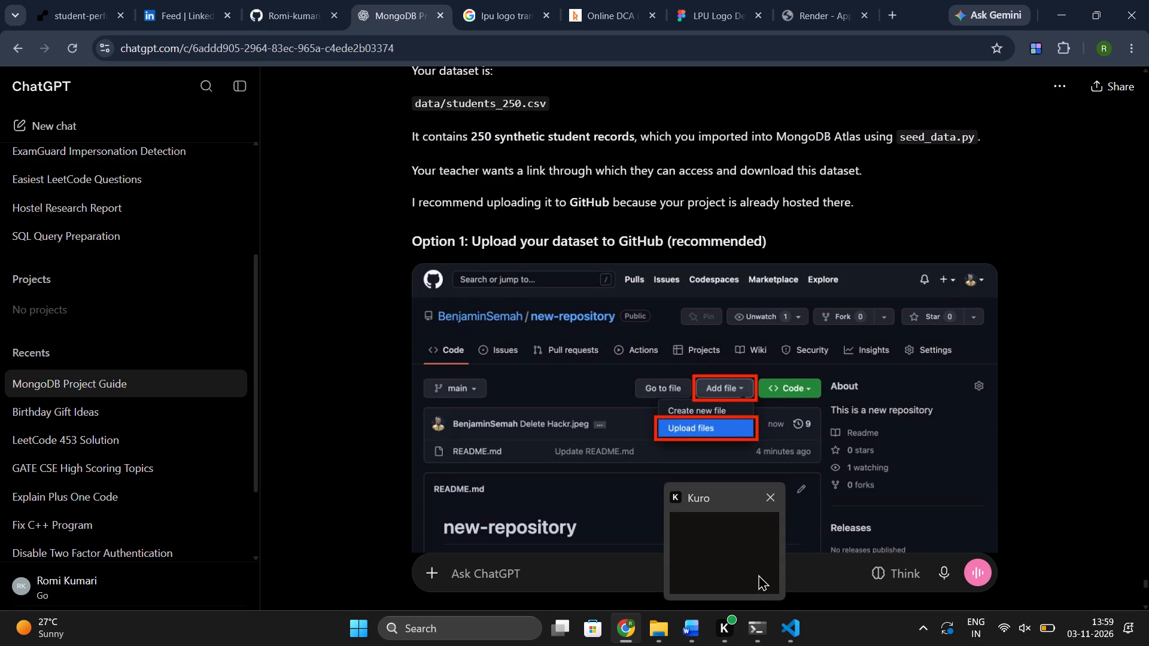
# Open students_250.csv from the data folder of the student-performance-analytics GitHub repository and look through its records.
pyautogui.click(260, 0)
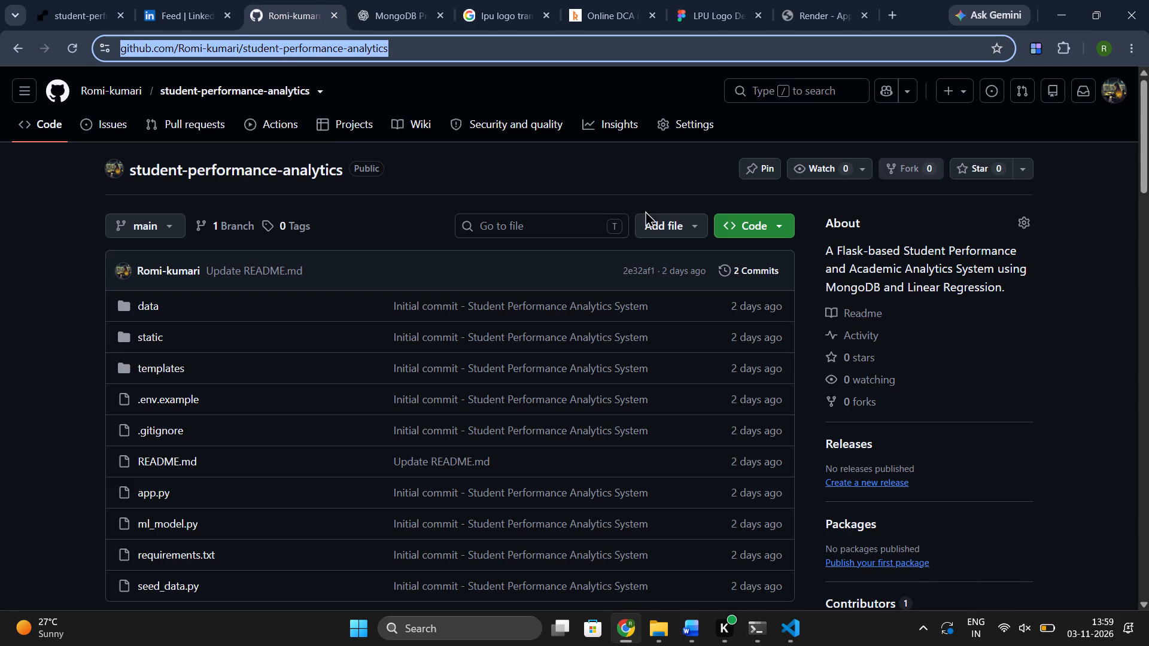
pyautogui.scroll(-2, 499, 330)
pyautogui.scroll(1, 499, 330)
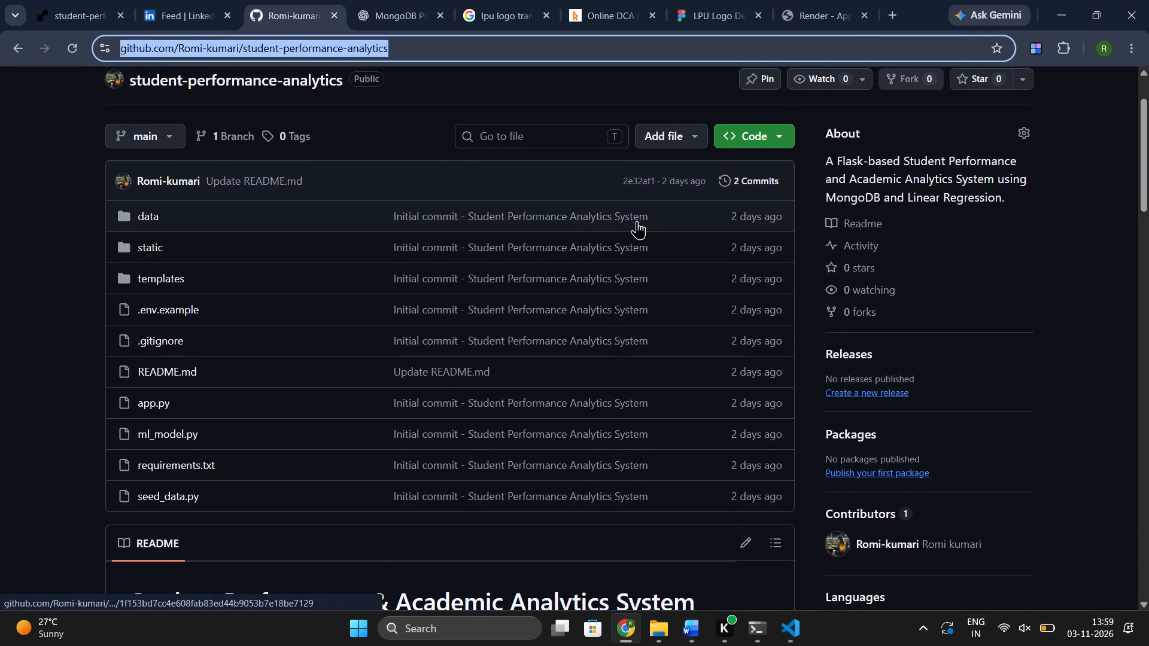
pyautogui.click(147, 213)
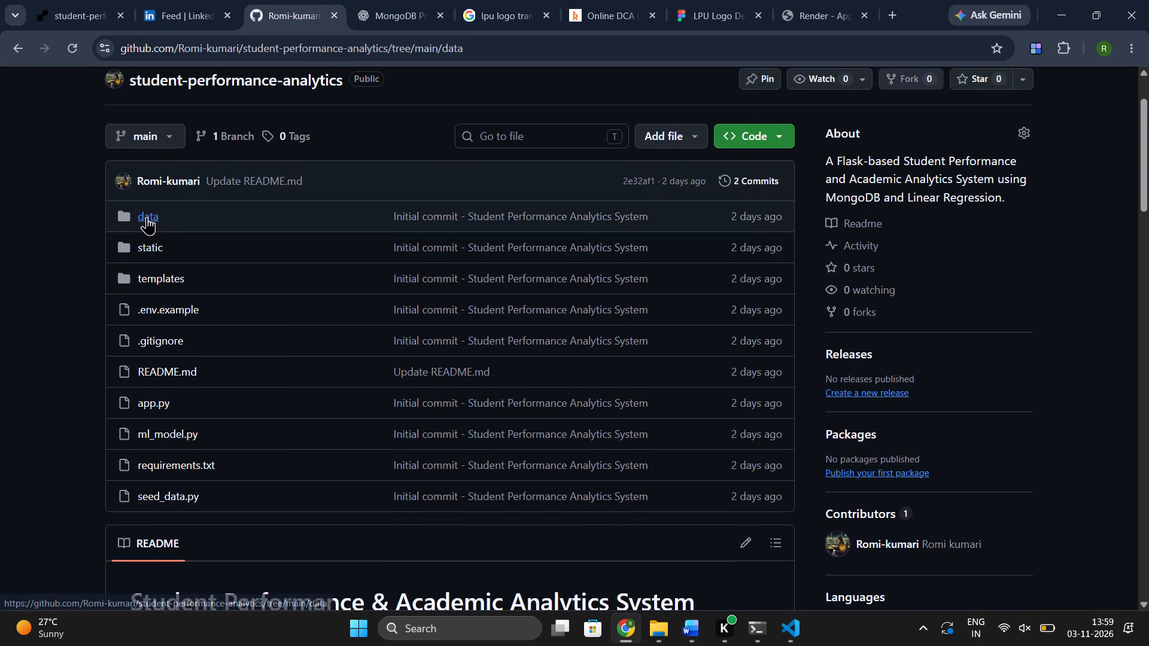
pyautogui.click(147, 217)
pyautogui.doubleClick(147, 217)
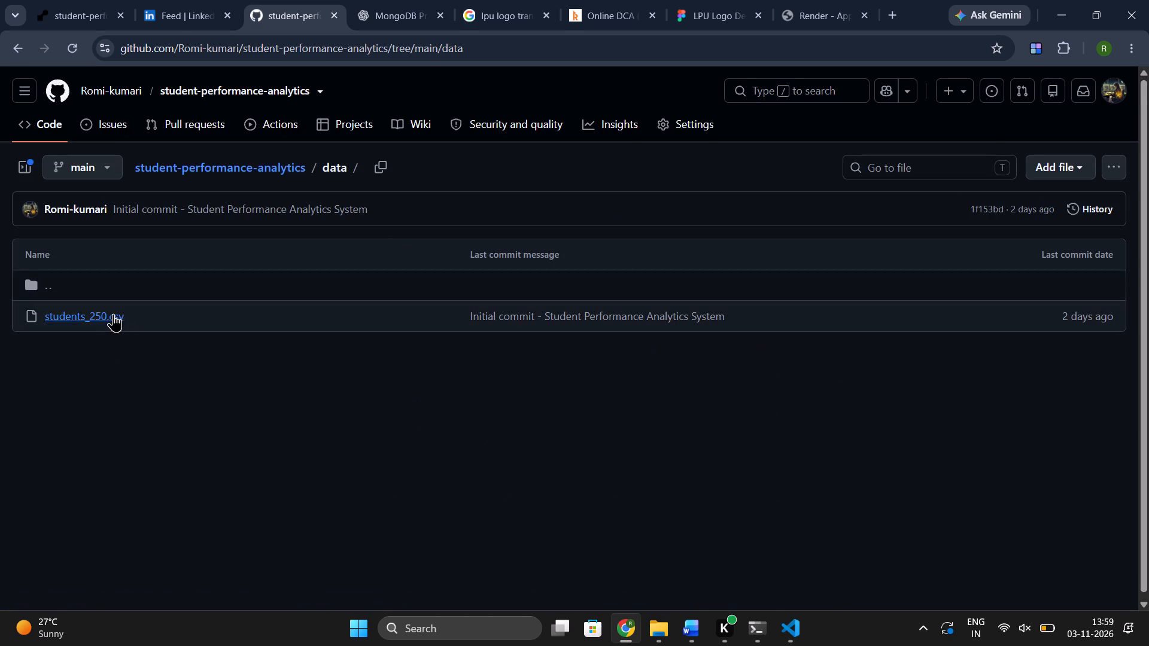
pyautogui.click(113, 313)
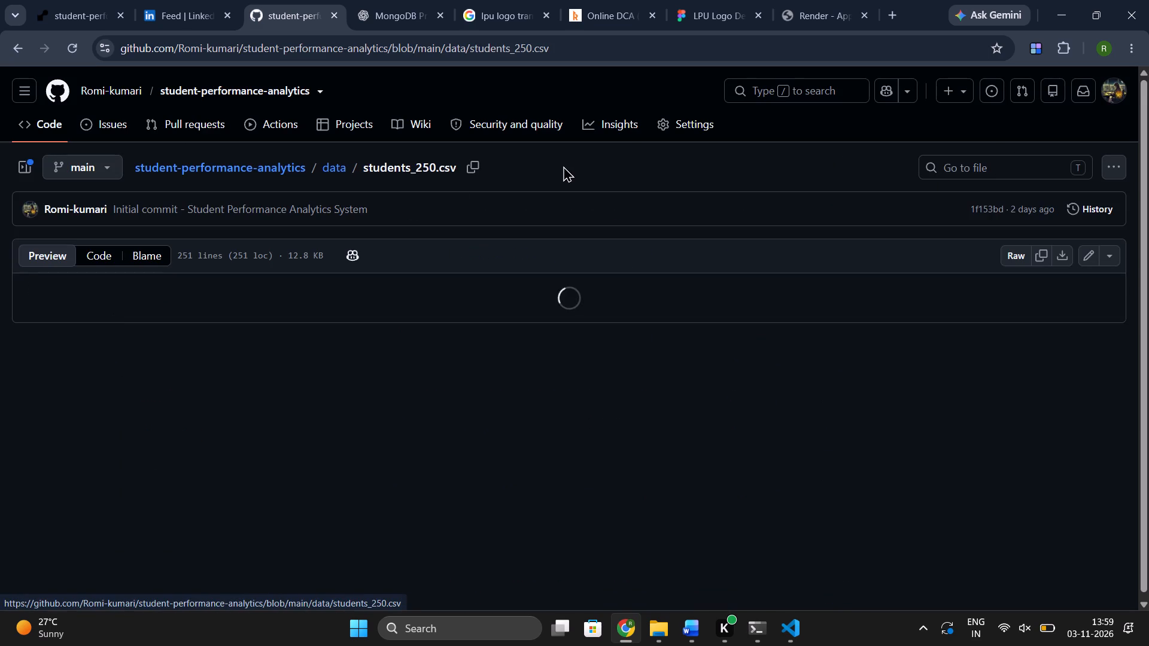
pyautogui.scroll(-13, 411, 456)
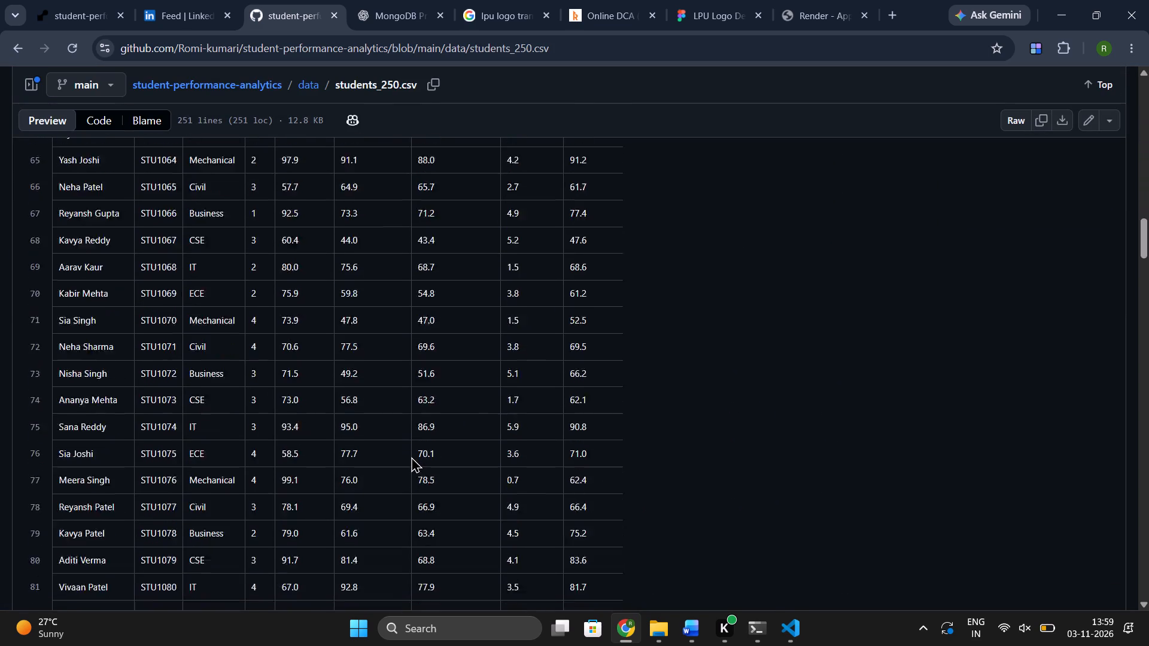
pyautogui.scroll(-15, 411, 456)
pyautogui.click(200, 0)
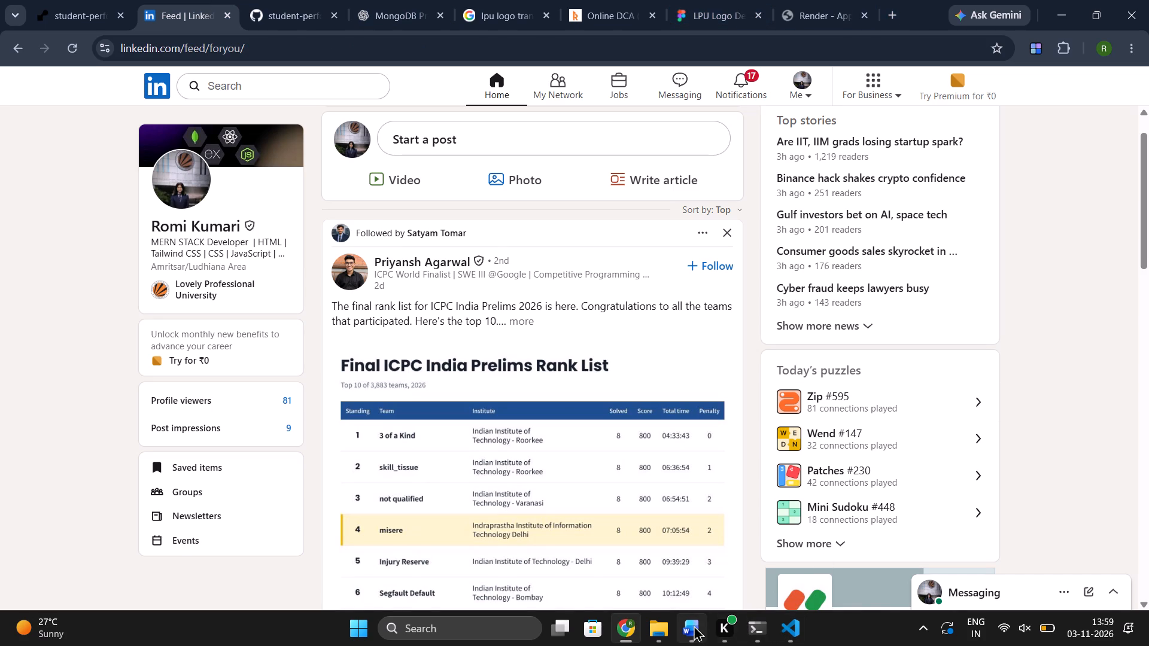
# Switch to the Word report and look through it from the cover page to the References section.
pyautogui.click(694, 625)
pyautogui.scroll(1, 639, 426)
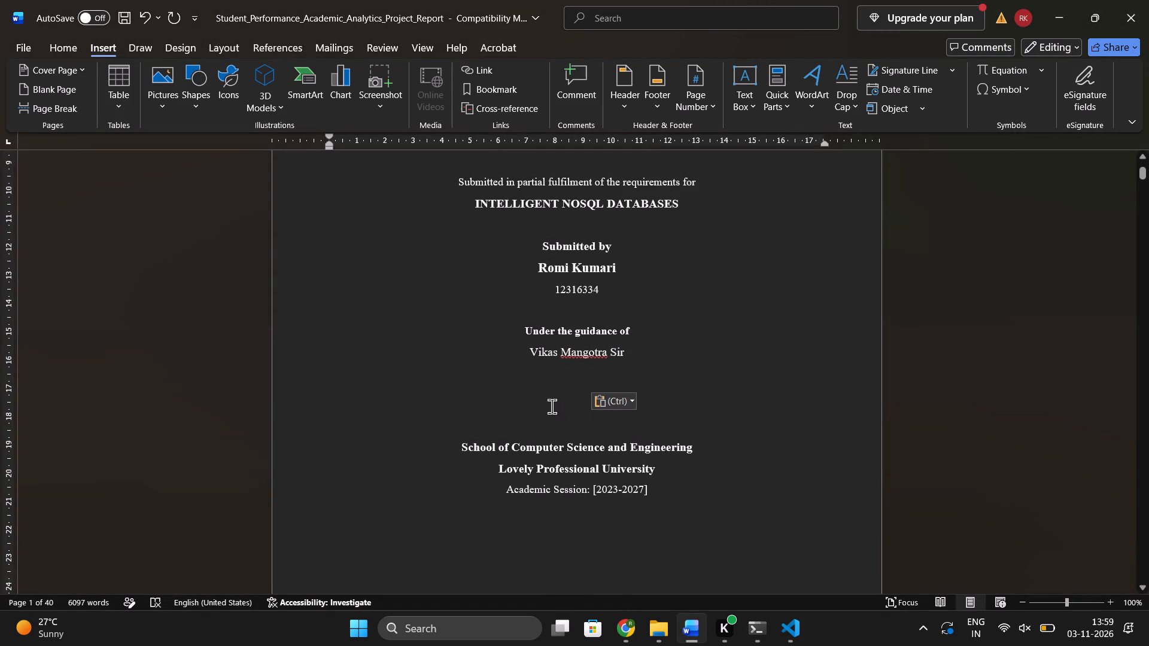
pyautogui.click(552, 406)
pyautogui.scroll(-7, 552, 406)
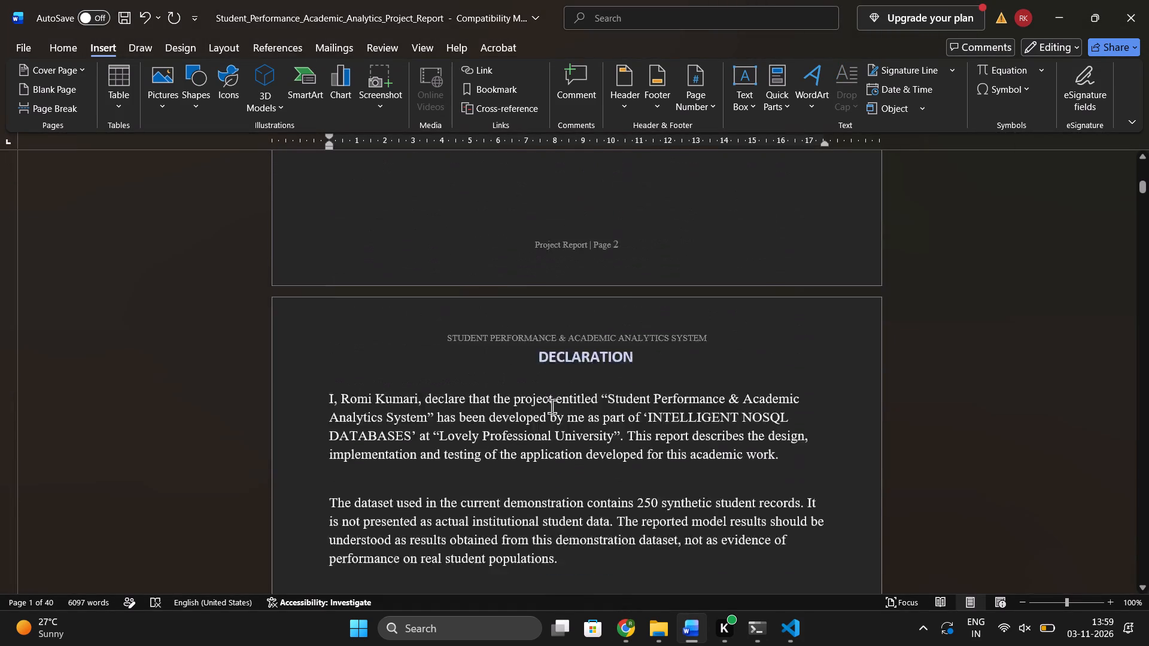
pyautogui.scroll(-2, 552, 406)
pyautogui.scroll(5, 552, 406)
pyautogui.scroll(-8, 552, 406)
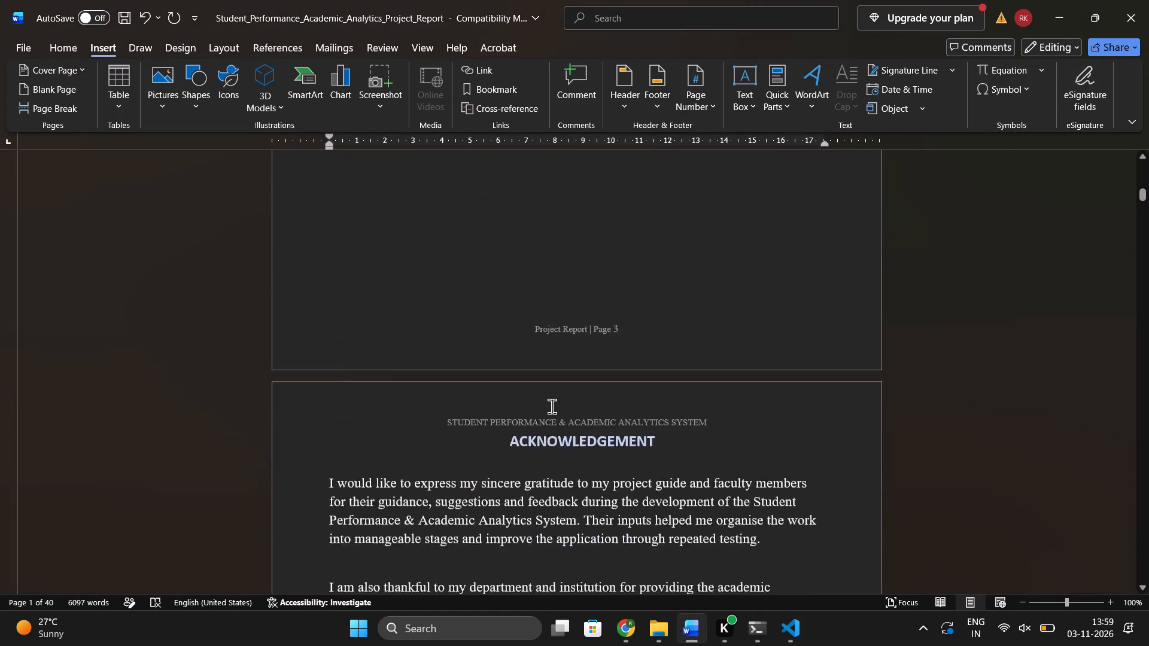
pyautogui.scroll(7, 552, 406)
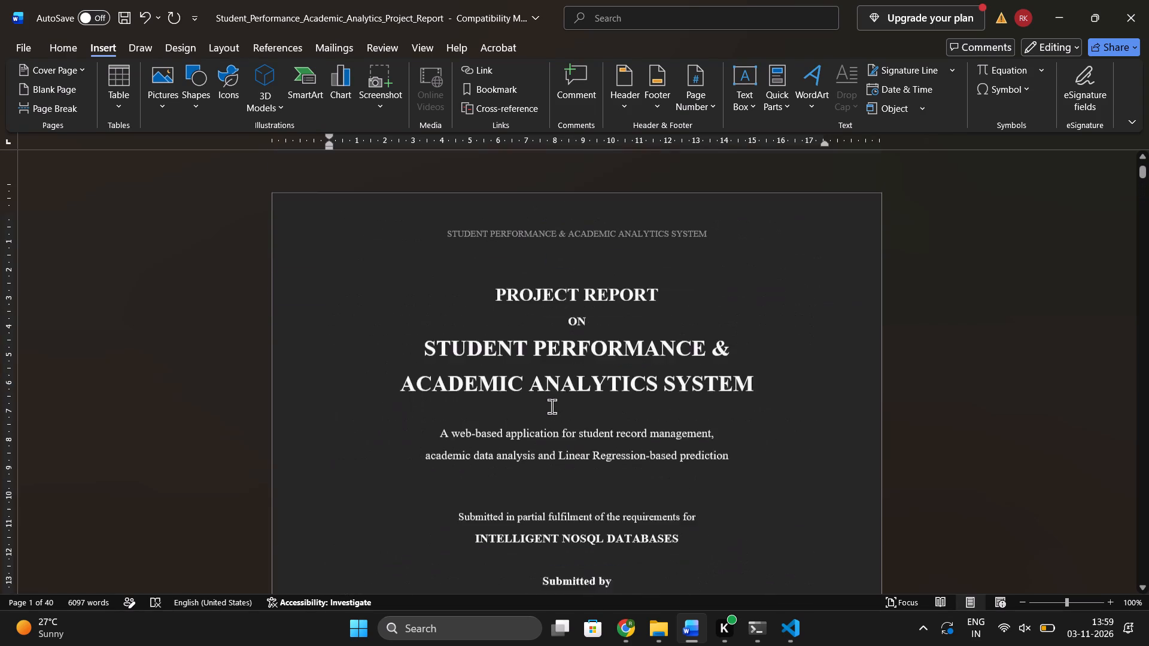
pyautogui.scroll(2, 552, 406)
pyautogui.scroll(-20, 552, 406)
pyautogui.scroll(-12, 552, 406)
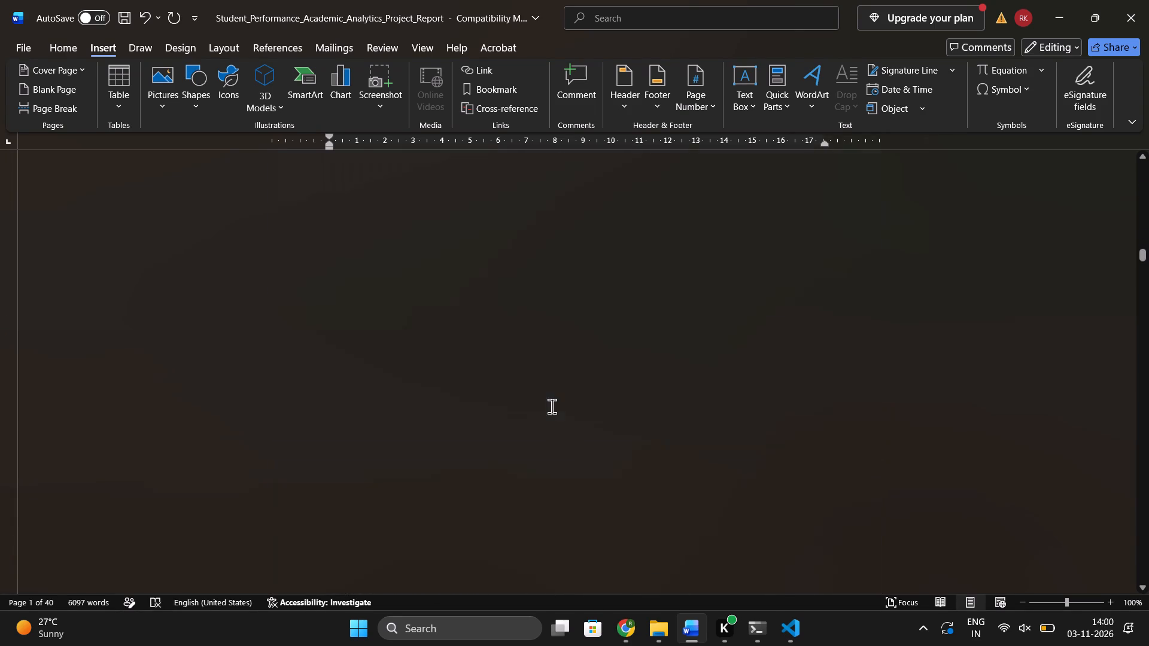
pyautogui.scroll(-11, 552, 406)
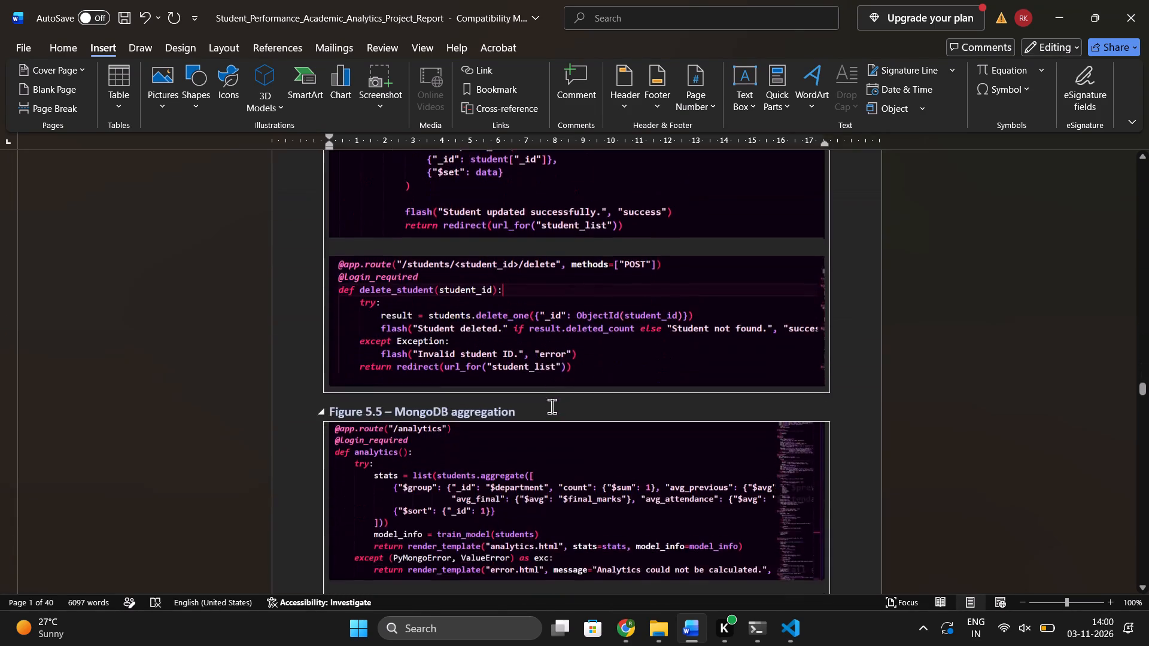
pyautogui.scroll(-14, 552, 406)
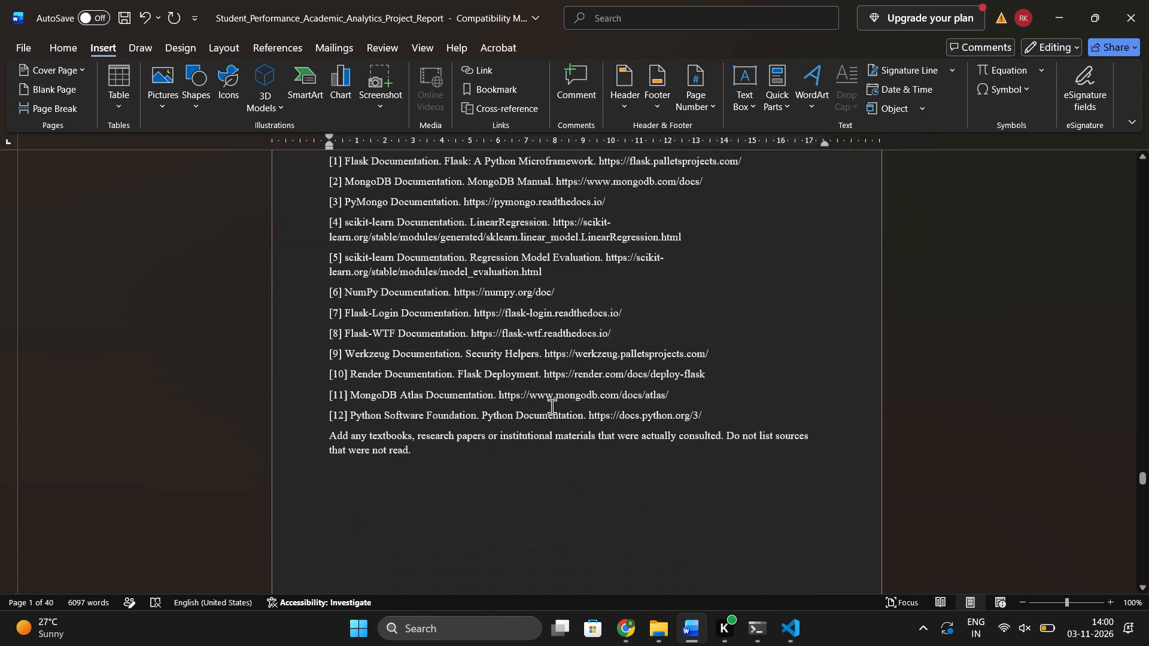
pyautogui.scroll(-4, 552, 406)
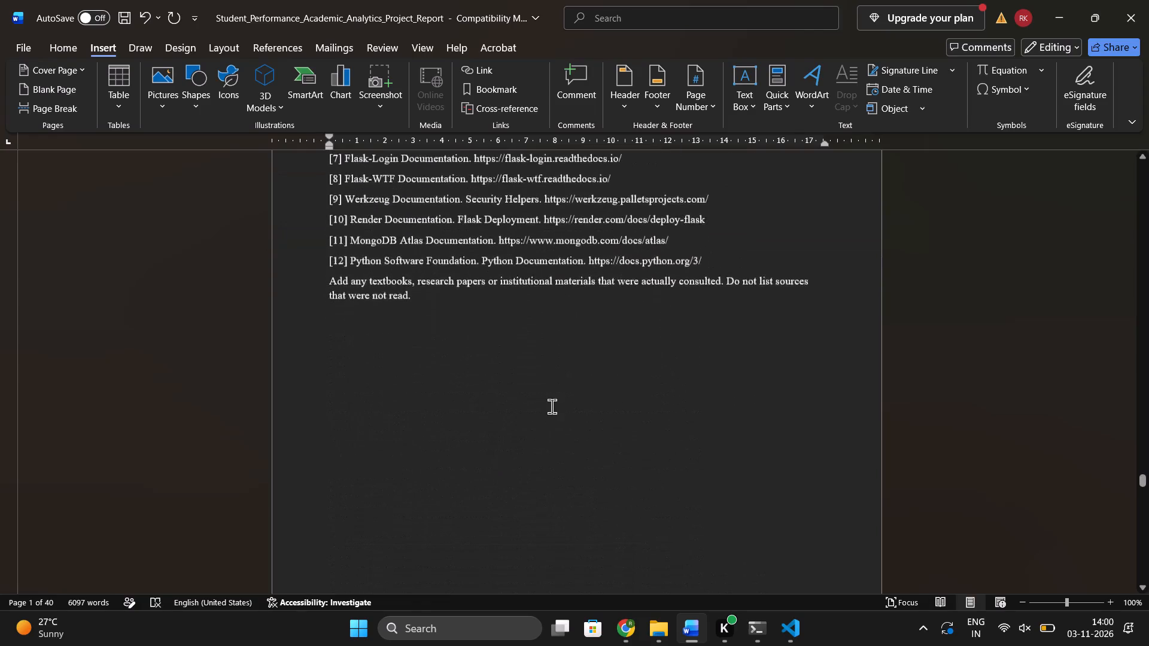
pyautogui.scroll(-3, 552, 406)
pyautogui.scroll(4, 552, 406)
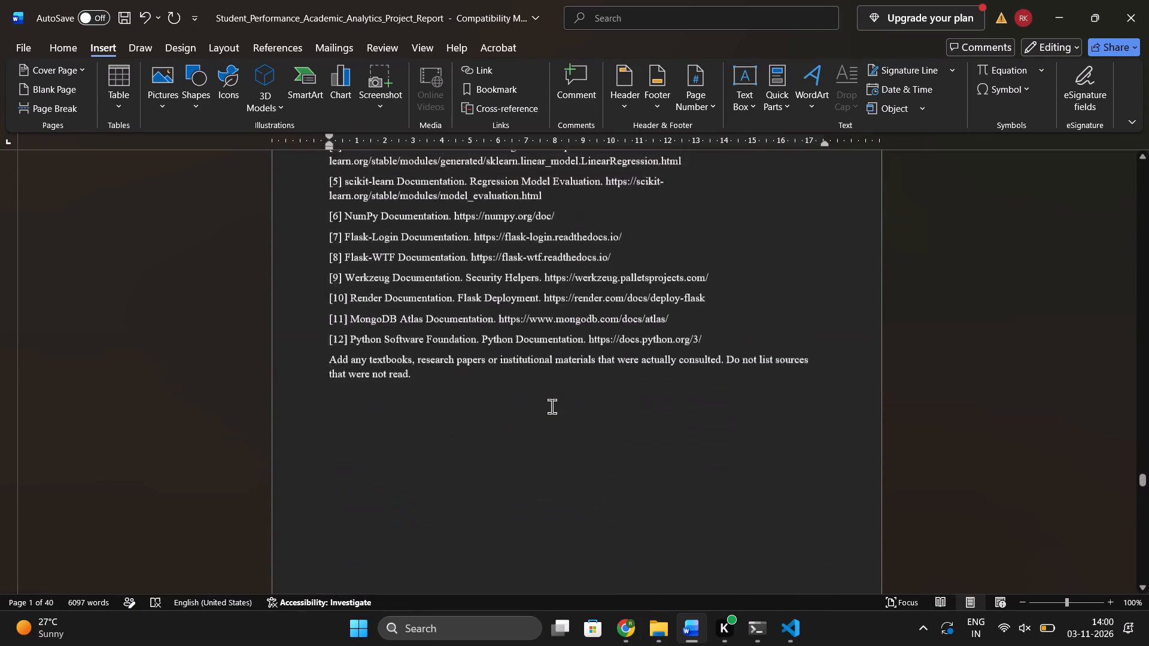
pyautogui.scroll(1, 552, 406)
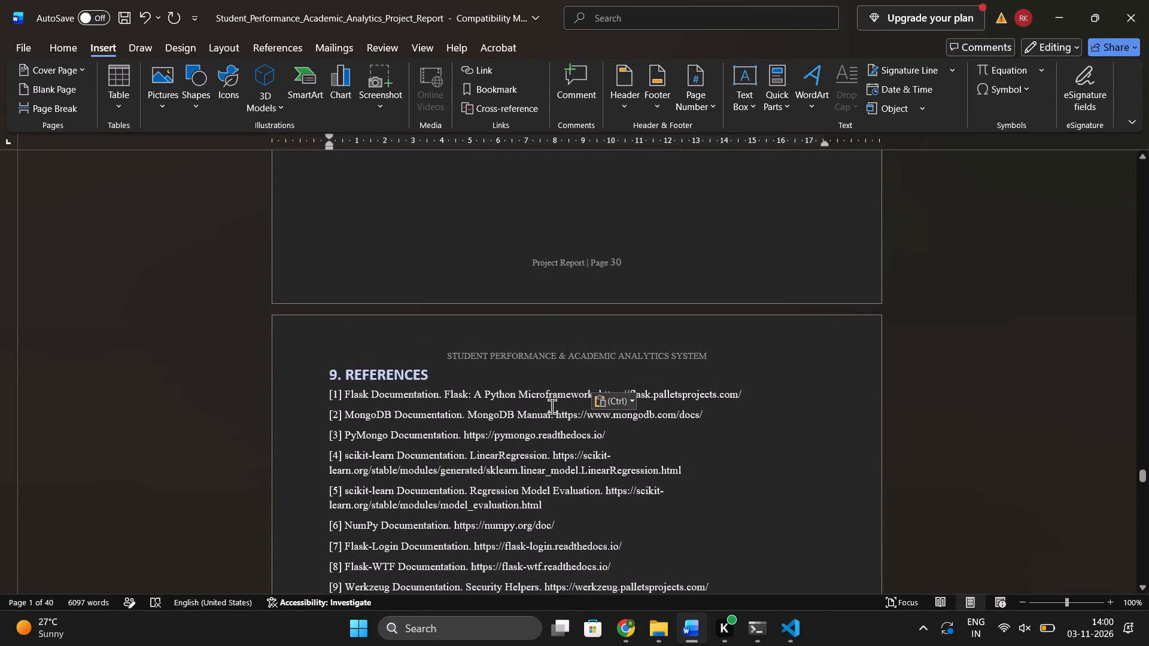
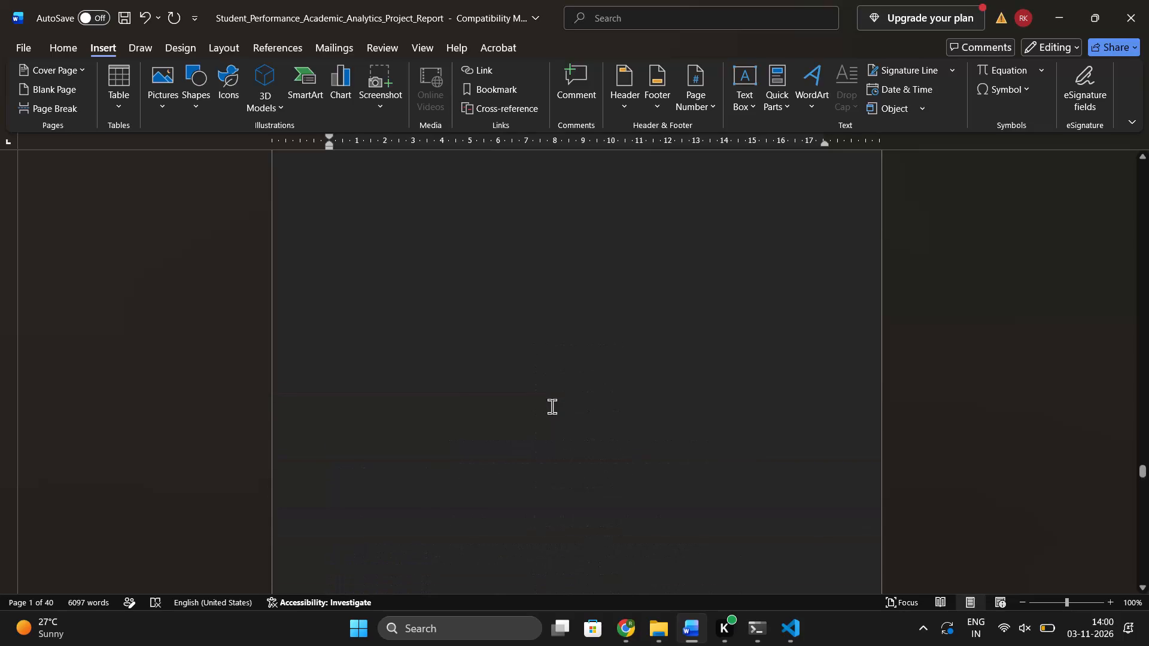
# Look back through the report from the Future Scope section to 6.5 Model Evaluation Results, checking text size and layout.
pyautogui.scroll(-2, 552, 406)
pyautogui.scroll(2, 552, 406)
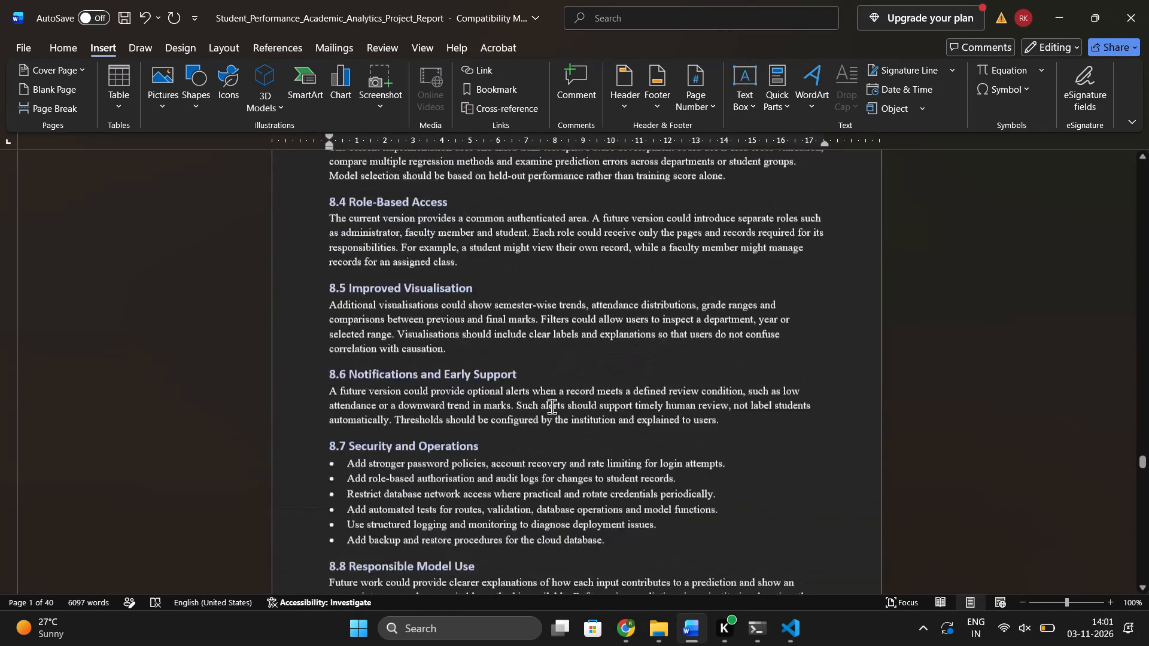
pyautogui.scroll(5, 552, 406)
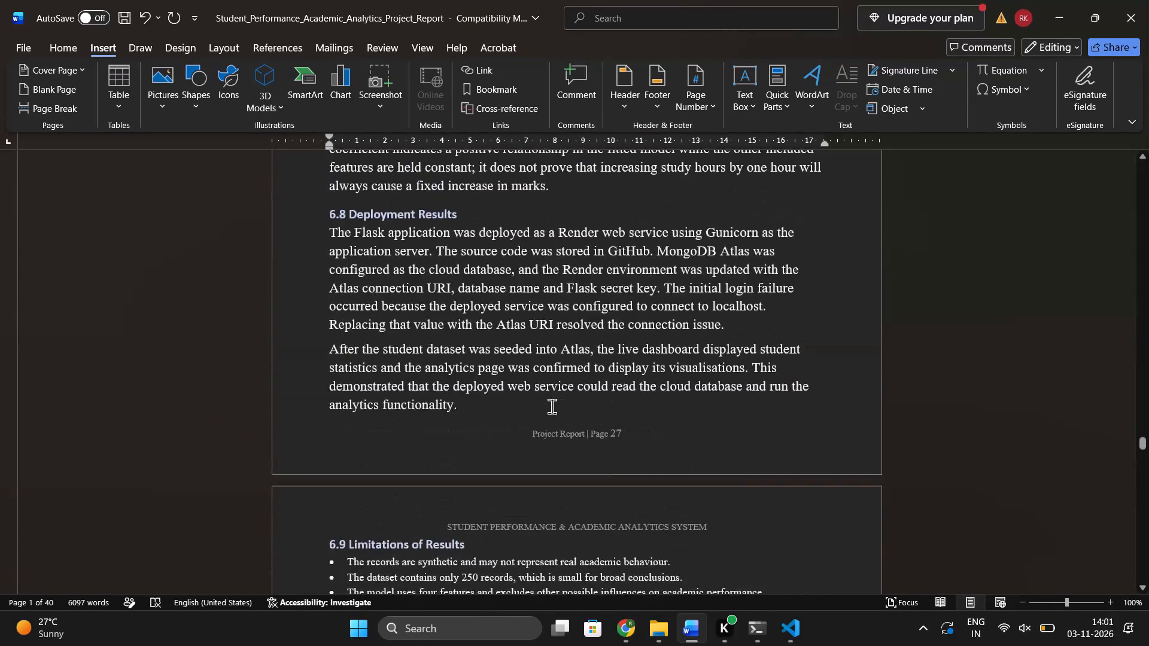
pyautogui.scroll(4, 552, 406)
pyautogui.scroll(-7, 552, 406)
pyautogui.scroll(1, 552, 406)
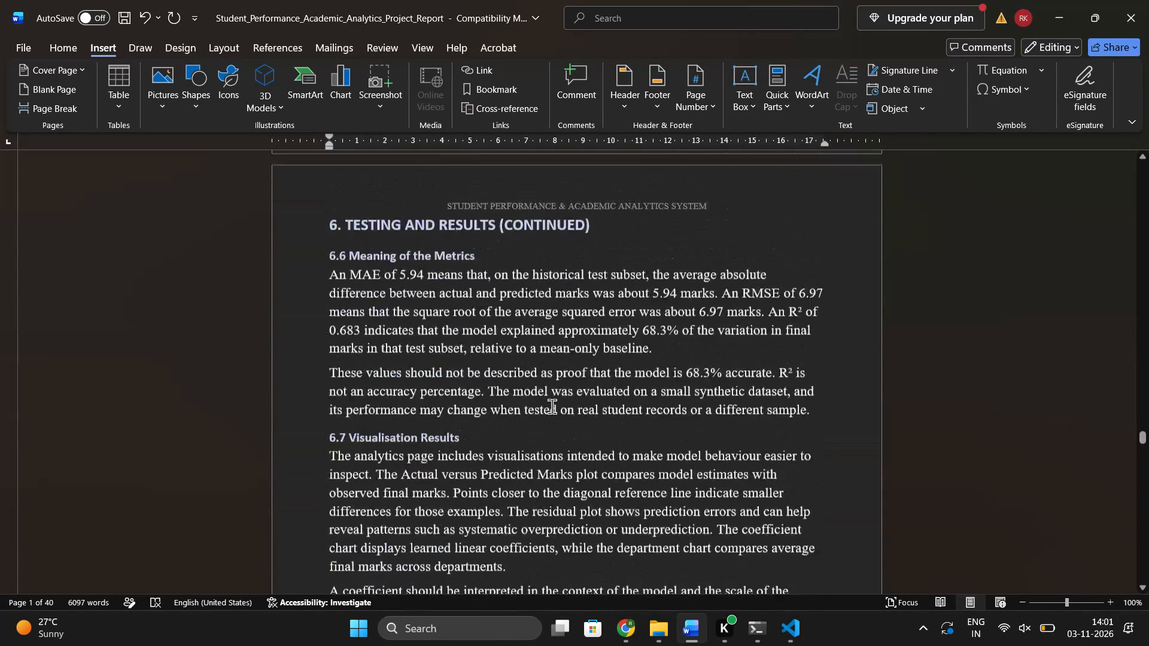
pyautogui.scroll(3, 552, 406)
pyautogui.scroll(-1, 552, 406)
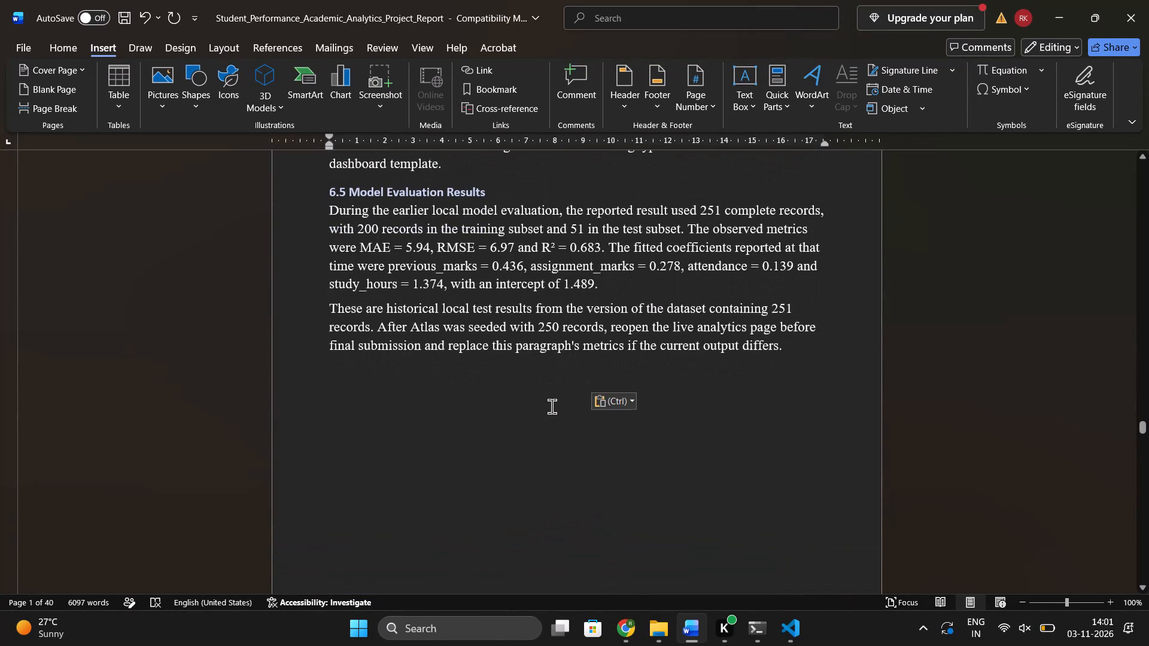
# Set the font size of the bulleted list under 6.9 Limitations of Results to 14.
pyautogui.scroll(-2, 552, 406)
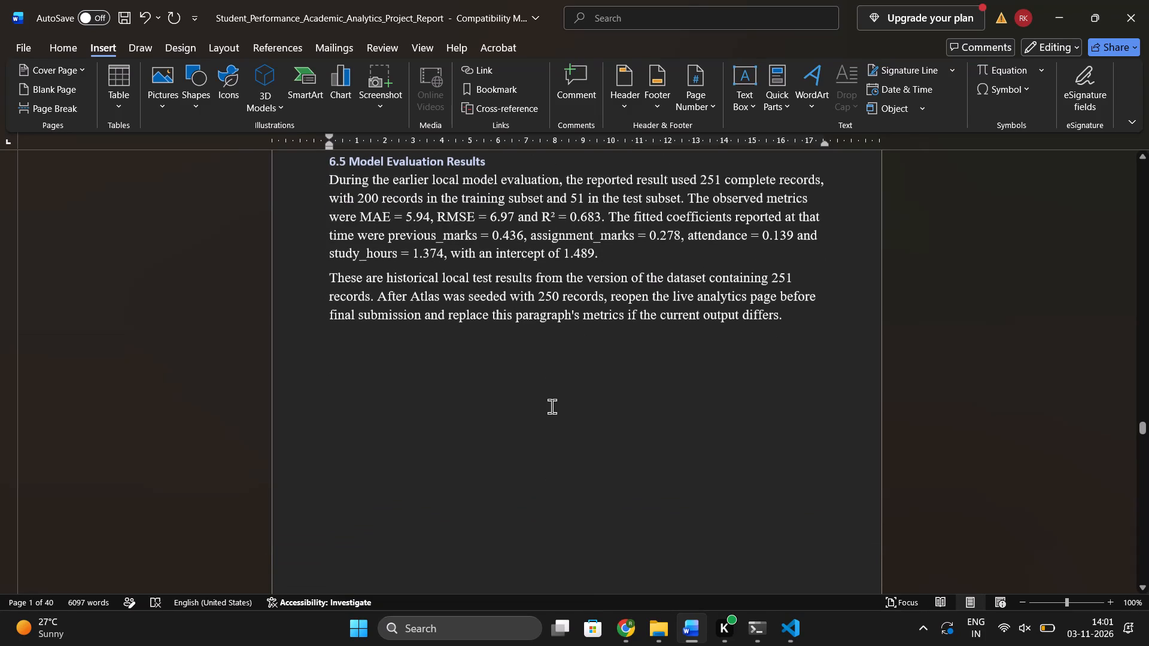
pyautogui.scroll(-2, 552, 406)
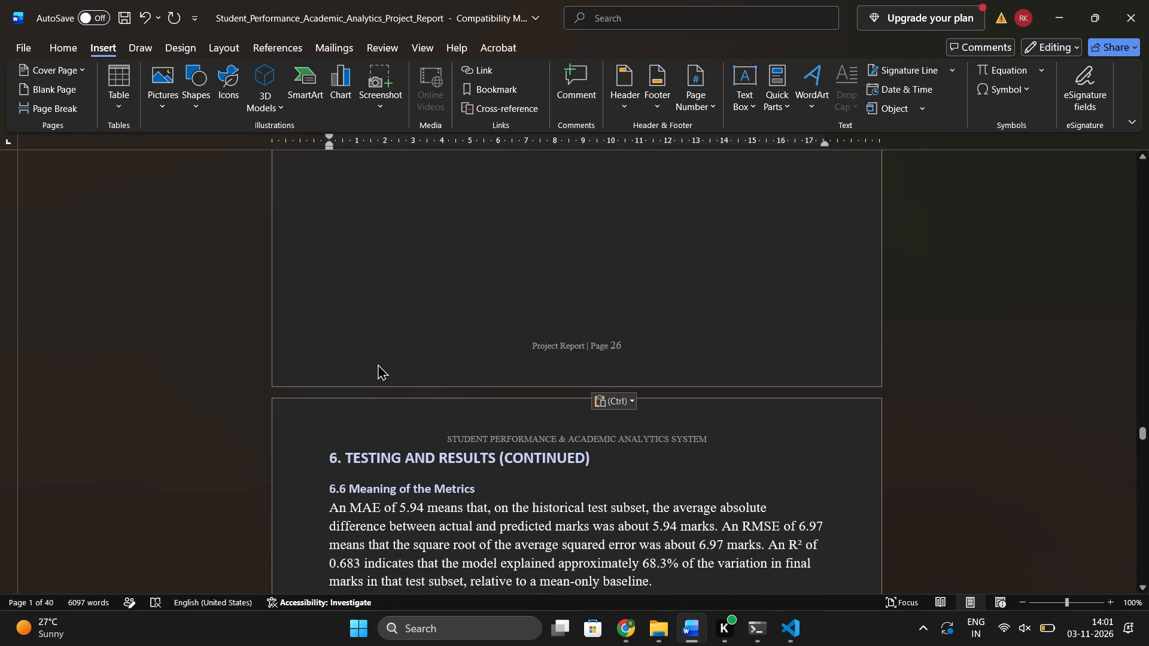
pyautogui.scroll(-4, 345, 334)
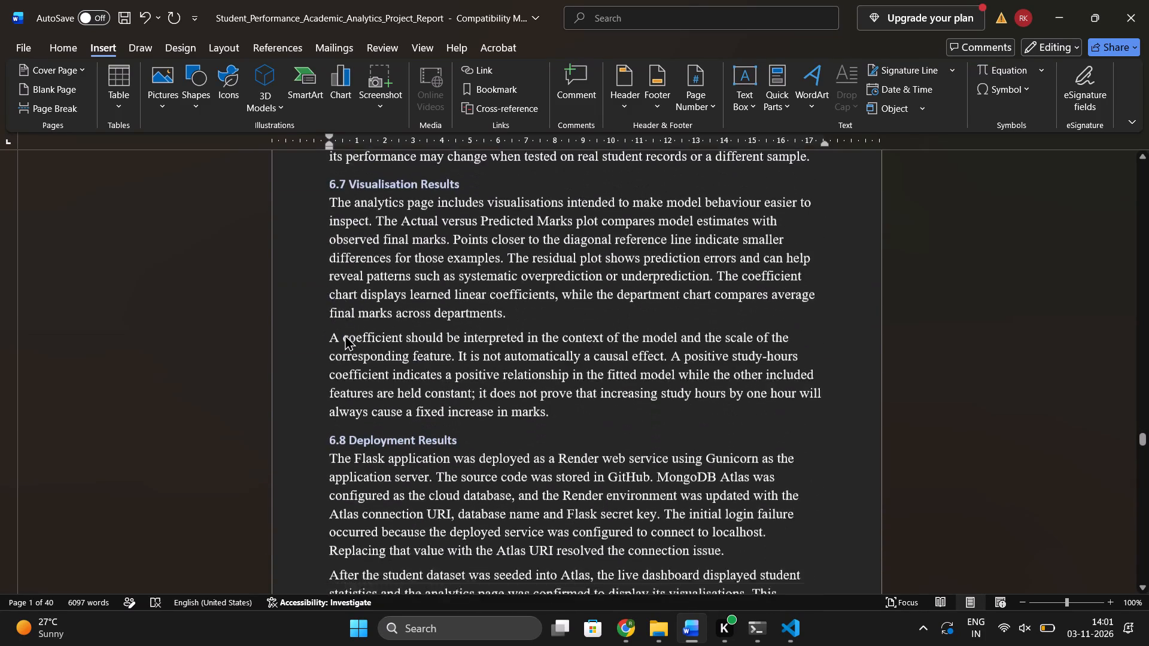
pyautogui.scroll(-3, 345, 334)
pyautogui.scroll(1, 345, 334)
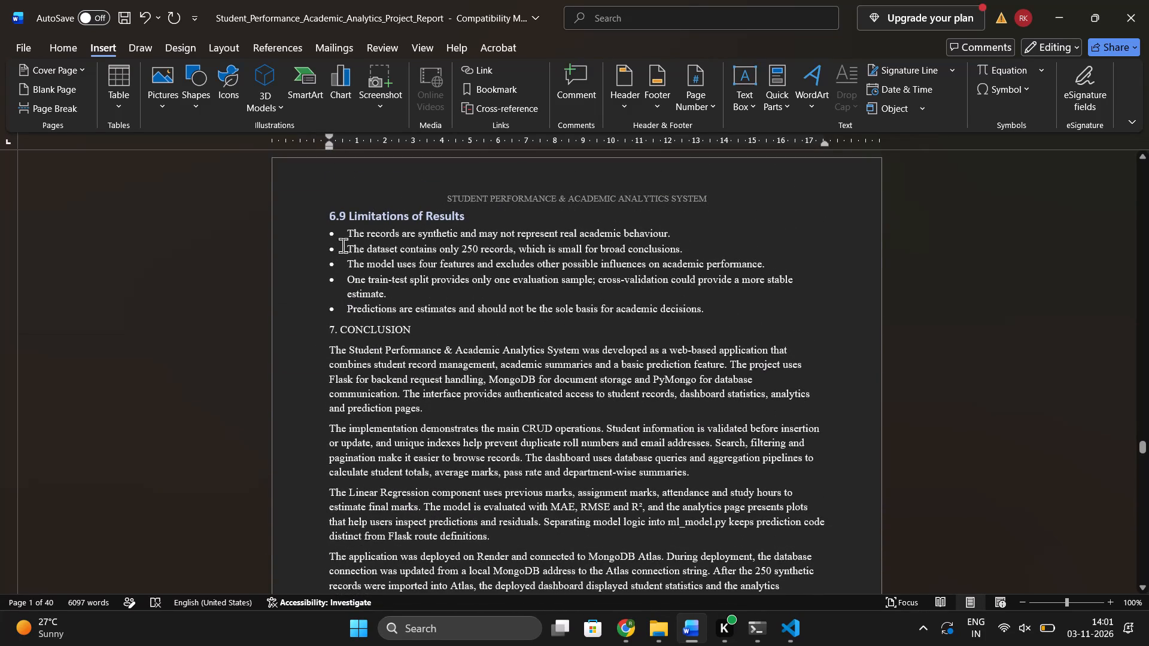
pyautogui.moveTo(351, 233); pyautogui.dragTo(709, 309)
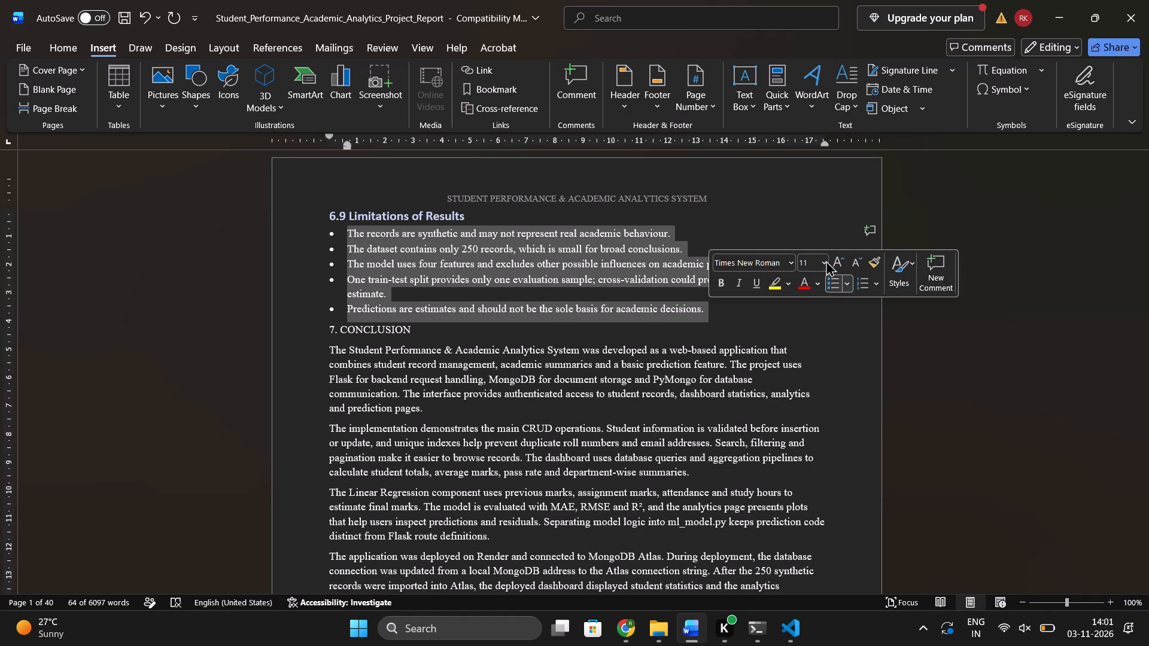
pyautogui.click(826, 260)
pyautogui.click(811, 364)
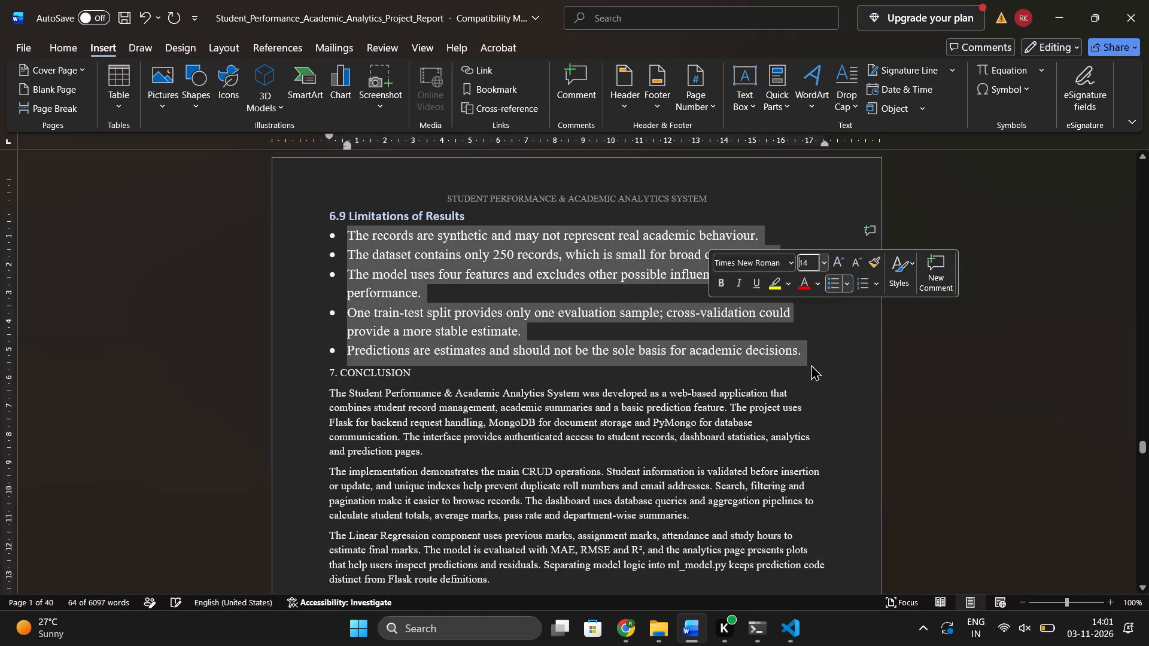
# Look through the pages from Testing and Results to the end of Future Scope, checking text size and blank space.
pyautogui.scroll(7, 682, 362)
pyautogui.scroll(-2, 682, 362)
pyautogui.scroll(4, 682, 362)
pyautogui.scroll(-6, 682, 362)
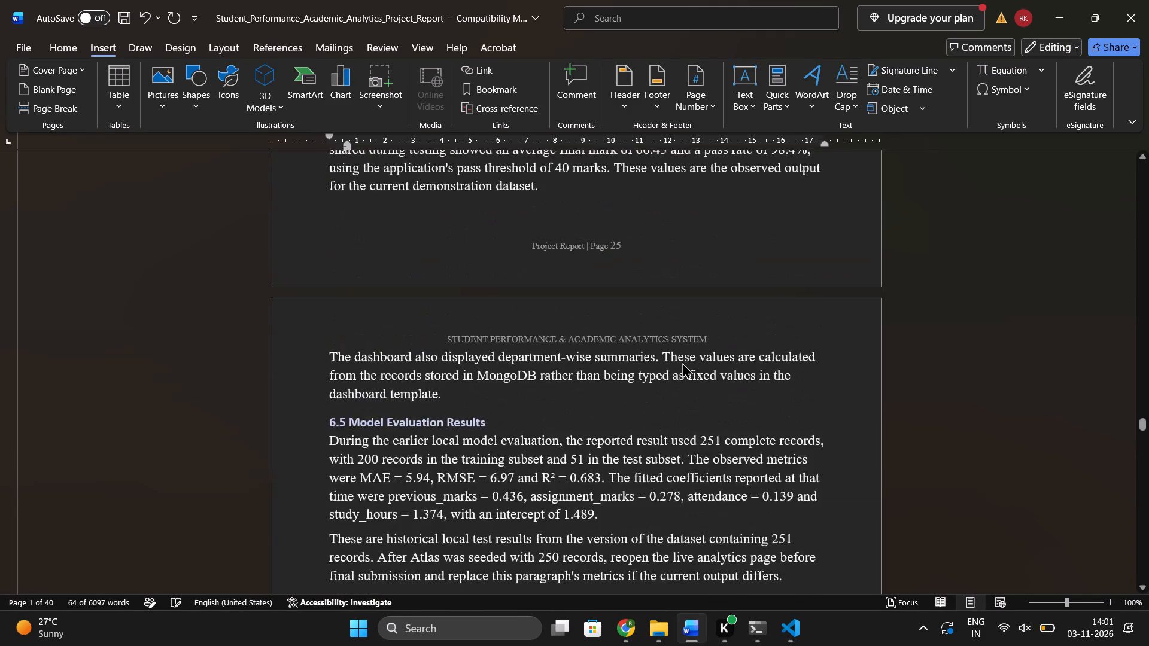
pyautogui.scroll(-9, 682, 362)
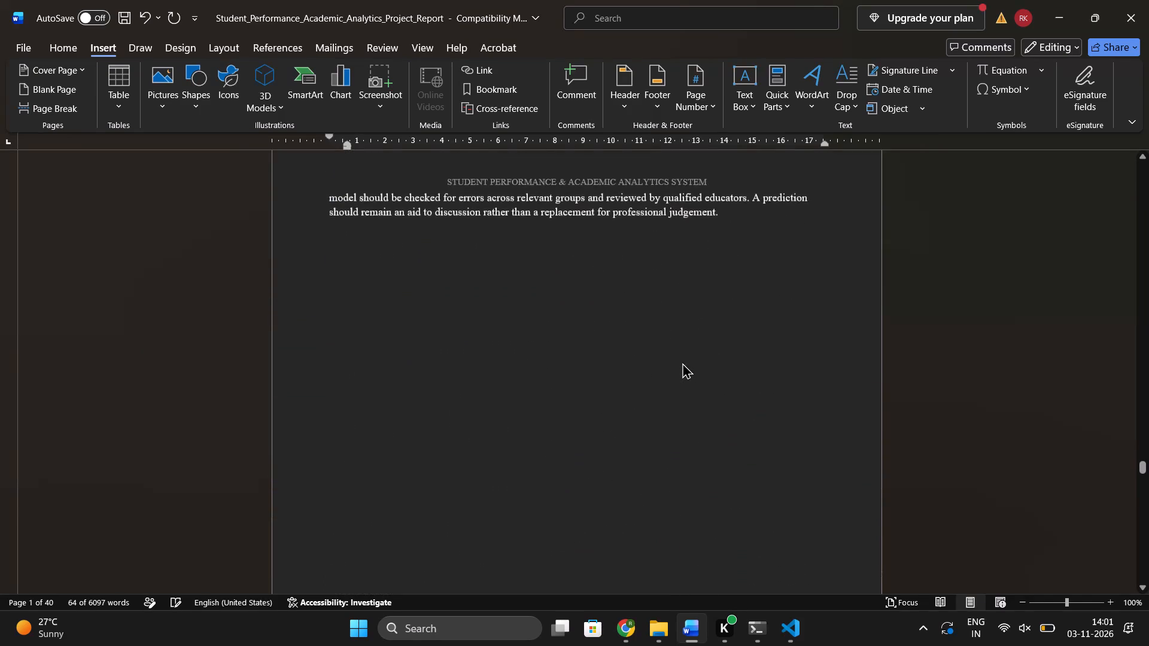
pyautogui.scroll(-2, 682, 362)
pyautogui.scroll(1, 682, 362)
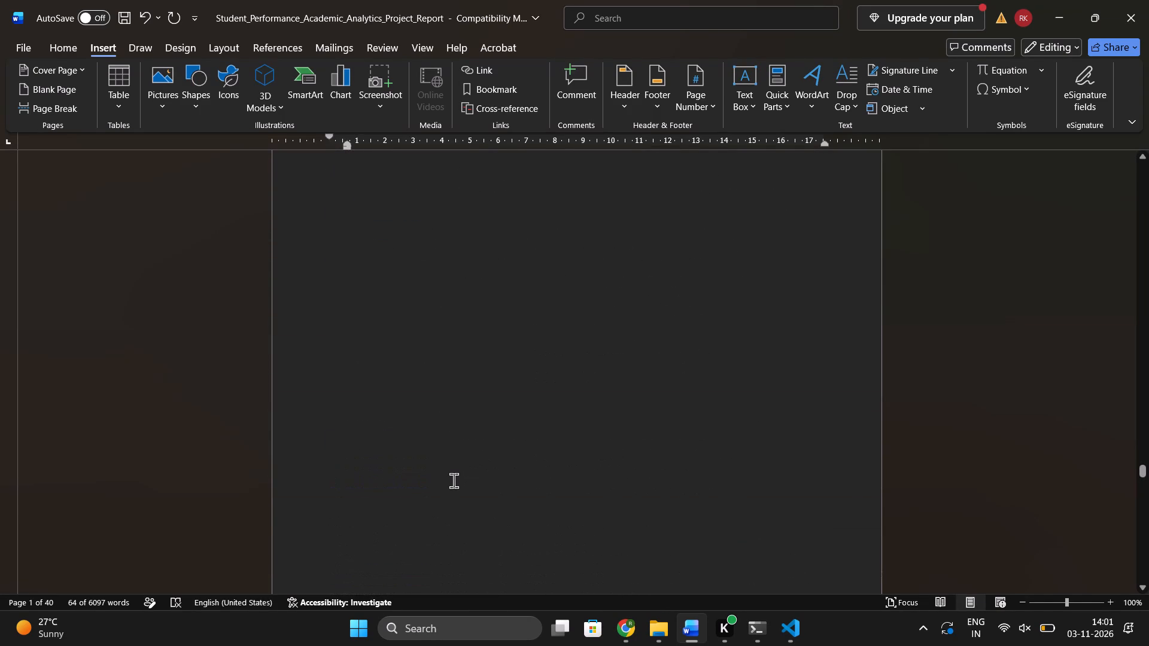
pyautogui.scroll(-2, 454, 480)
pyautogui.click(354, 415)
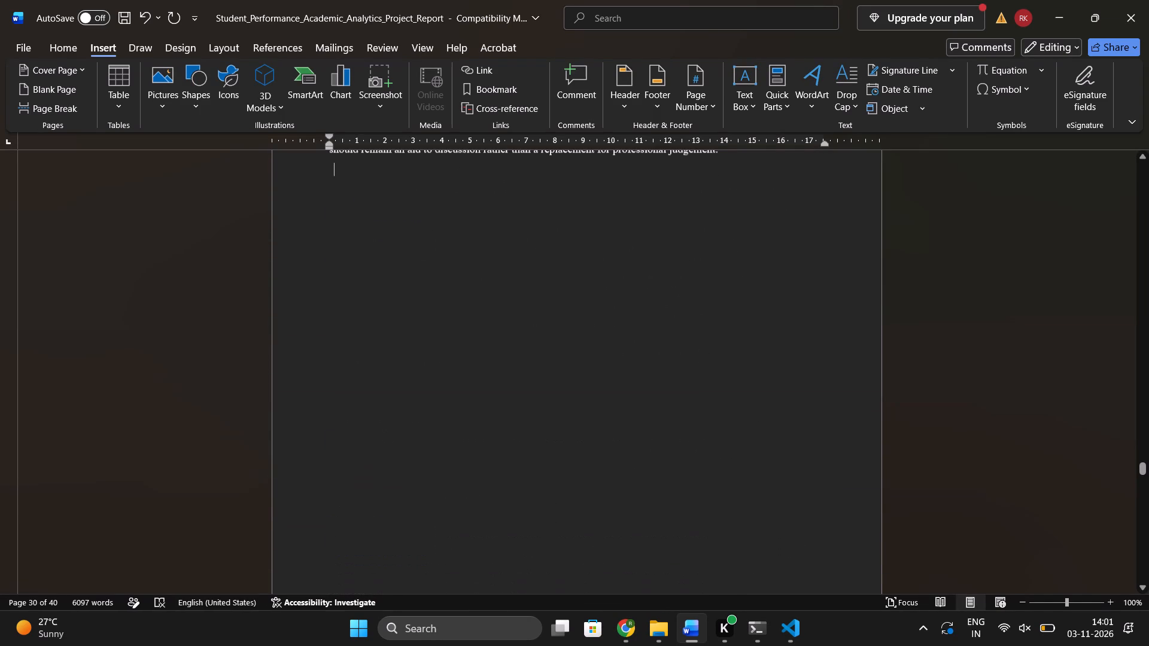
pyautogui.doubleClick(346, 456)
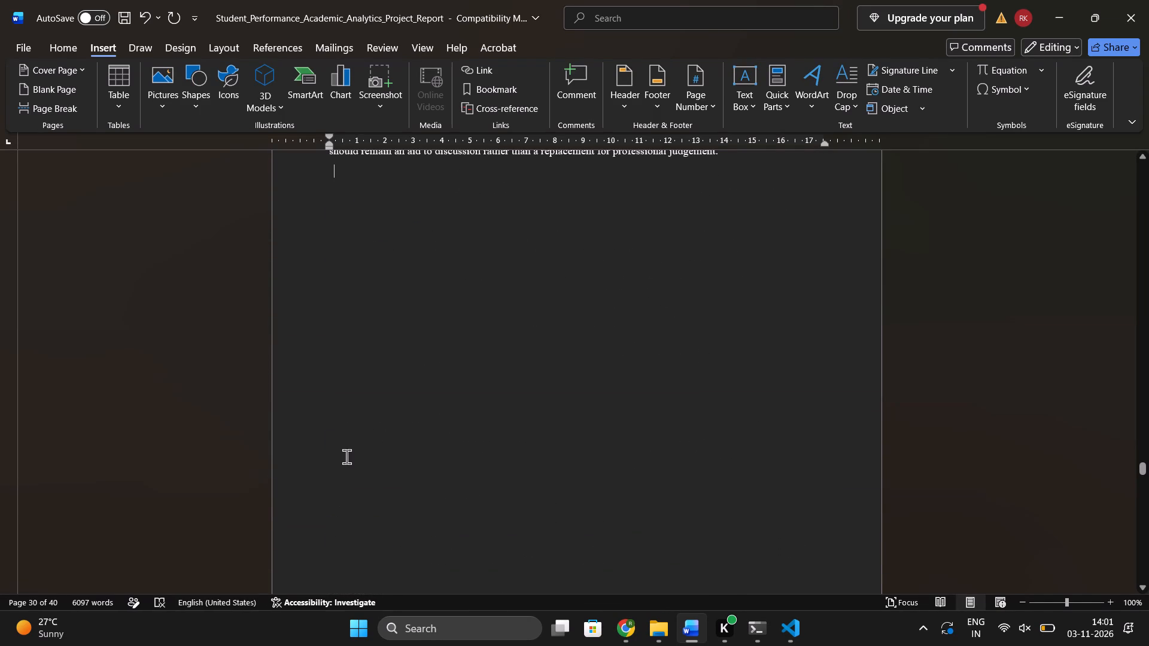
# Set the font size of the body paragraph under 8.1 Approved Real-World Data to 14.
pyautogui.scroll(3, 360, 493)
pyautogui.scroll(-1, 360, 493)
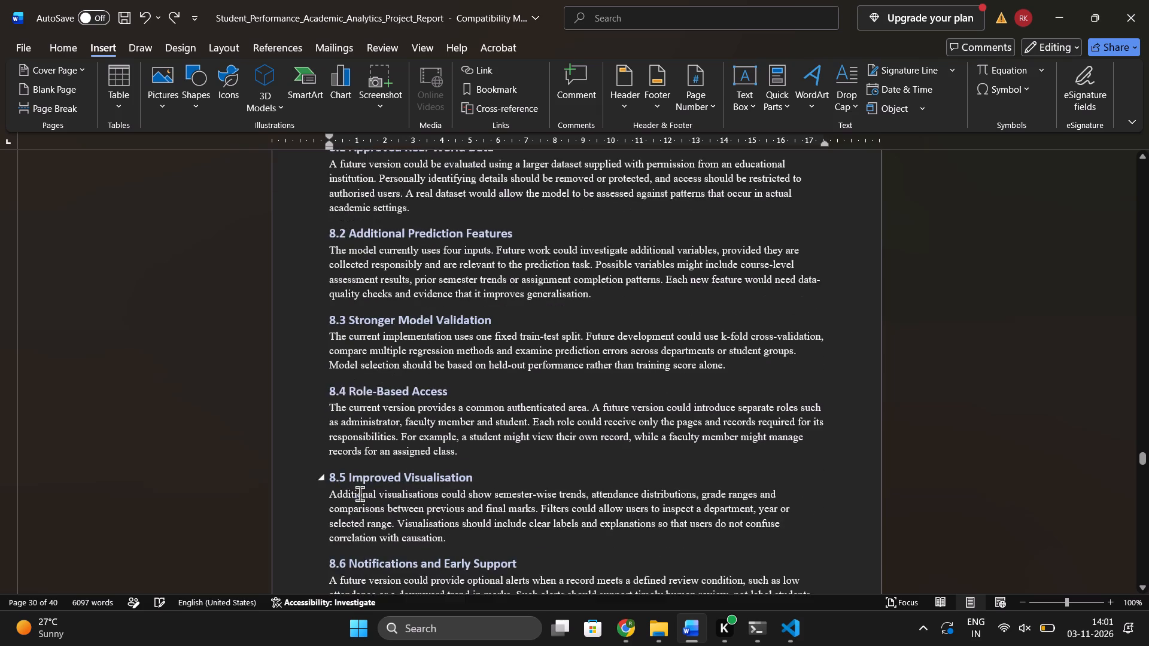
pyautogui.scroll(1, 360, 493)
pyautogui.moveTo(327, 273); pyautogui.dragTo(419, 314)
pyautogui.click(539, 266)
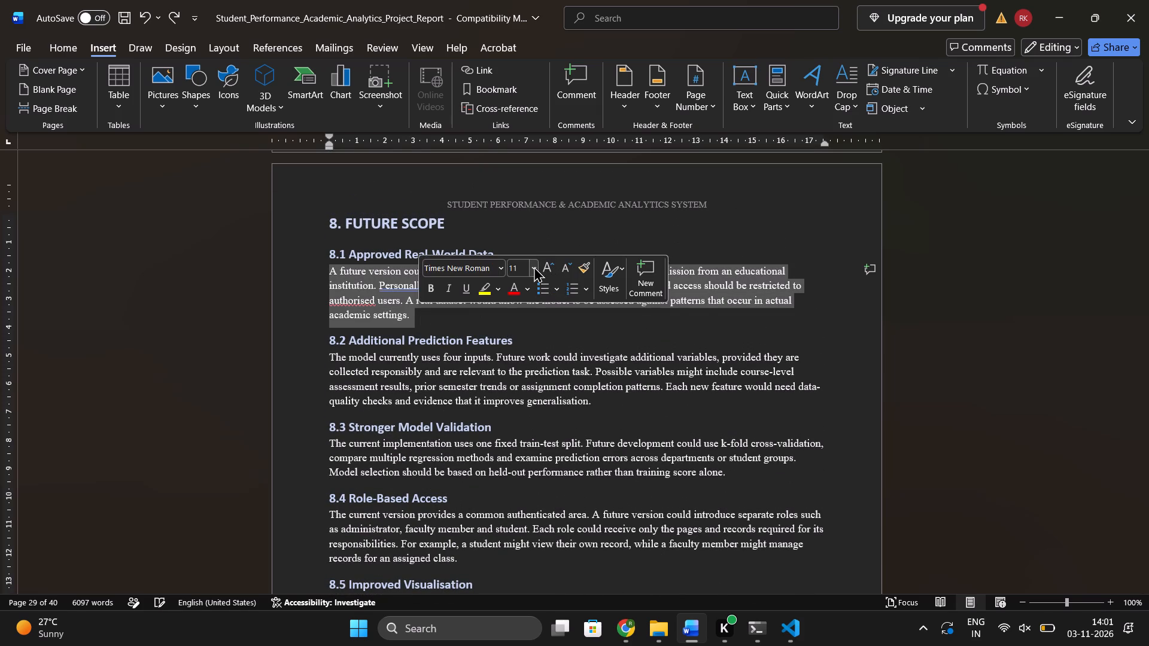
pyautogui.click(534, 266)
pyautogui.click(527, 371)
# Set the font size of the body paragraph under 8.2 Additional Prediction Features to 14.
pyautogui.scroll(-1, 527, 371)
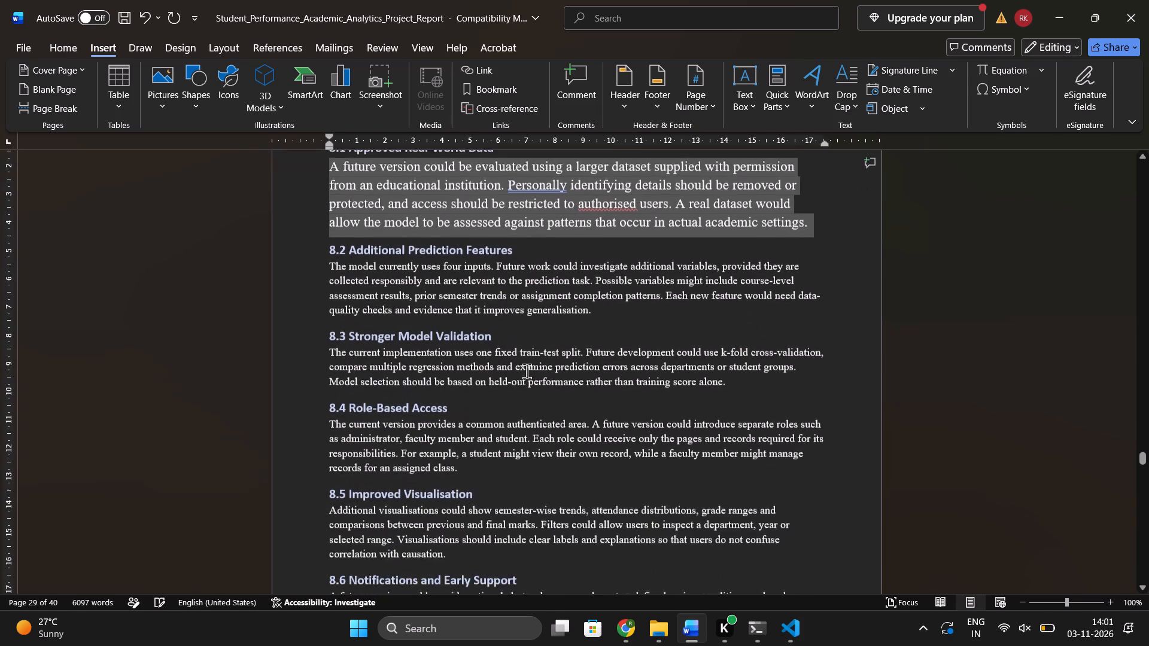
pyautogui.scroll(-1, 527, 371)
pyautogui.moveTo(326, 228); pyautogui.dragTo(515, 264)
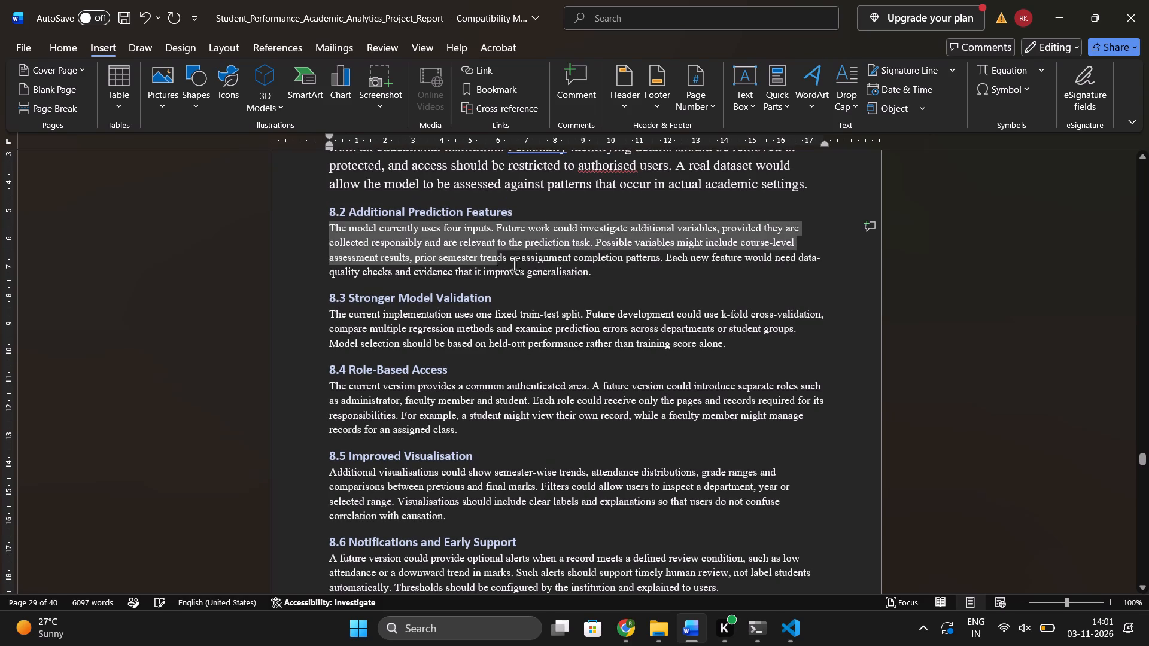
pyautogui.moveTo(515, 264); pyautogui.dragTo(603, 272)
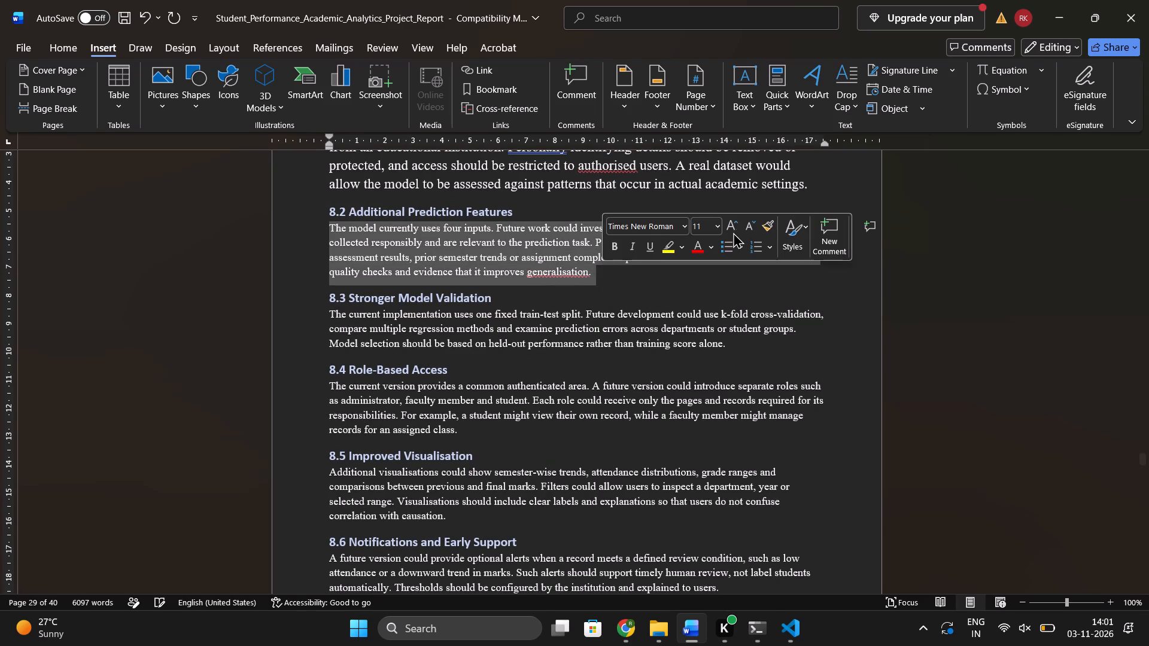
pyautogui.click(721, 228)
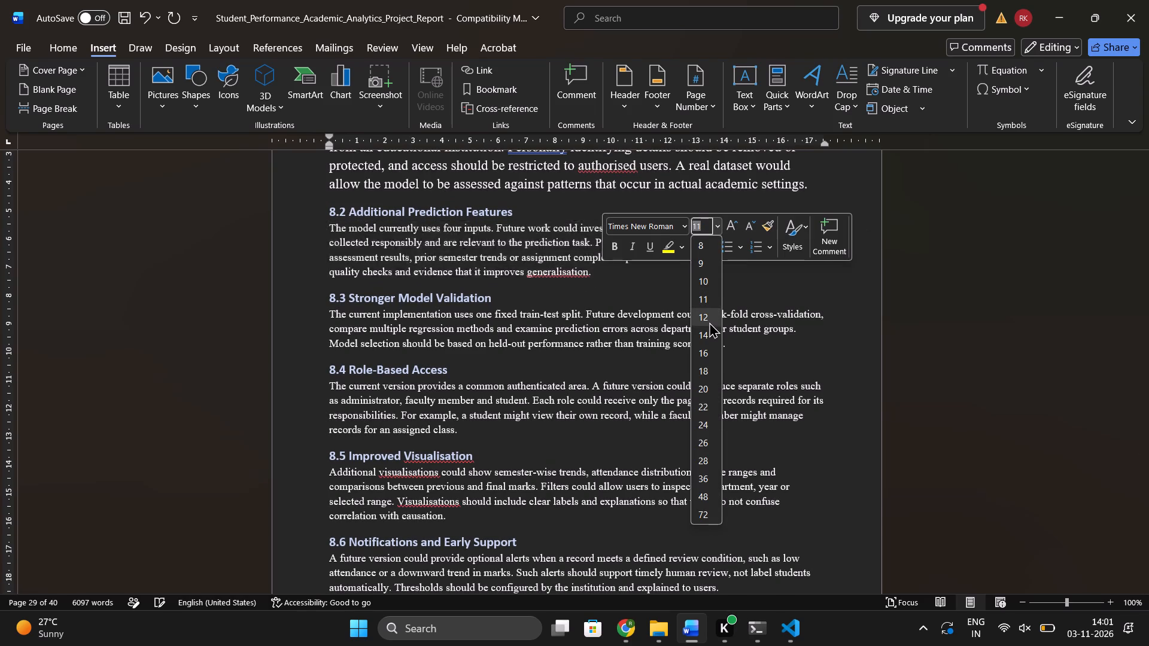
pyautogui.click(709, 326)
pyautogui.click(566, 324)
# Set the font size of the body paragraph under 8.3 Stronger Model Validation to 14.
pyautogui.scroll(-2, 566, 324)
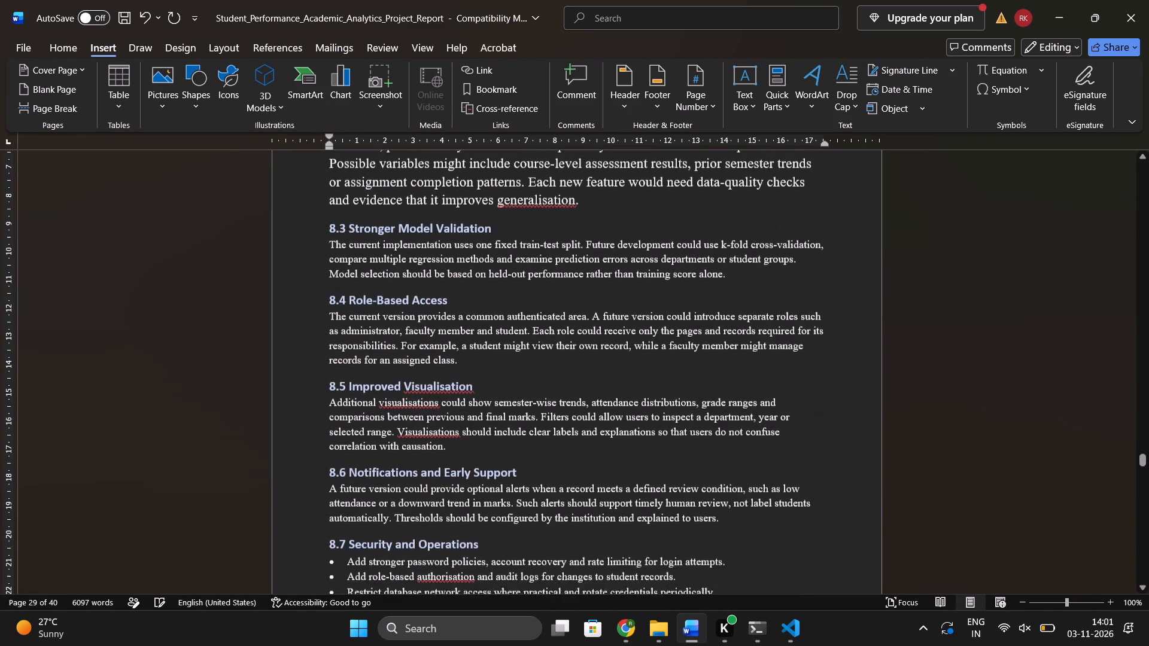
pyautogui.moveTo(330, 233); pyautogui.dragTo(722, 273)
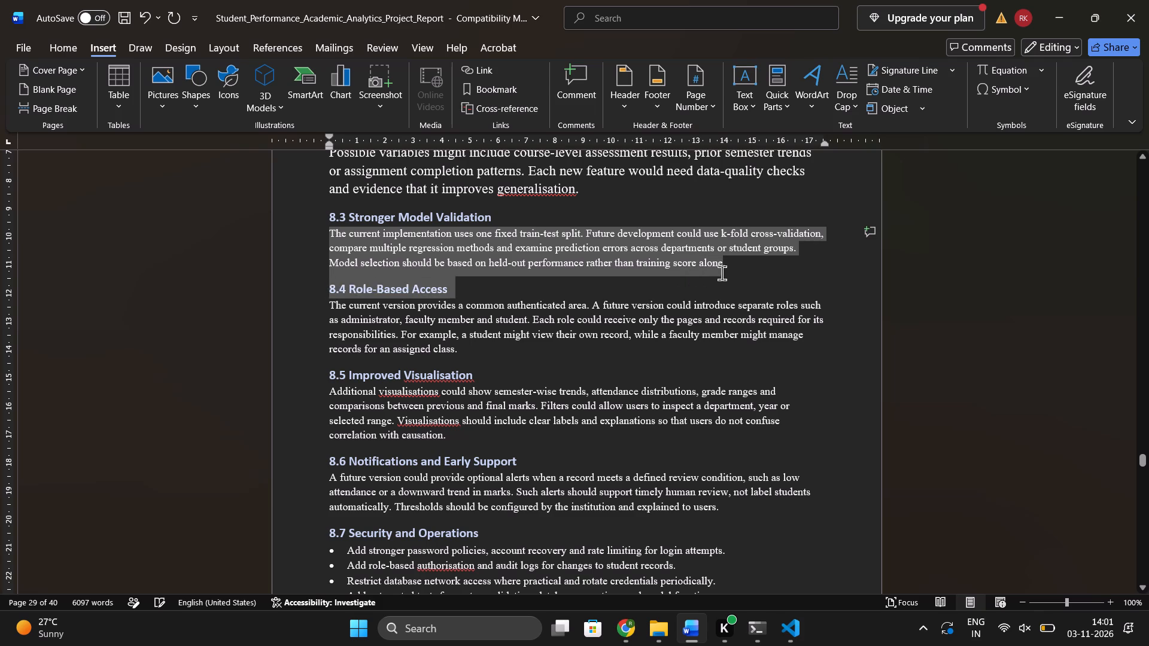
pyautogui.moveTo(722, 273); pyautogui.dragTo(730, 269)
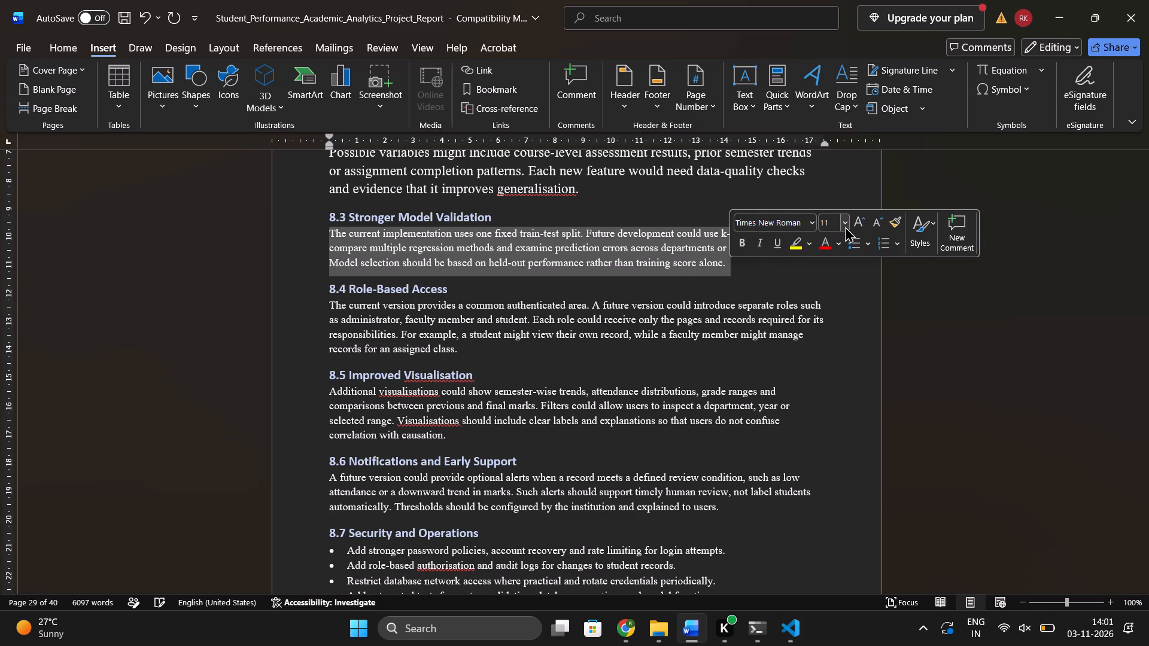
pyautogui.moveTo(845, 226); pyautogui.dragTo(837, 328)
pyautogui.click(837, 328)
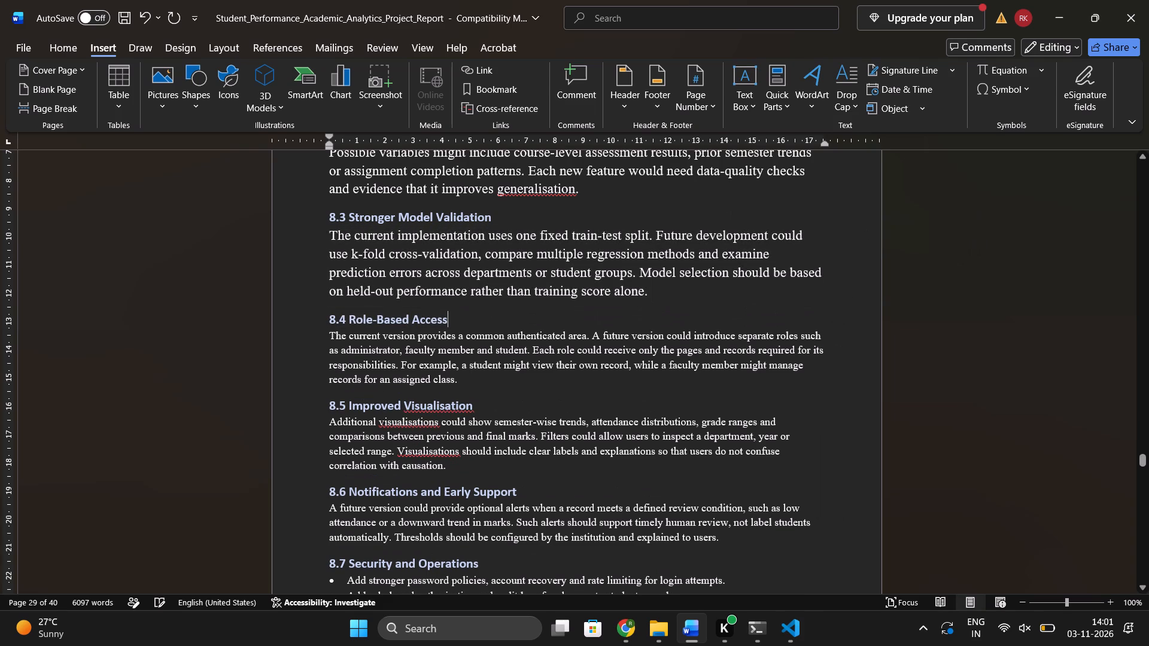
# Set the font size of the body paragraph under 8.4 Role-Based Access to 14.
pyautogui.scroll(-1, 697, 295)
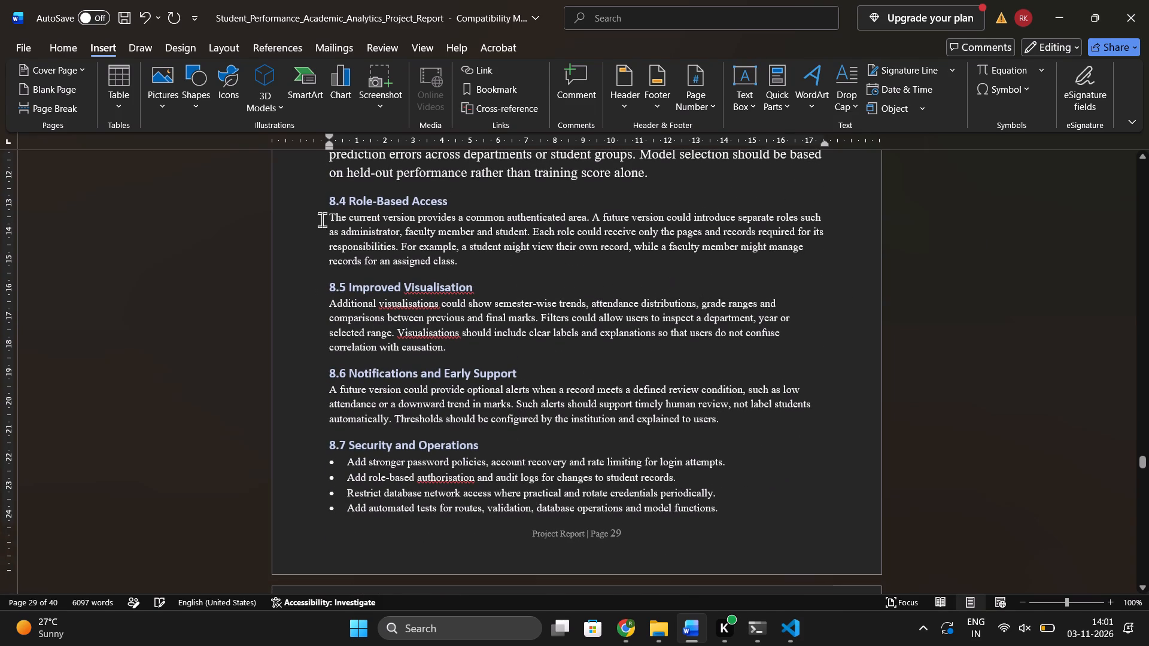
pyautogui.moveTo(329, 217); pyautogui.dragTo(483, 254)
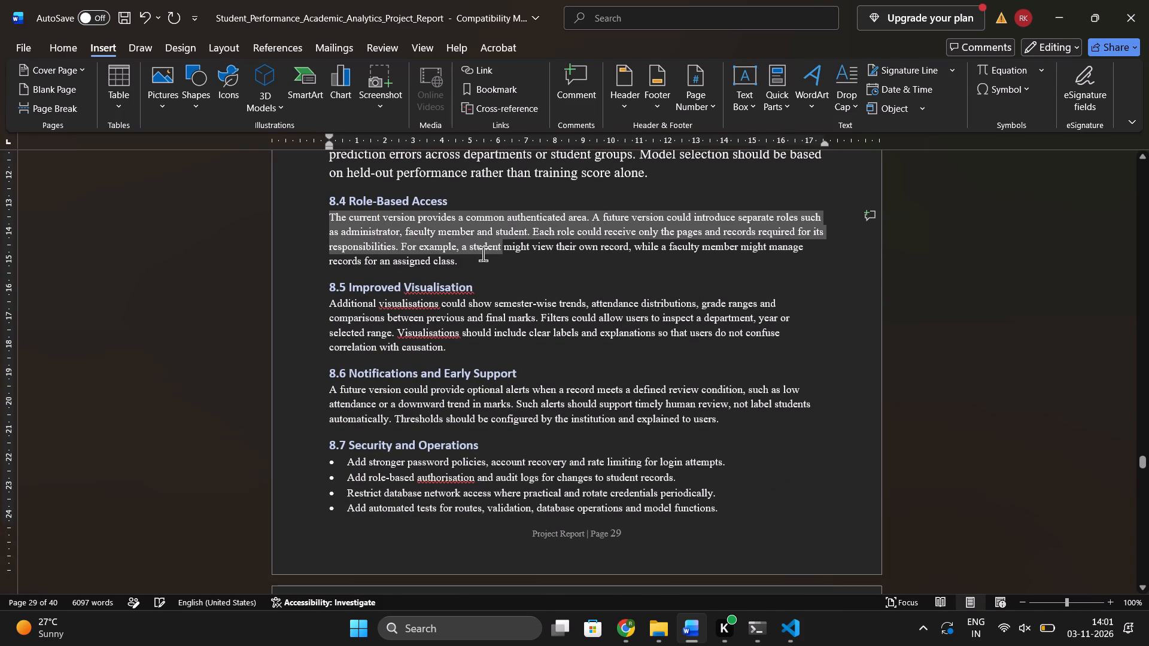
pyautogui.moveTo(483, 254); pyautogui.dragTo(482, 257)
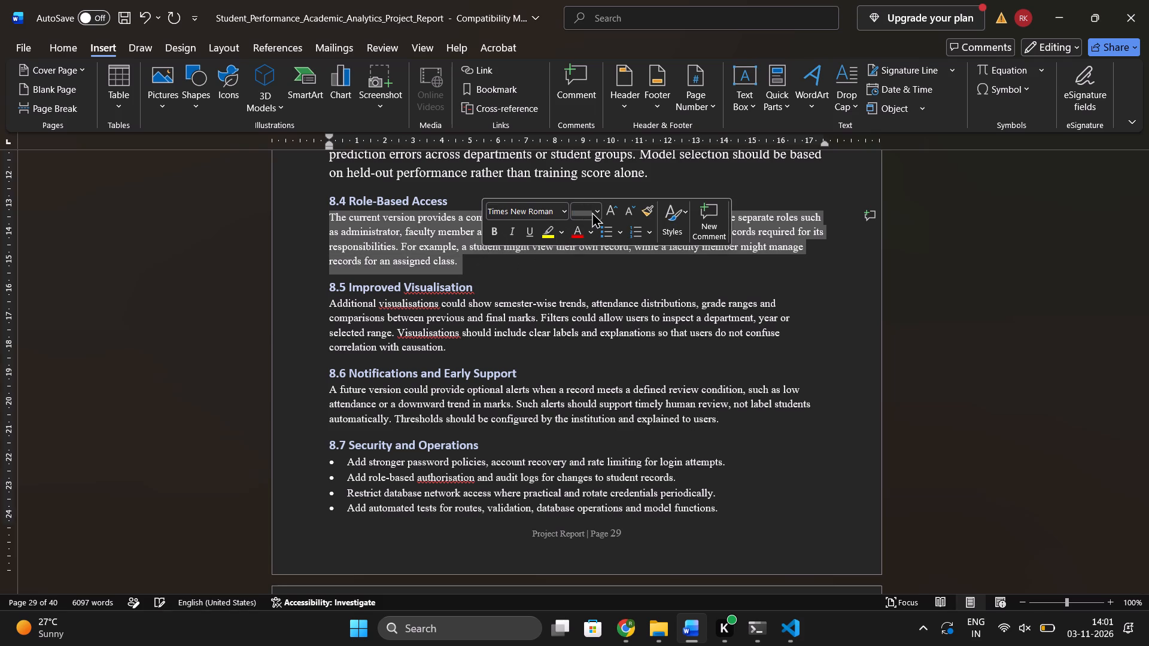
pyautogui.click(592, 212)
pyautogui.click(596, 211)
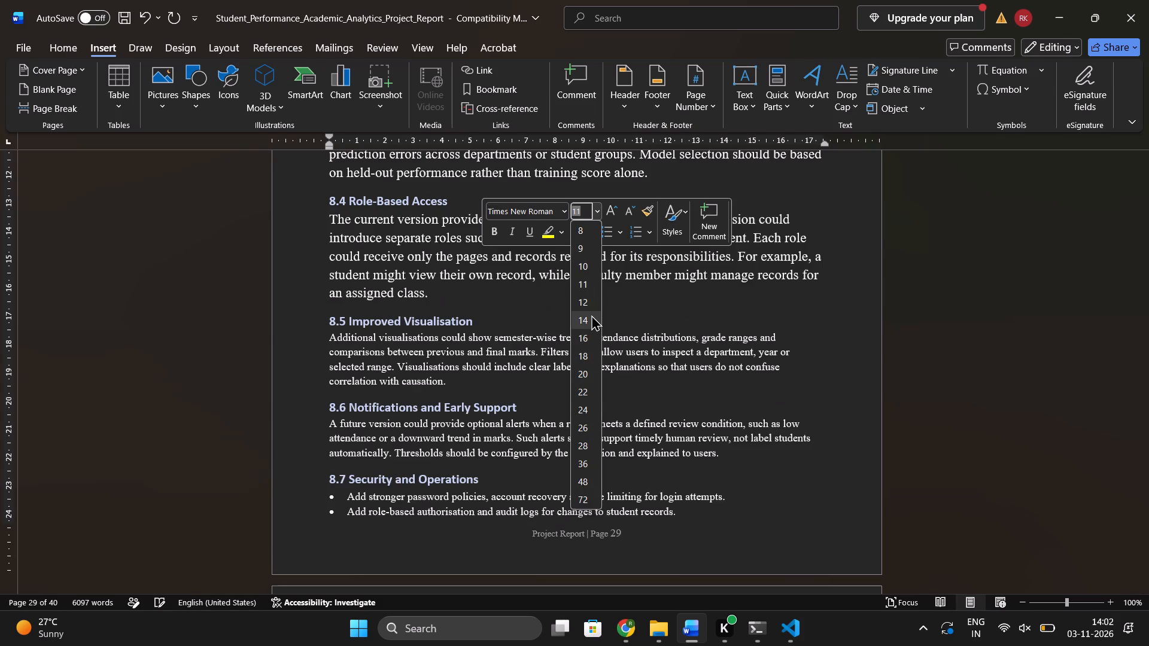
pyautogui.click(580, 315)
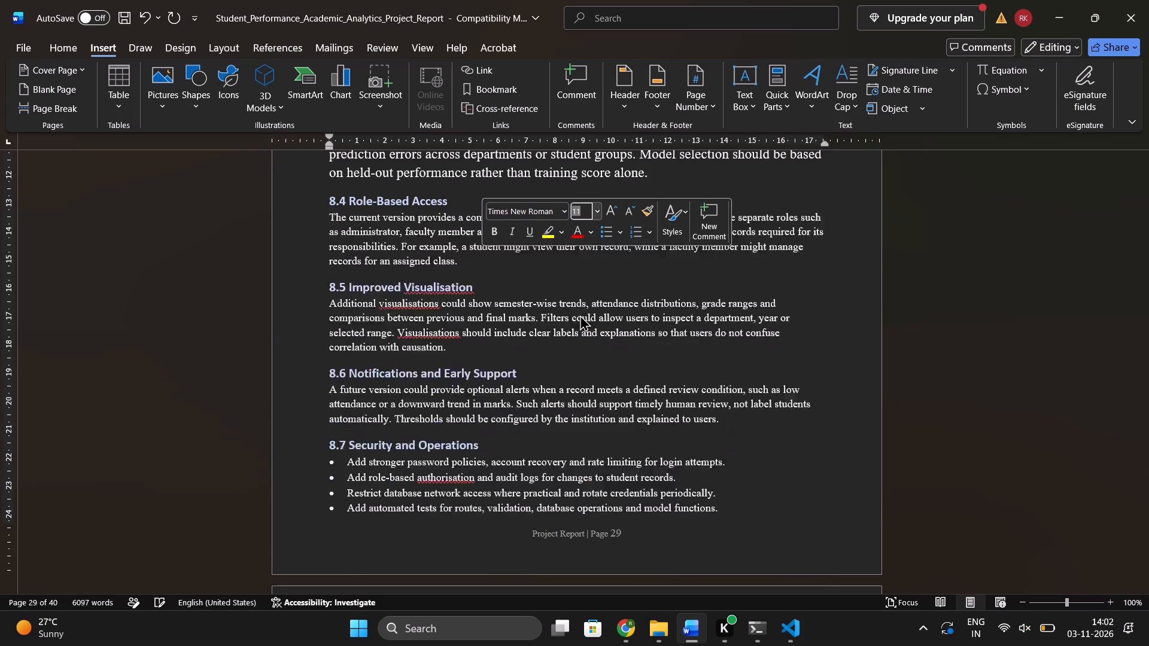
# Set the font size of the body paragraph under 8.5 Improved Visualisation to 14.
pyautogui.moveTo(327, 340); pyautogui.dragTo(446, 374)
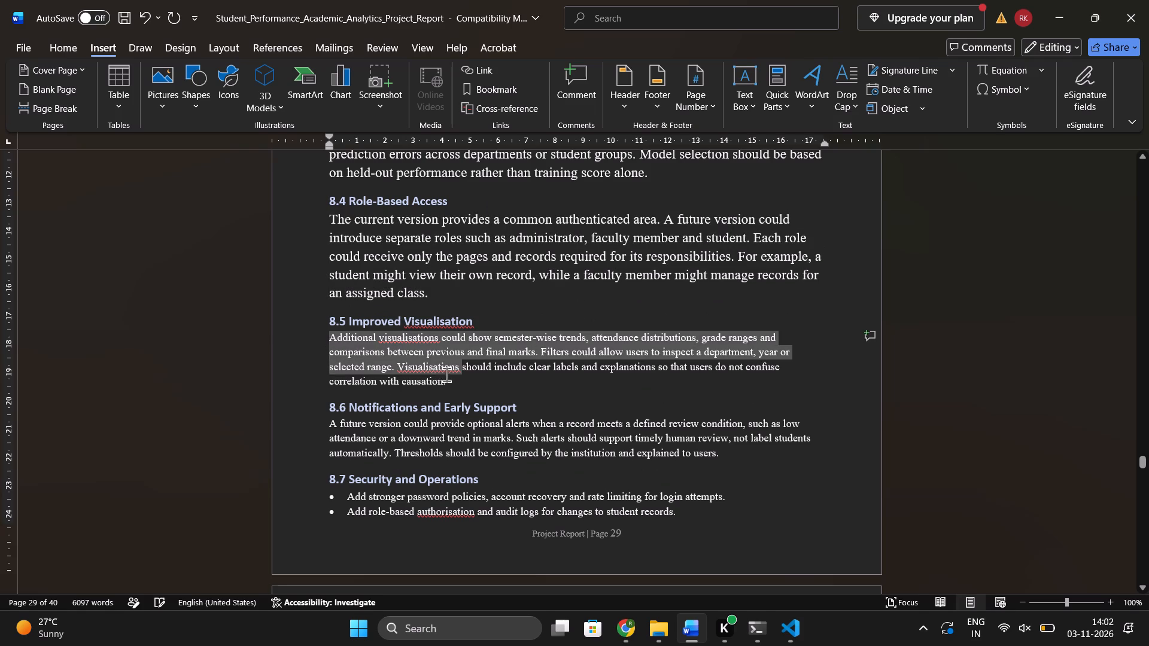
pyautogui.moveTo(446, 374); pyautogui.dragTo(453, 378)
pyautogui.click(567, 330)
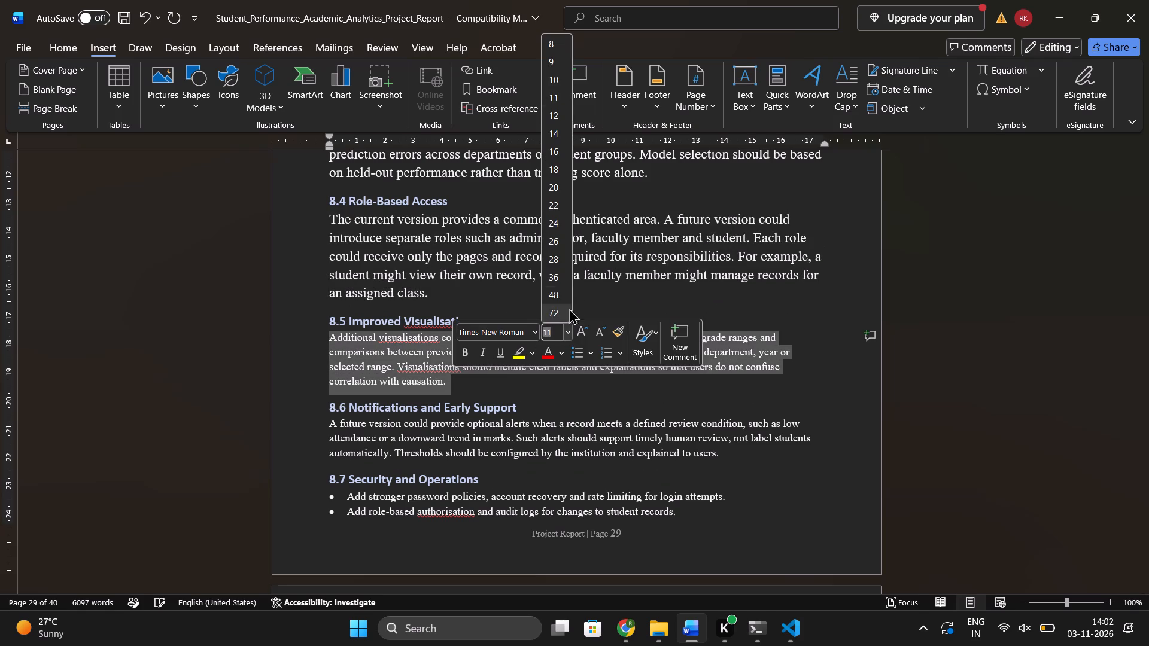
pyautogui.click(550, 133)
pyautogui.click(482, 291)
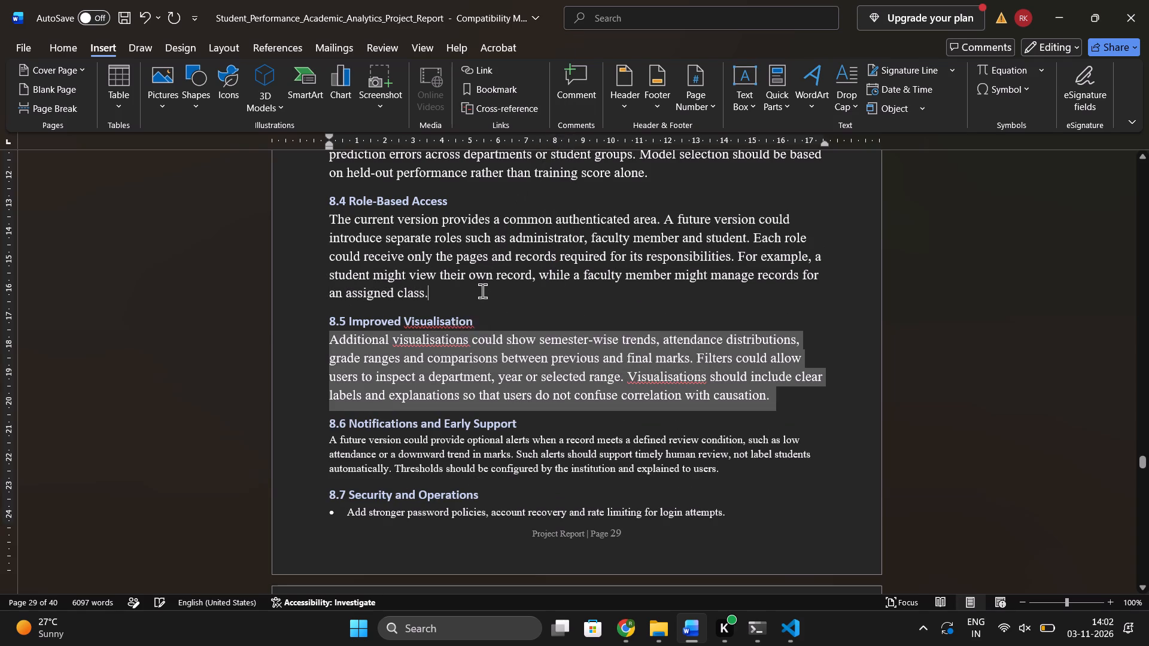
# Set the font size of the body paragraph under 8.6 Notifications and Early Support to 14.
pyautogui.scroll(-2, 482, 291)
pyautogui.moveTo(324, 305); pyautogui.dragTo(620, 340)
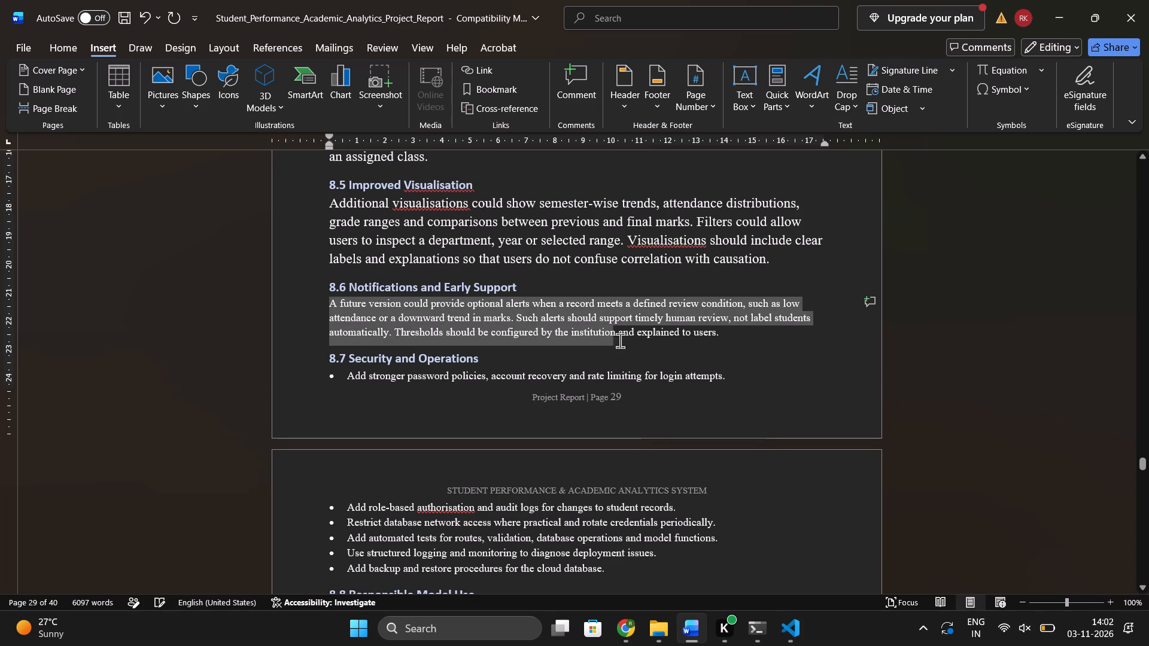
pyautogui.moveTo(620, 340); pyautogui.dragTo(729, 332)
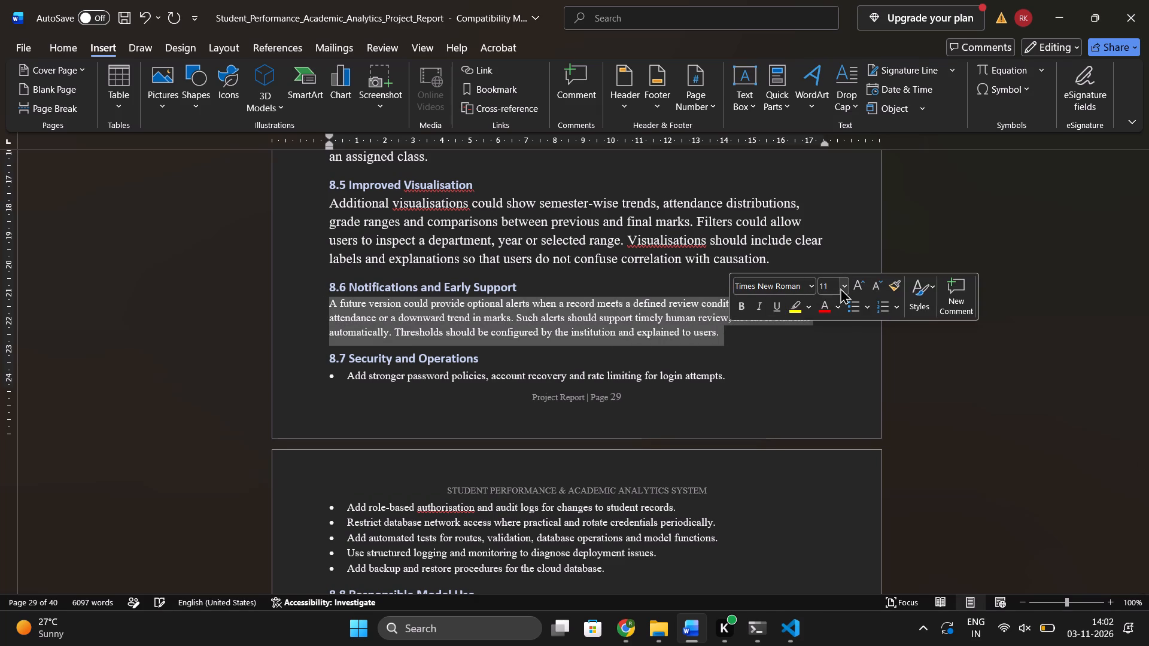
pyautogui.click(840, 288)
pyautogui.click(822, 394)
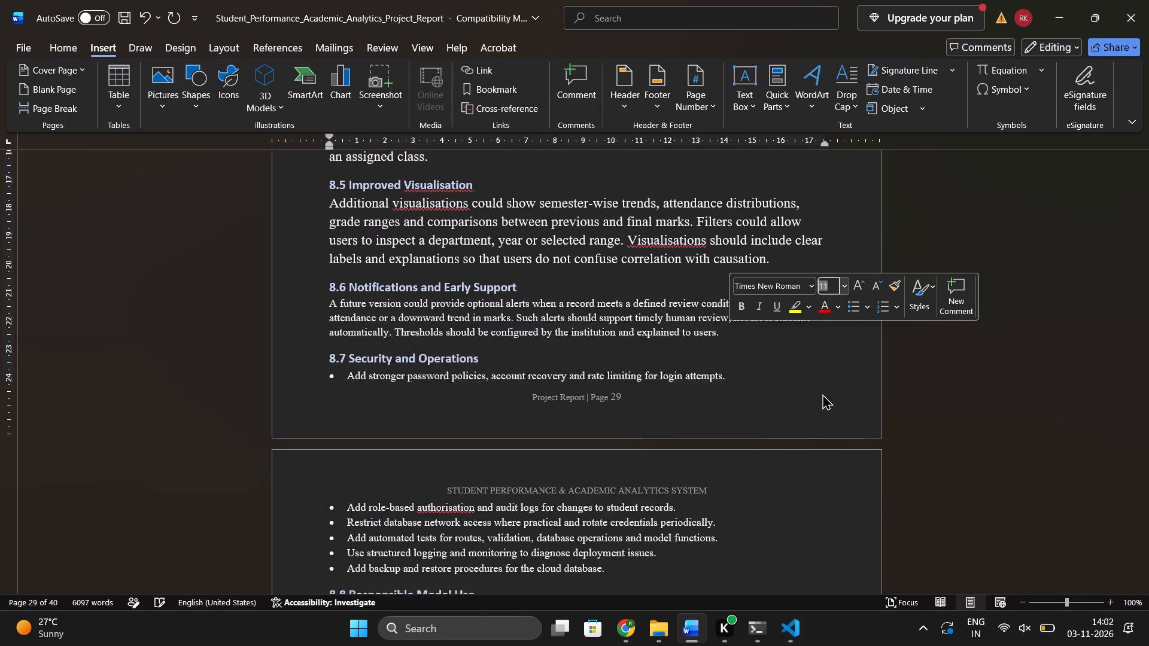
pyautogui.click(681, 397)
# Set the font size of the body paragraph under 8.8 Responsible Model Use to 14.
pyautogui.scroll(-4, 681, 397)
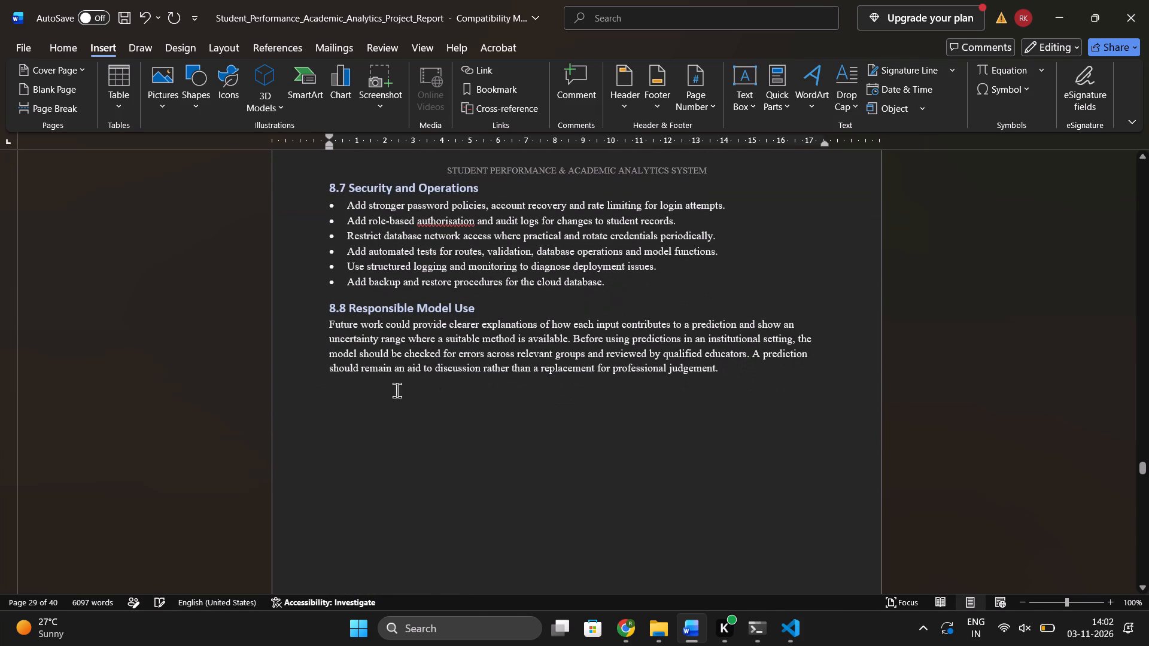
pyautogui.moveTo(324, 322); pyautogui.dragTo(713, 370)
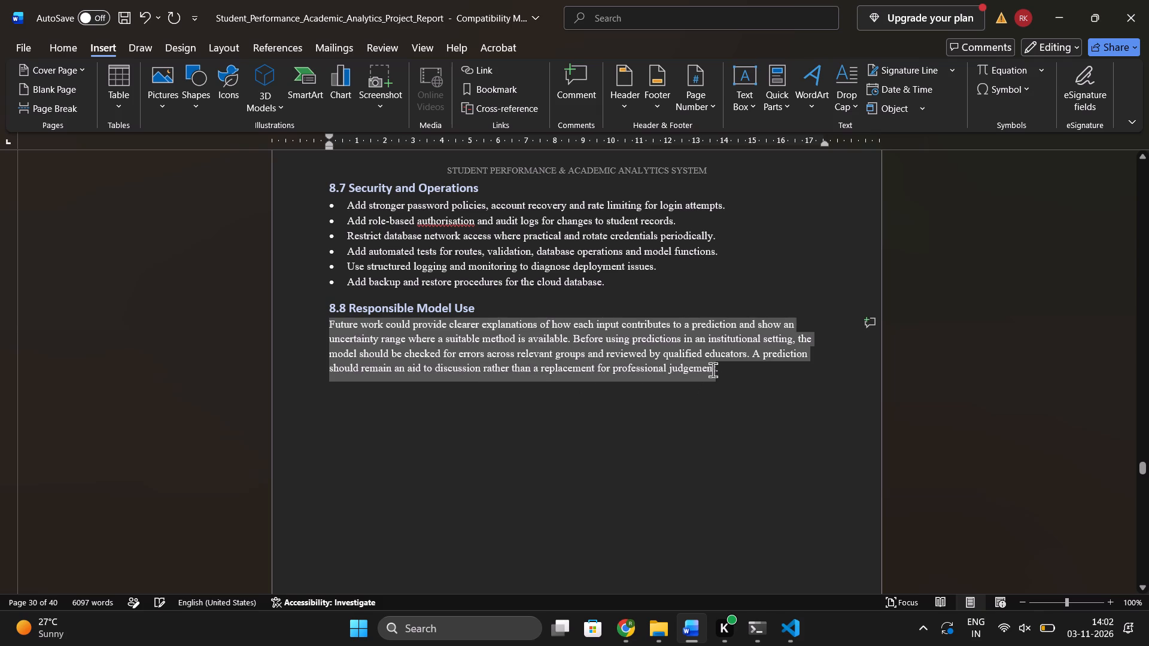
pyautogui.moveTo(713, 370); pyautogui.dragTo(721, 368)
pyautogui.click(832, 319)
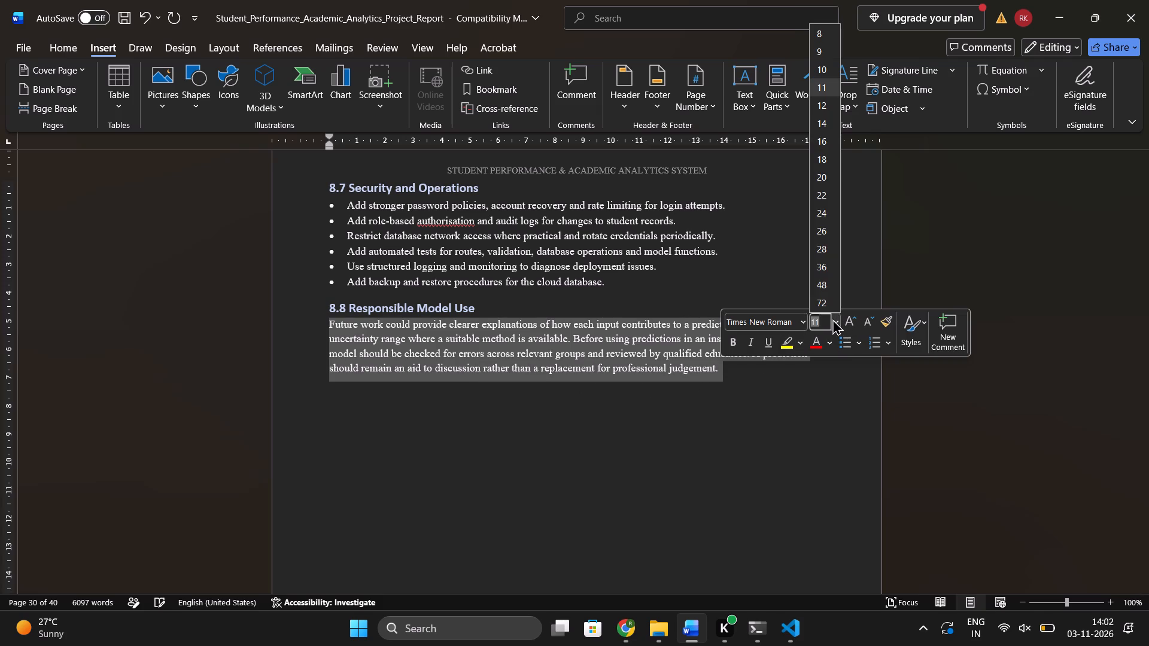
pyautogui.click(824, 124)
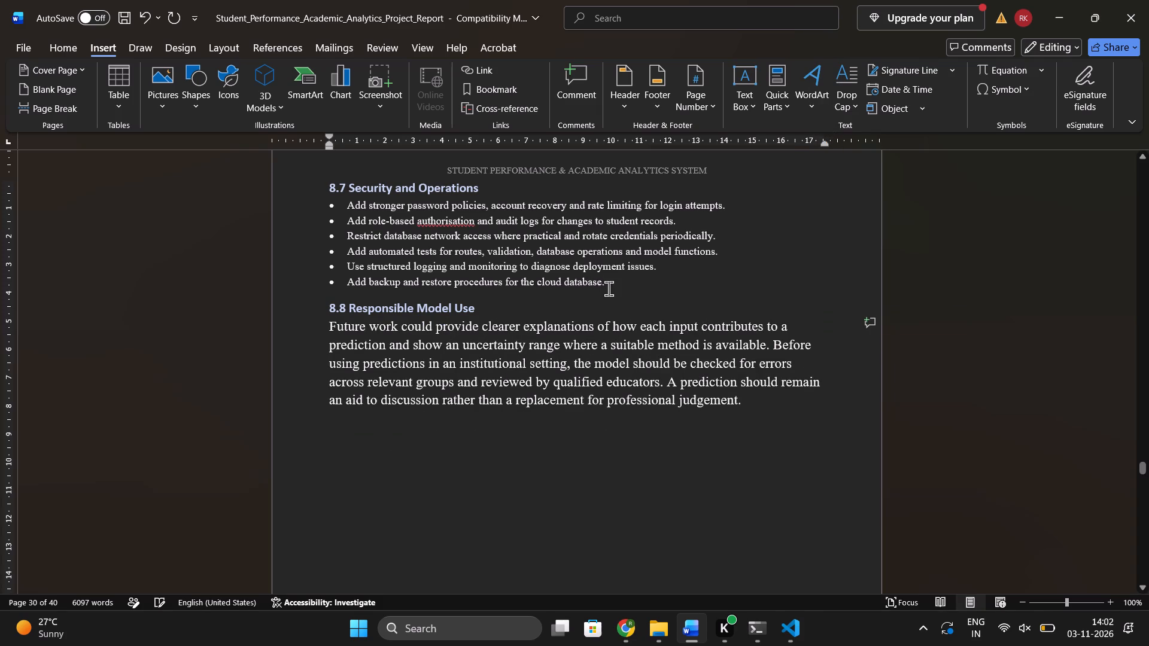
# Set the font size of all bullet points under 8.7 Security and Operations to 14.
pyautogui.moveTo(609, 288); pyautogui.dragTo(338, 213)
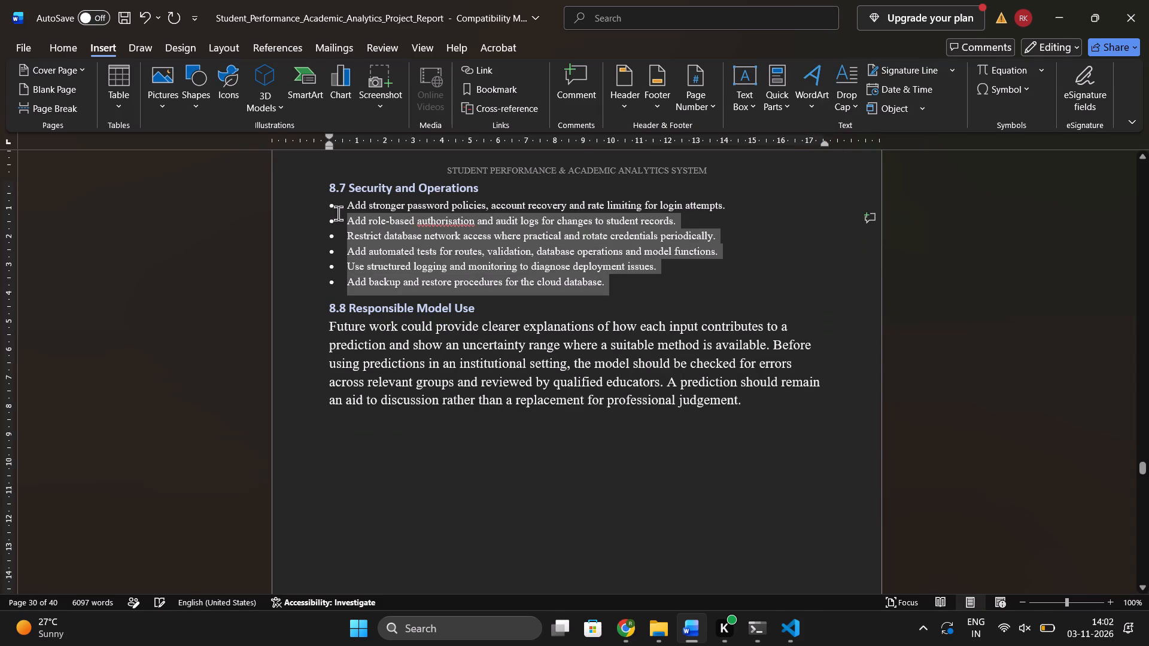
pyautogui.moveTo(338, 213); pyautogui.dragTo(336, 209)
pyautogui.click(440, 217)
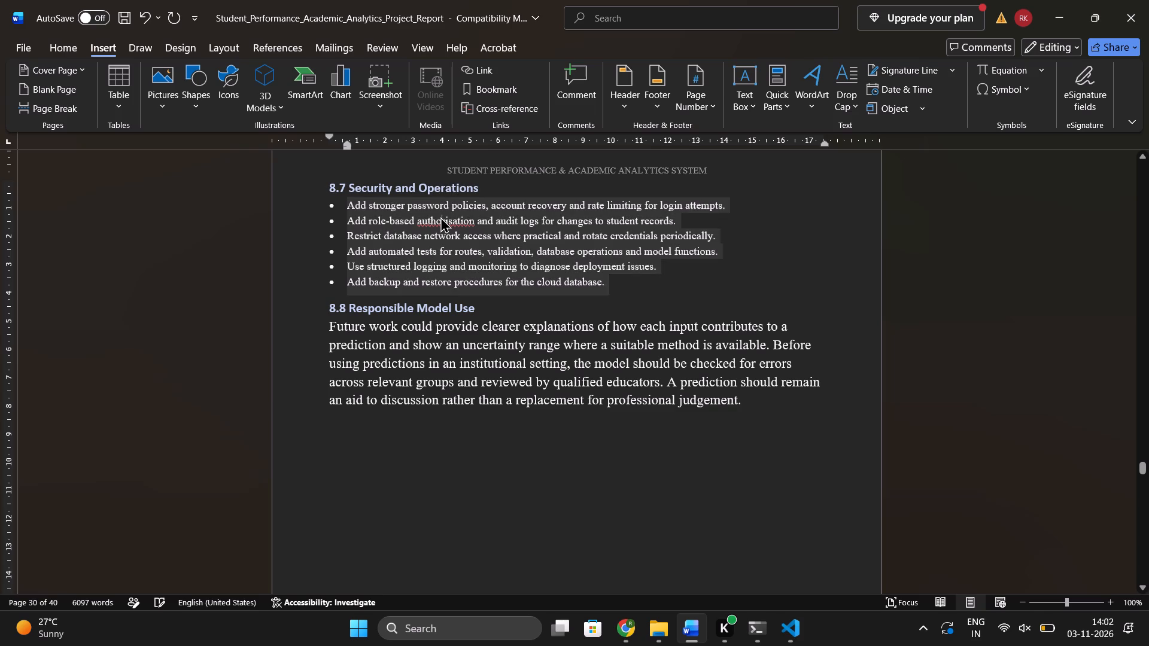
pyautogui.moveTo(346, 206); pyautogui.dragTo(606, 272)
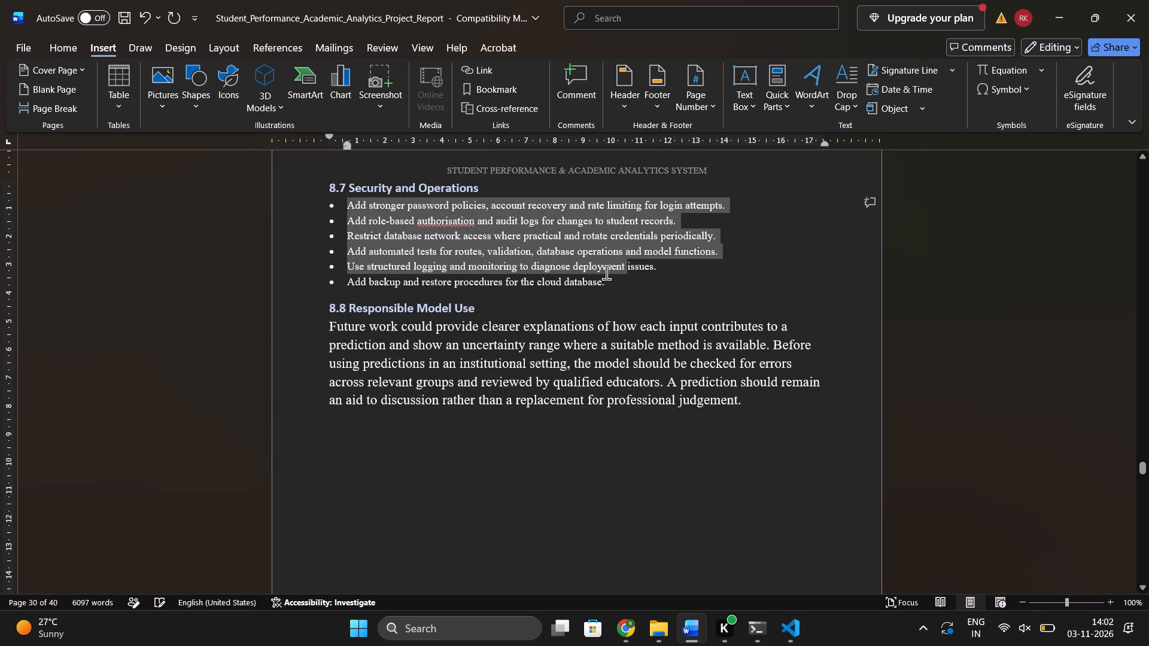
pyautogui.moveTo(606, 272); pyautogui.dragTo(608, 275)
pyautogui.click(721, 228)
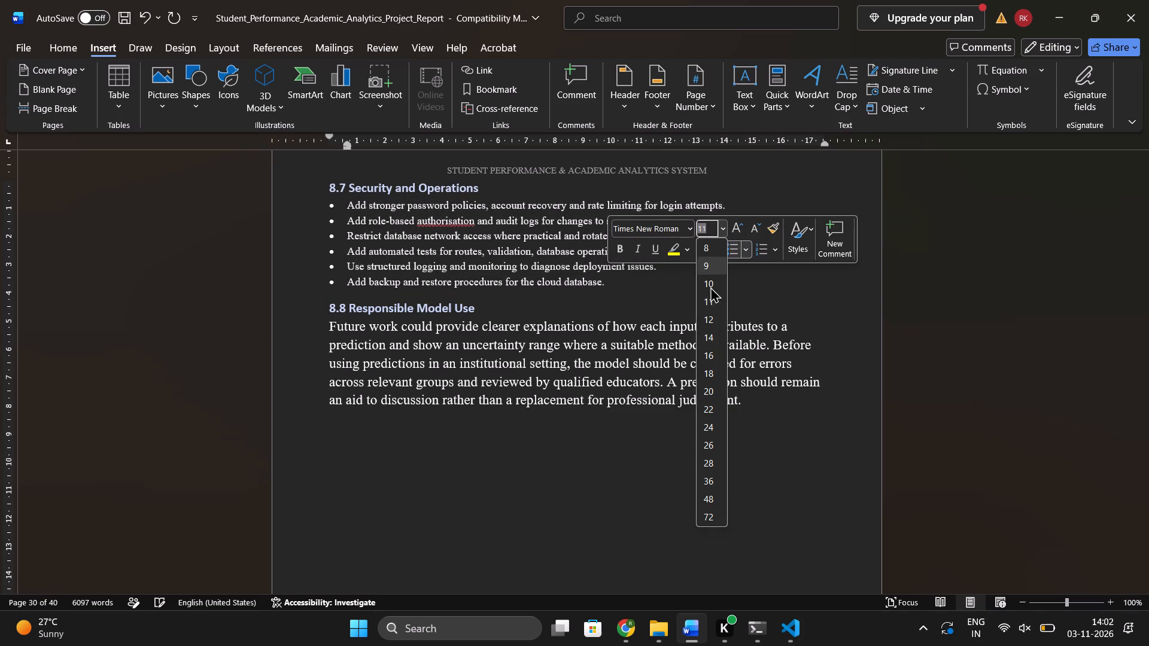
pyautogui.click(709, 334)
pyautogui.click(639, 334)
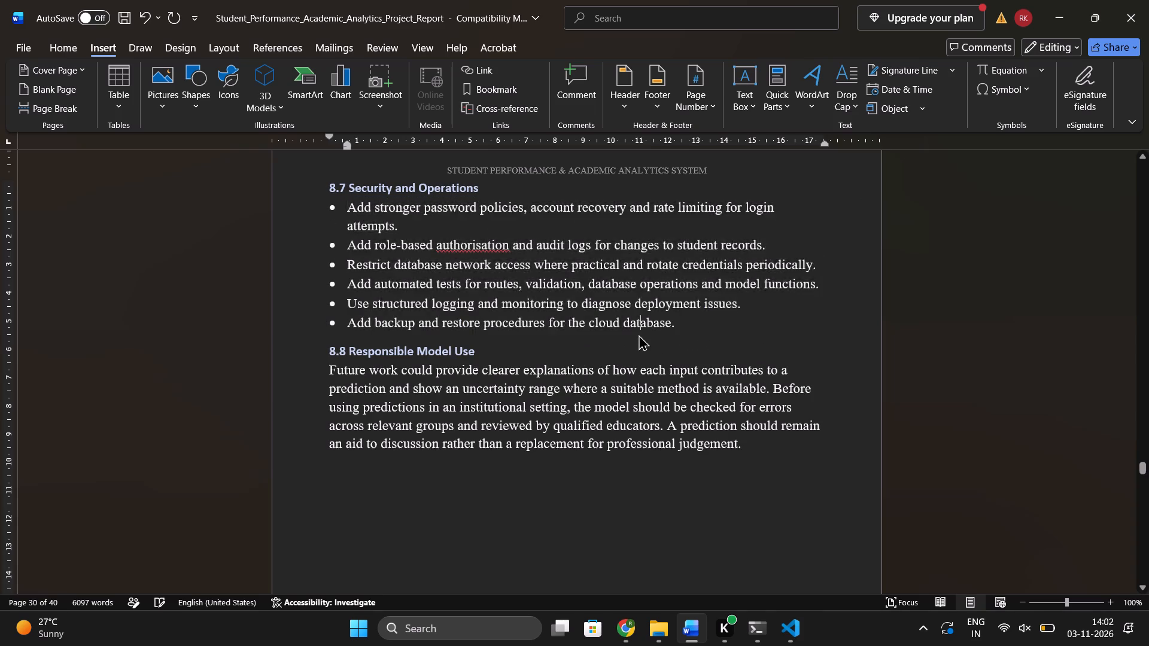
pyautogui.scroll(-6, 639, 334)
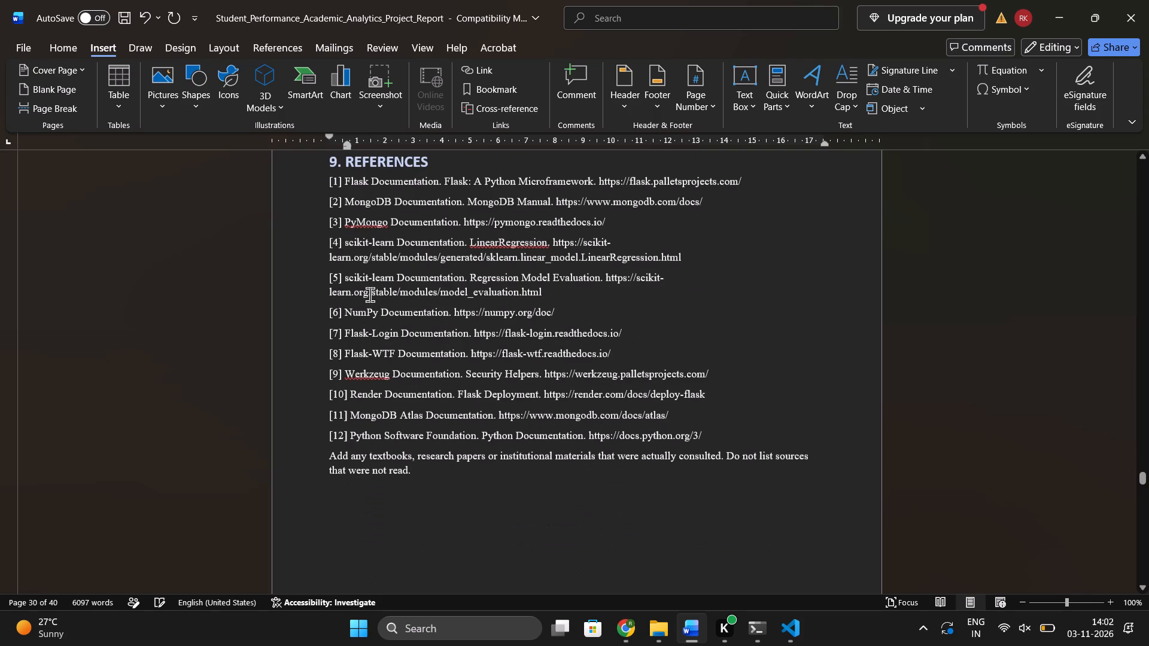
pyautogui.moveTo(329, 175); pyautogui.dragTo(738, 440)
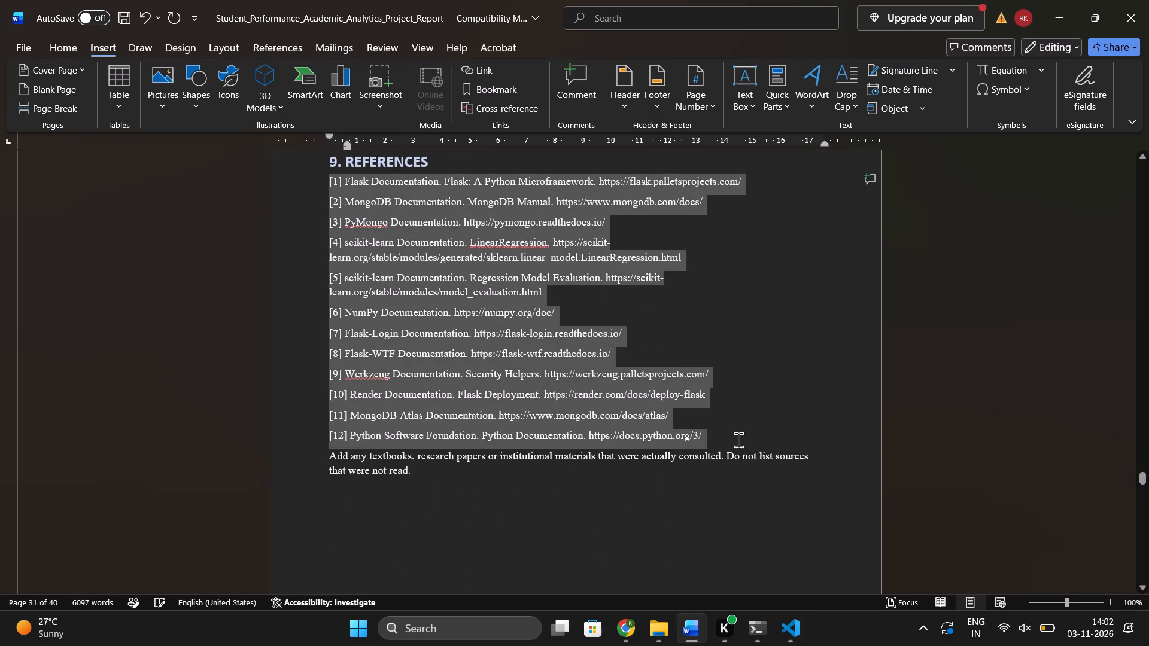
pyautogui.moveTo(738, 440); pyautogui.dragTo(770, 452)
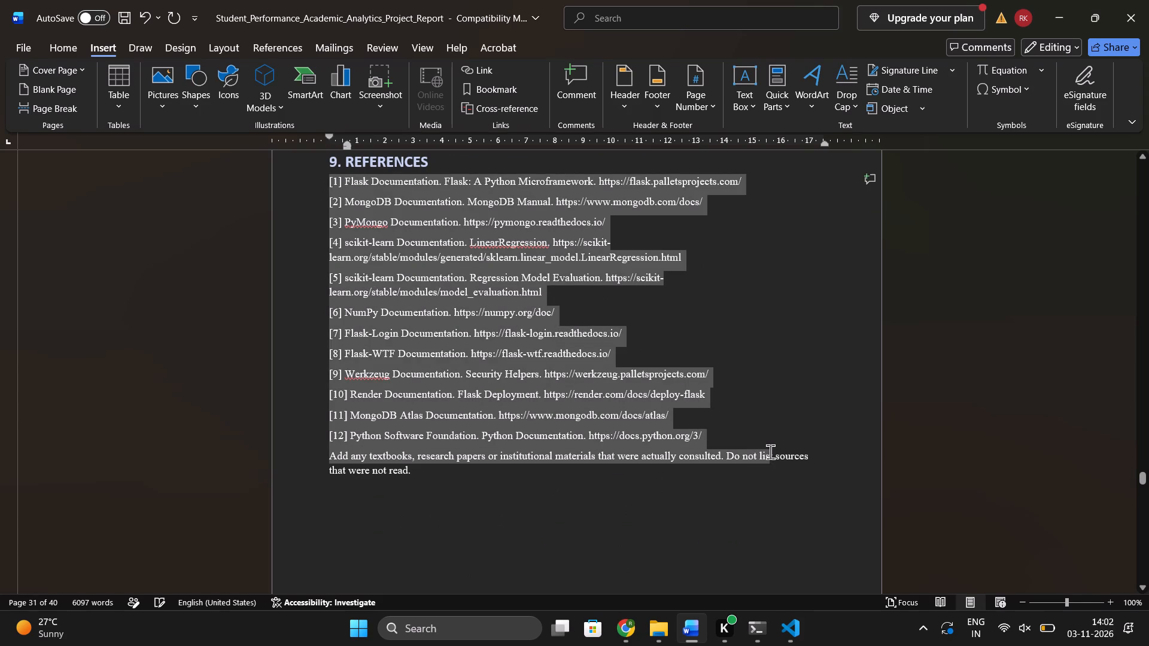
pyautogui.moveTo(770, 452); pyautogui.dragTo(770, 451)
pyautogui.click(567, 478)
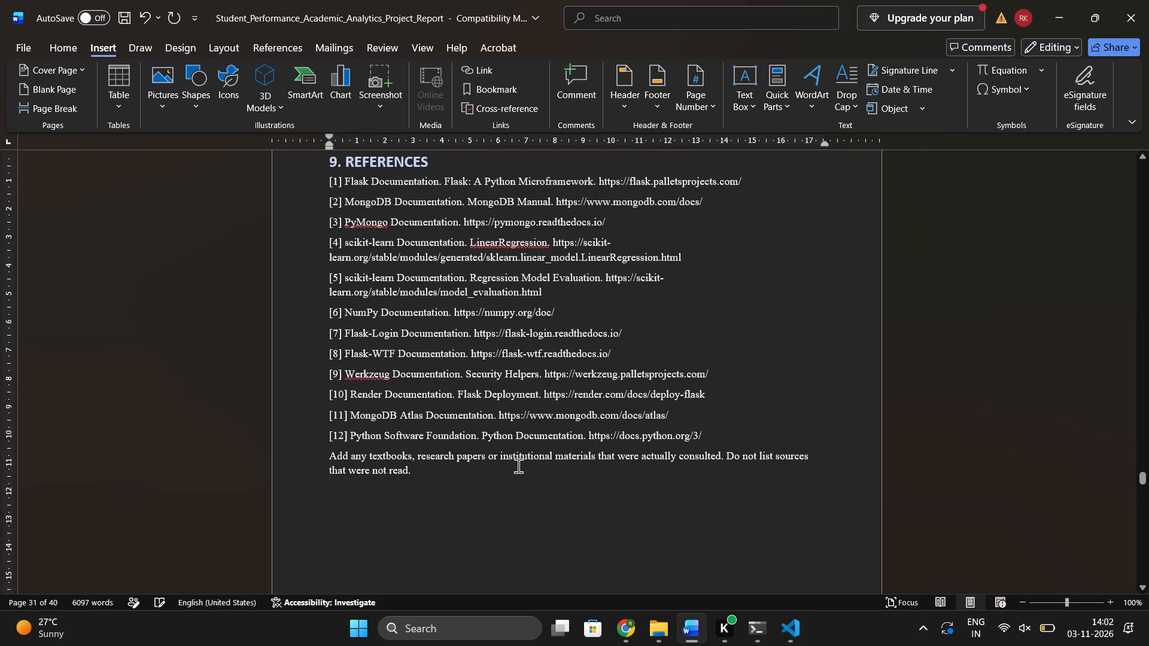
# Delete the instruction note about adding textbooks and research papers below reference [12] in 9. References.
pyautogui.moveTo(427, 468); pyautogui.dragTo(336, 454)
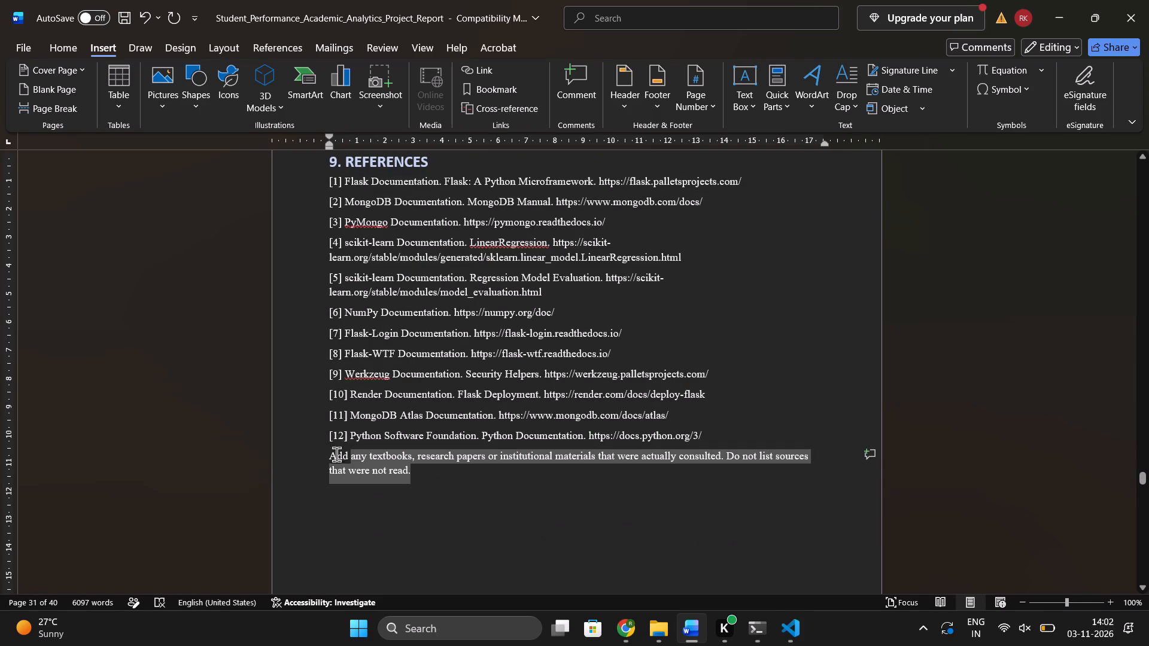
pyautogui.moveTo(336, 454); pyautogui.dragTo(329, 453)
pyautogui.press('BackSpace')
# Delete the instruction paragraph about inserting screenshots under the Appendix A: Application Screenshots heading.
pyautogui.scroll(-5, 329, 453)
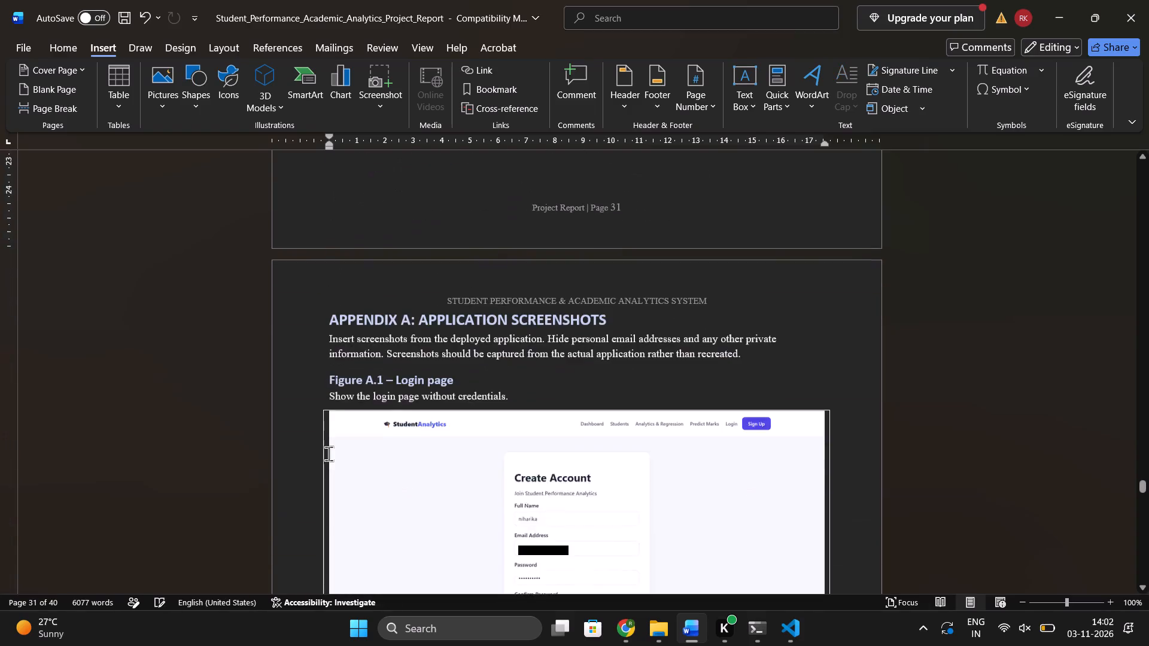
pyautogui.scroll(-1, 329, 453)
pyautogui.moveTo(323, 294); pyautogui.dragTo(616, 323)
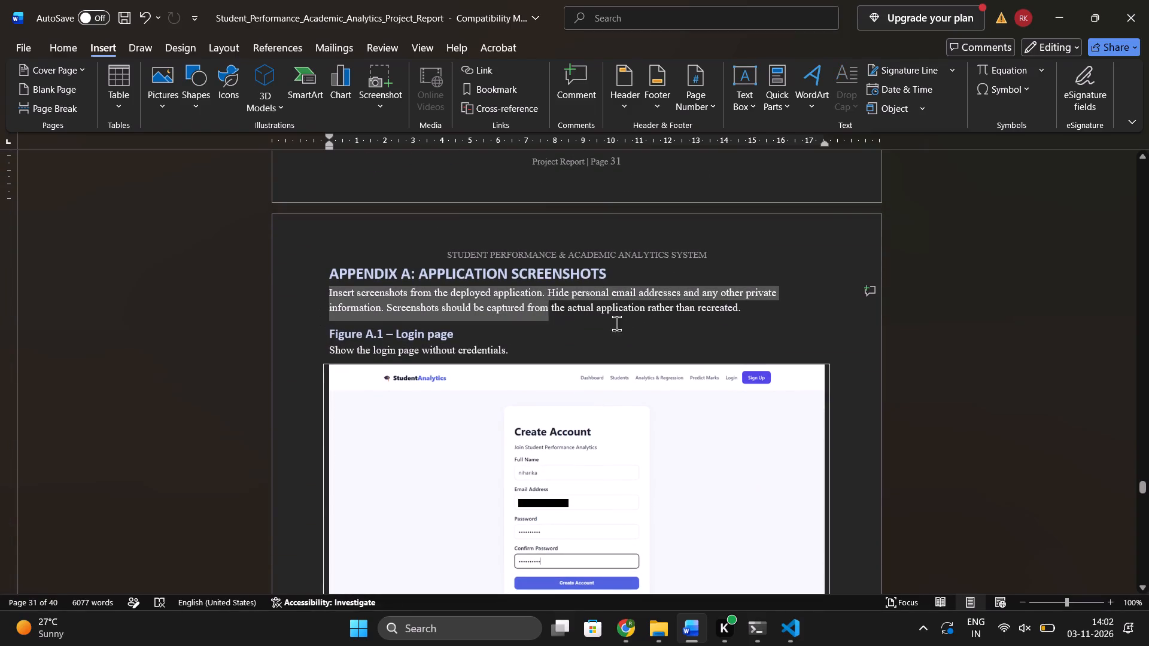
pyautogui.moveTo(616, 323); pyautogui.dragTo(783, 310)
pyautogui.press('BackSpace')
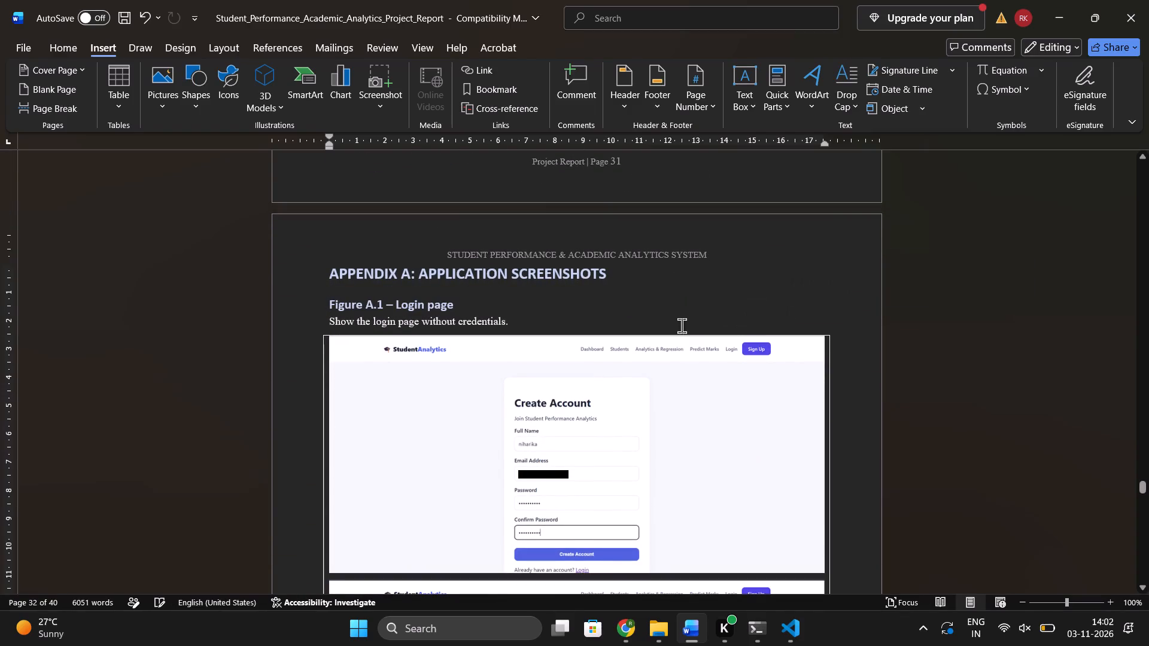
# Delete the instruction line "Show the login page without credentials." under Figure A.1 – Login page.
pyautogui.moveTo(514, 315); pyautogui.dragTo(357, 312)
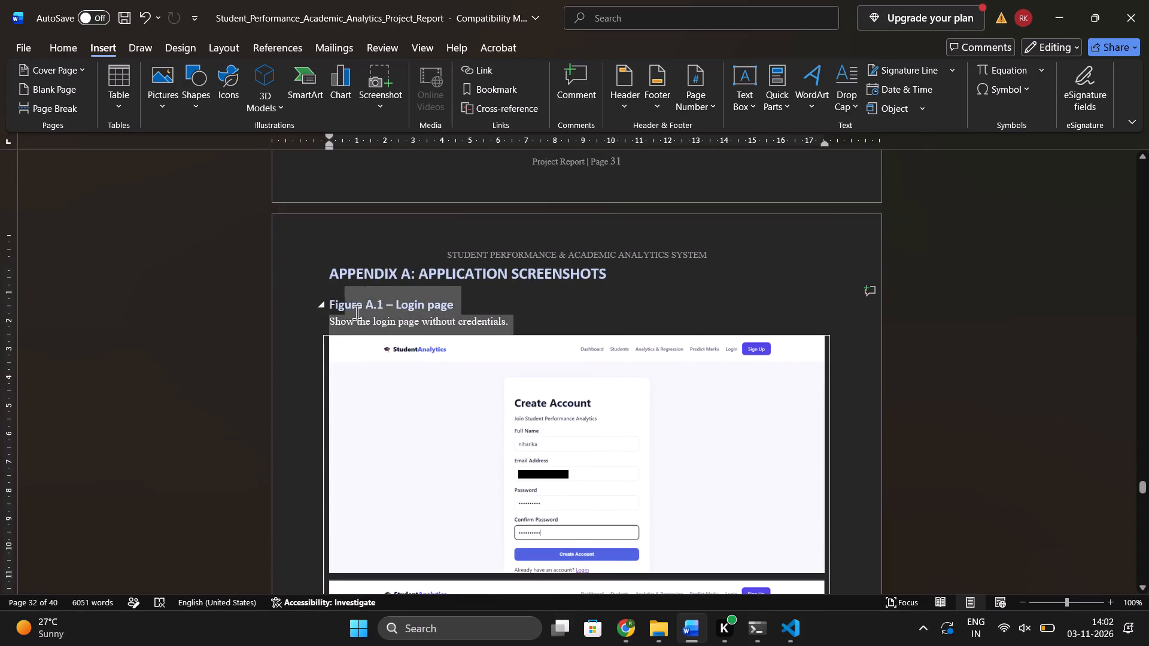
pyautogui.moveTo(357, 312); pyautogui.dragTo(329, 322)
pyautogui.press('BackSpace')
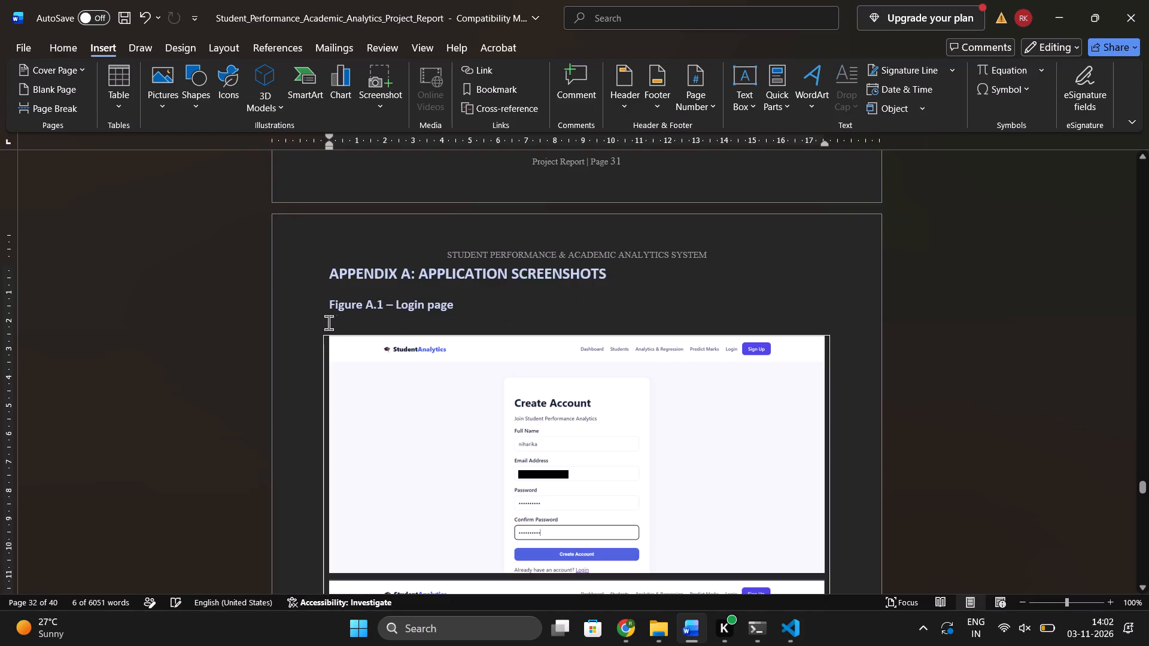
# Delete the instruction line about student count, average marks and pass rate under Figure A.2 – Dashboard.
pyautogui.scroll(-5, 329, 322)
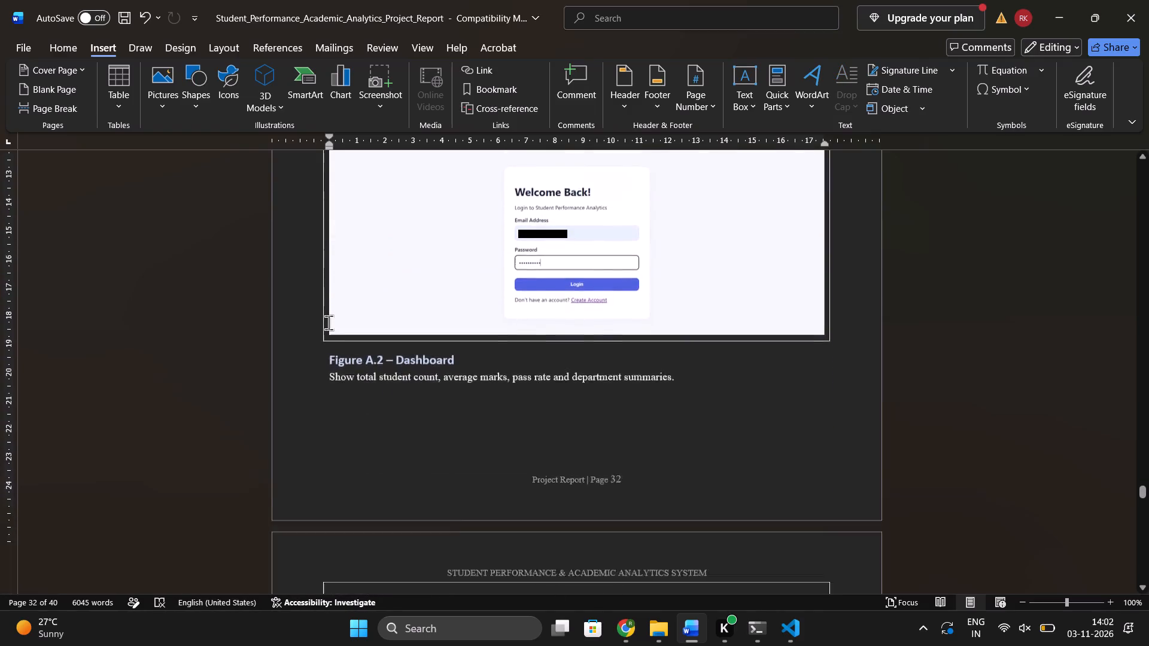
pyautogui.scroll(-1, 329, 322)
pyautogui.moveTo(324, 287); pyautogui.dragTo(324, 292)
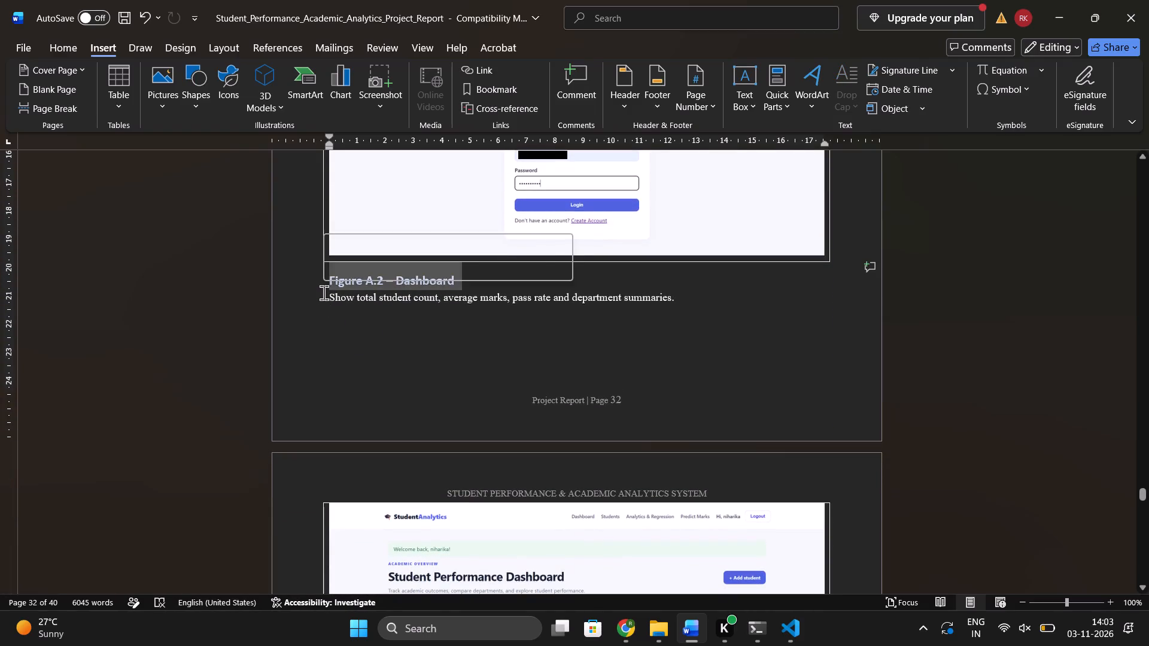
pyautogui.click(324, 300)
pyautogui.moveTo(324, 300); pyautogui.dragTo(683, 298)
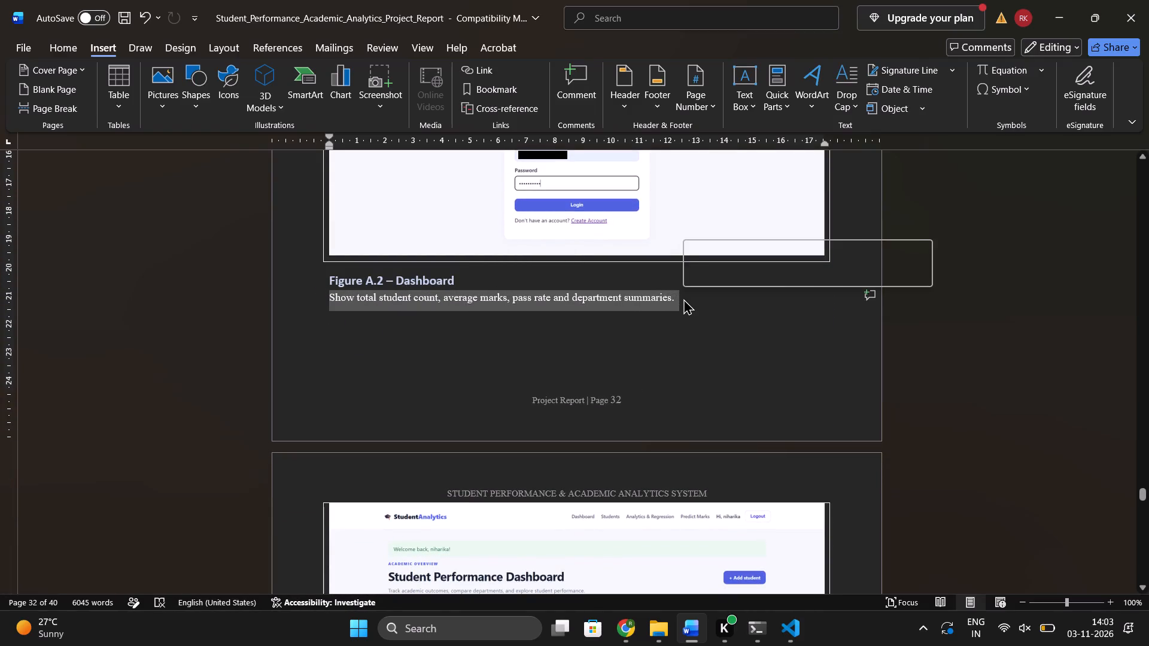
pyautogui.press('BackSpace')
# Delete the instruction line "Show the student table and search/filter controls." under Figure A.3 – Student records.
pyautogui.scroll(-4, 683, 298)
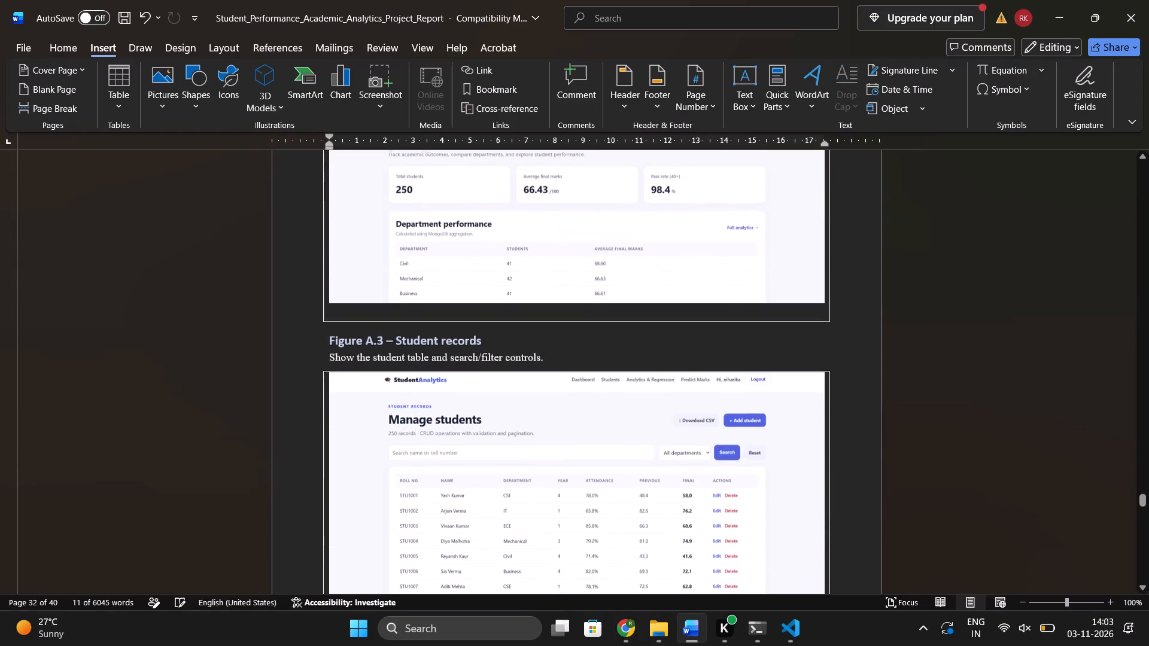
pyautogui.moveTo(553, 356); pyautogui.dragTo(336, 352)
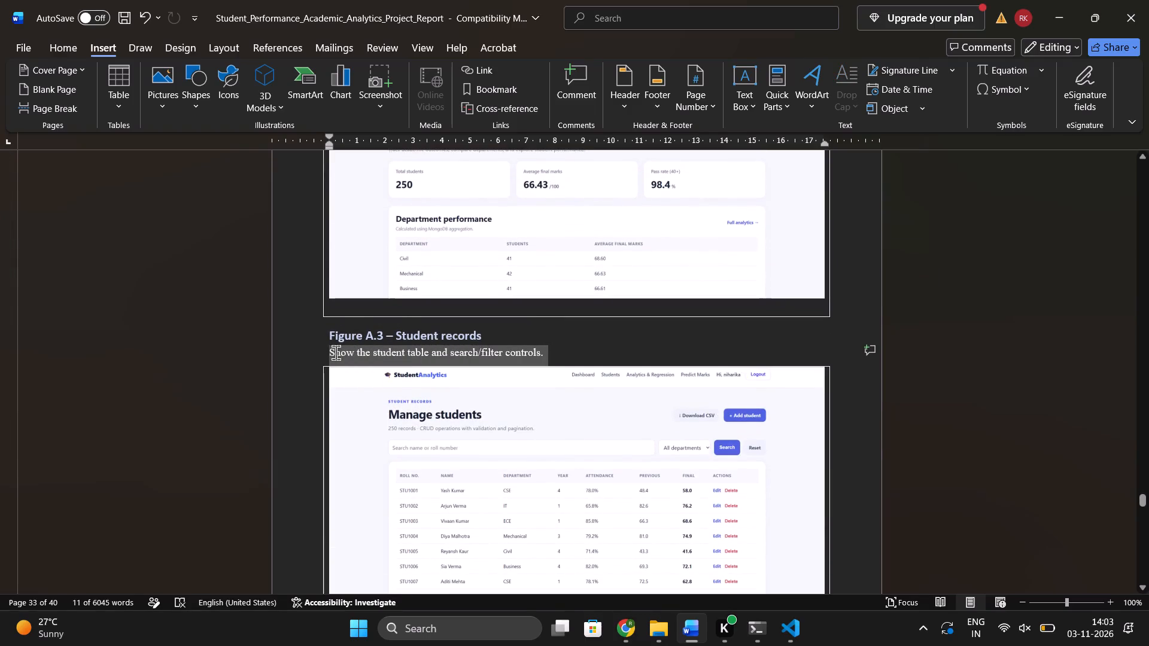
pyautogui.moveTo(336, 352); pyautogui.dragTo(330, 352)
pyautogui.press('BackSpace')
# Delete the instruction line "Show the form using a sample record." under Figure A.4 – Add/Edit form.
pyautogui.scroll(-4, 330, 352)
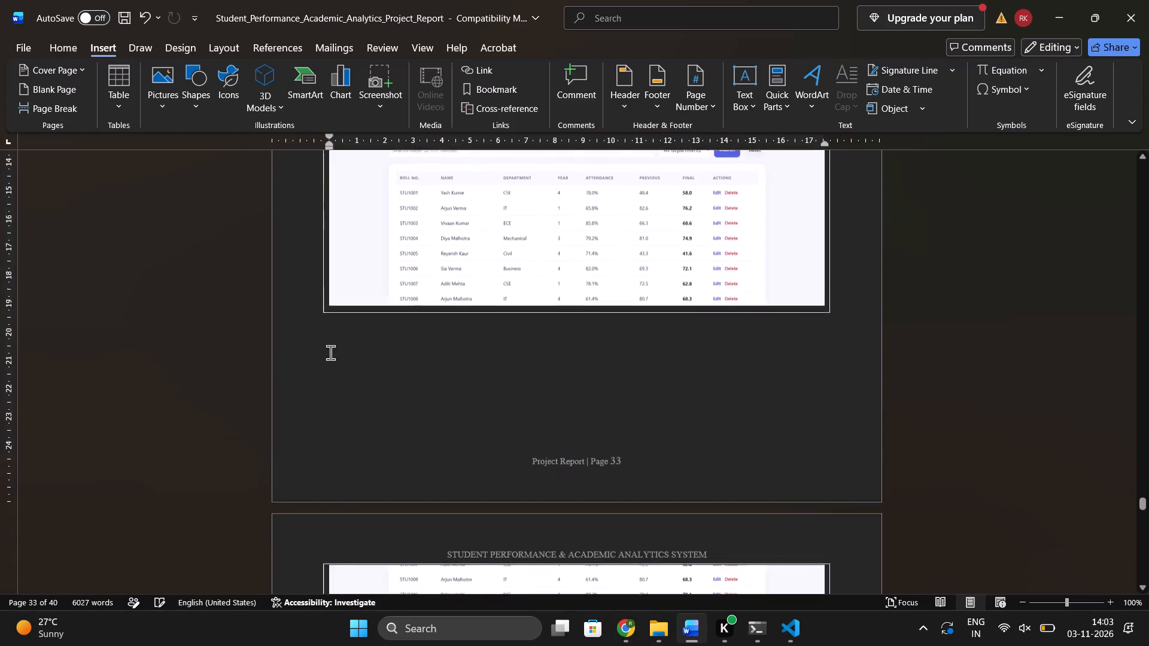
pyautogui.scroll(-4, 330, 352)
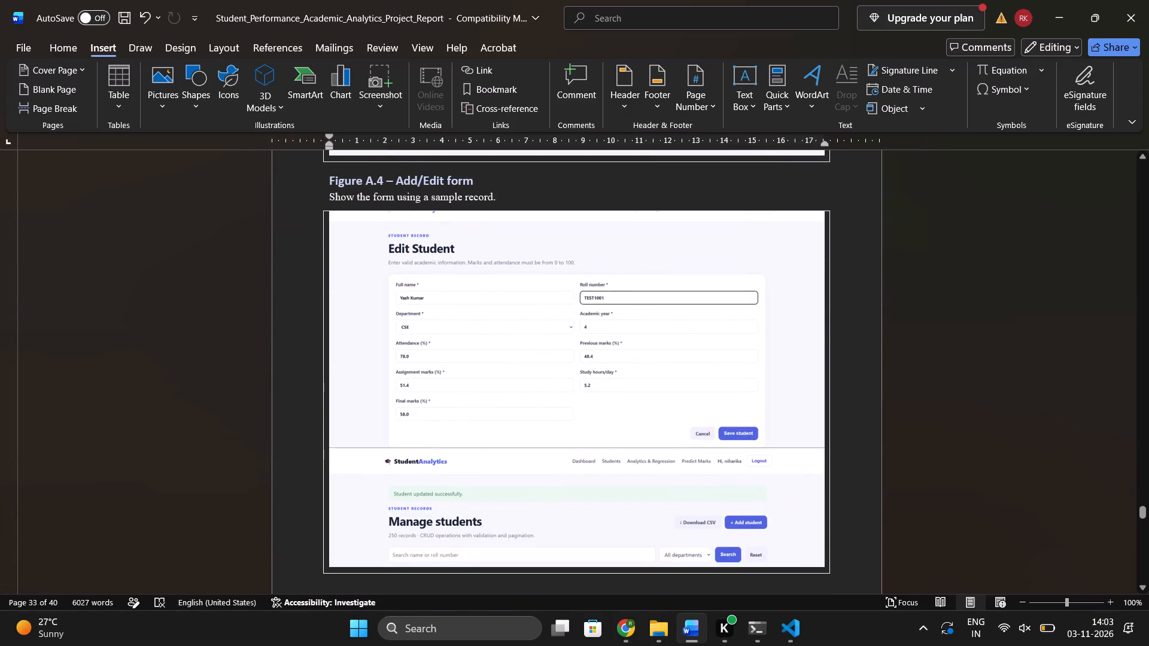
pyautogui.click(323, 194)
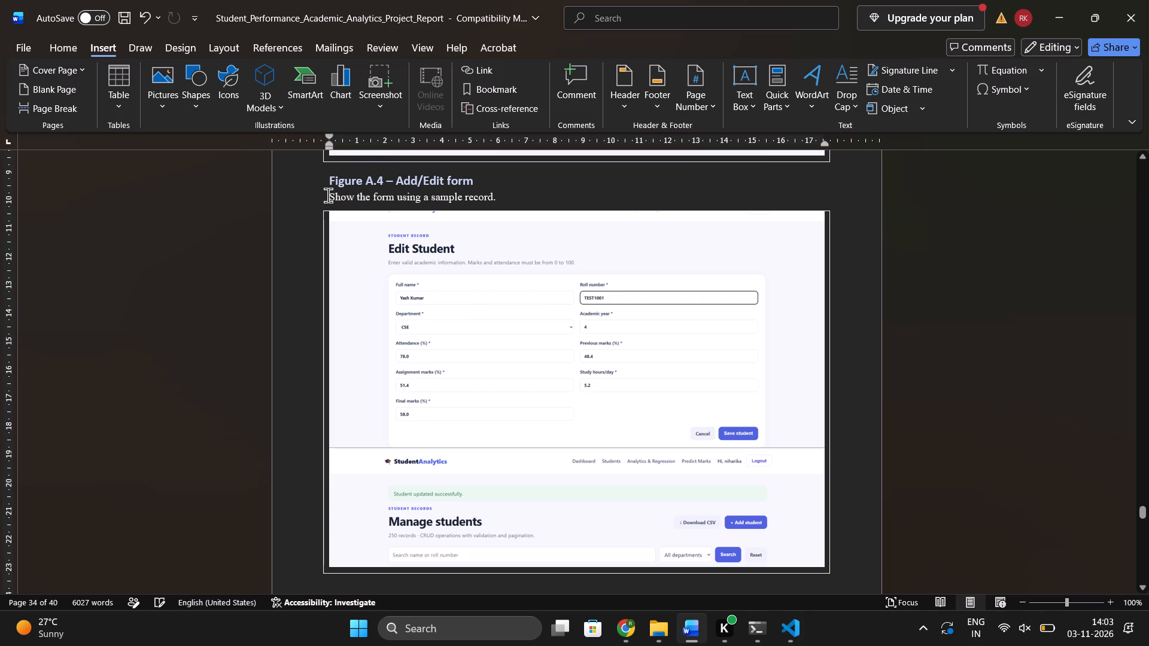
pyautogui.moveTo(328, 195); pyautogui.dragTo(540, 198)
pyautogui.press('BackSpace')
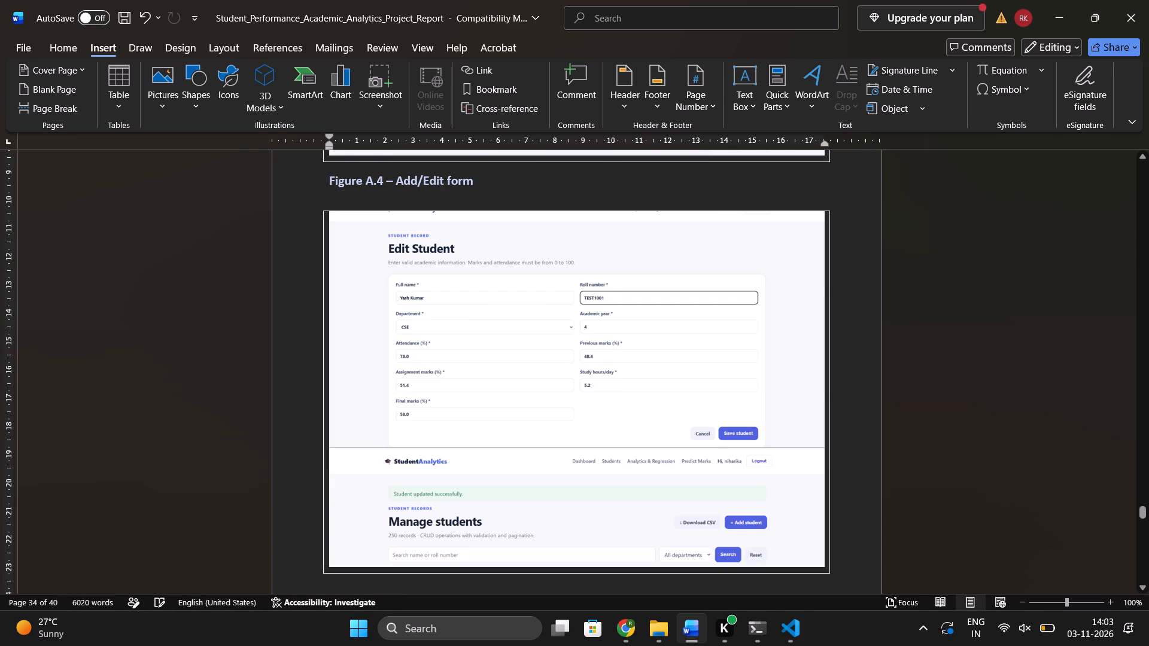
# Delete the instruction line "Show evaluation metrics and charts." under Figure A.5 – Analytics and Regression.
pyautogui.scroll(-5, 540, 198)
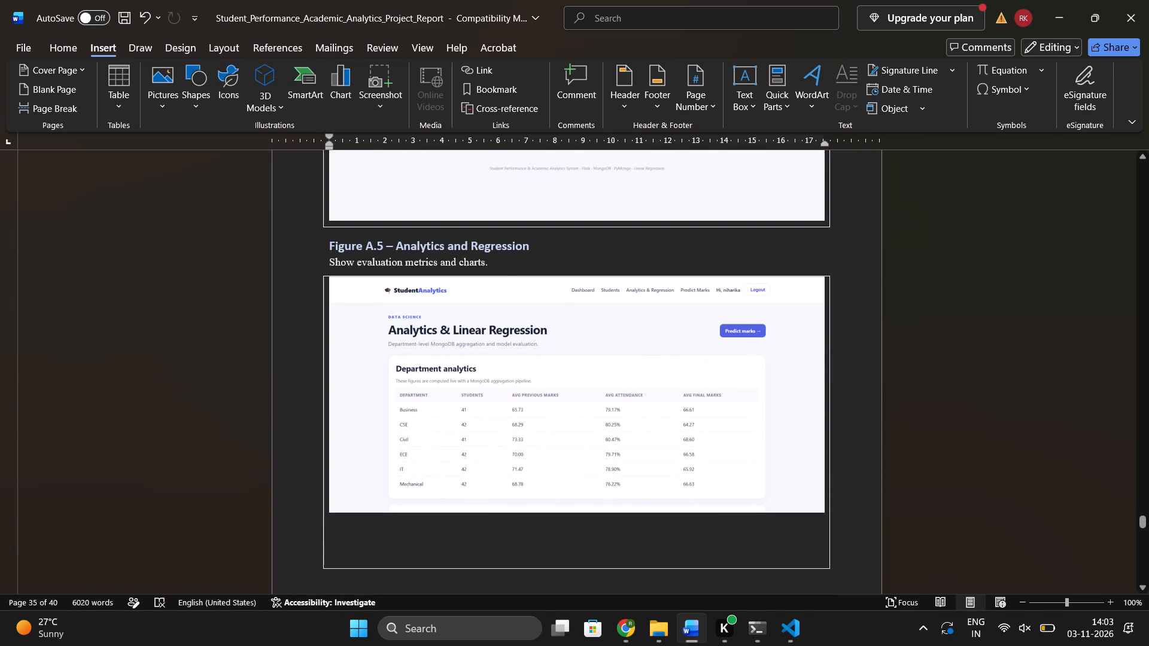
pyautogui.click(501, 265)
pyautogui.moveTo(492, 265); pyautogui.dragTo(288, 265)
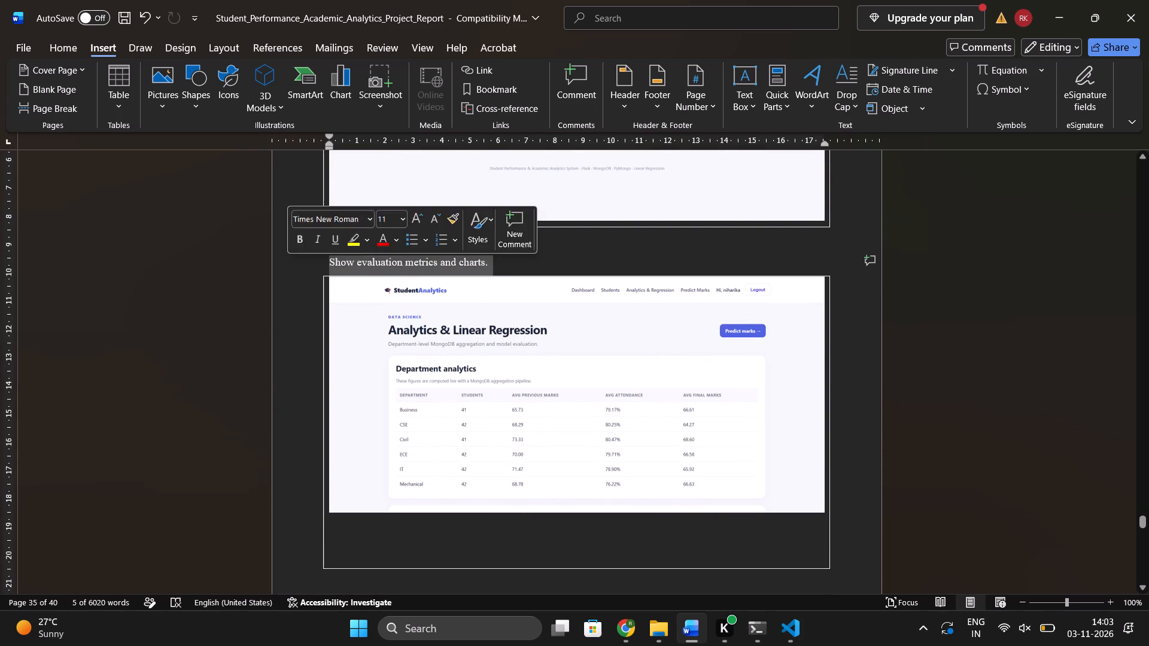
pyautogui.press('BackSpace')
# Correct the Figure A.8 heading's misspelled last word so it reads "Render deployment".
pyautogui.scroll(-6, 288, 265)
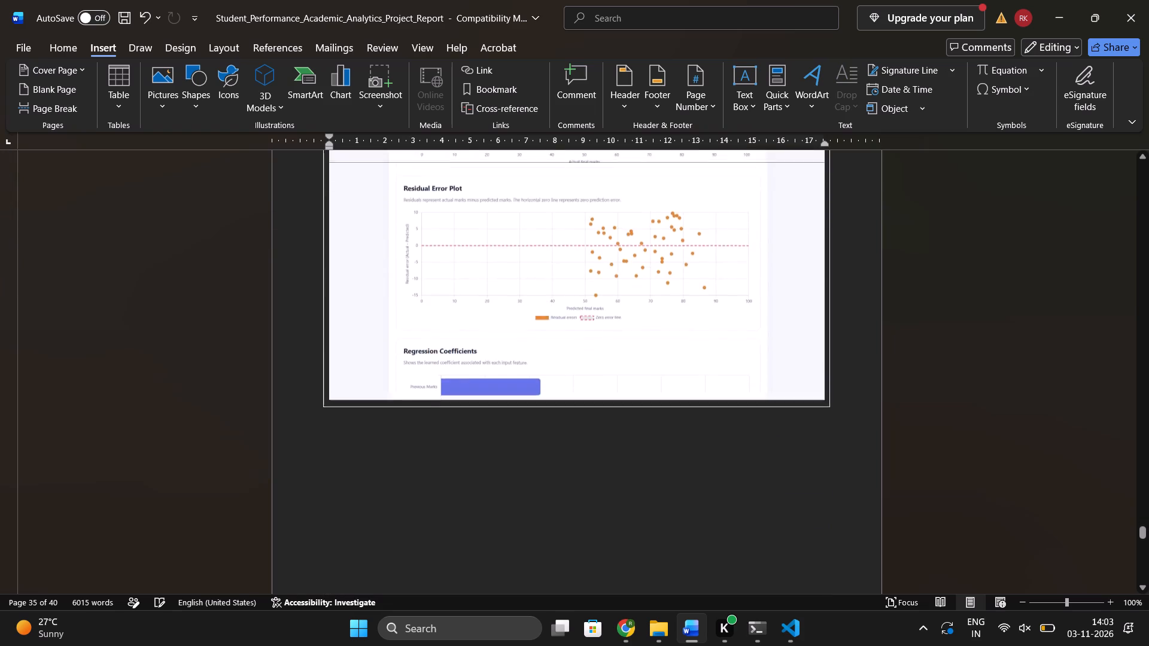
pyautogui.scroll(-4, 288, 265)
pyautogui.scroll(3, 288, 265)
pyautogui.scroll(-1, 288, 265)
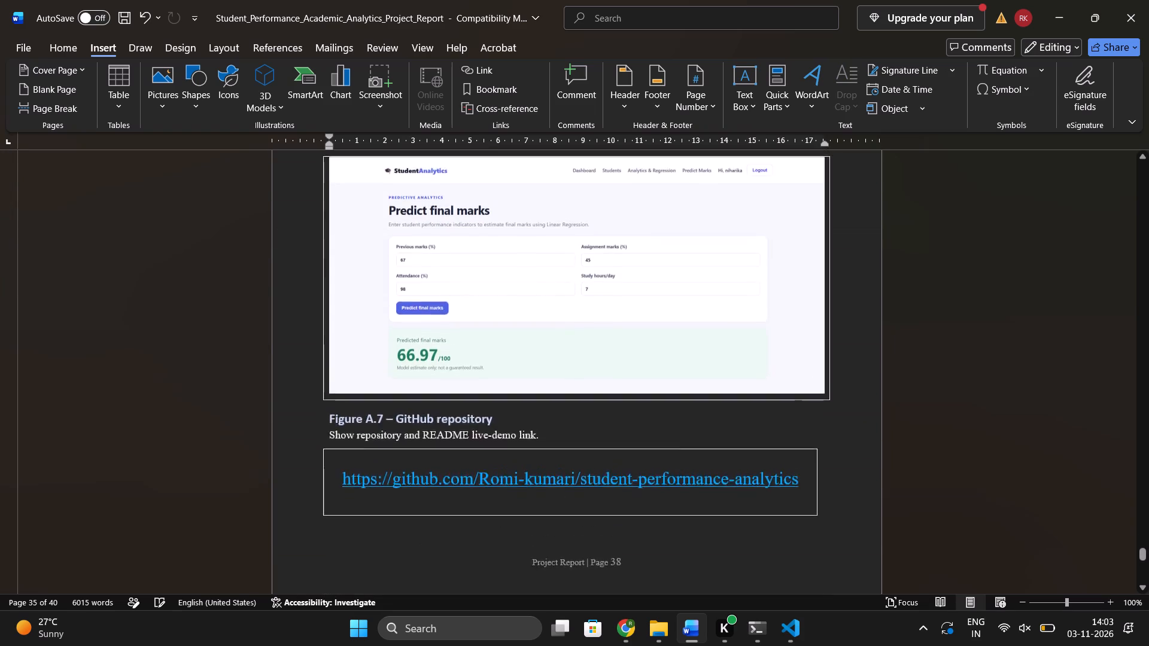
pyautogui.scroll(-1, 288, 265)
pyautogui.scroll(1, 288, 265)
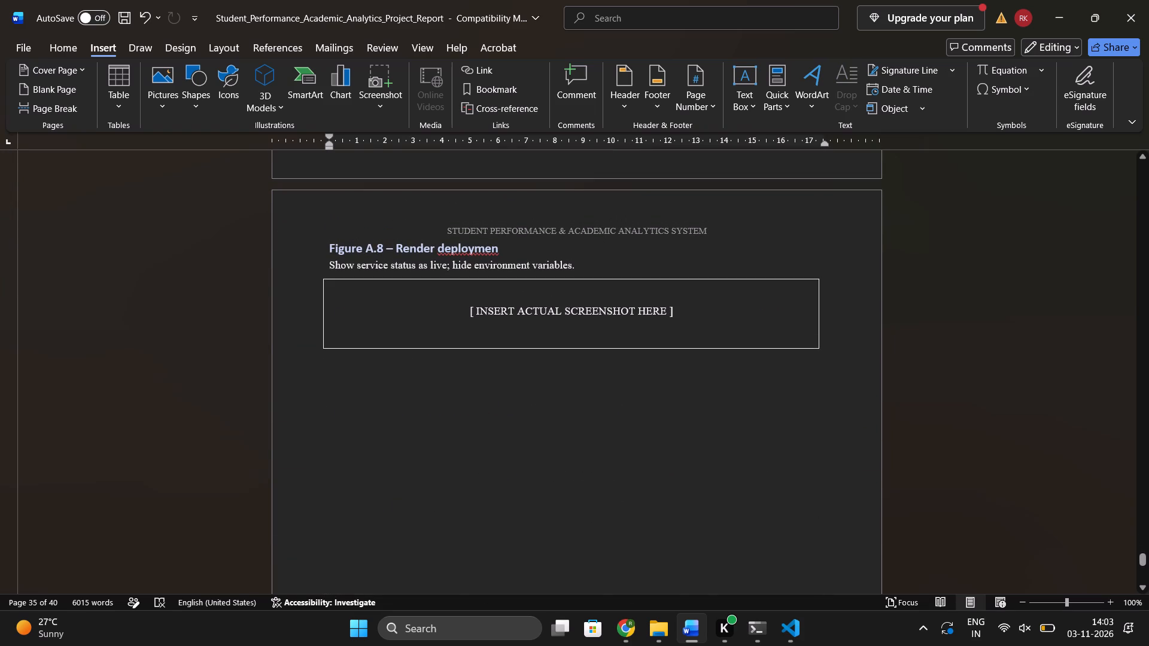
pyautogui.click(500, 243)
pyautogui.press('t')
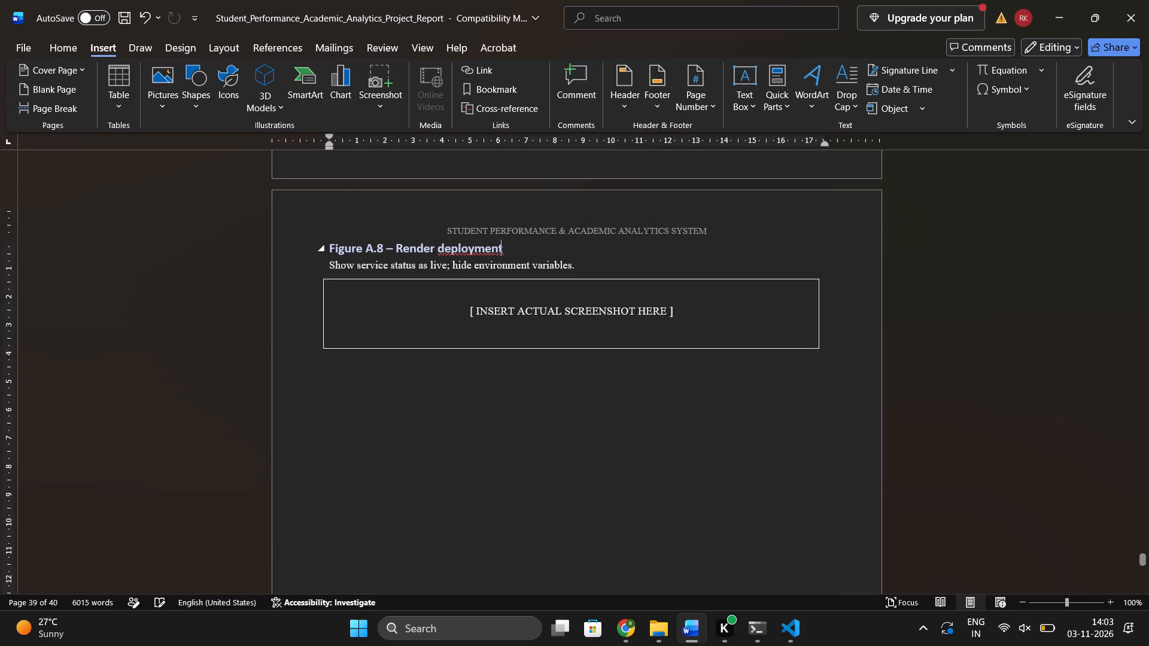
# Delete the "[ INSERT ACTUAL SCREENSHOT HERE ]" placeholder and the extra blank lines from the box under Figure A.8.
pyautogui.moveTo(463, 304); pyautogui.dragTo(672, 304)
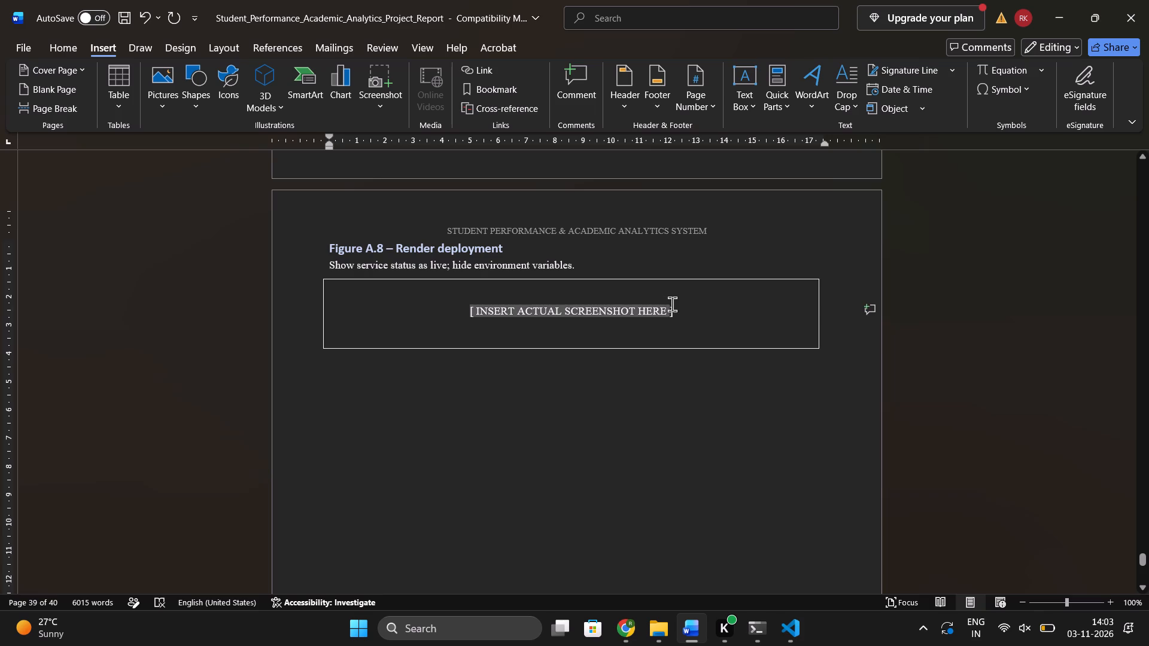
pyautogui.moveTo(672, 304); pyautogui.dragTo(686, 306)
pyautogui.press('BackSpace')
pyautogui.press('BackSpace')
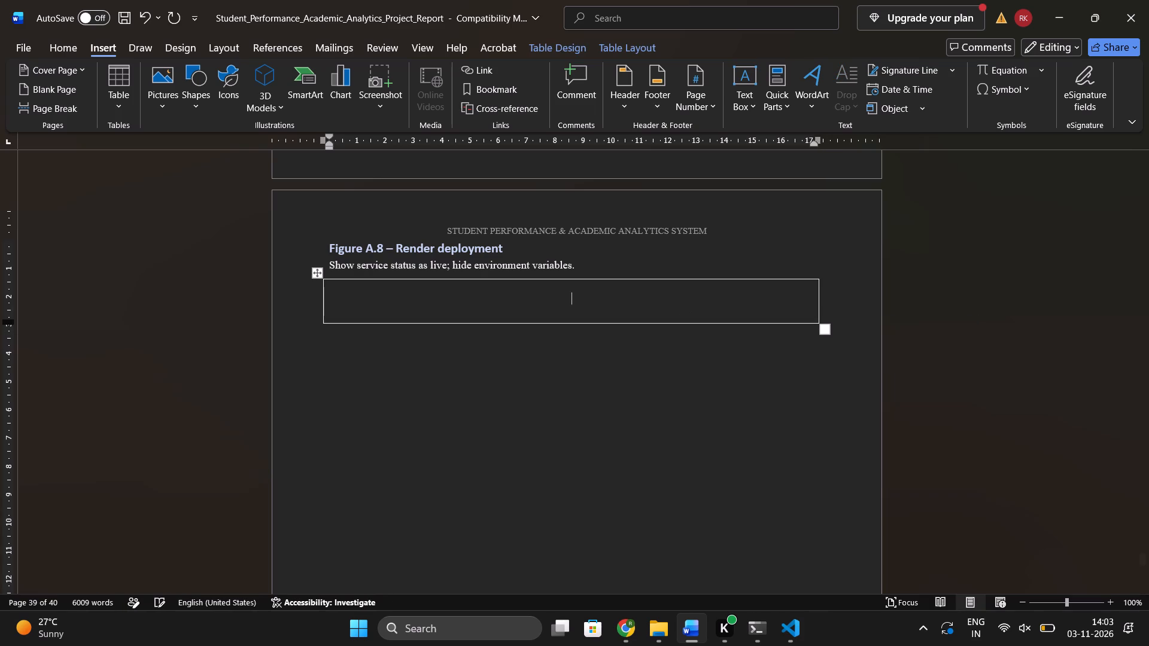
pyautogui.press('BackSpace')
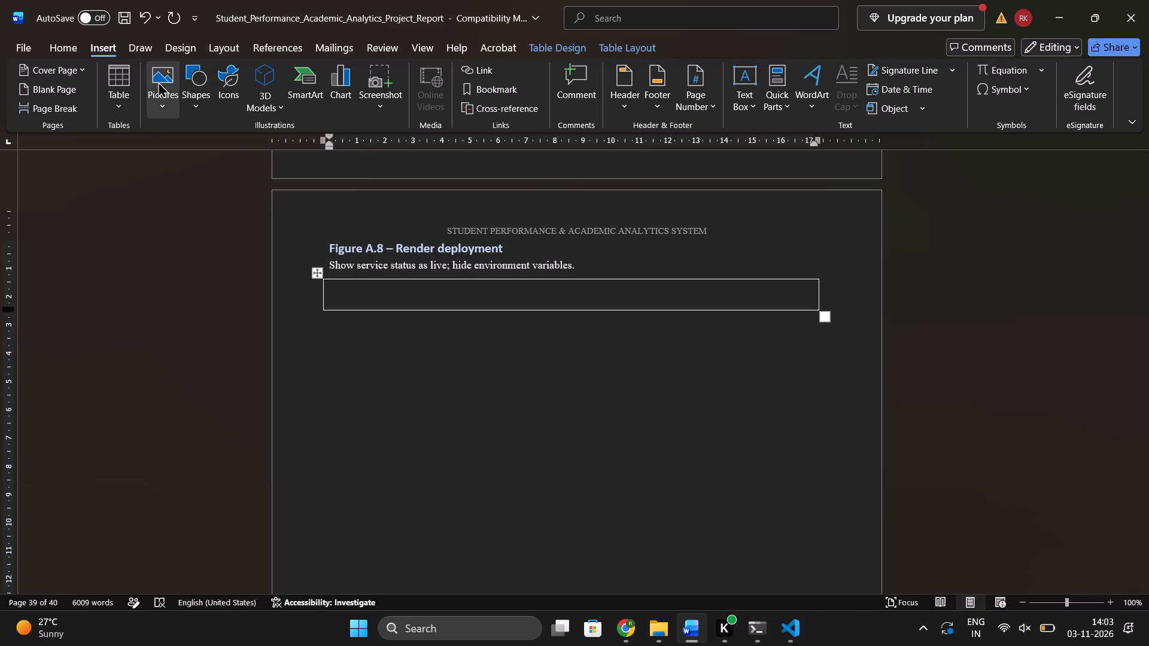
# Open the Insert Hyperlink dialog for the emptied box under Figure A.8.
pyautogui.click(489, 74)
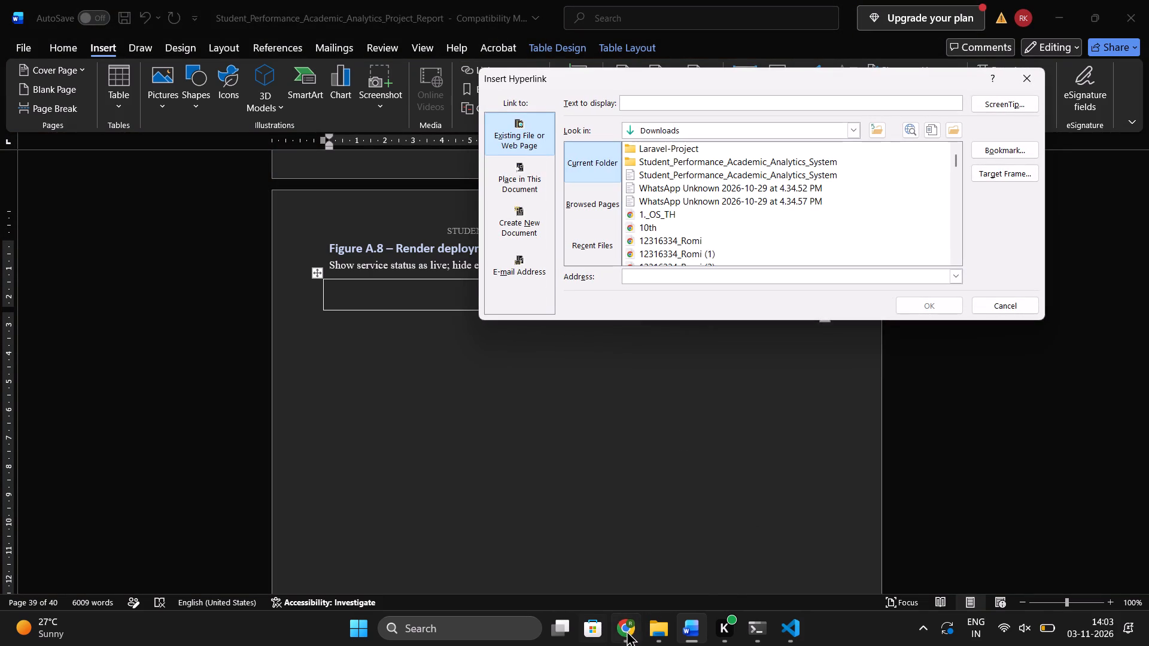
# Switch to Chrome, reopen the deployed student-performance-analytics site from its Render service page, and close the older tab of the site.
pyautogui.click(637, 571)
pyautogui.click(827, 0)
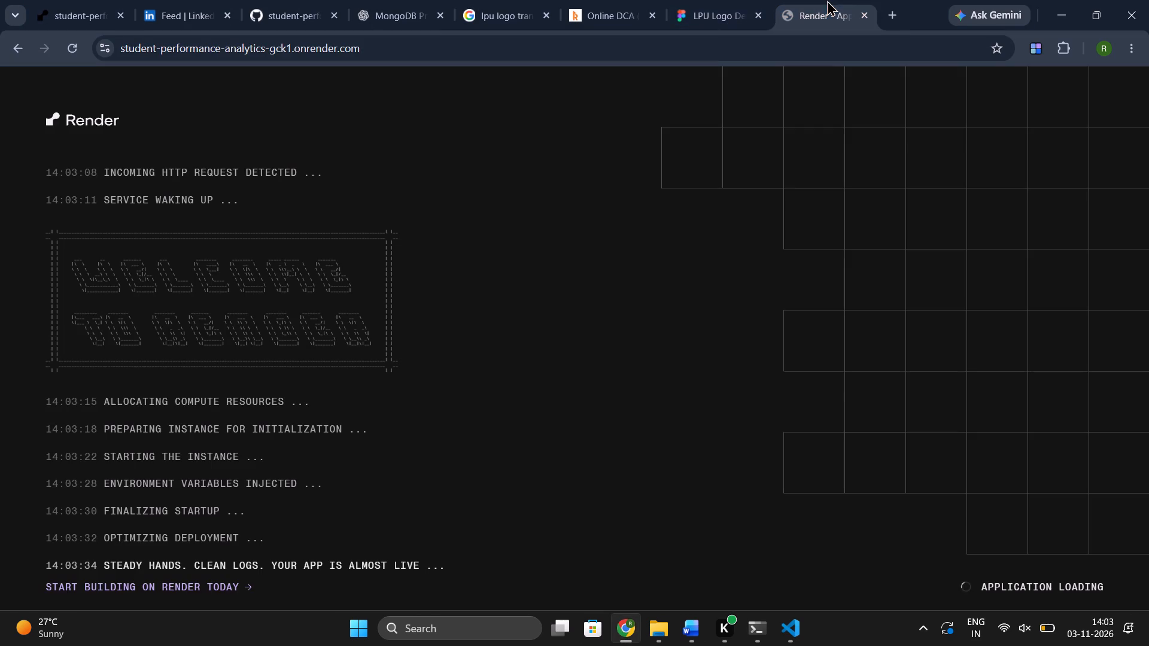
pyautogui.click(567, 59)
pyautogui.scroll(-4, 516, 285)
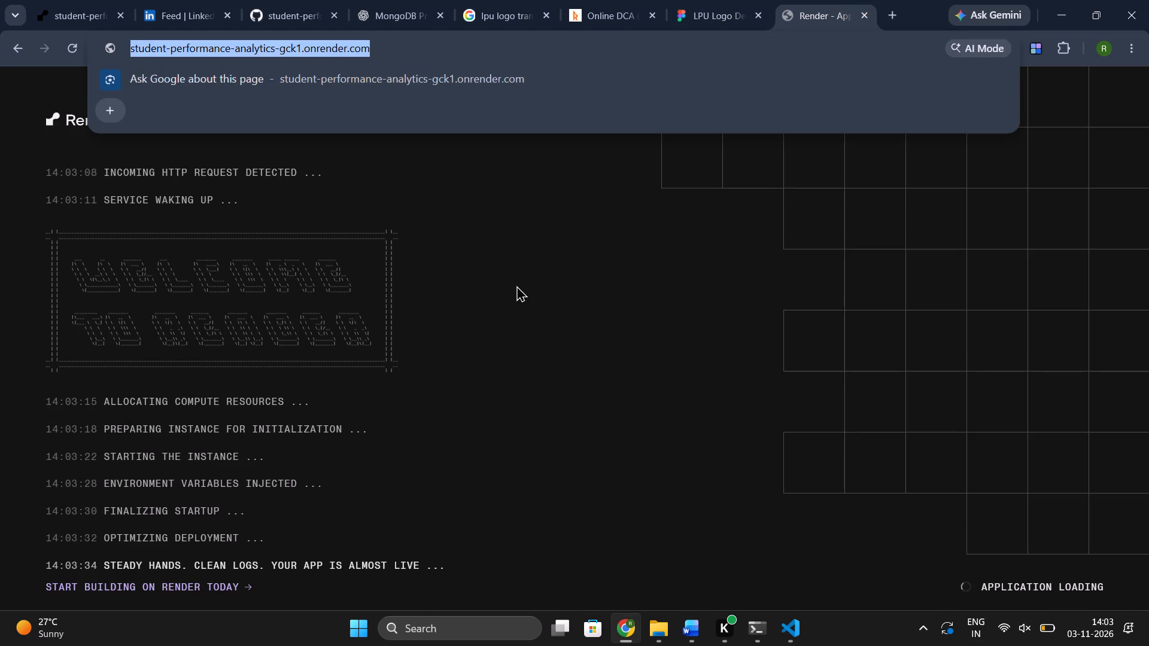
pyautogui.click(121, 0)
pyautogui.click(399, 256)
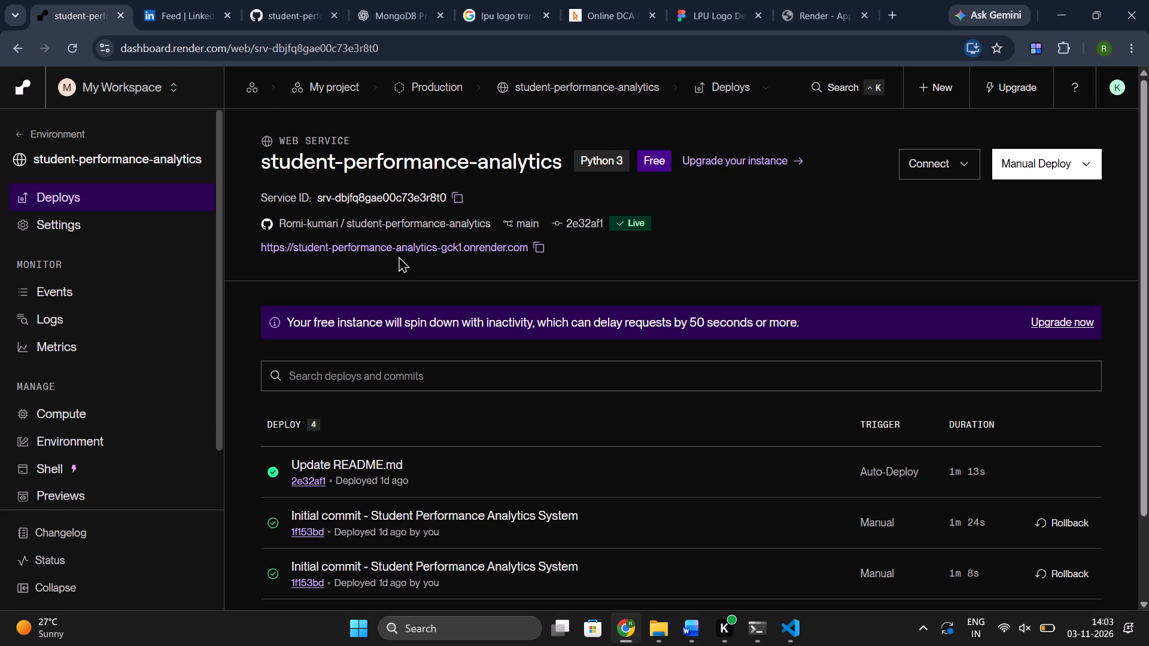
pyautogui.click(397, 252)
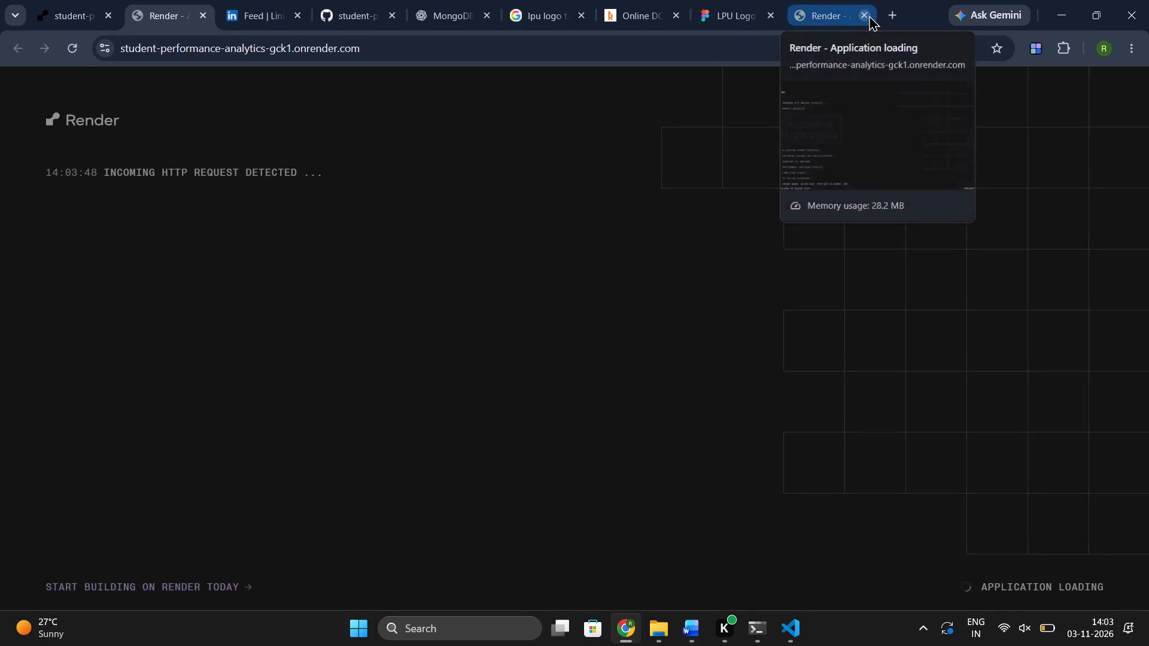
pyautogui.click(869, 15)
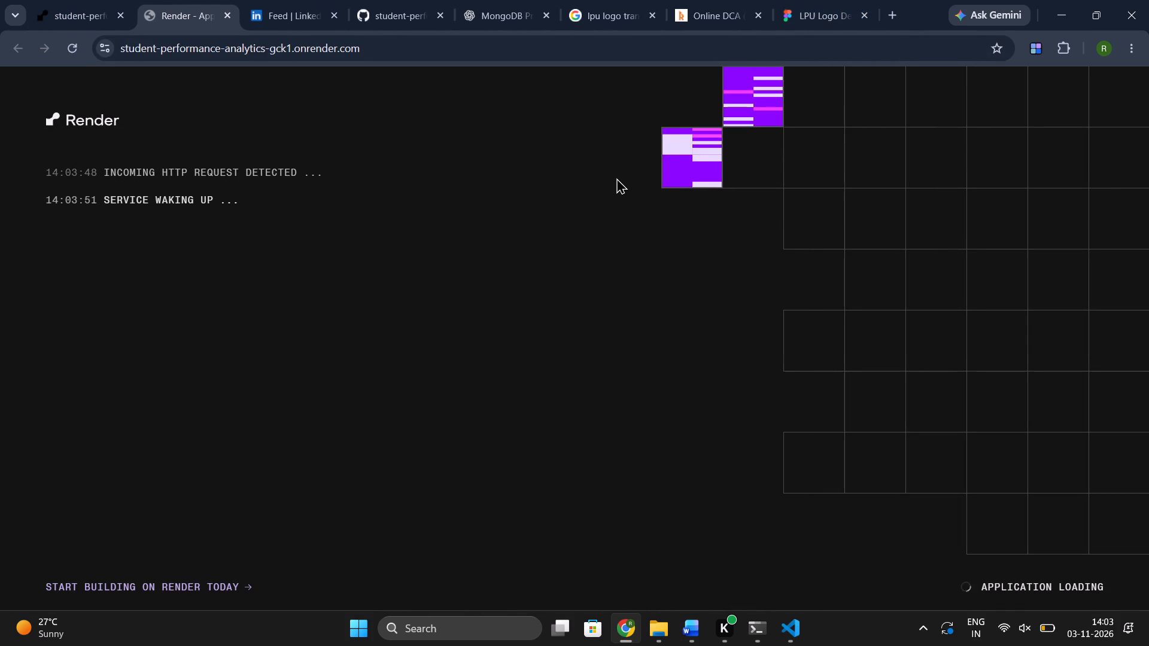
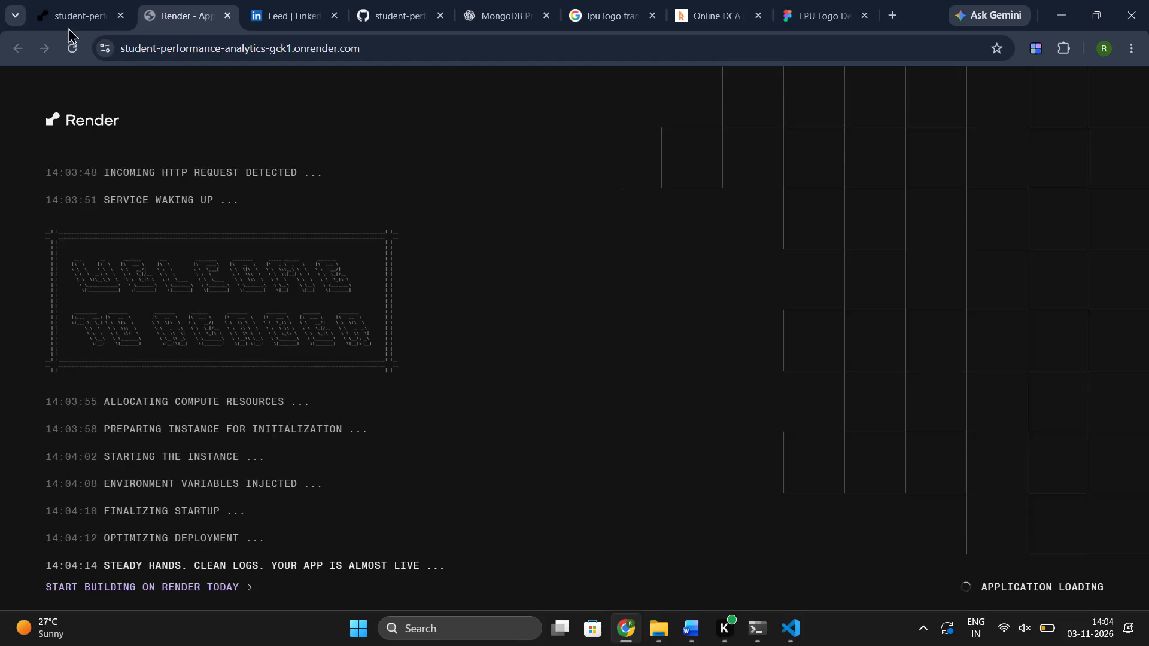
# Close the still-loading tab of the deployed site and reopen the site from its Render service page.
pyautogui.click(74, 44)
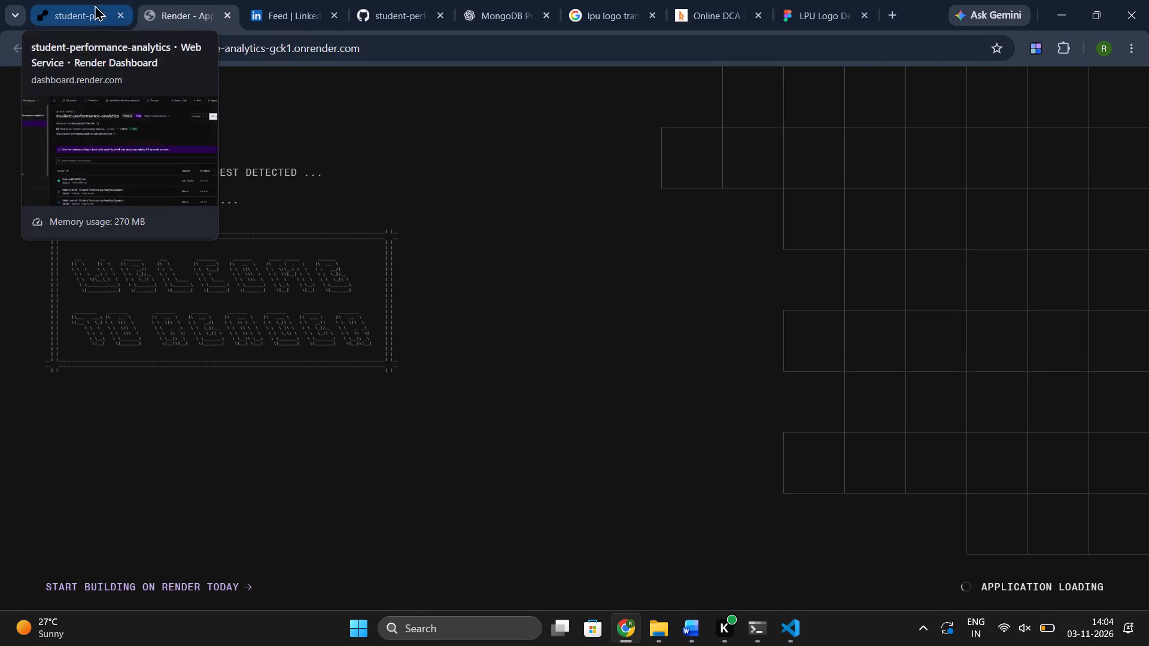
pyautogui.click(229, 16)
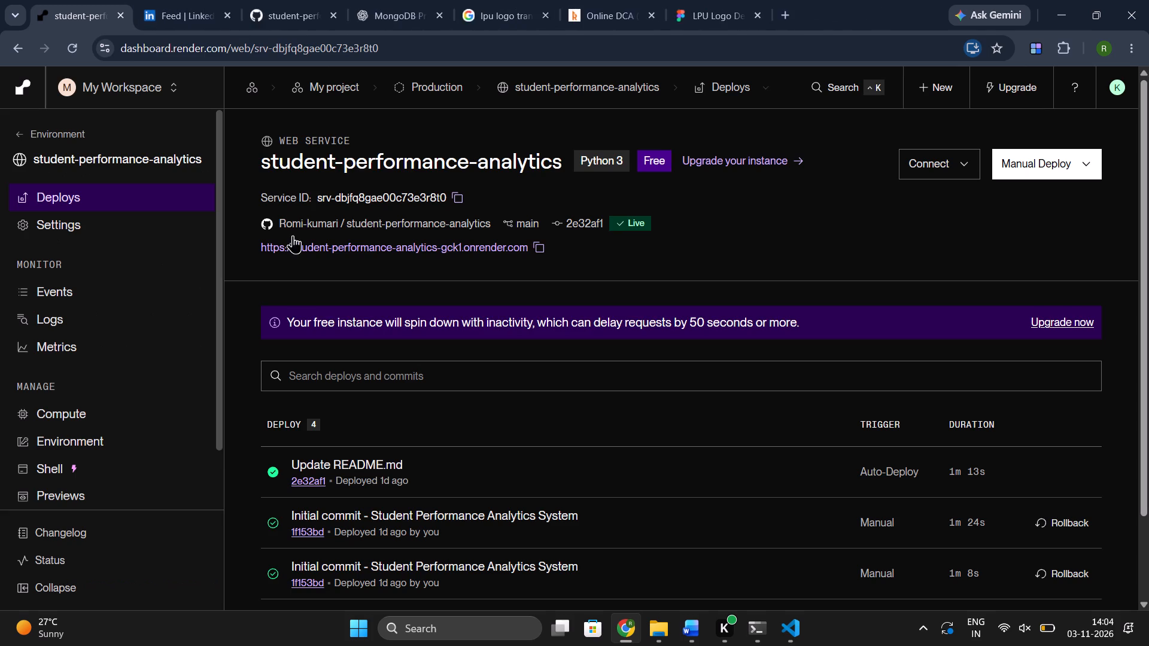
pyautogui.click(305, 240)
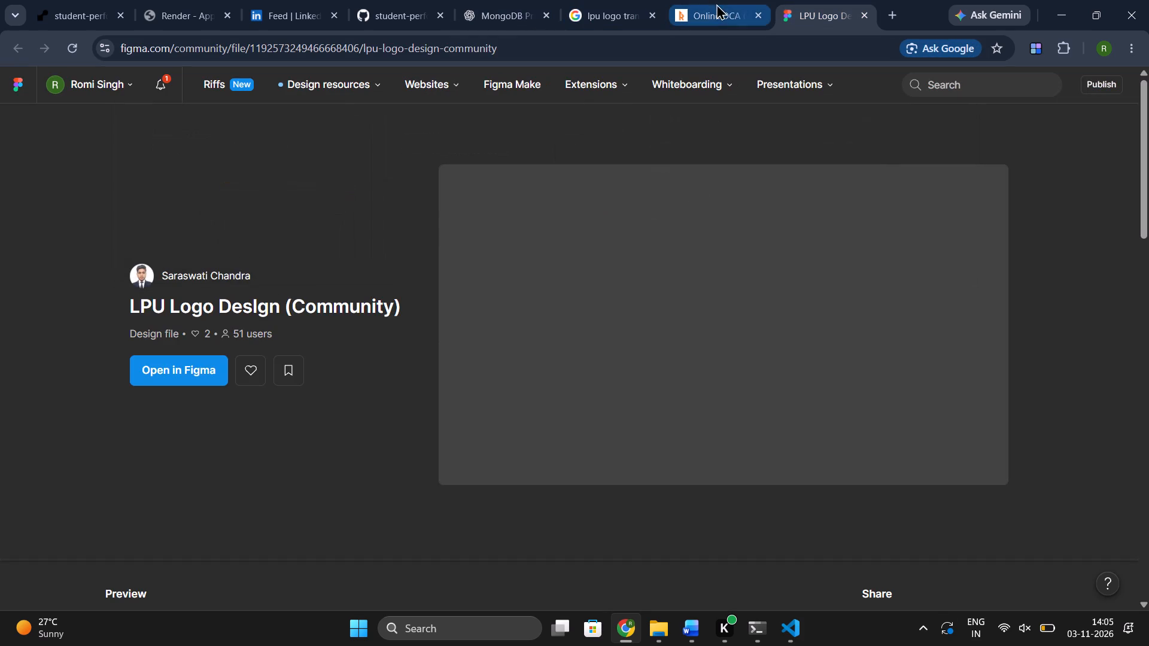
pyautogui.click(862, 20)
pyautogui.click(888, 16)
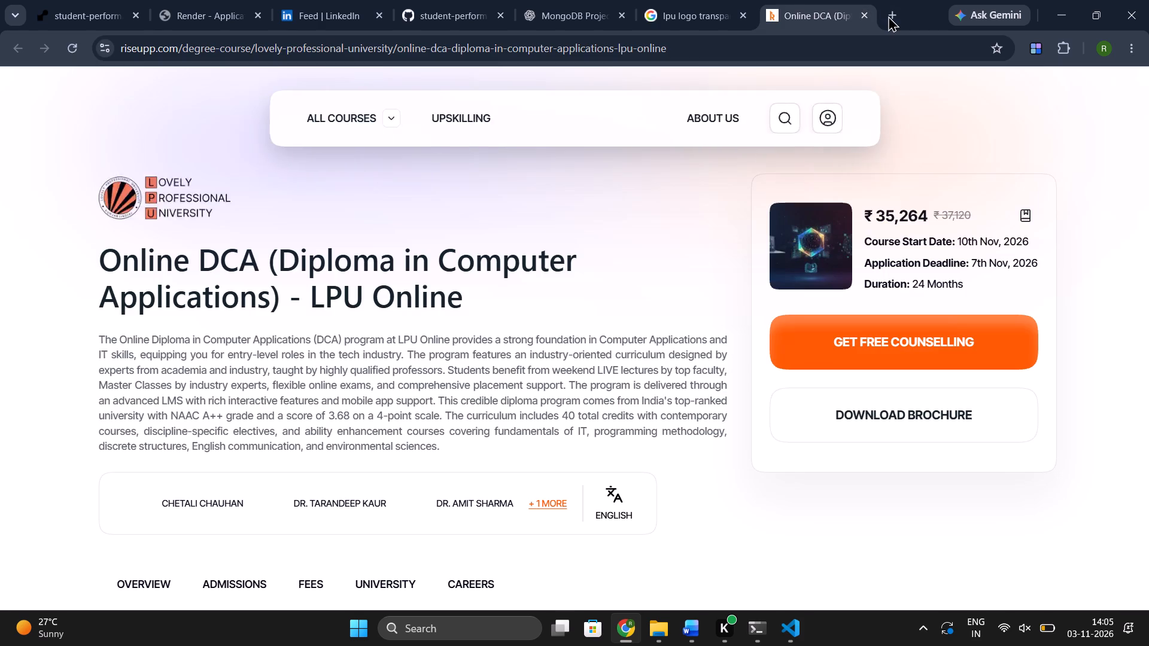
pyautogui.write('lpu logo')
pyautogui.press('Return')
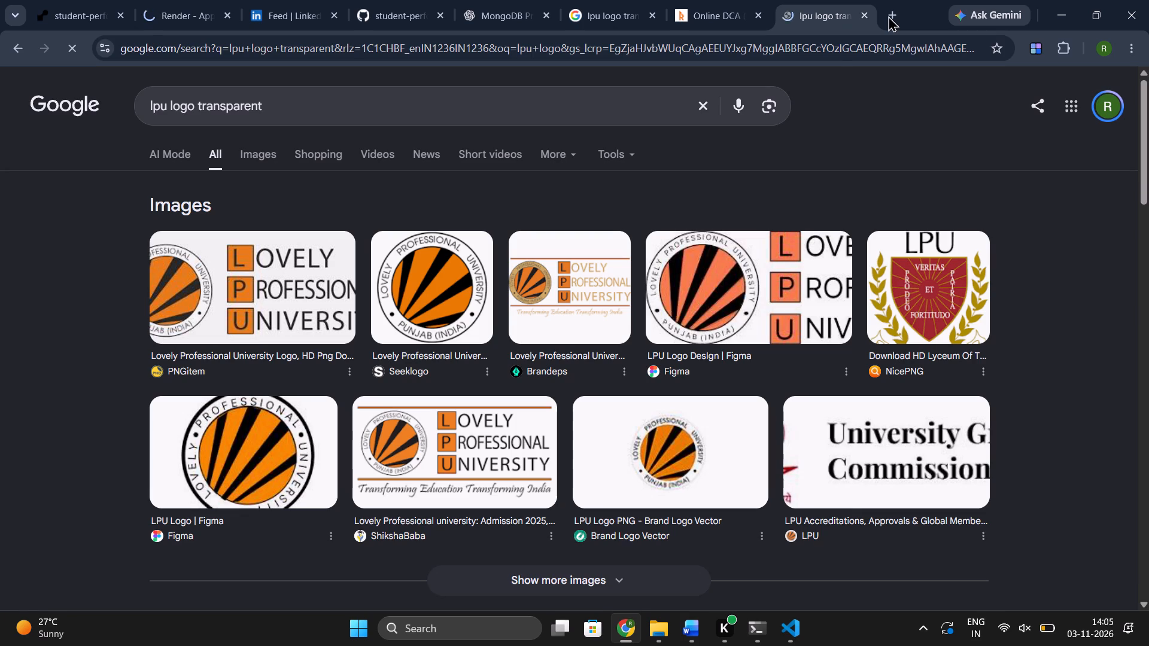
# Open the PNGitem page for the Lovely Professional University logo from the image results, proceeding to the site despite its untrusted certificate.
pyautogui.click(250, 303)
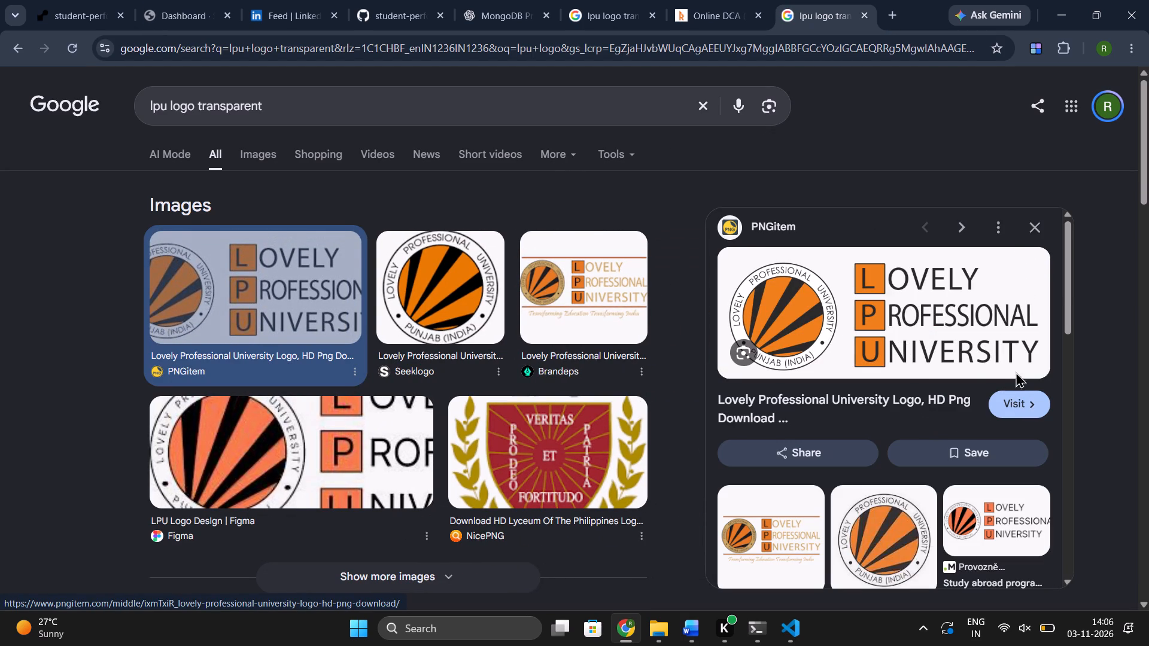
pyautogui.click(997, 224)
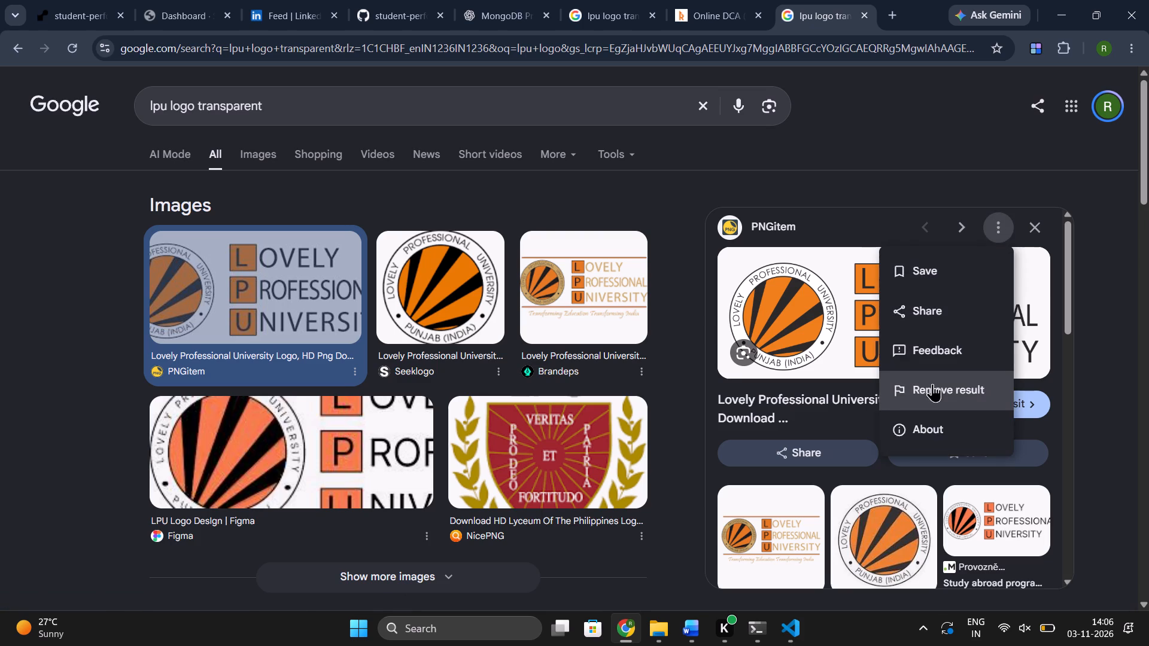
pyautogui.click(799, 271)
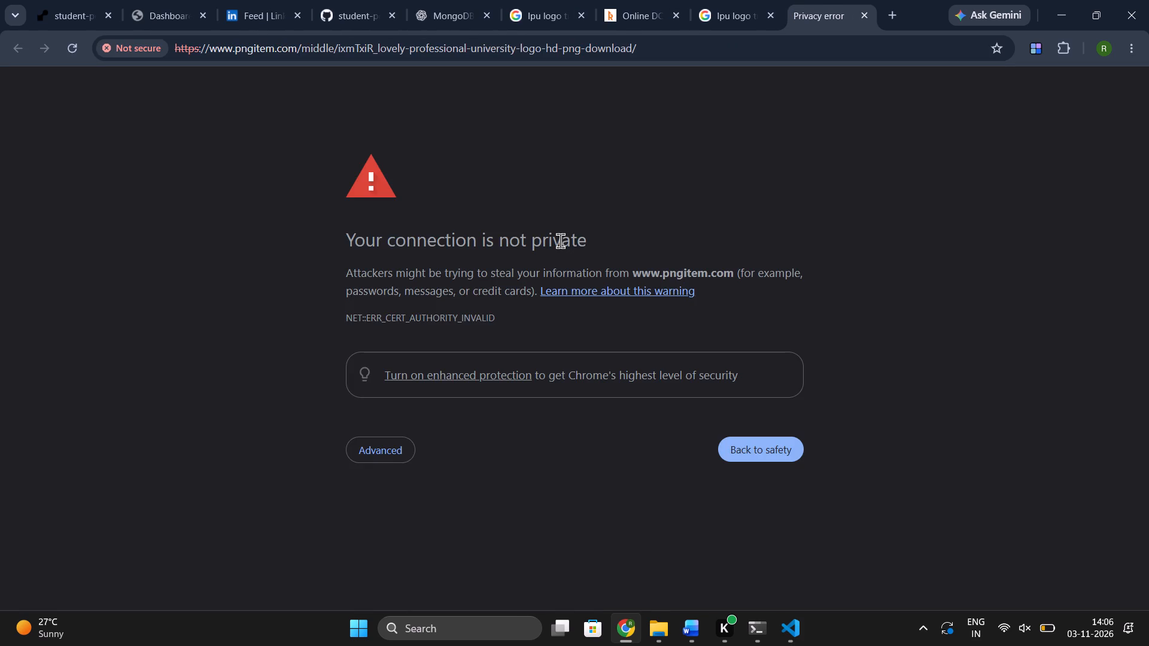
pyautogui.click(387, 443)
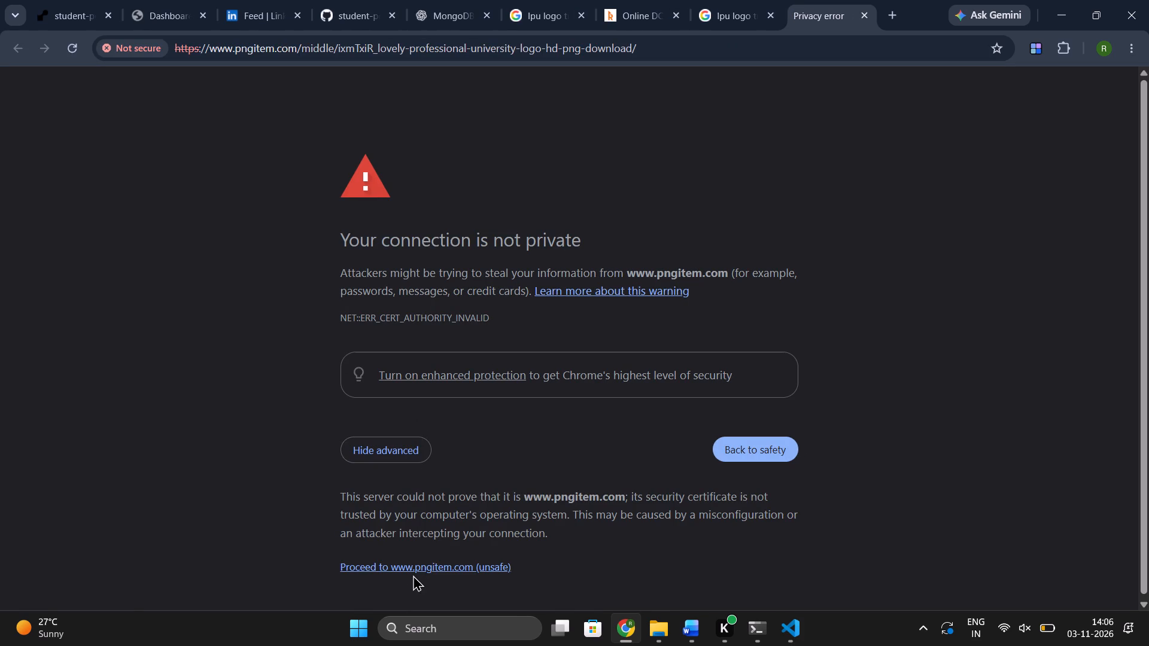
pyautogui.click(411, 565)
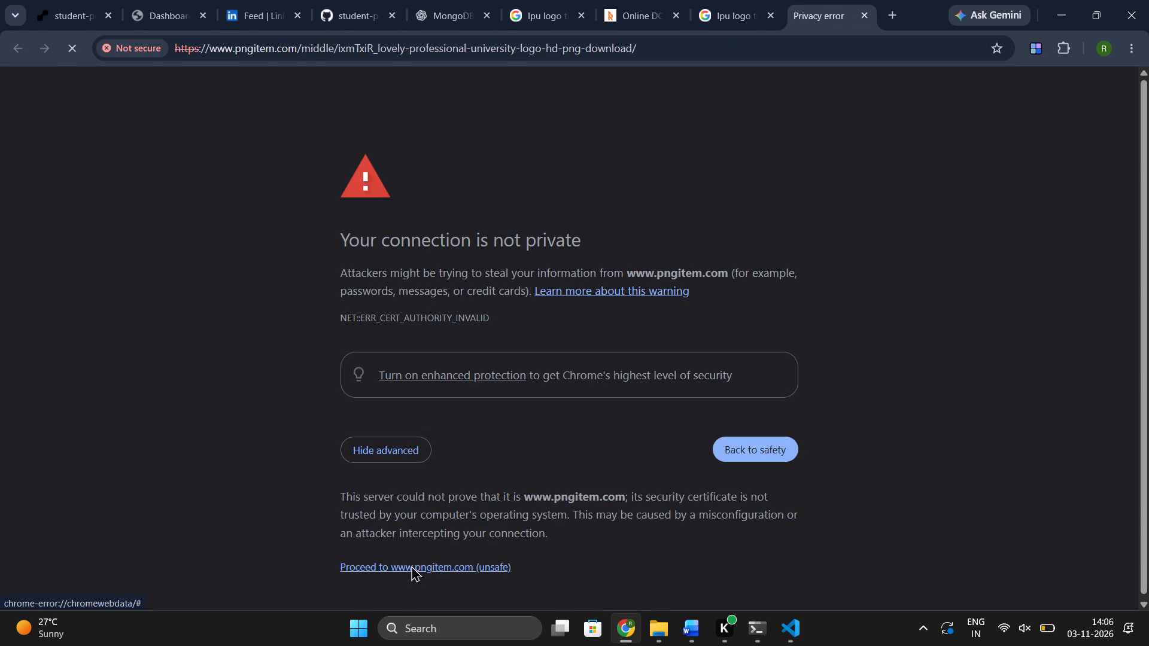
pyautogui.click(411, 565)
pyautogui.click(736, 2)
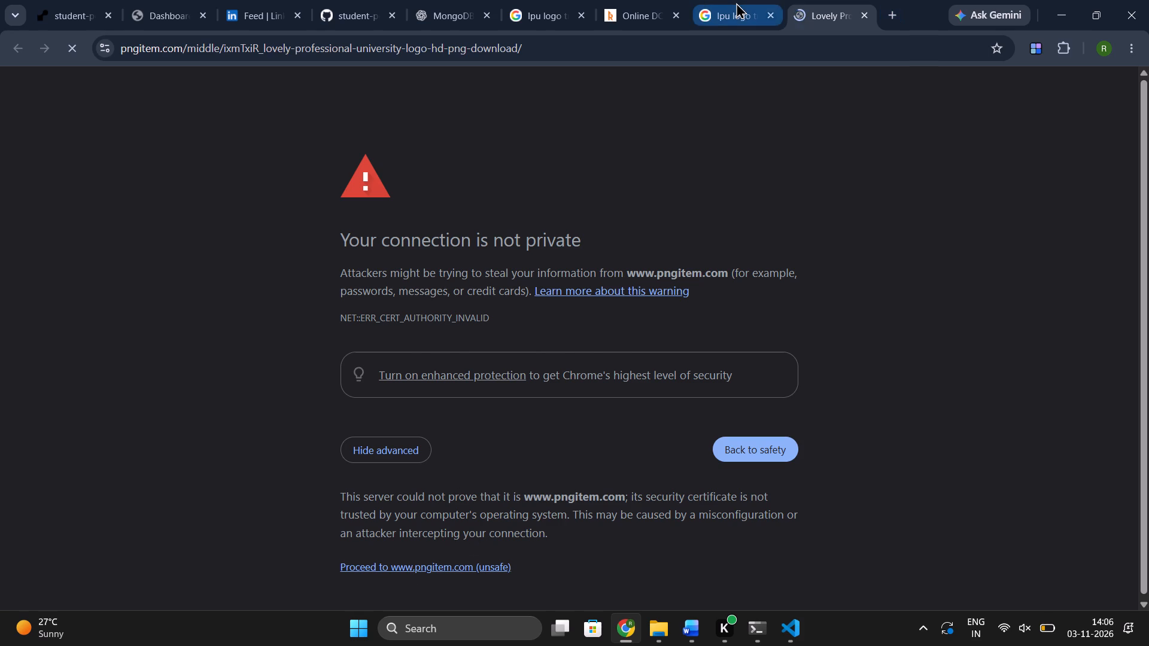
pyautogui.click(838, 0)
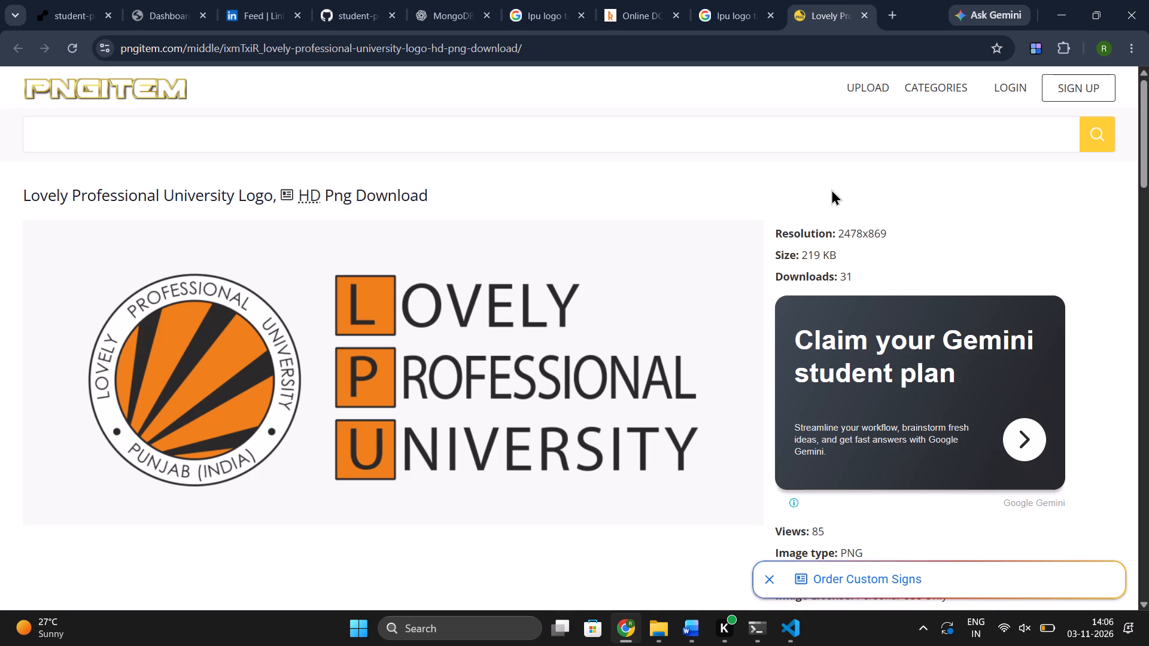
# Switch to Windows Settings and set the colour mode under Personalization > Colors to Light.
pyautogui.click(366, 613)
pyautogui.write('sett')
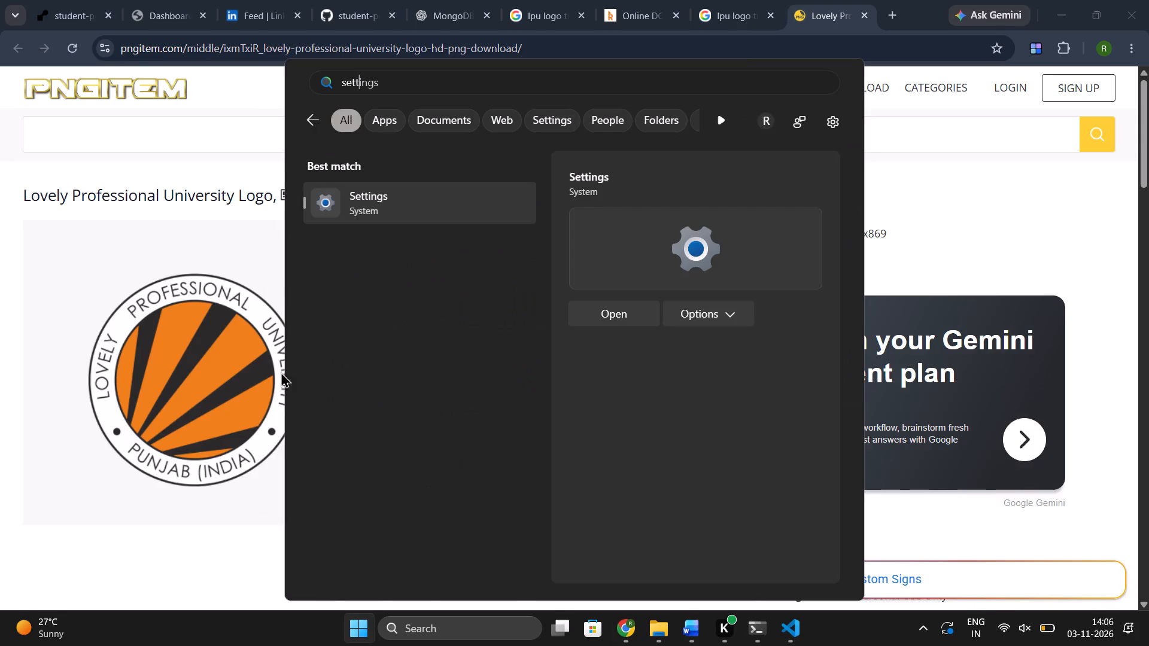
pyautogui.click(356, 191)
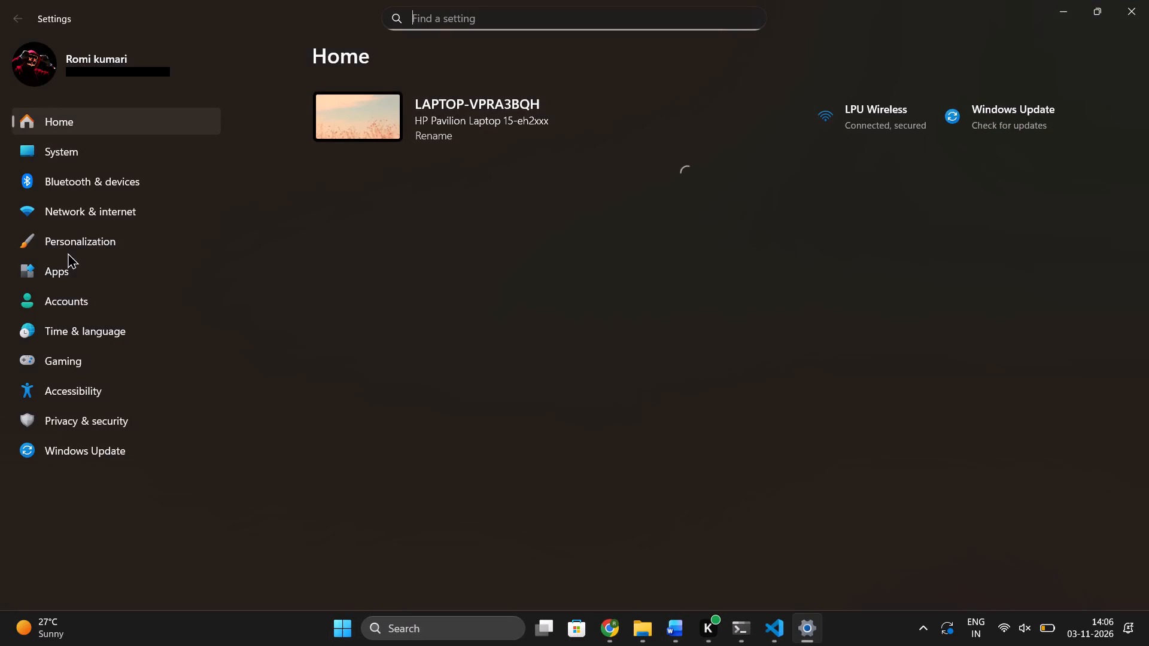
pyautogui.click(115, 240)
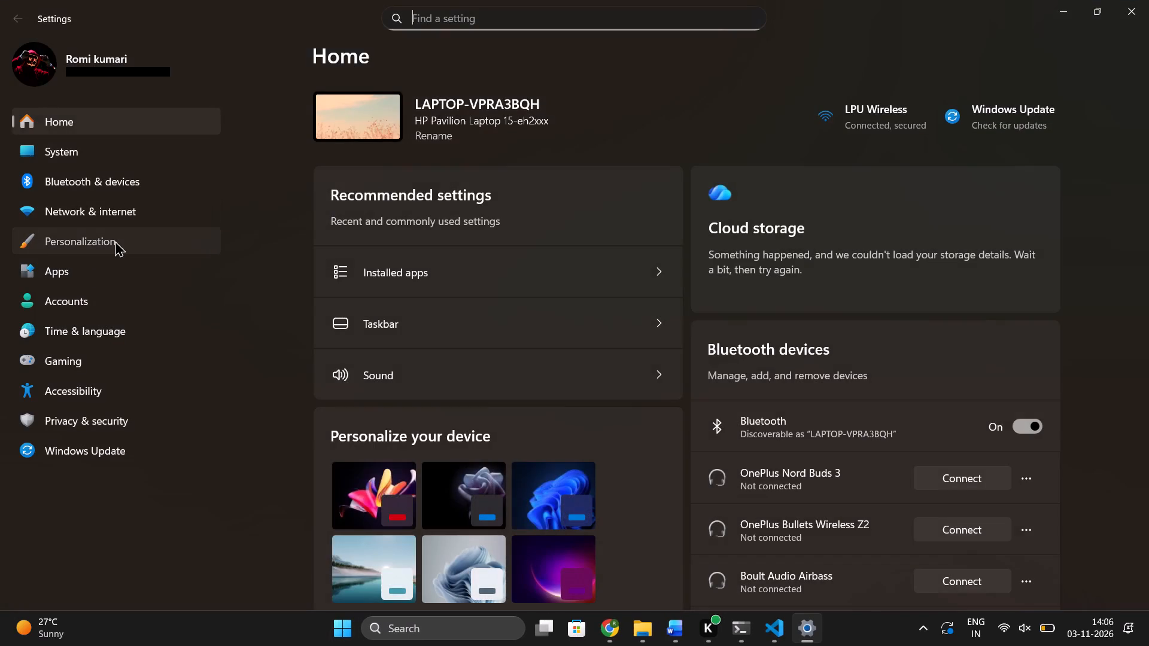
pyautogui.click(678, 300)
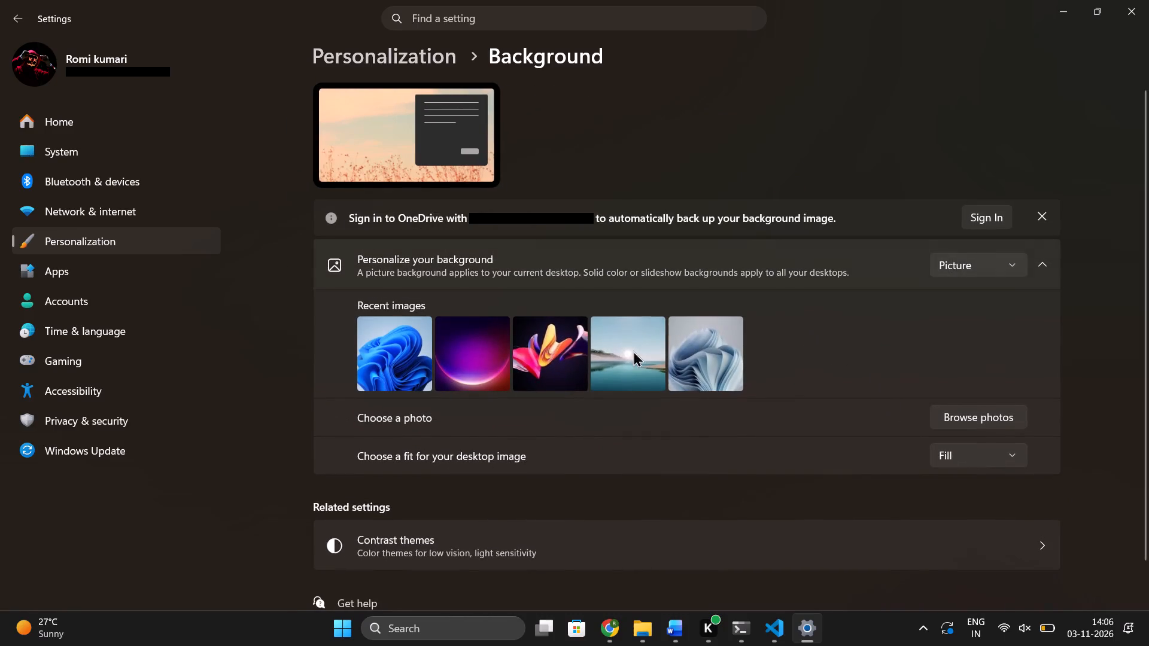
pyautogui.click(113, 264)
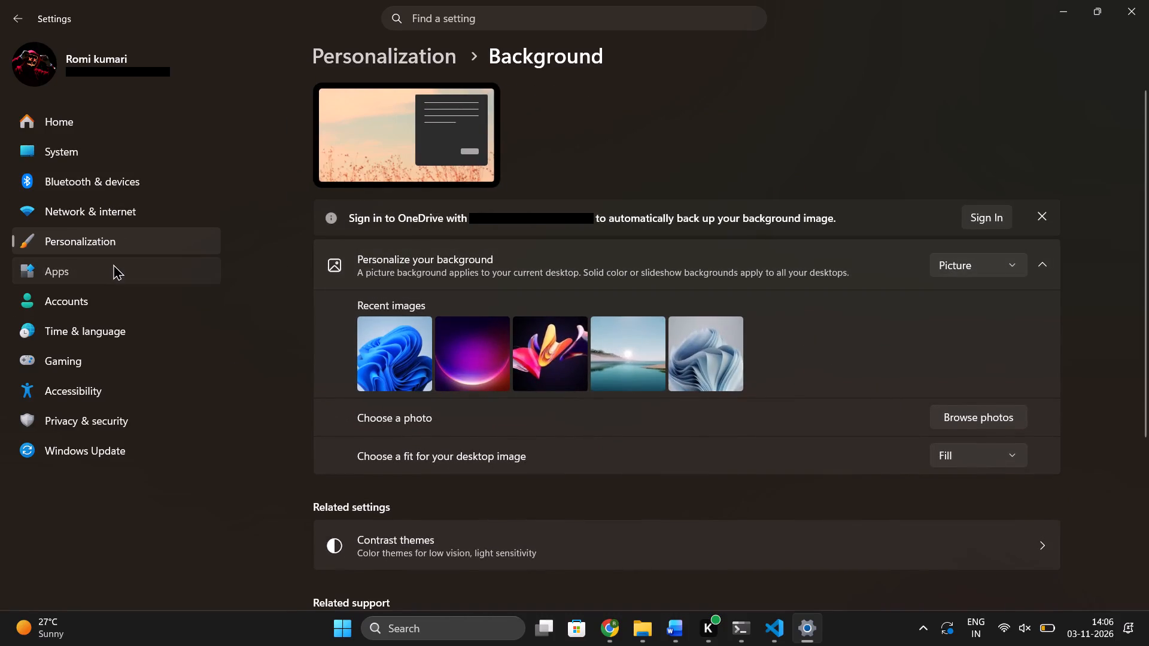
pyautogui.click(113, 233)
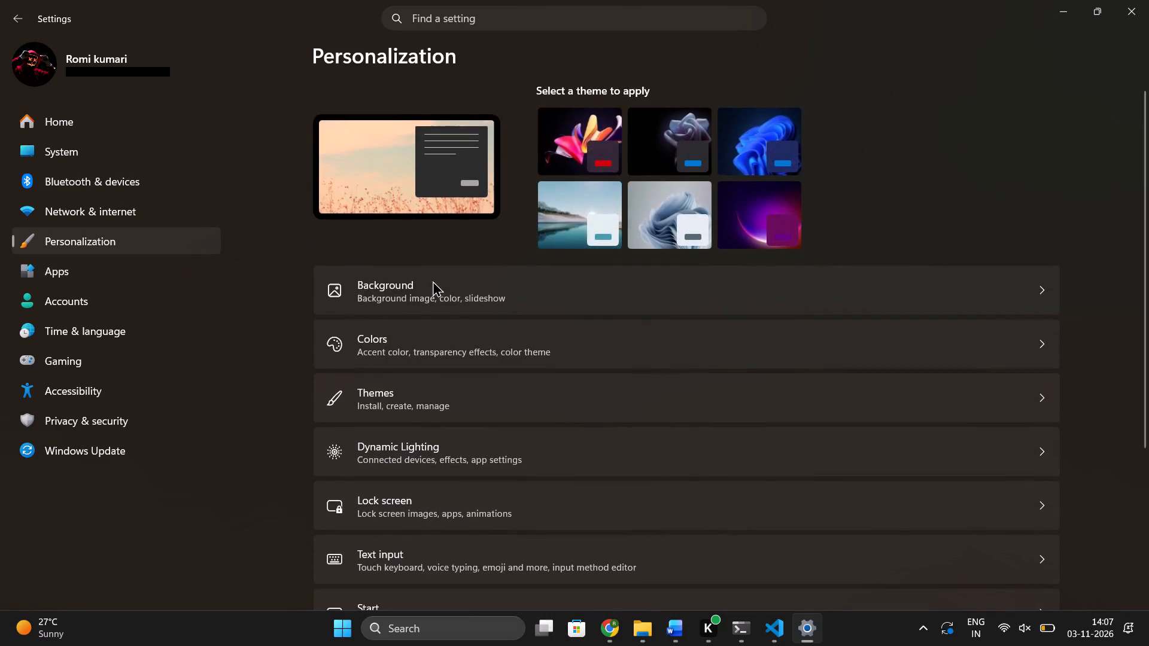
pyautogui.click(467, 342)
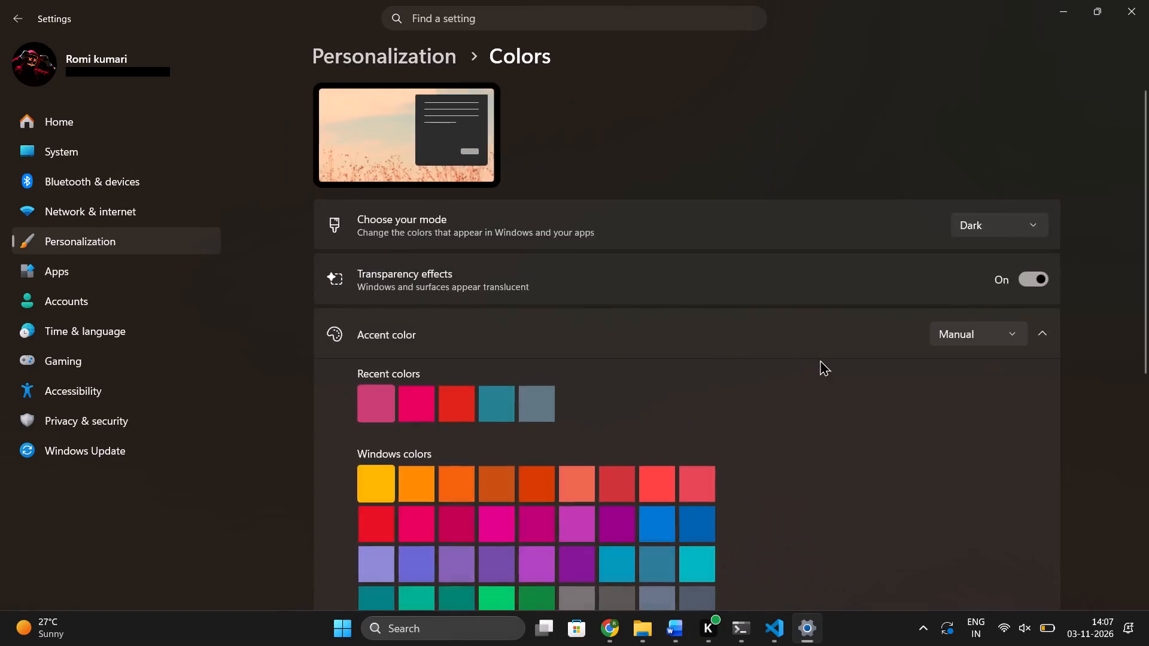
pyautogui.click(977, 227)
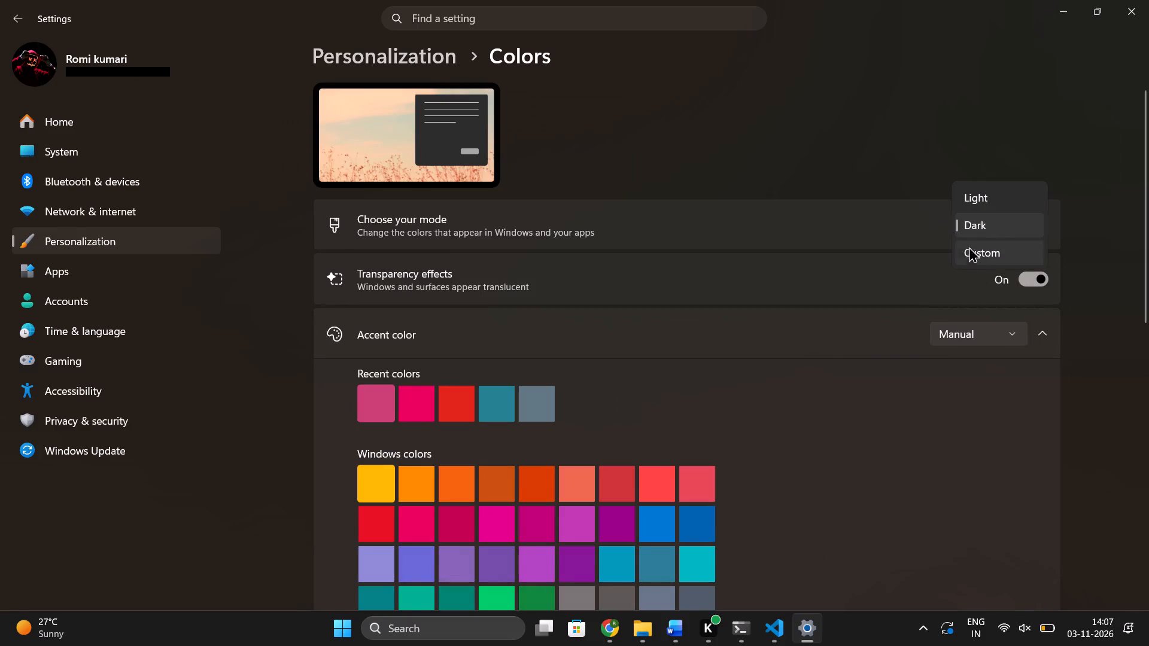
pyautogui.click(987, 207)
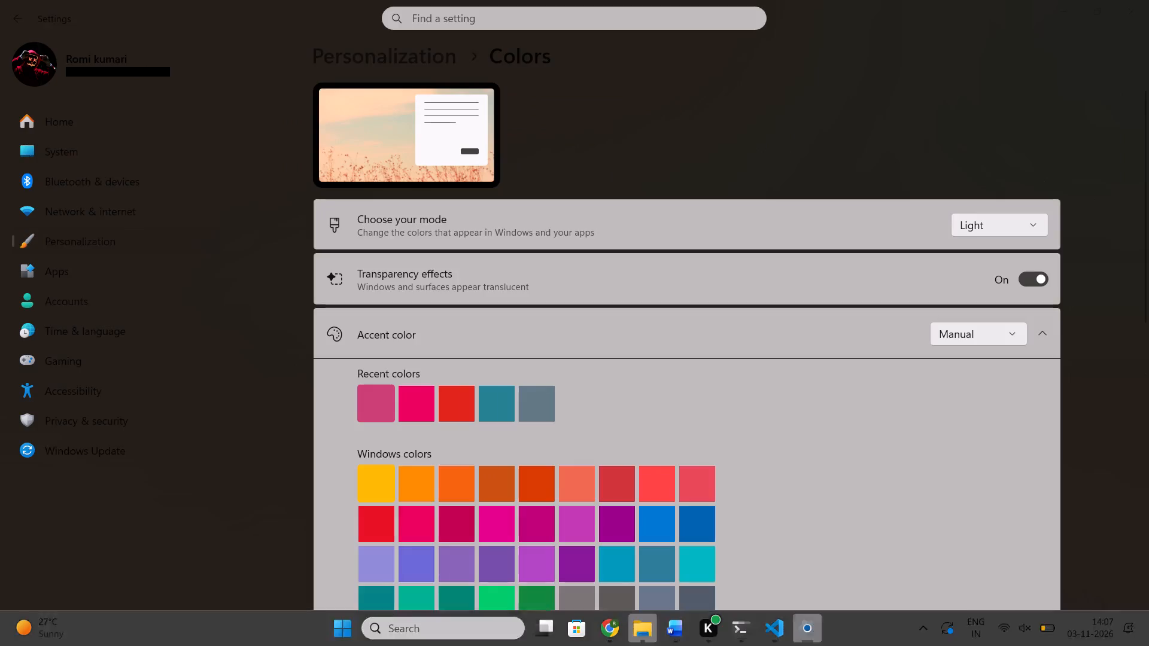
# Switch to Chrome's PNGitem page and take a rectangular screen snip of the whole Lovely Professional University logo.
pyautogui.click(663, 633)
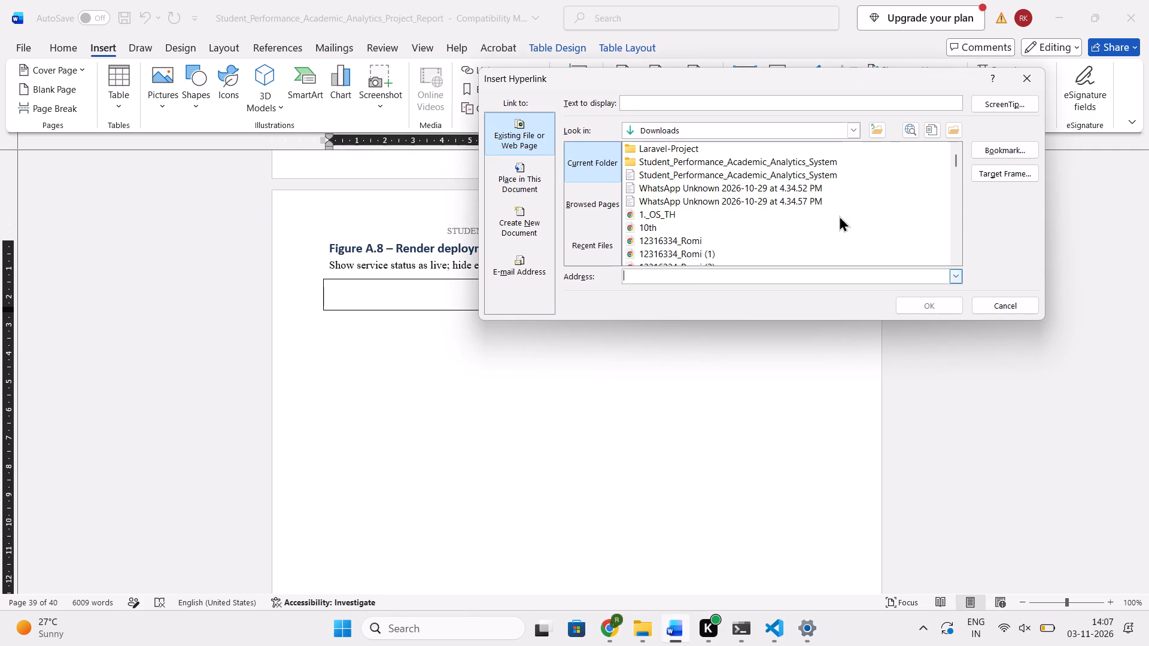
pyautogui.click(610, 625)
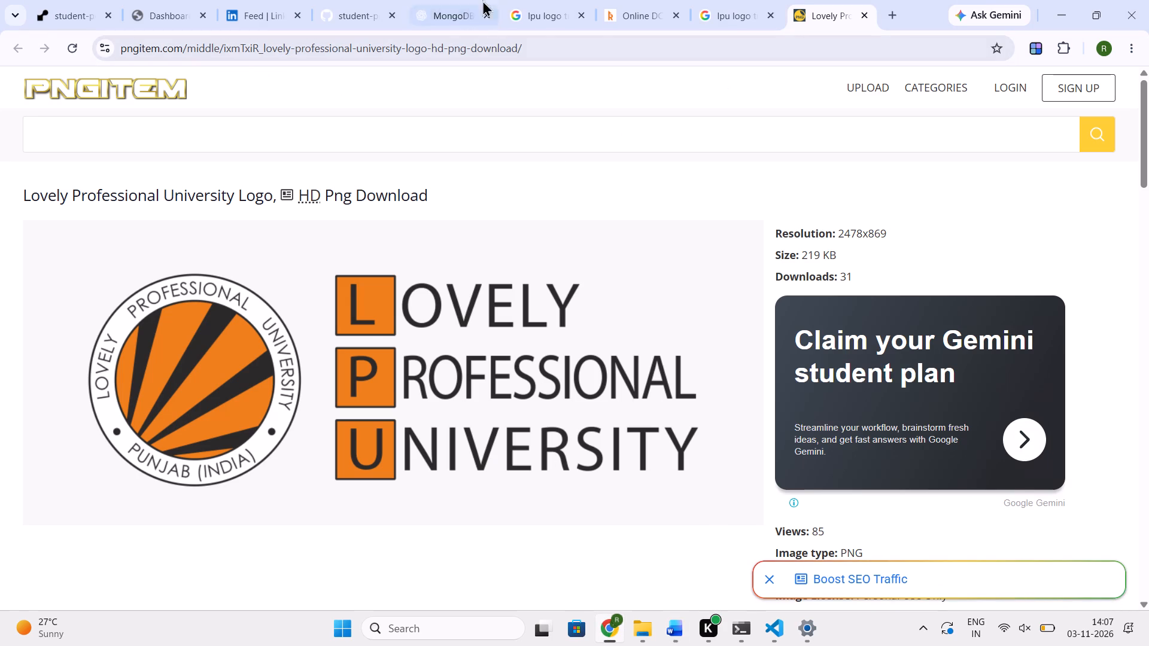
pyautogui.click(773, 0)
pyautogui.click(847, 0)
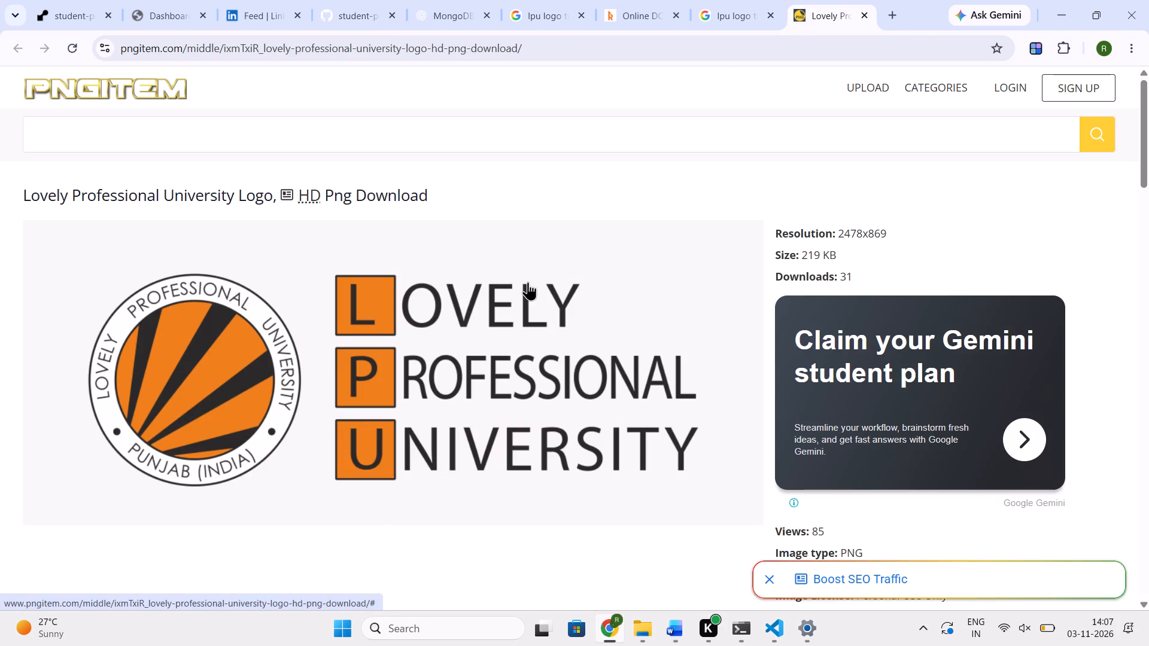
pyautogui.click(306, 202)
pyautogui.scroll(-1, 659, 337)
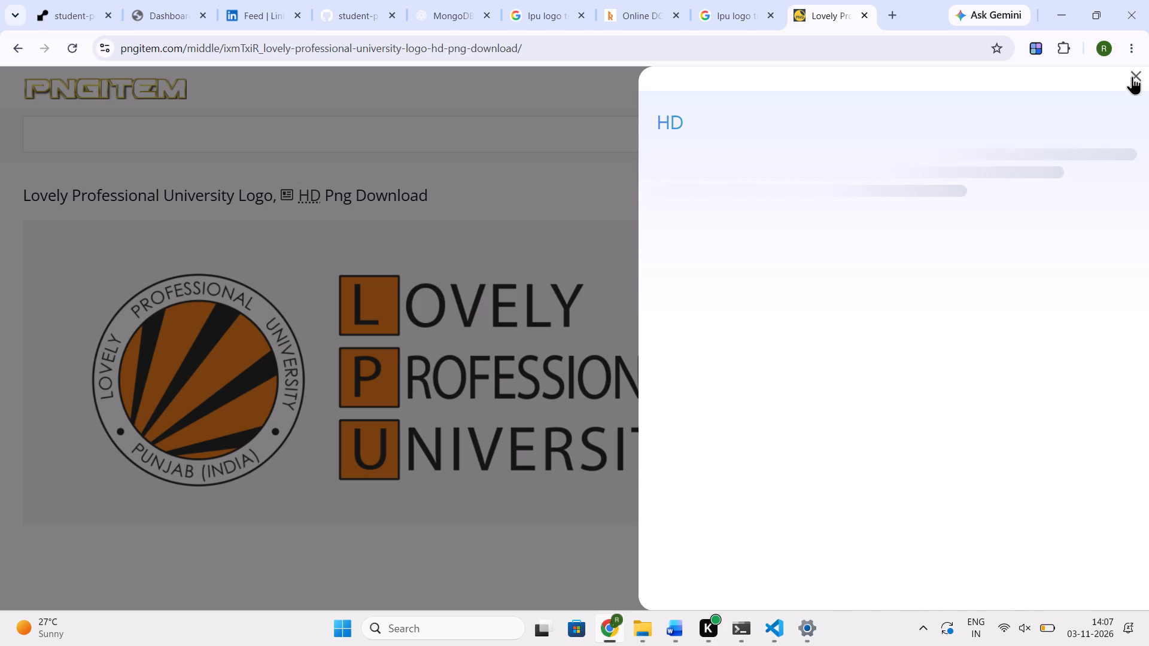
pyautogui.click(1132, 76)
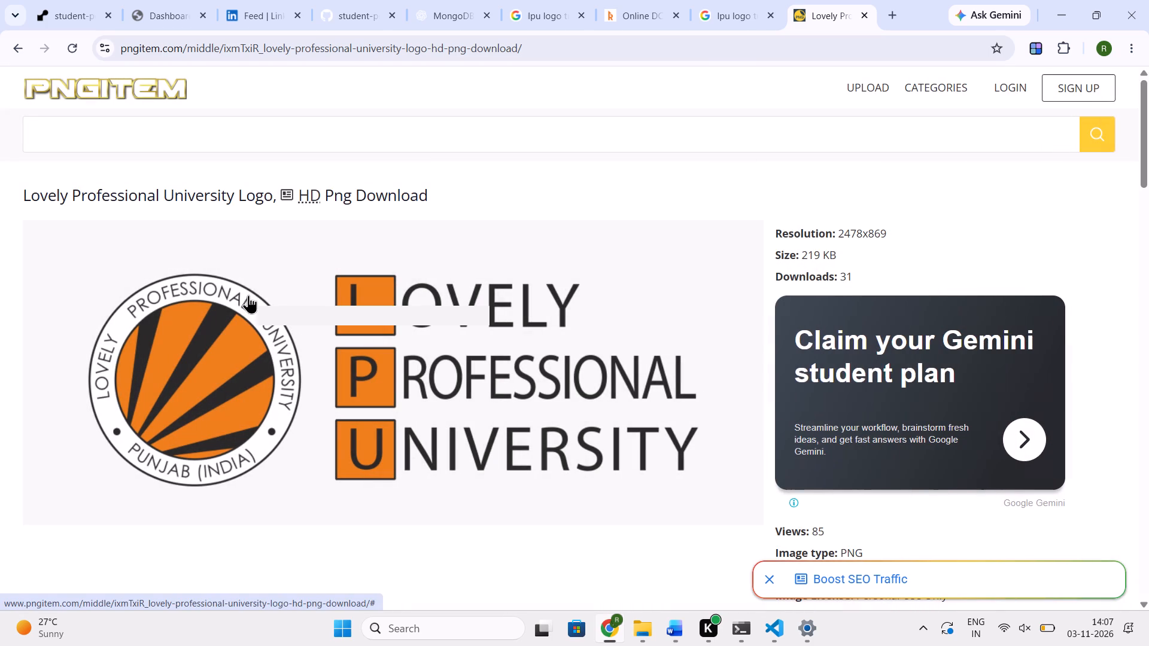
pyautogui.press('Print')
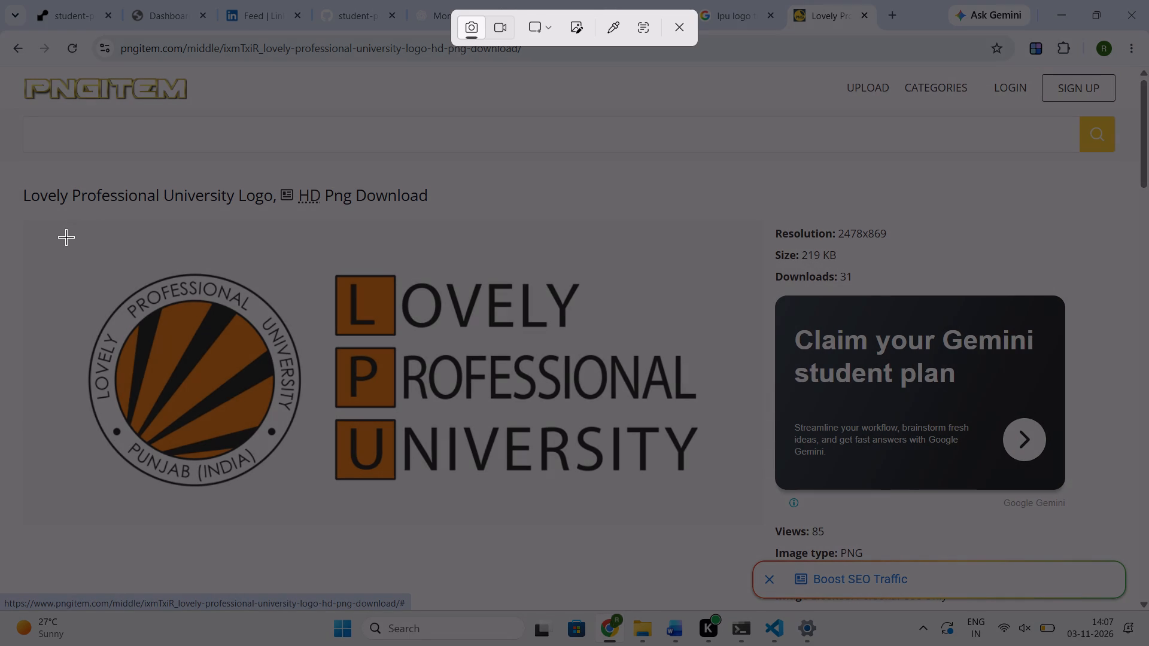
pyautogui.moveTo(74, 237); pyautogui.dragTo(500, 386)
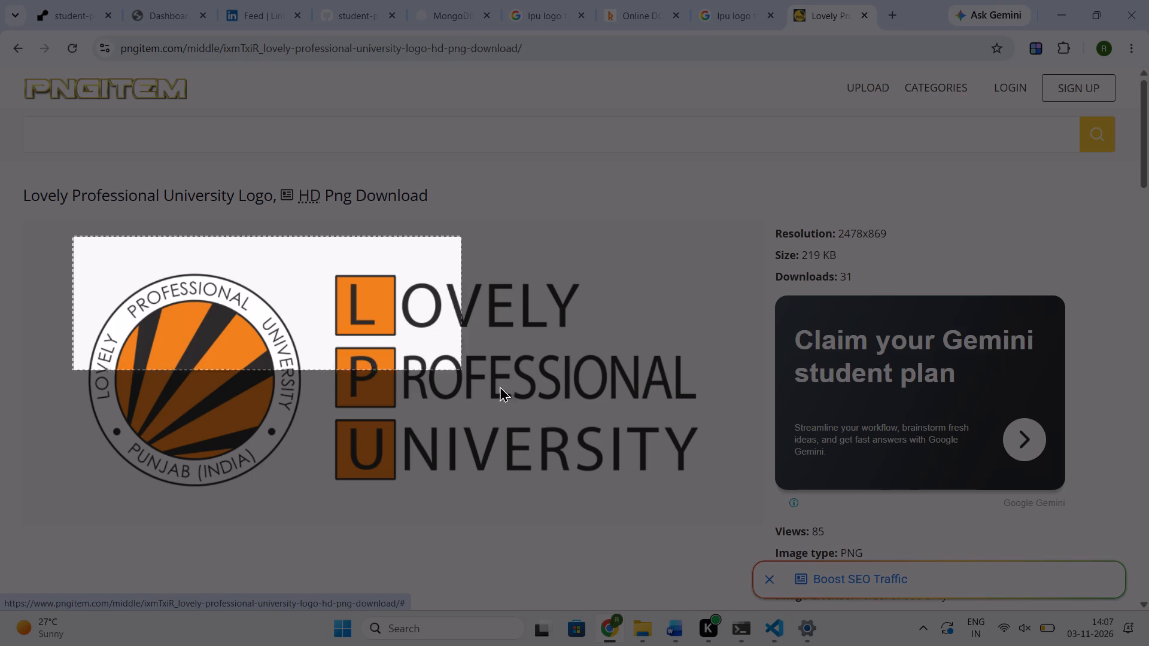
pyautogui.moveTo(500, 386); pyautogui.dragTo(699, 497)
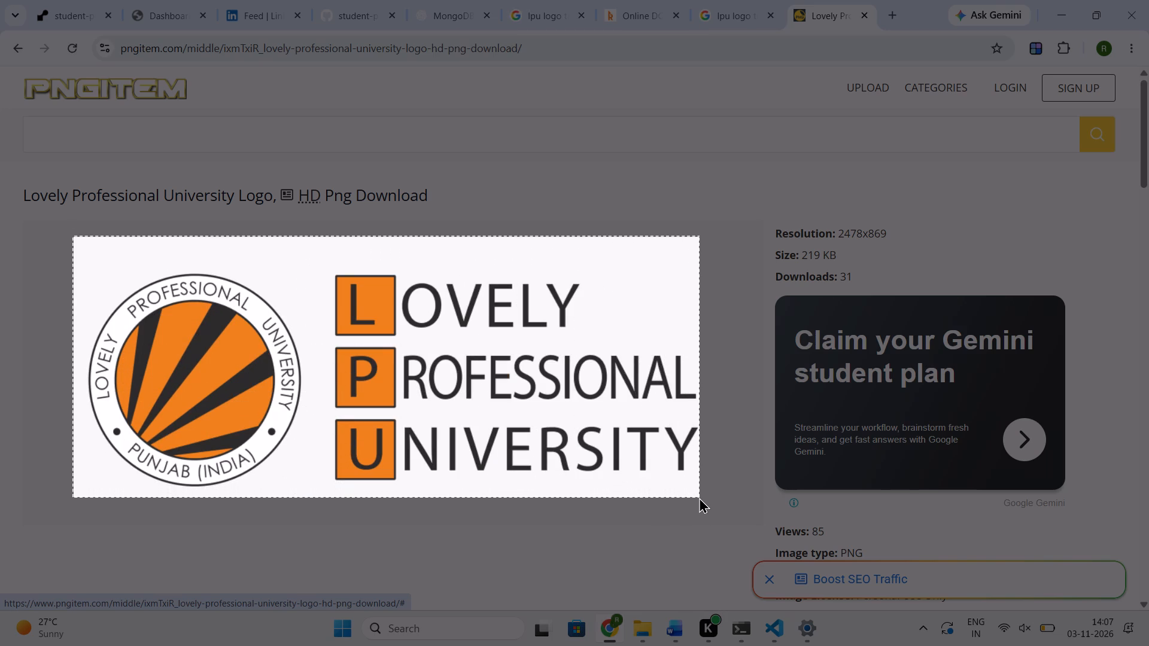
pyautogui.moveTo(699, 497); pyautogui.dragTo(709, 499)
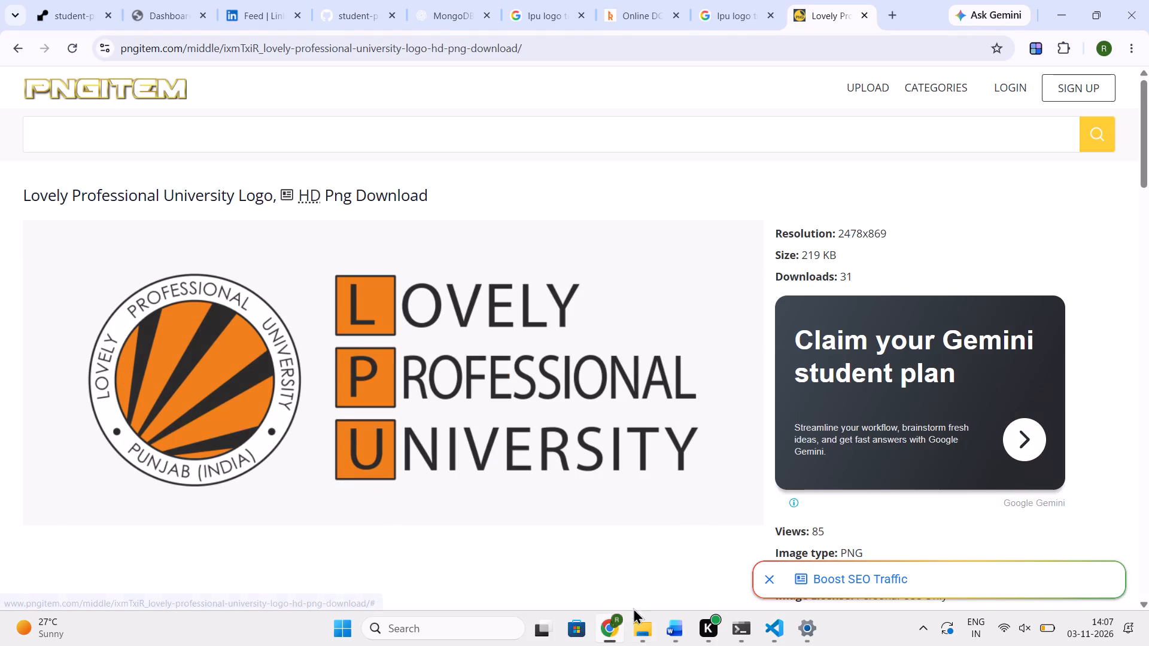
# Switch to Word and close the Insert Hyperlink dialog without adding a link.
pyautogui.click(667, 623)
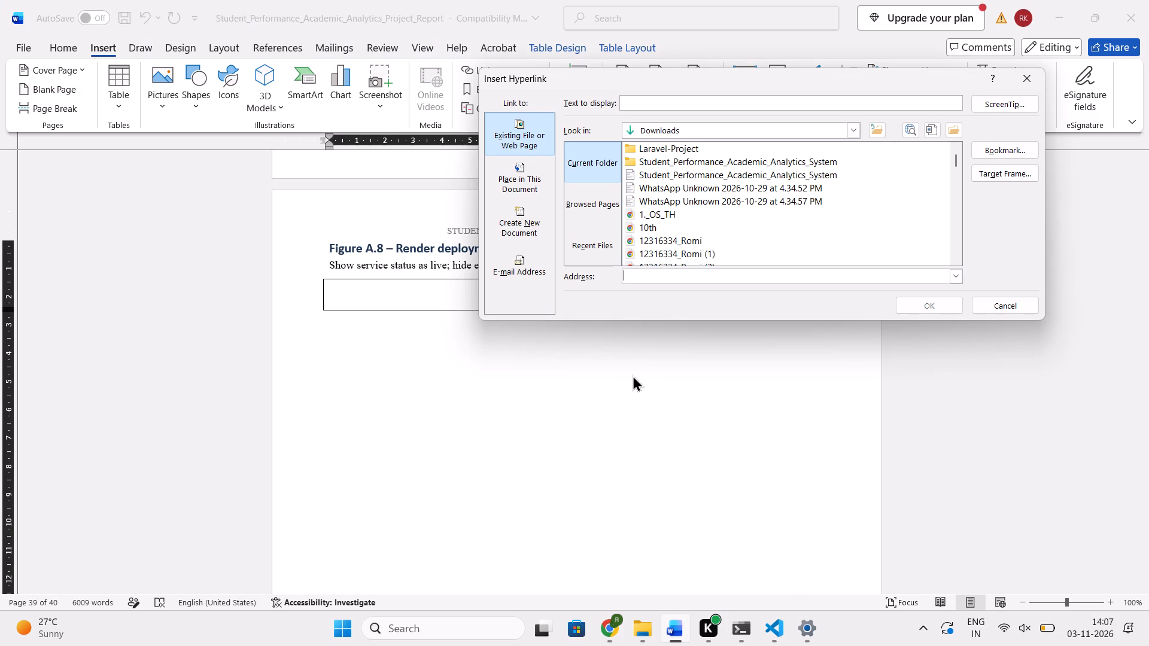
pyautogui.click(1035, 81)
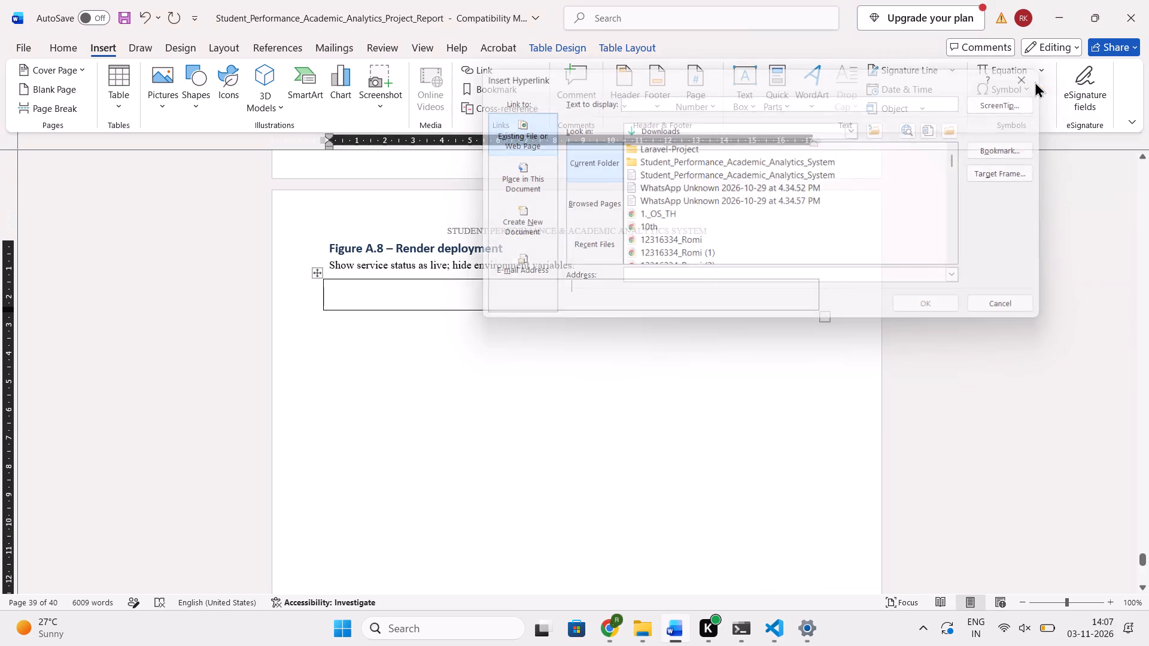
# On the report's cover page, remove one empty line below the guide's name and paste the snipped LPU logo there.
pyautogui.scroll(12, 718, 394)
pyautogui.scroll(20, 718, 394)
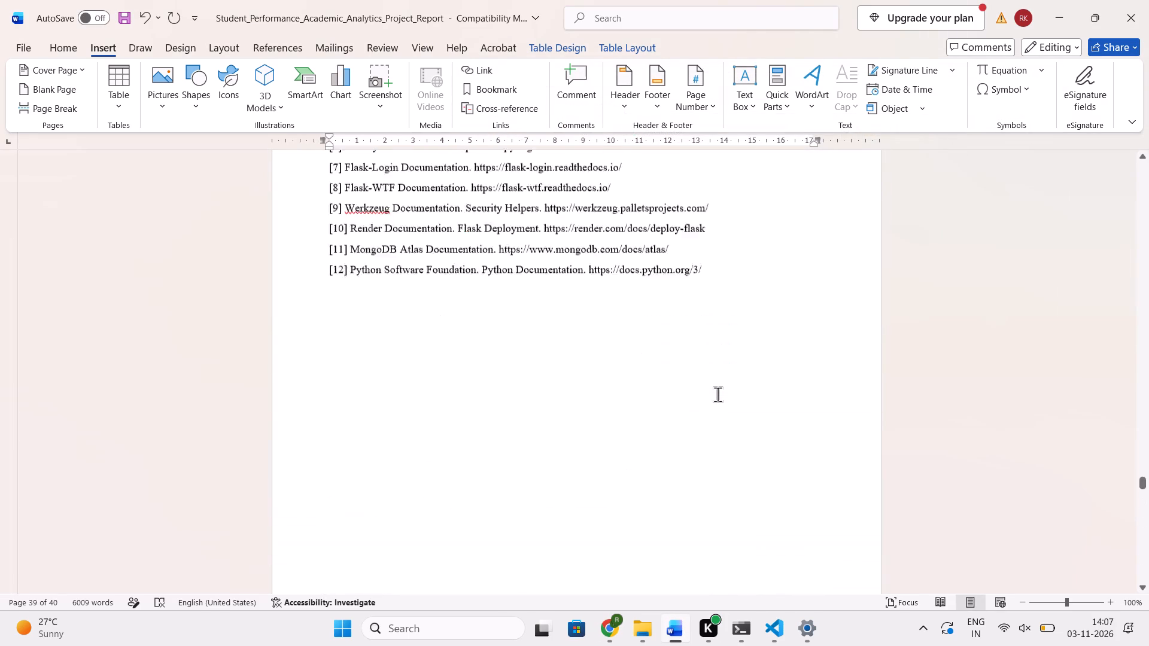
pyautogui.scroll(18, 718, 394)
pyautogui.scroll(15, 718, 394)
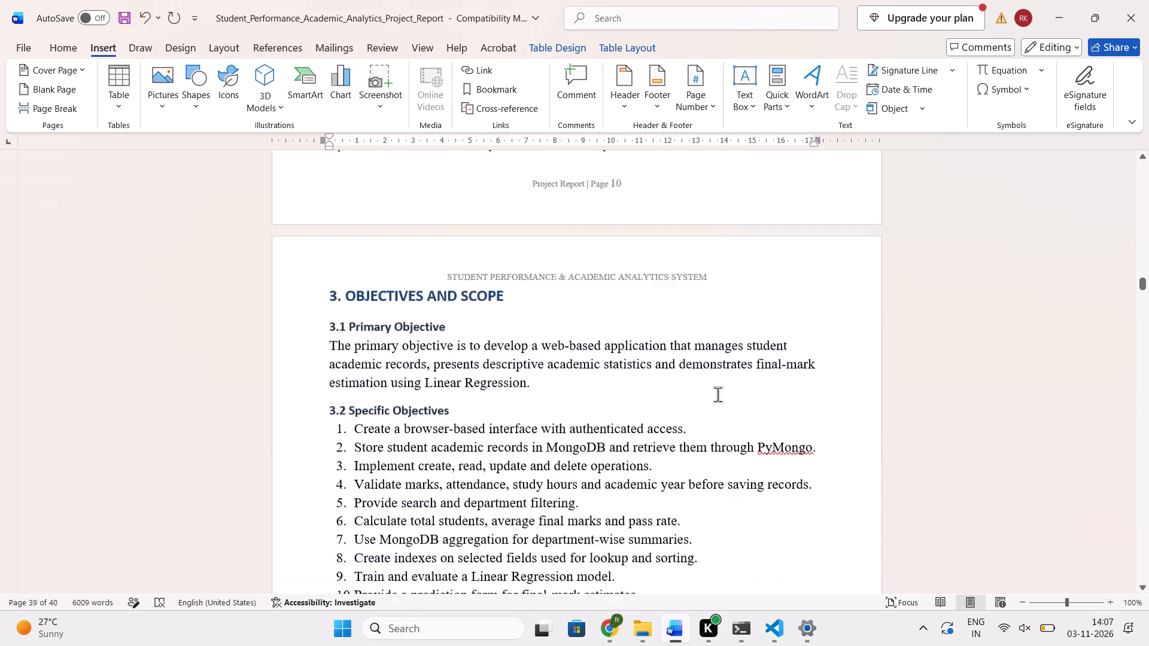
pyautogui.scroll(14, 718, 394)
pyautogui.scroll(7, 718, 394)
pyautogui.scroll(-6, 718, 394)
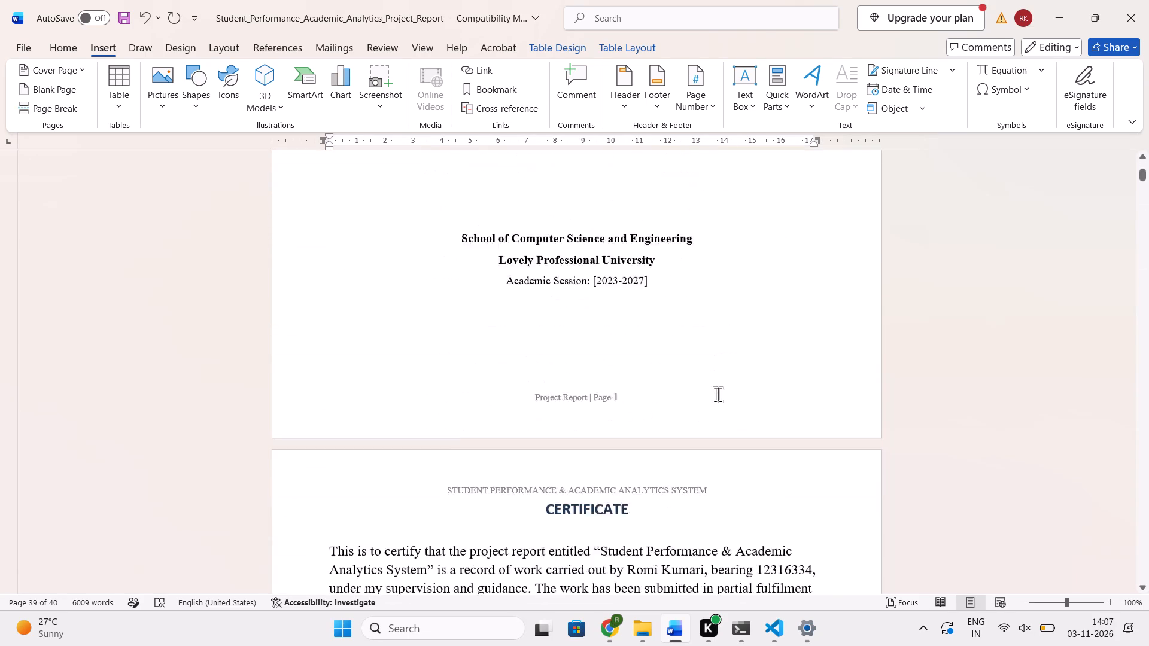
pyautogui.scroll(3, 718, 394)
pyautogui.click(595, 378)
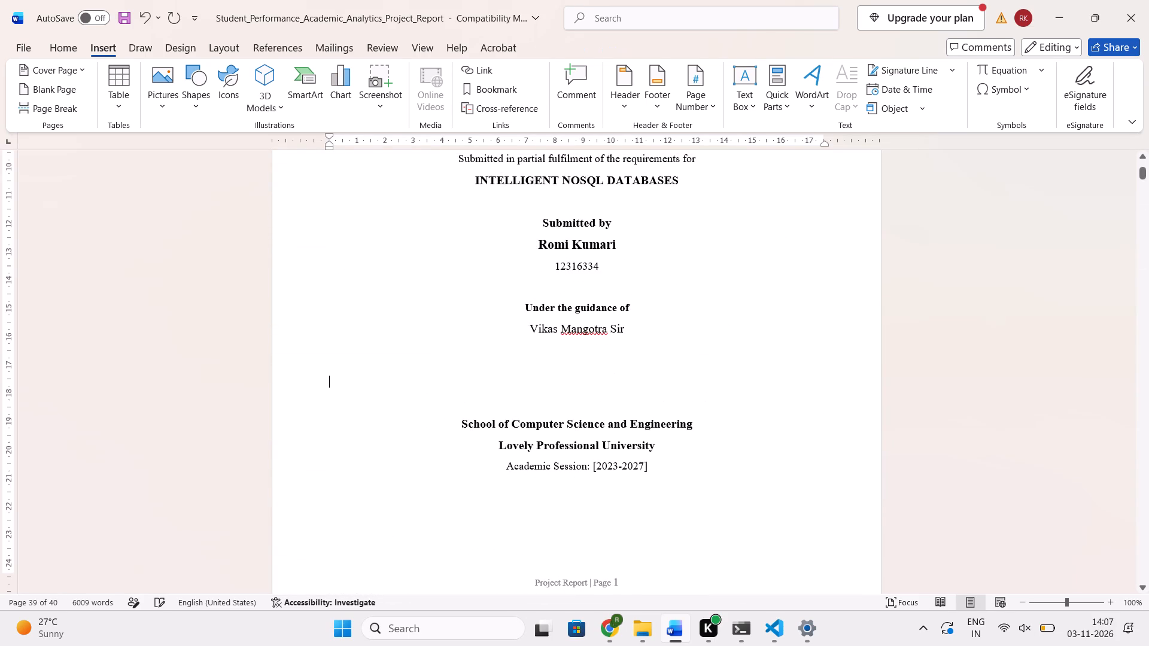
pyautogui.press('BackSpace')
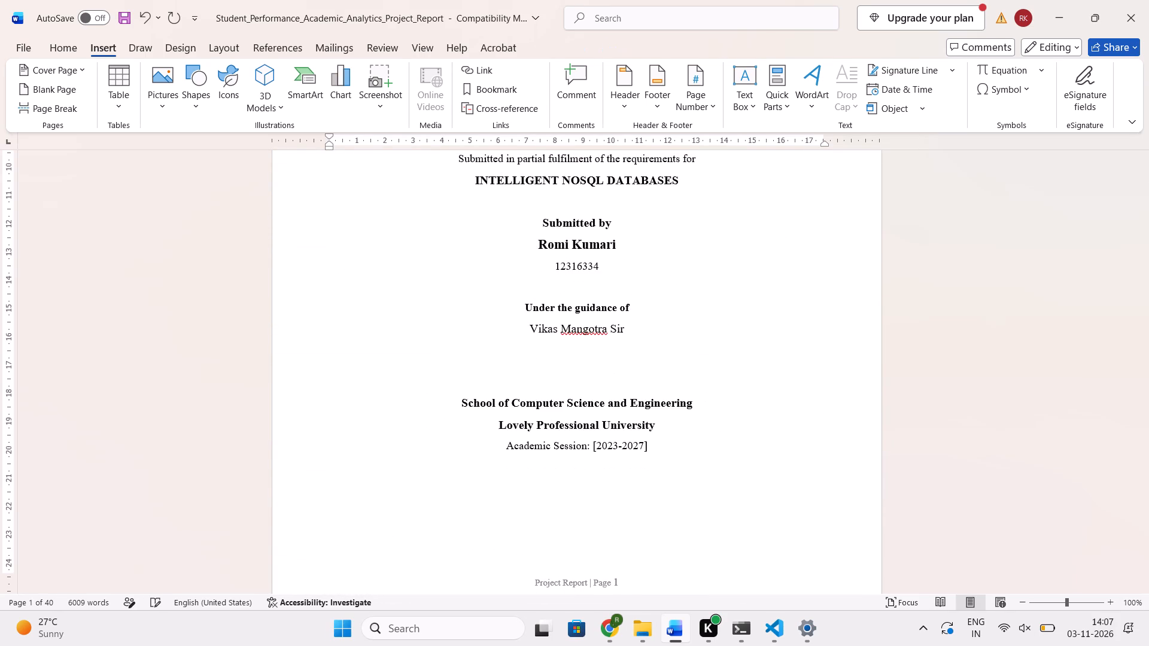
pyautogui.hotkey('ctrl', 'v')
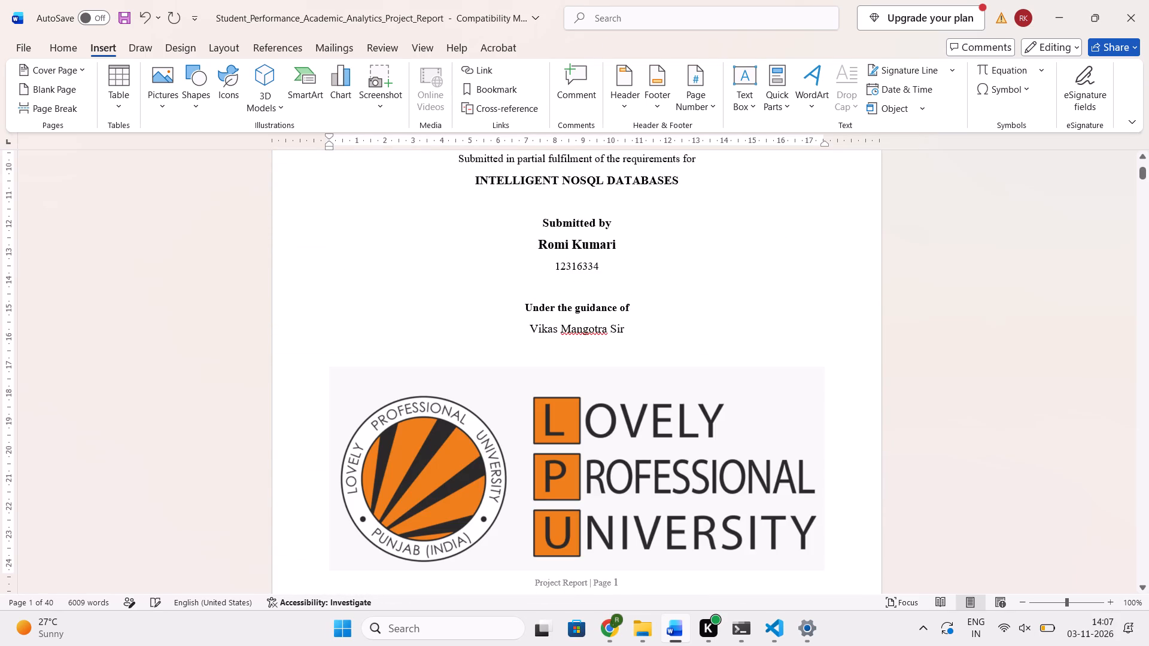
# Shrink the pasted LPU logo to about half its width so it fits between the guide's name and the school name.
pyautogui.click(494, 431)
pyautogui.scroll(-2, 494, 431)
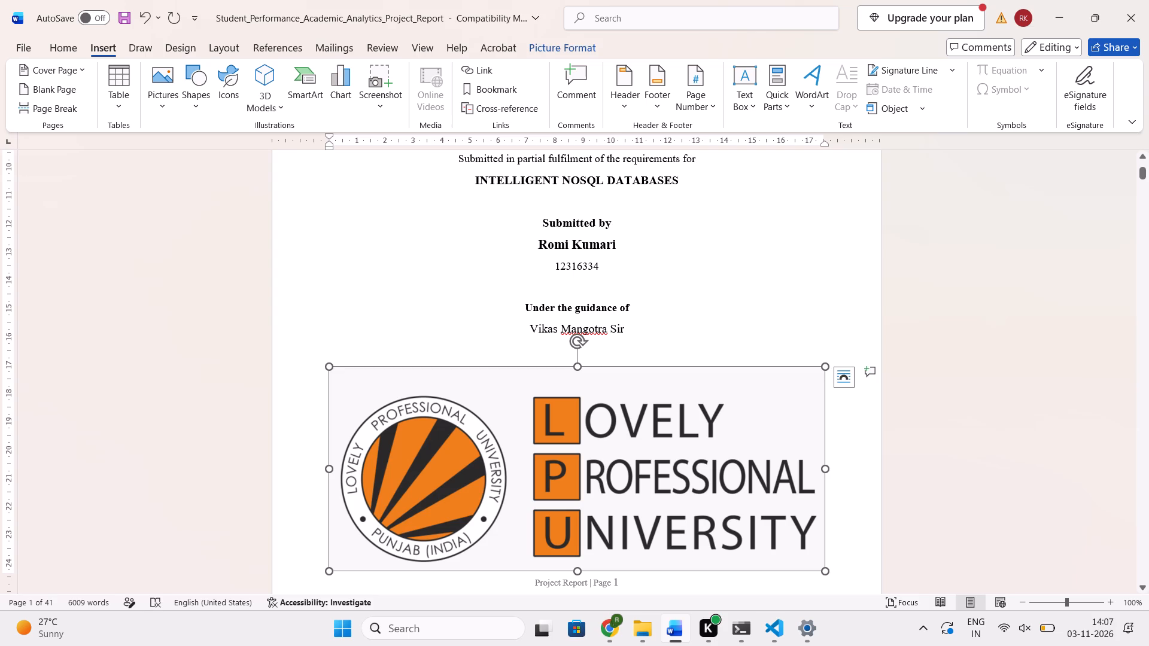
pyautogui.moveTo(326, 571); pyautogui.dragTo(543, 450)
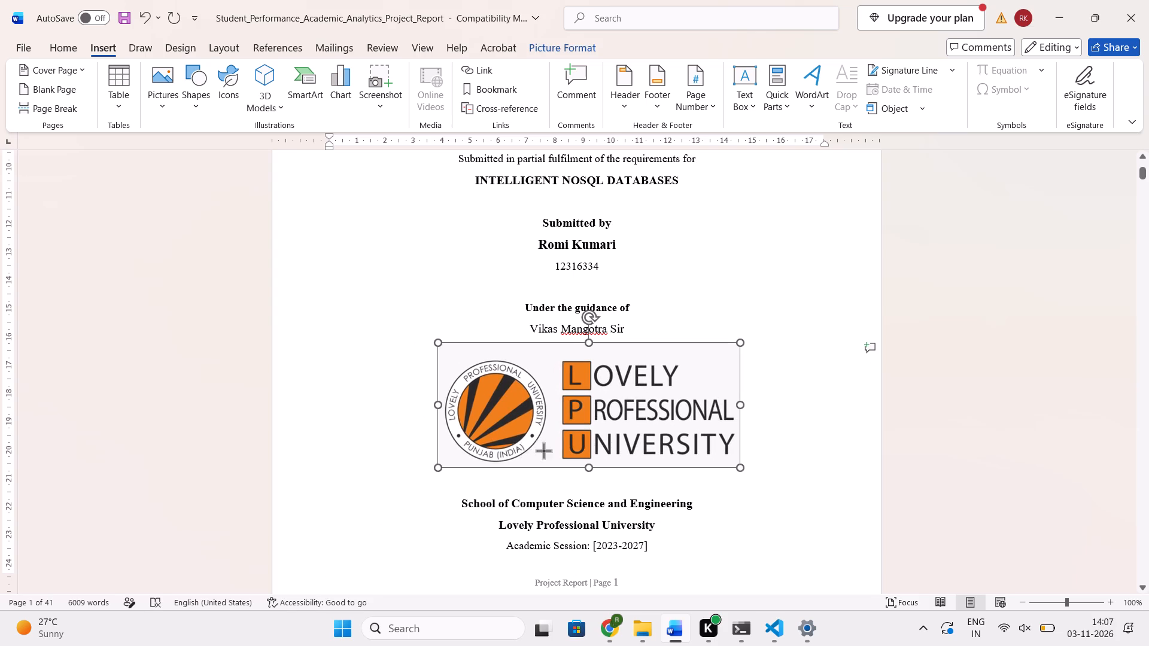
pyautogui.moveTo(543, 450); pyautogui.dragTo(562, 449)
pyautogui.click(846, 492)
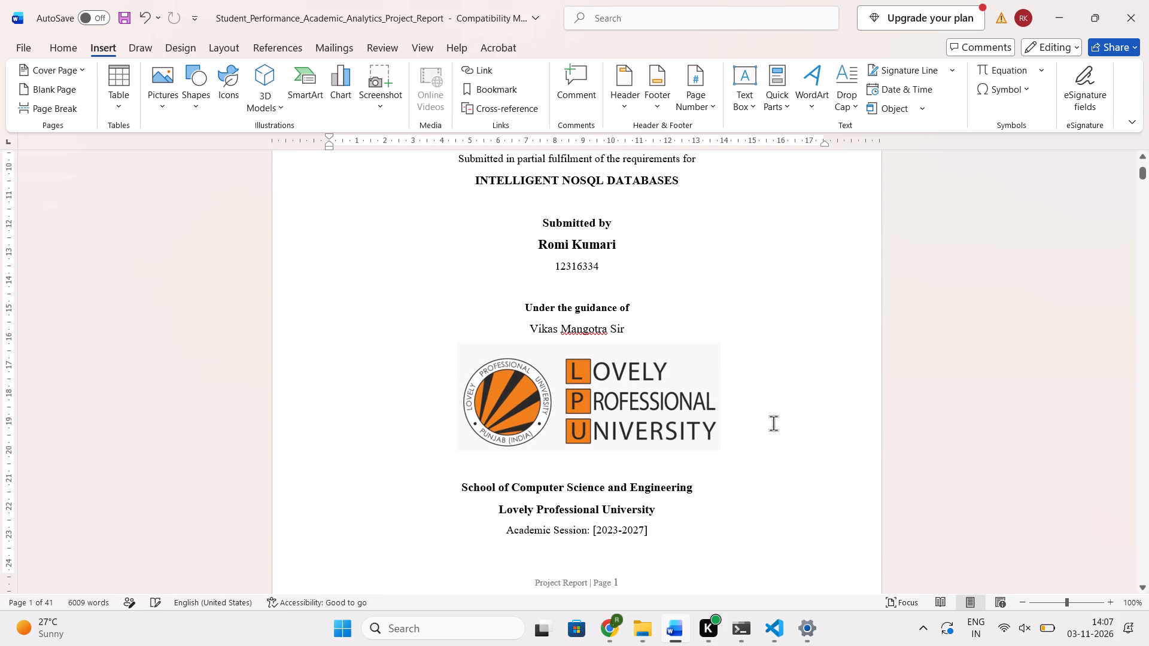
# Look through the report from the cover page to the Literature Survey, checking the page numbers of the sections listed in the contents.
pyautogui.scroll(2, 773, 423)
pyautogui.scroll(-8, 773, 423)
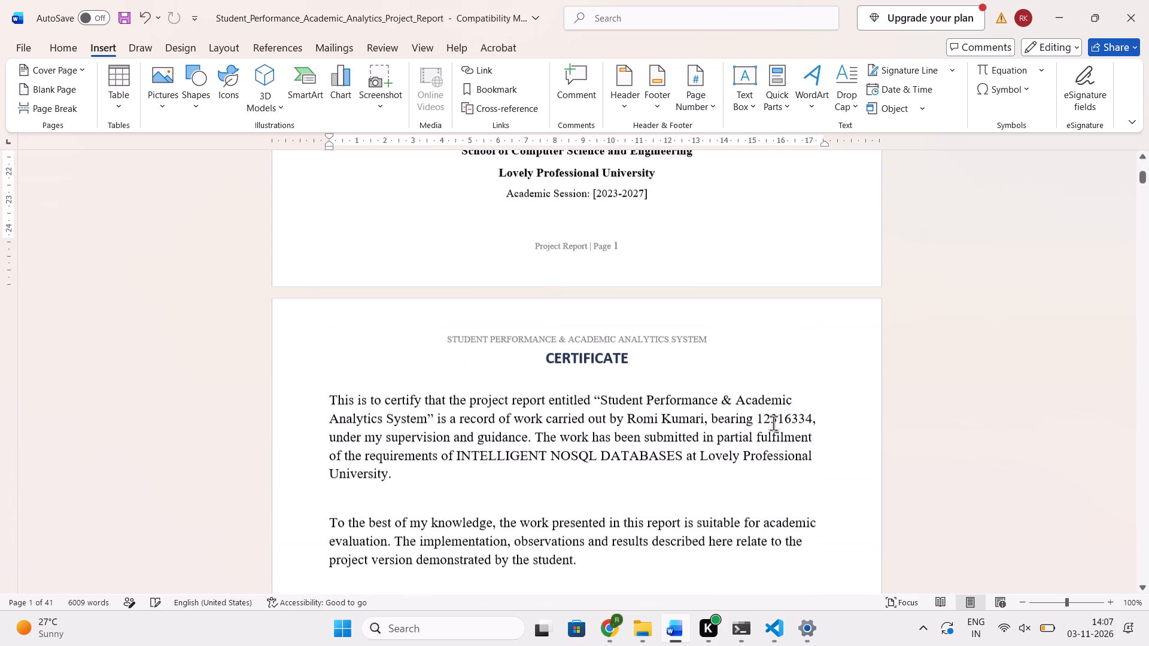
pyautogui.scroll(-10, 773, 423)
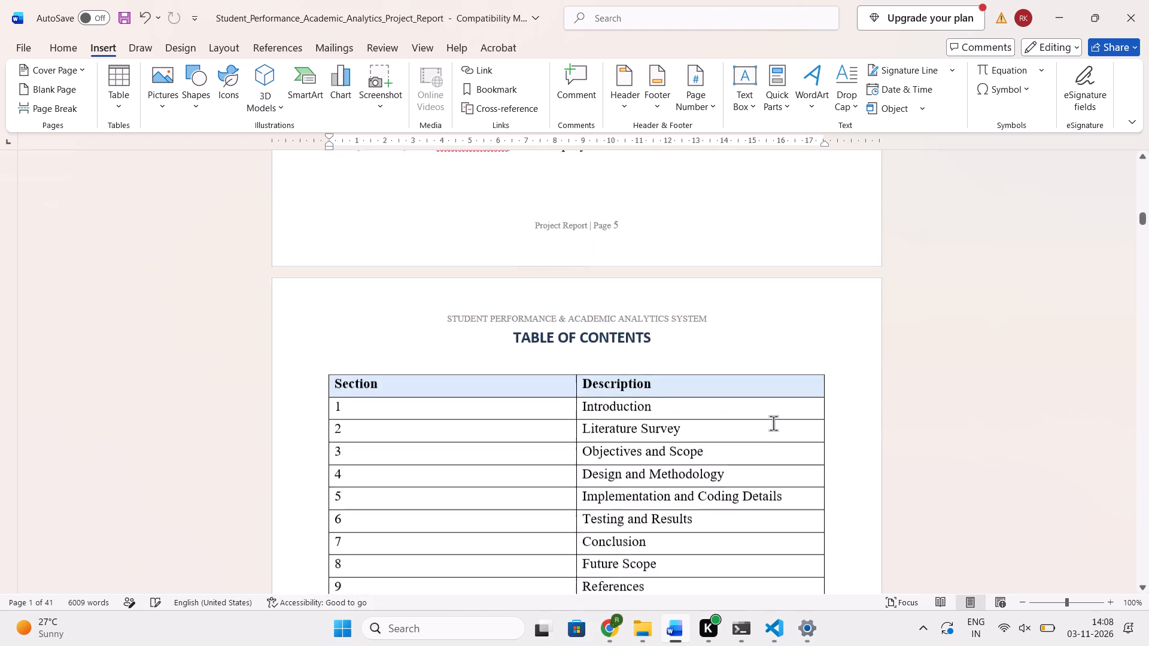
pyautogui.scroll(-3, 773, 423)
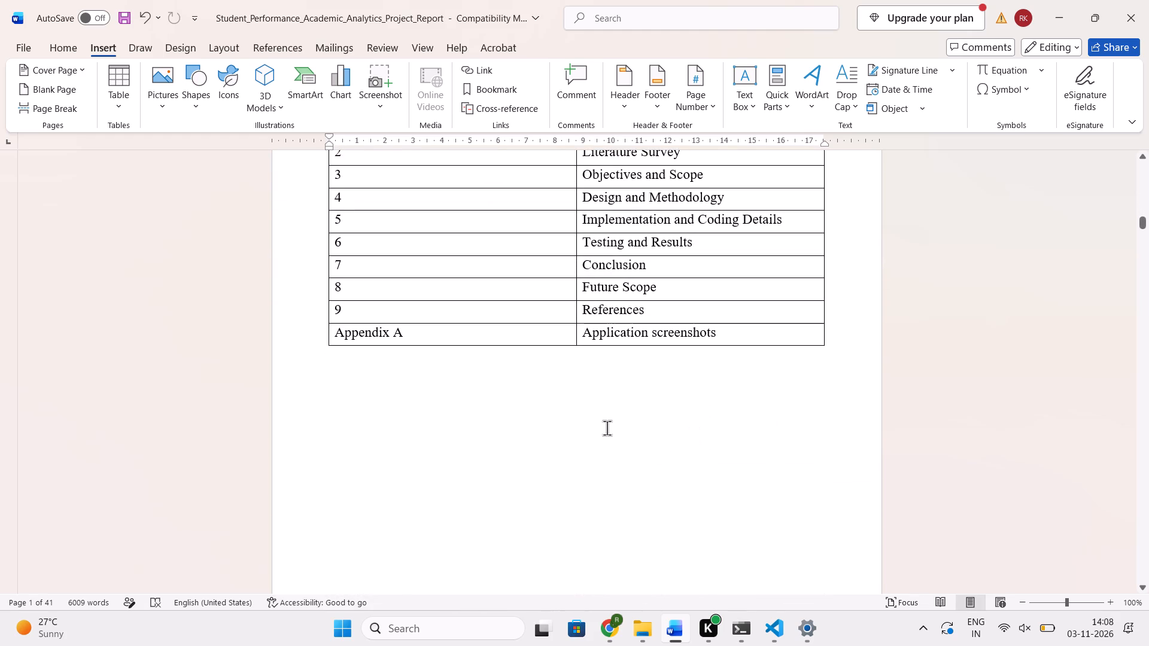
pyautogui.scroll(-3, 607, 428)
pyautogui.scroll(2, 607, 428)
pyautogui.scroll(-11, 607, 428)
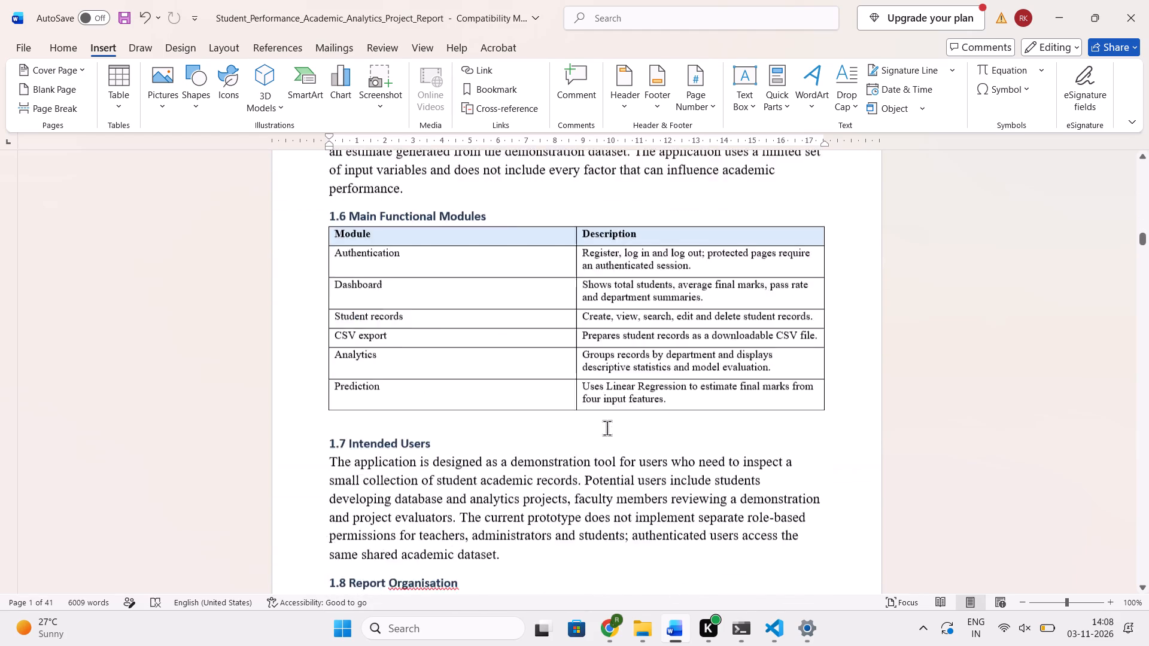
pyautogui.scroll(-2, 607, 428)
pyautogui.scroll(3, 607, 428)
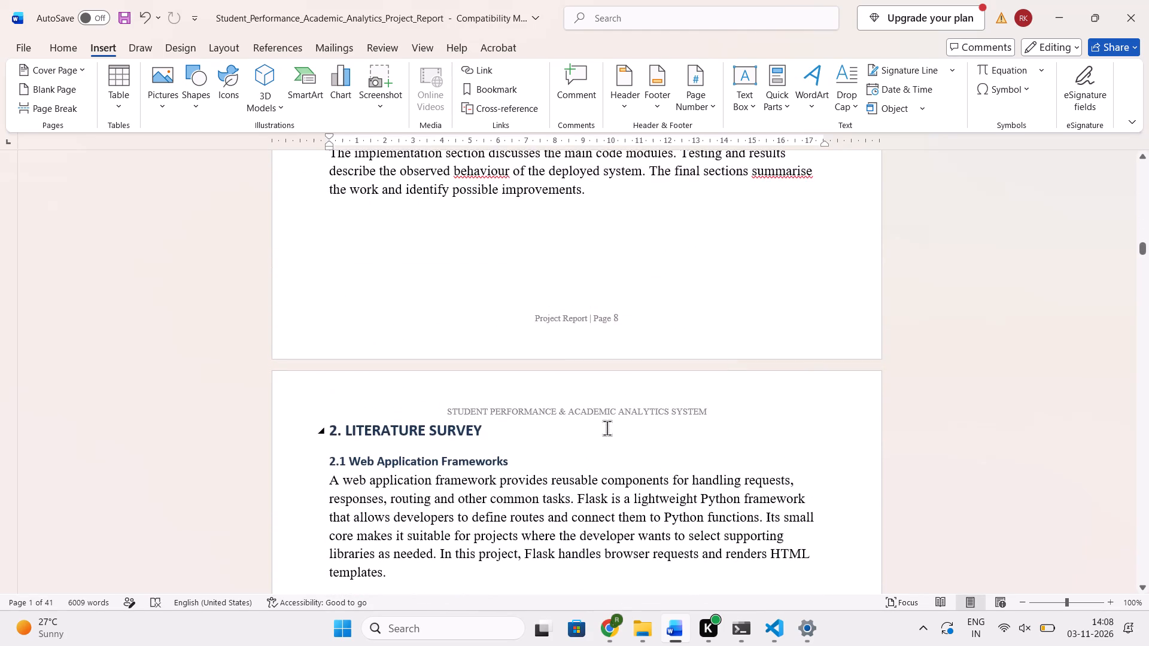
pyautogui.scroll(5, 607, 428)
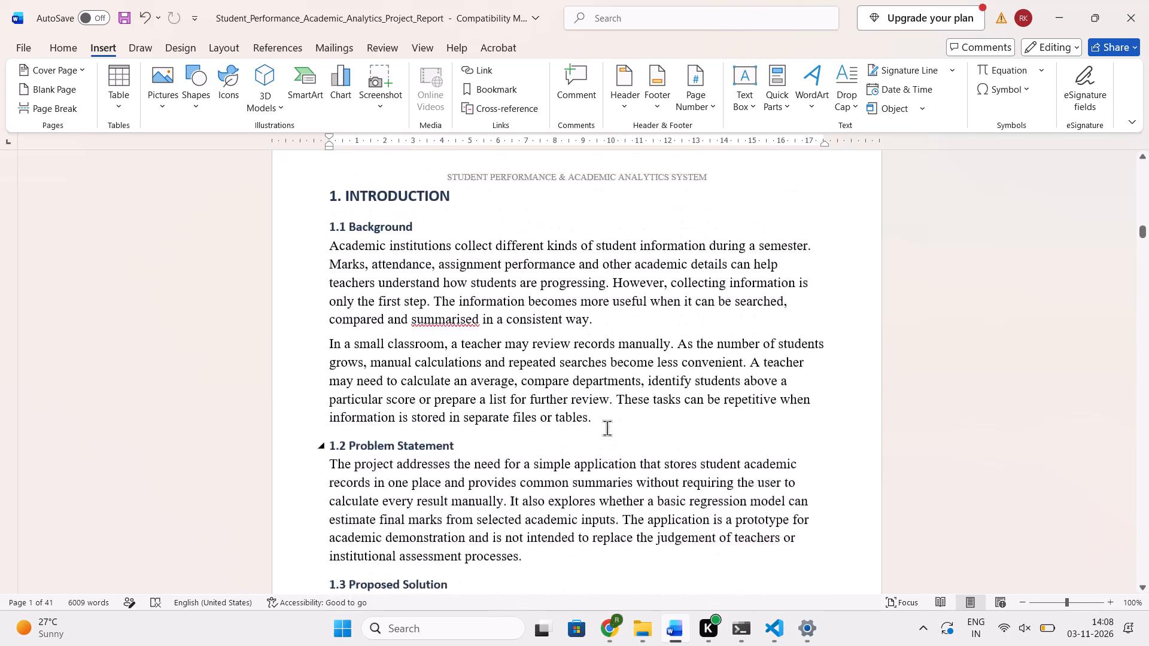
pyautogui.scroll(1, 607, 428)
pyautogui.scroll(-8, 607, 428)
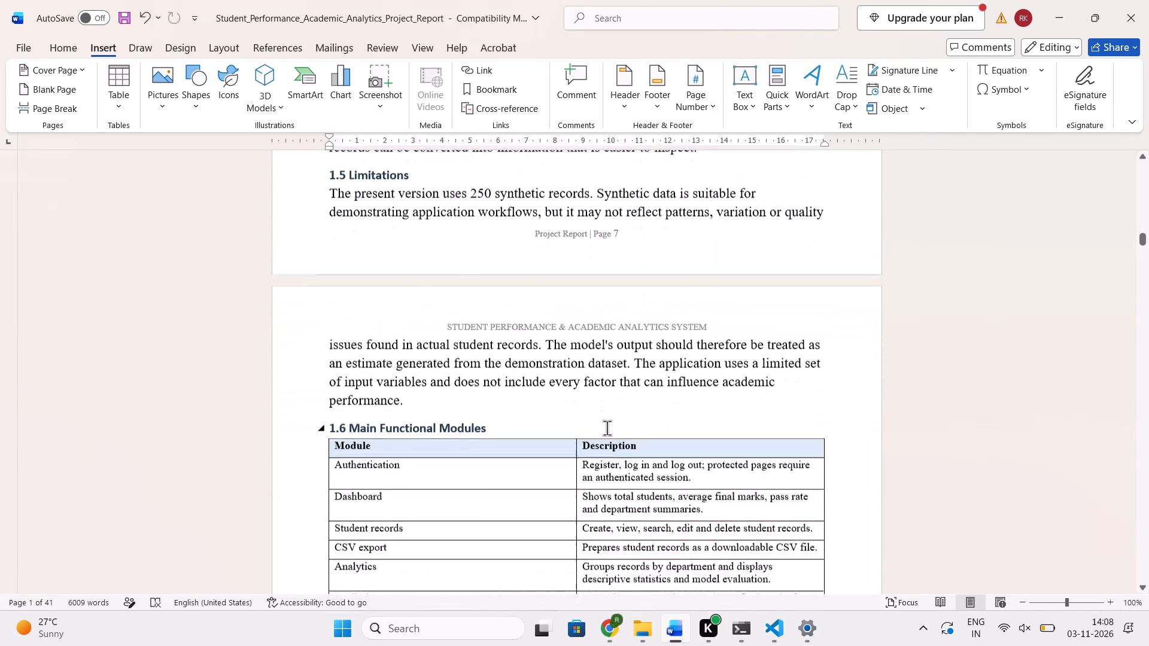
pyautogui.scroll(-8, 607, 428)
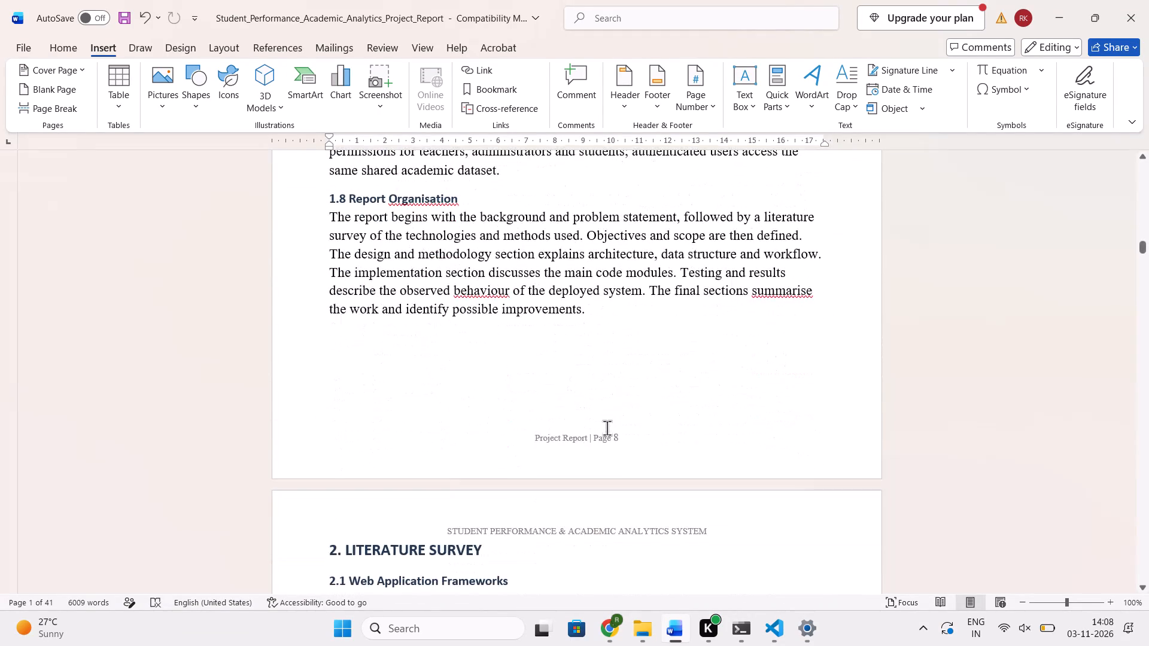
pyautogui.scroll(13, 607, 428)
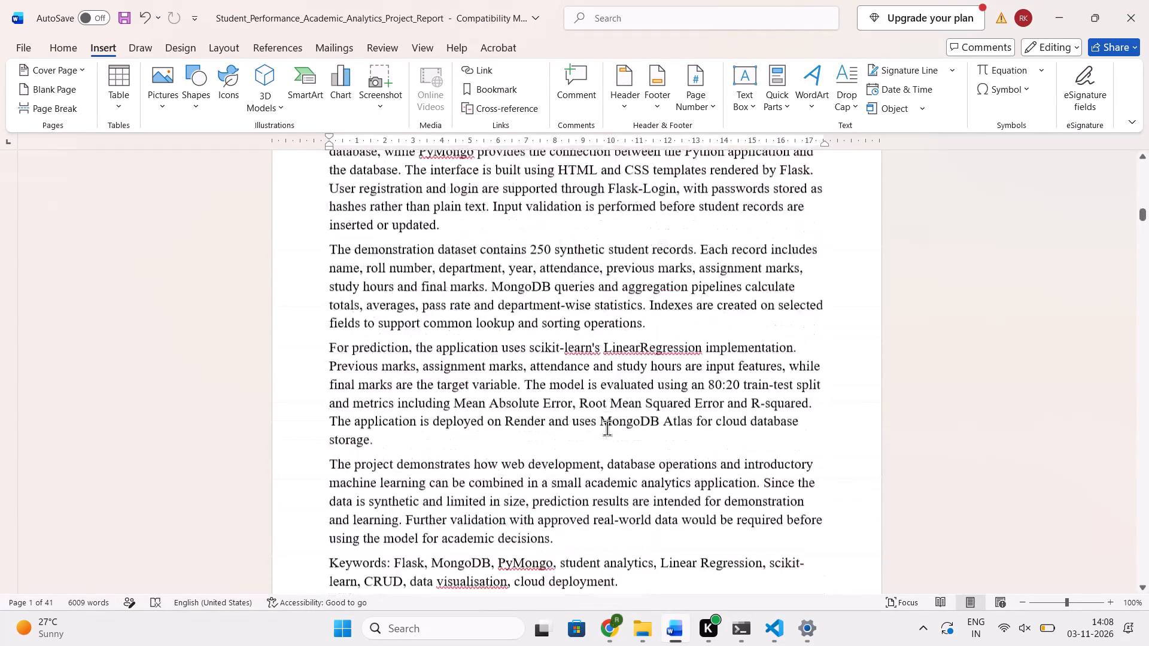
pyautogui.scroll(-5, 607, 428)
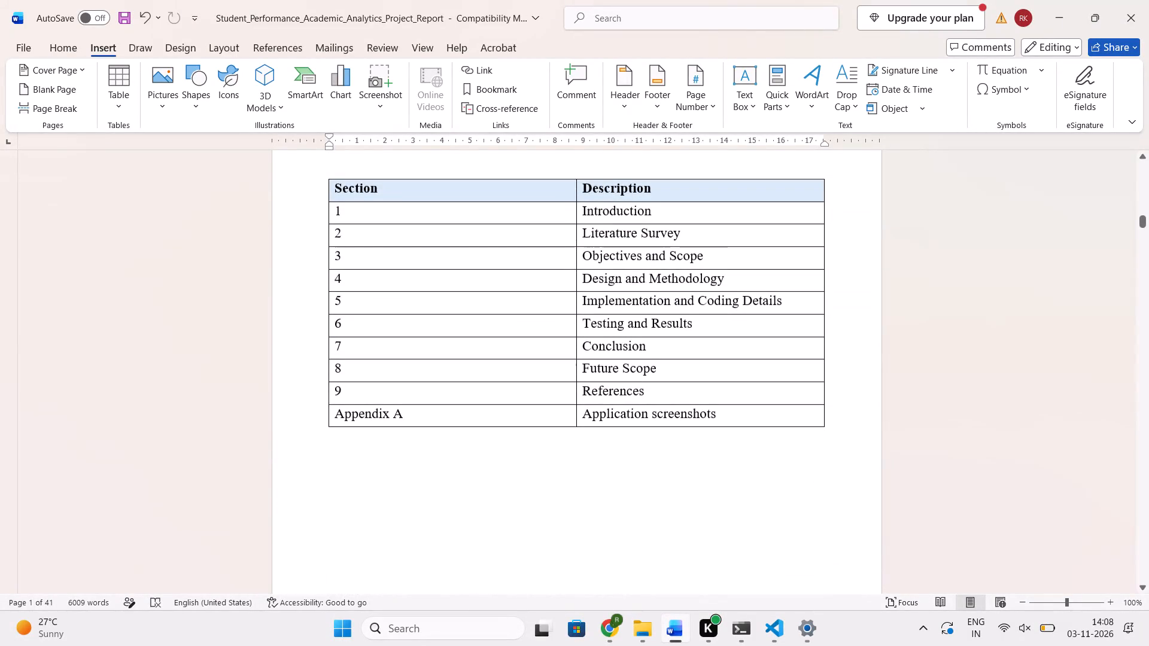
# In the table of contents, replace the number in the Introduction row with page number 7.
pyautogui.click(354, 215)
pyautogui.click(354, 215)
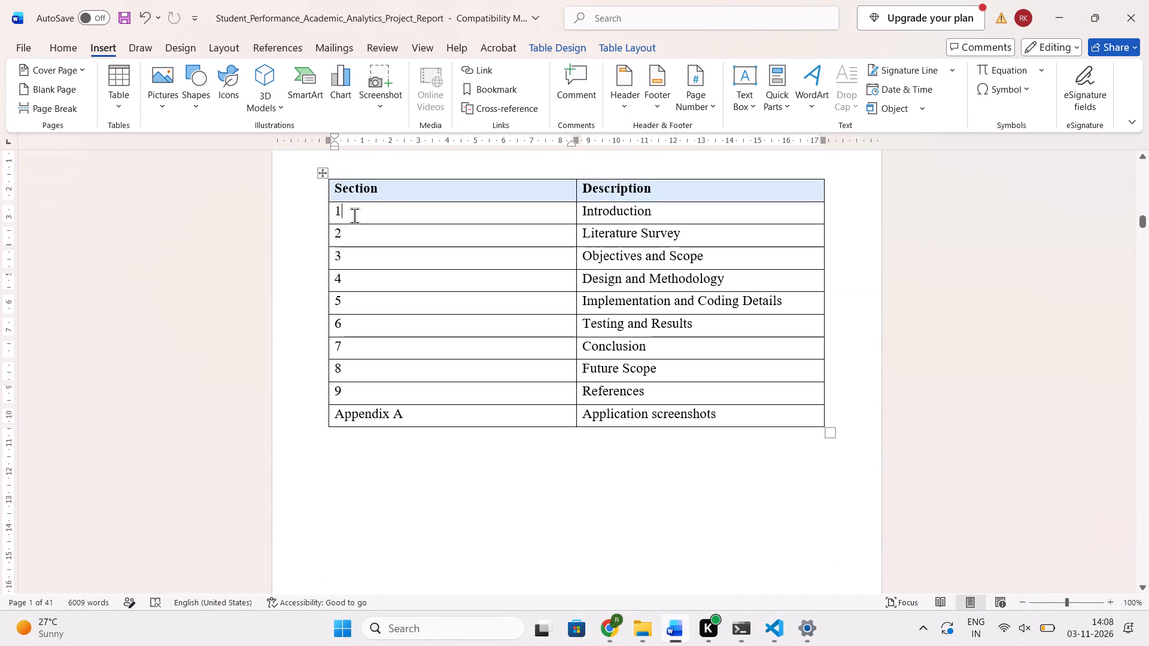
pyautogui.press('BackSpace')
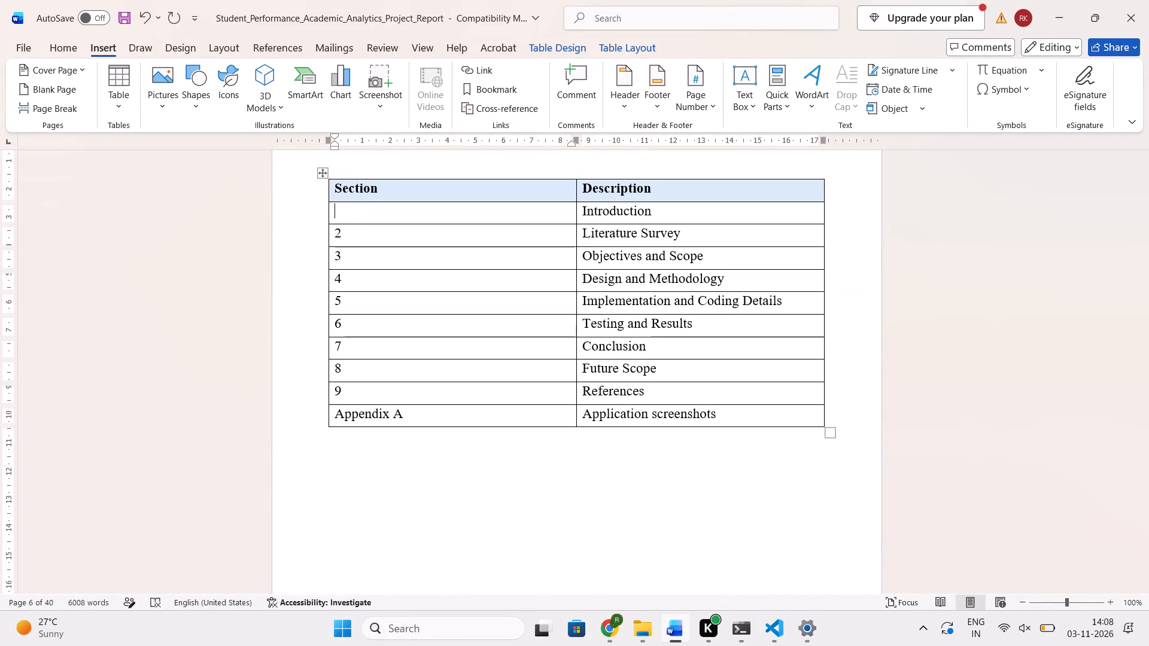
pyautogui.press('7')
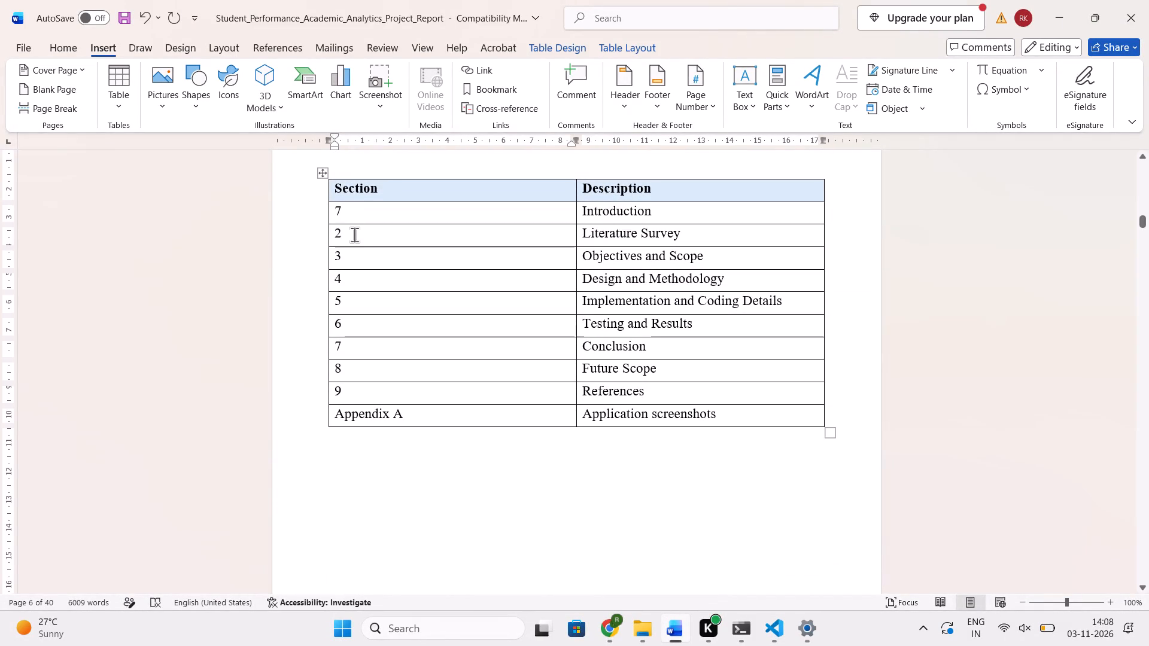
# Replace the number in the Literature Survey row of the contents table with page number 9.
pyautogui.click(354, 234)
pyautogui.press('BackSpace')
pyautogui.scroll(-5, 354, 234)
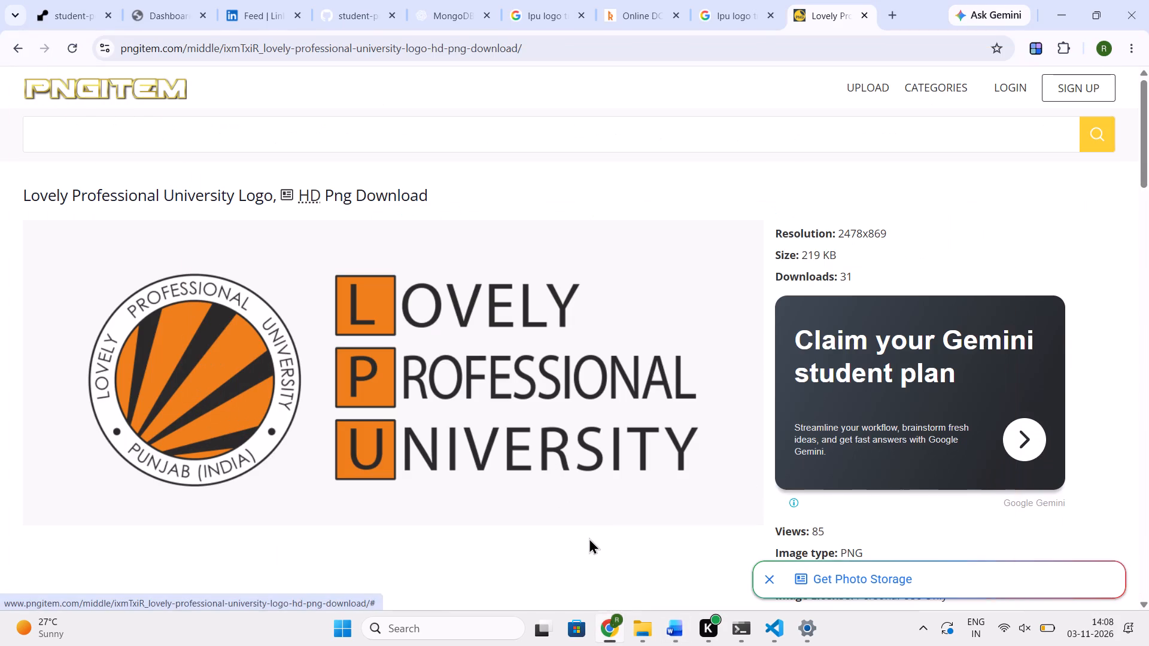
# Return to the Word report, find the page where Design and Methodology starts, and set its contents row to 13.
pyautogui.click(671, 543)
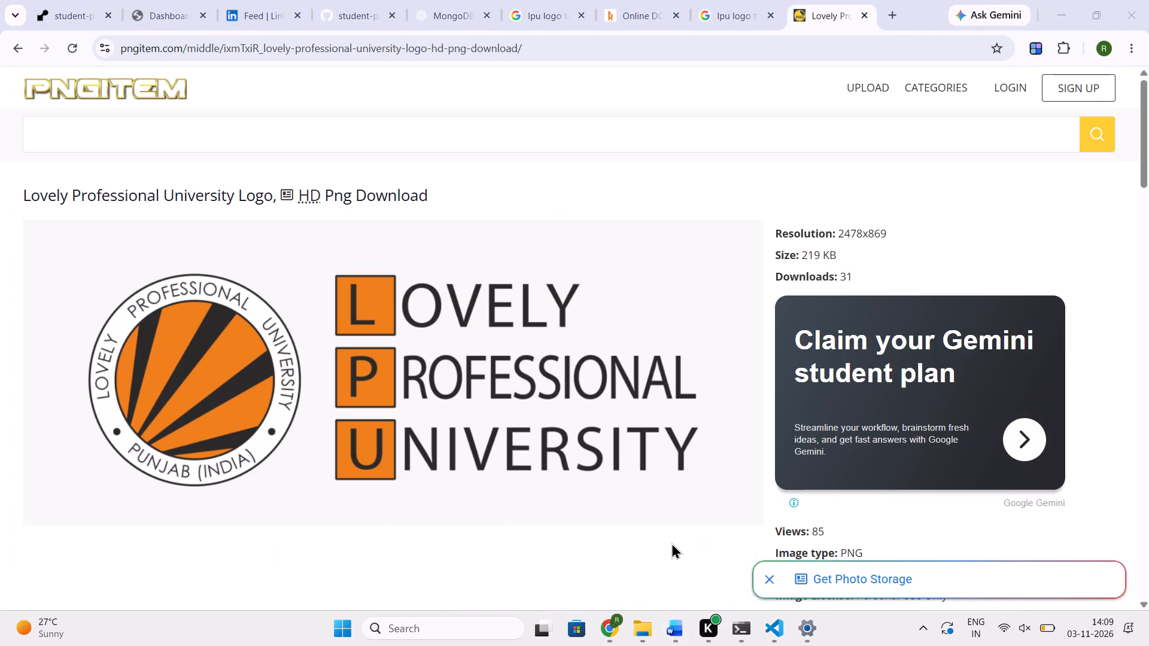
pyautogui.scroll(-12, 671, 543)
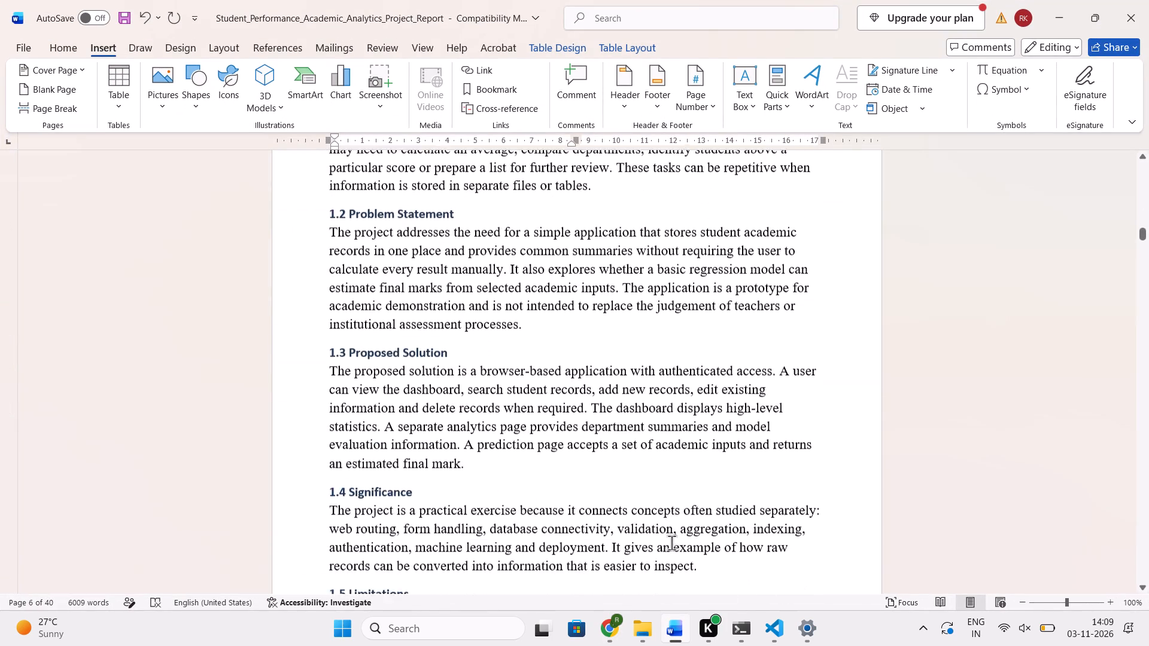
pyautogui.scroll(-13, 671, 543)
pyautogui.scroll(5, 671, 543)
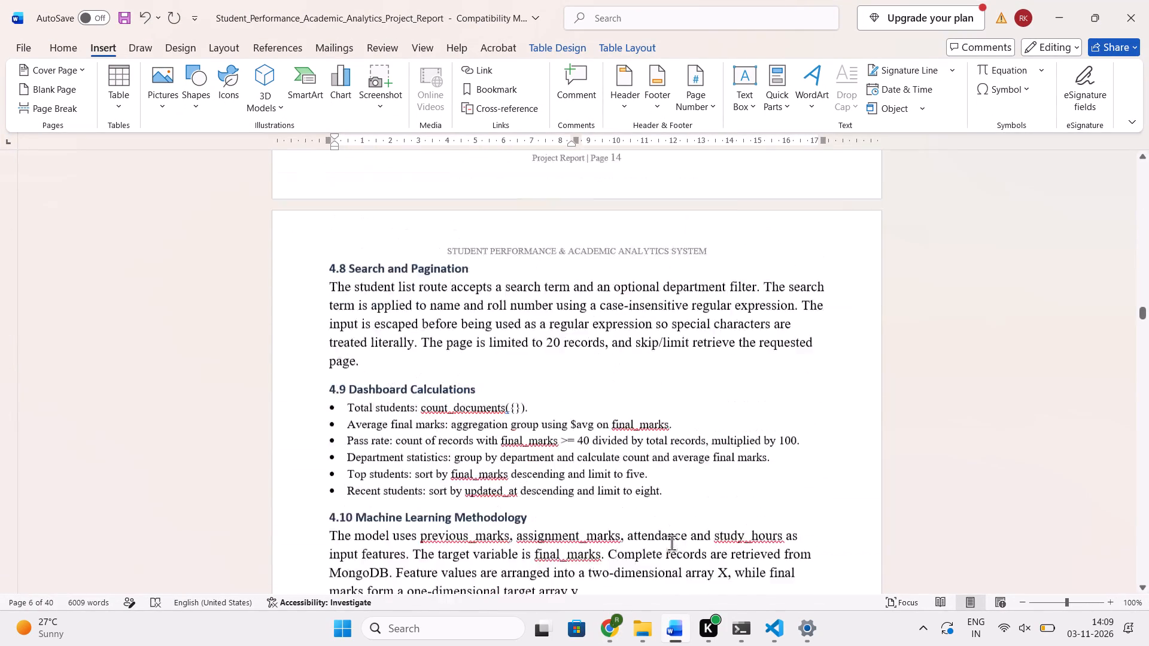
pyautogui.scroll(7, 671, 543)
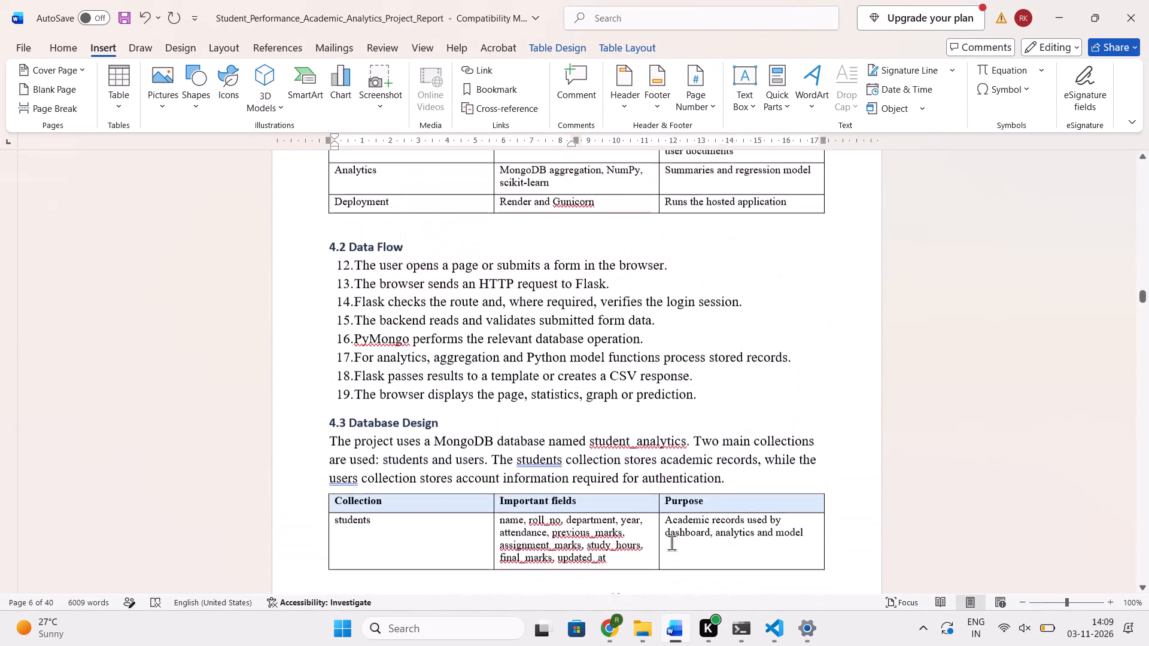
pyautogui.scroll(4, 671, 543)
pyautogui.scroll(-4, 671, 543)
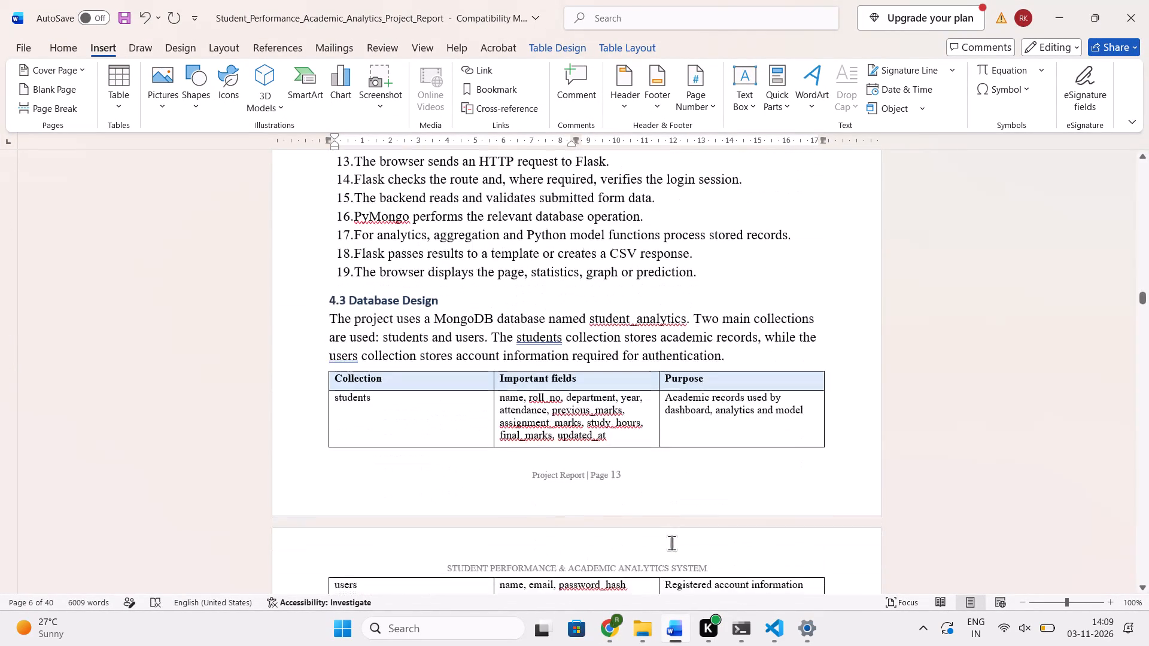
pyautogui.scroll(-1, 671, 543)
pyautogui.scroll(18, 671, 543)
pyautogui.scroll(4, 671, 543)
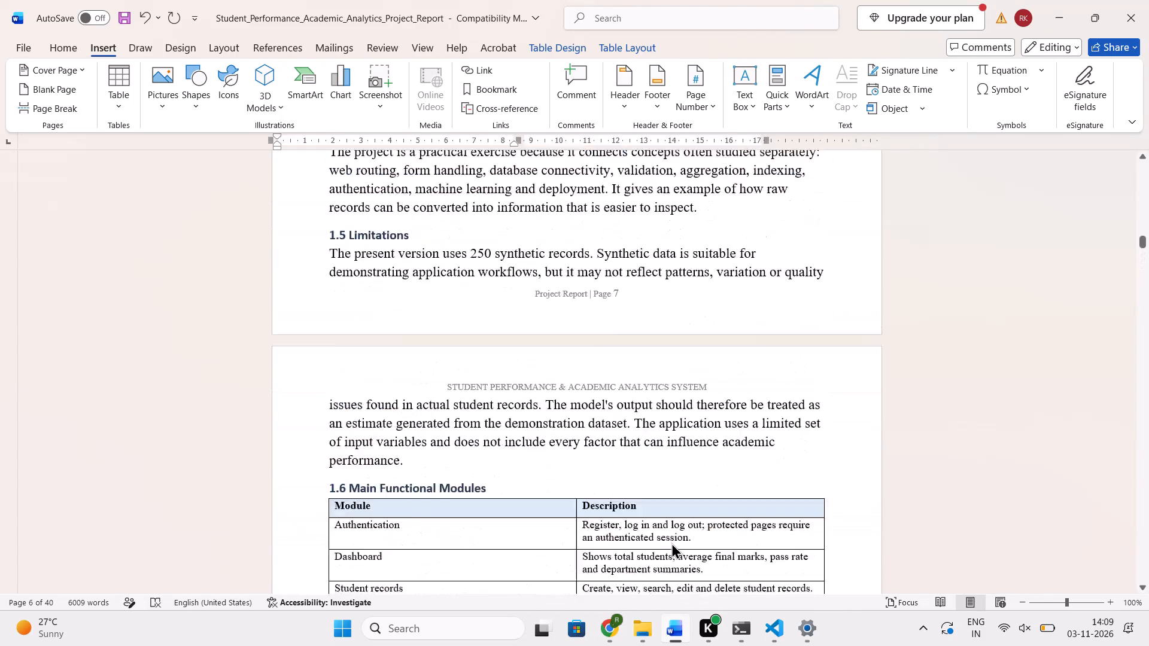
pyautogui.scroll(3, 671, 543)
pyautogui.scroll(-3, 671, 543)
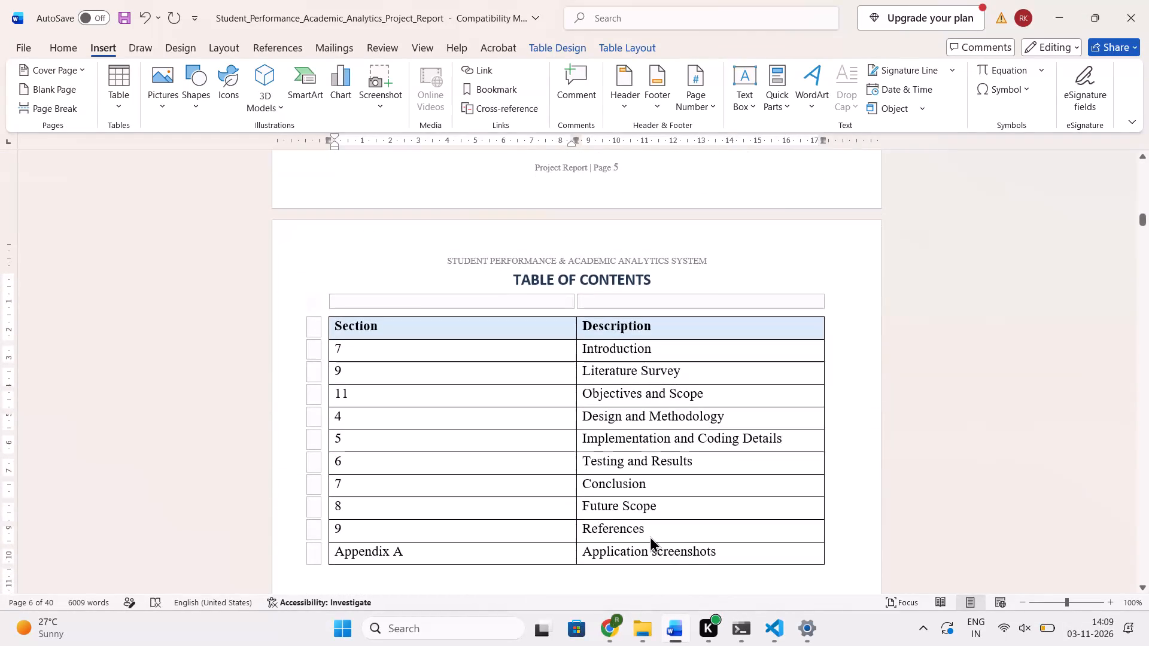
pyautogui.click(390, 411)
pyautogui.press('BackSpace')
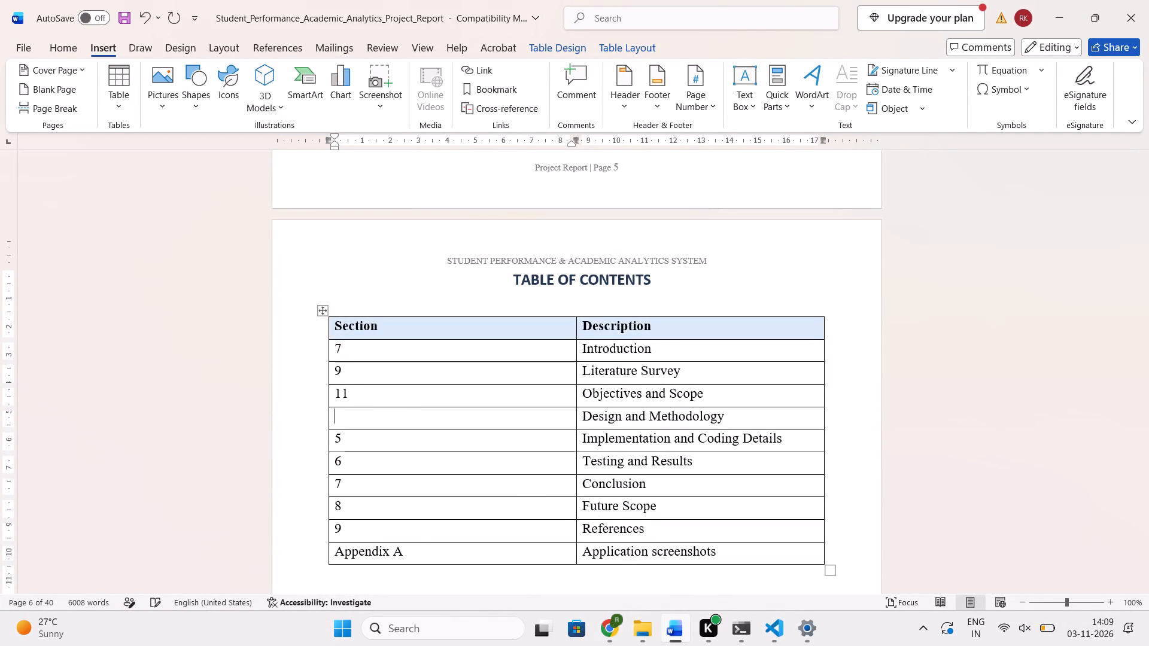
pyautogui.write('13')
# Find the page where Implementation and Coding Details starts and set its row in the contents table to 16.
pyautogui.scroll(-2, 390, 411)
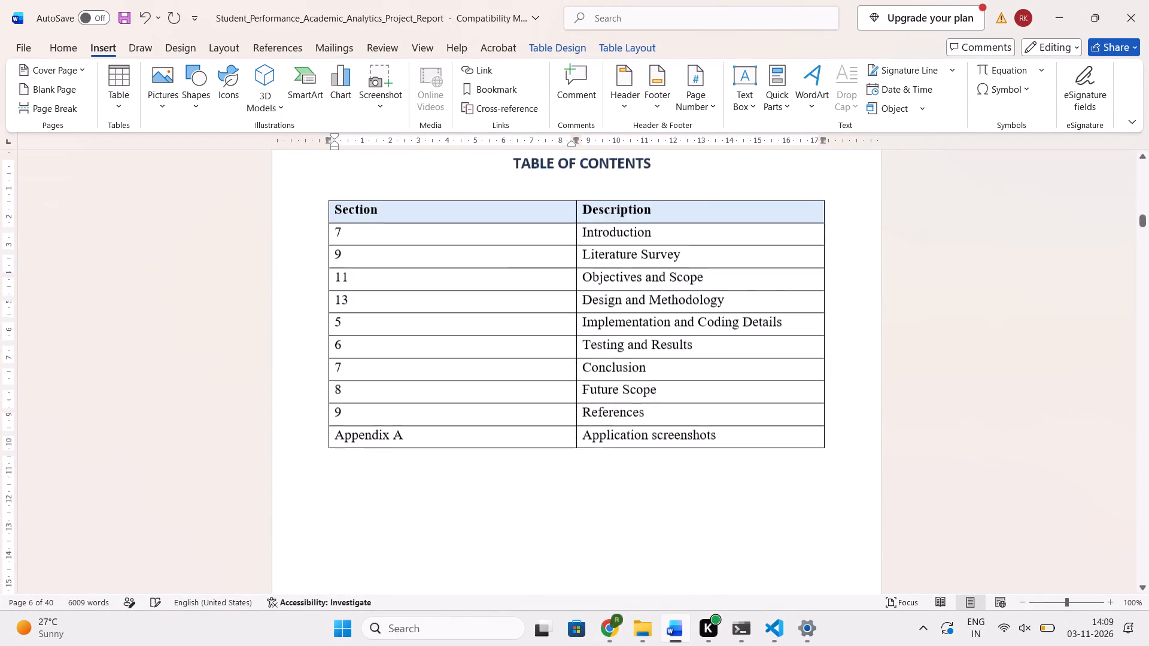
pyautogui.click(680, 621)
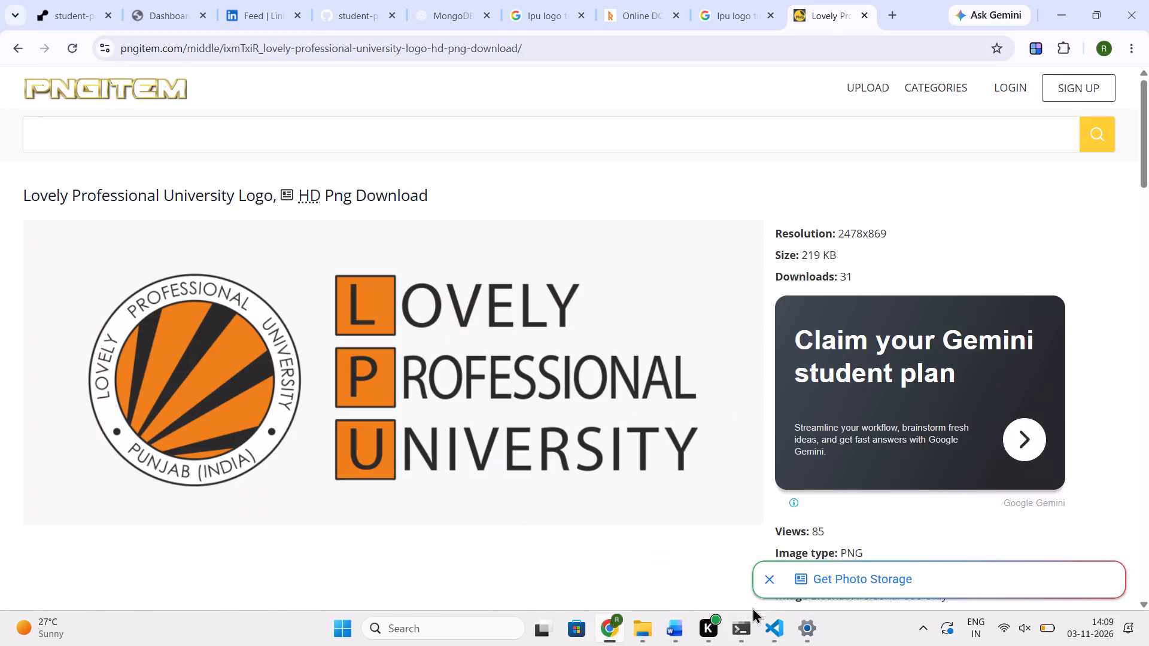
pyautogui.click(676, 630)
pyautogui.scroll(-3, 603, 411)
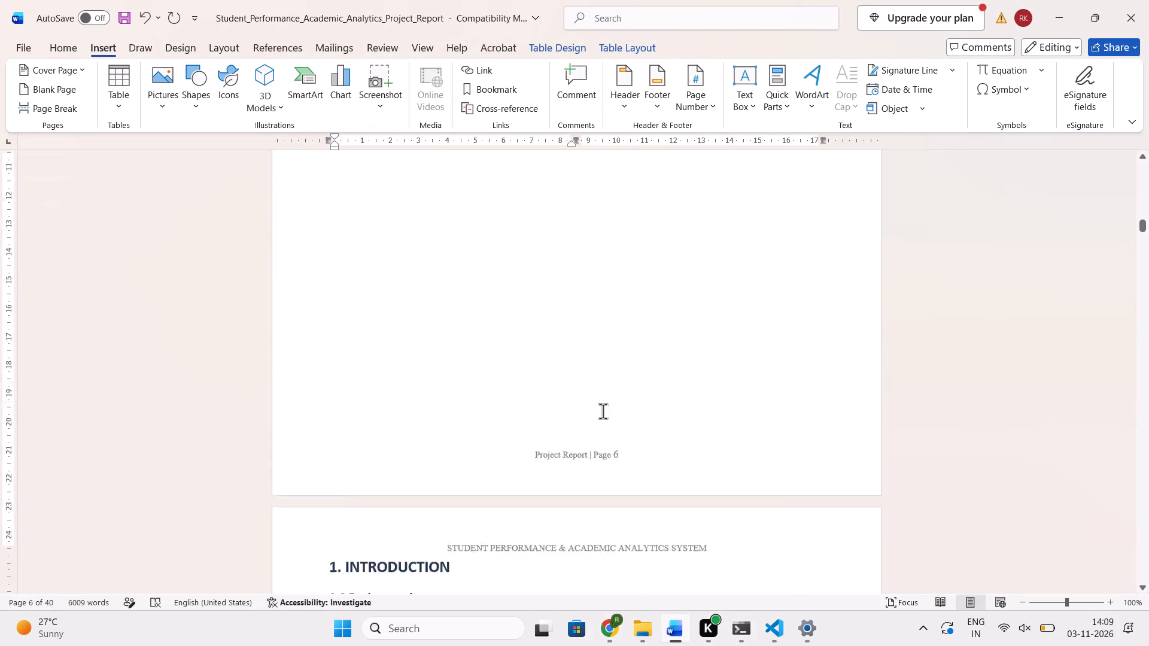
pyautogui.scroll(-20, 603, 411)
pyautogui.scroll(-5, 603, 411)
pyautogui.hscroll(1, 603, 411)
pyautogui.scroll(-4, 603, 411)
pyautogui.scroll(1, 603, 411)
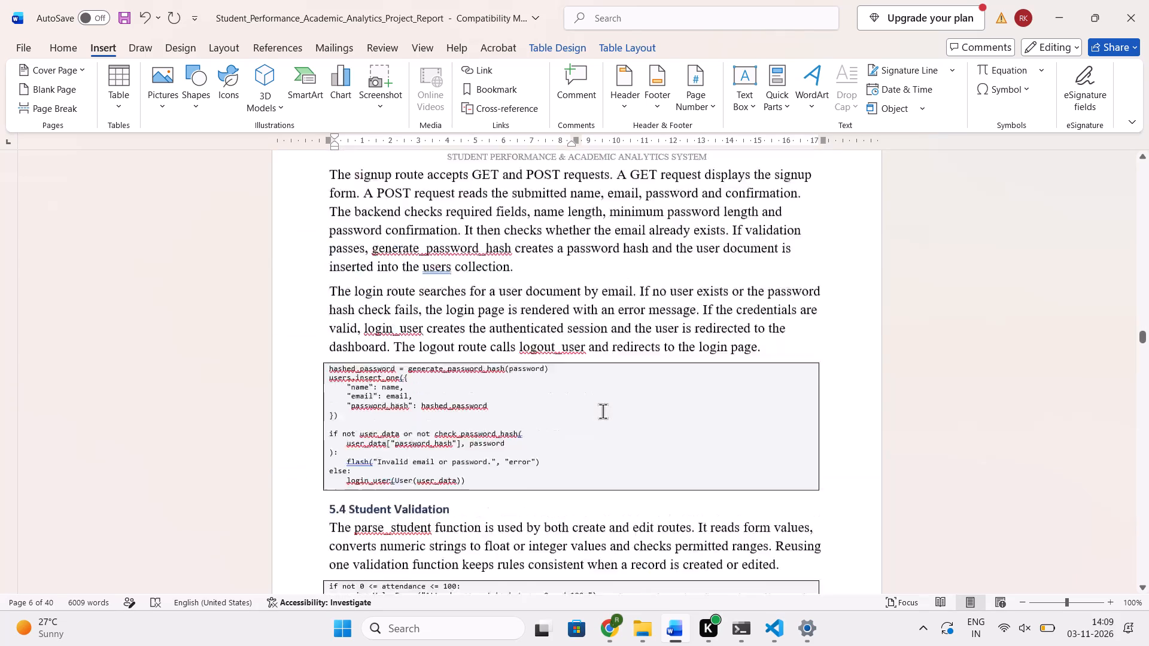
pyautogui.scroll(1, 603, 411)
pyautogui.scroll(-1, 603, 411)
pyautogui.scroll(6, 603, 411)
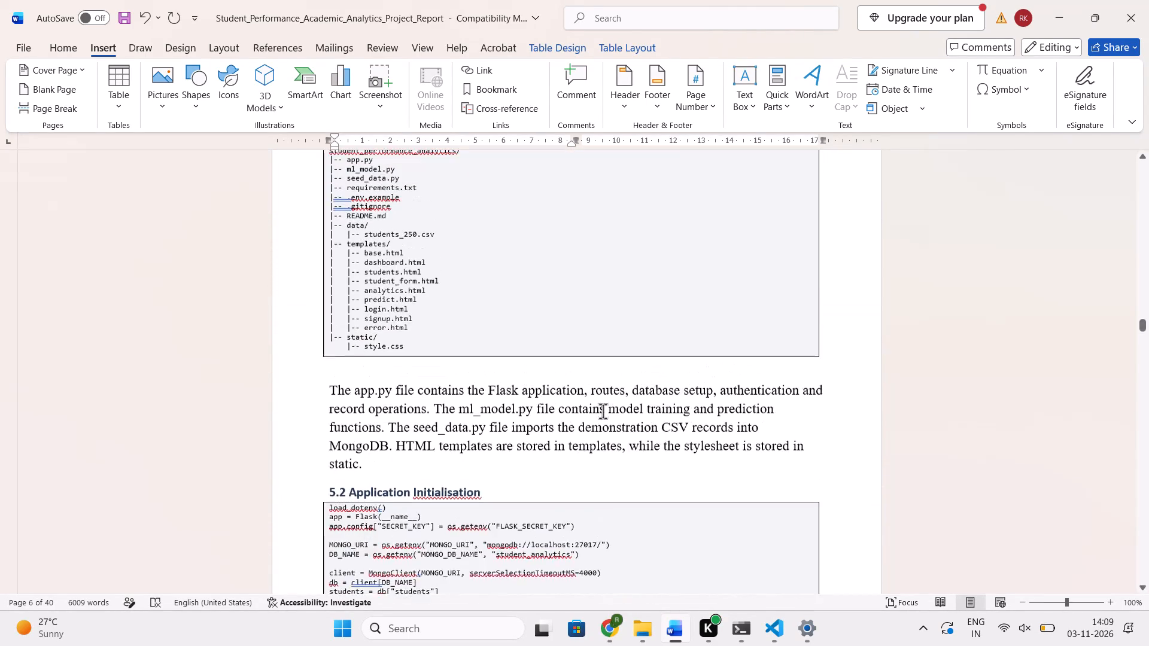
pyautogui.scroll(2, 603, 411)
pyautogui.scroll(-6, 603, 411)
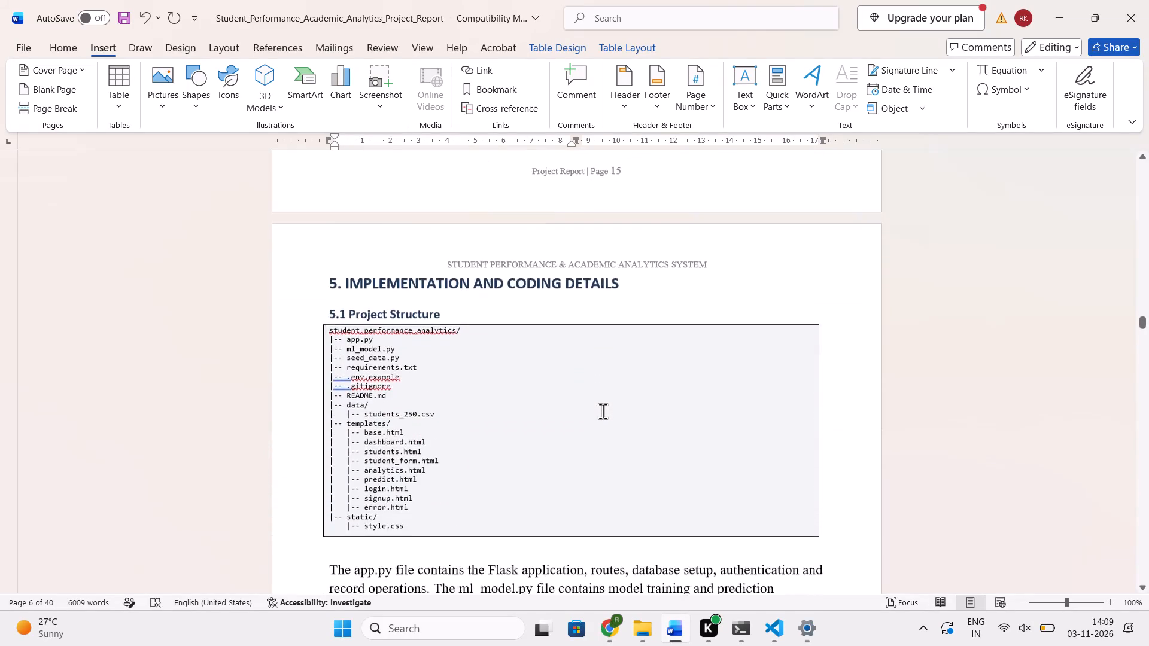
pyautogui.scroll(-4, 603, 411)
pyautogui.scroll(15, 603, 411)
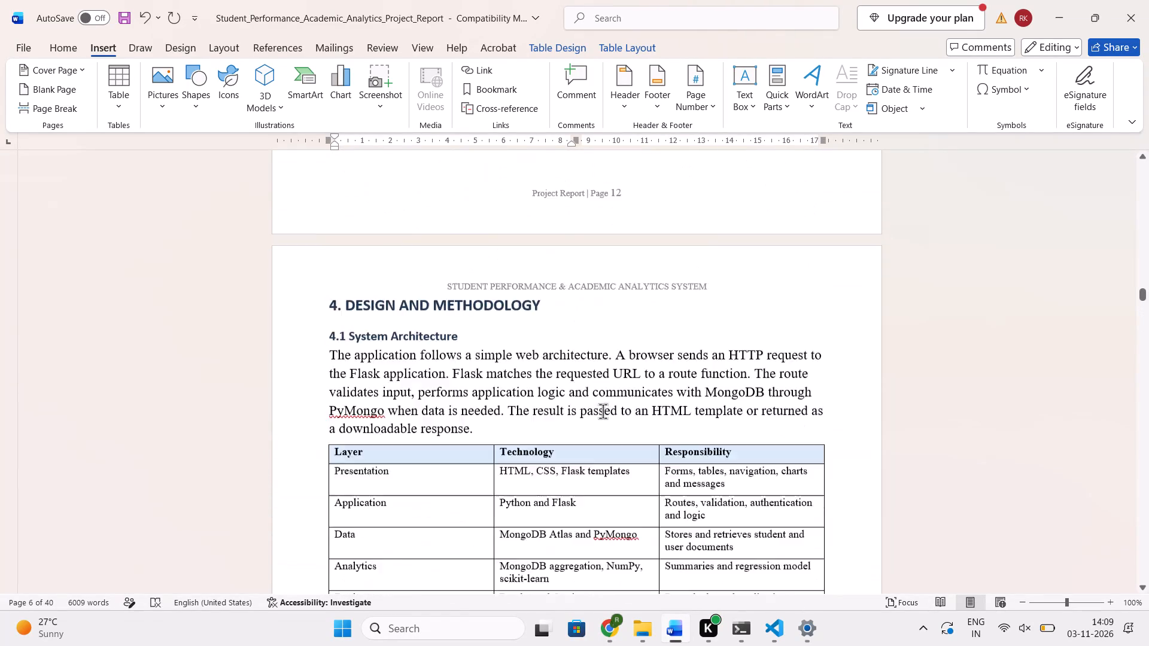
pyautogui.scroll(15, 603, 411)
pyautogui.scroll(-4, 603, 411)
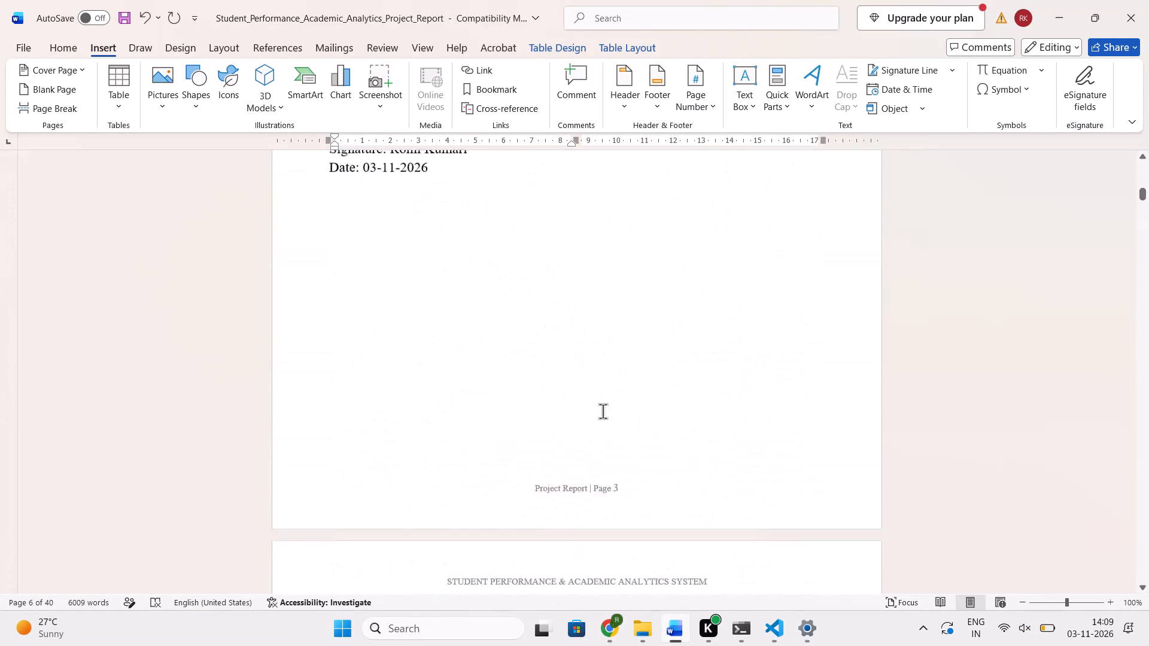
pyautogui.scroll(-4, 603, 411)
pyautogui.scroll(2, 603, 411)
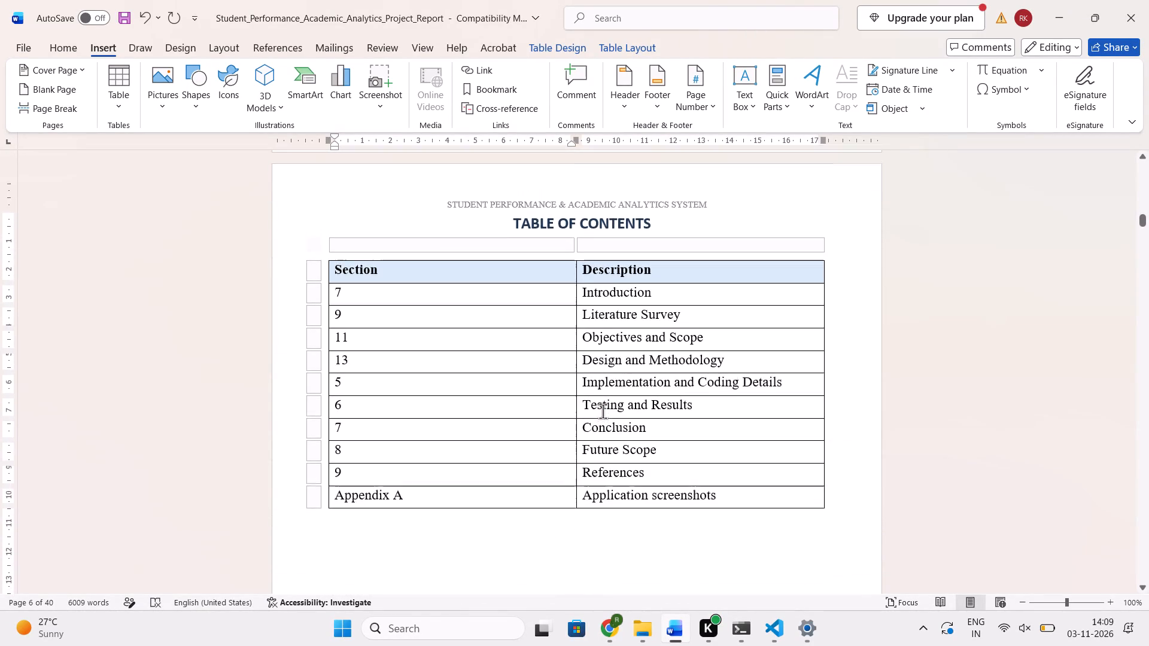
pyautogui.scroll(1, 603, 411)
pyautogui.click(387, 423)
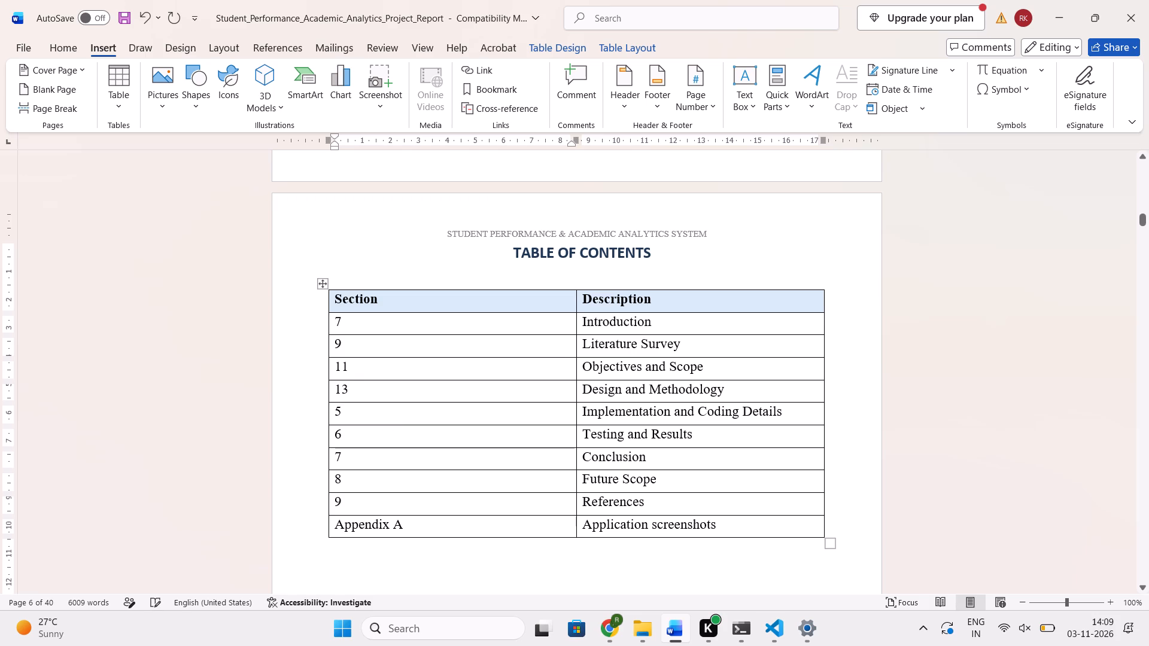
pyautogui.press('BackSpace')
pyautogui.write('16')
# Check the pages through the end of section 5 and enter 20 as the Testing and Results page number in the contents table.
pyautogui.scroll(-2, 387, 423)
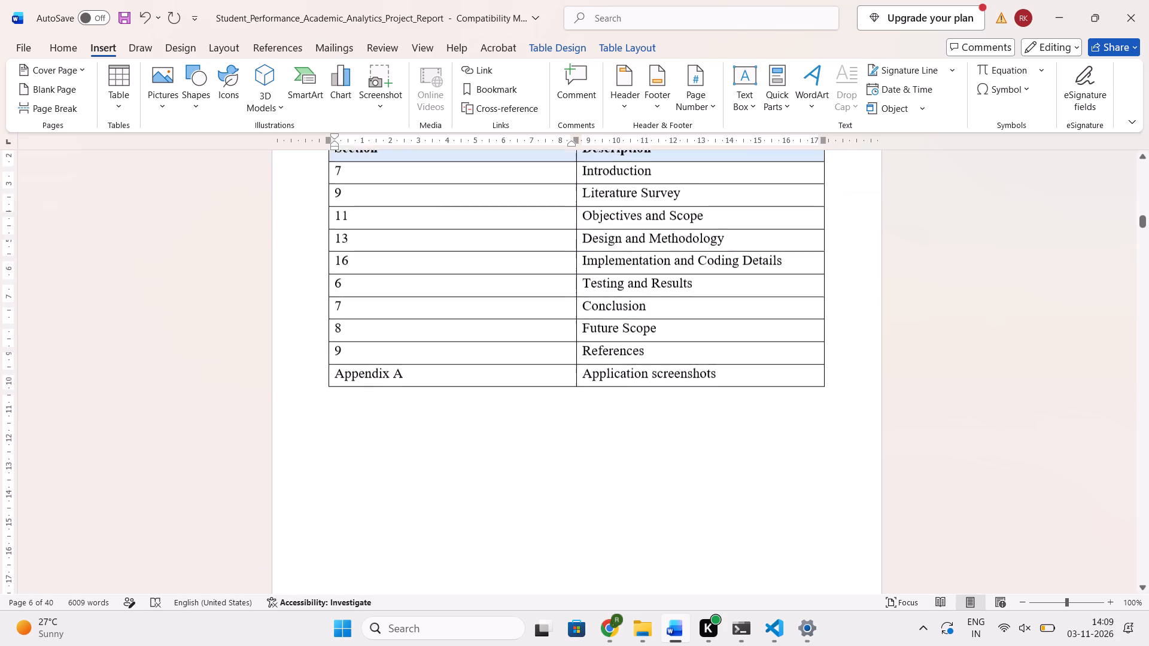
pyautogui.scroll(-20, 574, 444)
pyautogui.scroll(-3, 574, 444)
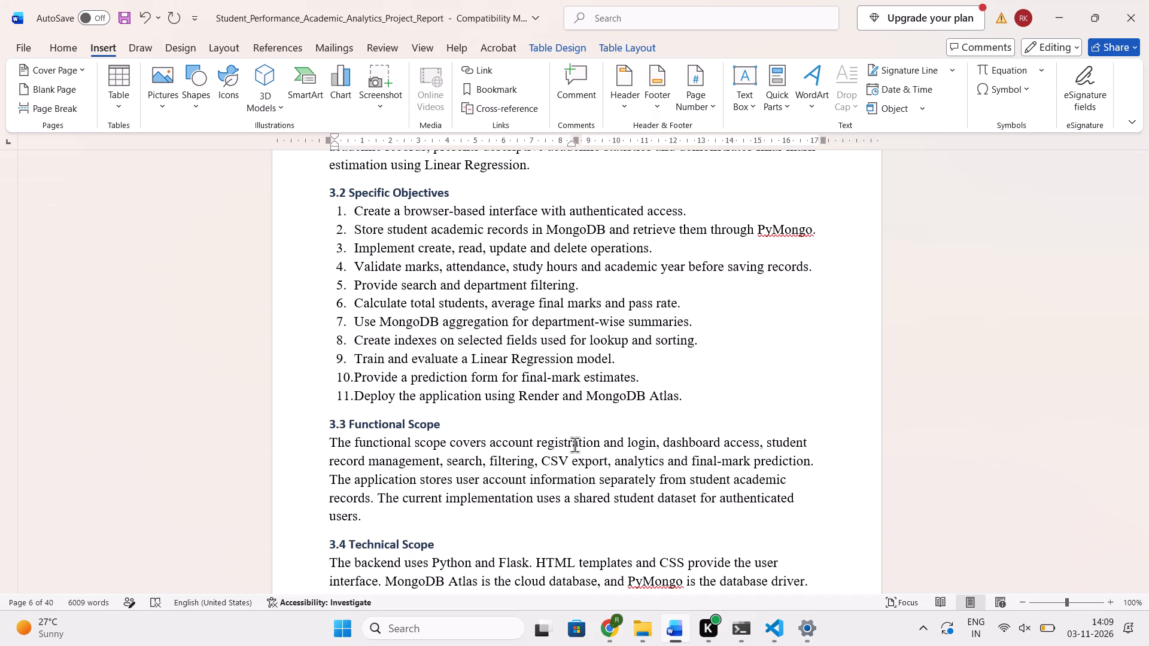
pyautogui.scroll(-9, 574, 444)
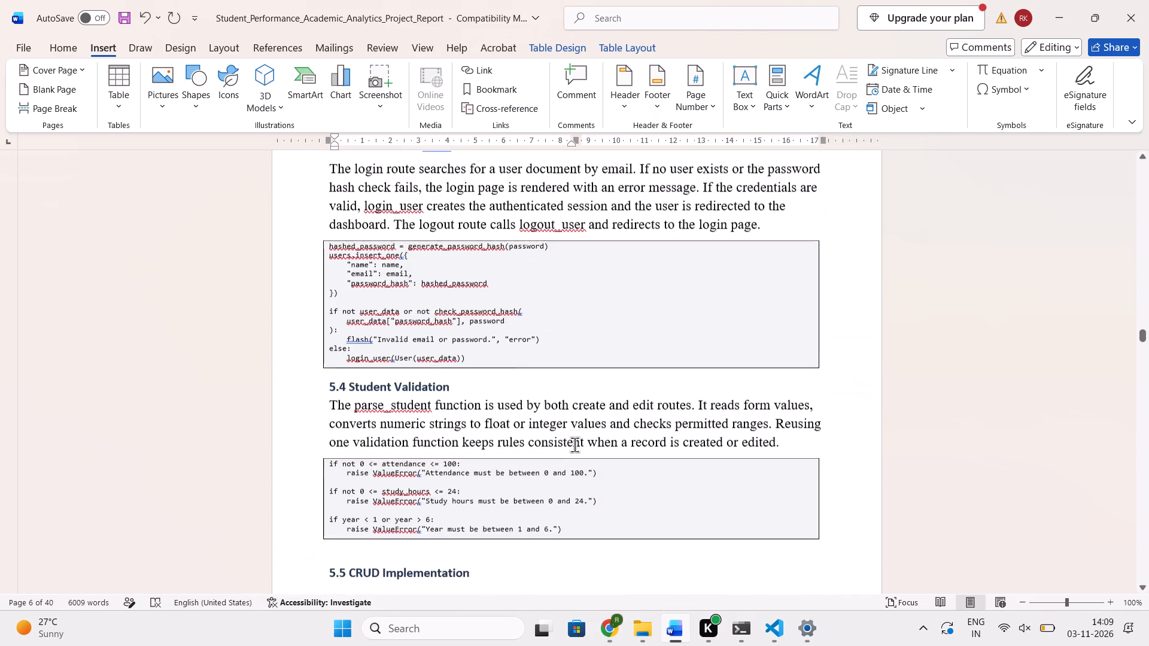
pyautogui.scroll(-16, 574, 444)
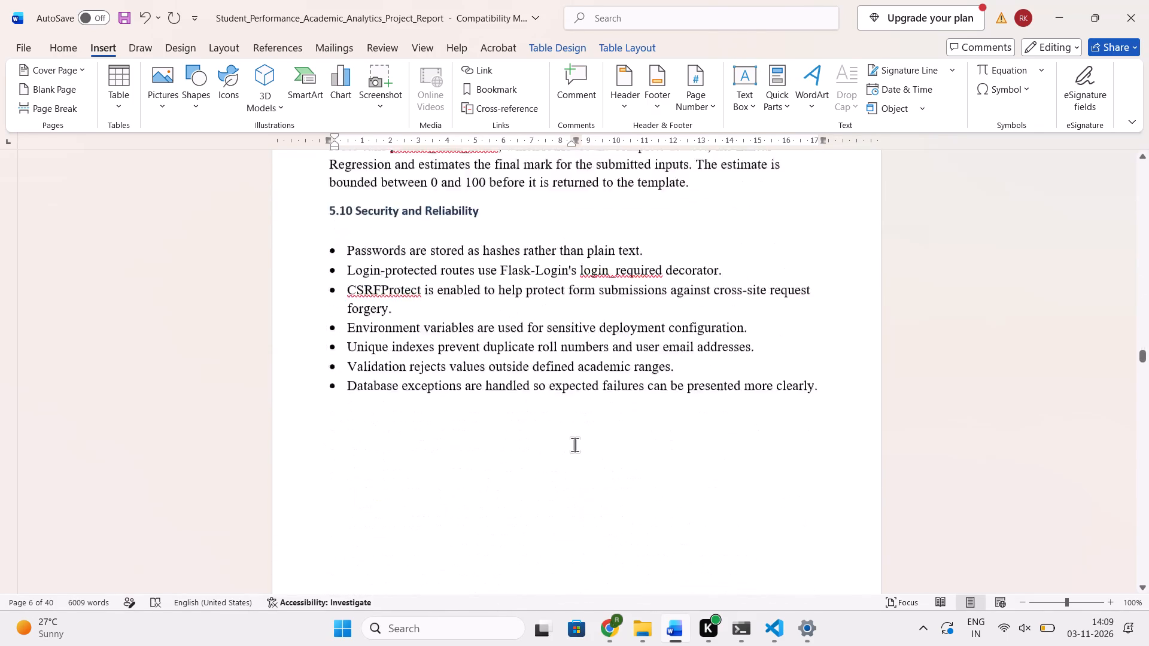
pyautogui.scroll(-5, 574, 444)
pyautogui.scroll(5, 574, 444)
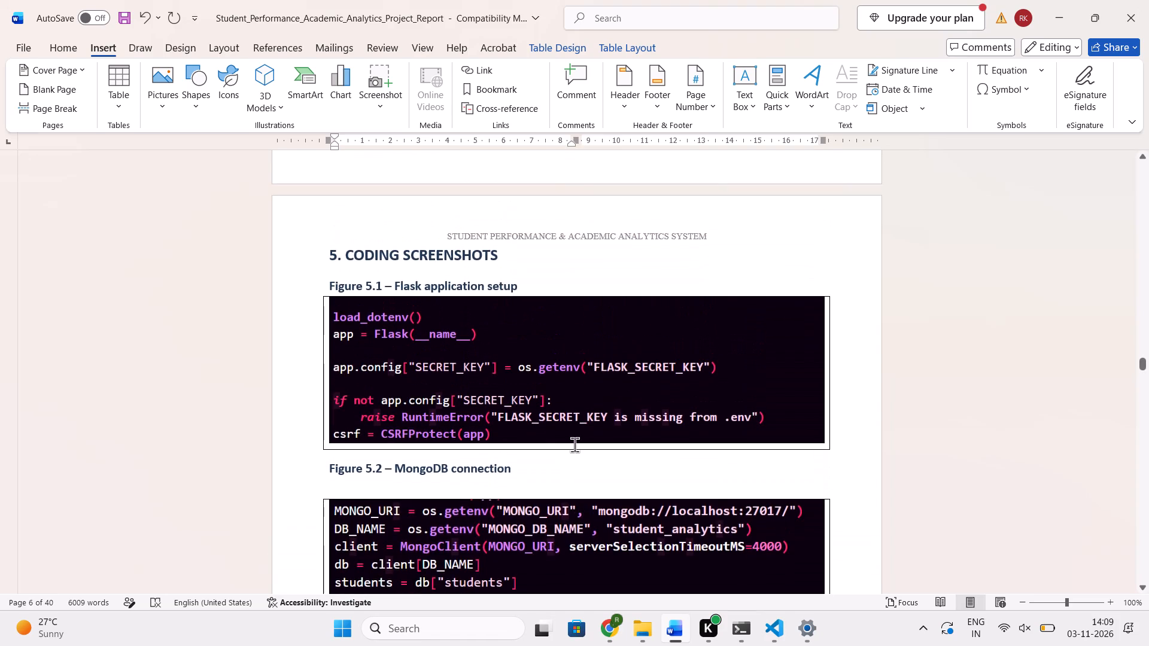
pyautogui.scroll(1, 574, 444)
pyautogui.scroll(-1, 574, 444)
pyautogui.scroll(8, 574, 444)
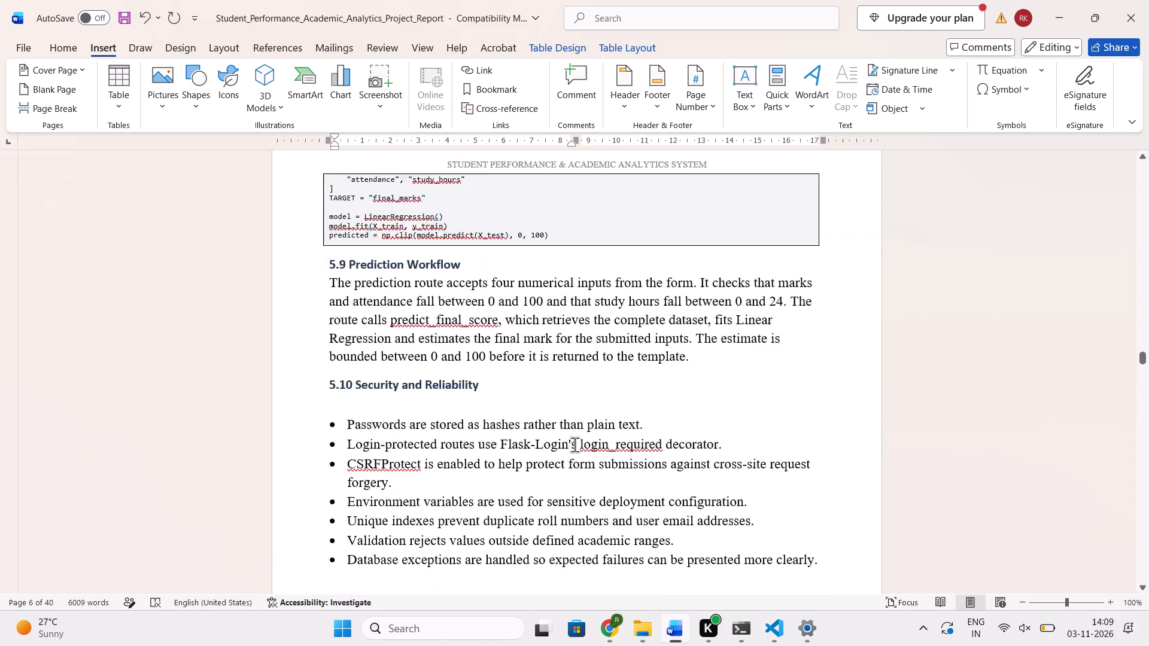
pyautogui.scroll(20, 574, 444)
pyautogui.scroll(18, 574, 444)
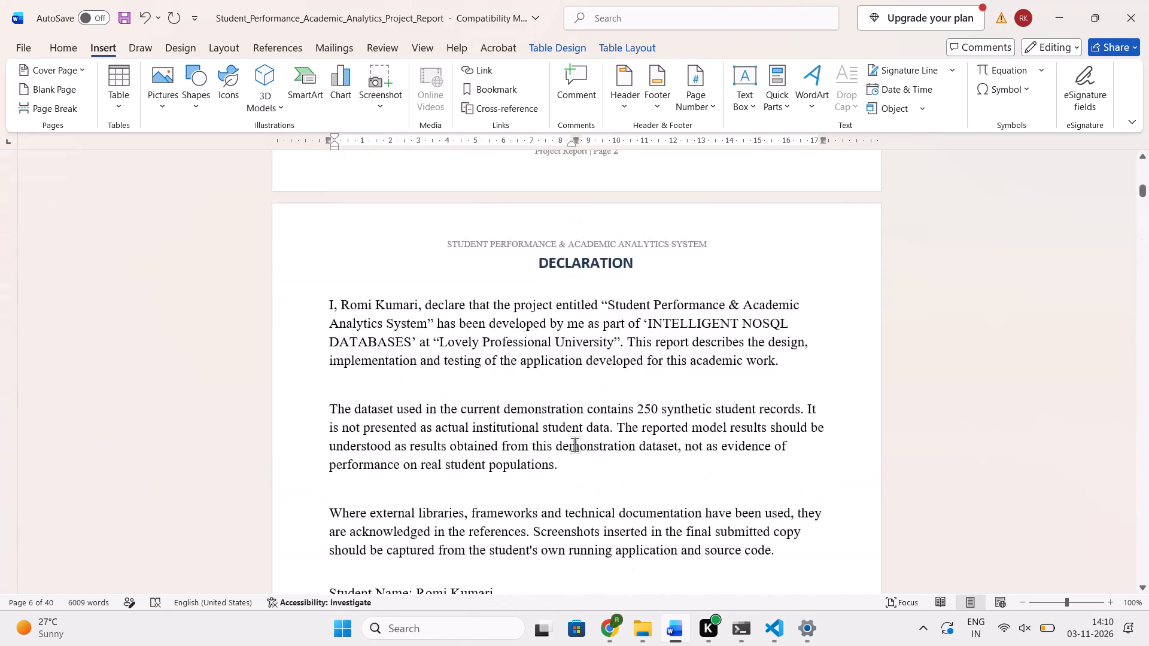
pyautogui.scroll(3, 574, 444)
pyautogui.scroll(-8, 574, 444)
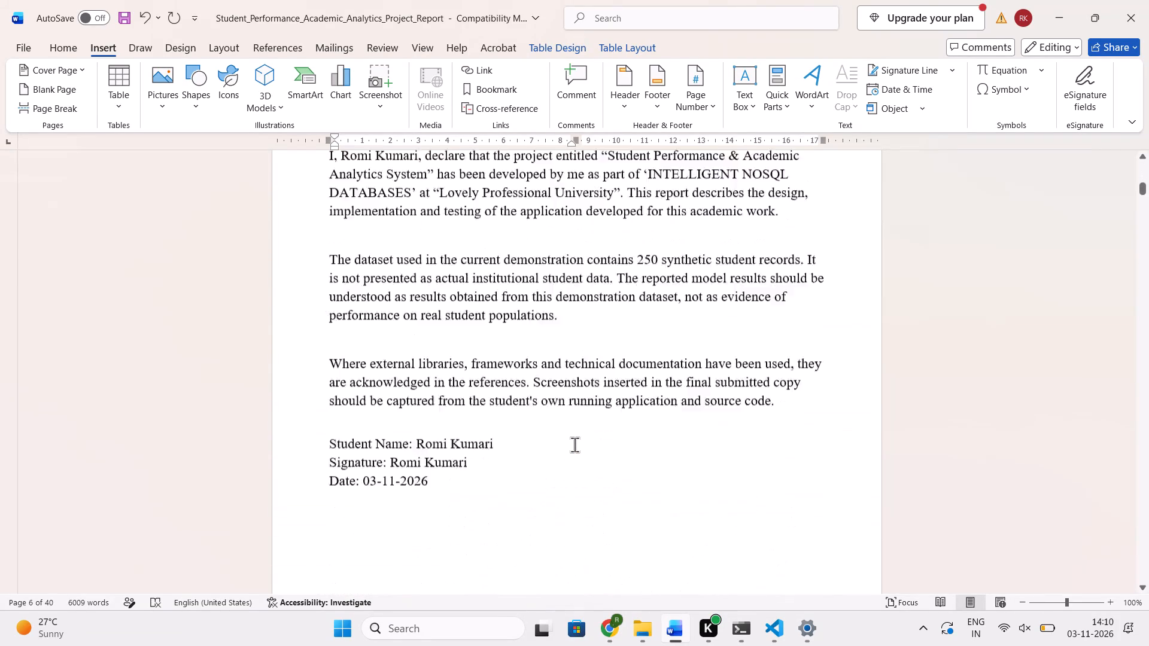
pyautogui.scroll(-11, 574, 444)
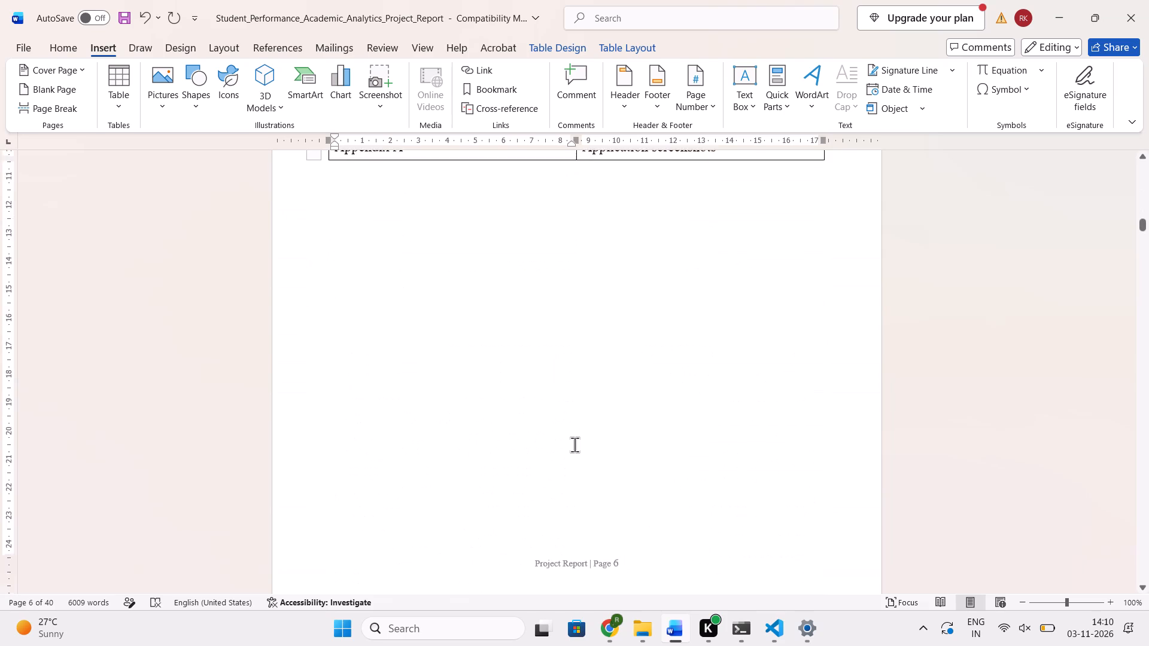
pyautogui.scroll(2, 574, 444)
pyautogui.scroll(-5, 574, 444)
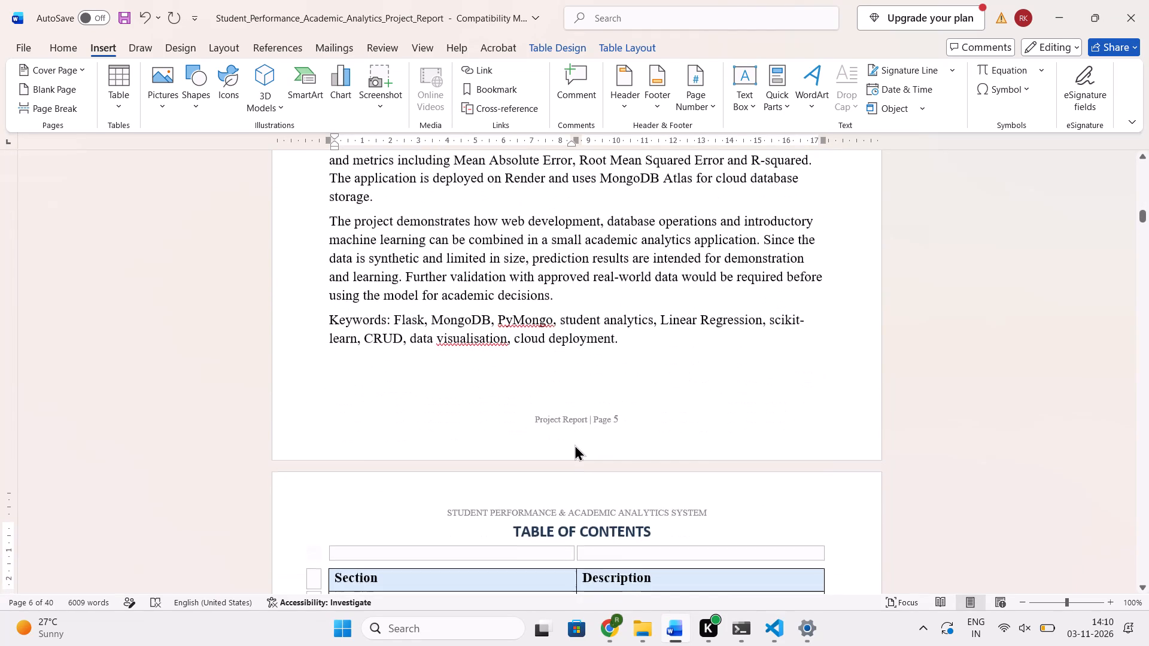
pyautogui.scroll(-4, 574, 444)
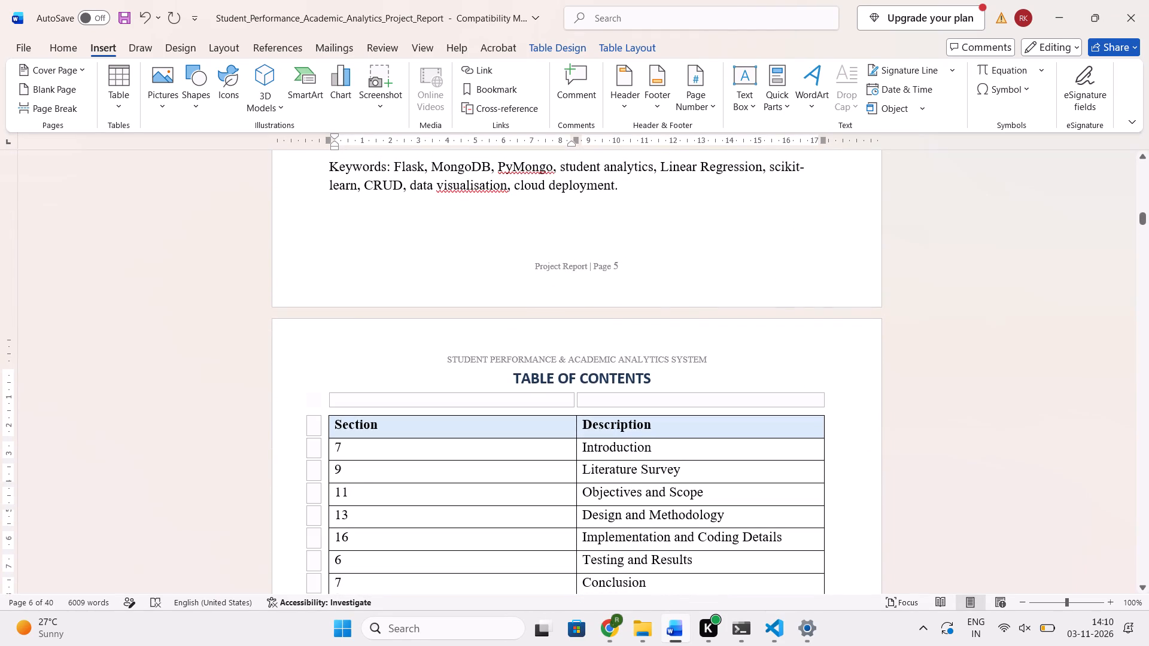
pyautogui.scroll(-1, 529, 537)
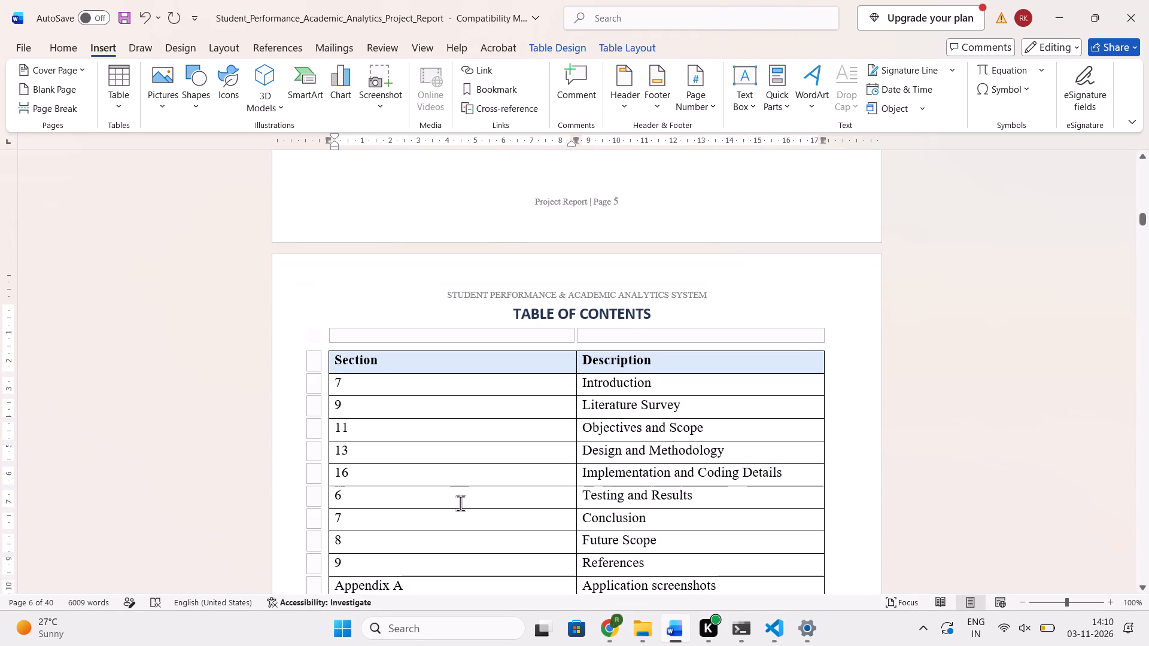
pyautogui.press('BackSpace')
pyautogui.press('BackSpace')
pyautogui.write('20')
# Correct the page number in the Implementation and Coding Details row of the contents table to 16.
pyautogui.scroll(-13, 460, 503)
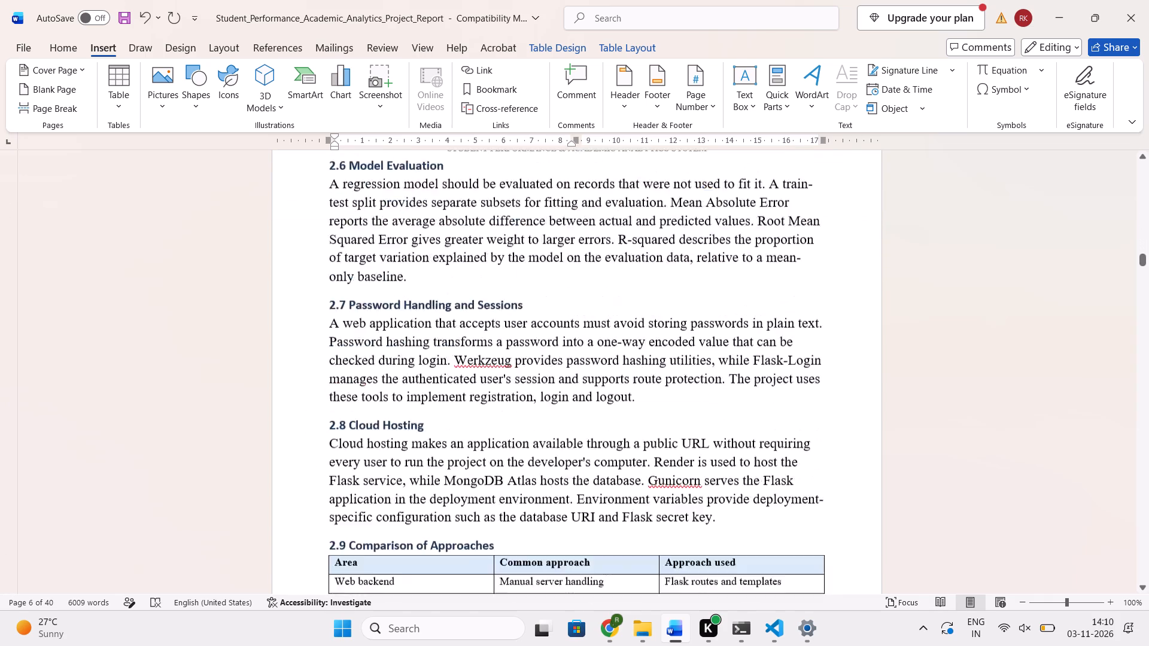
pyautogui.scroll(-18, 460, 503)
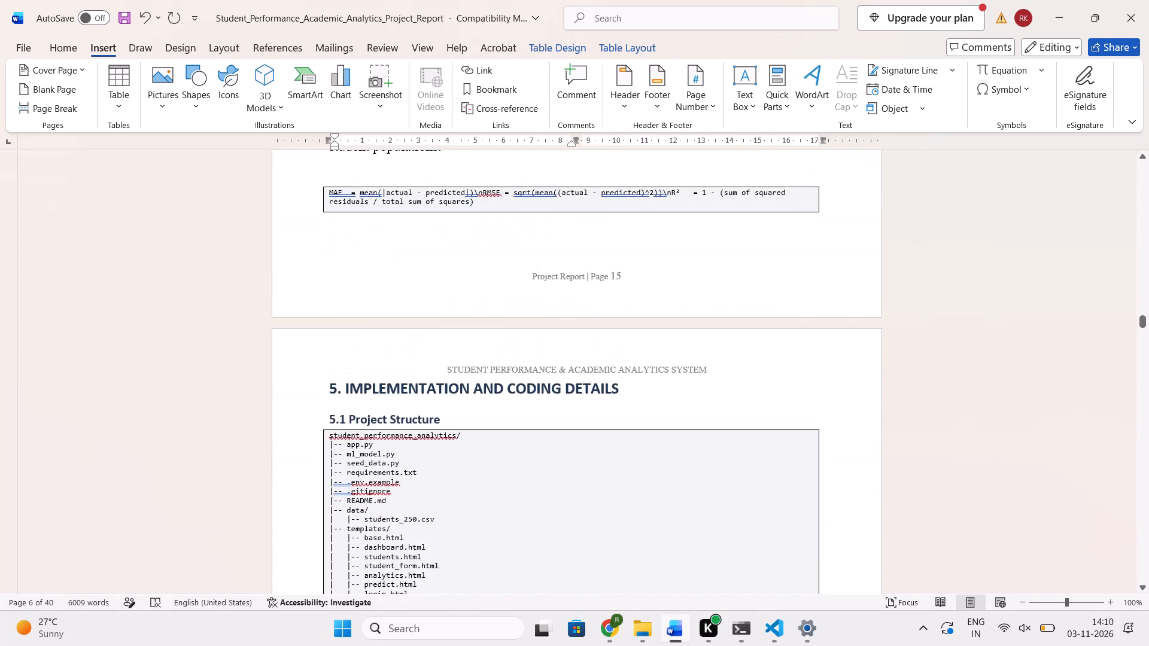
pyautogui.scroll(-1, 460, 503)
pyautogui.scroll(19, 460, 503)
pyautogui.scroll(2, 460, 503)
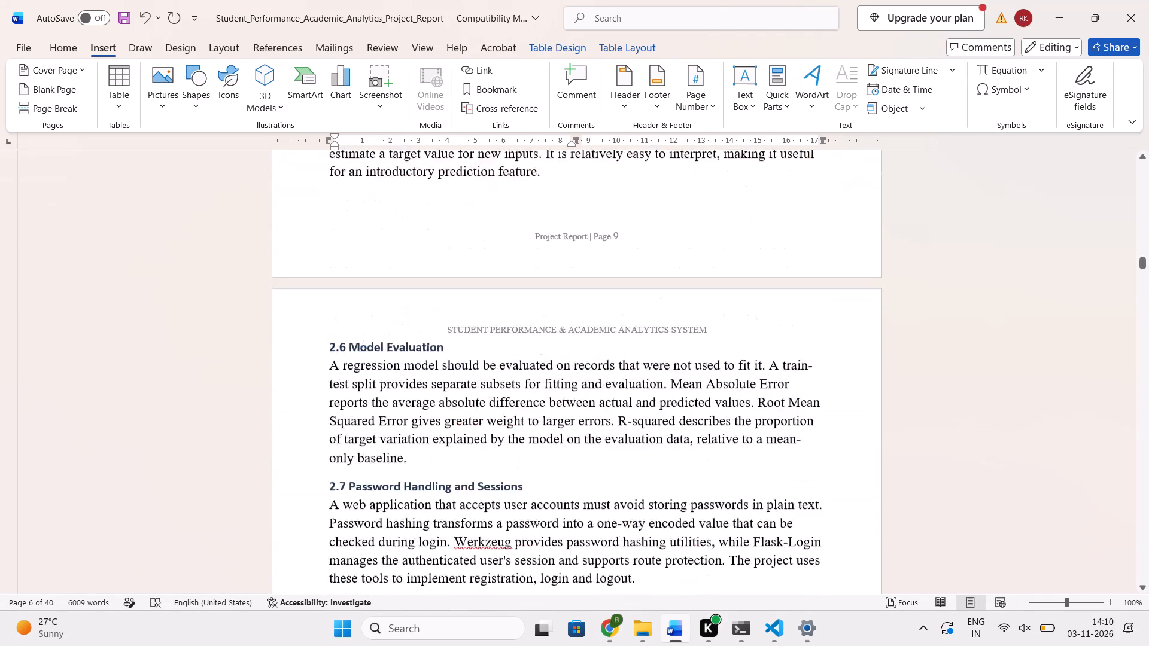
pyautogui.scroll(9, 460, 503)
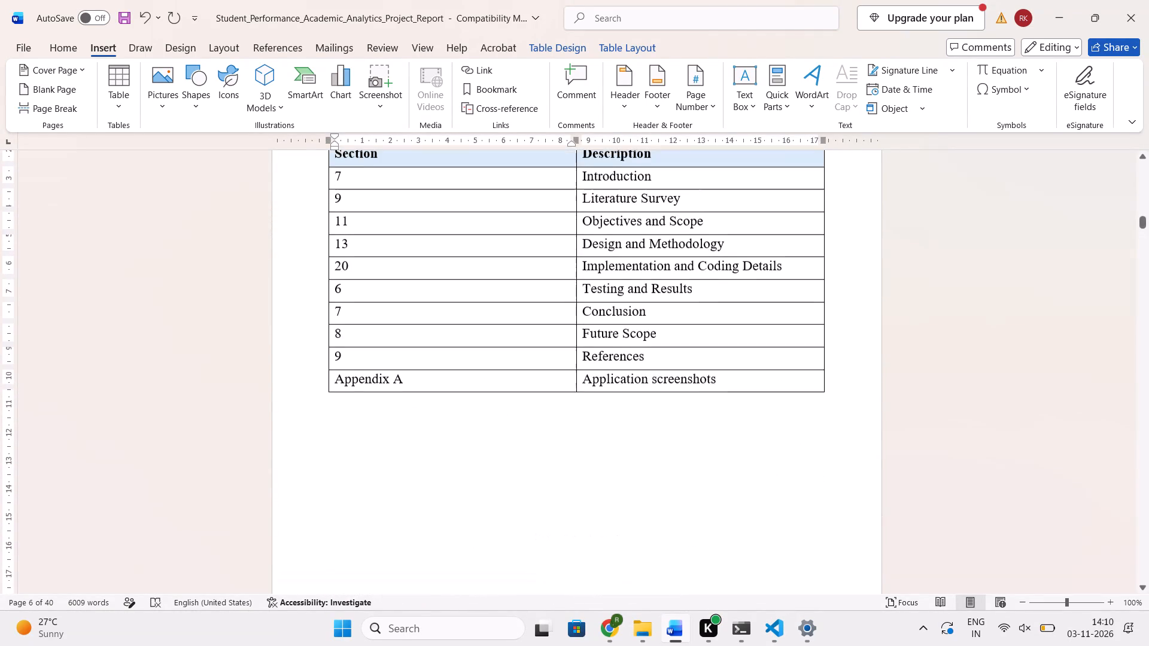
pyautogui.scroll(1, 460, 503)
pyautogui.press('BackSpace')
pyautogui.press('BackSpace')
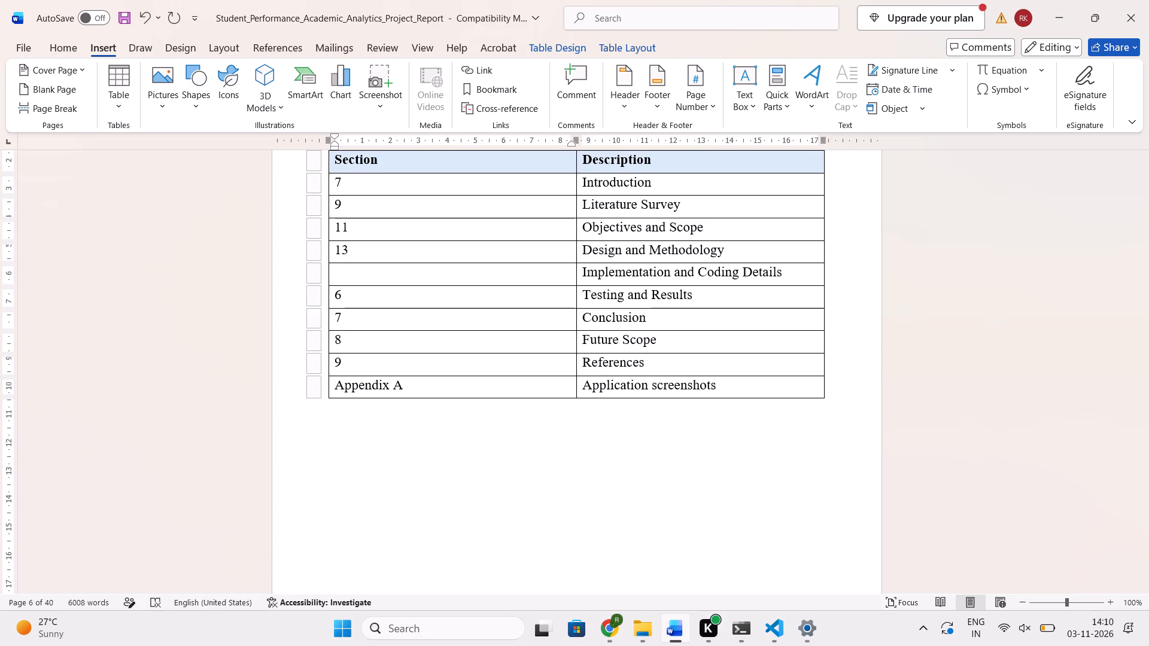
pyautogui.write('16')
# Find the page where section 6, Testing and Results, starts and set its row in the contents table to 24.
pyautogui.scroll(-18, 381, 270)
pyautogui.scroll(-9, 381, 270)
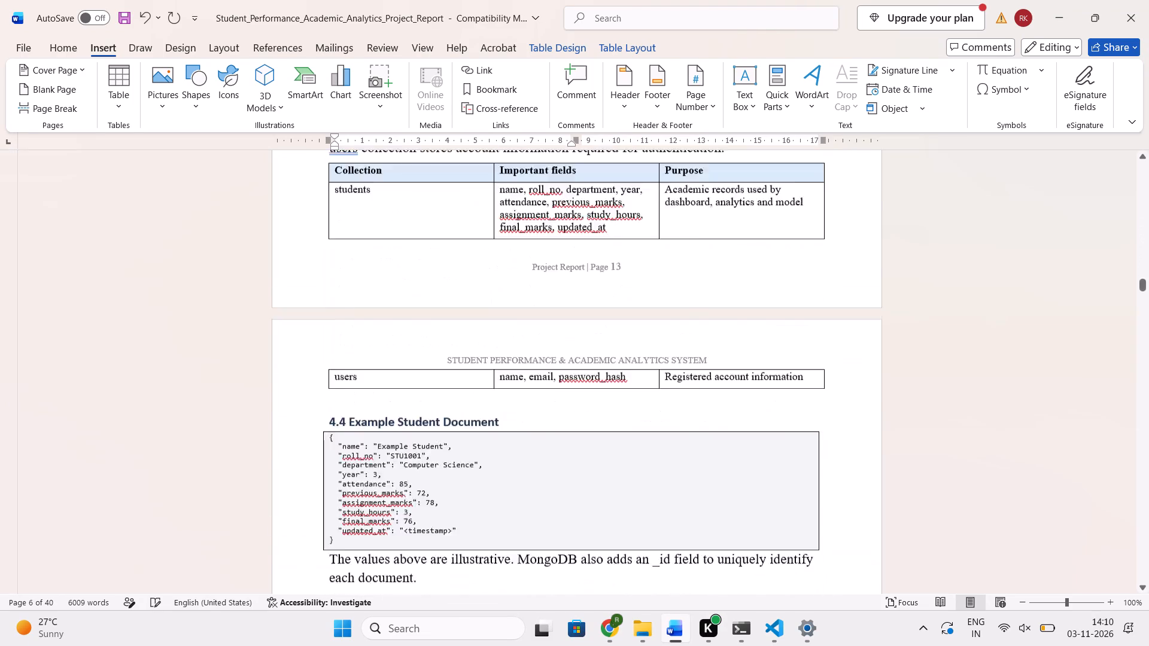
pyautogui.scroll(-20, 381, 270)
pyautogui.scroll(-3, 381, 270)
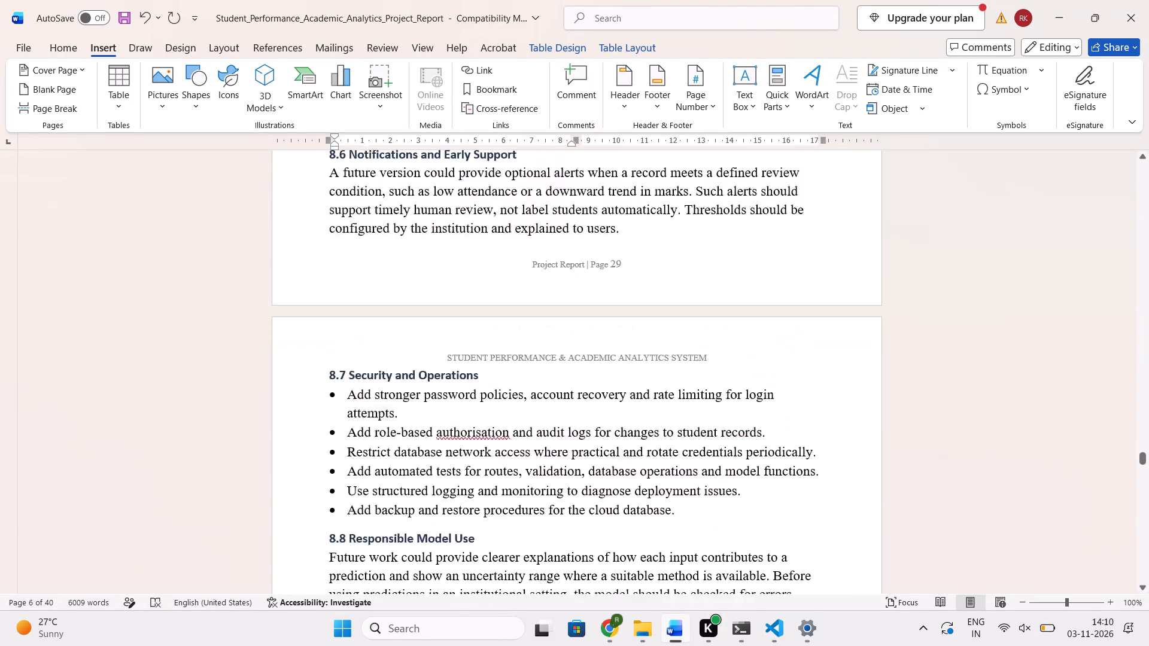
pyautogui.scroll(-1, 381, 270)
pyautogui.scroll(16, 381, 270)
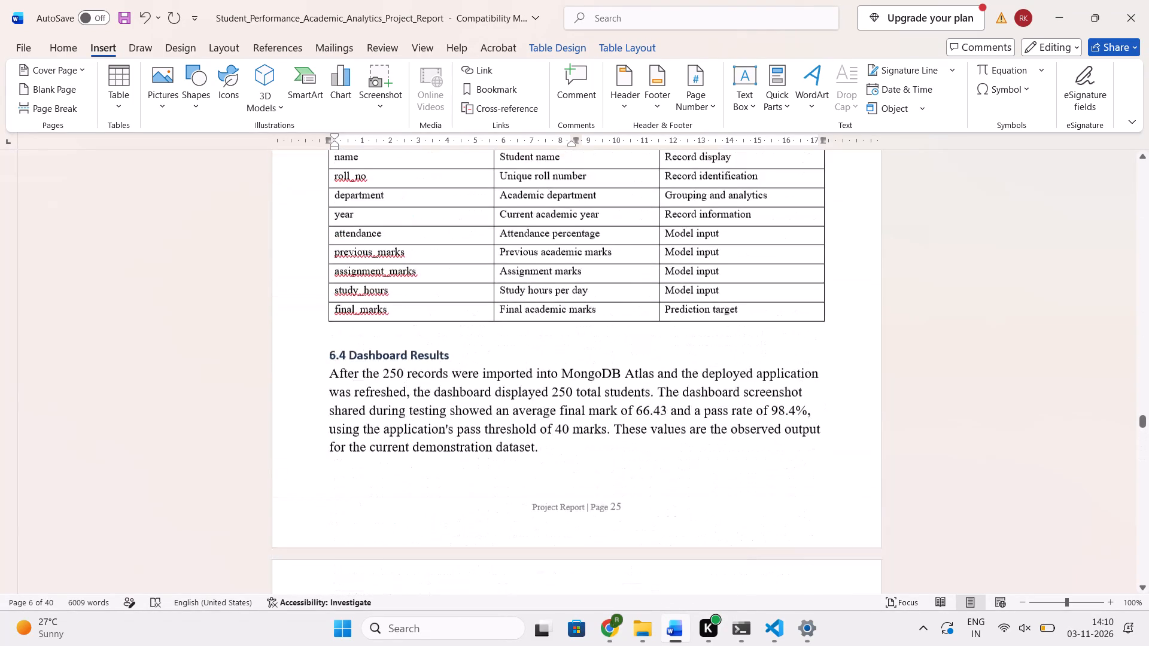
pyautogui.scroll(-1, 381, 270)
pyautogui.scroll(6, 381, 270)
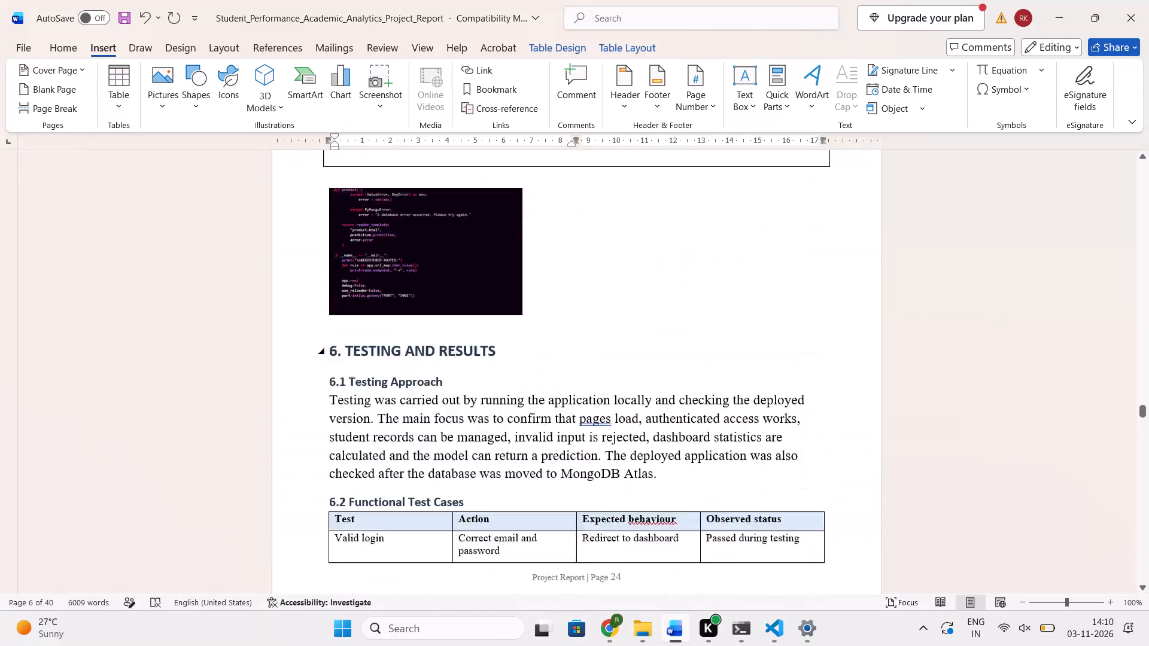
pyautogui.scroll(1, 381, 270)
pyautogui.scroll(-1, 381, 270)
pyautogui.scroll(2, 381, 270)
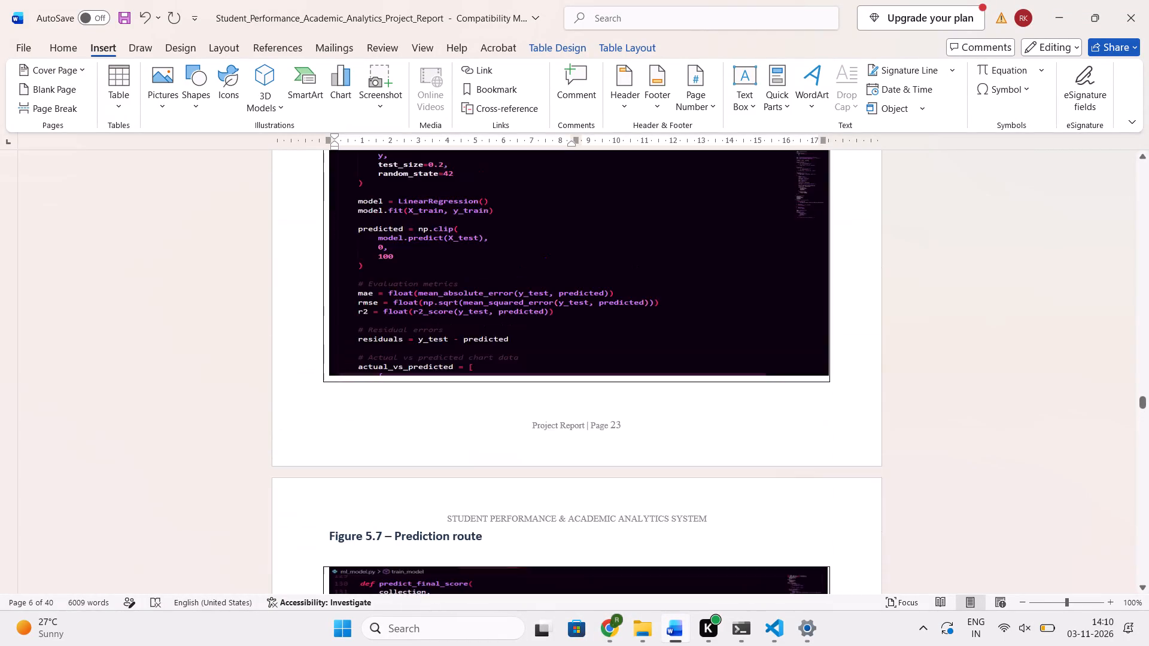
pyautogui.scroll(-7, 381, 270)
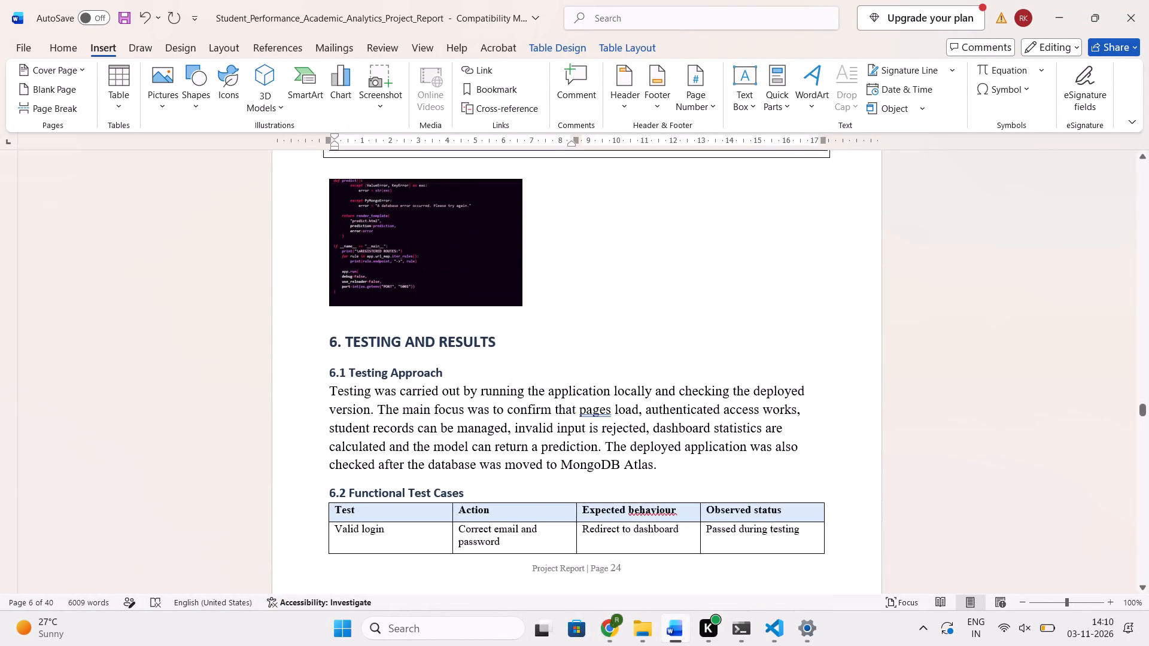
pyautogui.scroll(-1, 381, 270)
pyautogui.scroll(20, 381, 270)
pyautogui.scroll(7, 381, 270)
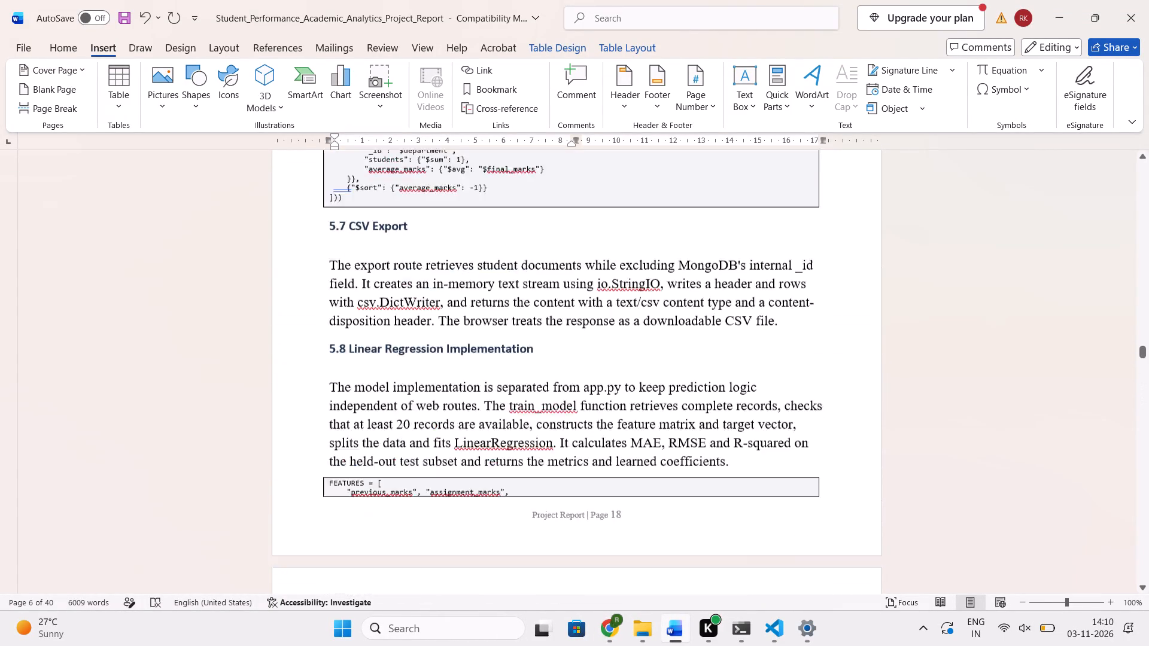
pyautogui.scroll(11, 381, 270)
pyautogui.scroll(20, 381, 270)
pyautogui.scroll(10, 381, 270)
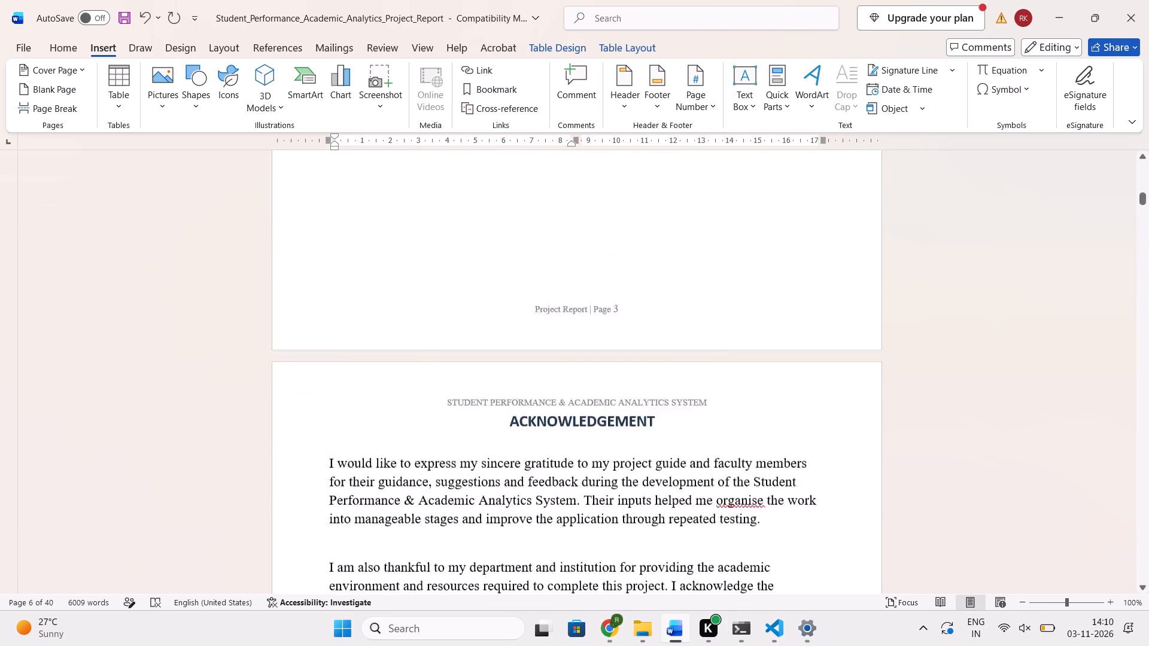
pyautogui.scroll(4, 381, 270)
pyautogui.scroll(-7, 381, 270)
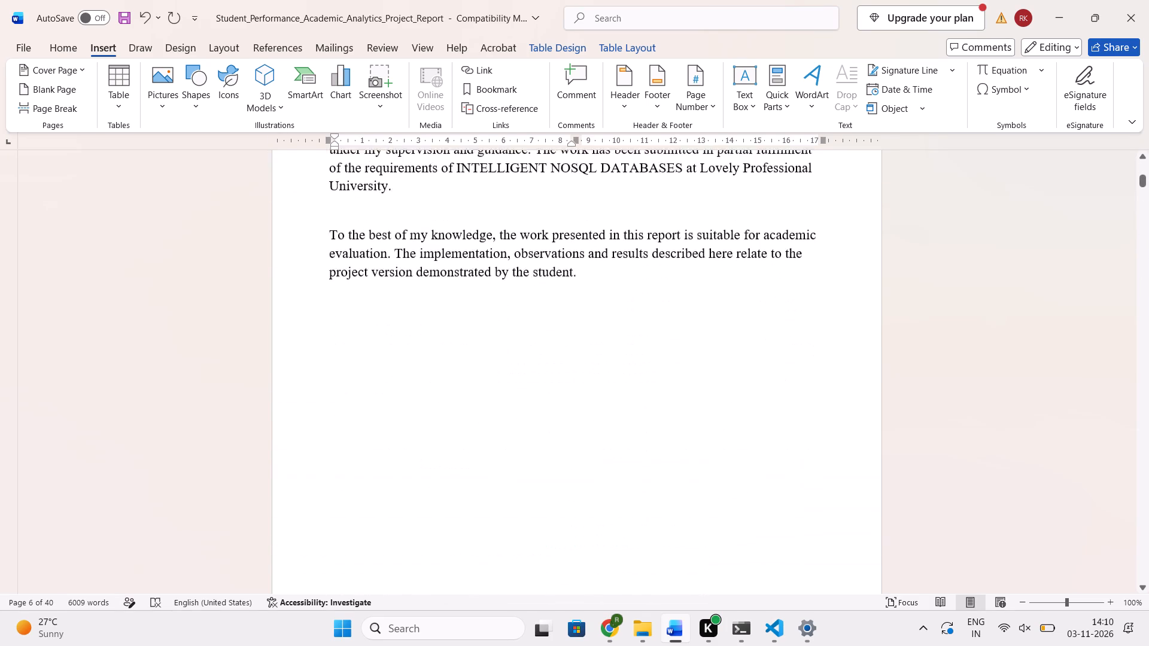
pyautogui.scroll(-8, 381, 270)
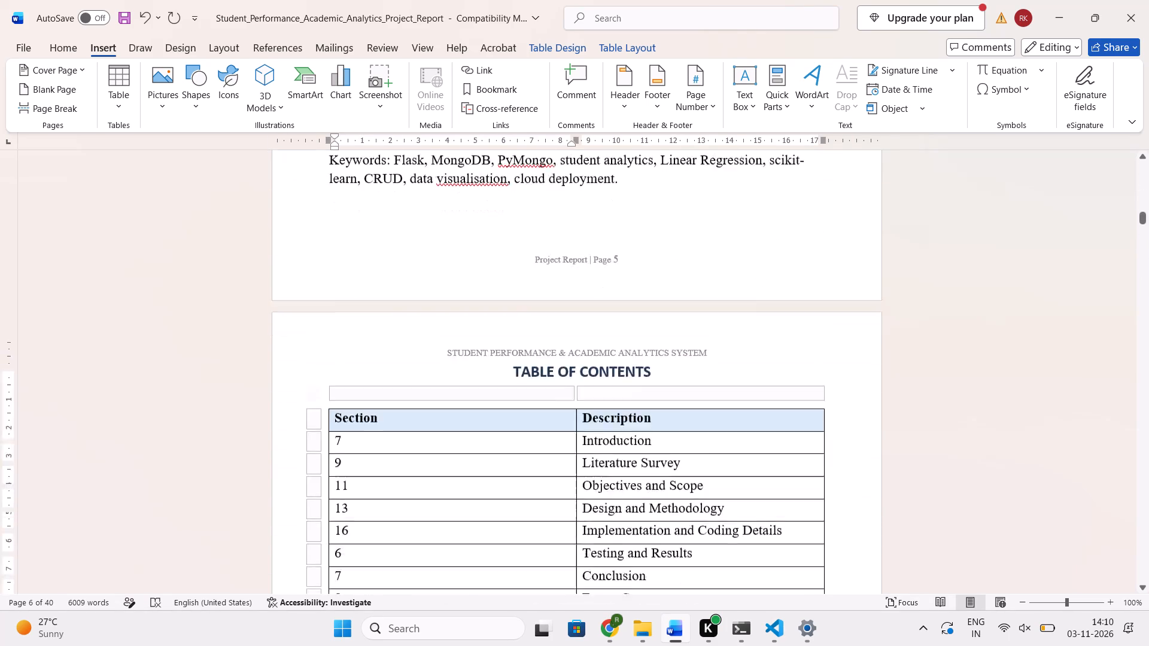
pyautogui.scroll(-2, 381, 270)
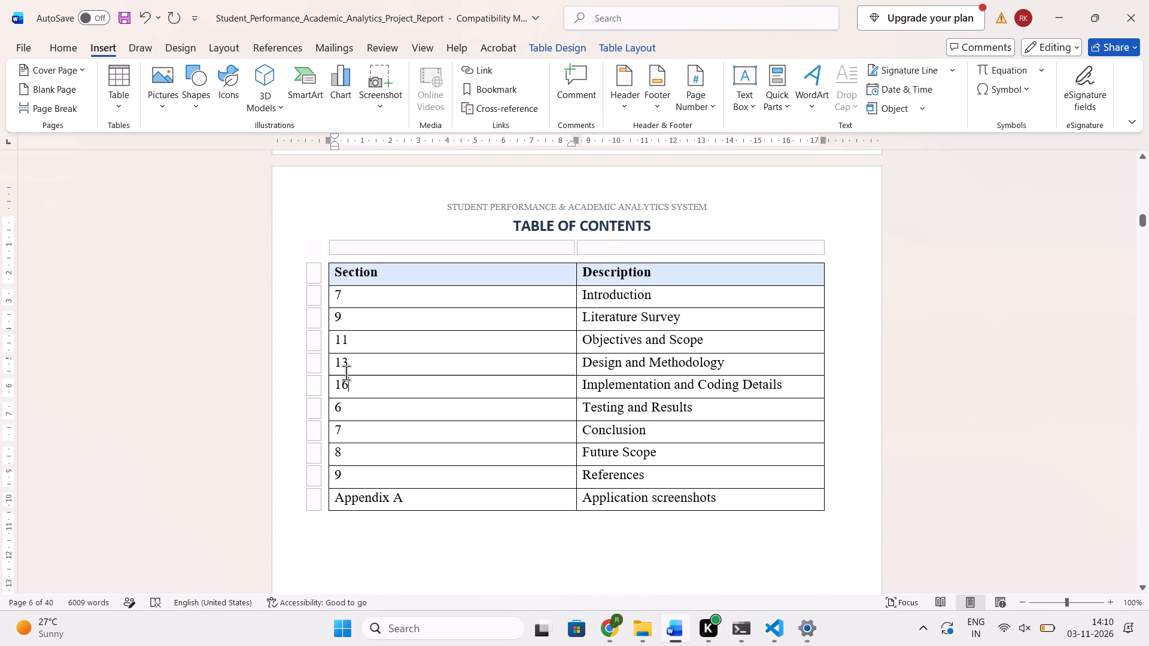
pyautogui.click(367, 413)
pyautogui.press('BackSpace')
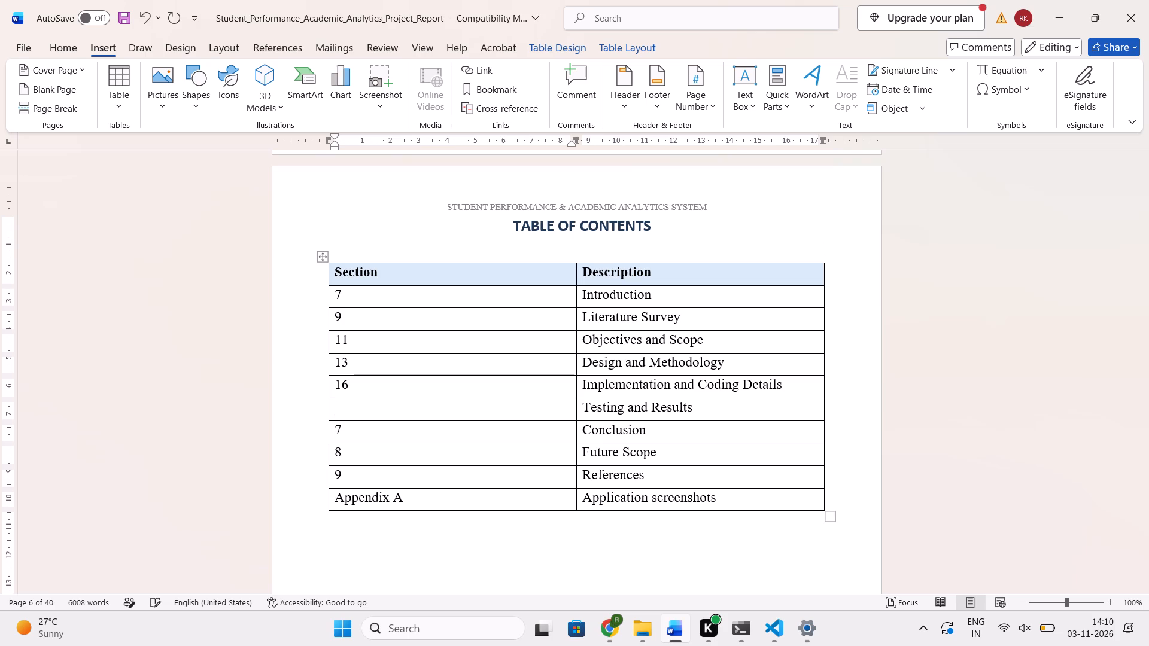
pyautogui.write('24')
# Look through sections 6 to 8 to find the page where section 7, Conclusion, starts.
pyautogui.scroll(-19, 367, 413)
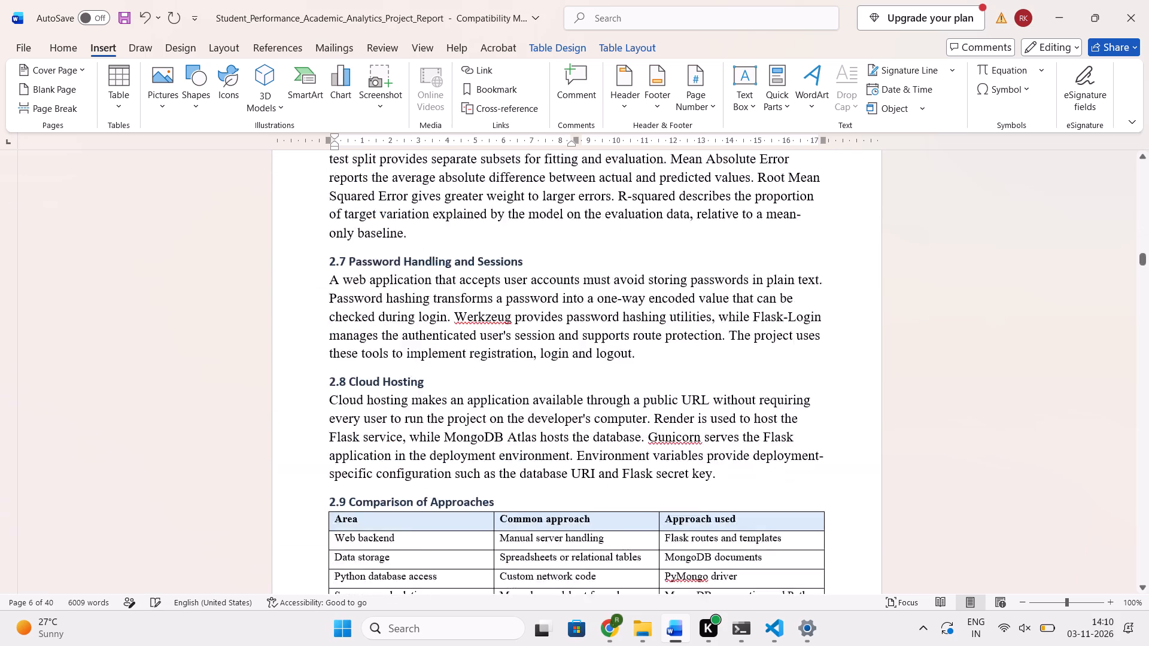
pyautogui.scroll(-20, 367, 413)
pyautogui.scroll(-14, 367, 413)
pyautogui.scroll(-11, 367, 413)
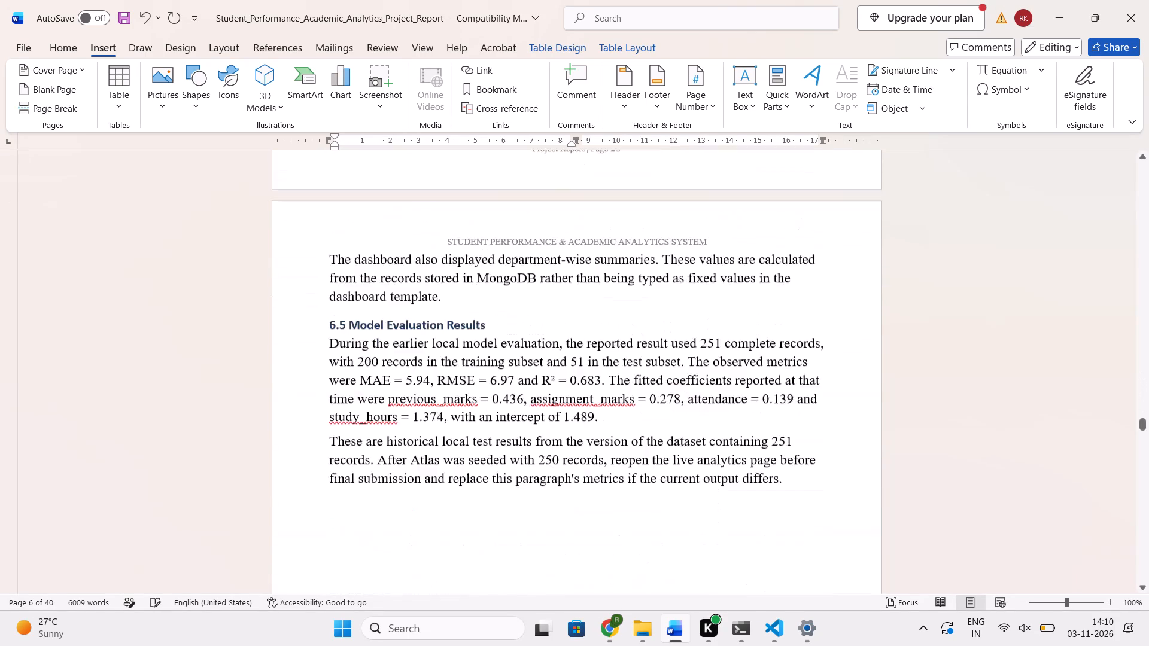
pyautogui.scroll(-12, 367, 413)
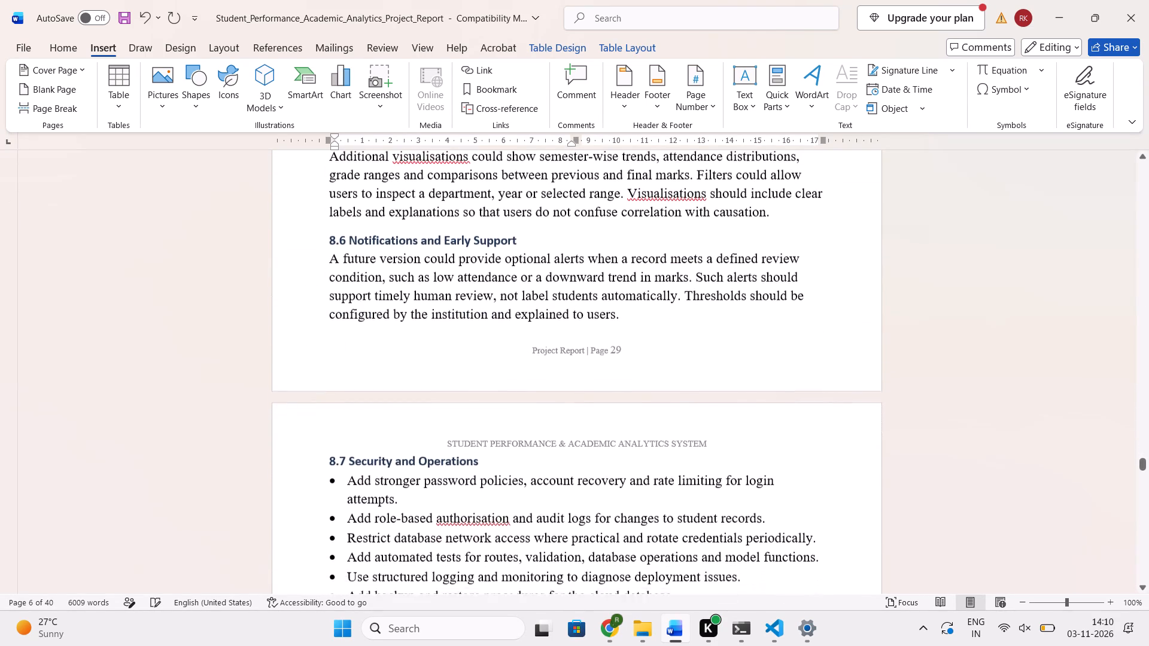
pyautogui.scroll(9, 367, 413)
pyautogui.scroll(-2, 367, 413)
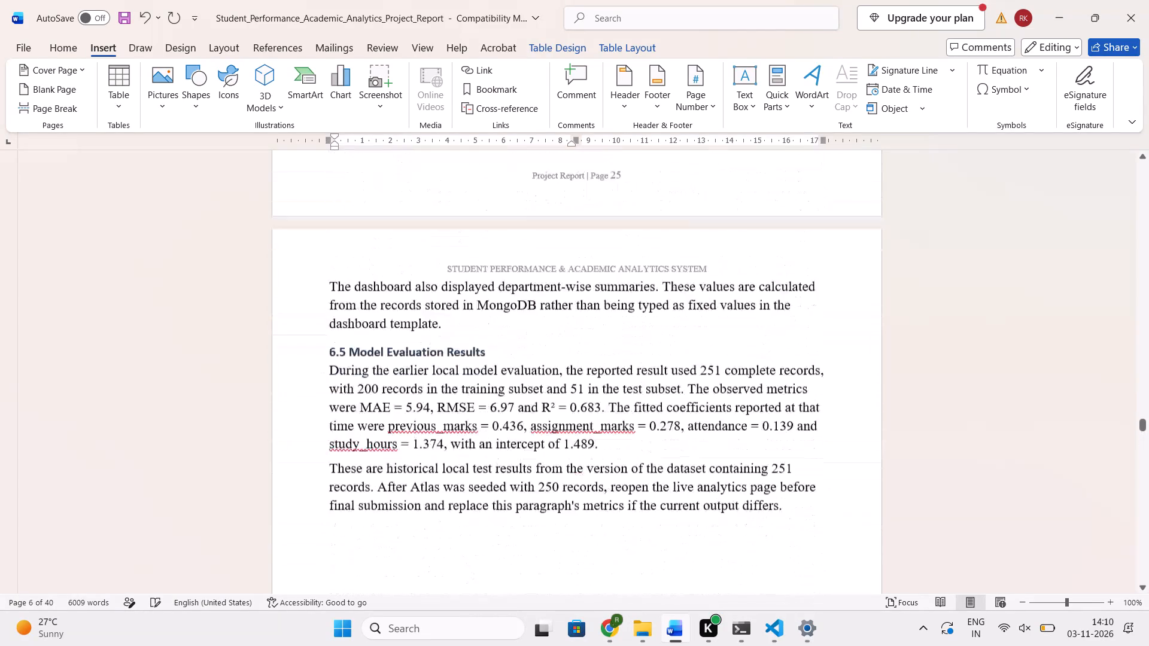
pyautogui.scroll(-9, 367, 413)
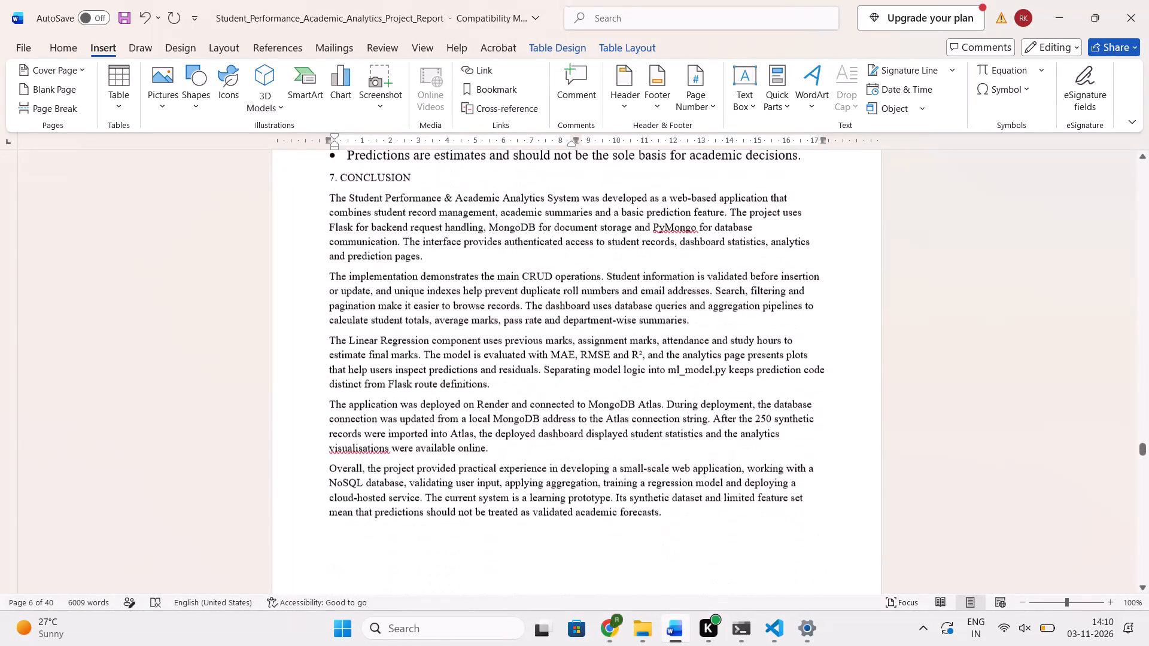
pyautogui.scroll(-8, 367, 413)
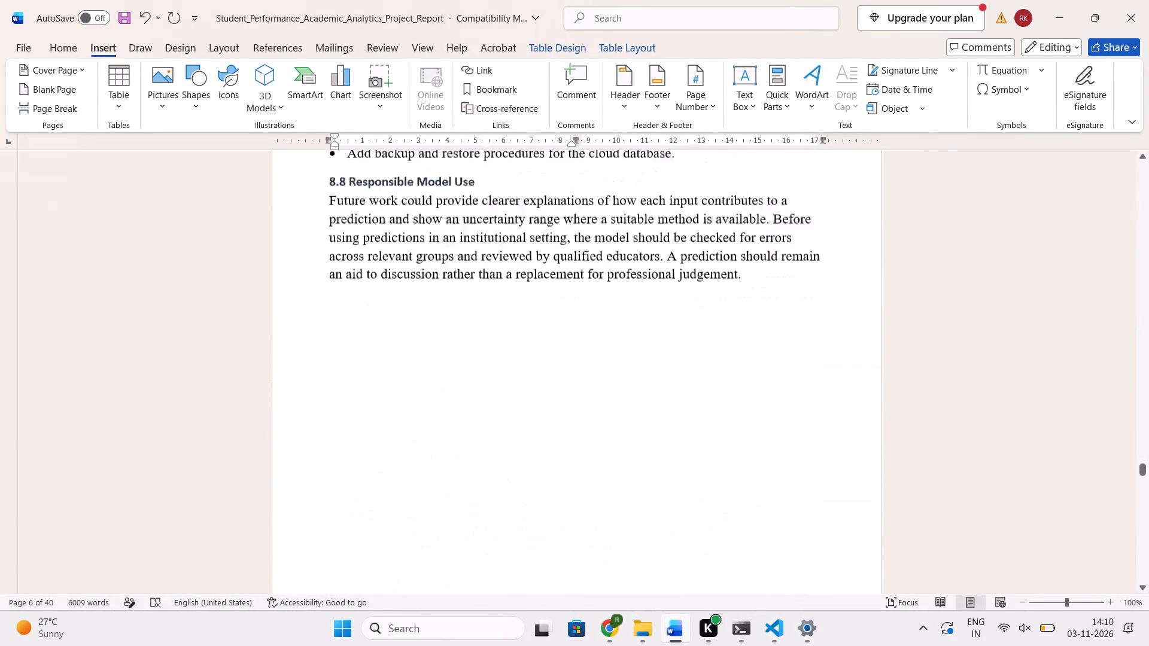
pyautogui.scroll(-3, 367, 413)
pyautogui.scroll(15, 367, 413)
pyautogui.scroll(-4, 367, 413)
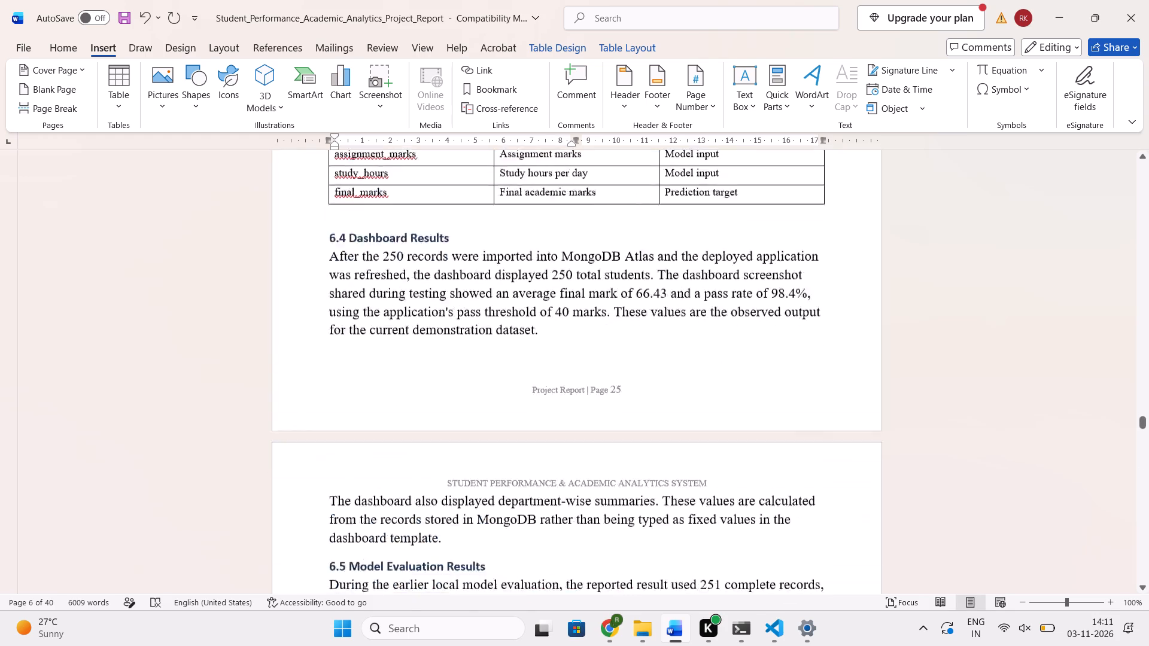
pyautogui.scroll(-1, 367, 413)
pyautogui.scroll(1, 367, 413)
pyautogui.scroll(-2, 367, 413)
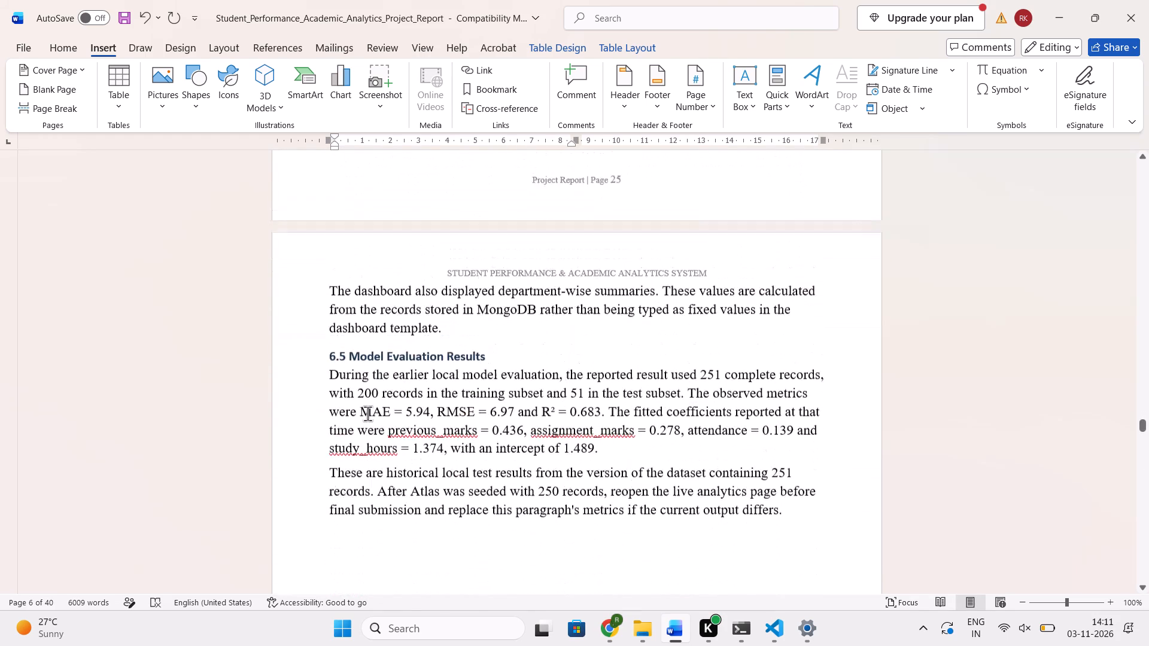
pyautogui.scroll(-6, 367, 413)
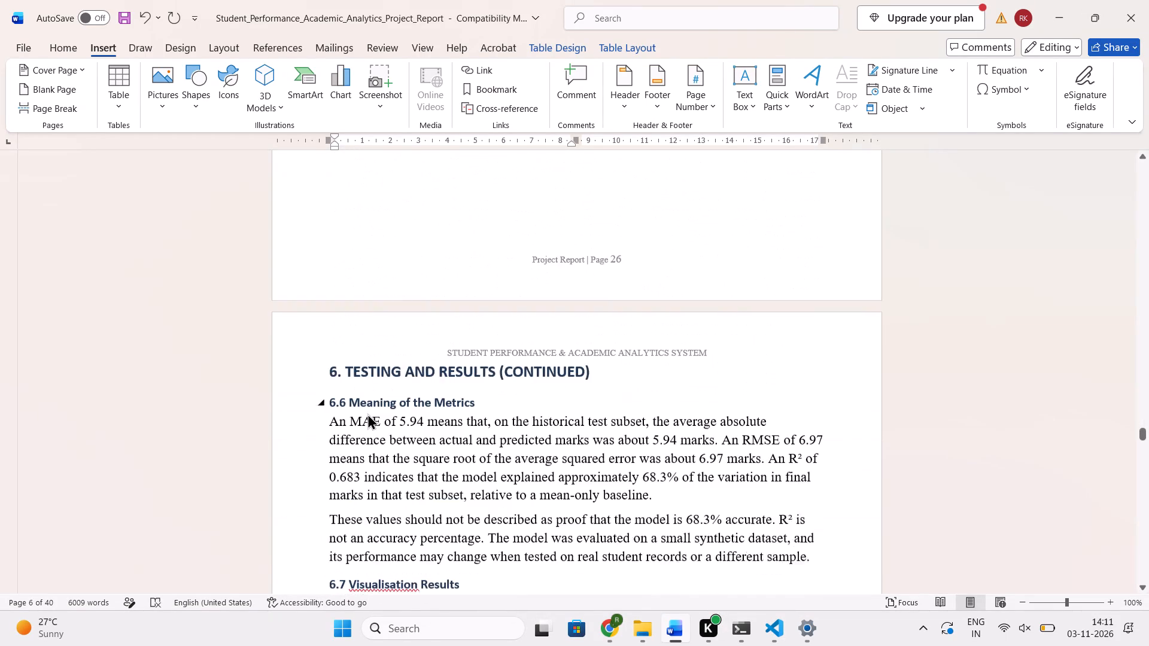
pyautogui.scroll(-5, 367, 413)
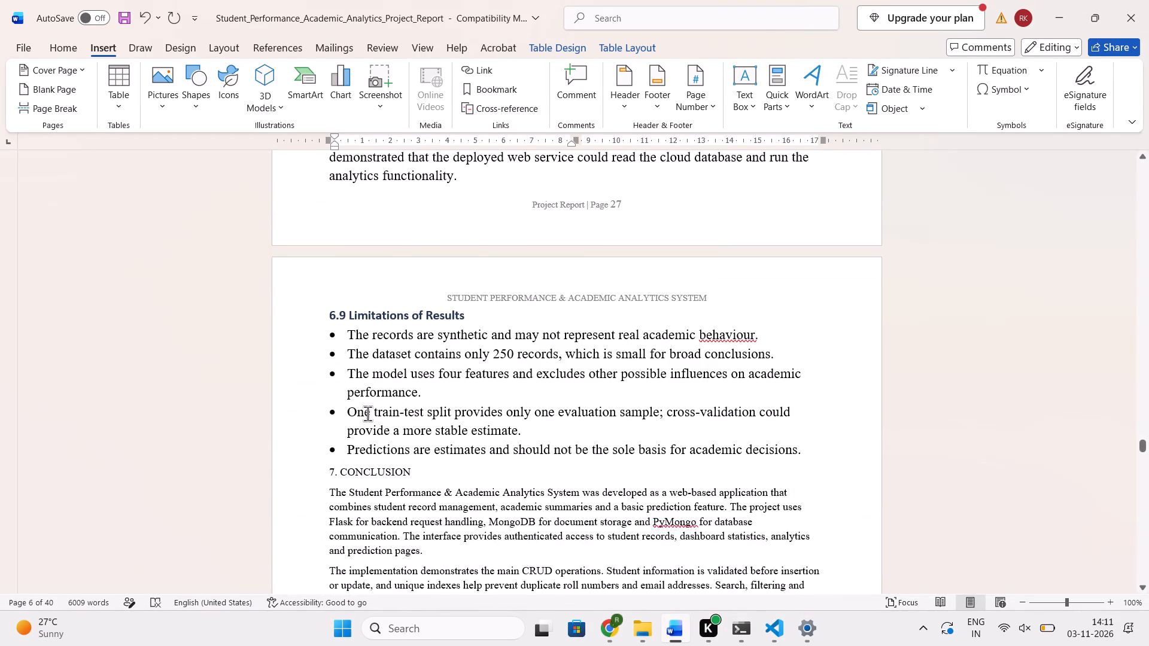
pyautogui.scroll(-6, 367, 413)
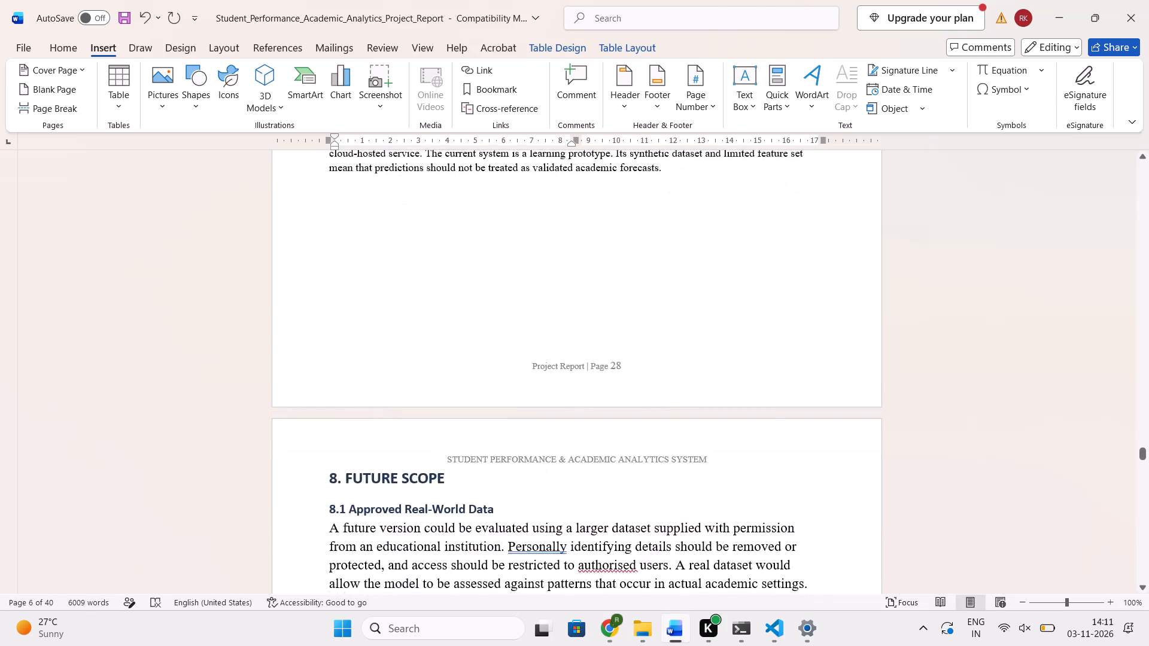
pyautogui.scroll(-4, 367, 413)
pyautogui.scroll(1, 367, 413)
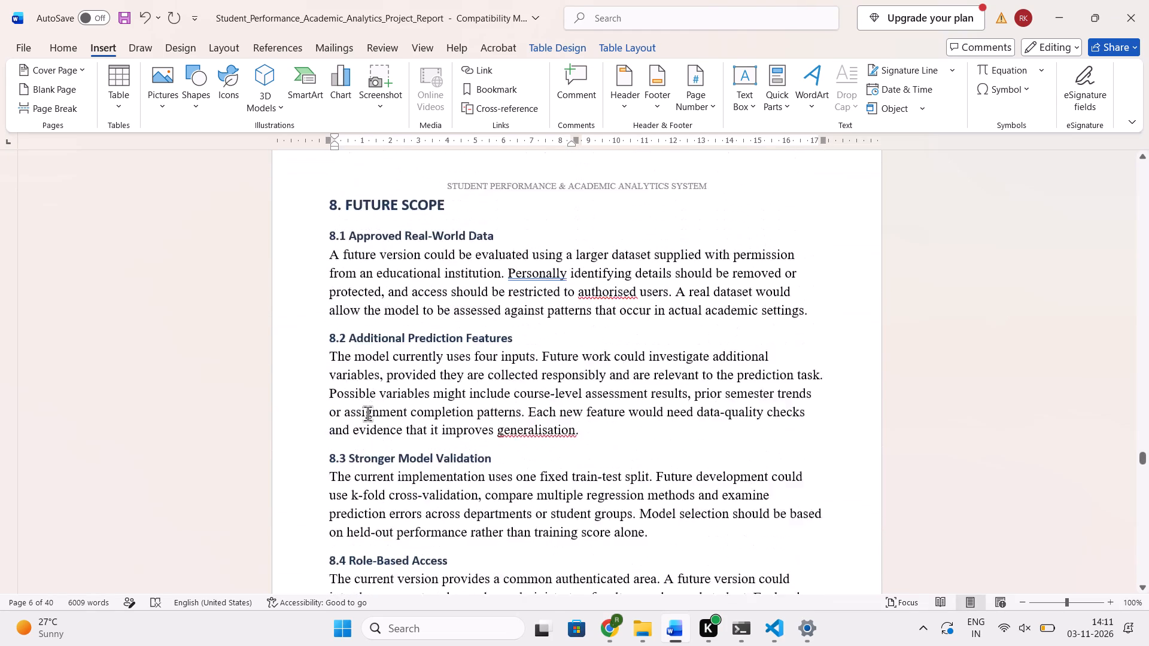
# Return to the contents table and review its page number entries.
pyautogui.scroll(16, 367, 413)
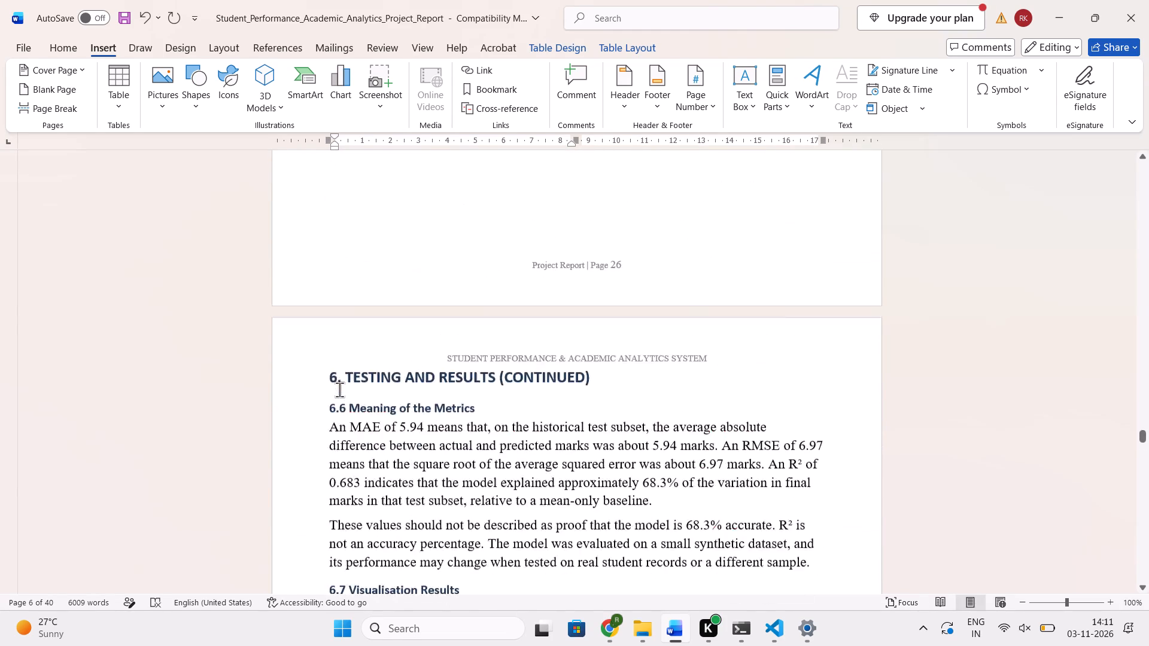
pyautogui.scroll(18, 339, 389)
pyautogui.scroll(16, 339, 389)
pyautogui.scroll(6, 339, 389)
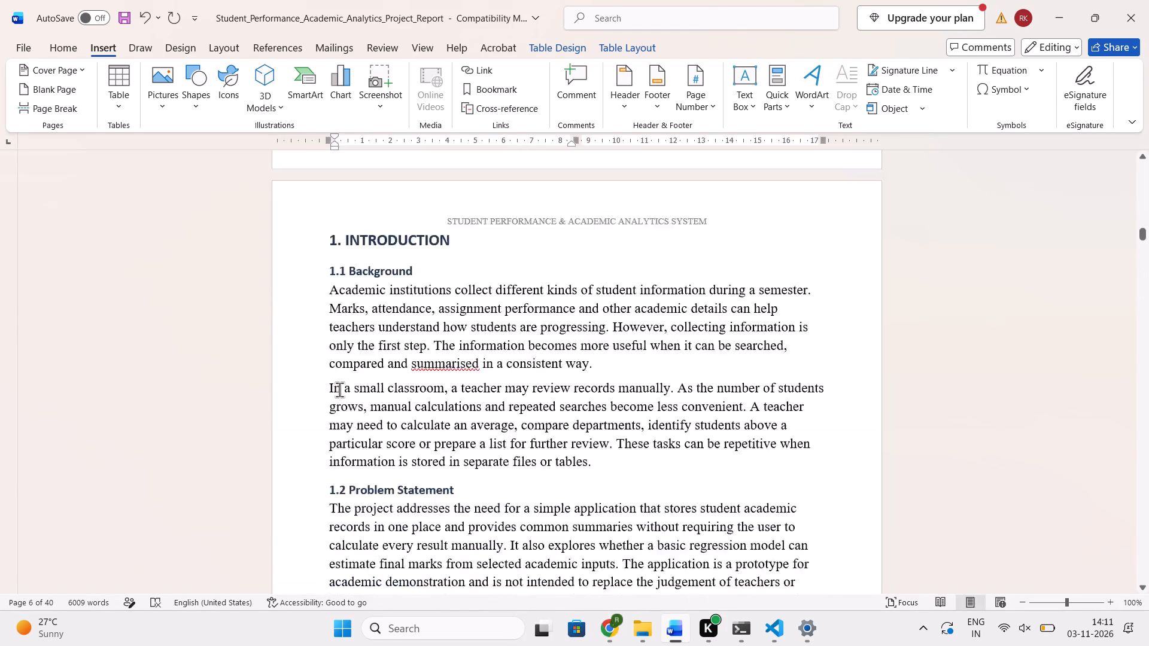
pyautogui.scroll(6, 339, 389)
pyautogui.scroll(-11, 339, 389)
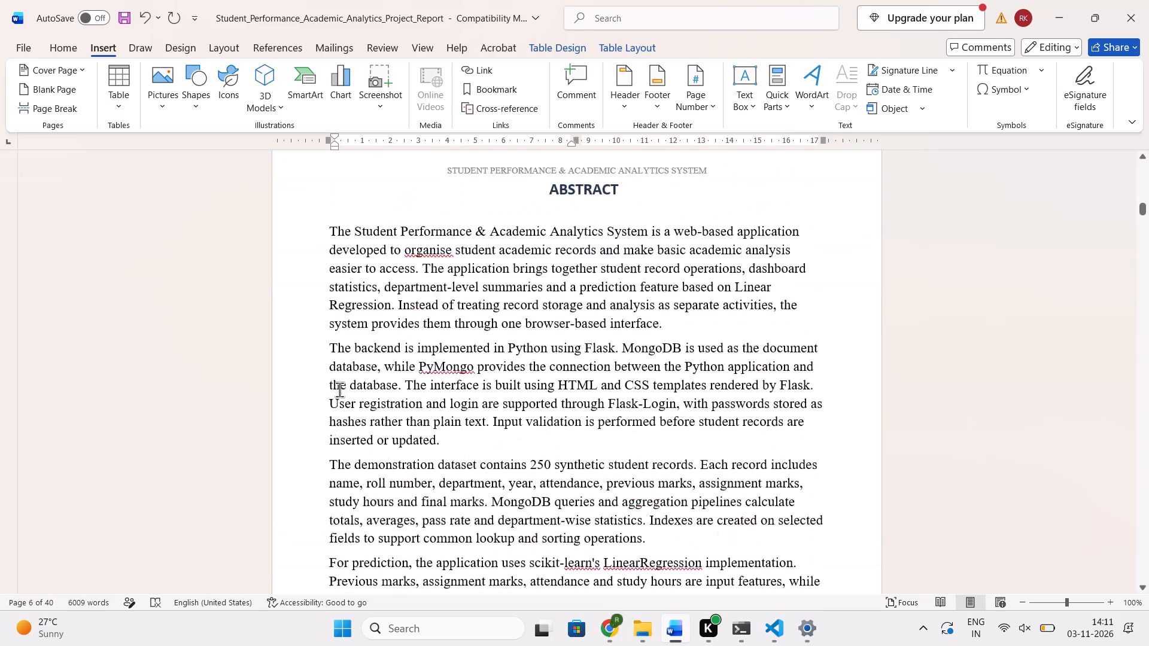
pyautogui.scroll(2, 339, 389)
pyautogui.scroll(-5, 339, 389)
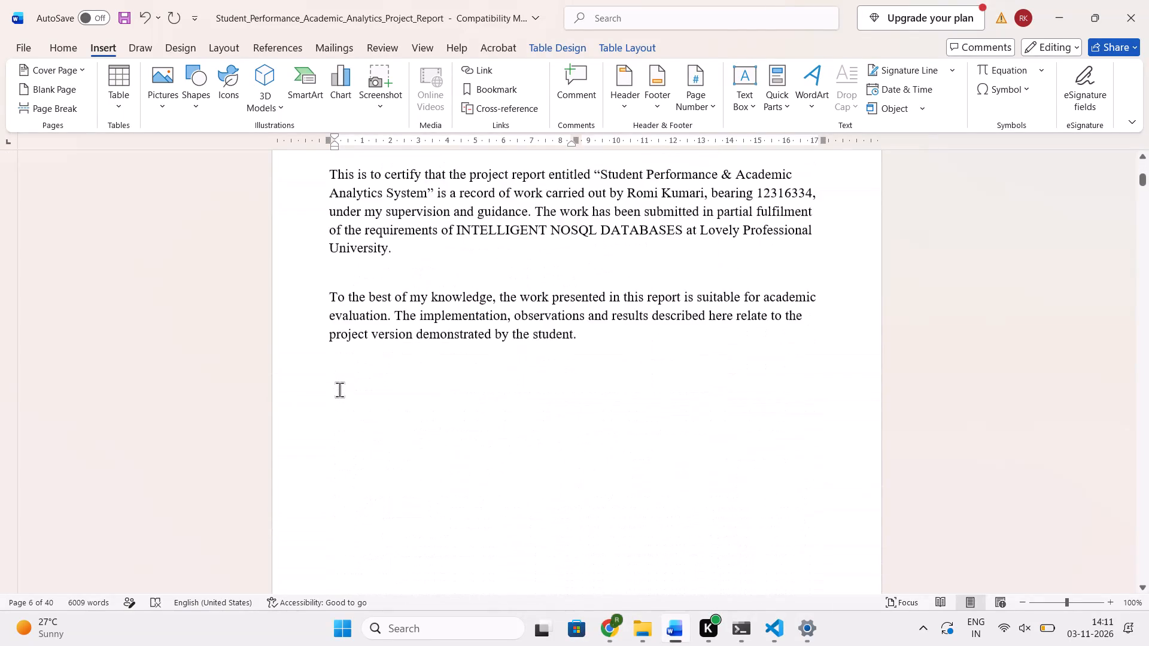
pyautogui.scroll(-13, 339, 389)
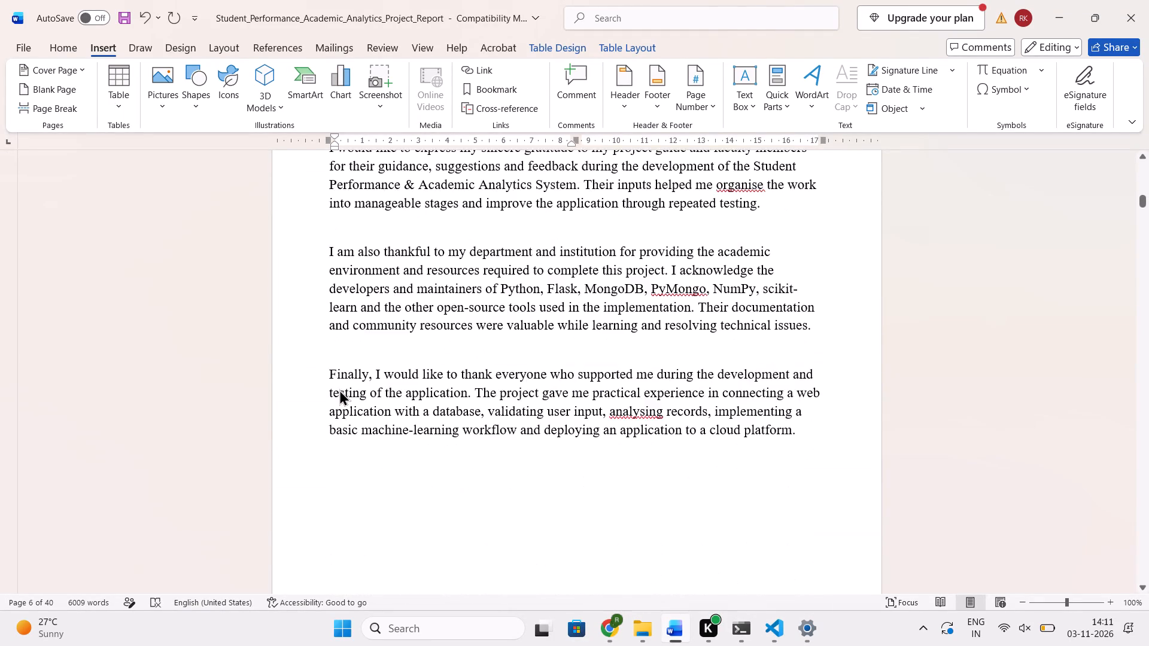
pyautogui.scroll(-11, 339, 389)
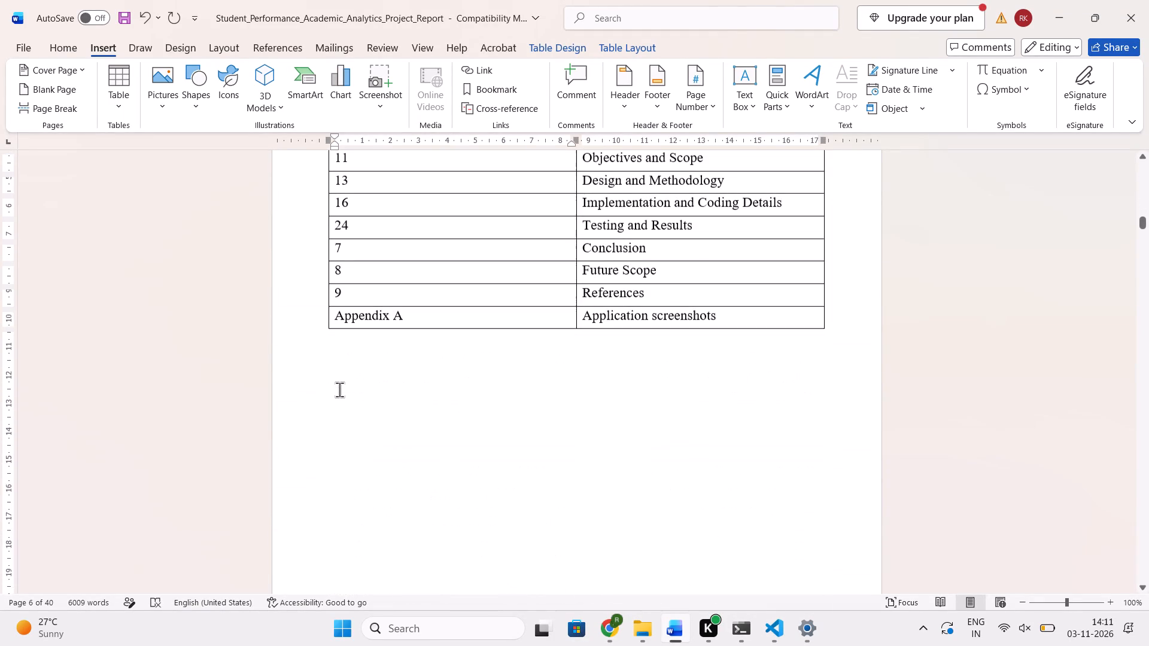
pyautogui.scroll(1, 339, 389)
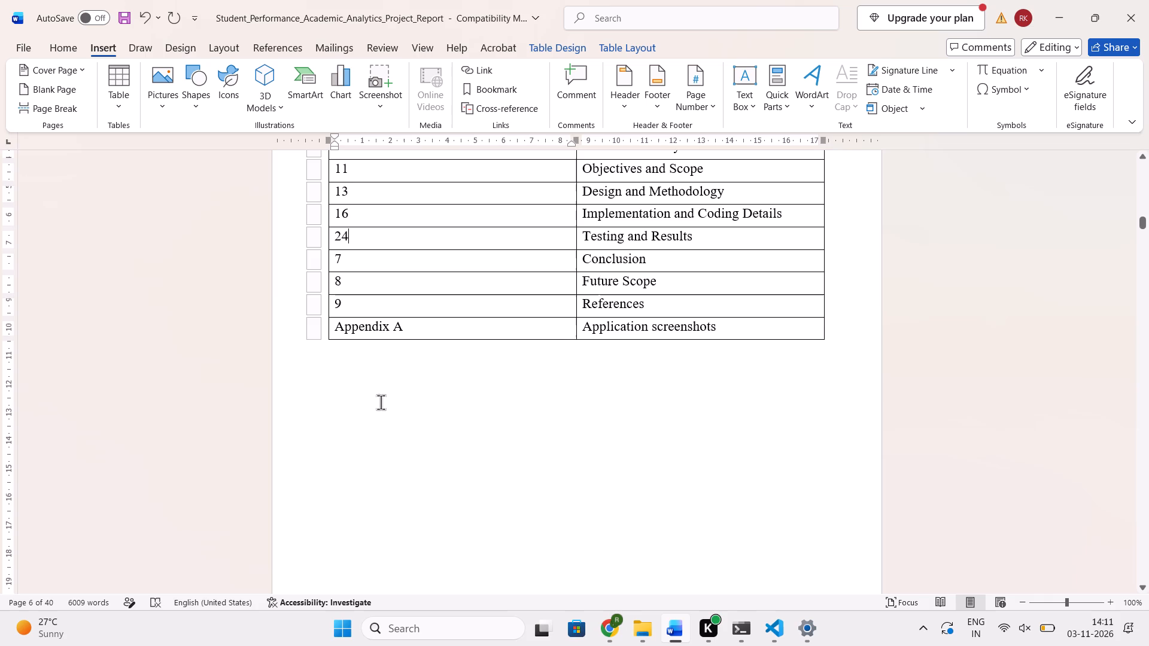
# Format the "7. CONCLUSION" heading at 16 pt and bold.
pyautogui.scroll(-18, 381, 402)
pyautogui.scroll(-11, 381, 402)
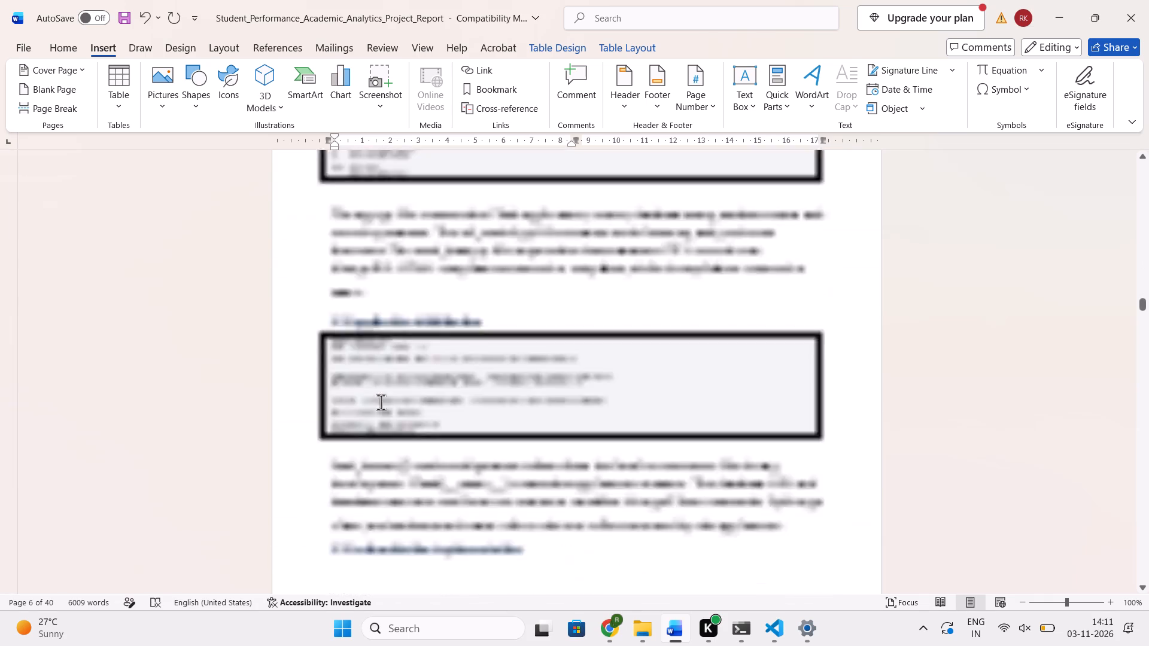
pyautogui.scroll(-15, 381, 402)
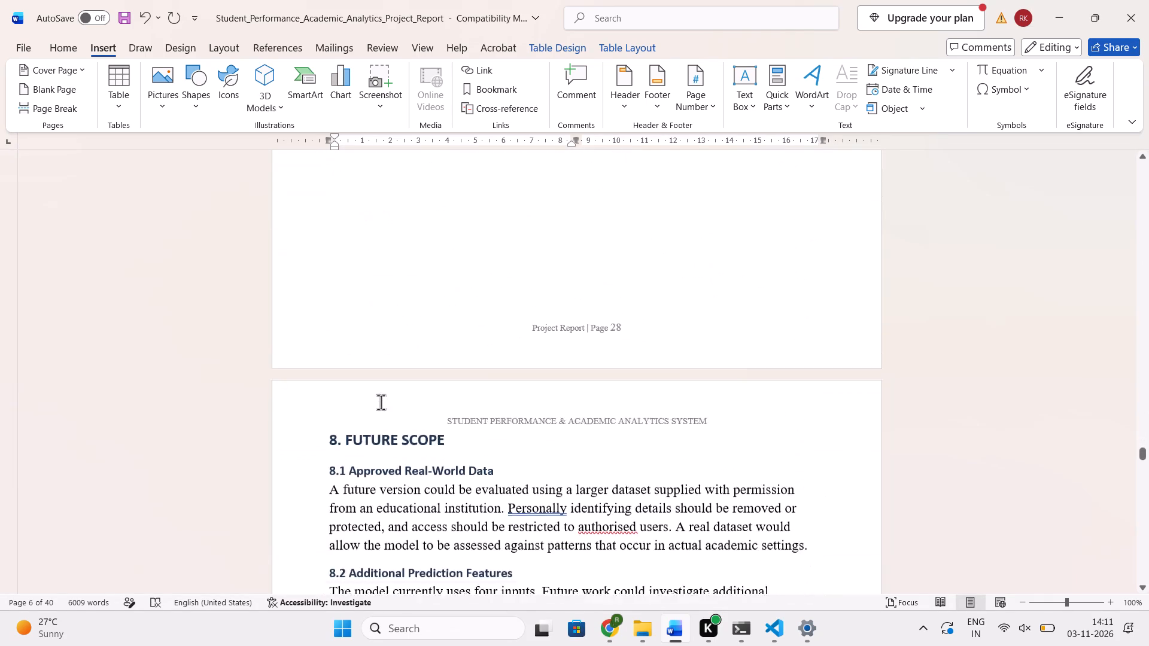
pyautogui.scroll(4, 381, 402)
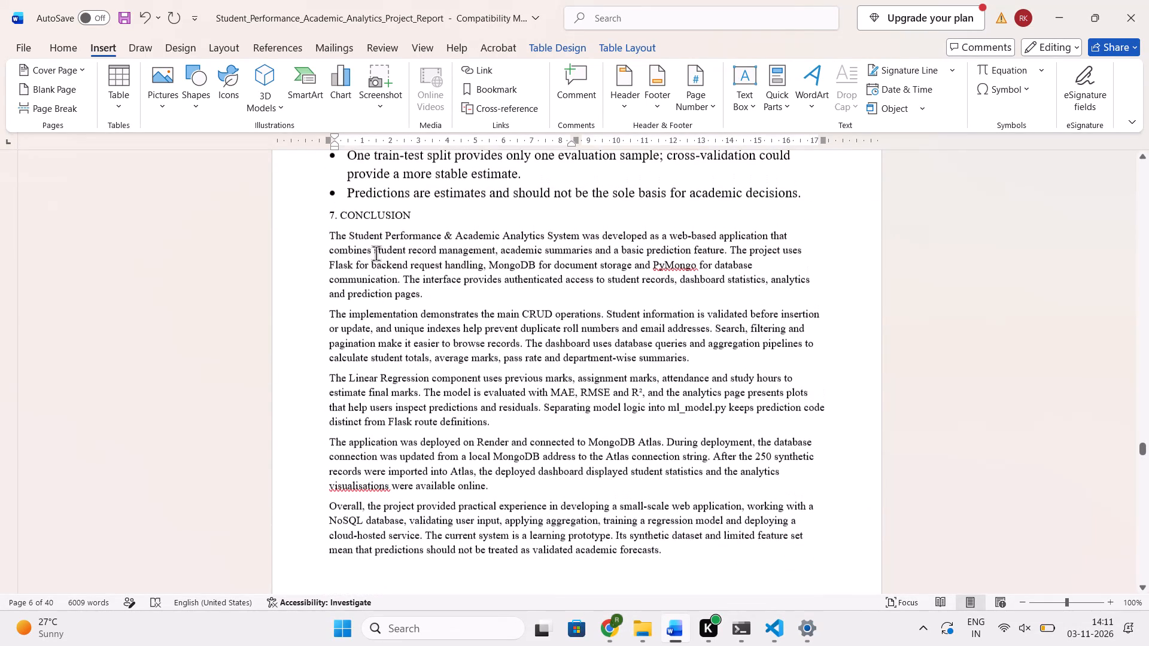
pyautogui.moveTo(325, 217); pyautogui.dragTo(407, 217)
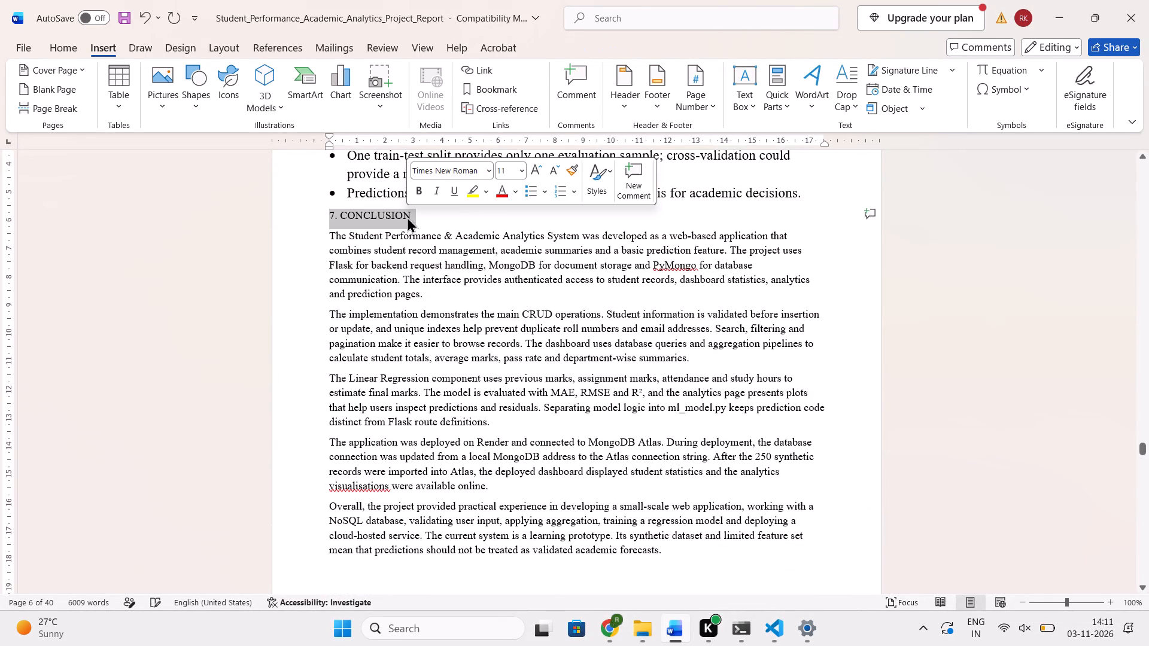
pyautogui.moveTo(522, 169); pyautogui.dragTo(515, 285)
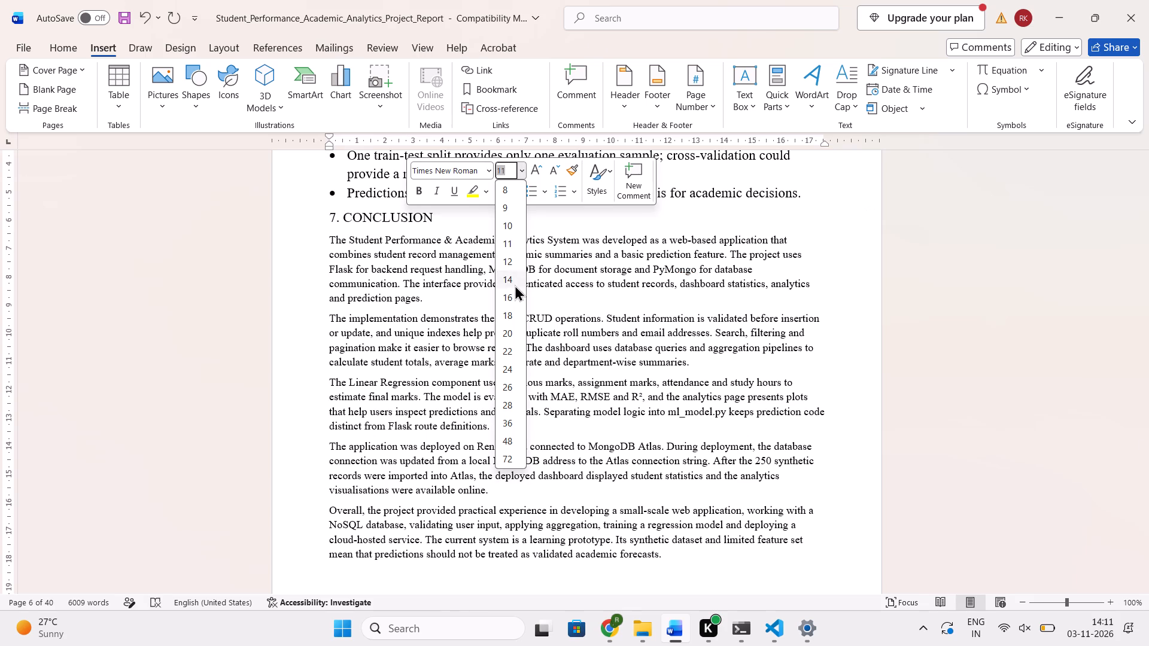
pyautogui.moveTo(515, 285); pyautogui.dragTo(513, 290)
pyautogui.click(513, 290)
pyautogui.moveTo(465, 219); pyautogui.dragTo(414, 219)
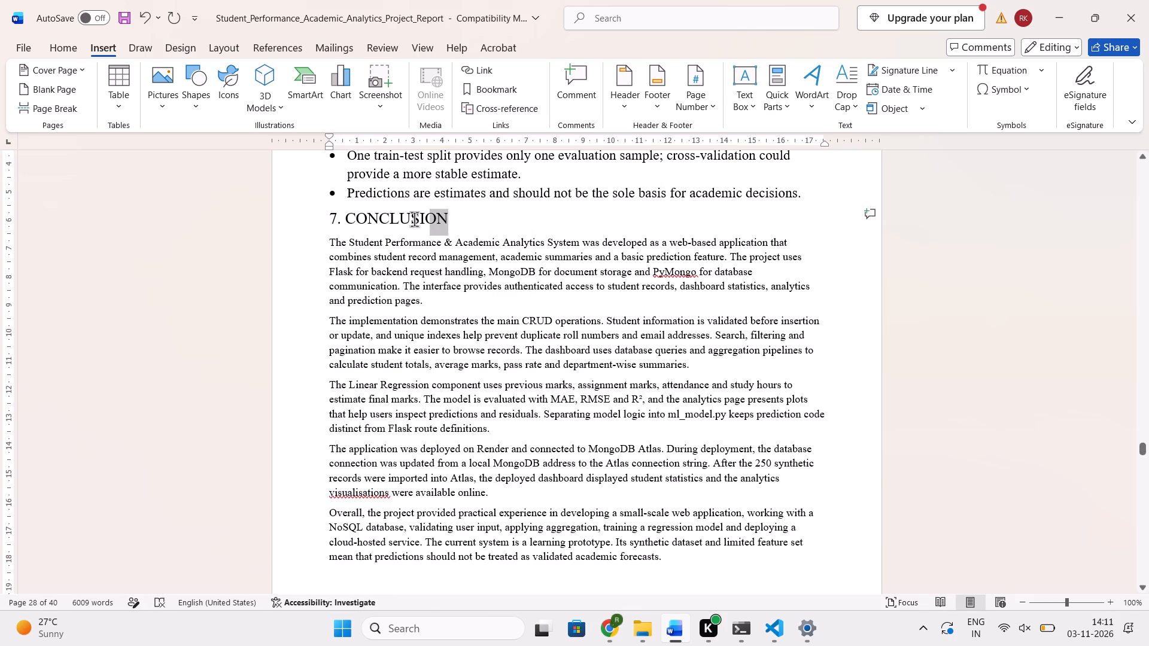
pyautogui.moveTo(414, 219); pyautogui.dragTo(316, 220)
pyautogui.click(326, 196)
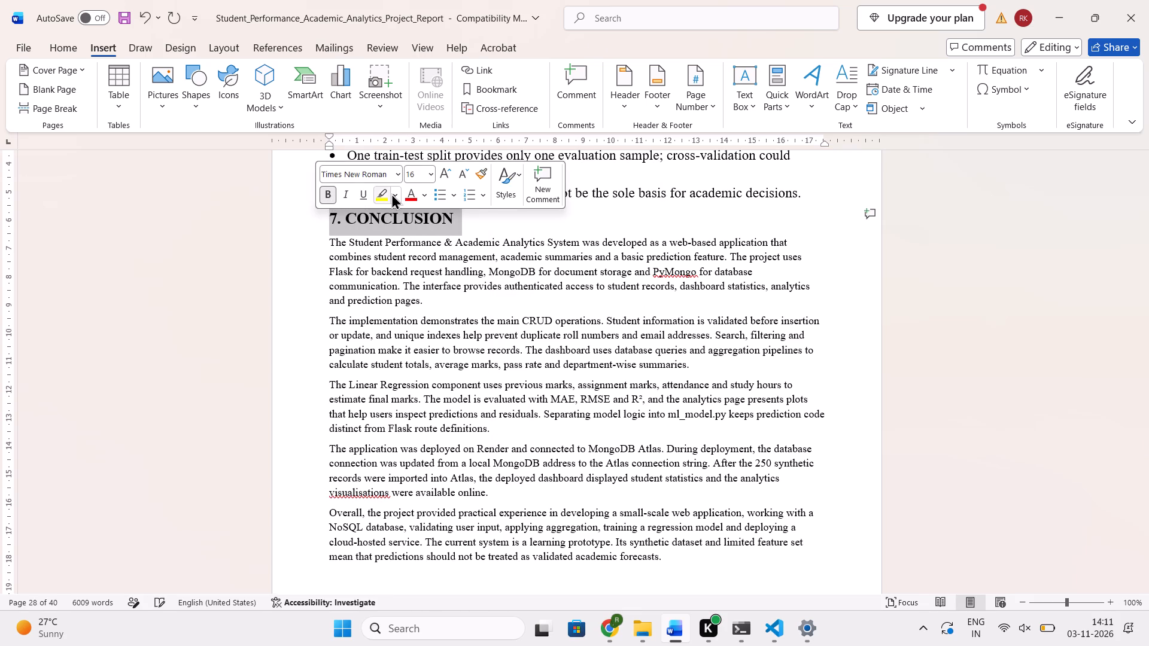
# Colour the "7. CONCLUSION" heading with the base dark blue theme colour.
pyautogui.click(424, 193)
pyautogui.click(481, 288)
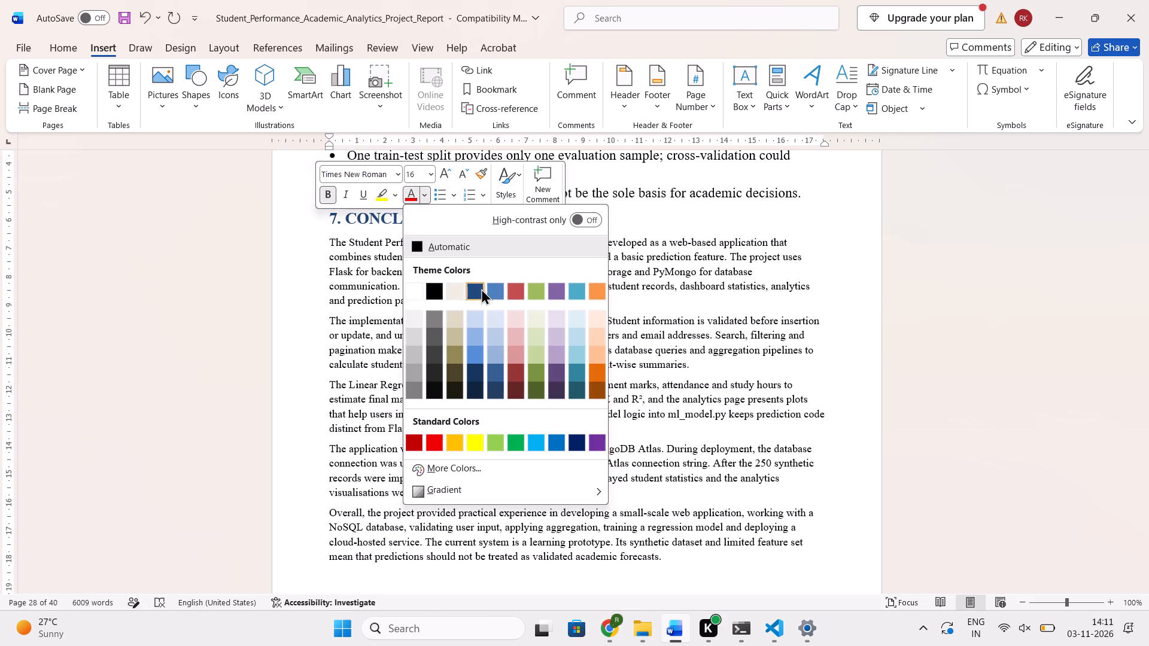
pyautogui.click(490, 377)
# Compare the "7. CONCLUSION" heading with the preceding section and recolour it with the second-darkest shade of the dark blue theme colour.
pyautogui.scroll(5, 490, 377)
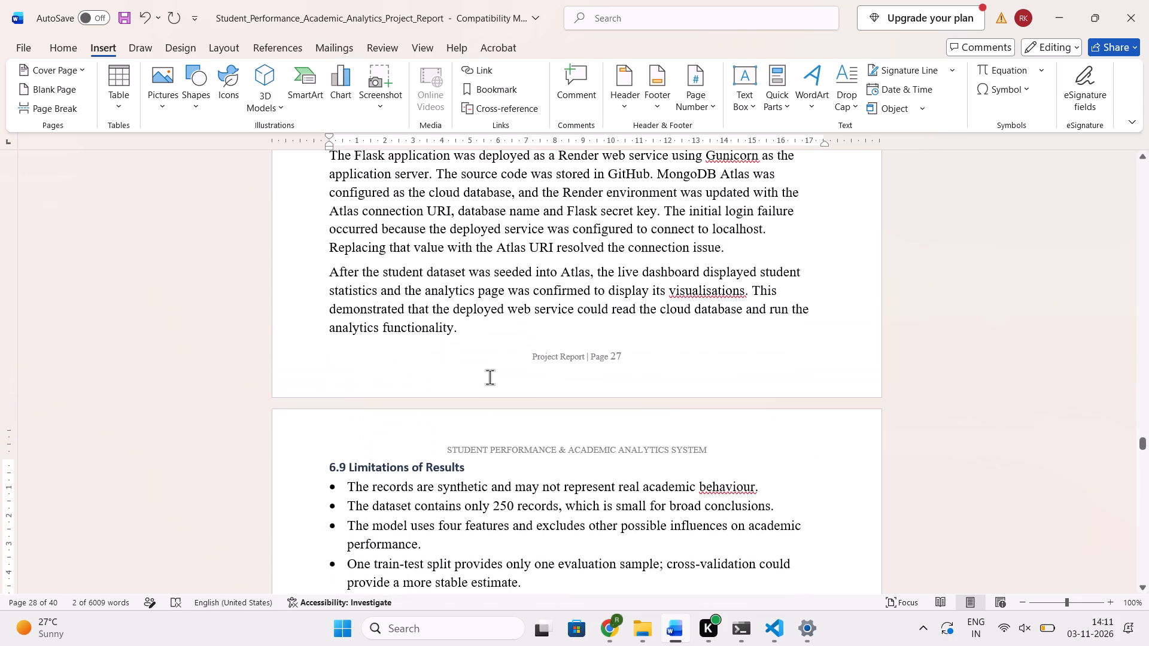
pyautogui.scroll(-2, 490, 377)
pyautogui.scroll(3, 490, 377)
pyautogui.scroll(-1, 490, 377)
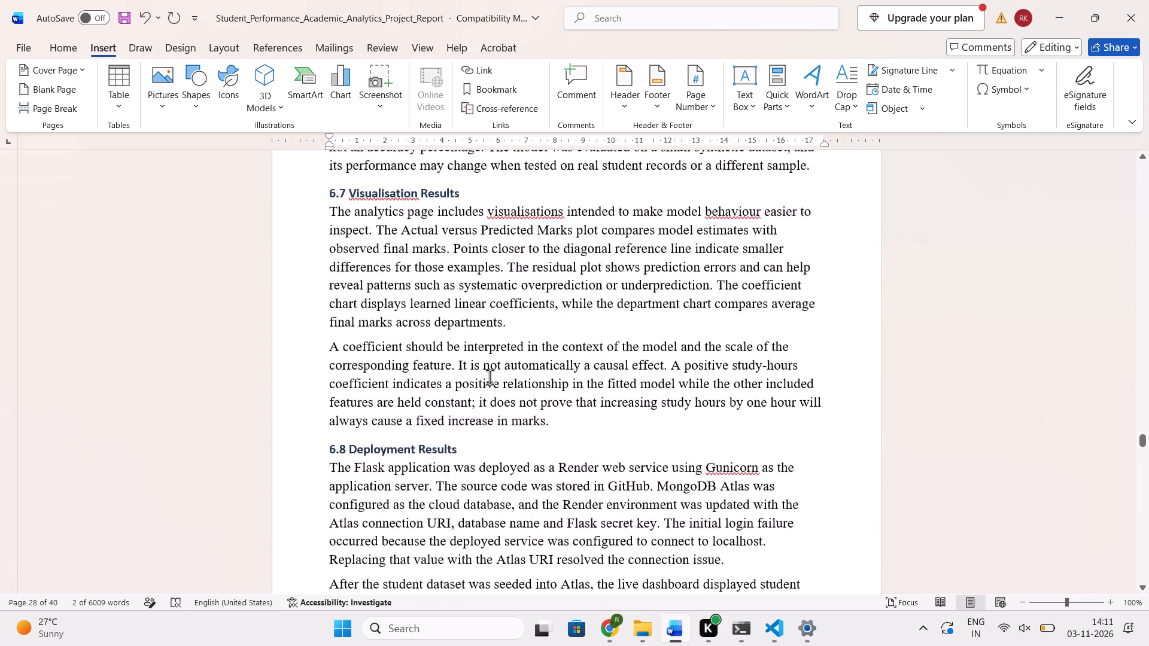
pyautogui.scroll(-2, 490, 377)
pyautogui.scroll(4, 490, 377)
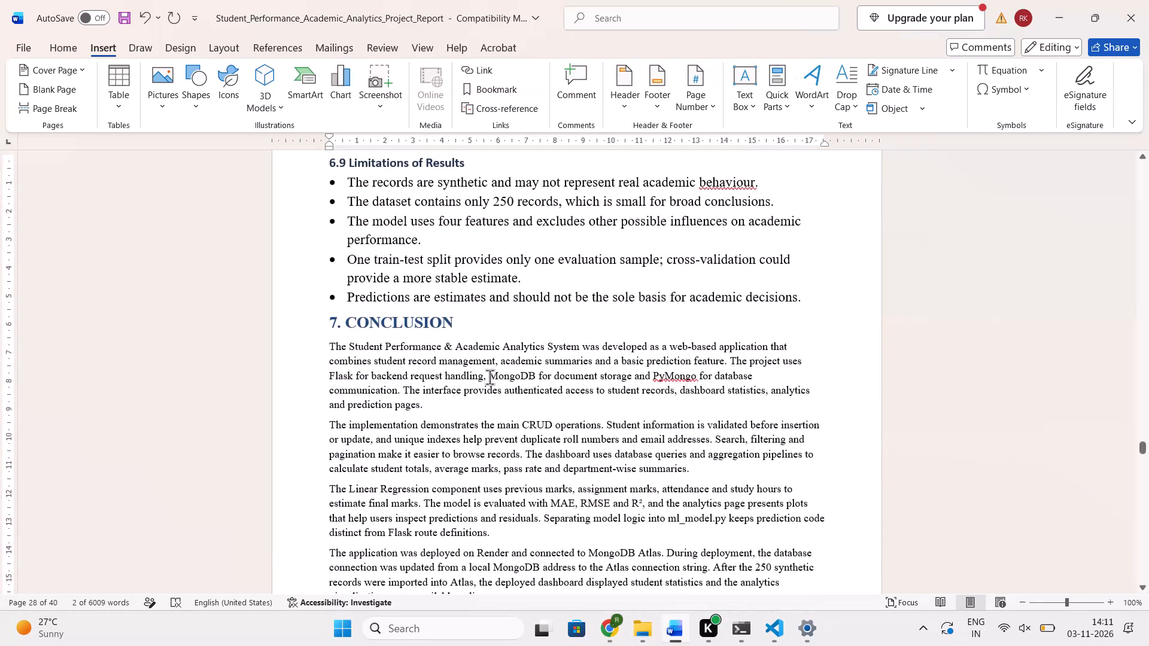
pyautogui.click(463, 316)
pyautogui.moveTo(463, 316); pyautogui.dragTo(332, 328)
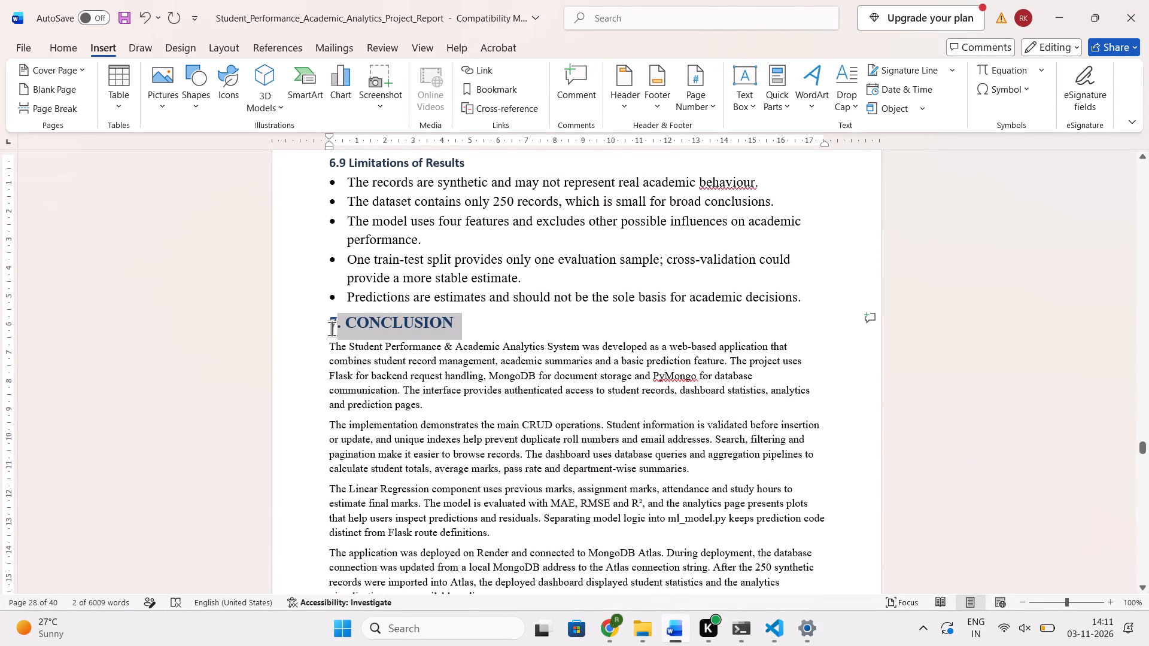
pyautogui.moveTo(332, 328); pyautogui.dragTo(326, 327)
pyautogui.click(434, 300)
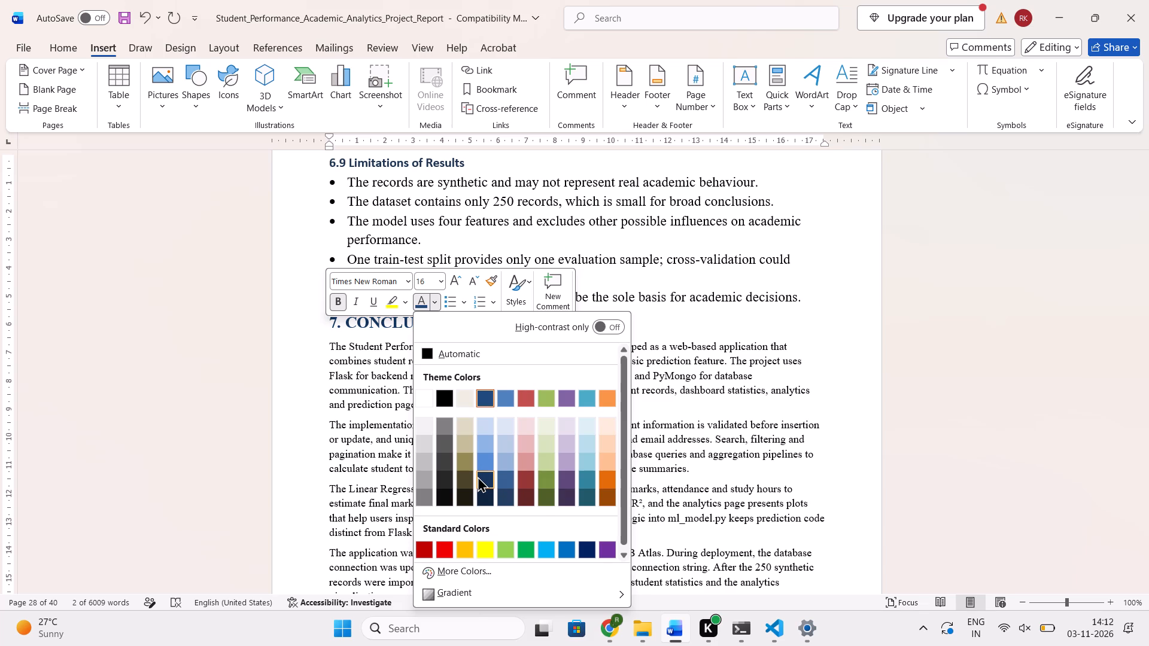
pyautogui.click(478, 476)
pyautogui.click(496, 370)
# Set all body paragraphs of the Conclusion section to 14 pt.
pyautogui.scroll(-1, 496, 370)
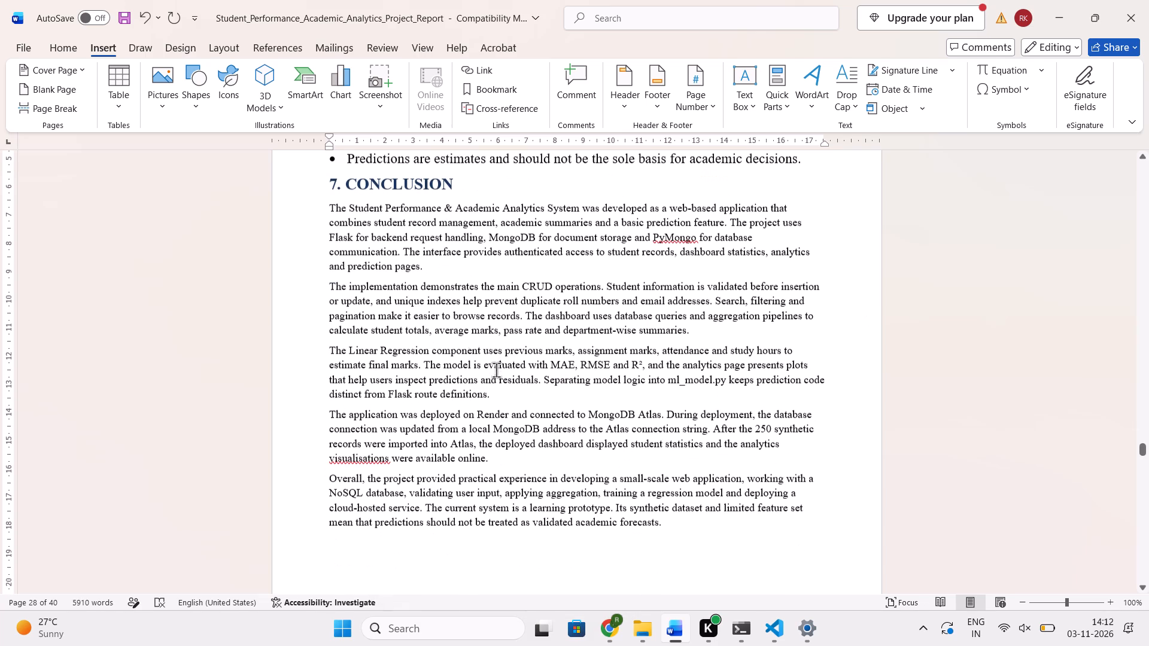
pyautogui.moveTo(327, 208); pyautogui.dragTo(691, 519)
pyautogui.click(805, 473)
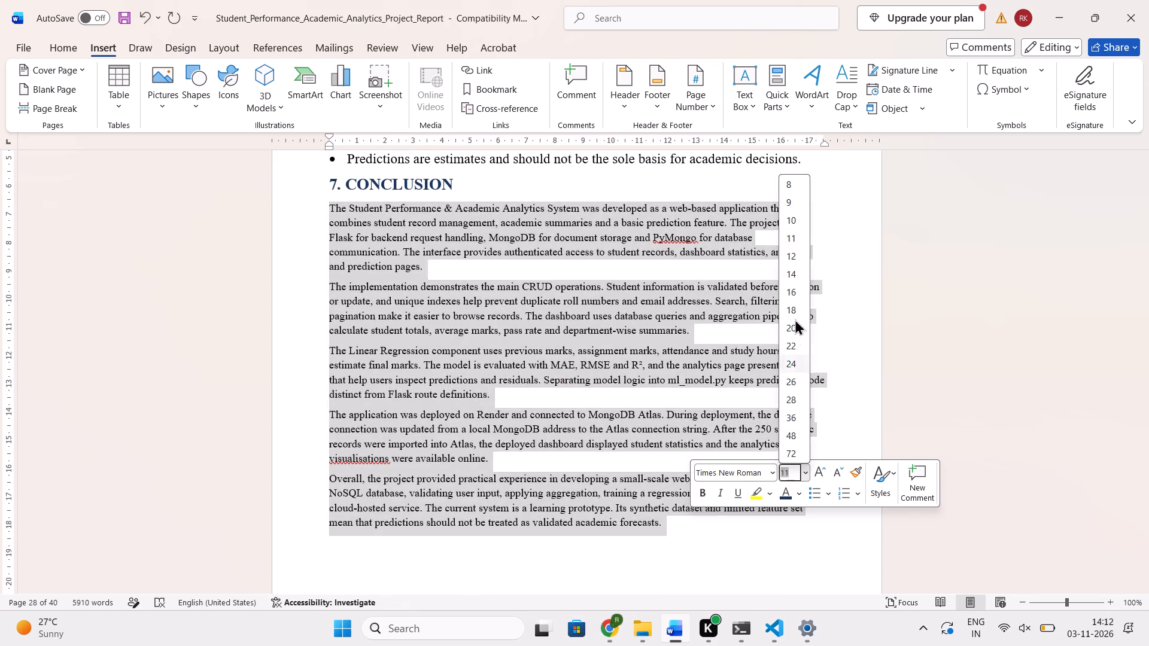
pyautogui.click(793, 275)
pyautogui.scroll(-2, 671, 340)
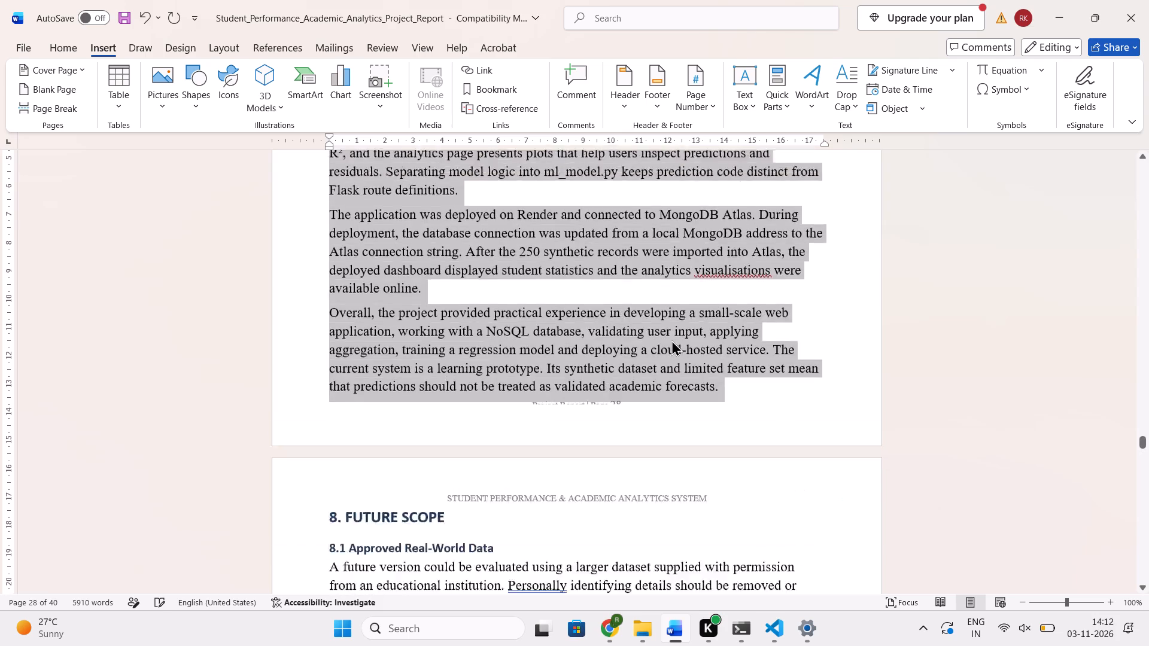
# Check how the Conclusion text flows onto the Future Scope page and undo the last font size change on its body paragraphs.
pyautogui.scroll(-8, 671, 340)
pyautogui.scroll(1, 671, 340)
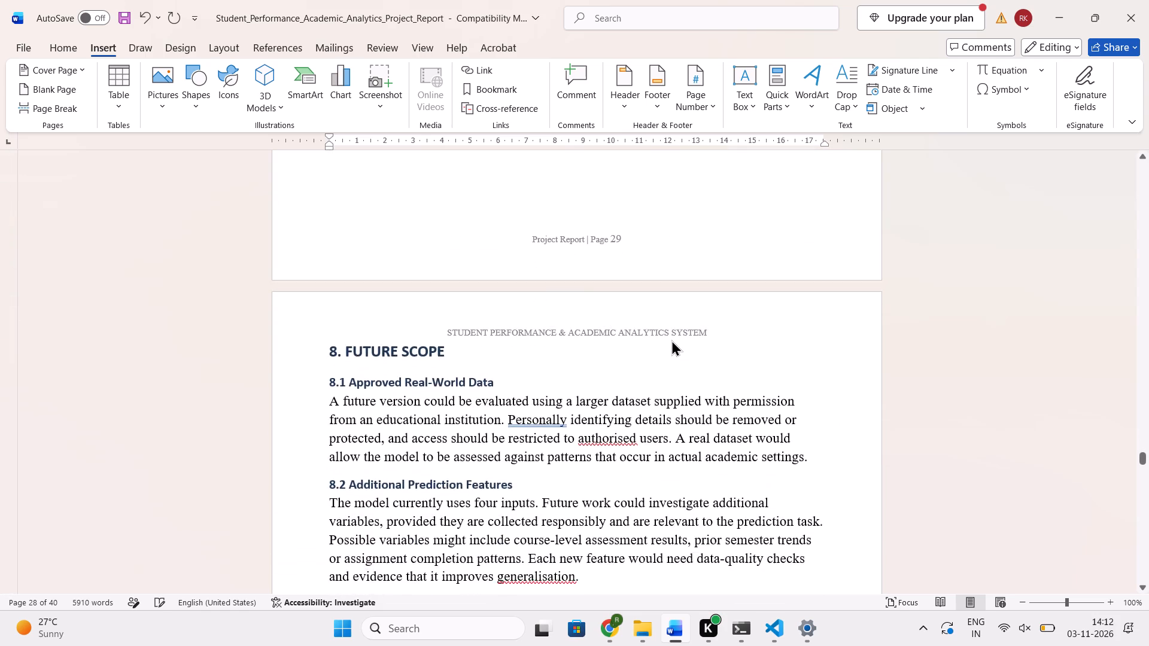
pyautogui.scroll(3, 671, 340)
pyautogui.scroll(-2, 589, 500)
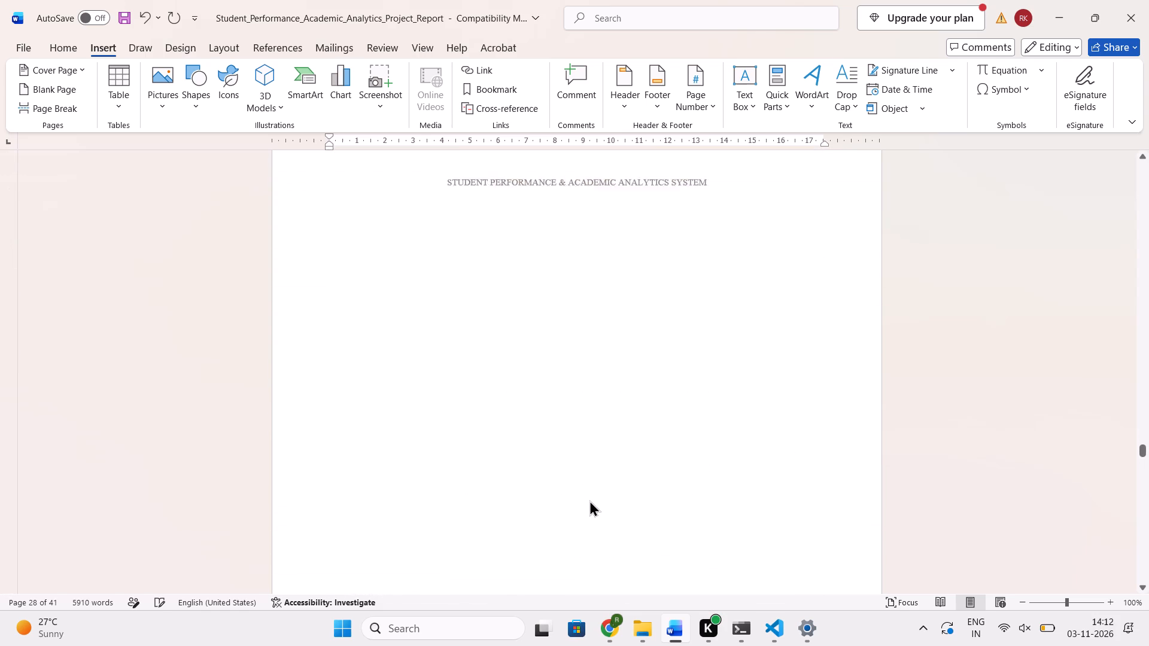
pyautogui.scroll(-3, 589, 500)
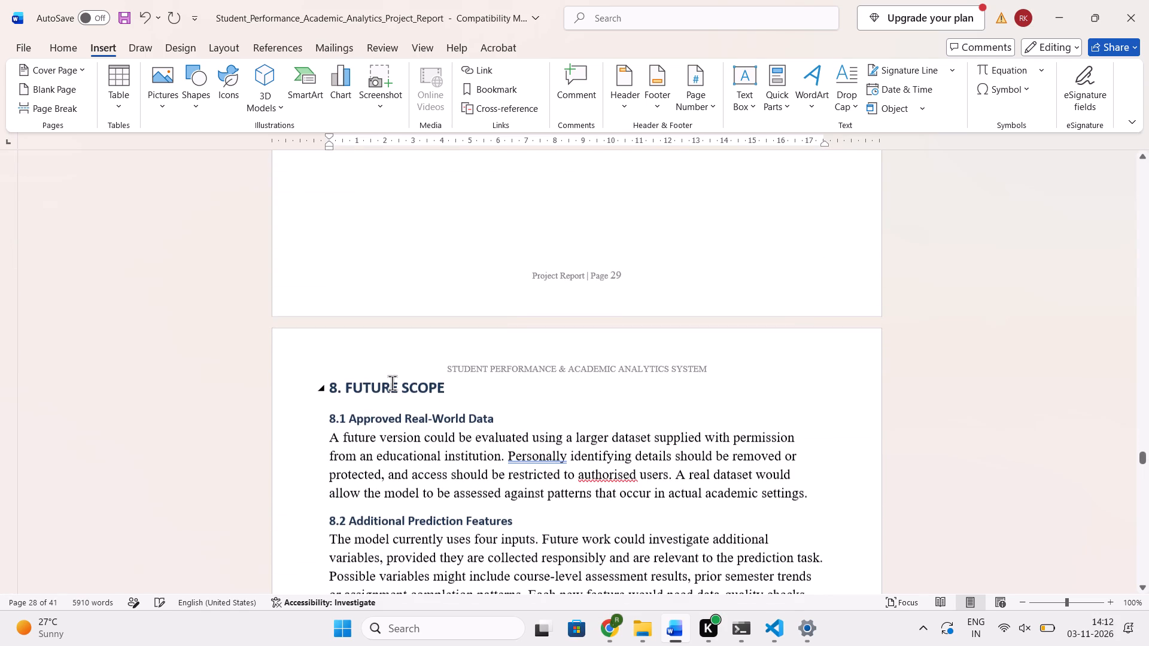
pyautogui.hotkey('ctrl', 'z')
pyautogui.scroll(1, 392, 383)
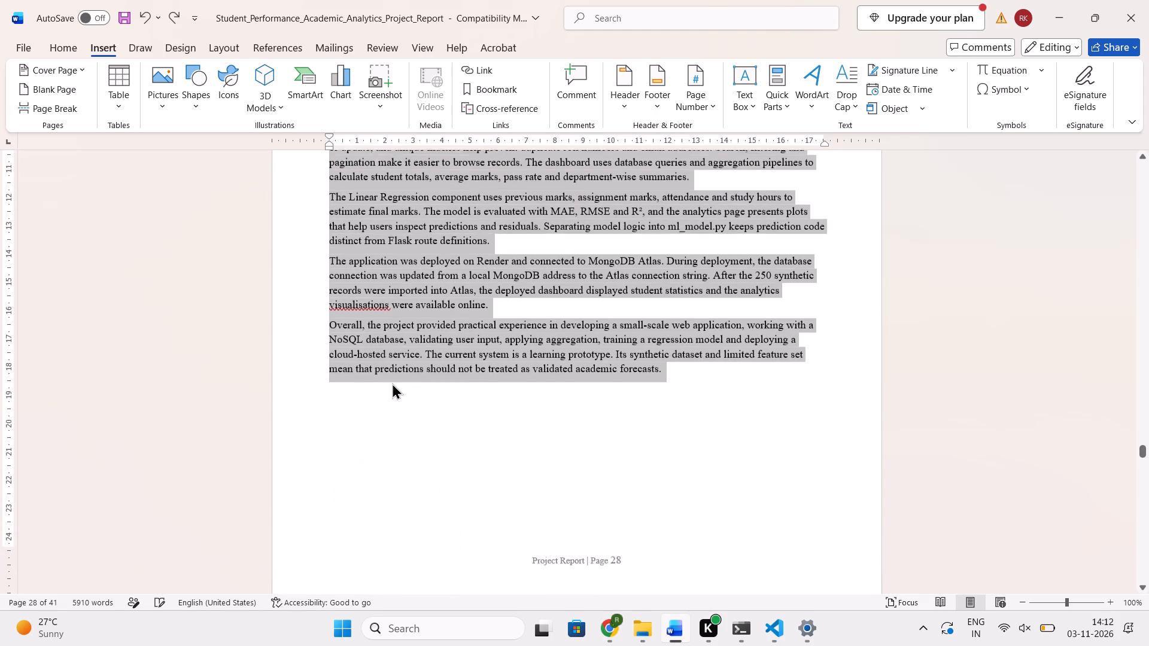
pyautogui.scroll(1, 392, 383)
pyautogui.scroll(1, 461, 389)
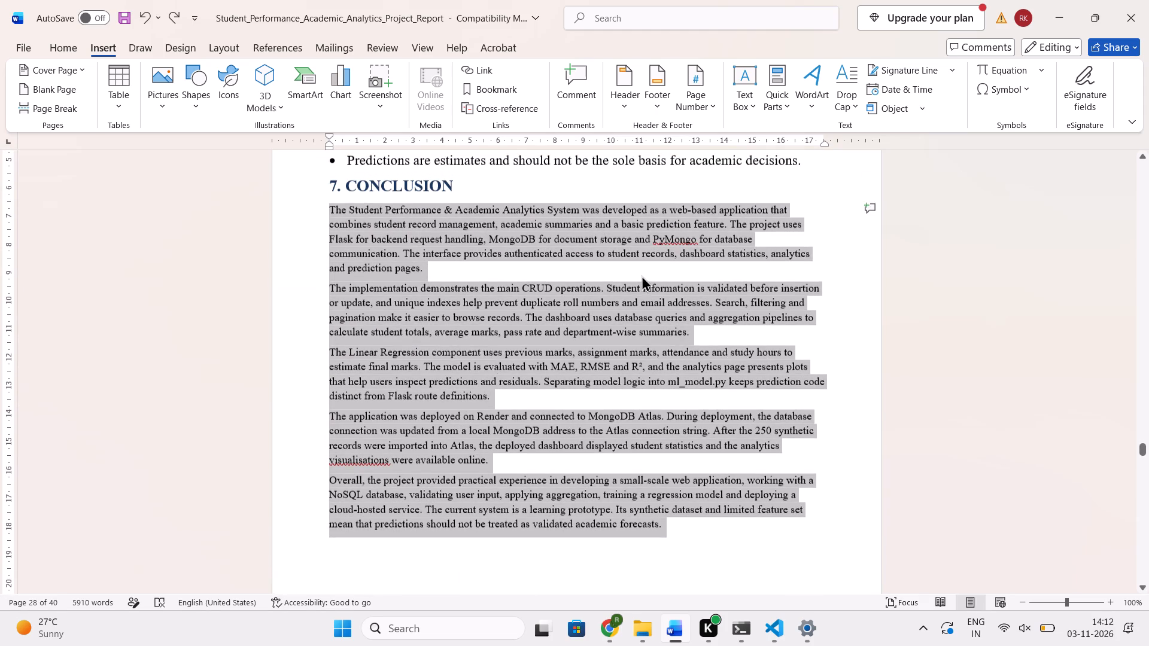
# Set all body paragraphs of the Conclusion section to 12 pt.
pyautogui.click(623, 292)
pyautogui.moveTo(325, 206); pyautogui.dragTo(524, 473)
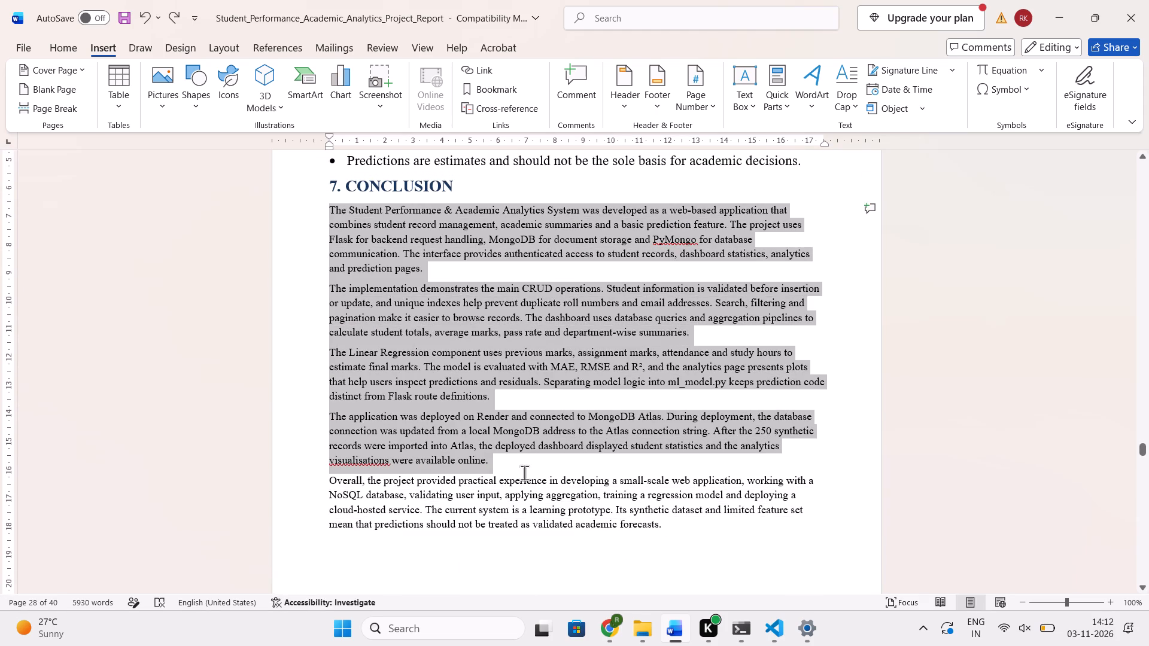
pyautogui.moveTo(524, 473); pyautogui.dragTo(656, 534)
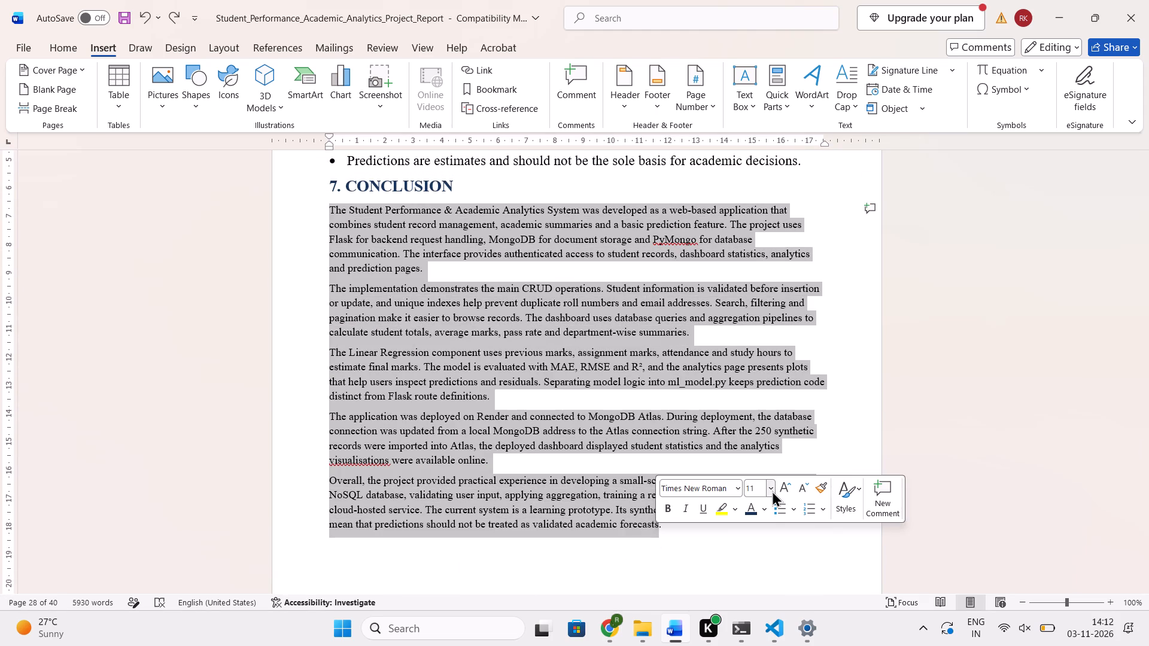
pyautogui.click(772, 490)
pyautogui.click(752, 267)
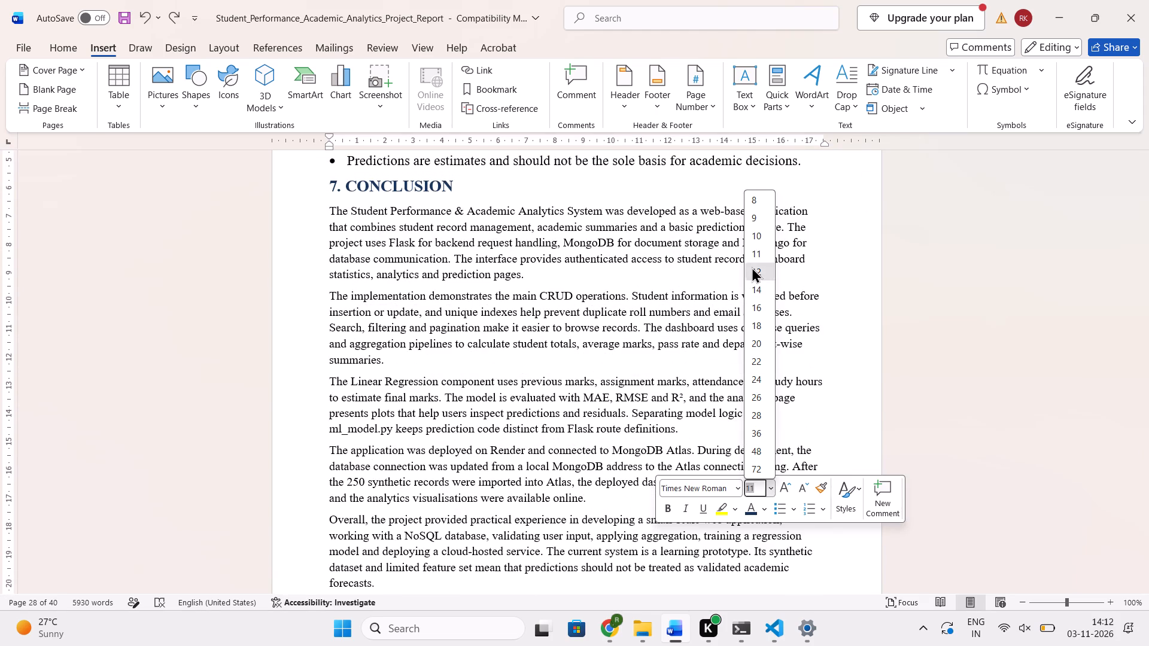
pyautogui.click(680, 345)
# Insert a comma after "Personally" in the section 8.1 Approved Real-World Data paragraph.
pyautogui.scroll(-5, 680, 345)
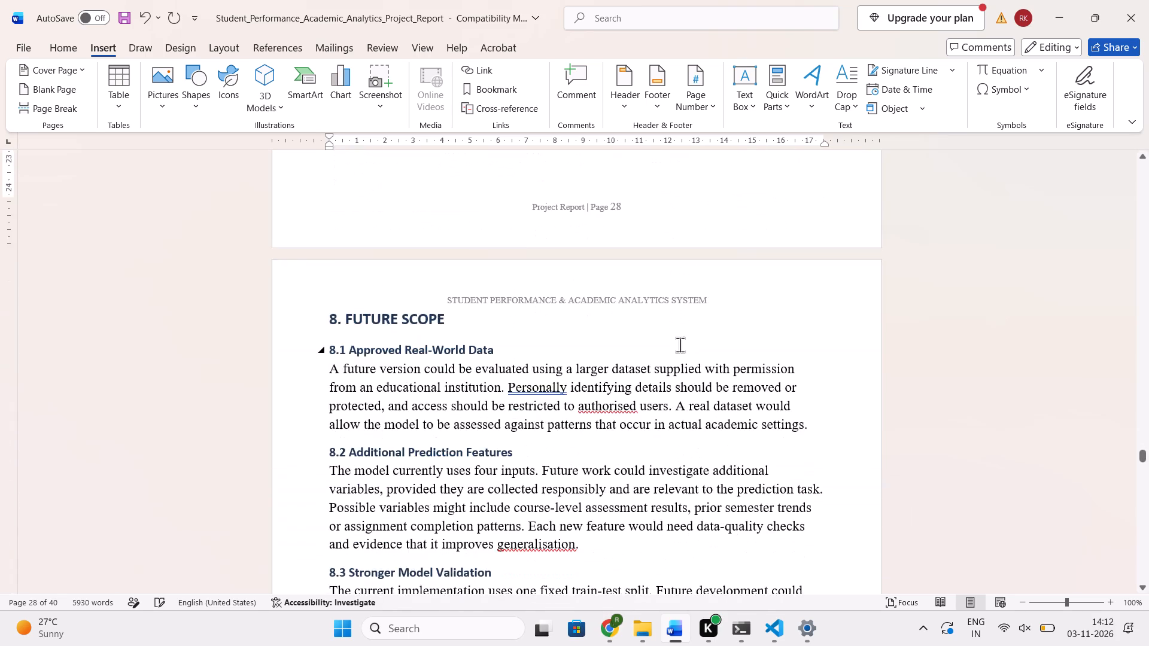
pyautogui.scroll(-1, 680, 345)
pyautogui.scroll(1, 680, 345)
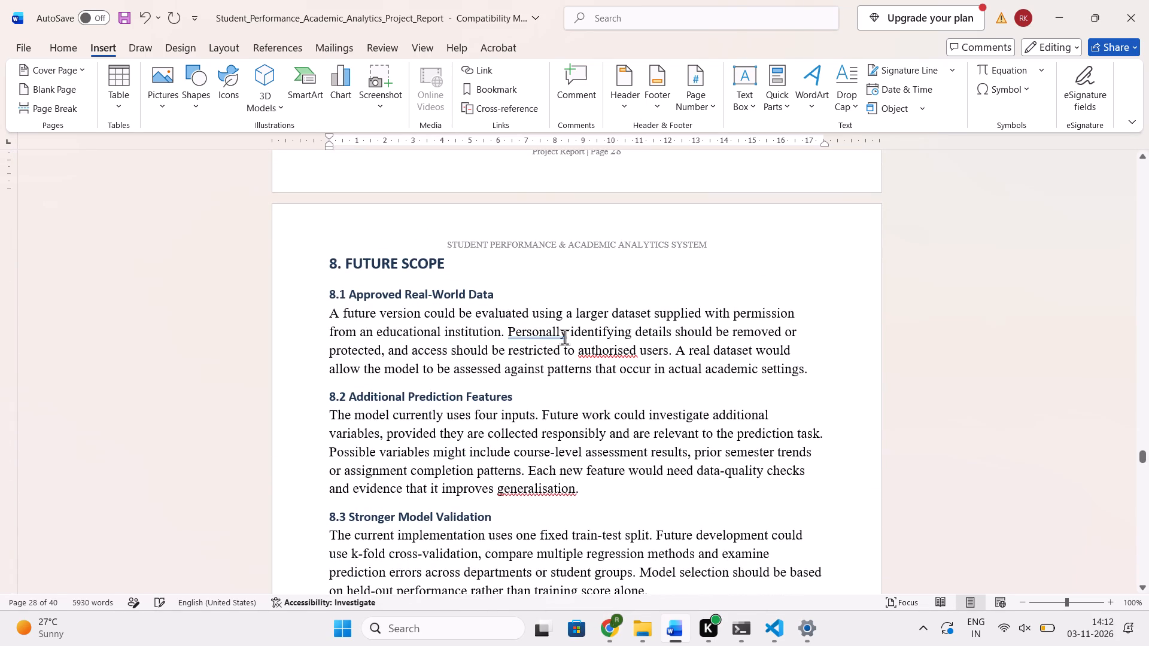
pyautogui.click(564, 337)
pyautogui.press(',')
# Change the spelling of "authorised" to "authorized" in the section 8.1 paragraph.
pyautogui.scroll(1, 564, 337)
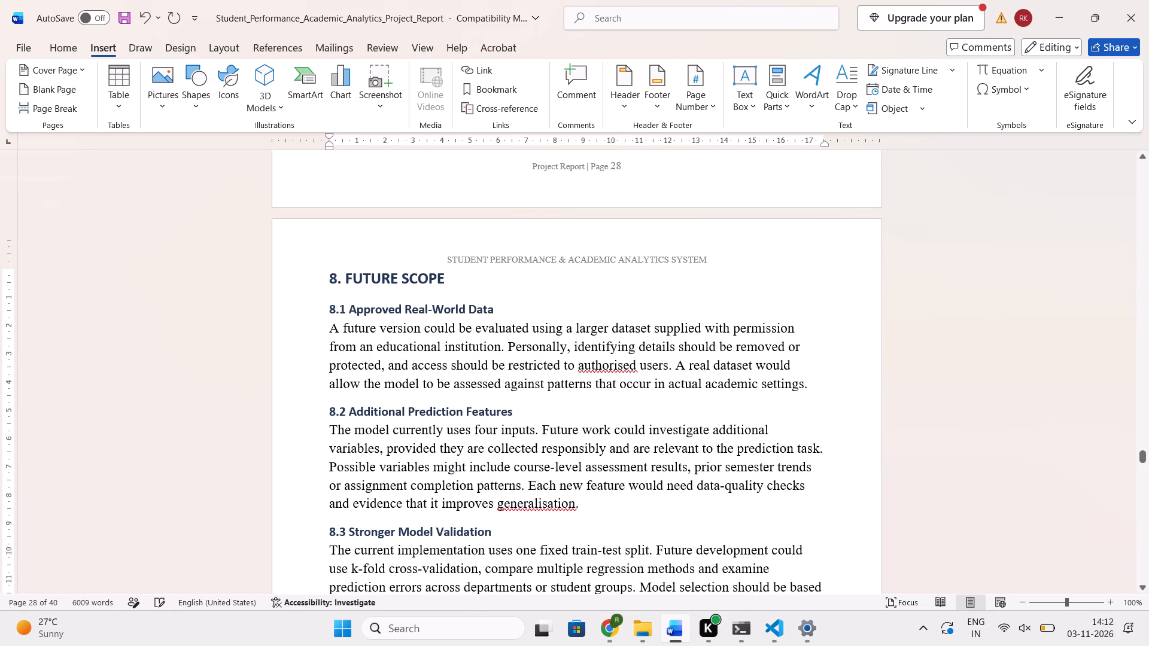
pyautogui.click(623, 366)
pyautogui.press('BackSpace')
pyautogui.click(623, 366)
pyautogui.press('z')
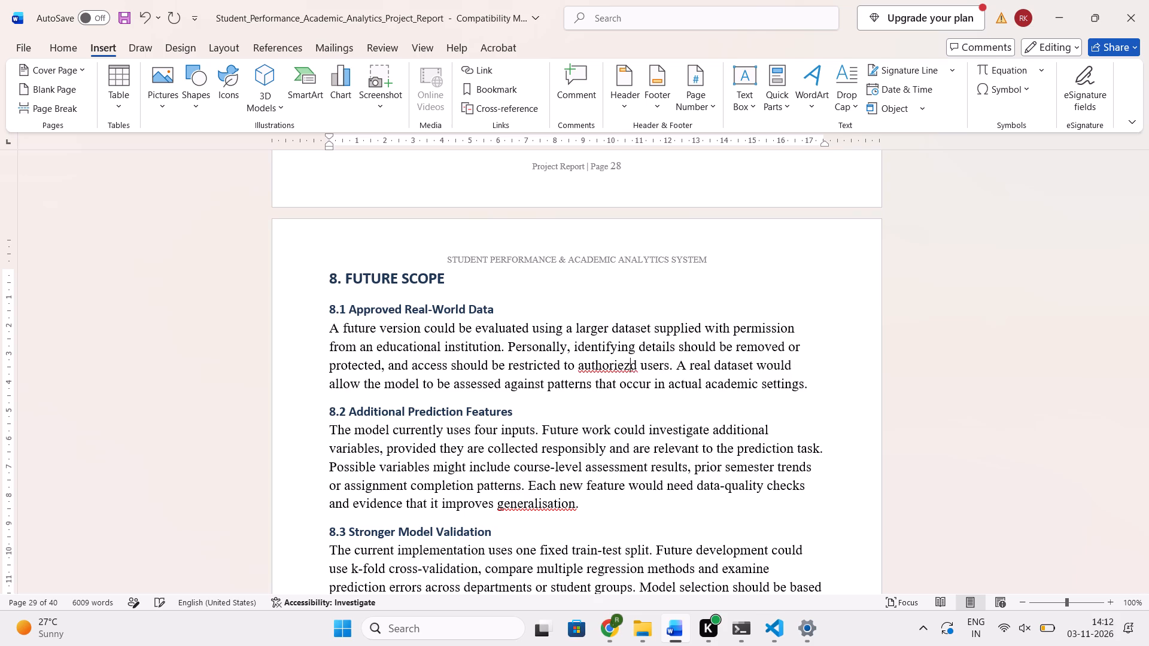
pyautogui.press('BackSpace')
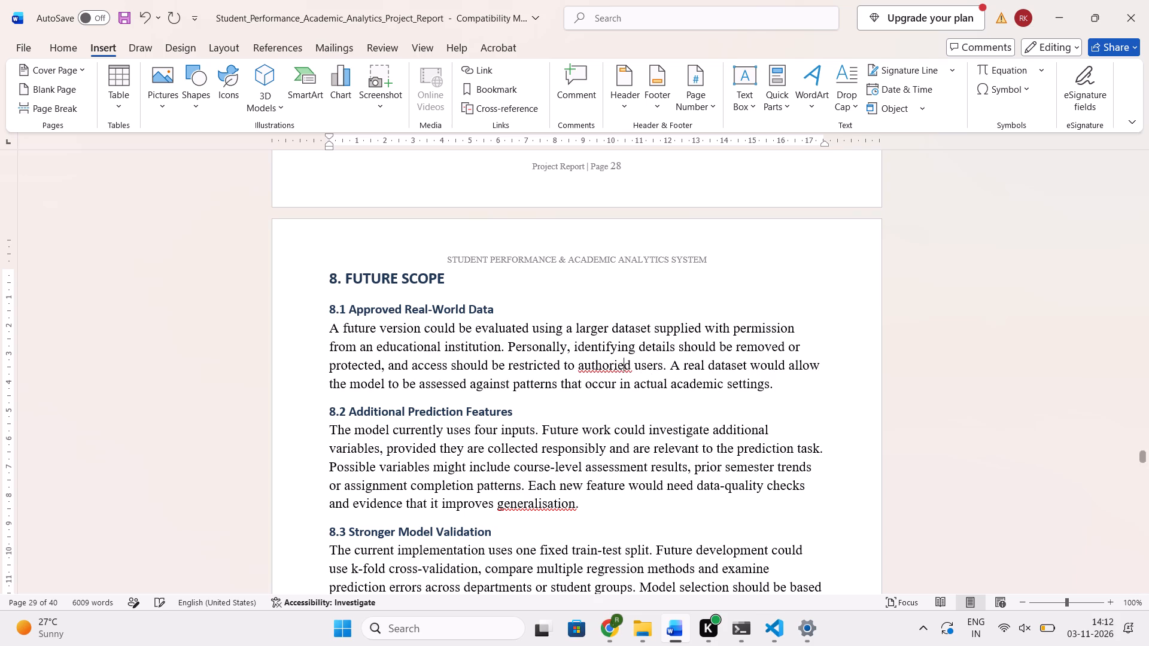
pyautogui.press('BackSpace')
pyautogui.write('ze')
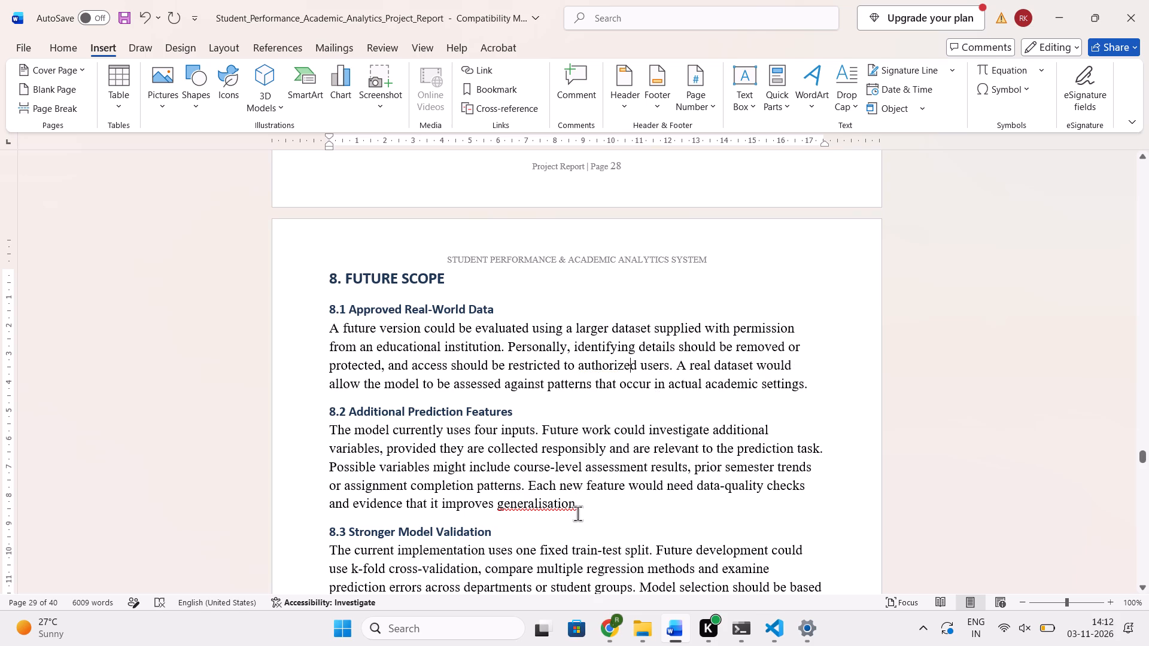
# Change "generalisation" to "generalization" at the end of the section 8.2 paragraph and save the document.
pyautogui.click(551, 498)
pyautogui.press('Left')
pyautogui.press('BackSpace')
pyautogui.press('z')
pyautogui.hotkey('ctrl', 's')
# Go back through the report to the cover page and review its title, student details, guide and logo.
pyautogui.scroll(3, 612, 493)
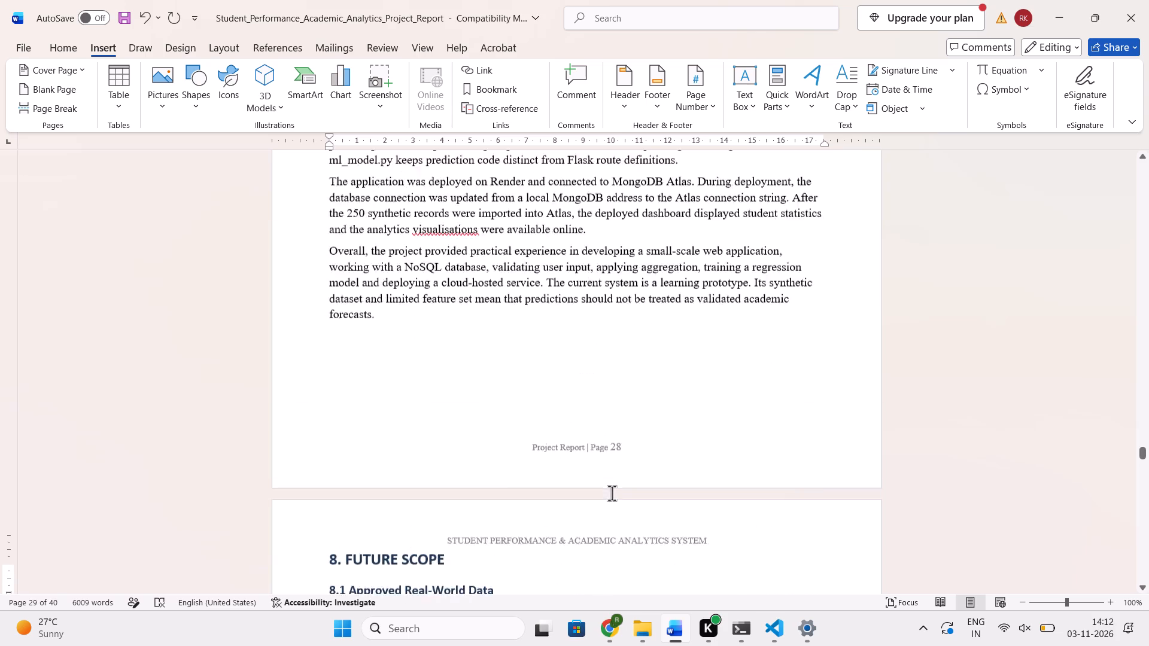
pyautogui.scroll(10, 612, 493)
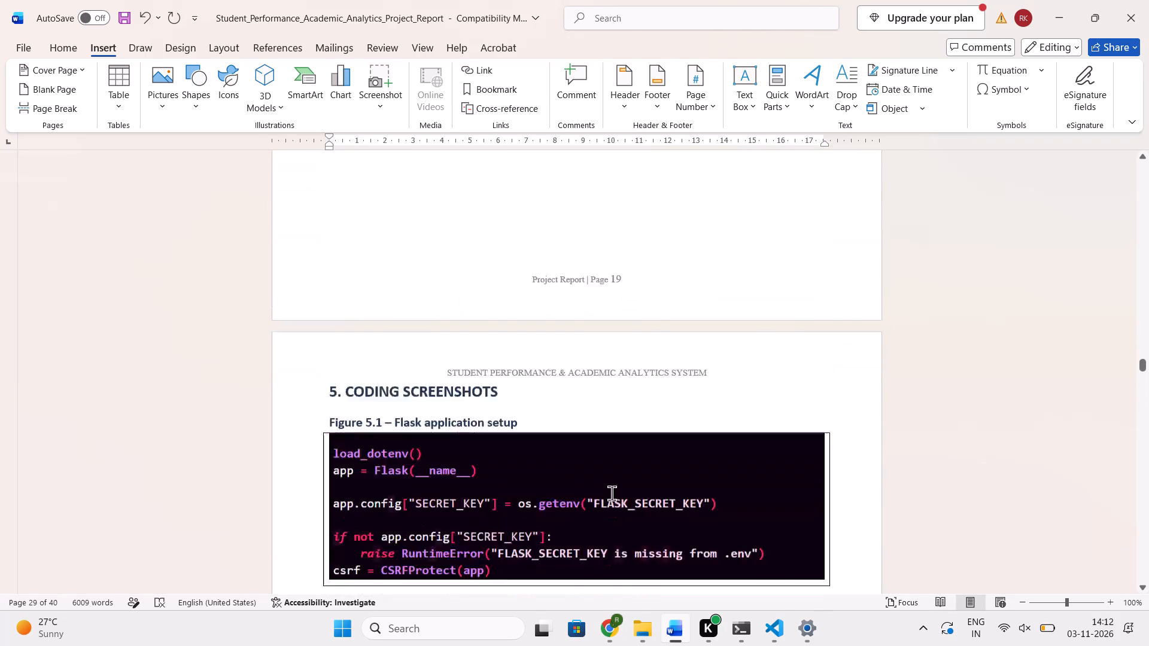
pyautogui.scroll(6, 612, 493)
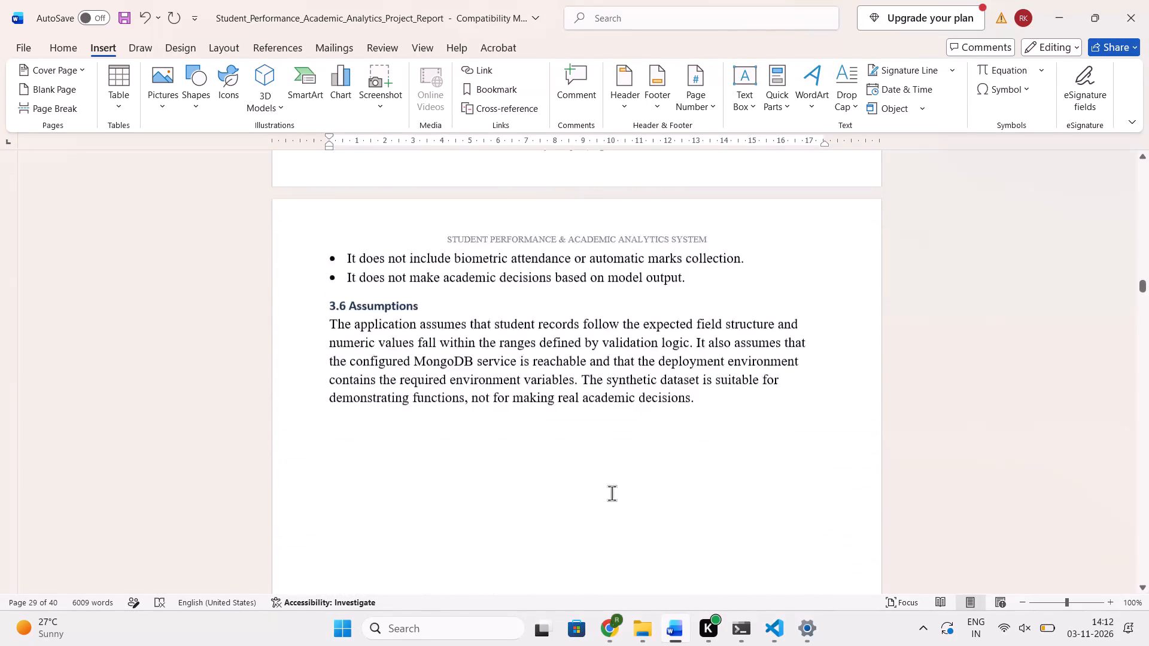
pyautogui.scroll(8, 612, 493)
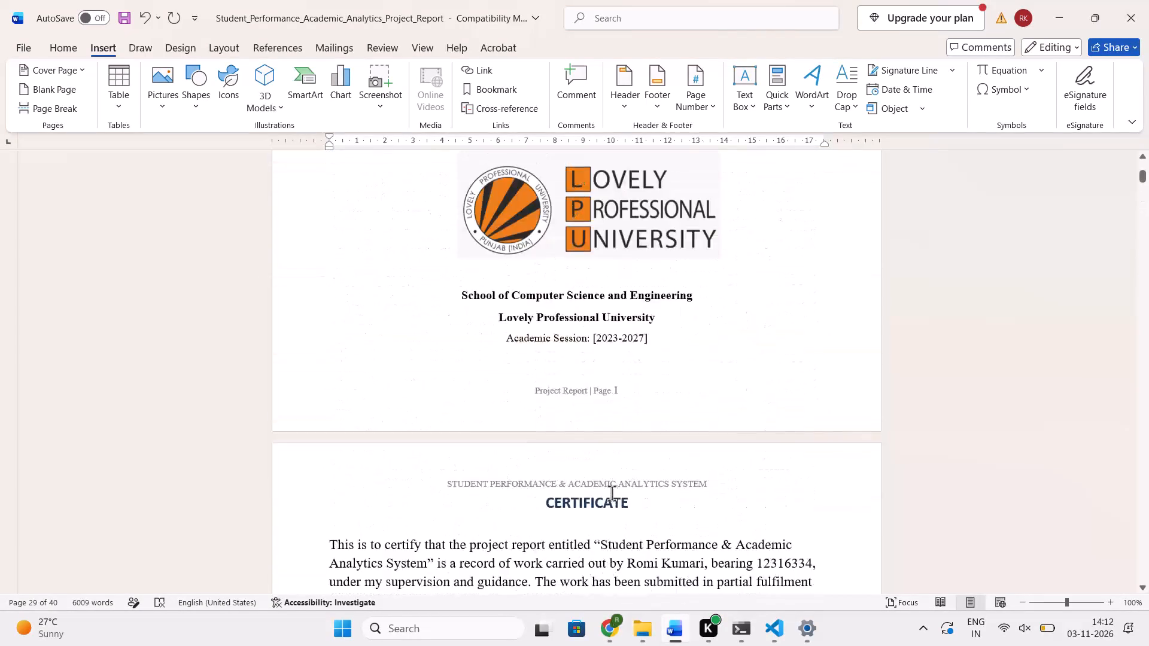
pyautogui.scroll(1, 612, 493)
pyautogui.scroll(-1, 612, 493)
pyautogui.scroll(1, 612, 493)
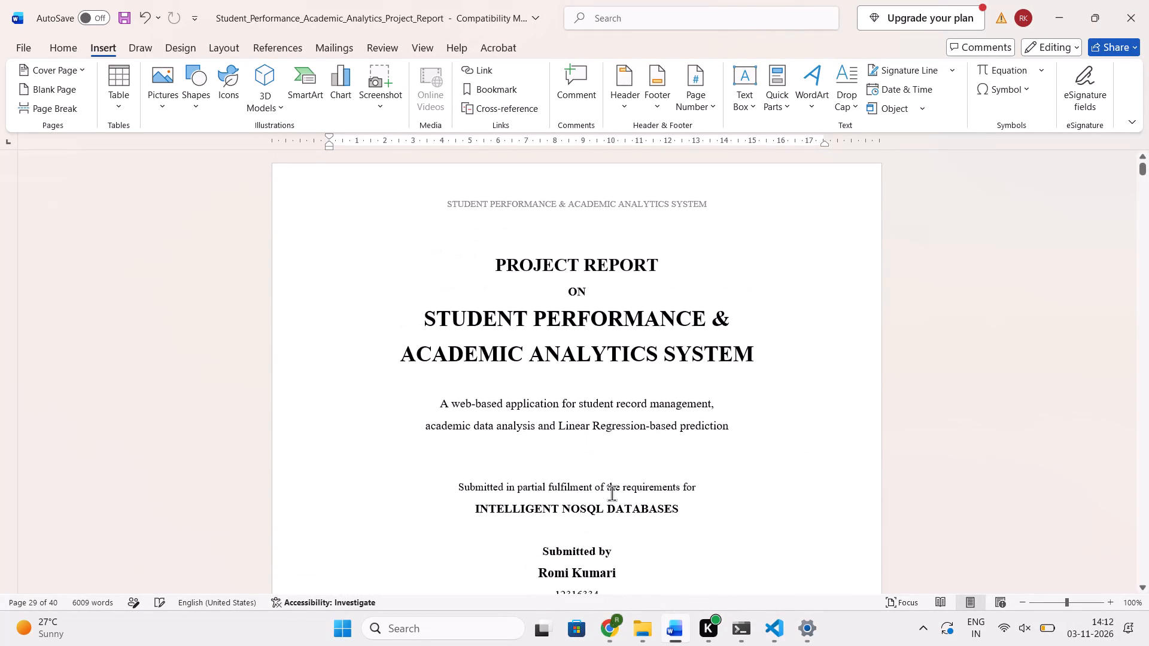
pyautogui.scroll(-5, 612, 493)
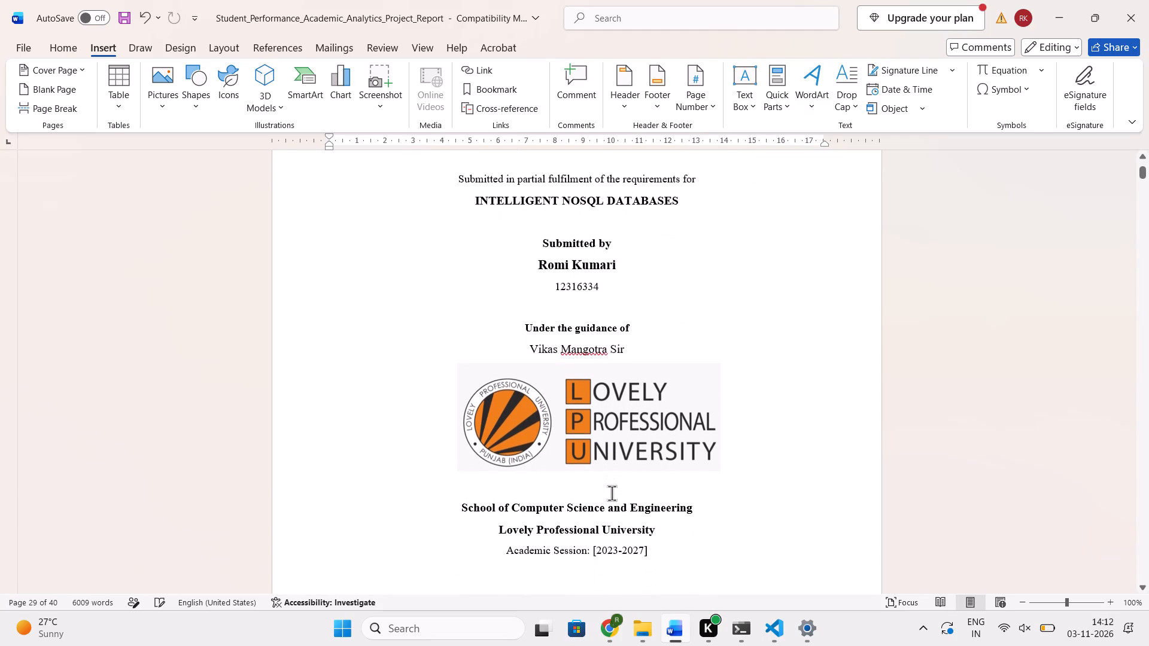
pyautogui.scroll(-3, 612, 493)
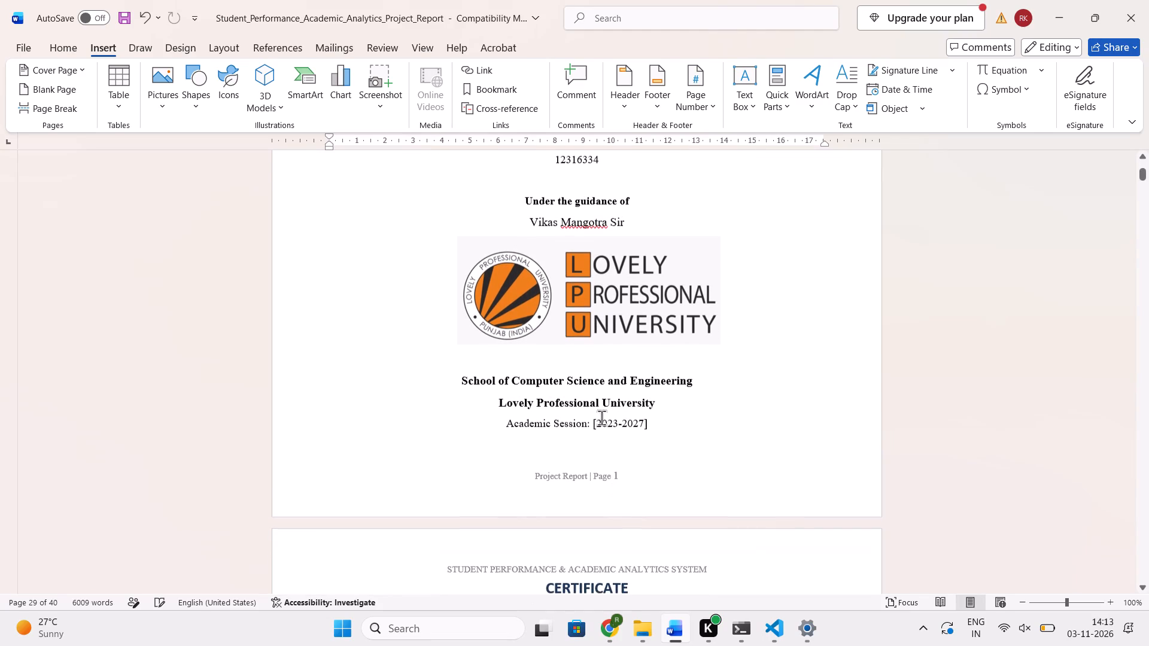
# Add a "Roll No :" line with the student's roll number below the registration number on the cover page and save the document.
pyautogui.click(609, 159)
pyautogui.press('Return')
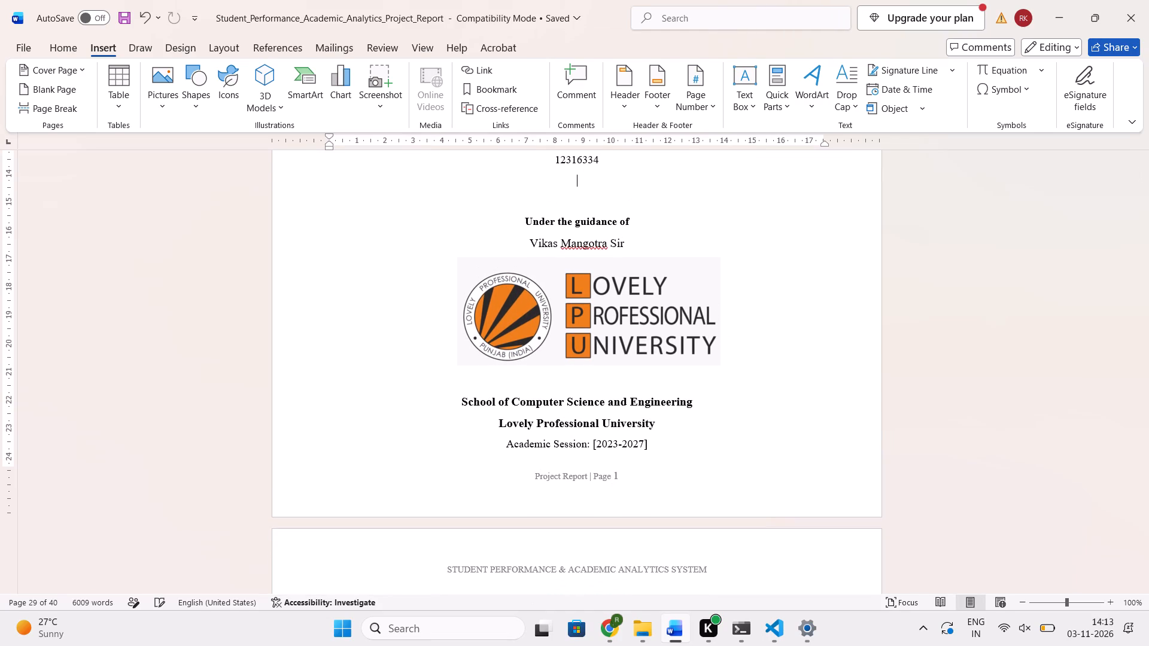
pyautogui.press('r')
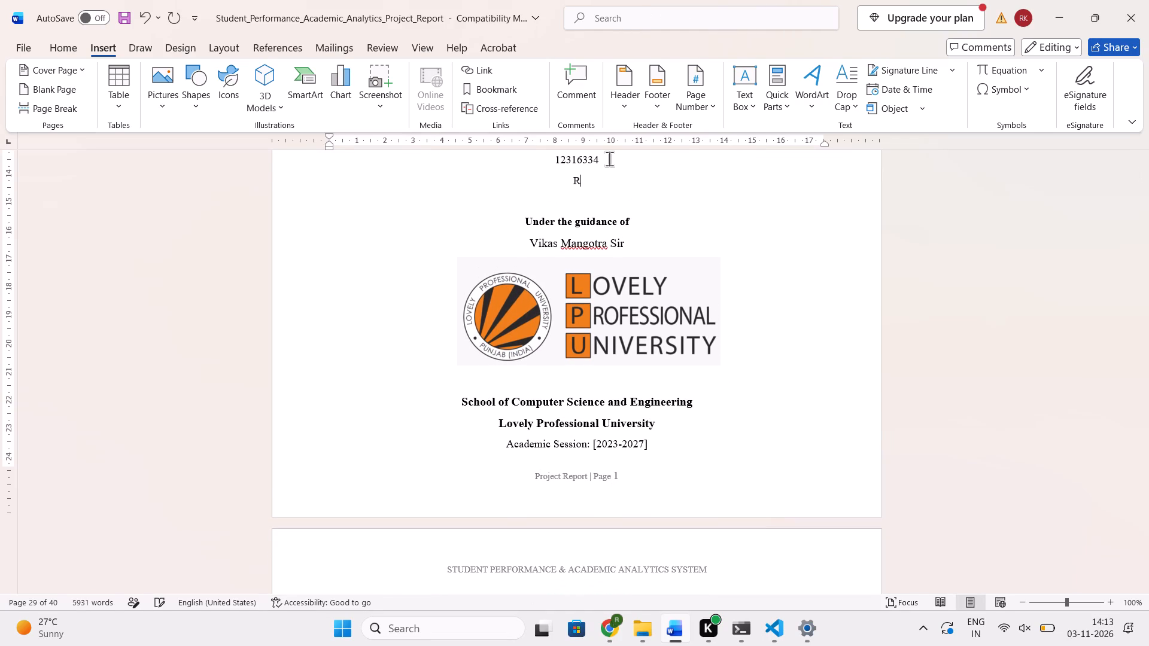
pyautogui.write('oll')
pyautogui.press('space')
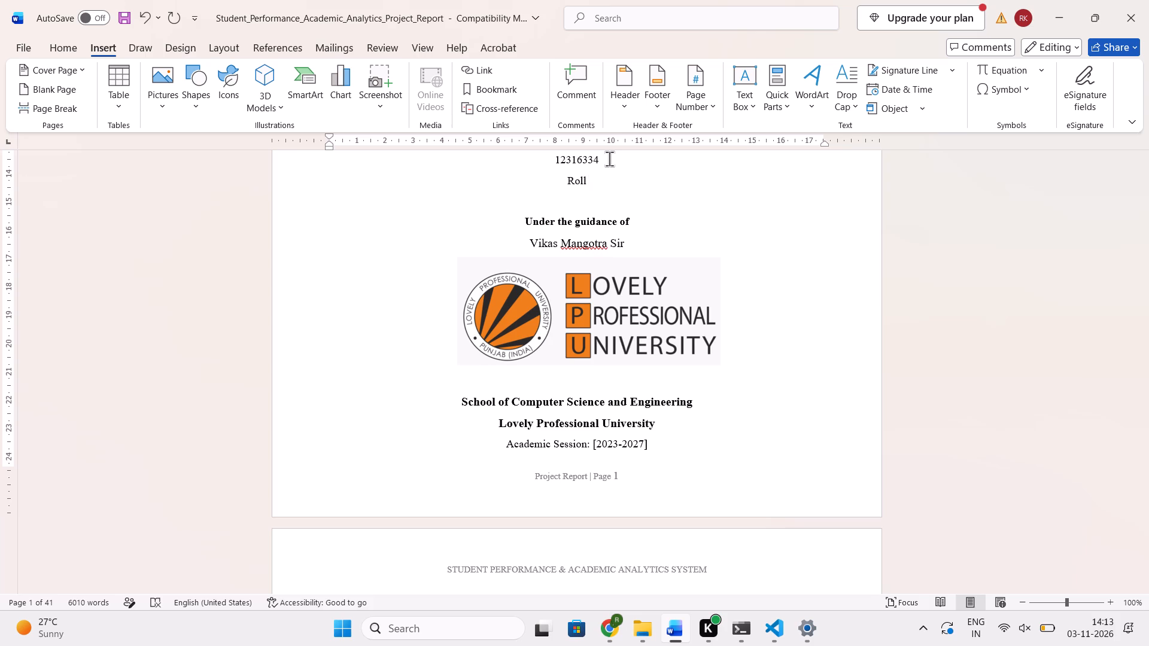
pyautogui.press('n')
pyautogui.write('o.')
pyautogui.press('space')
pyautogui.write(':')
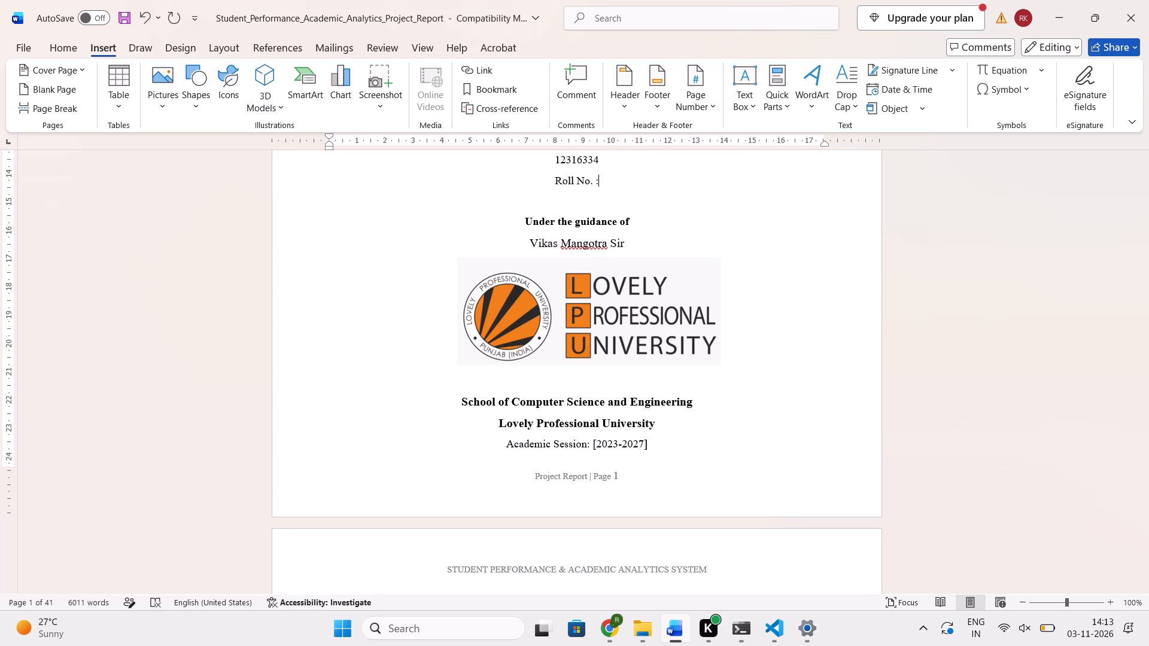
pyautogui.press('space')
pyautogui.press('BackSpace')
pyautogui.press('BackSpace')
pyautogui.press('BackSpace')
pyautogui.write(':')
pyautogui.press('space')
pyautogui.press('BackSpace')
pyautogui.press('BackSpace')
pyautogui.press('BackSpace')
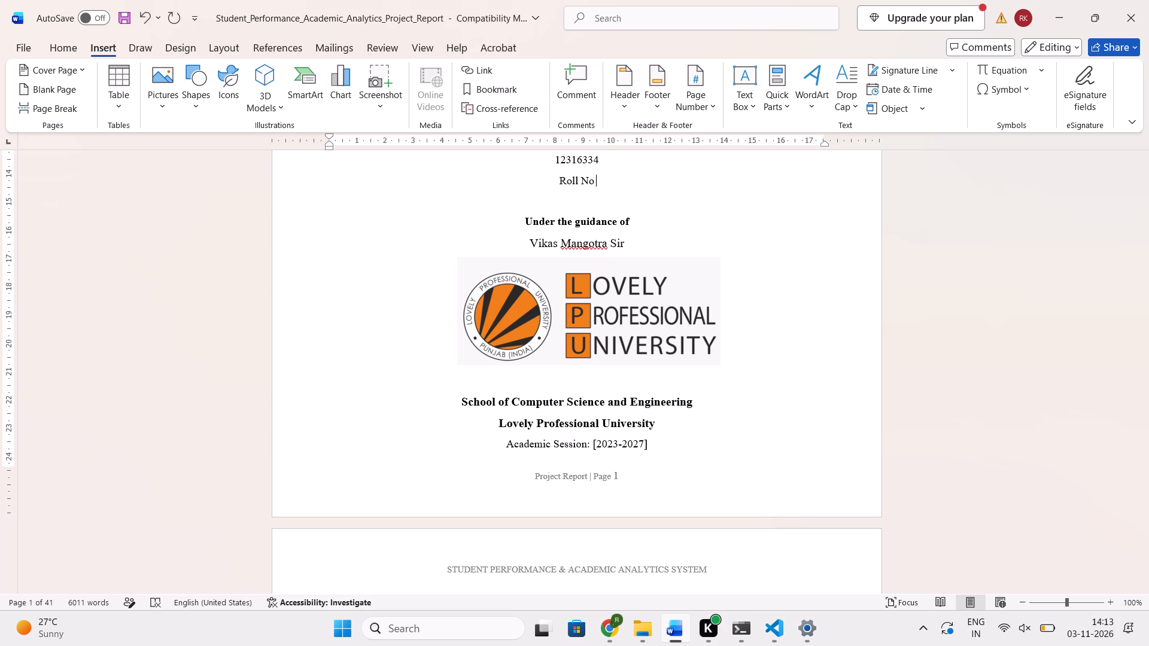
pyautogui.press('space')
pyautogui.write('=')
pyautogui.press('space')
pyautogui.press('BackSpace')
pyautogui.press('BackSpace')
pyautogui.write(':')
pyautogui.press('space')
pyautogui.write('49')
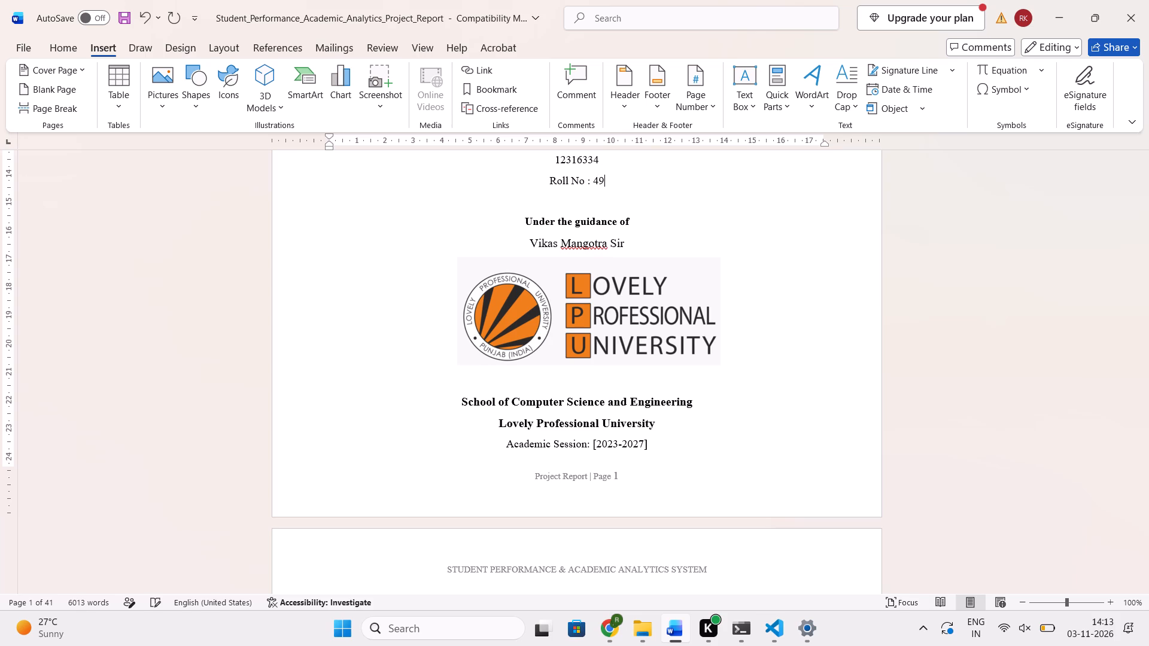
pyautogui.scroll(1, 609, 159)
pyautogui.hotkey('ctrl', 's')
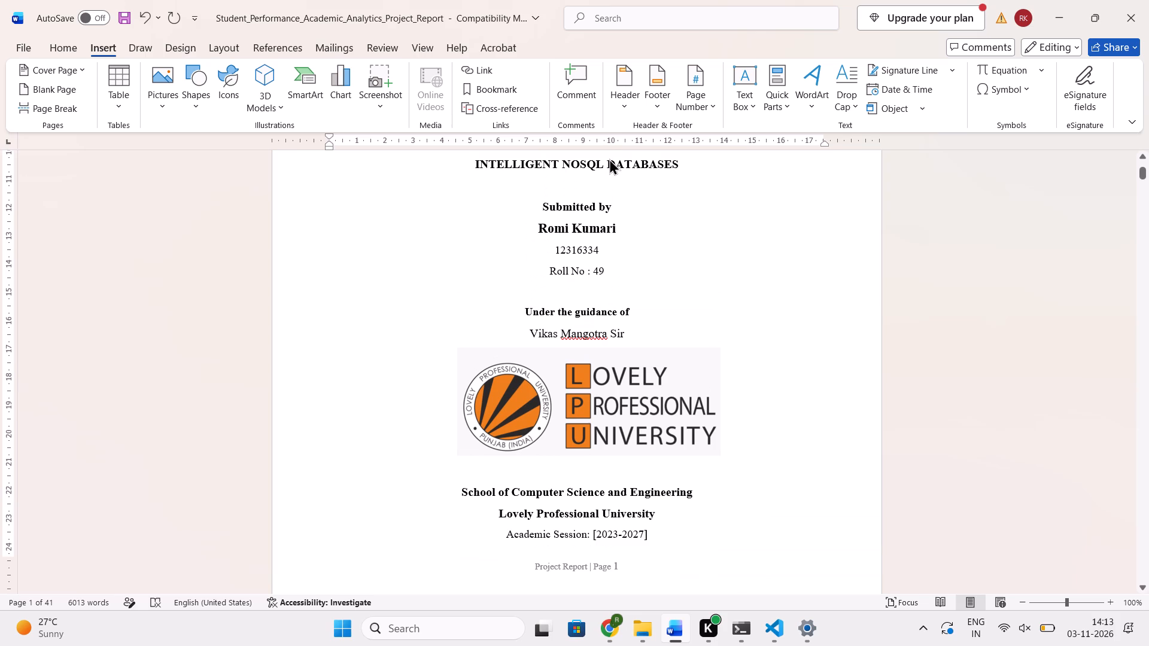
# Remove the blank page between the cover page and the certificate page by deleting the spacing and break before the CERTIFICATE heading.
pyautogui.scroll(-6, 591, 339)
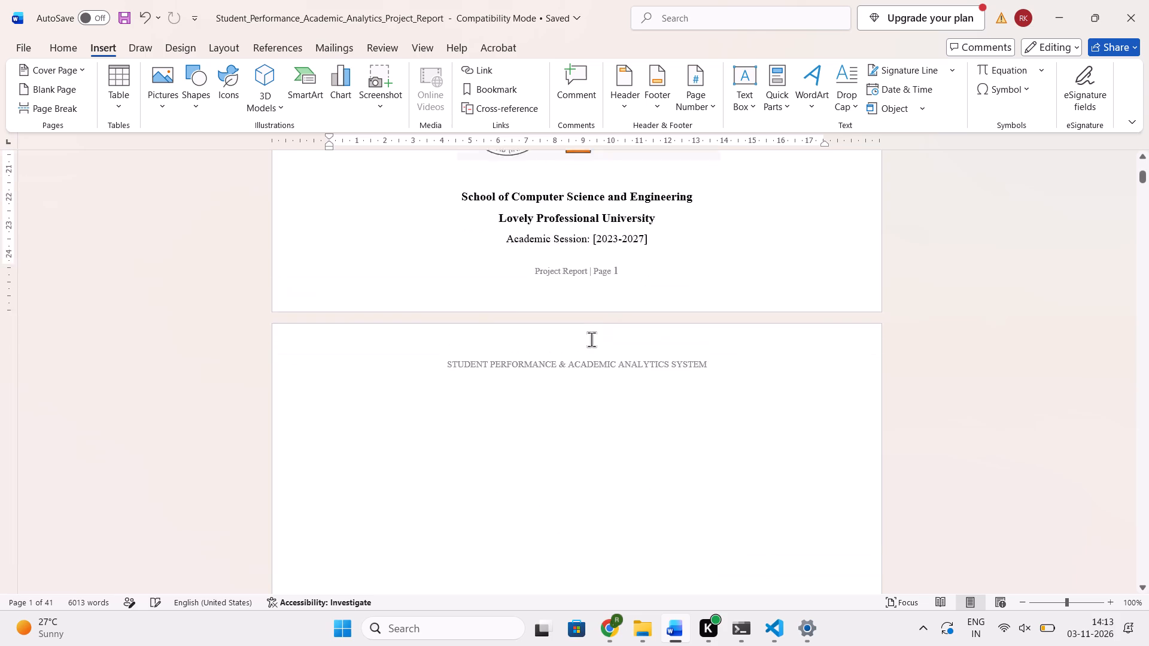
pyautogui.scroll(-4, 591, 339)
pyautogui.scroll(5, 591, 339)
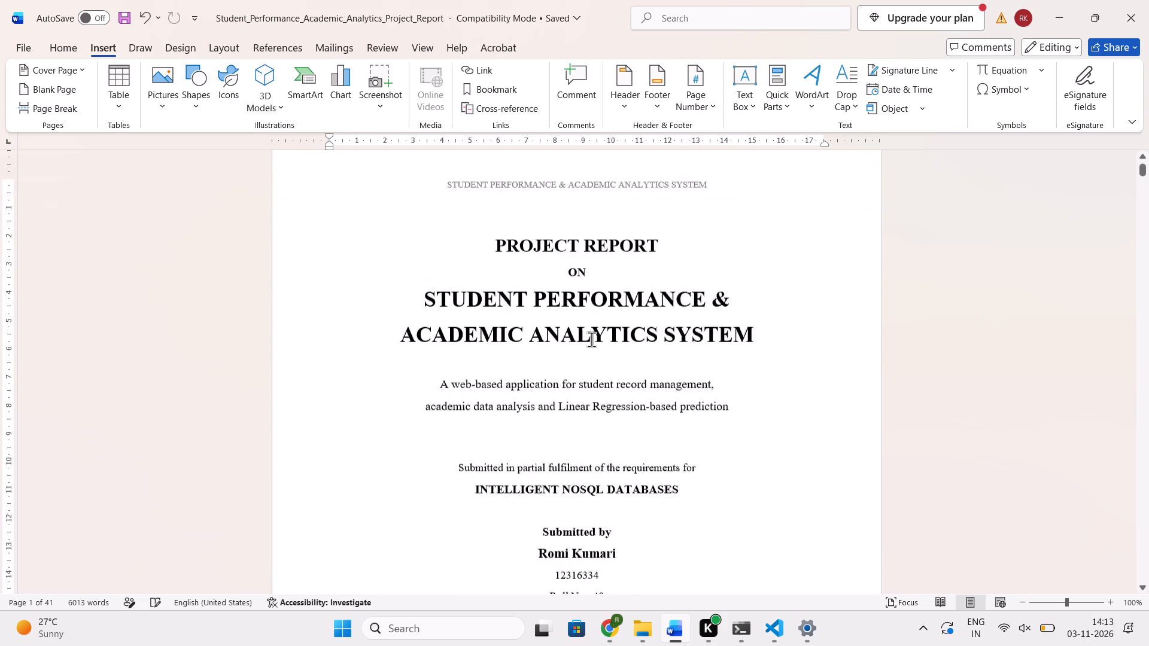
pyautogui.scroll(-7, 591, 339)
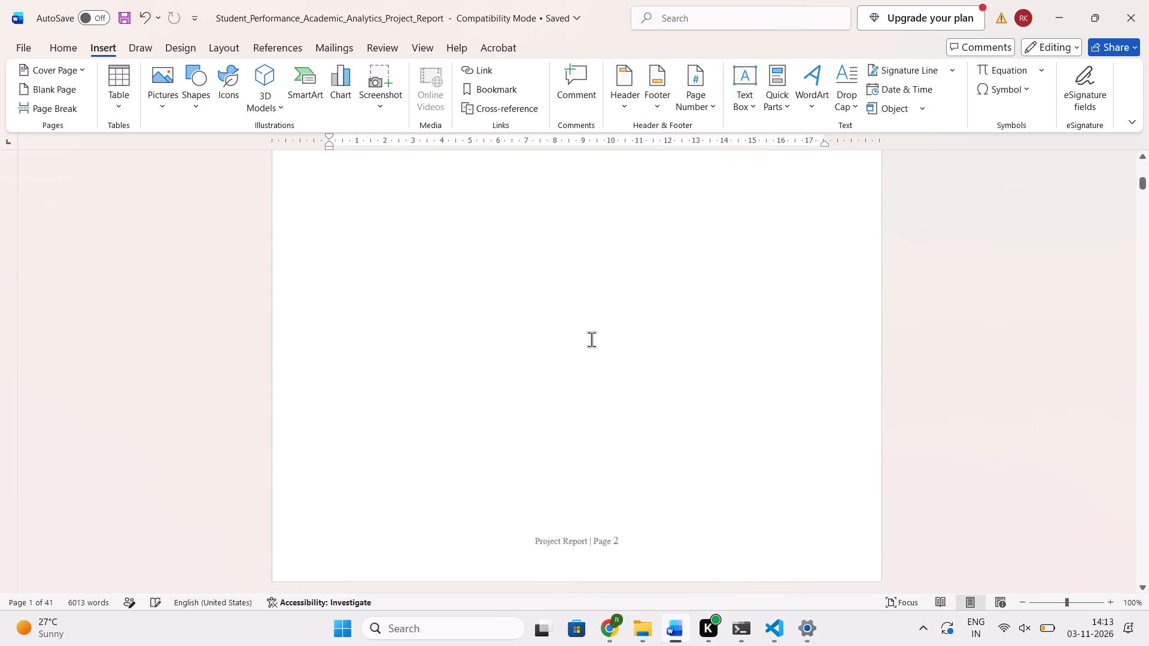
pyautogui.scroll(-4, 591, 339)
pyautogui.scroll(1, 591, 339)
pyautogui.scroll(-2, 591, 339)
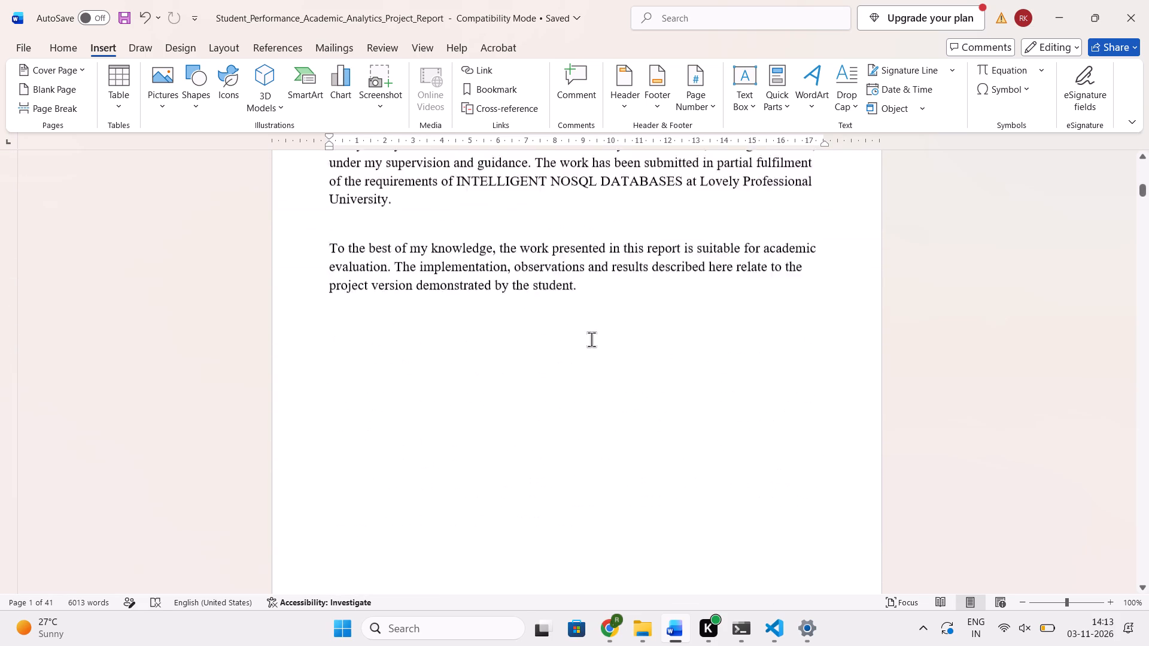
pyautogui.scroll(-2, 591, 339)
pyautogui.scroll(4, 591, 339)
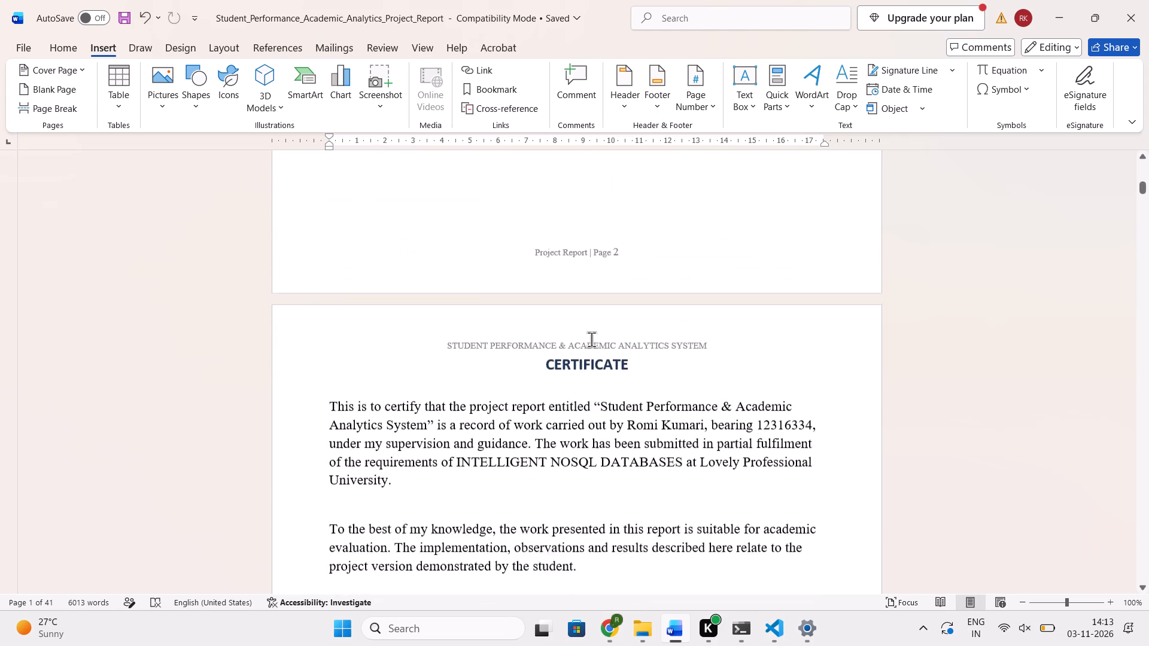
pyautogui.scroll(1, 591, 339)
pyautogui.click(366, 254)
pyautogui.click(386, 260)
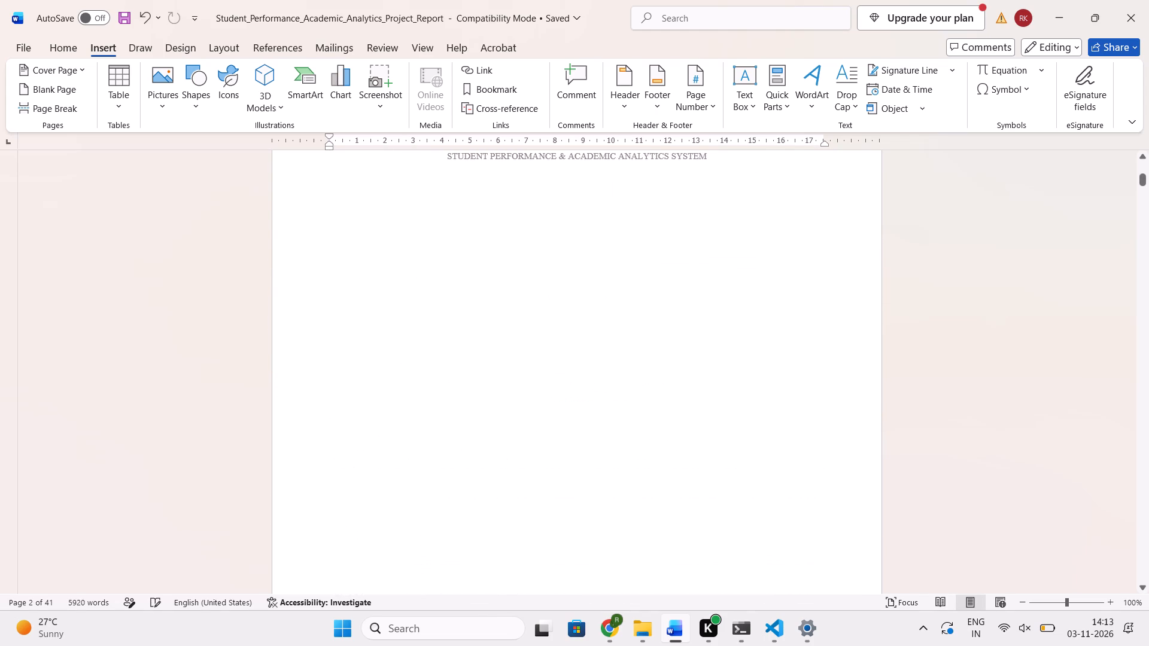
pyautogui.scroll(-4, 386, 260)
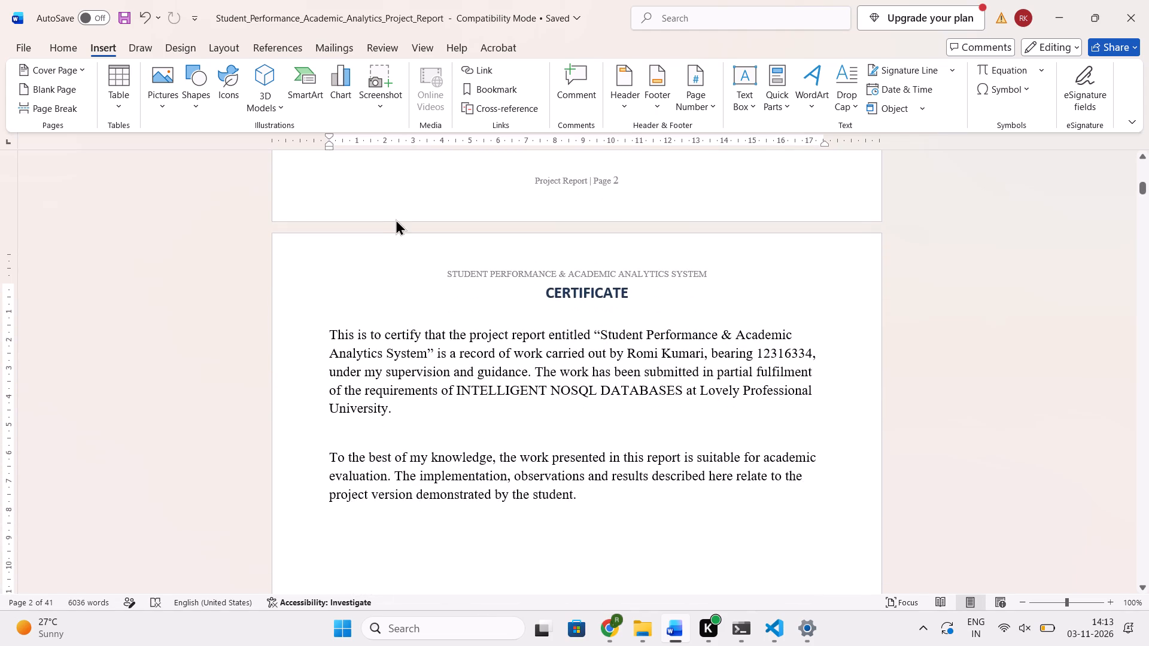
pyautogui.scroll(1, 396, 172)
pyautogui.click(409, 191)
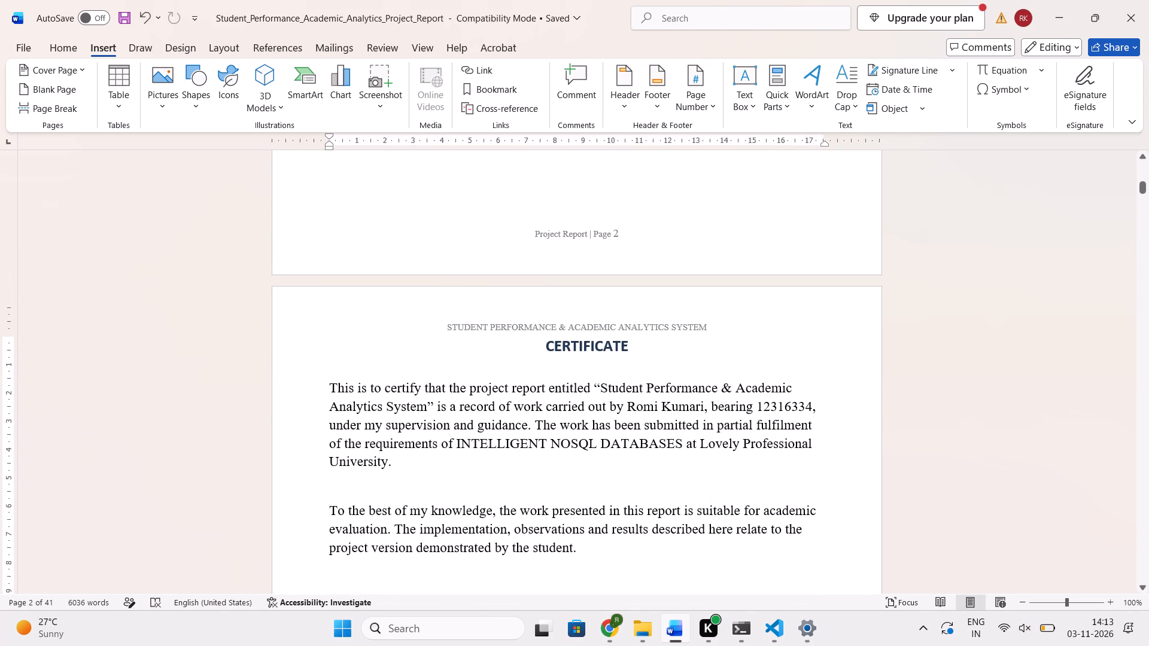
pyautogui.click(444, 343)
pyautogui.press('BackSpace')
pyautogui.press('BackSpace')
pyautogui.press('BackSpace')
pyautogui.press('BackSpace')
pyautogui.press('BackSpace')
pyautogui.press('BackSpace')
pyautogui.press('BackSpace')
pyautogui.press('BackSpace')
pyautogui.press('BackSpace')
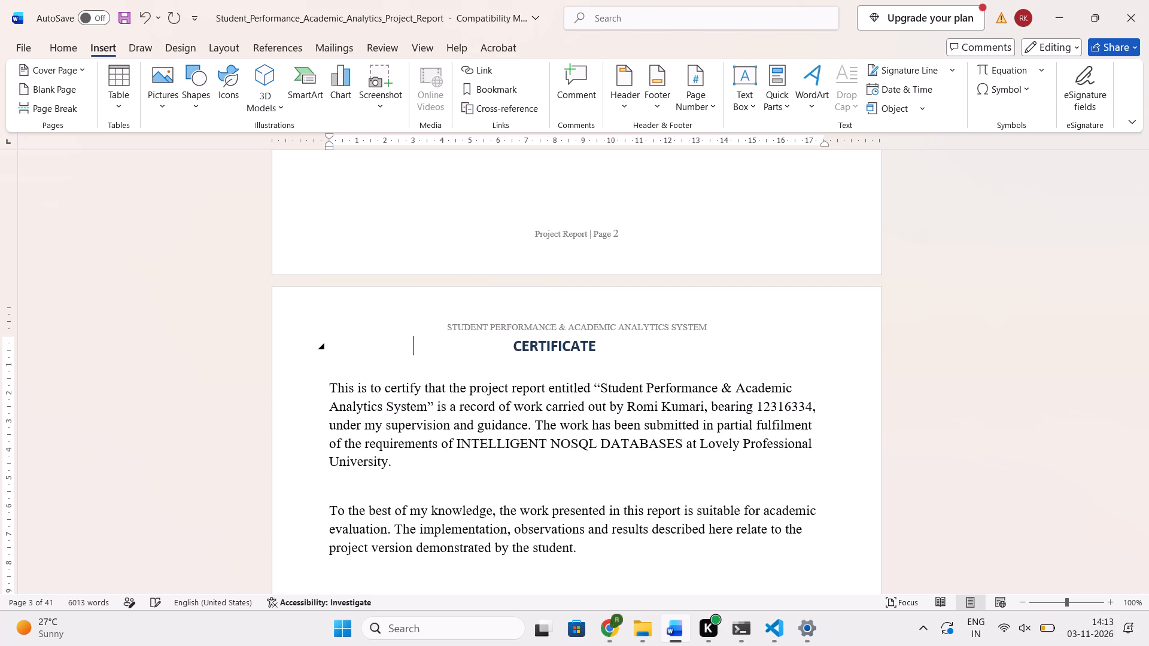
pyautogui.press('BackSpace')
pyautogui.press('BackSpace')
pyautogui.press('BackSpace')
pyautogui.press('BackSpace')
pyautogui.press('BackSpace')
pyautogui.press('BackSpace')
pyautogui.press('BackSpace')
pyautogui.press('BackSpace')
pyautogui.press('BackSpace')
pyautogui.press('BackSpace')
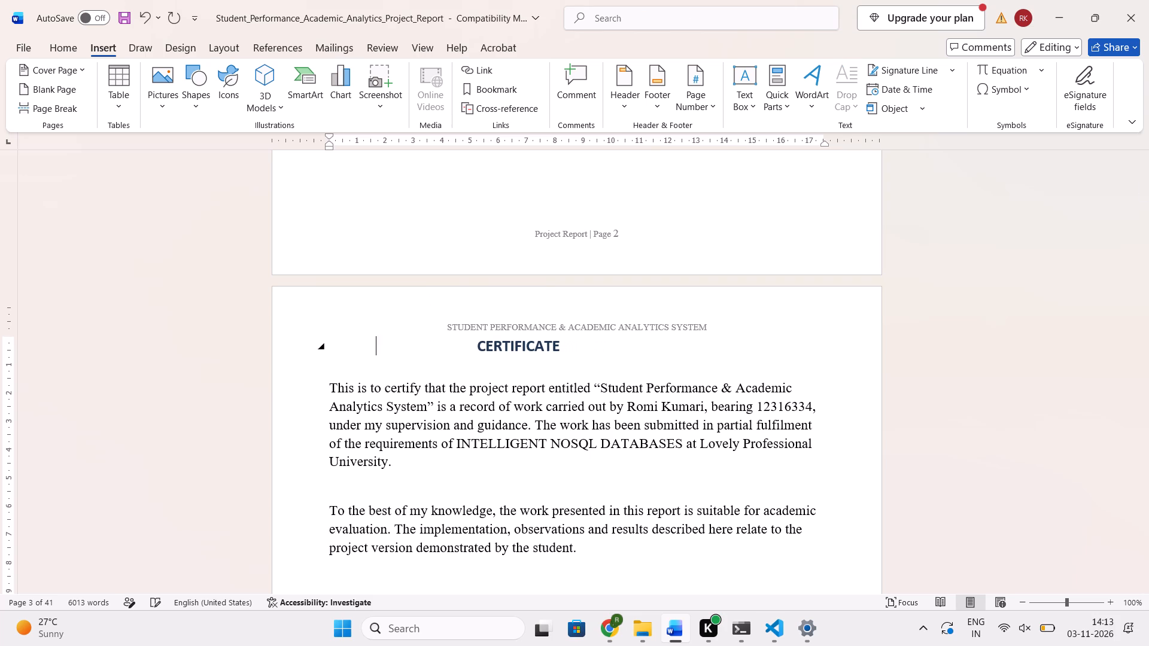
pyautogui.press('BackSpace')
pyautogui.press('BackSpace')
pyautogui.press('BackSpace')
pyautogui.press('BackSpace')
pyautogui.press('BackSpace')
pyautogui.press('BackSpace')
pyautogui.press('BackSpace')
pyautogui.press('BackSpace')
pyautogui.press('BackSpace')
pyautogui.press('BackSpace')
pyautogui.press('BackSpace')
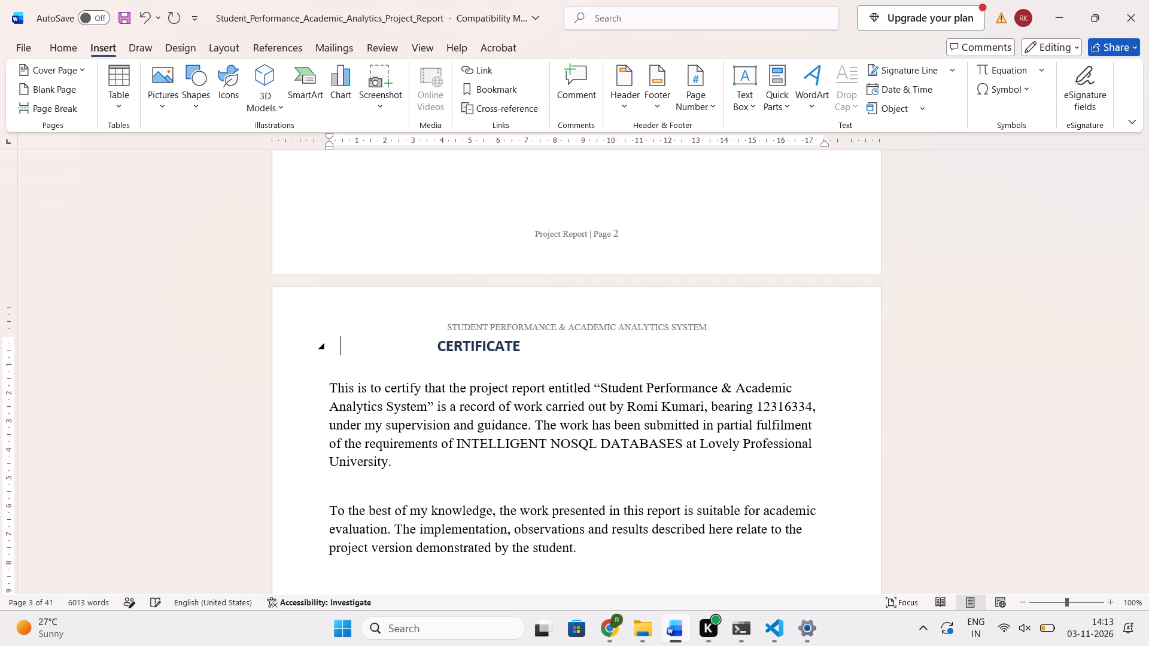
pyautogui.press('BackSpace')
pyautogui.press('BackSpace')
pyautogui.press('BackSpace')
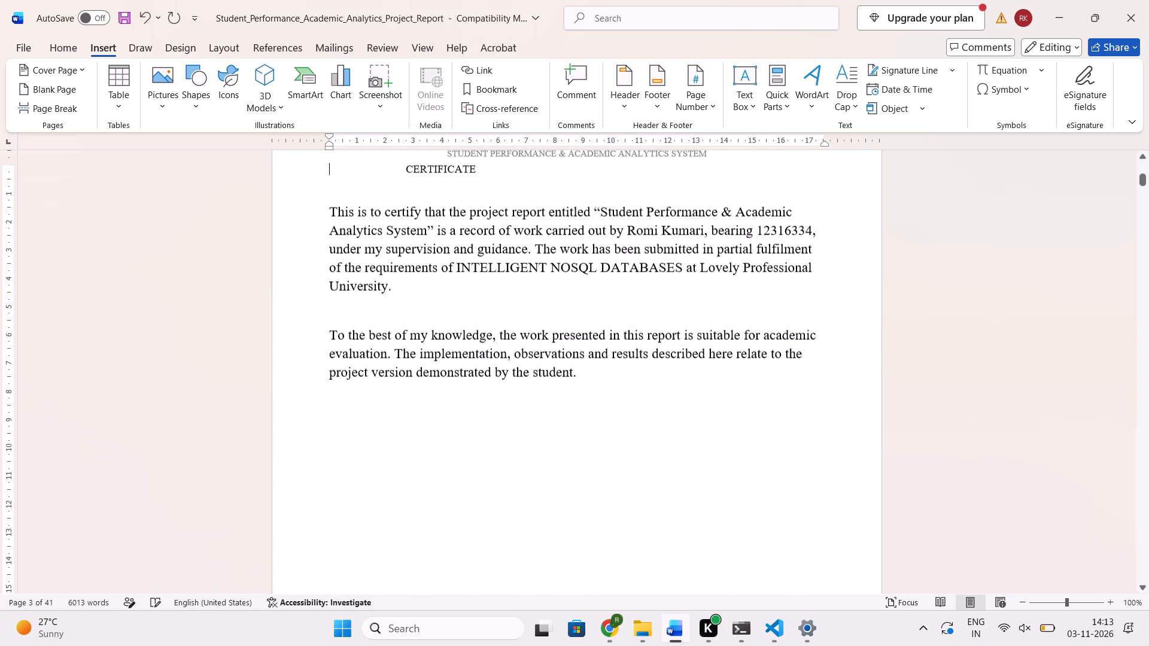
# Insert spaces before the CERTIFICATE heading to bring it back to the middle of the line under the page header.
pyautogui.scroll(1, 444, 343)
pyautogui.click(444, 343)
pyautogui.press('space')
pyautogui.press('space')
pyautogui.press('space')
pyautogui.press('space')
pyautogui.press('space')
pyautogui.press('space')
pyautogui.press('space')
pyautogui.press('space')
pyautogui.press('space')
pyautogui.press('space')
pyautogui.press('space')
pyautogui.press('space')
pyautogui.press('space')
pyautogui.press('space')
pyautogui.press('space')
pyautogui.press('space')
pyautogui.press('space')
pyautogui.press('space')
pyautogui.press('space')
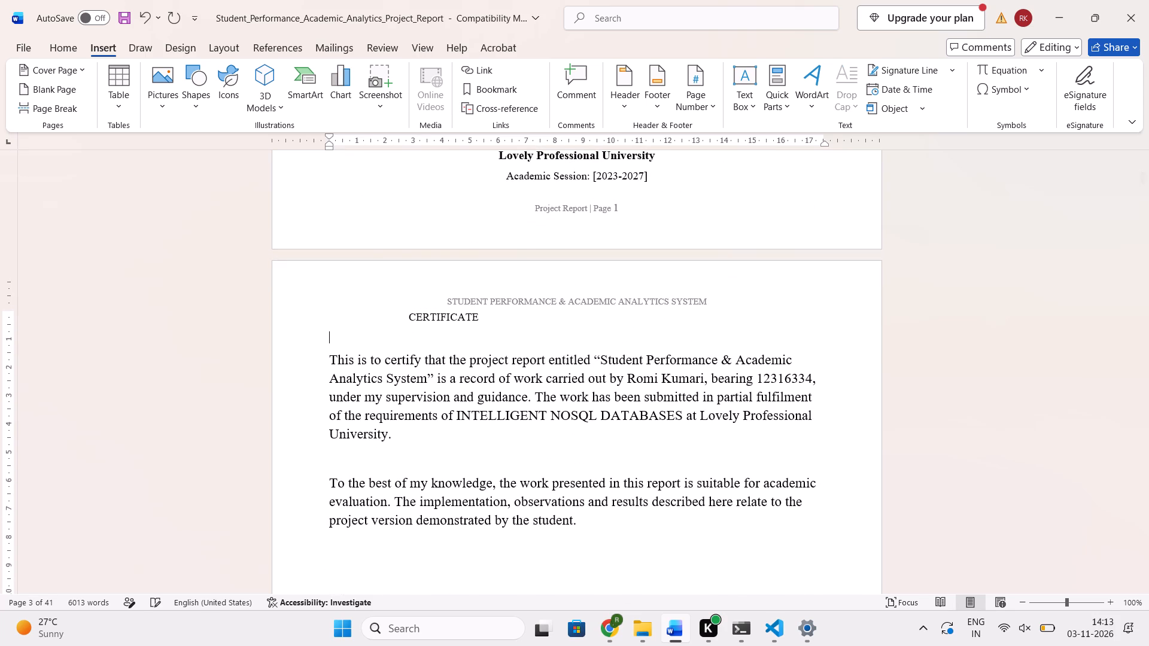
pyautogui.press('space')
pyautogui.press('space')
pyautogui.press('Up')
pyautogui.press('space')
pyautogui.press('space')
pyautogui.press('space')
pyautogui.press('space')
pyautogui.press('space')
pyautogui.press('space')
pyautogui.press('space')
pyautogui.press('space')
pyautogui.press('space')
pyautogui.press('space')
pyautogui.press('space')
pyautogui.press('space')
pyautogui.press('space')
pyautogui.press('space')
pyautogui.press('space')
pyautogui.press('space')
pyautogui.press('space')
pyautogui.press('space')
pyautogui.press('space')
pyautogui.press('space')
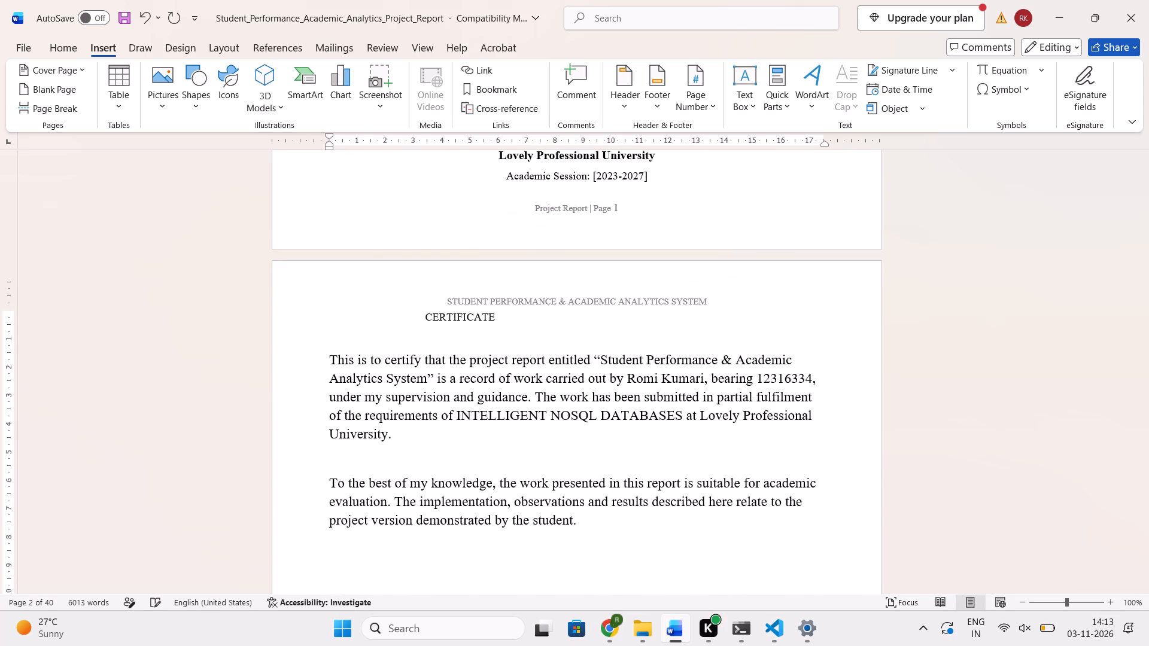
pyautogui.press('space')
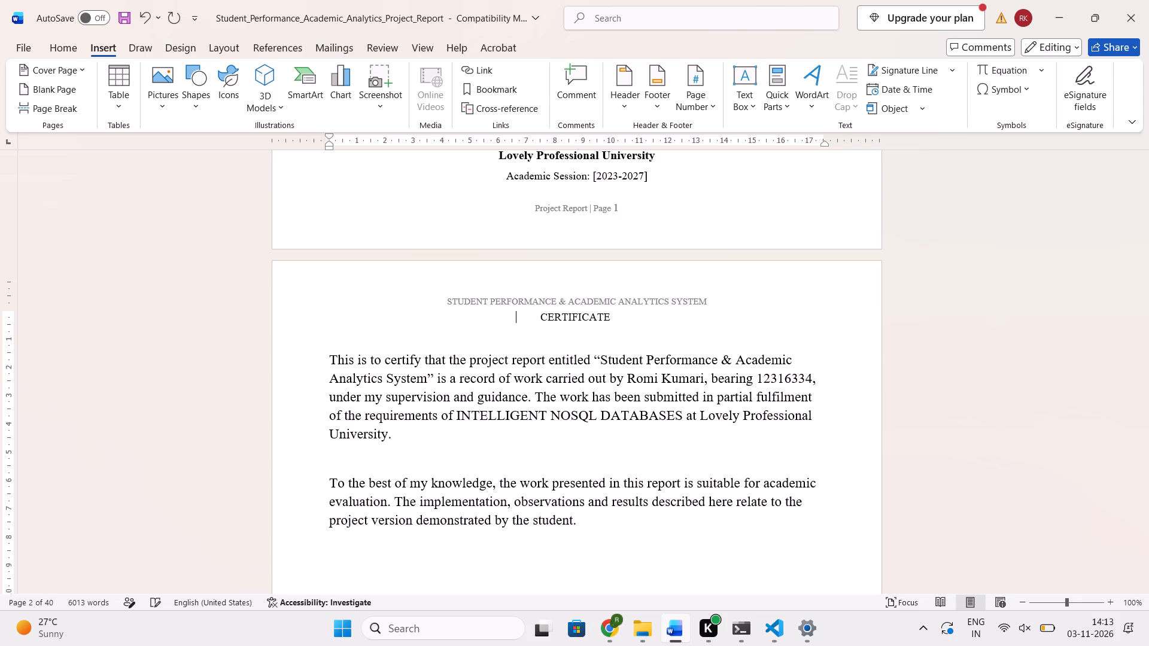
pyautogui.press('BackSpace')
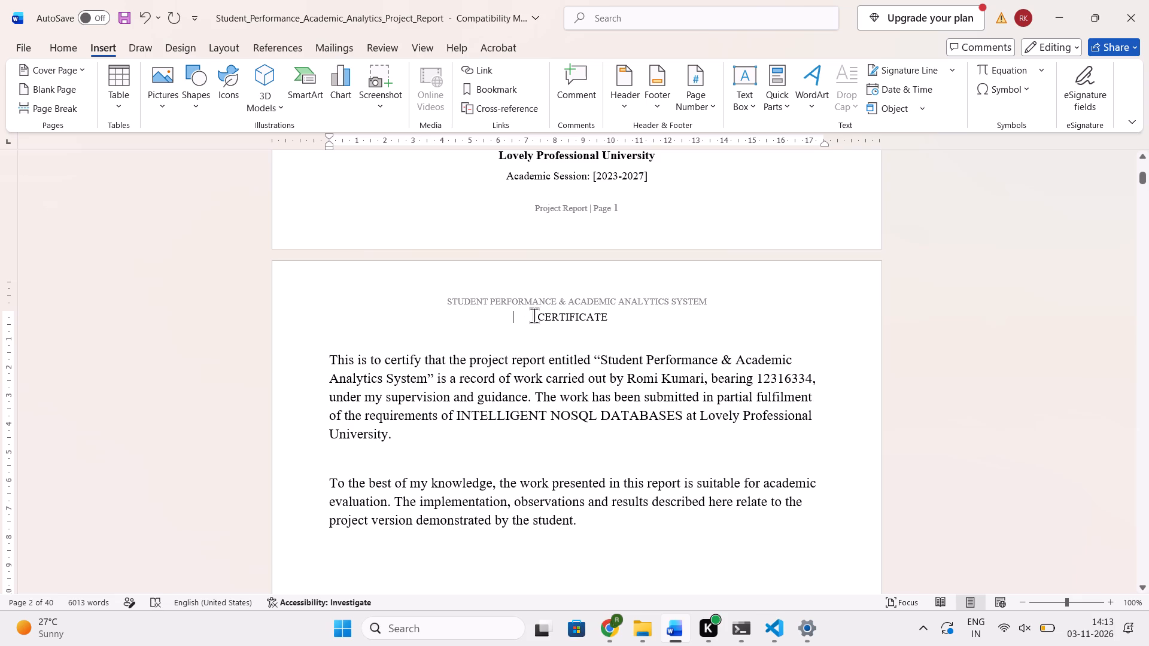
pyautogui.press('BackSpace')
pyautogui.press('BackSpace')
# Format the CERTIFICATE heading as 16 pt bold text in a darker shade of the dark blue theme colour.
pyautogui.moveTo(535, 316); pyautogui.dragTo(604, 319)
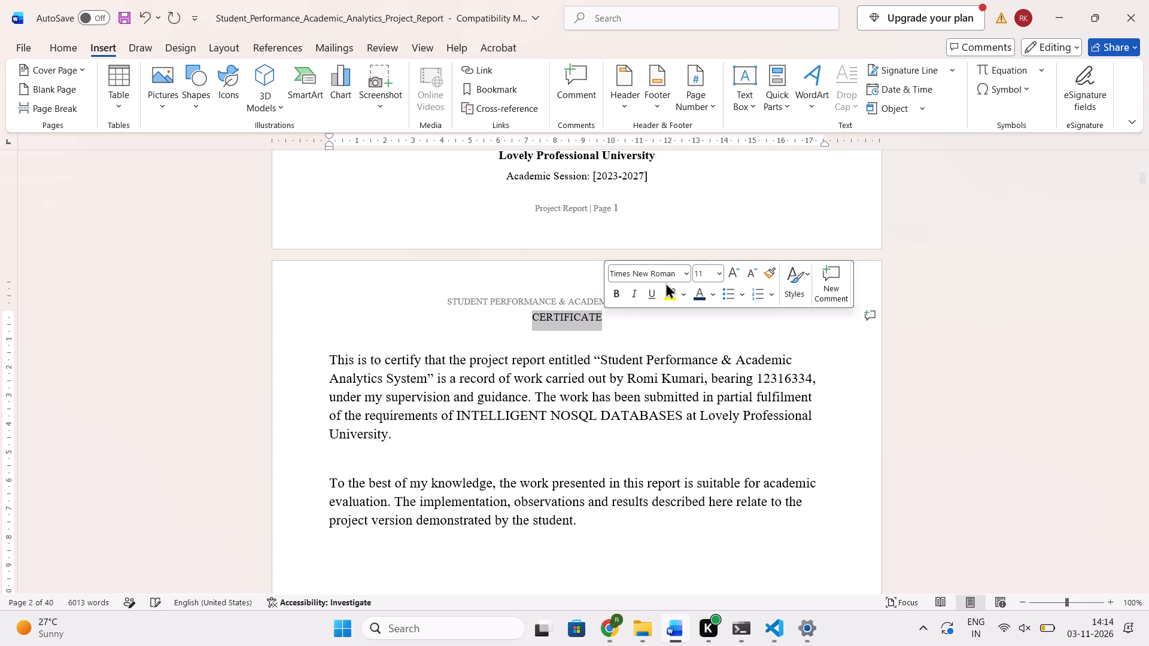
pyautogui.click(721, 270)
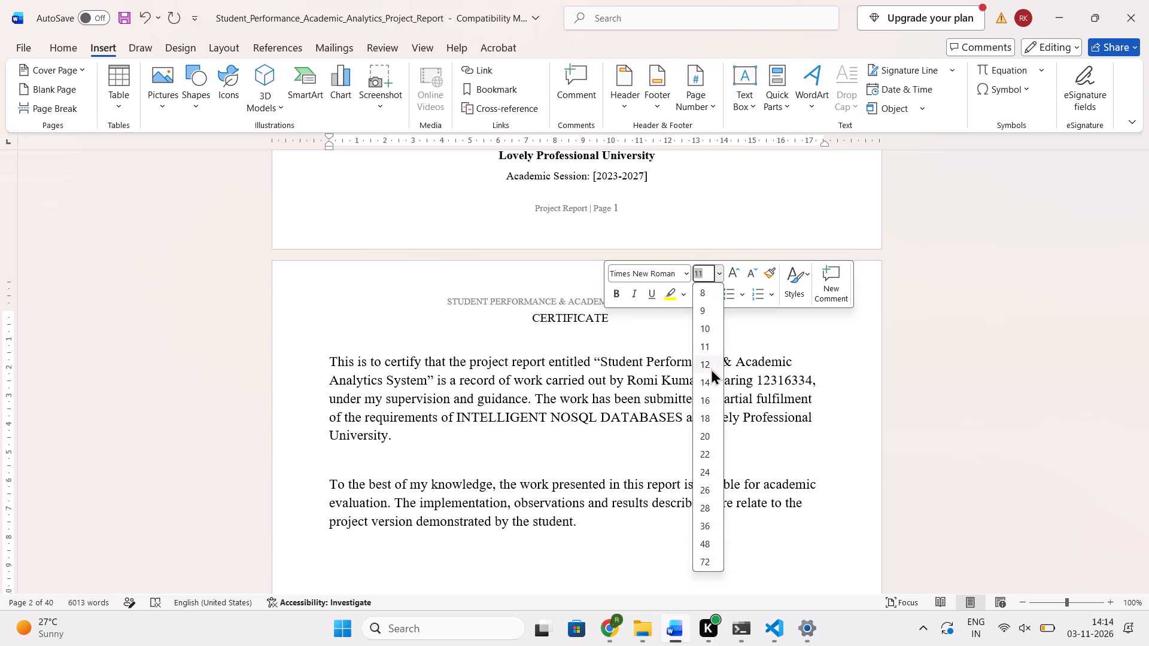
pyautogui.click(709, 376)
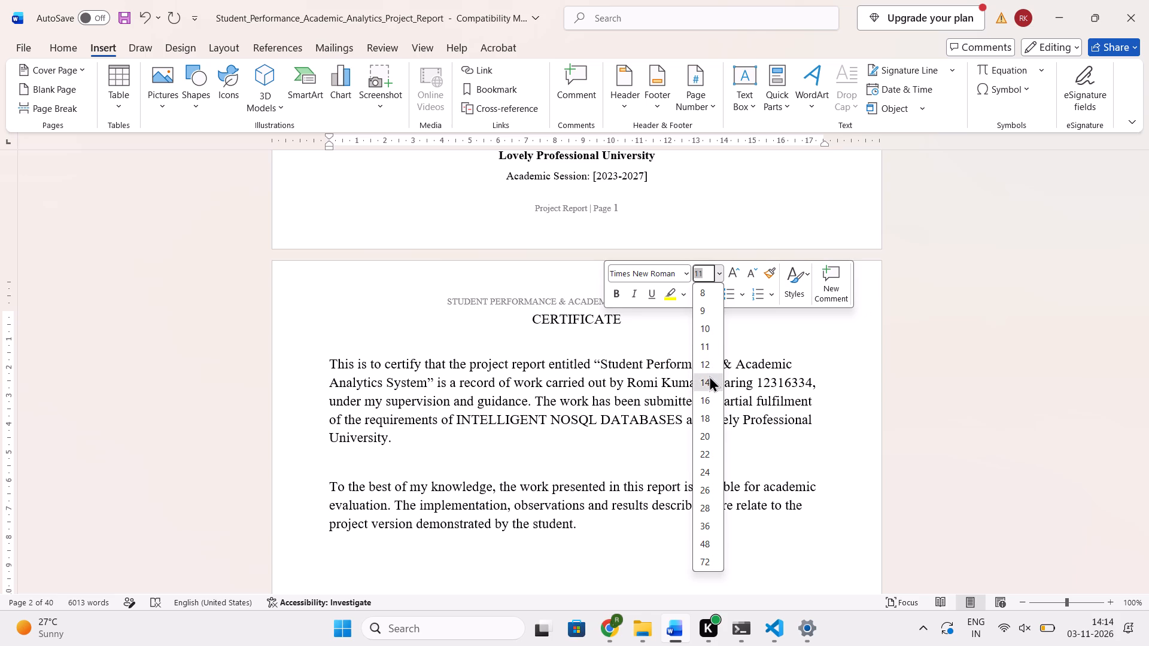
pyautogui.click(610, 292)
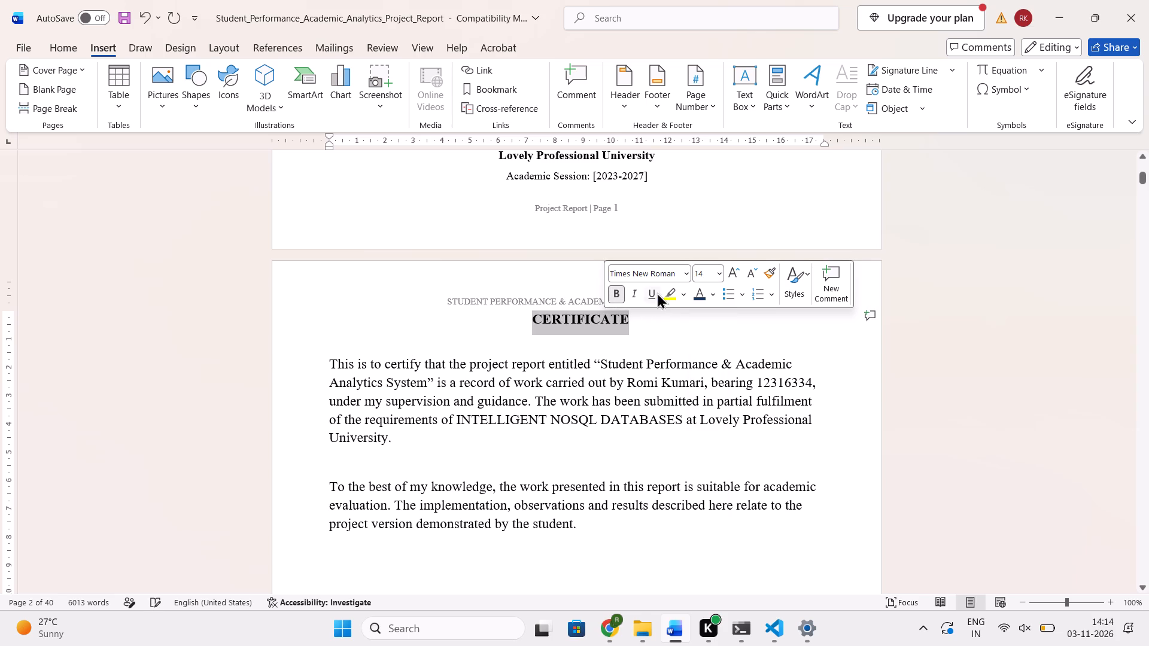
pyautogui.click(715, 287)
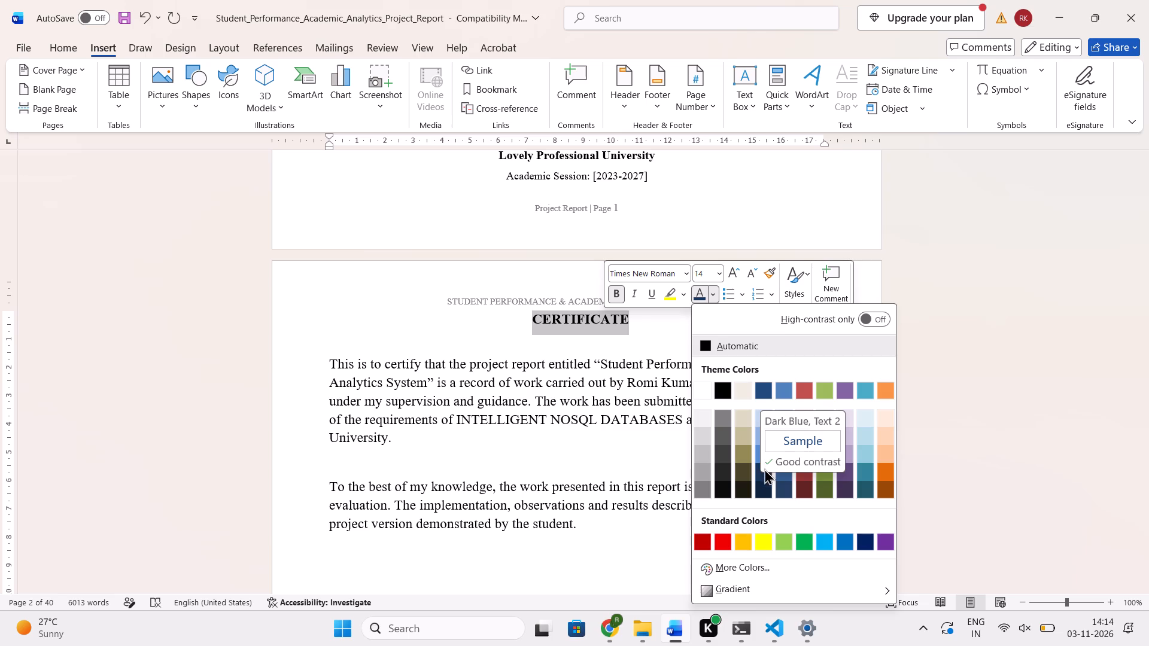
pyautogui.click(789, 380)
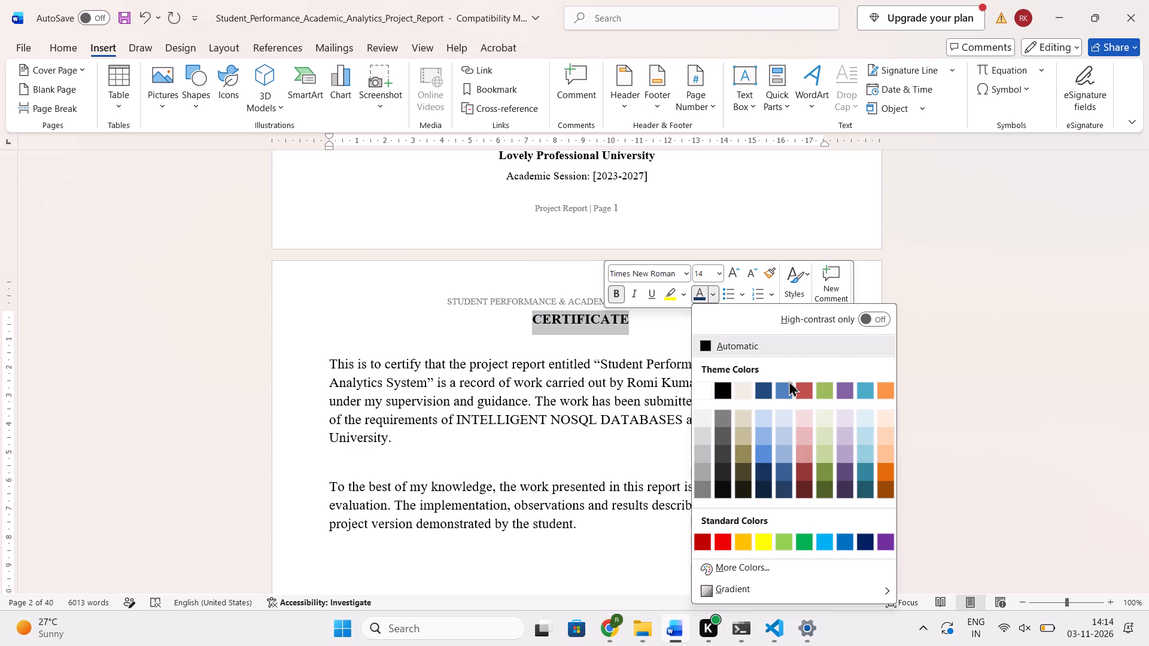
pyautogui.click(787, 390)
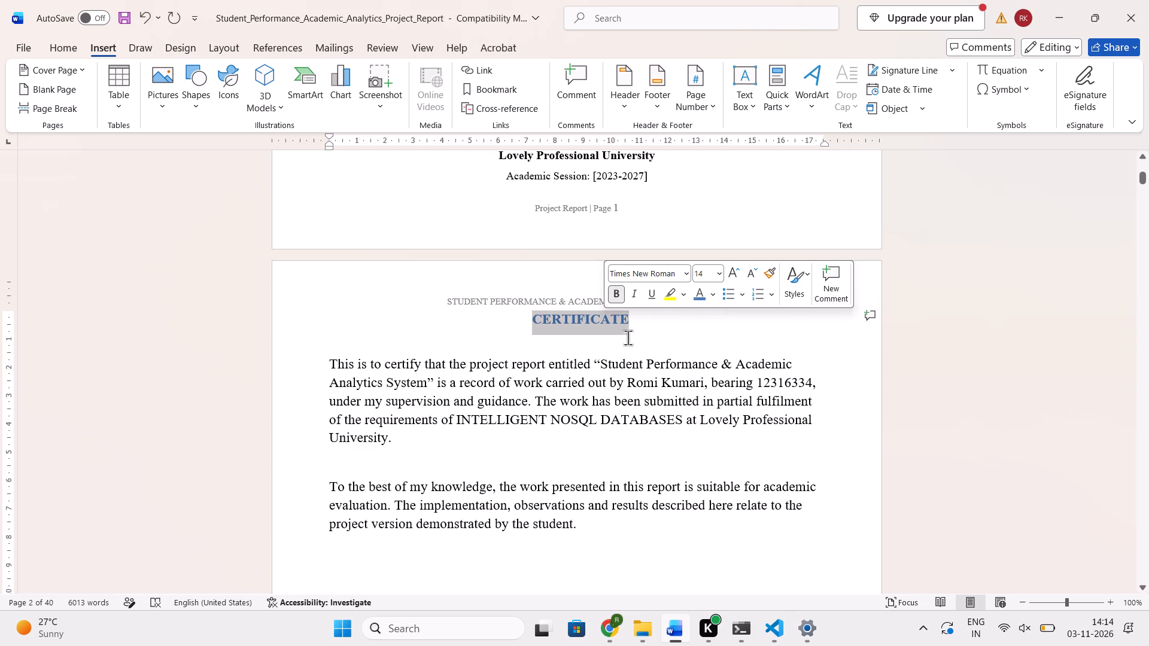
pyautogui.click(712, 295)
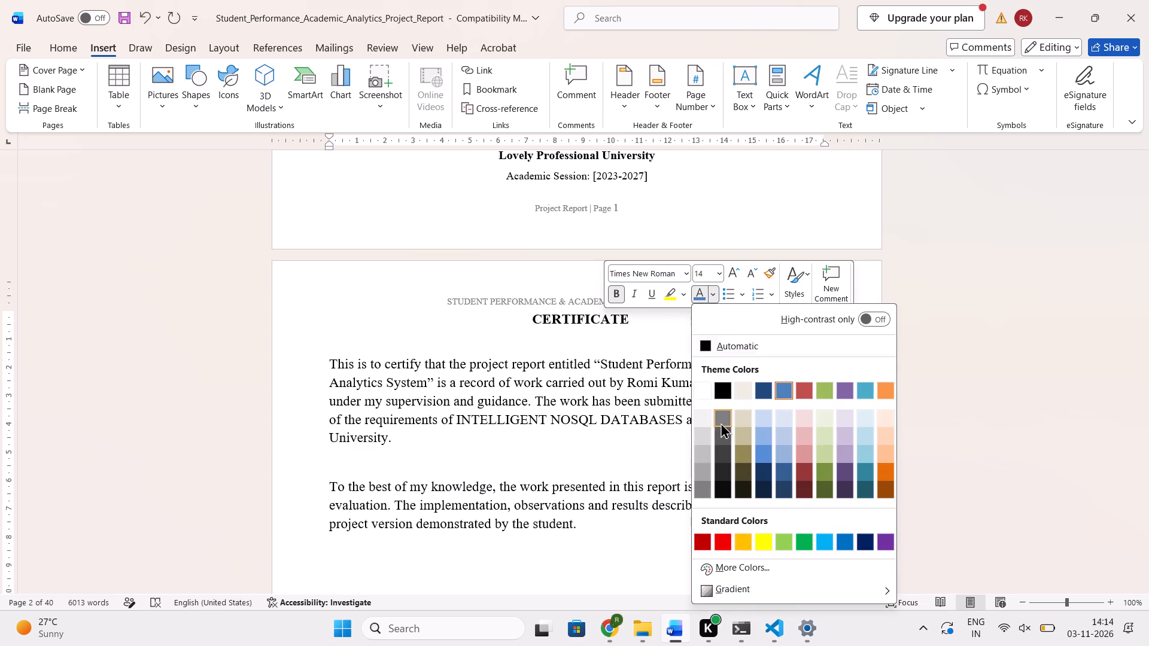
pyautogui.click(762, 468)
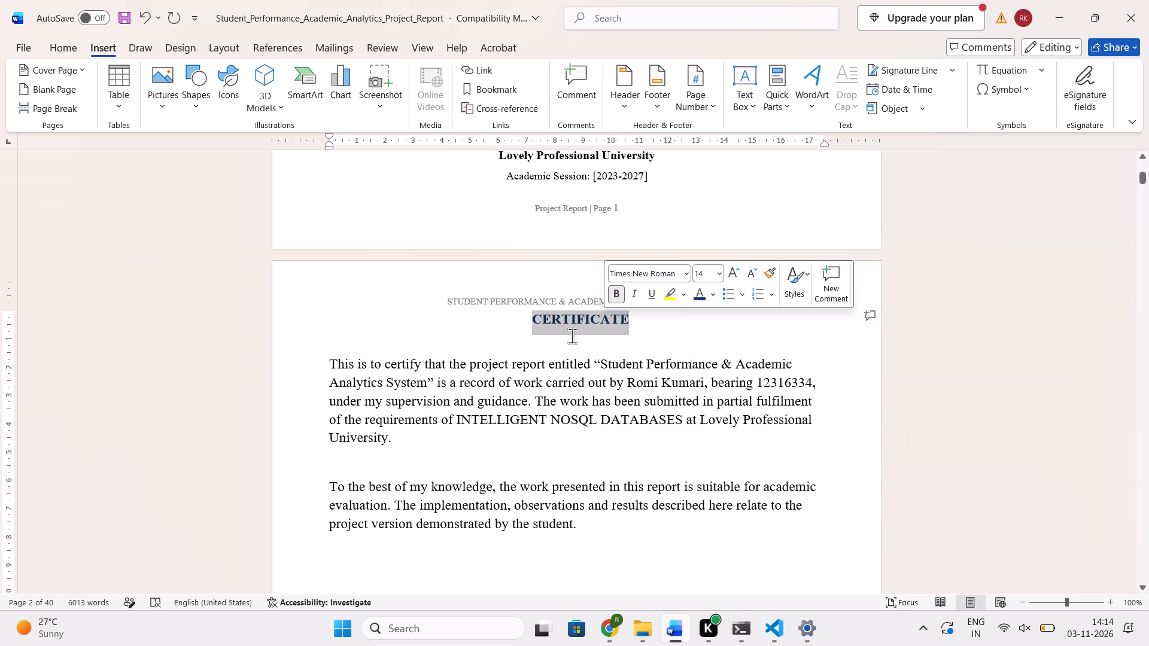
pyautogui.click(718, 270)
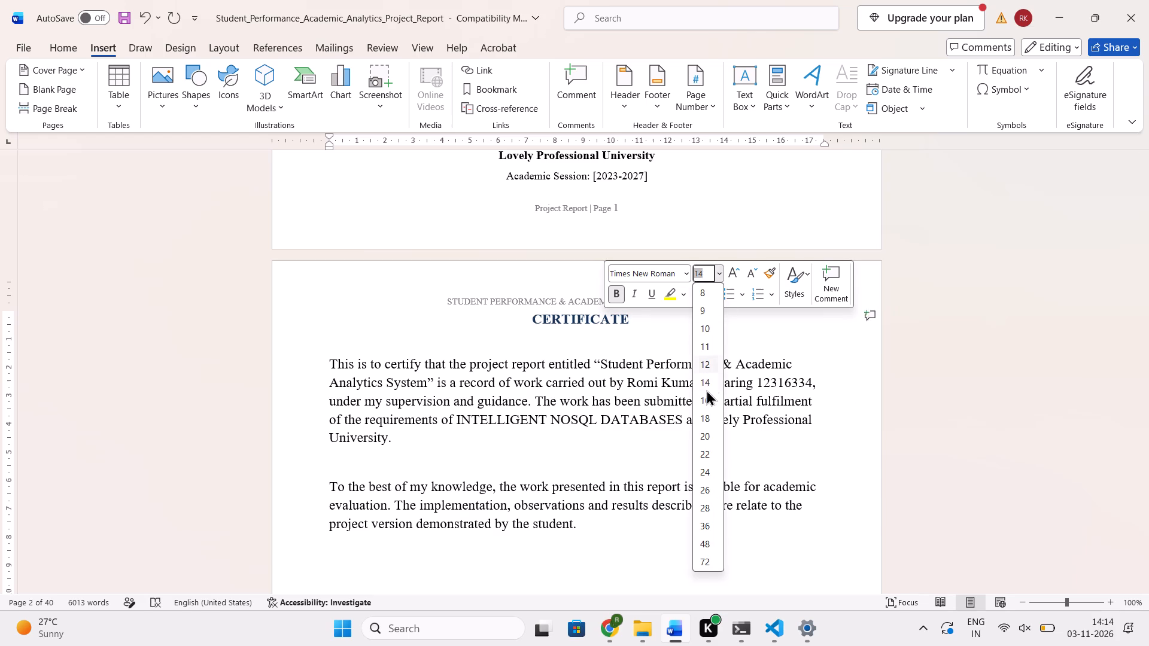
pyautogui.click(706, 399)
pyautogui.click(525, 344)
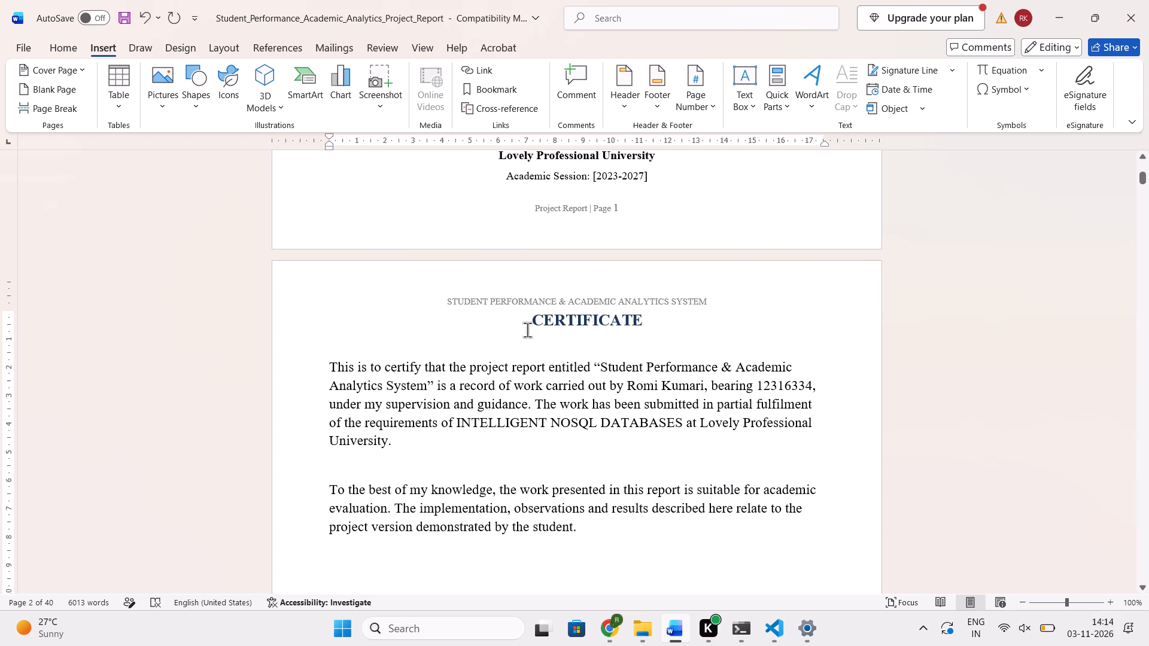
# Remove a few spaces before the enlarged CERTIFICATE heading to centre it on the page, and save the document.
pyautogui.click(527, 330)
pyautogui.press('BackSpace')
pyautogui.press('BackSpace')
pyautogui.press('BackSpace')
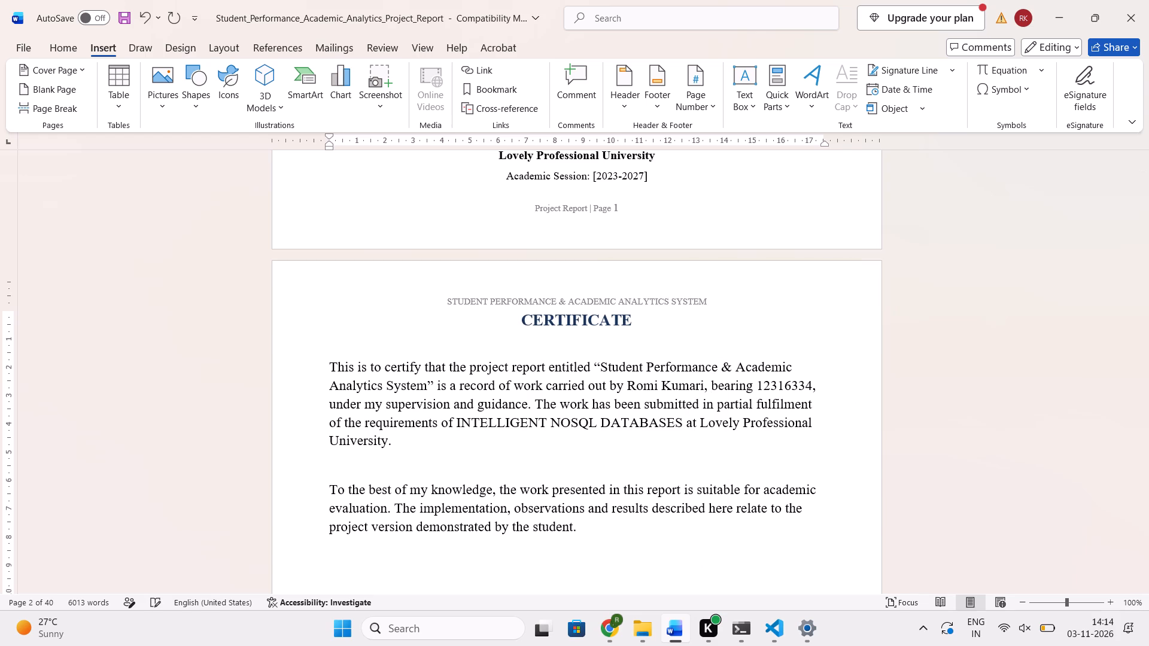
pyautogui.press('BackSpace')
pyautogui.scroll(-7, 527, 330)
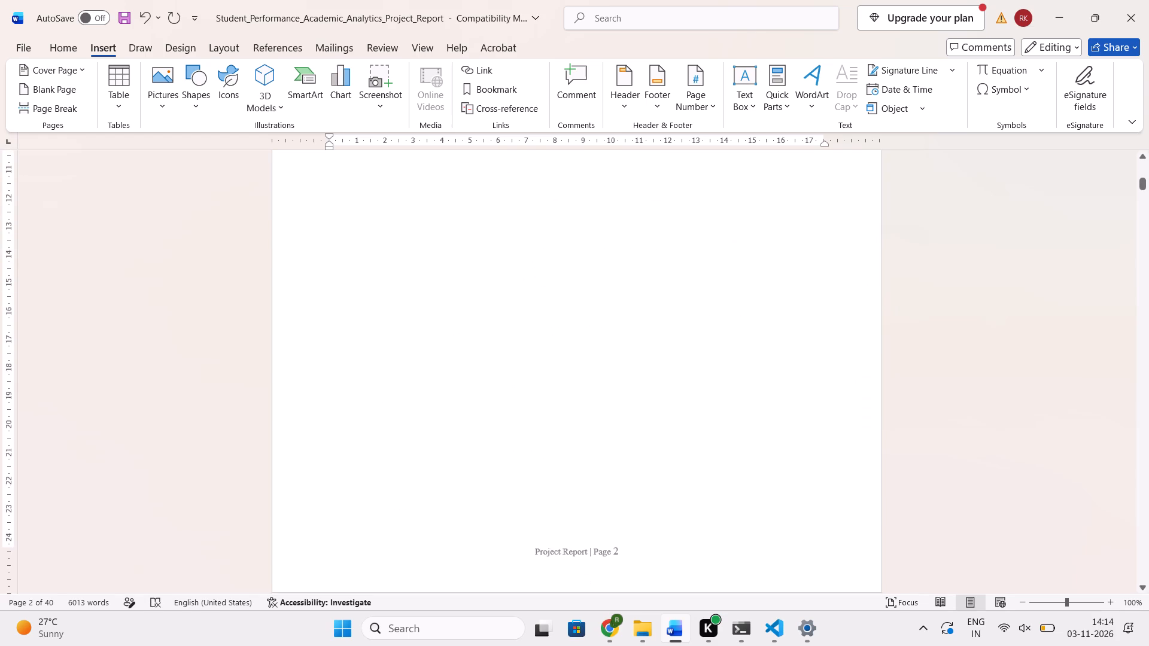
pyautogui.hotkey('ctrl', 's')
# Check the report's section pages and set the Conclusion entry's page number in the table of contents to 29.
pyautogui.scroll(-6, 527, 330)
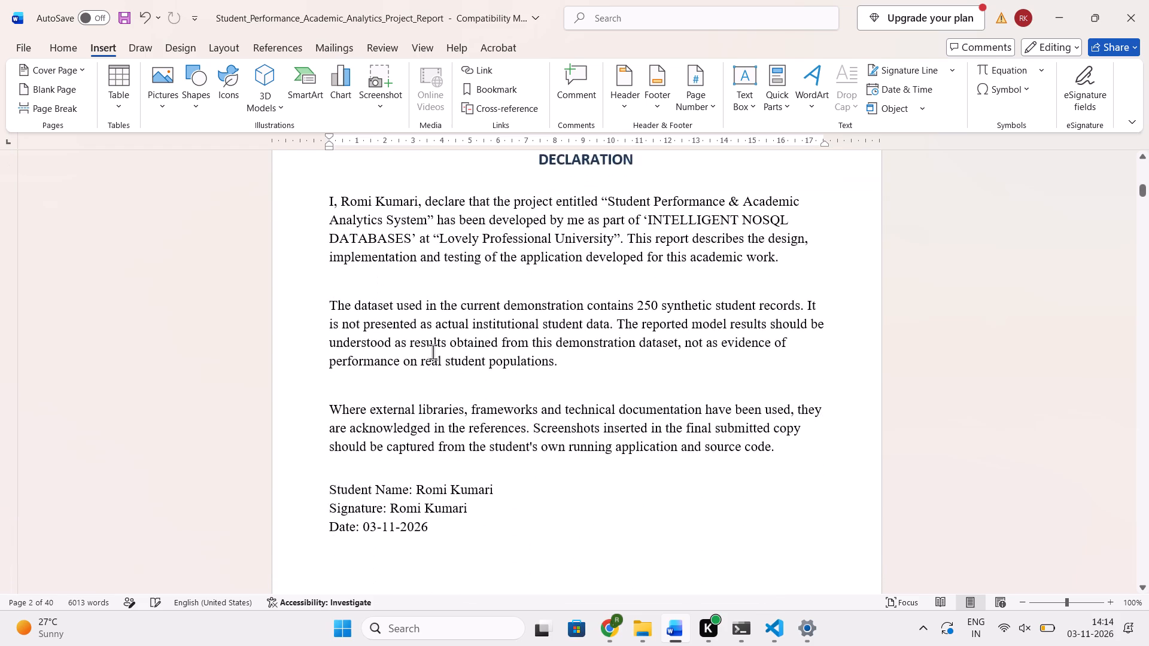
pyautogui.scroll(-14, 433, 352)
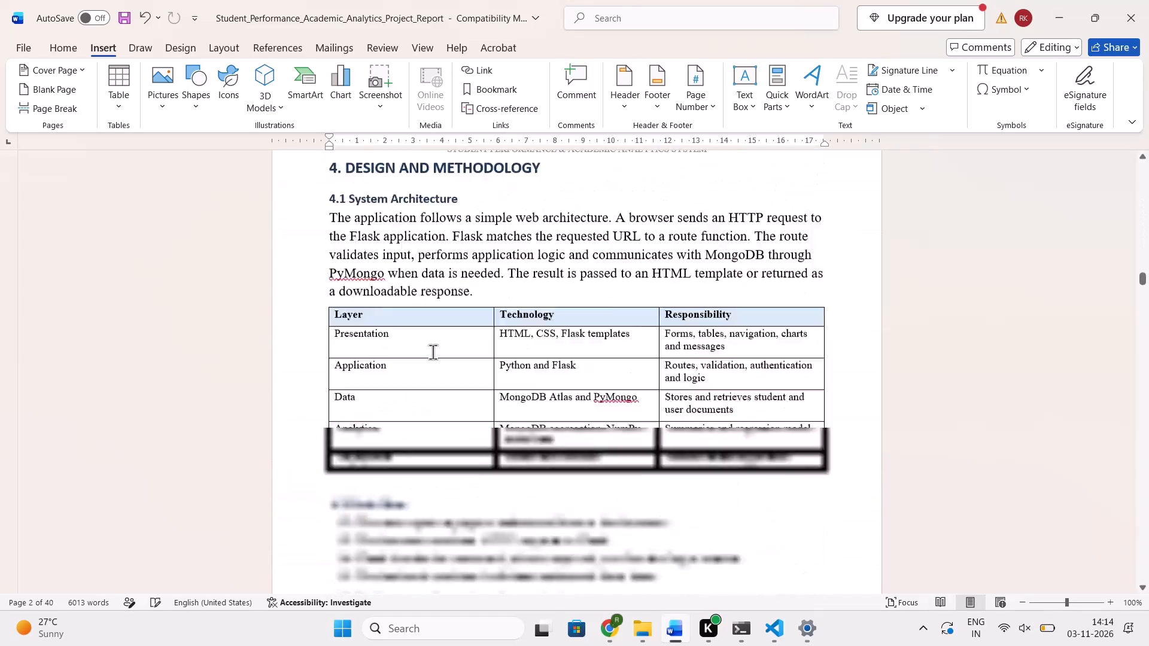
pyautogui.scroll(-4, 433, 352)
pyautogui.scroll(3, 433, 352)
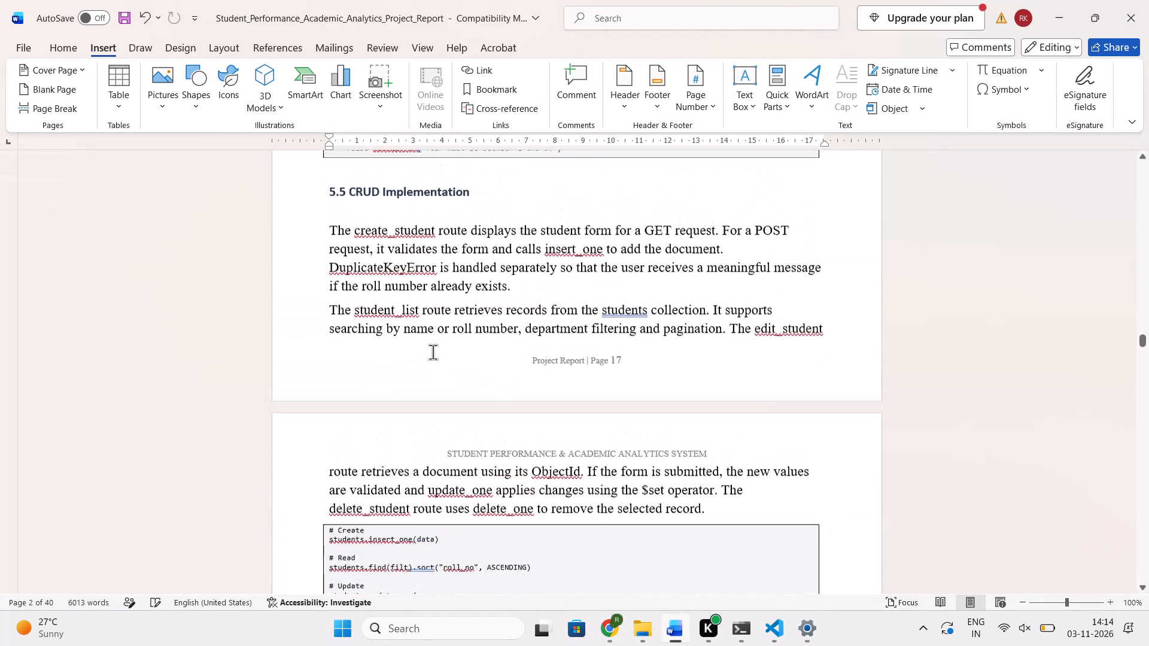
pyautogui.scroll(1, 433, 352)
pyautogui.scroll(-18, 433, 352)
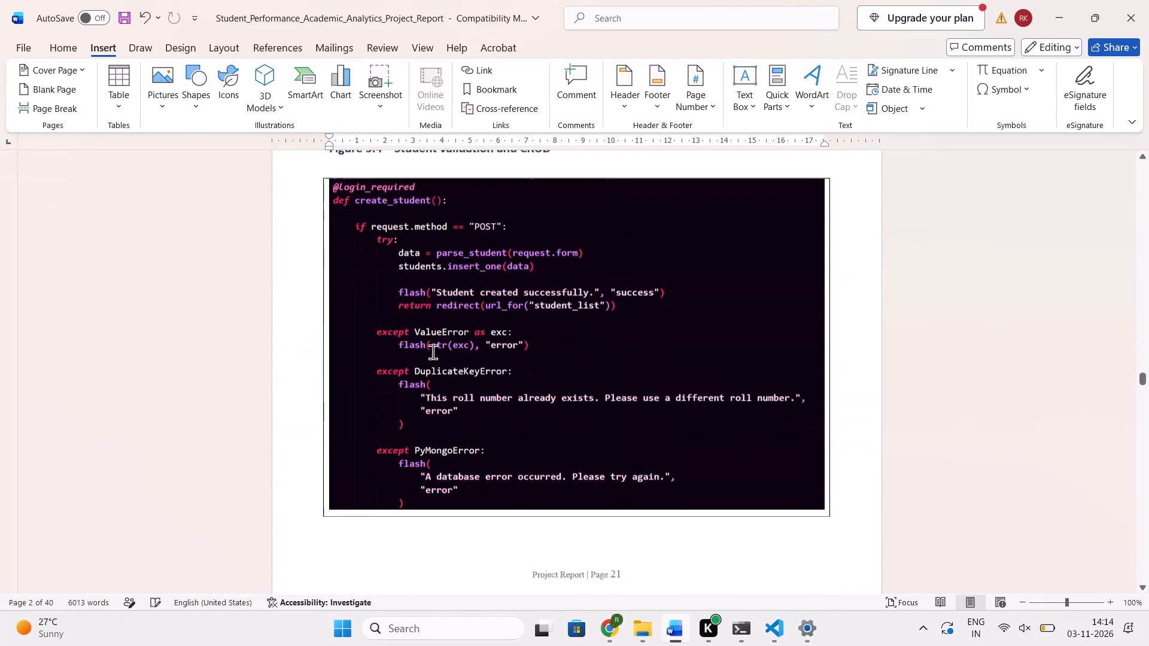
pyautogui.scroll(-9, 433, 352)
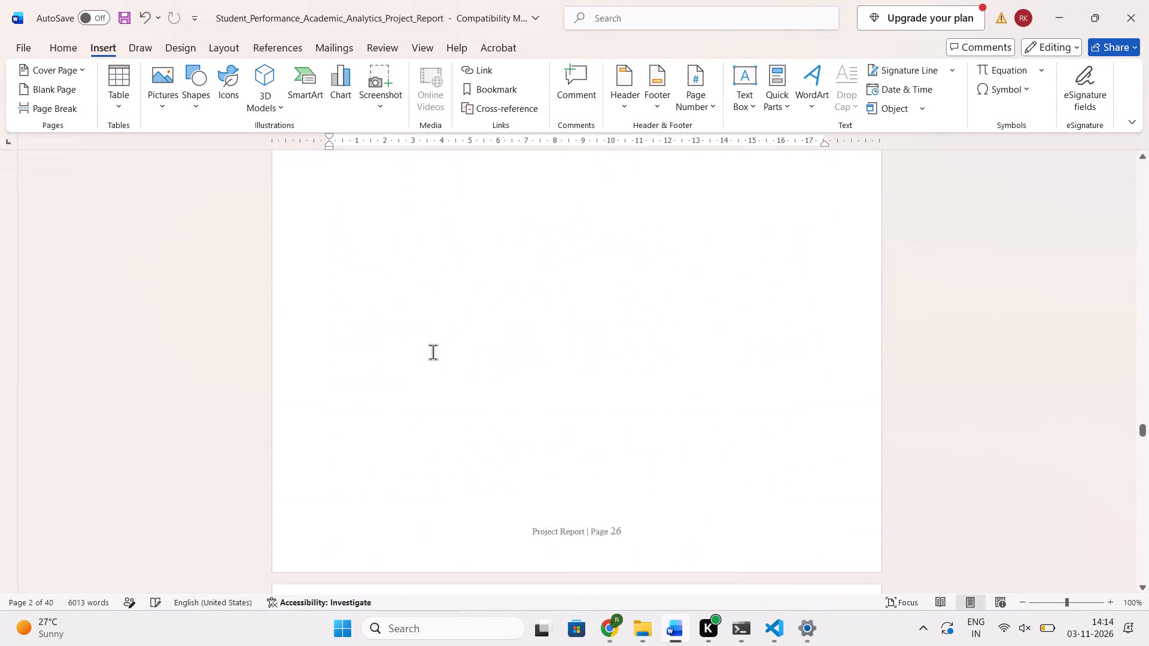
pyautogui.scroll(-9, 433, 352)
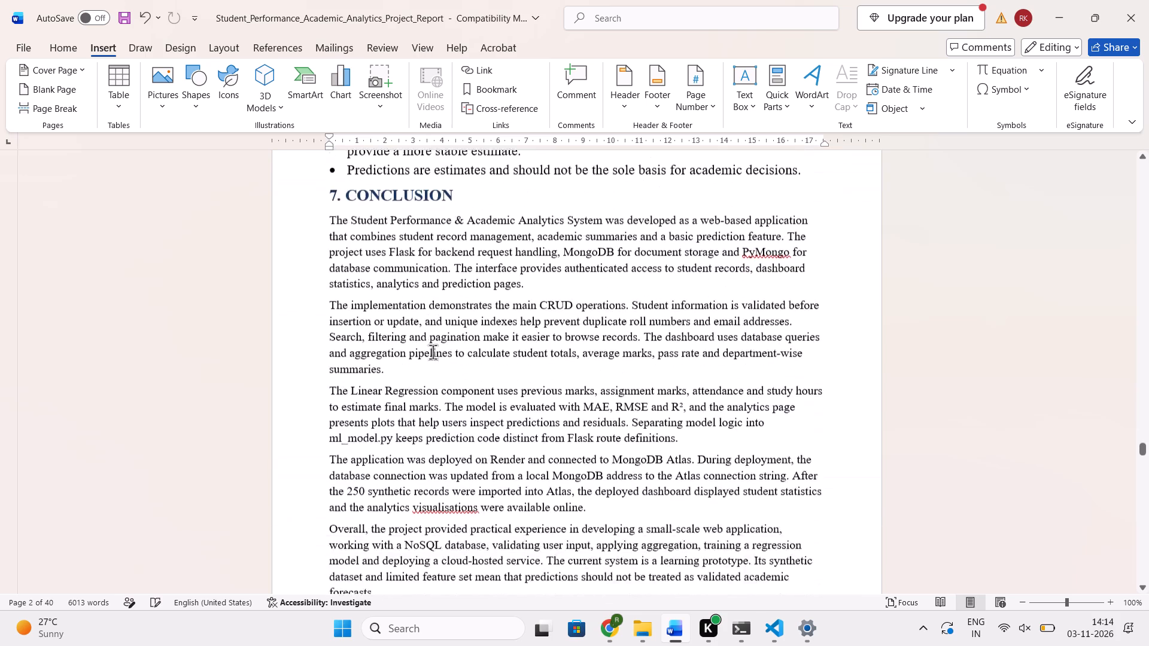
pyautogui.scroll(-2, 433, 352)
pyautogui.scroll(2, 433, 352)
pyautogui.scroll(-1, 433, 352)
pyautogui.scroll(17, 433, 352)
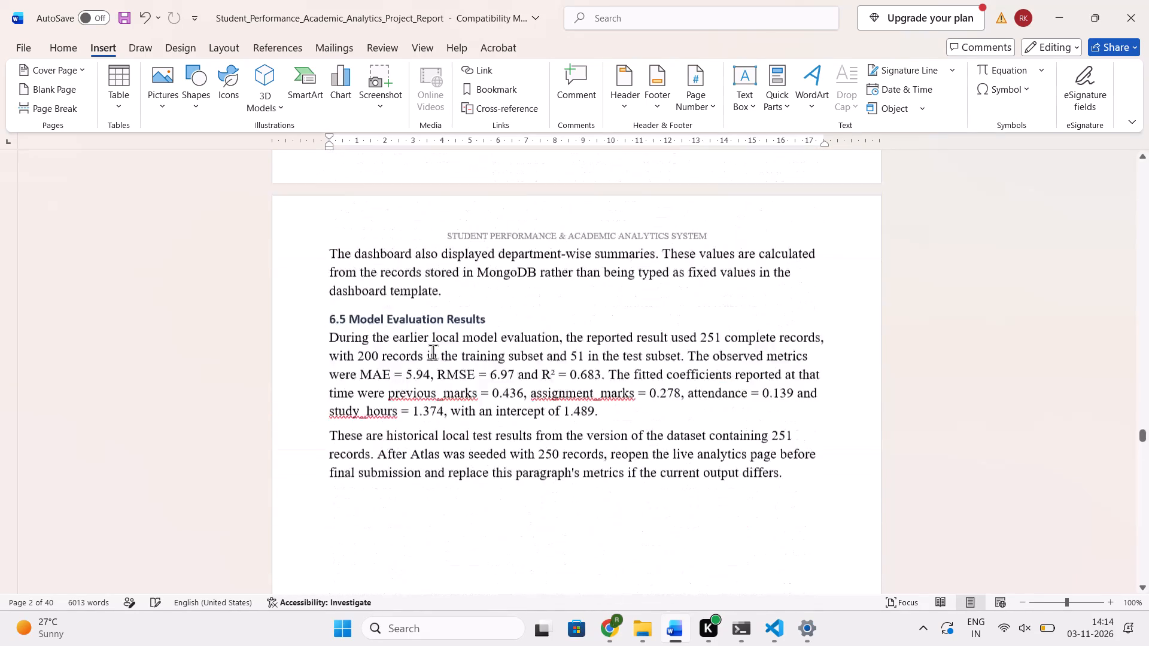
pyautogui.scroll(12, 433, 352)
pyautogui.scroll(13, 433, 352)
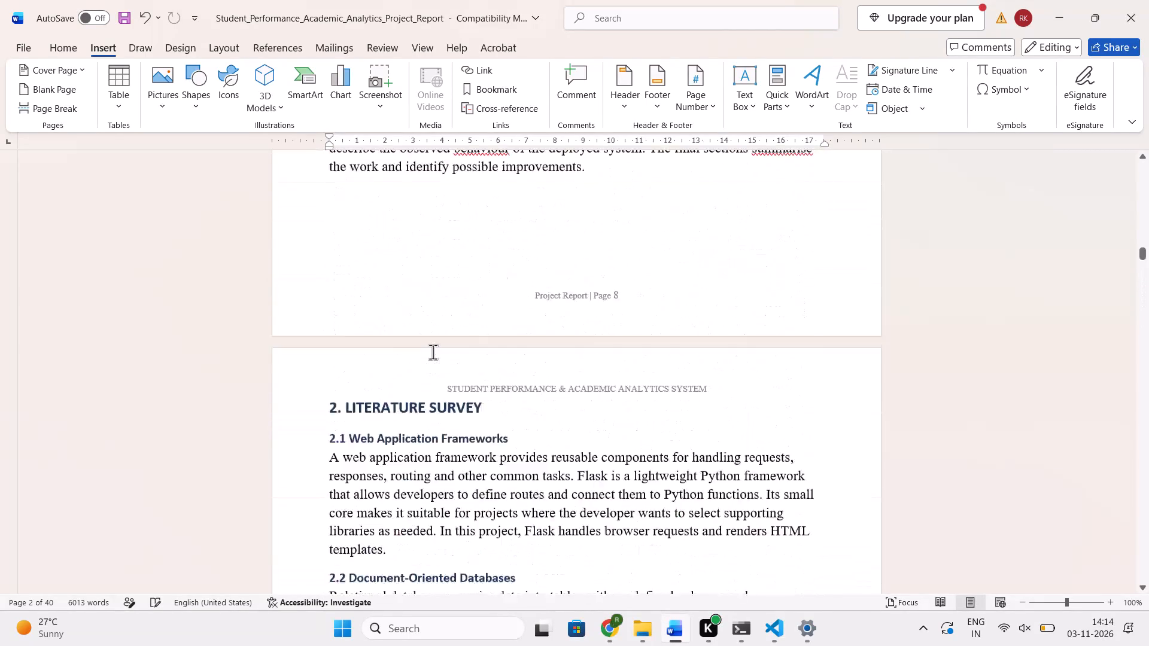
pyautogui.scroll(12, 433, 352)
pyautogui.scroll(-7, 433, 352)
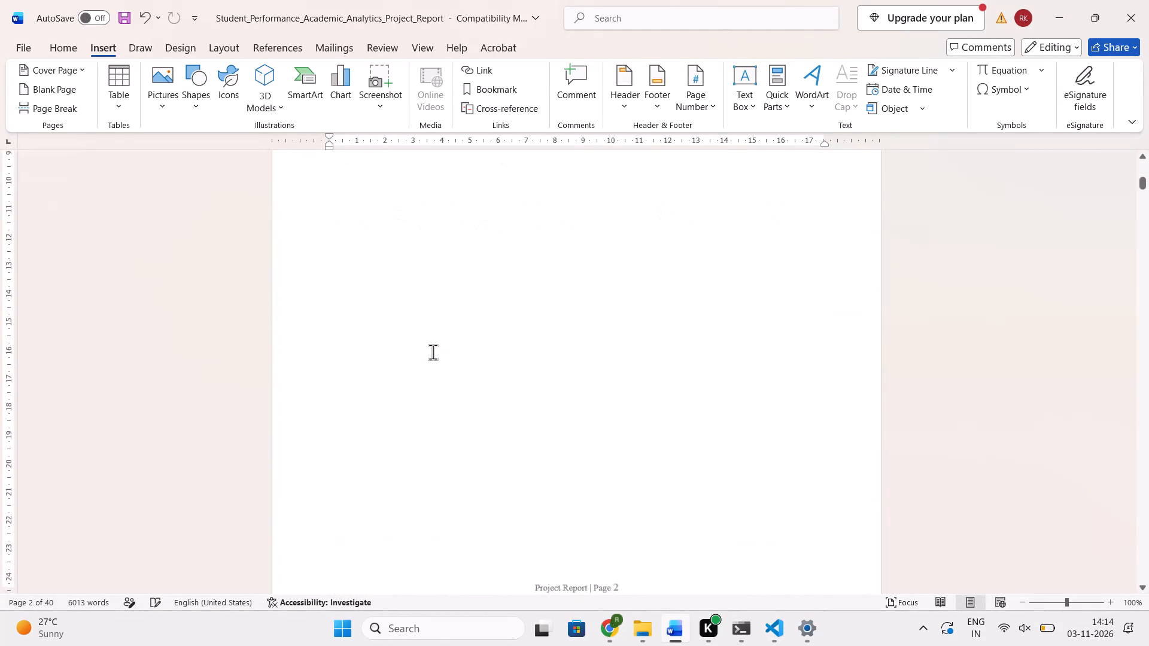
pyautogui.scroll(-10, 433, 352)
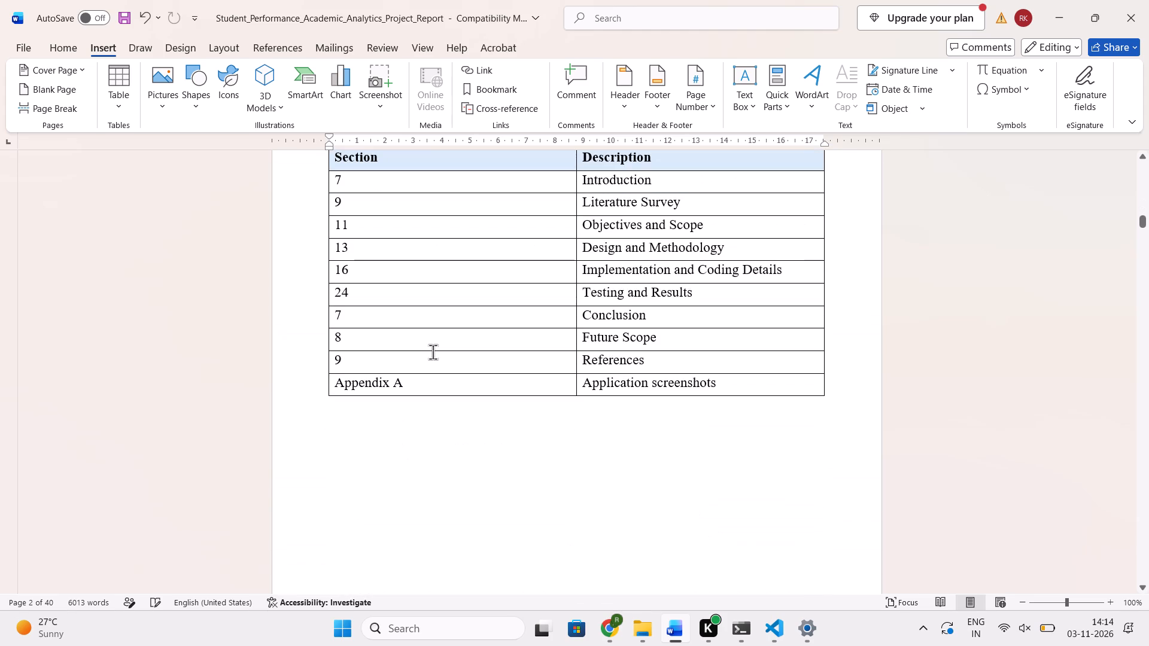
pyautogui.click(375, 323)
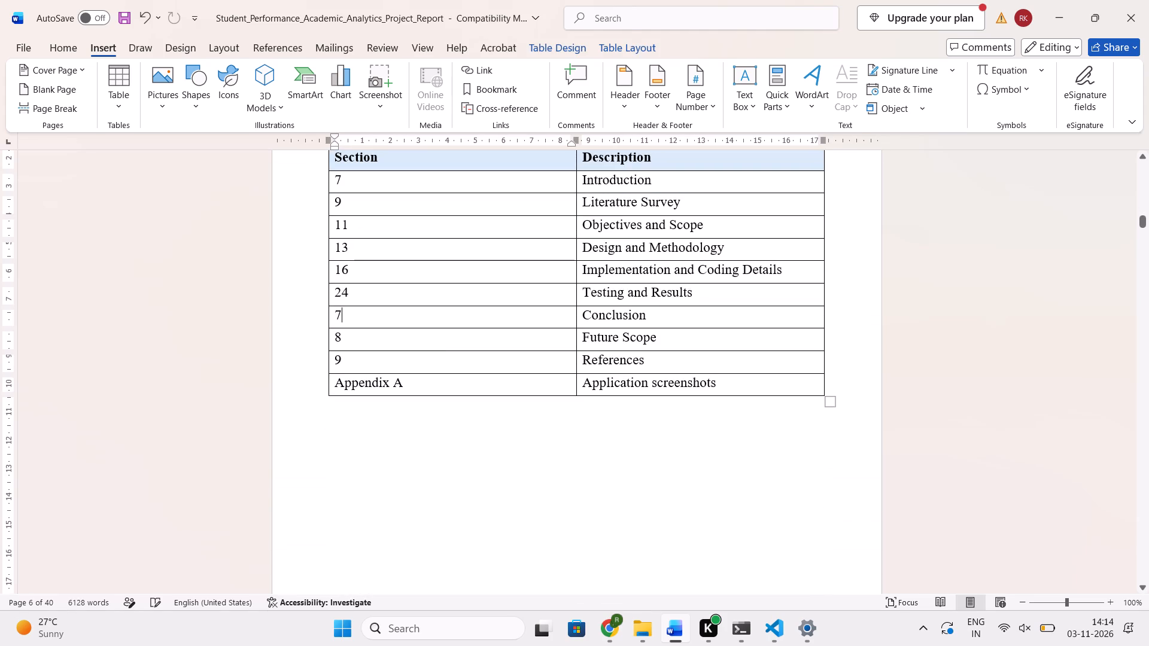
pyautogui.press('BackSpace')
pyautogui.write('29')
# Recheck the pages where Conclusion and Future Scope start, and correct the Conclusion entry in the table of contents to 28.
pyautogui.scroll(-20, 372, 323)
pyautogui.scroll(-16, 372, 323)
pyautogui.scroll(-18, 424, 439)
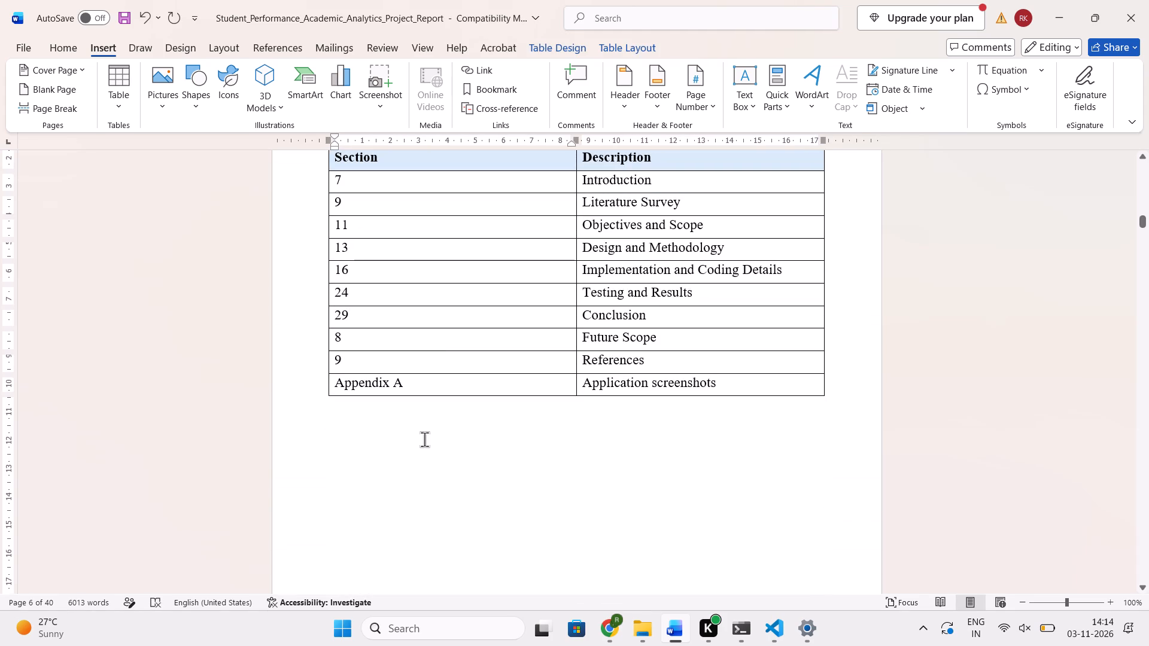
pyautogui.scroll(-14, 424, 439)
pyautogui.scroll(-20, 334, 412)
pyautogui.scroll(-4, 334, 412)
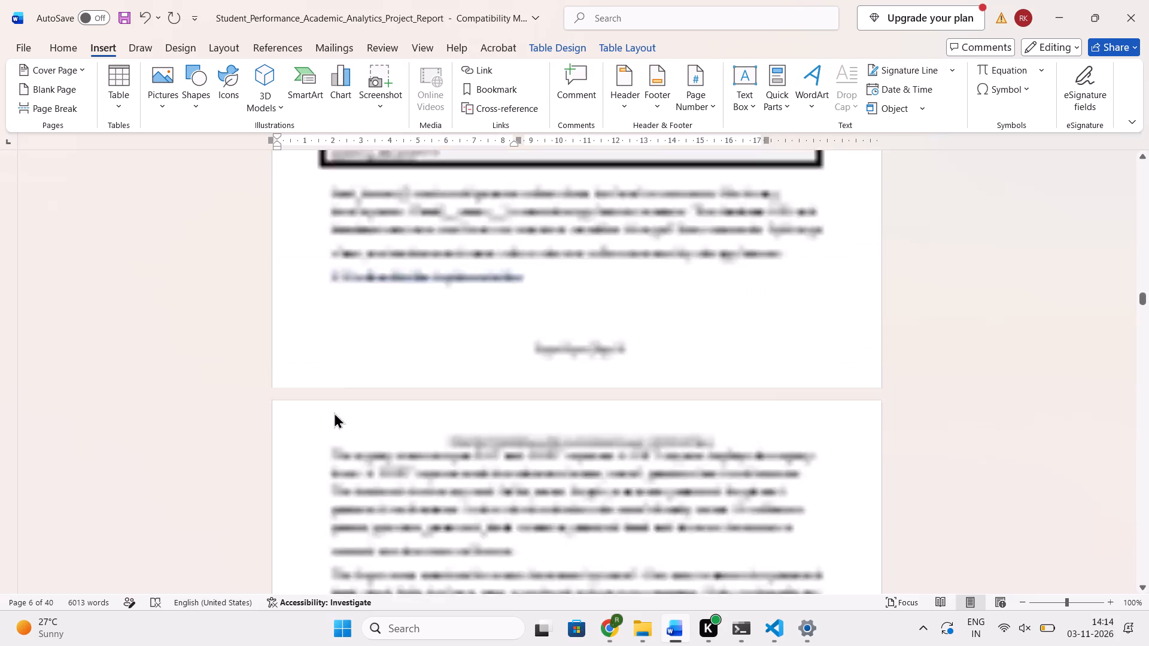
pyautogui.scroll(-19, 334, 412)
pyautogui.scroll(-3, 334, 412)
pyautogui.scroll(2, 334, 412)
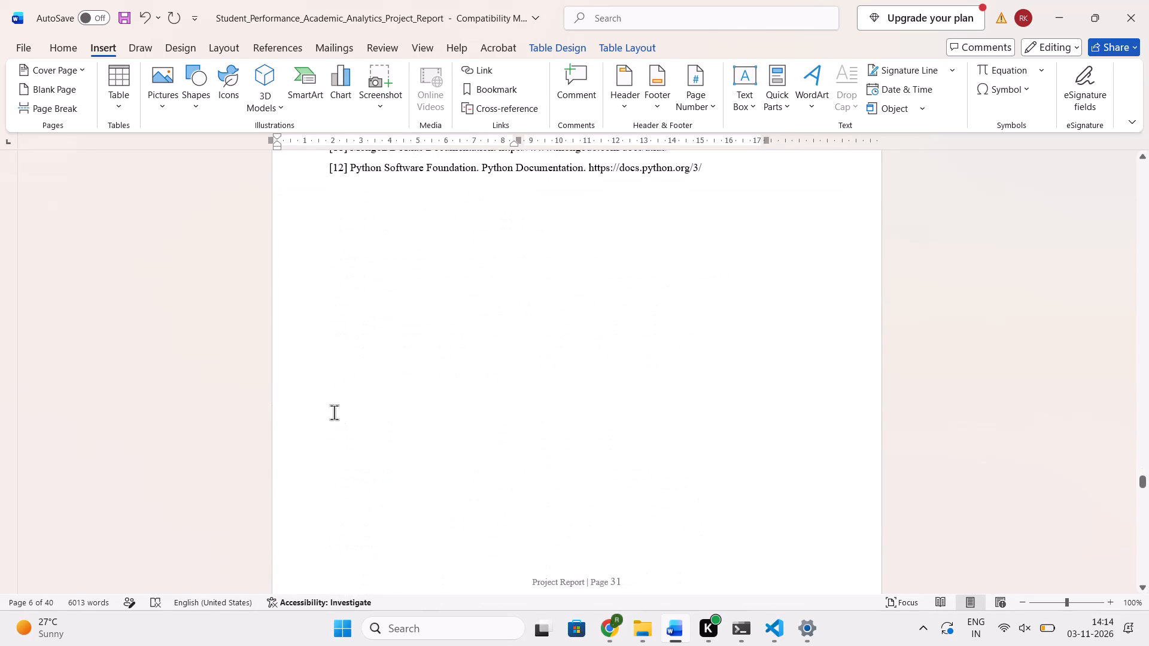
pyautogui.scroll(2, 334, 412)
pyautogui.scroll(-2, 334, 412)
pyautogui.scroll(2, 334, 412)
pyautogui.scroll(-1, 334, 412)
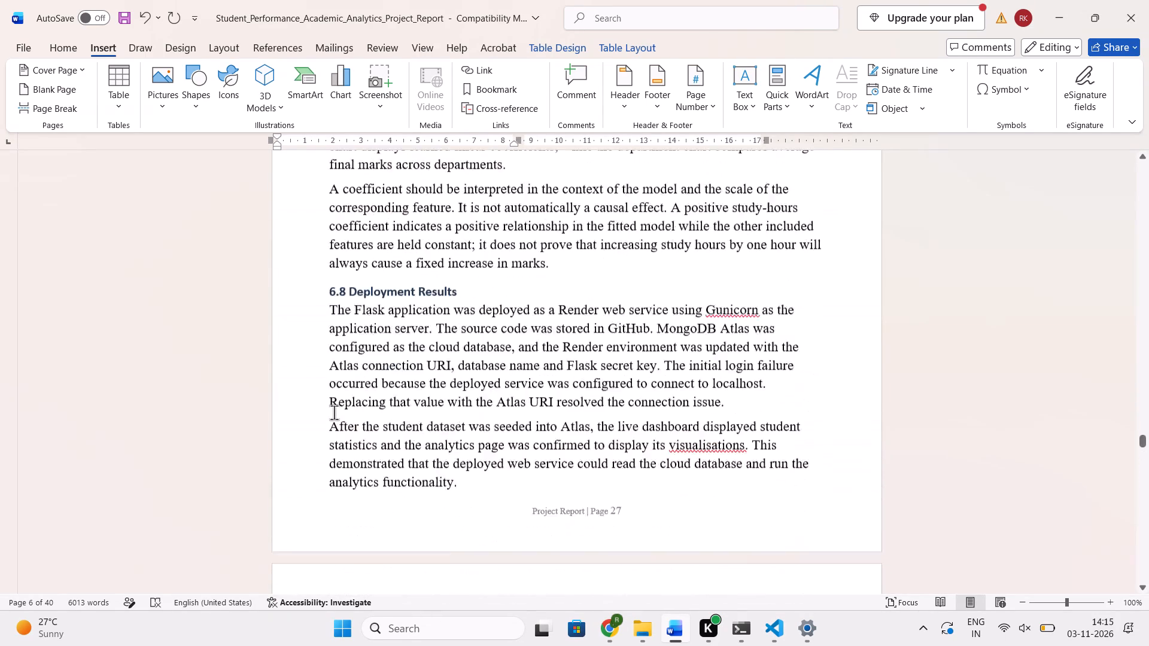
pyautogui.scroll(-7, 334, 412)
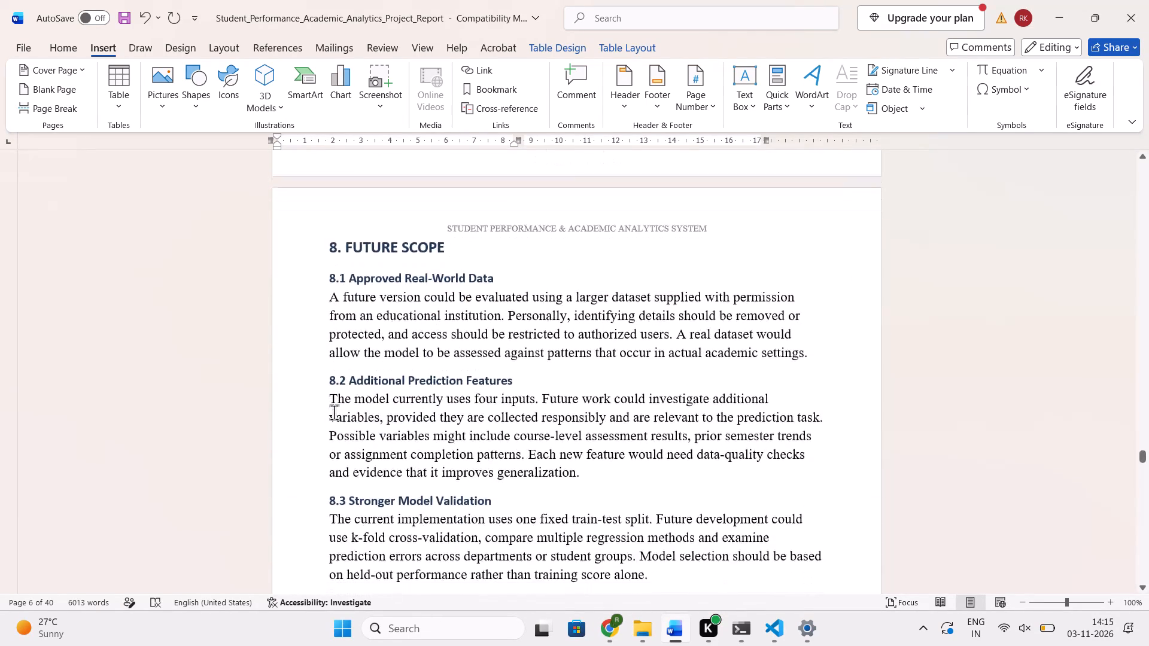
pyautogui.scroll(-5, 334, 412)
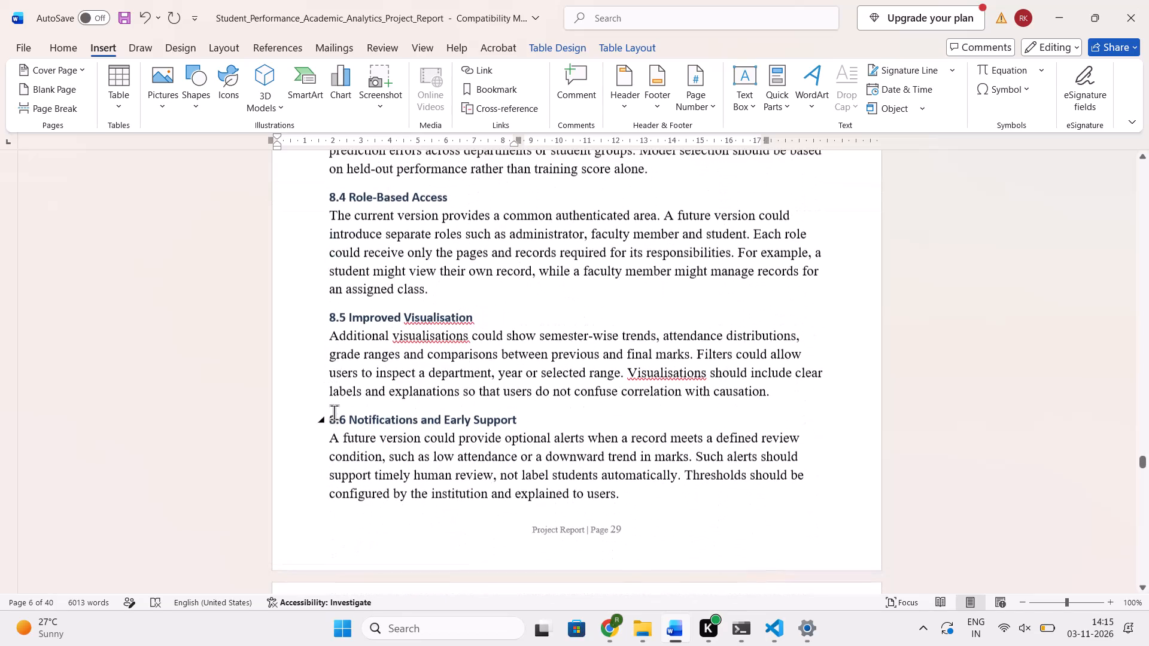
pyautogui.scroll(5, 334, 412)
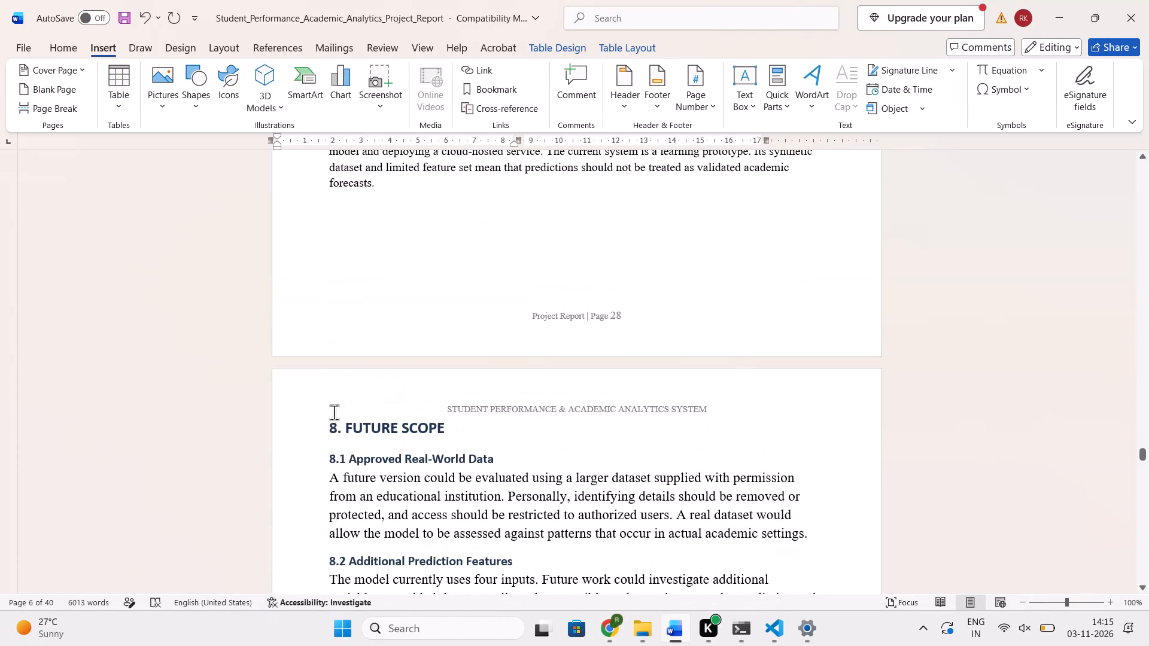
pyautogui.scroll(20, 334, 412)
pyautogui.scroll(16, 334, 412)
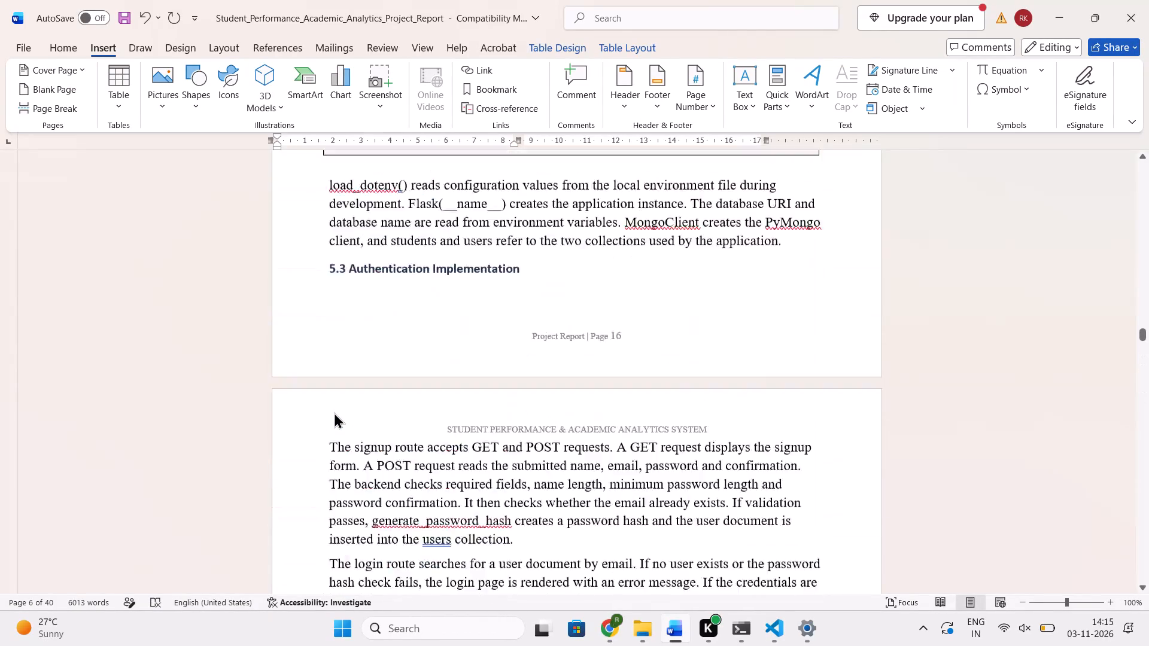
pyautogui.scroll(8, 334, 412)
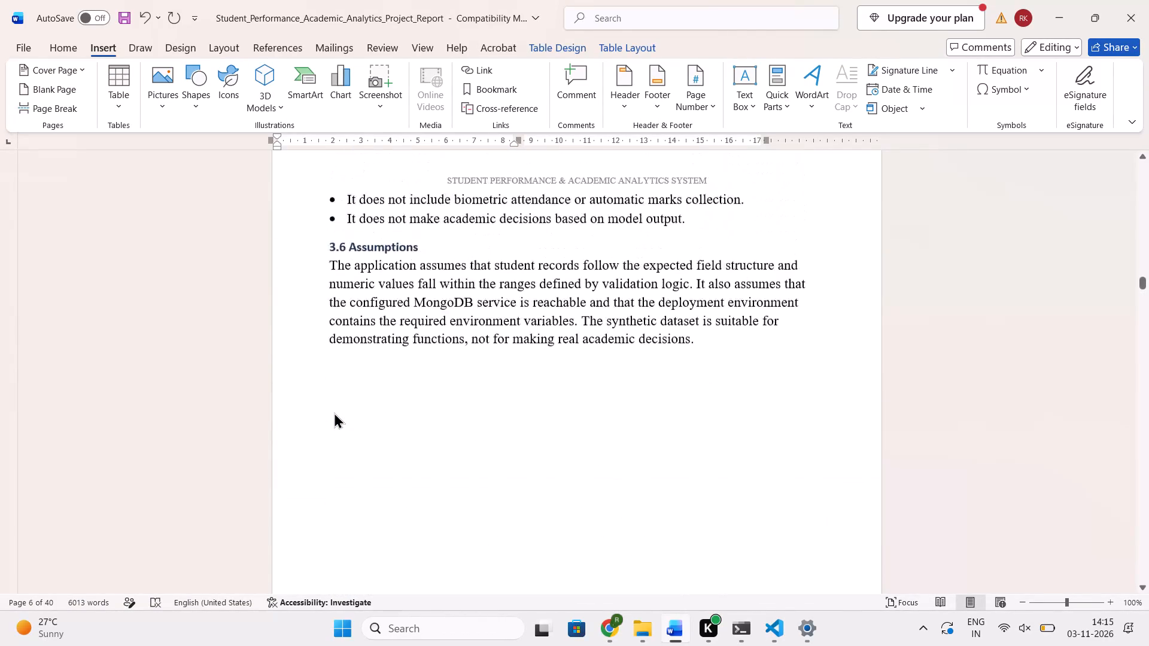
pyautogui.scroll(11, 334, 412)
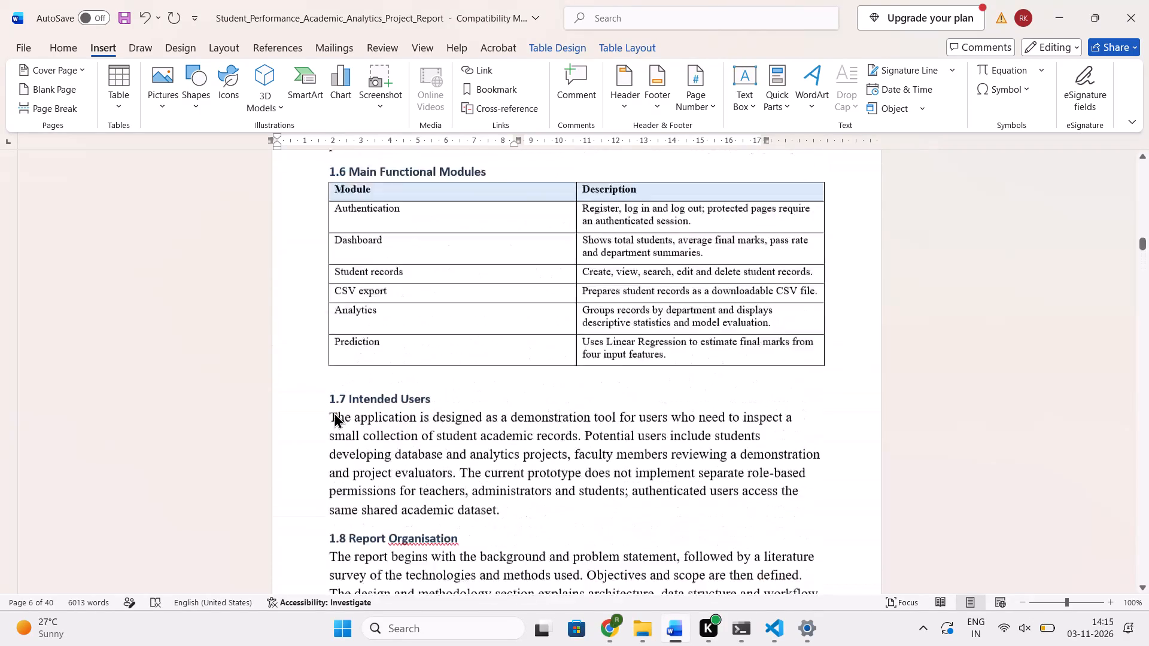
pyautogui.scroll(8, 334, 412)
pyautogui.hscroll(1, 334, 412)
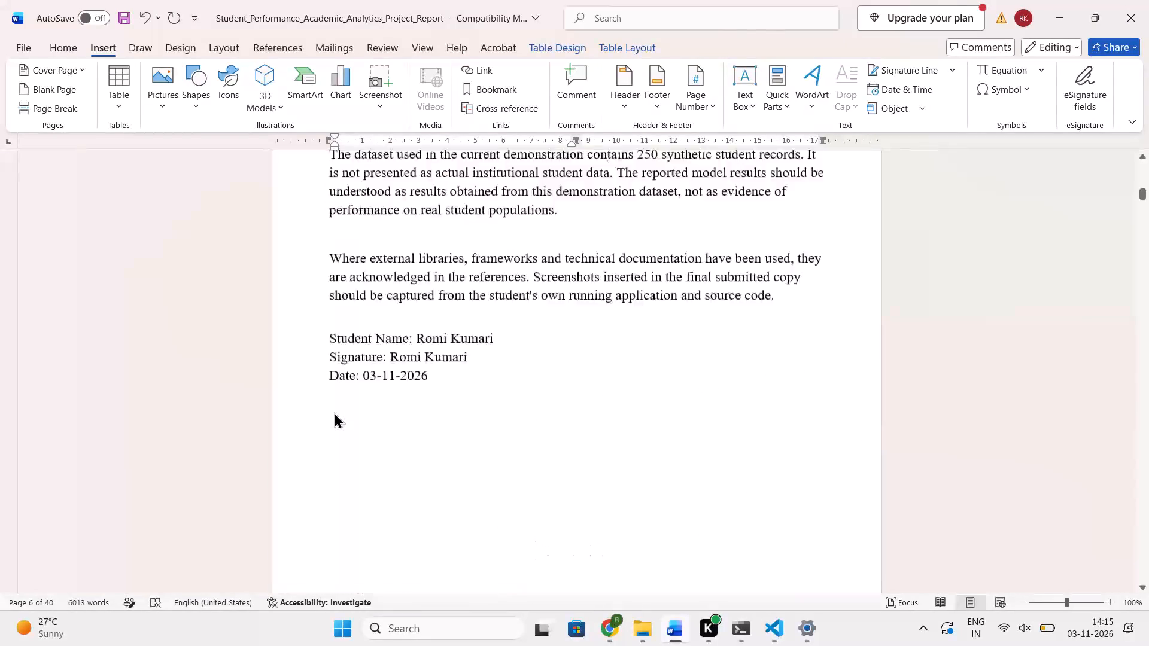
pyautogui.hscroll(1, 334, 412)
pyautogui.scroll(-7, 334, 412)
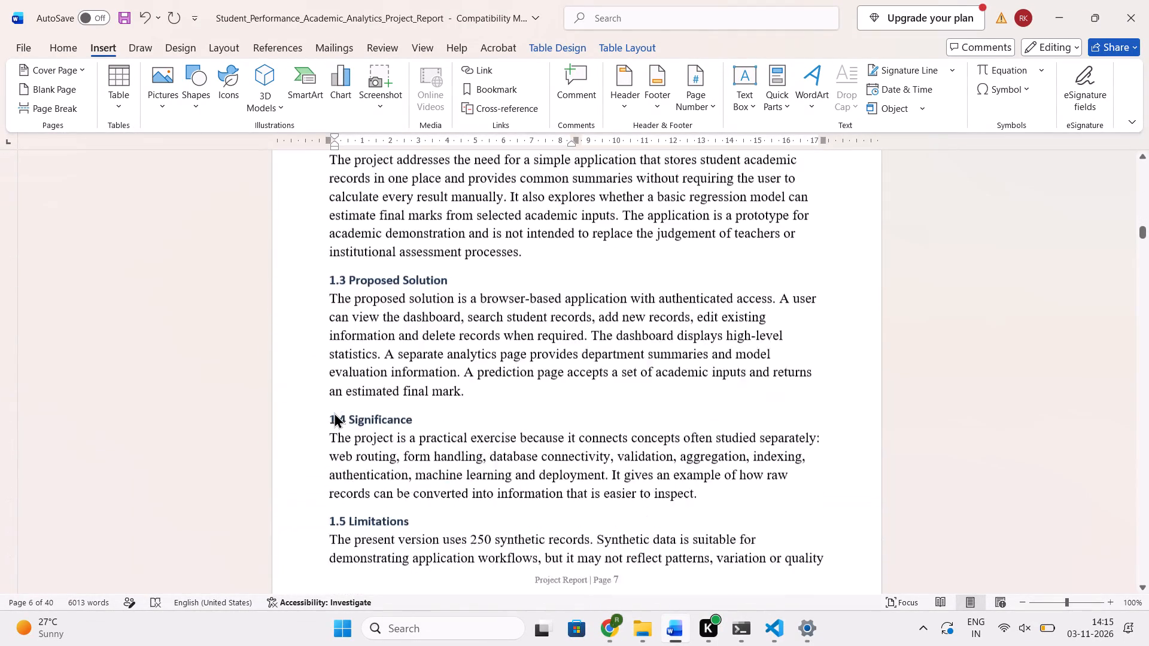
pyautogui.scroll(-7, 334, 412)
pyautogui.scroll(7, 334, 412)
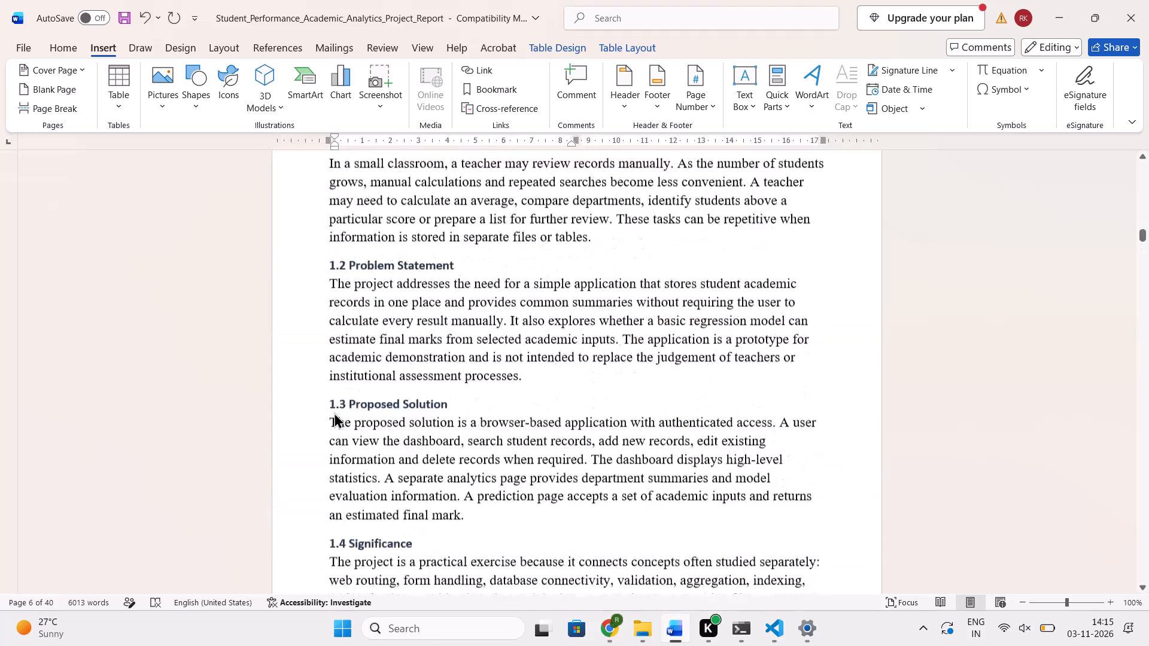
pyautogui.scroll(3, 334, 412)
pyautogui.scroll(-6, 334, 412)
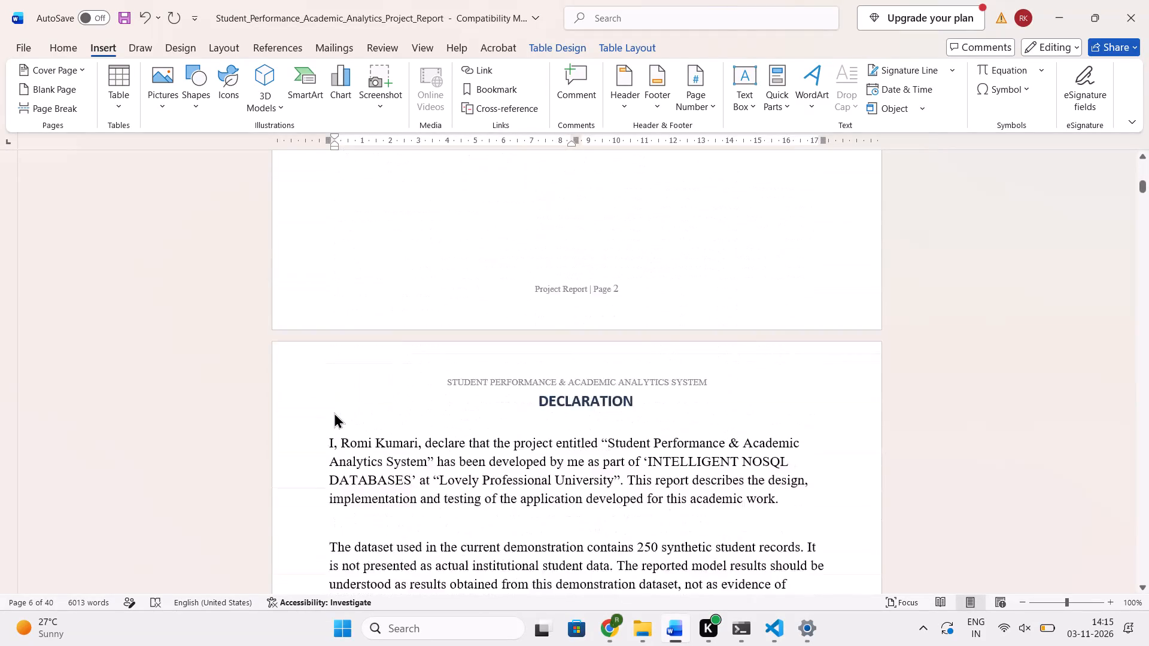
pyautogui.scroll(-9, 334, 412)
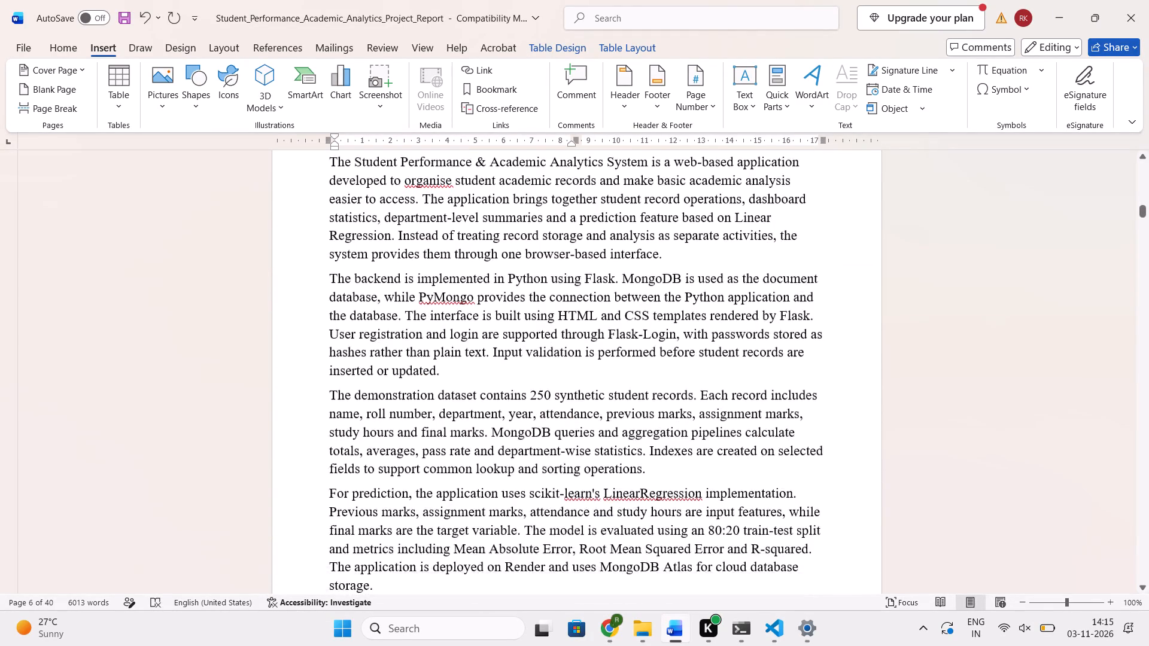
pyautogui.scroll(-5, 334, 412)
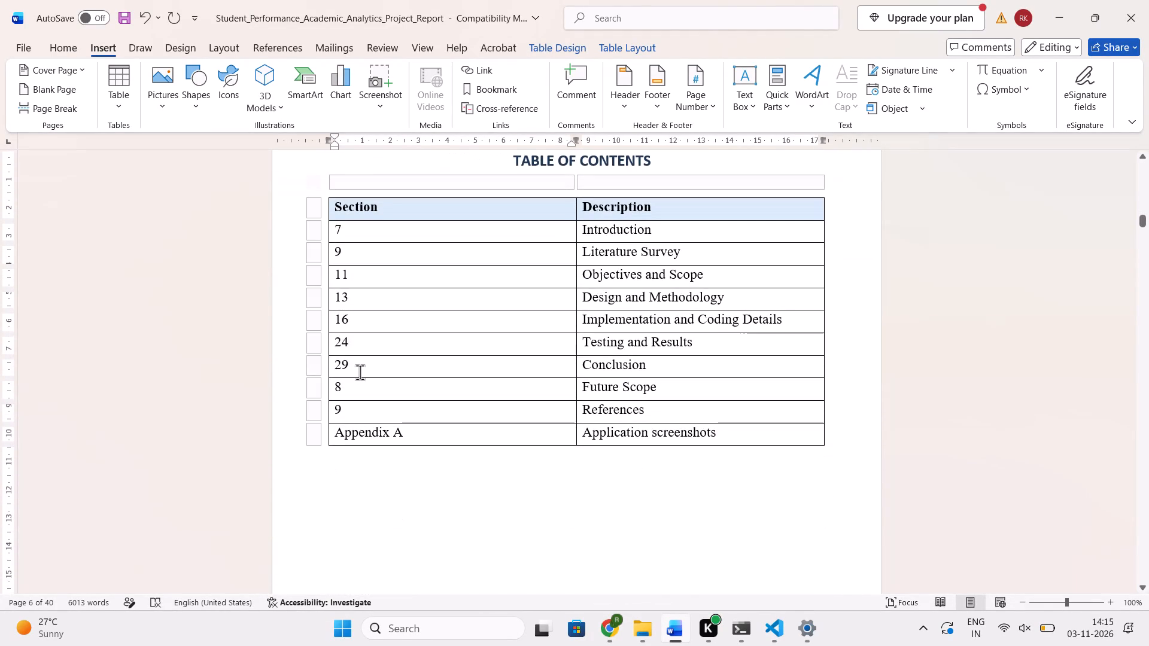
pyautogui.press('BackSpace')
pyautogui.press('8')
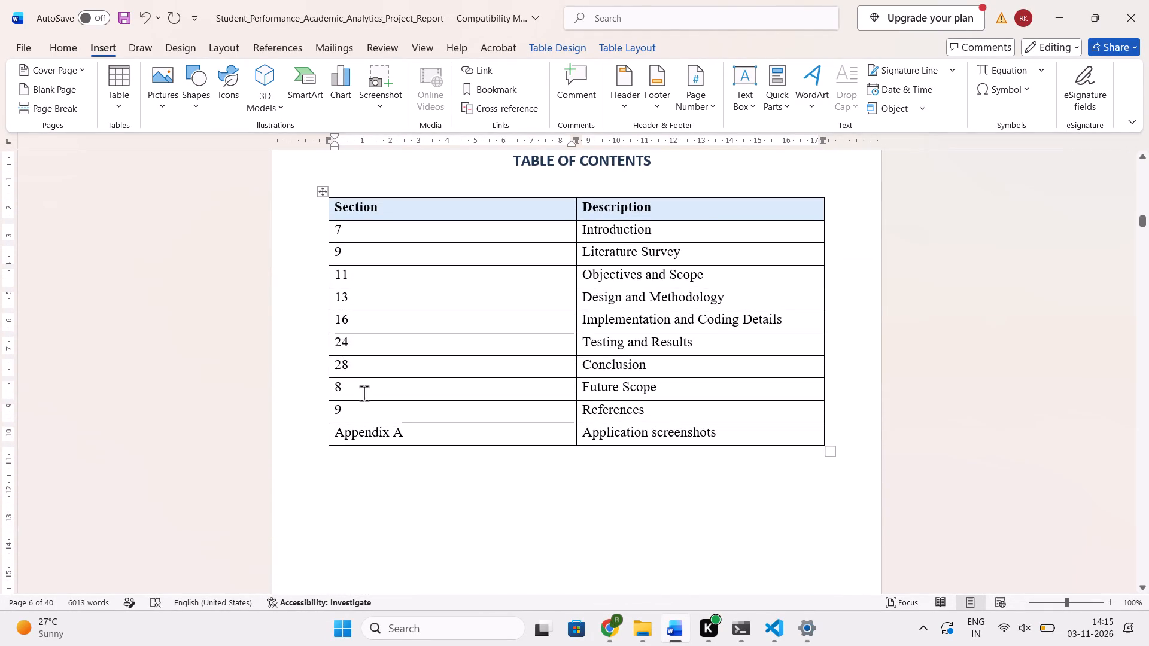
# Set the Future Scope entry's page number in the table of contents to 29.
pyautogui.click(360, 392)
pyautogui.press('BackSpace')
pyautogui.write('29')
# Find the page where References starts, set the References entry's page number in the table of contents to 31, and save the document.
pyautogui.scroll(-8, 360, 392)
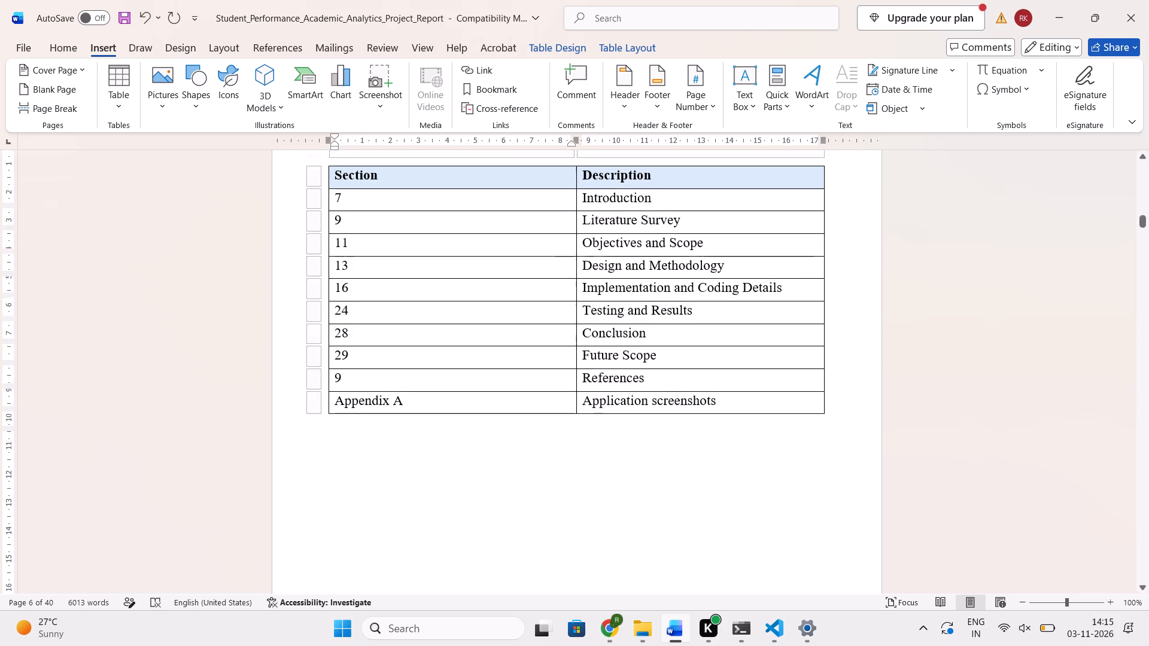
pyautogui.scroll(-20, 360, 392)
pyautogui.scroll(-20, 360, 392)
pyautogui.scroll(-18, 360, 392)
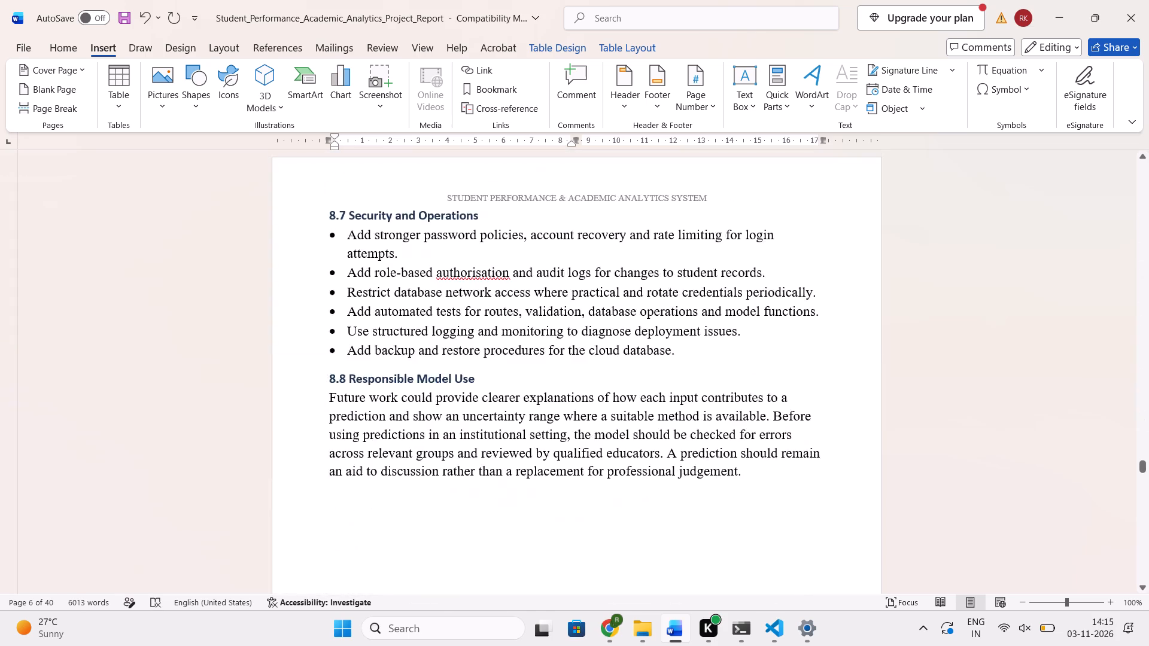
pyautogui.scroll(-20, 360, 392)
pyautogui.scroll(-4, 360, 392)
pyautogui.scroll(13, 360, 392)
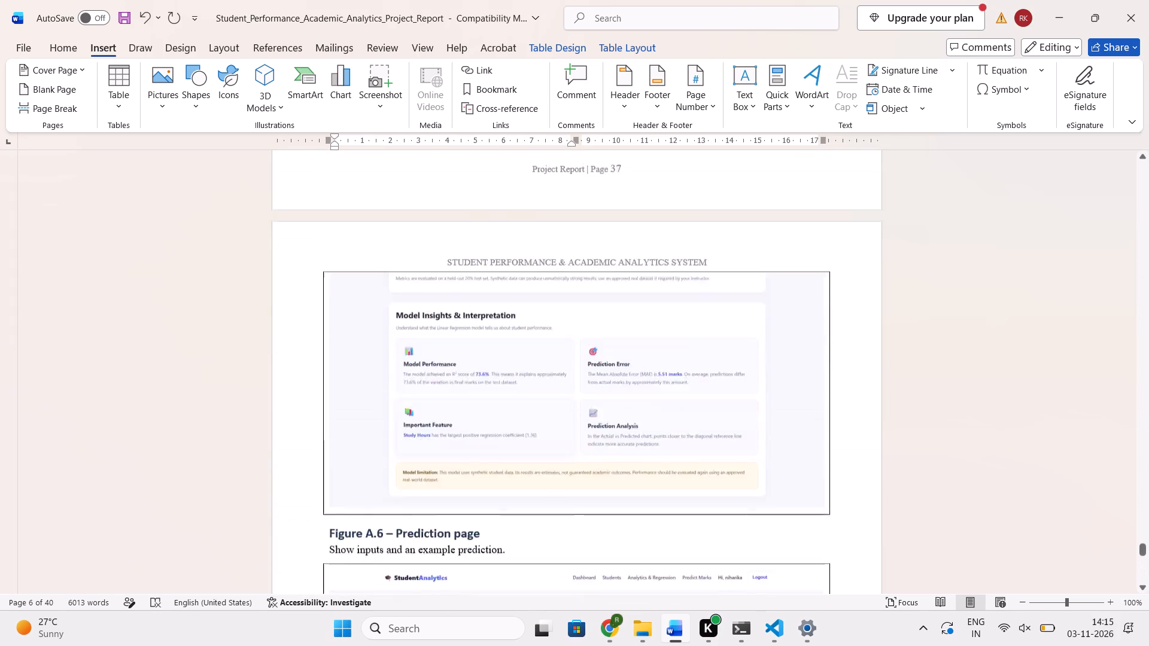
pyautogui.scroll(13, 360, 392)
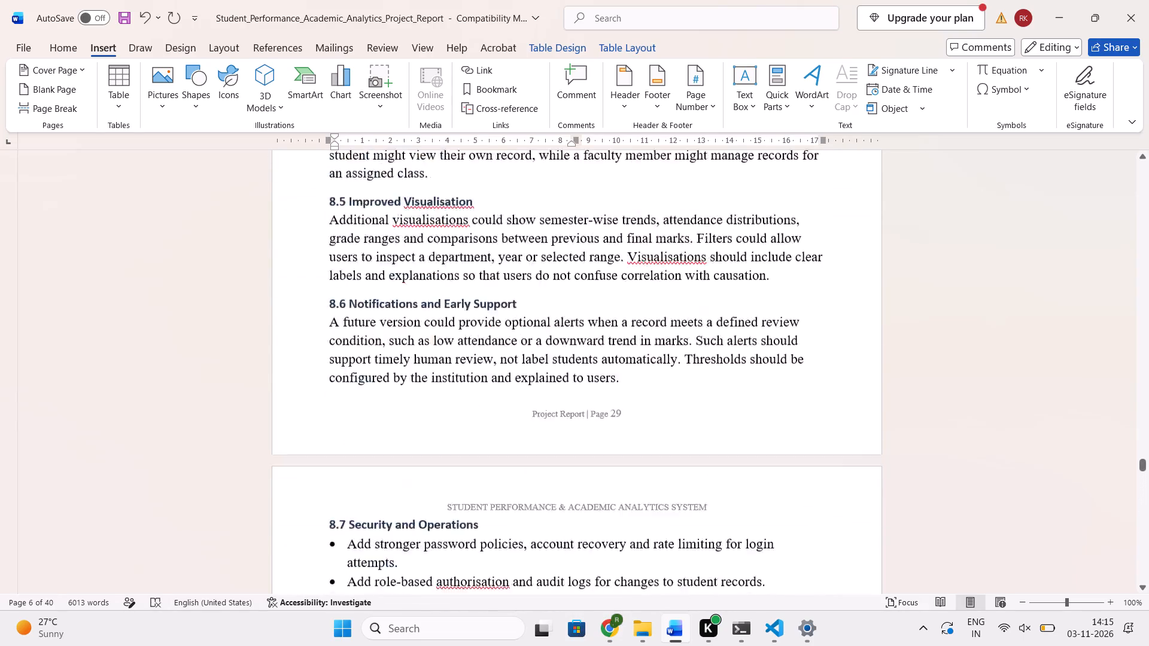
pyautogui.scroll(-6, 360, 392)
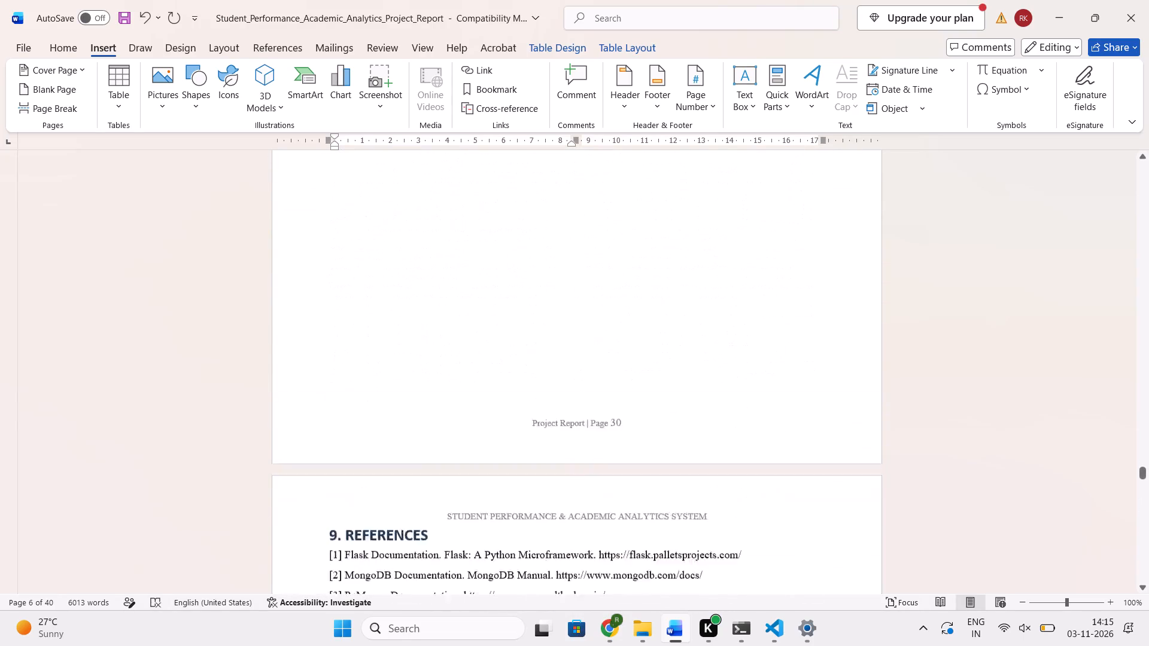
pyautogui.scroll(-7, 360, 392)
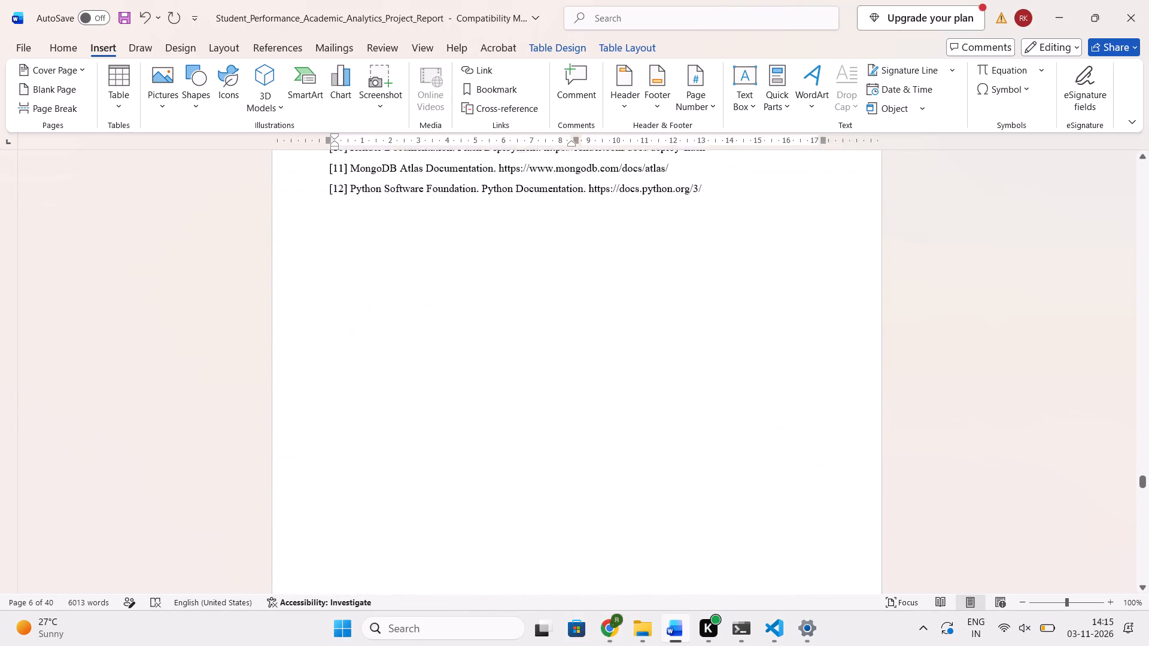
pyautogui.scroll(-2, 360, 392)
pyautogui.scroll(12, 360, 392)
pyautogui.scroll(20, 360, 392)
pyautogui.scroll(19, 360, 392)
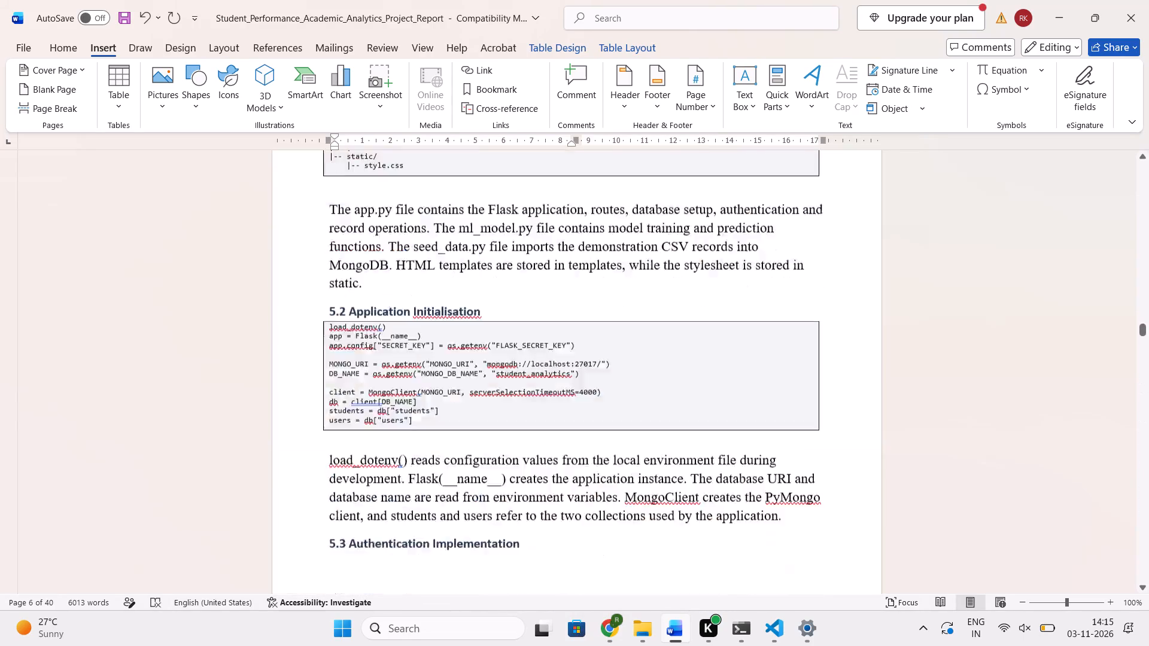
pyautogui.scroll(16, 360, 392)
pyautogui.scroll(19, 360, 392)
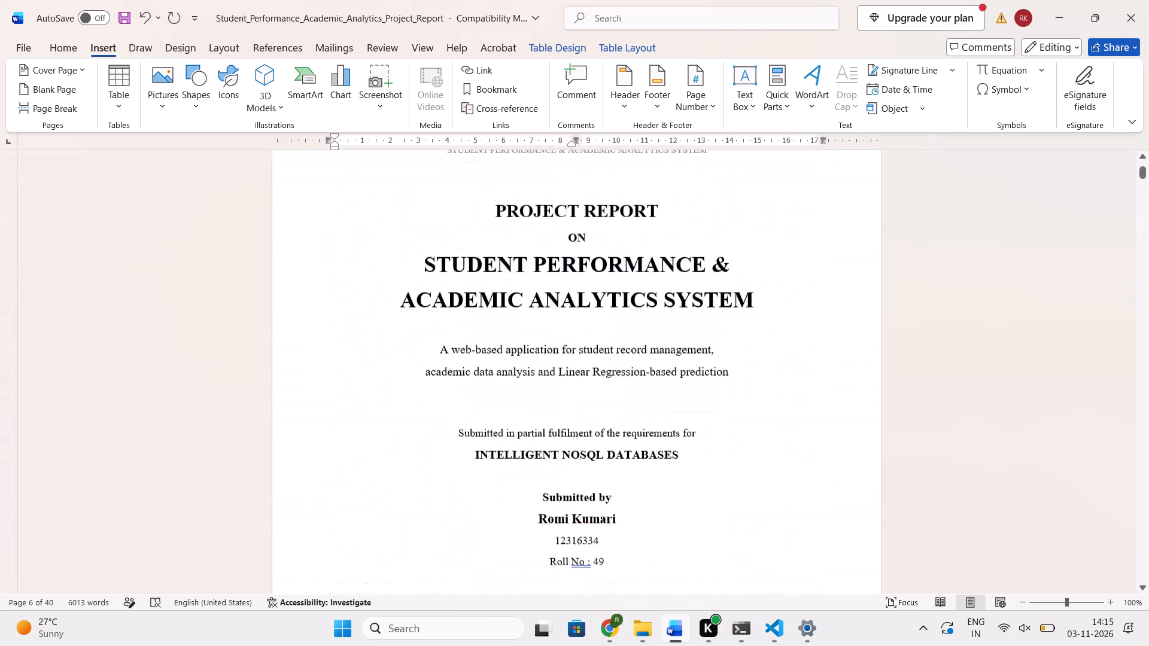
pyautogui.scroll(-13, 201, 304)
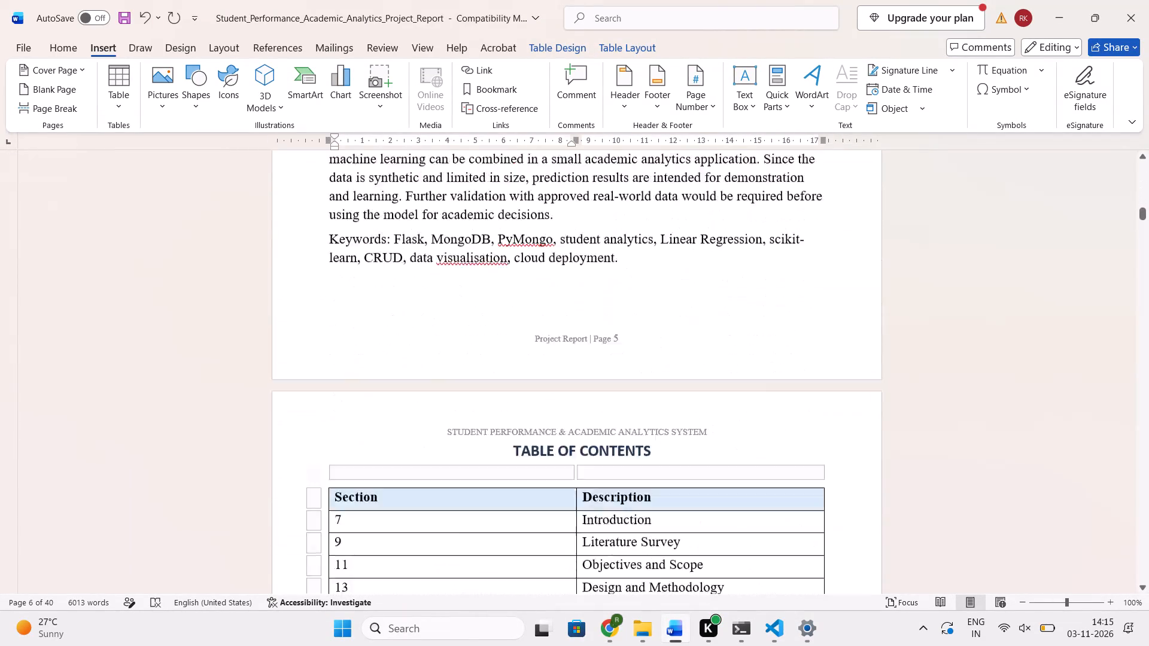
pyautogui.scroll(-3, 201, 304)
pyautogui.scroll(3, 201, 304)
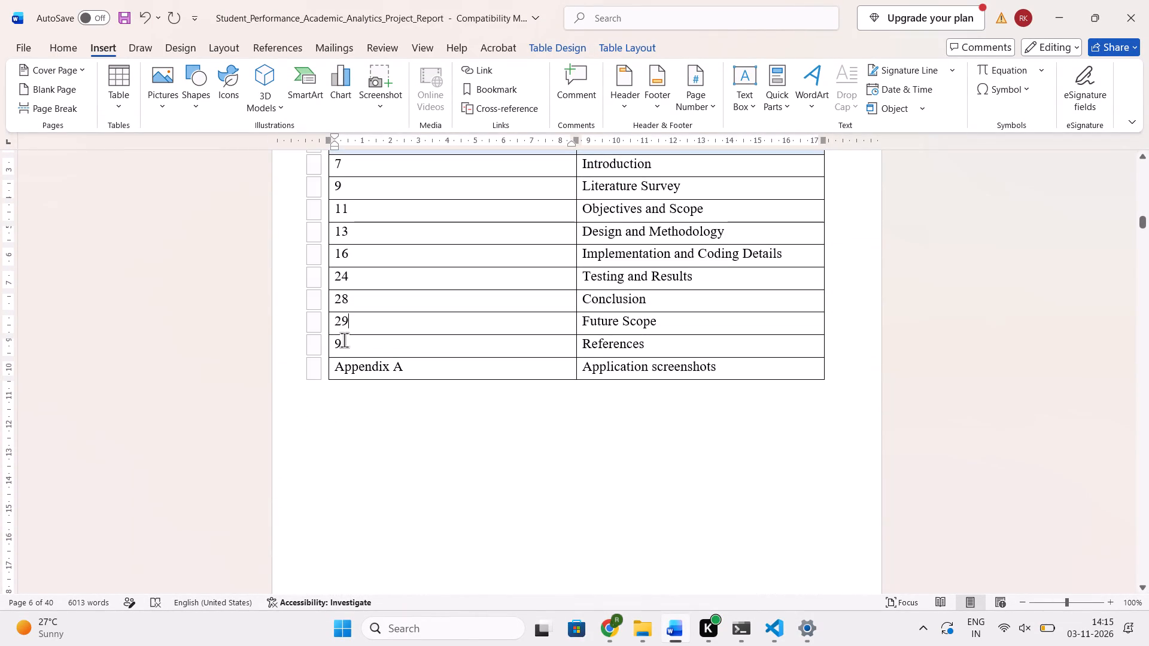
pyautogui.click(344, 340)
pyautogui.press('BackSpace')
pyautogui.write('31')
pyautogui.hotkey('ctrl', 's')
# Review the report's front pages that precede the table of contents.
pyautogui.scroll(3, 470, 441)
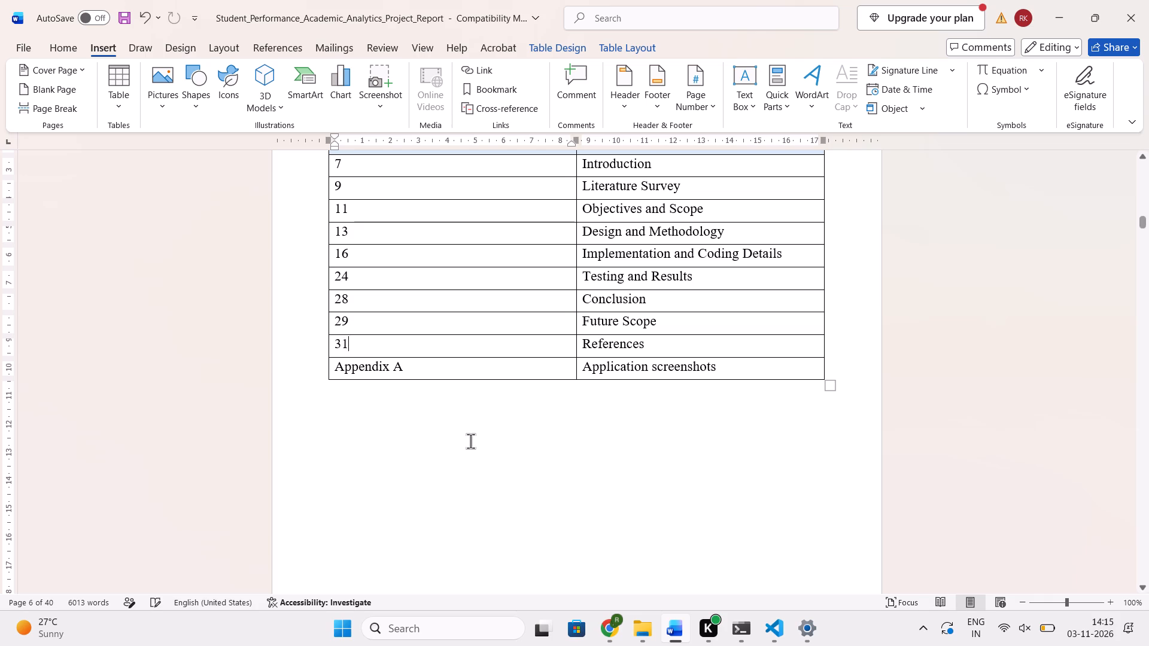
pyautogui.scroll(6, 470, 441)
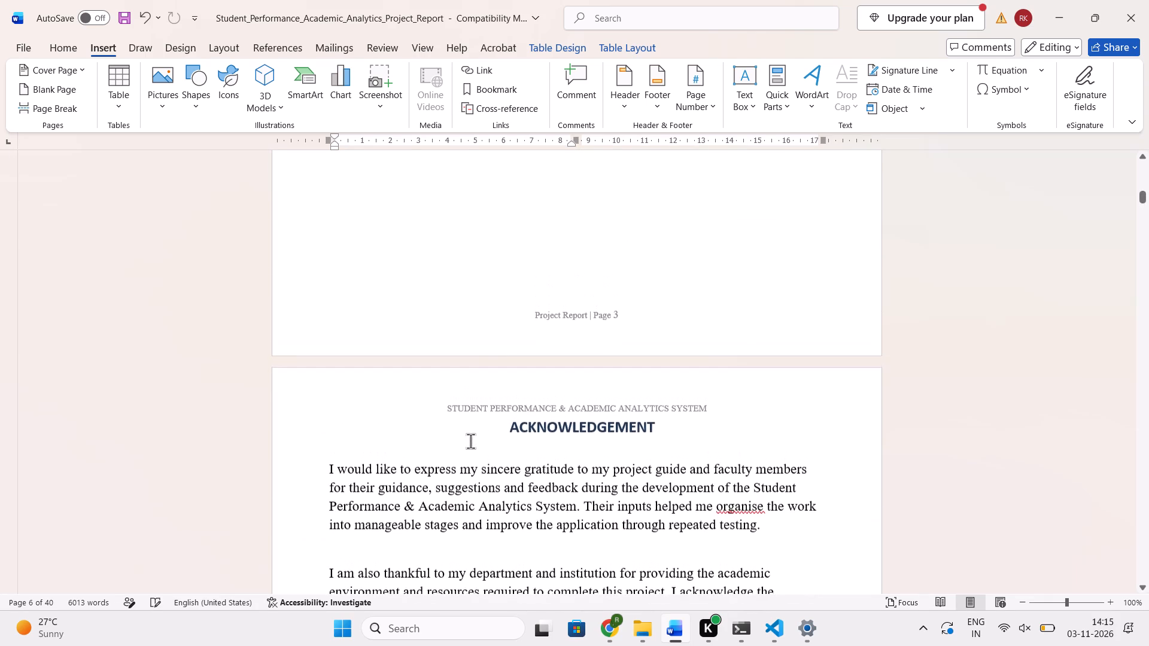
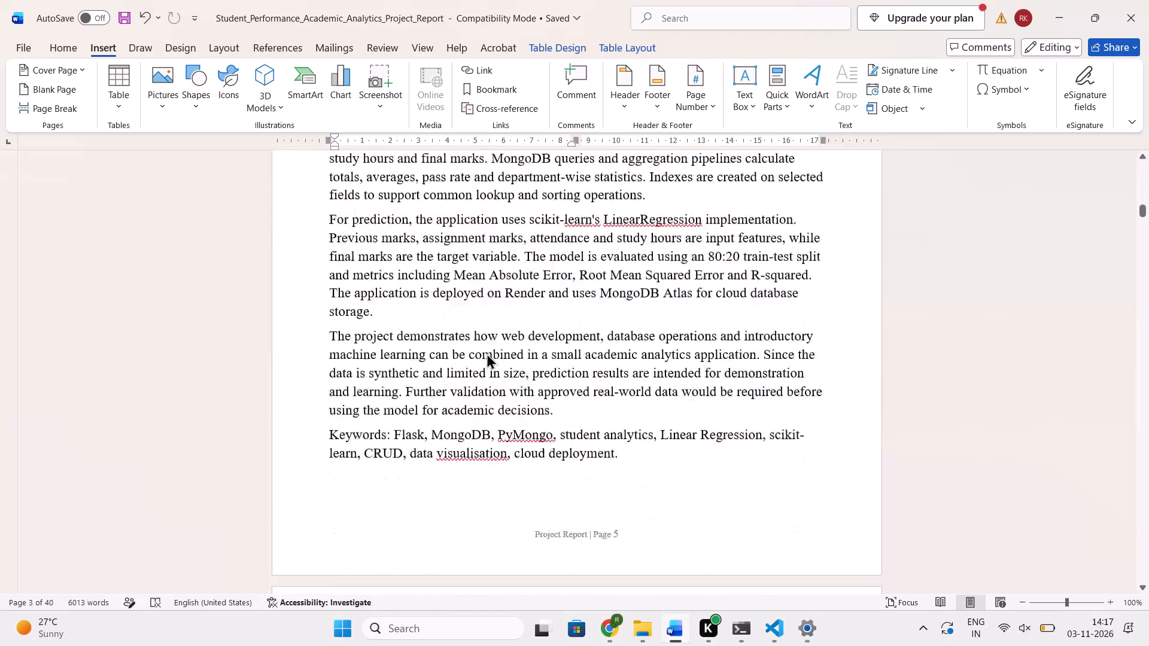
# Look through the project report from the abstract to the appendix screenshots, checking the figures near the end.
pyautogui.scroll(-9, 487, 353)
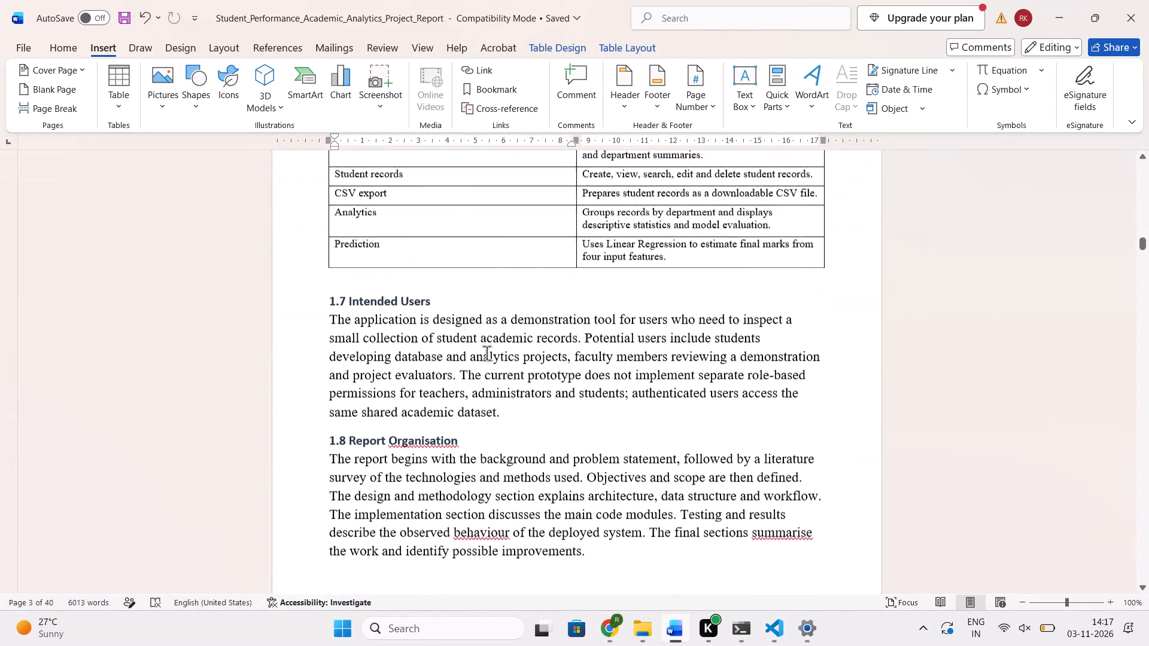
pyautogui.scroll(-7, 487, 353)
pyautogui.scroll(-14, 487, 353)
pyautogui.scroll(-19, 487, 353)
pyautogui.scroll(-6, 487, 353)
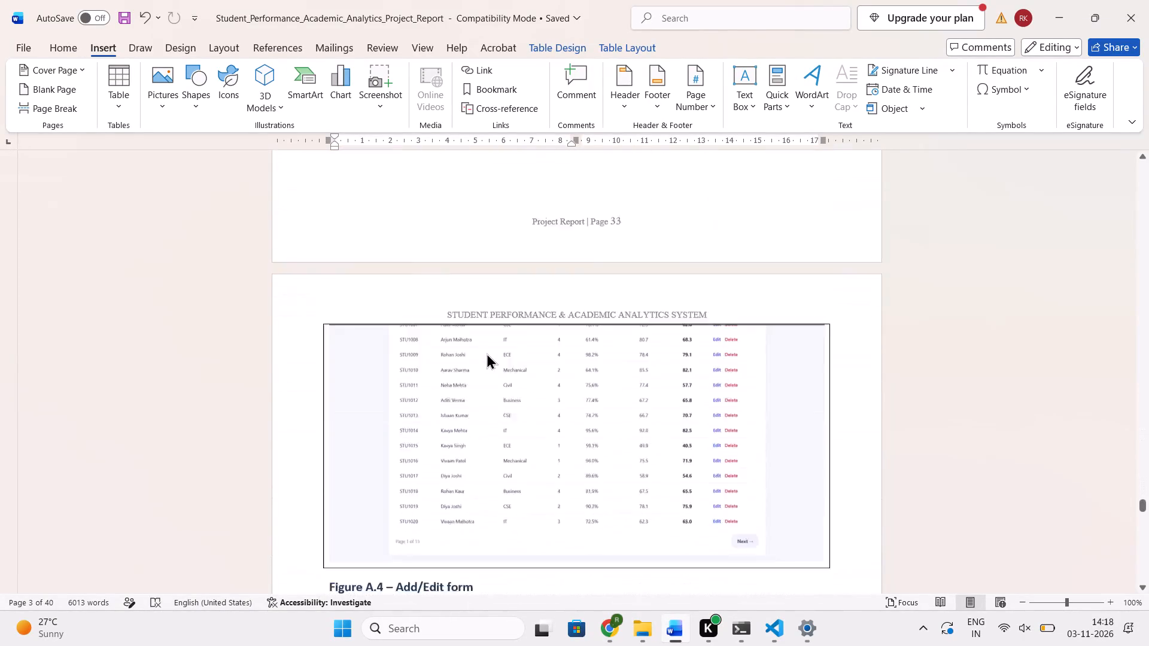
pyautogui.scroll(-9, 487, 353)
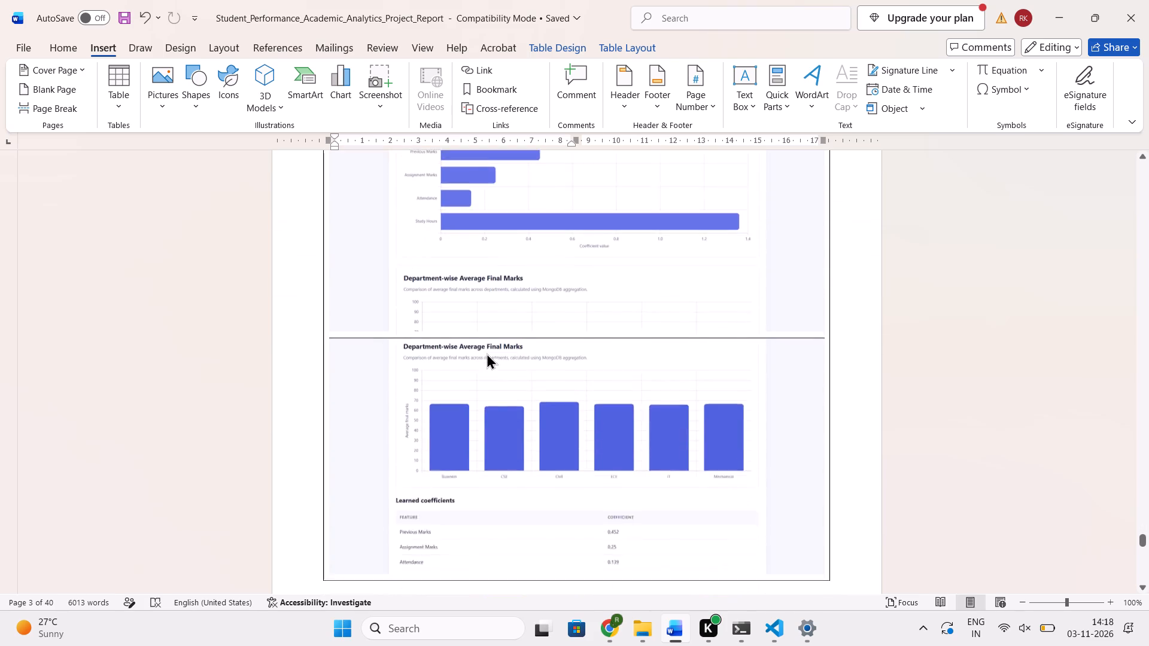
pyautogui.scroll(-2, 487, 353)
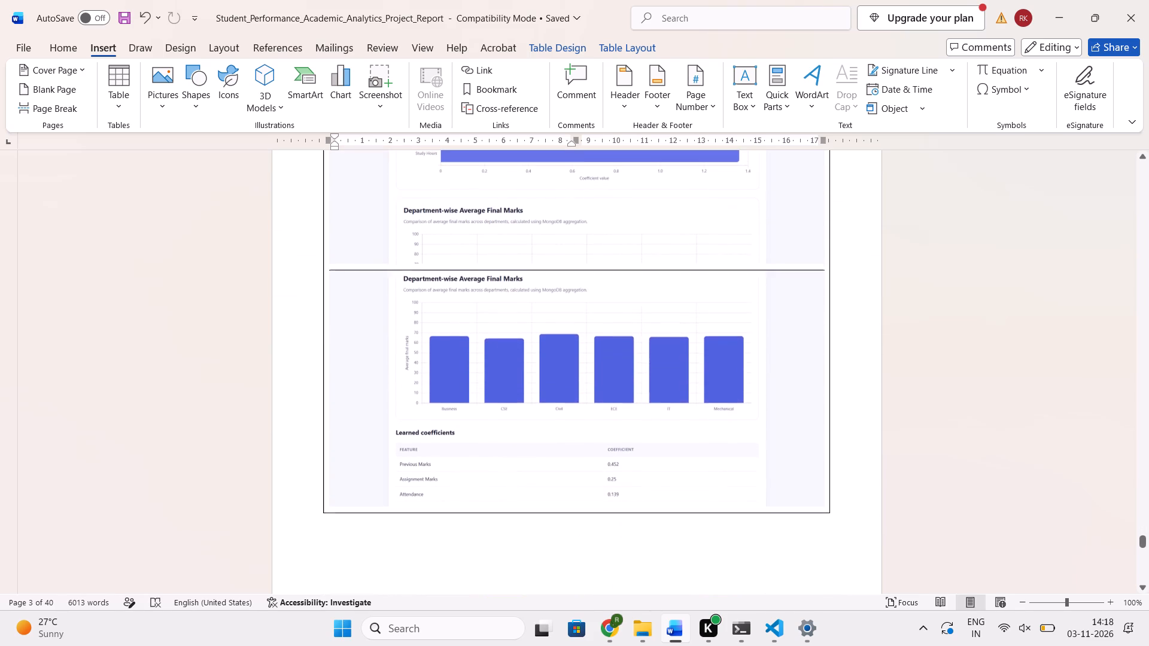
pyautogui.scroll(-1, 487, 353)
pyautogui.scroll(5, 487, 353)
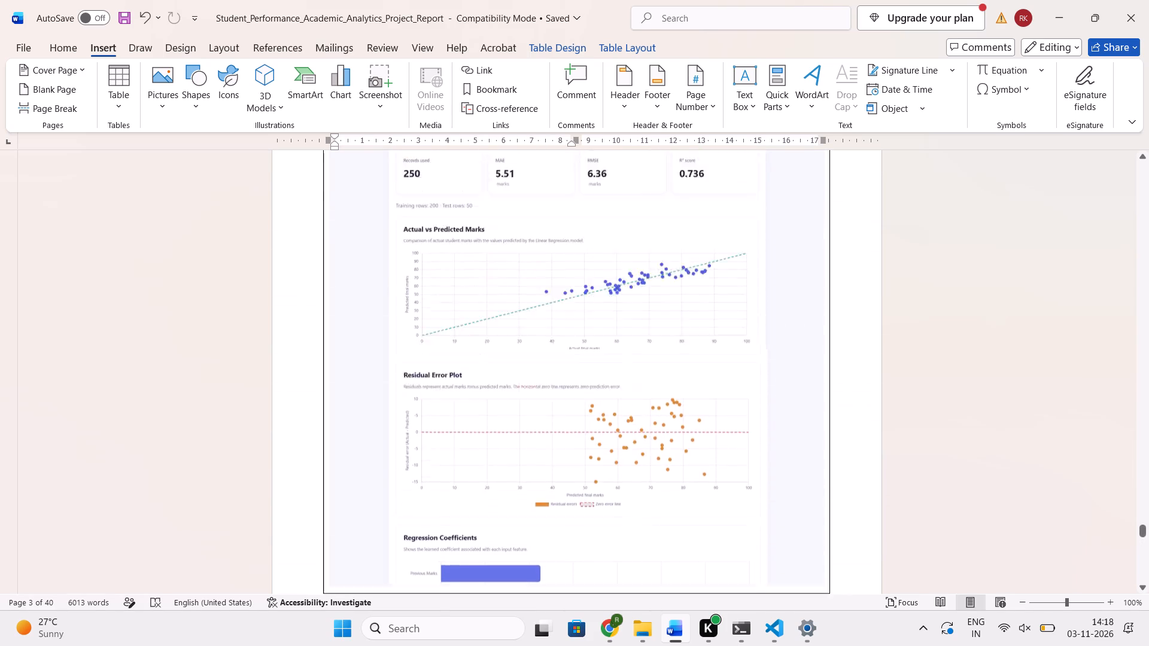
pyautogui.scroll(3, 487, 353)
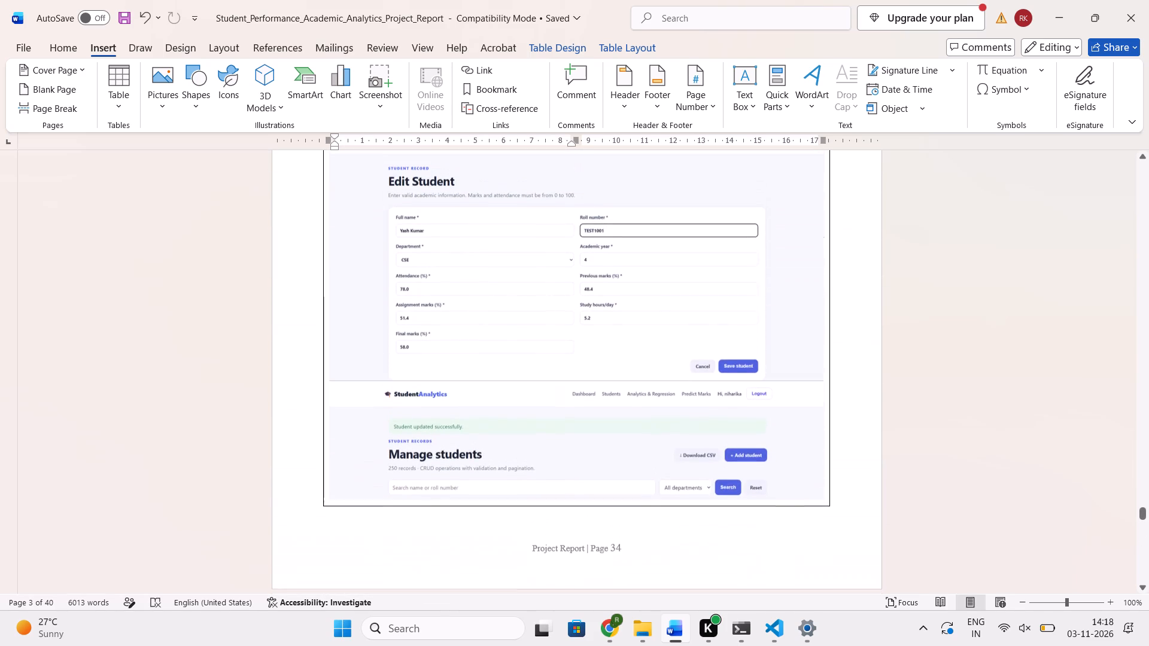
# Save the project report document.
pyautogui.hotkey('ctrl', 's')
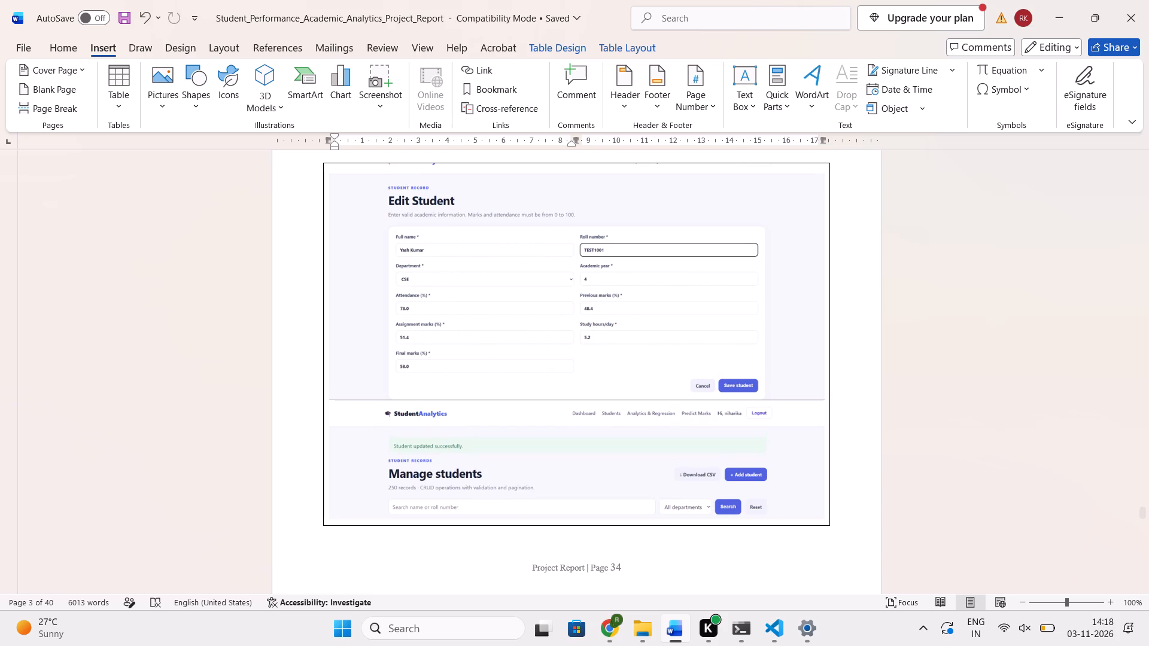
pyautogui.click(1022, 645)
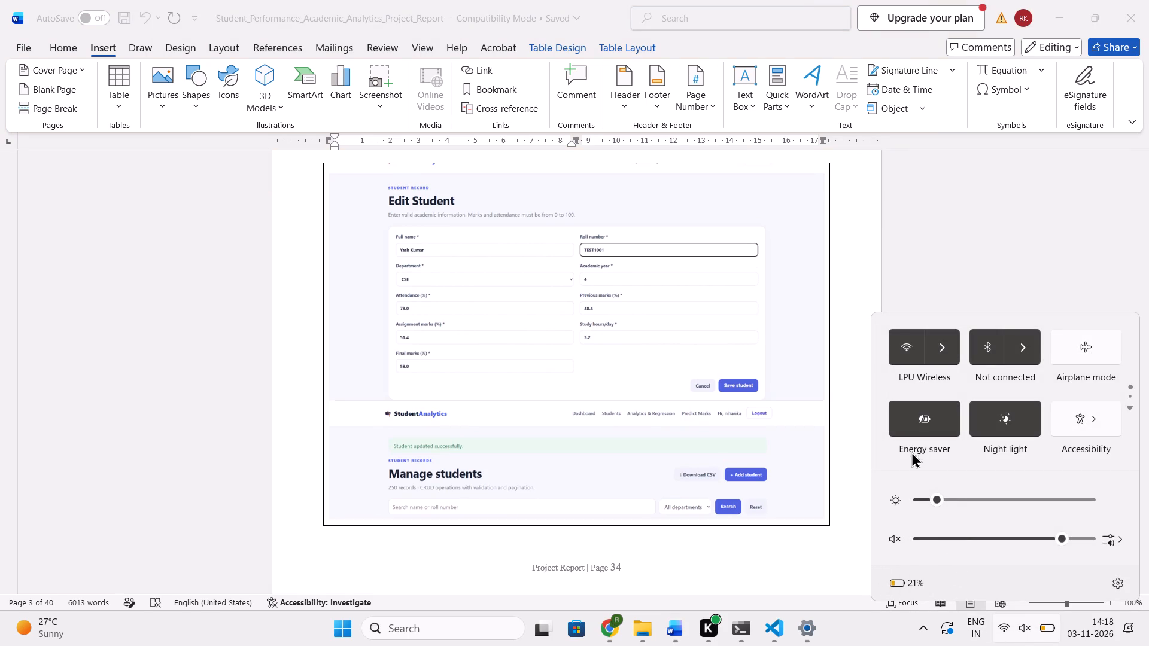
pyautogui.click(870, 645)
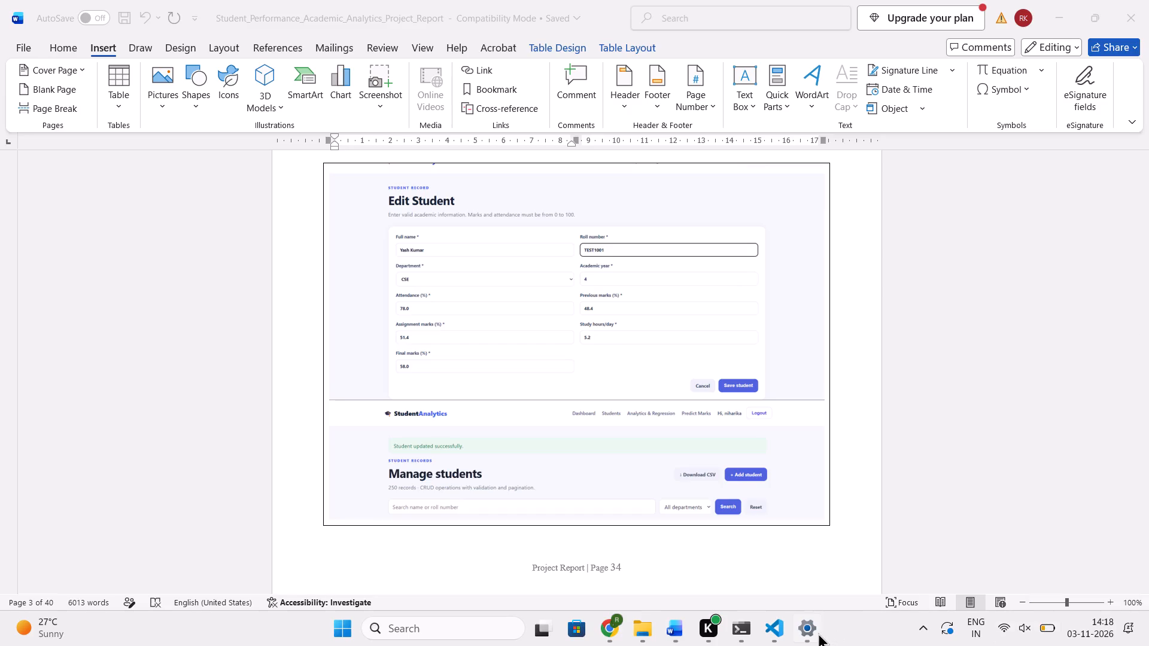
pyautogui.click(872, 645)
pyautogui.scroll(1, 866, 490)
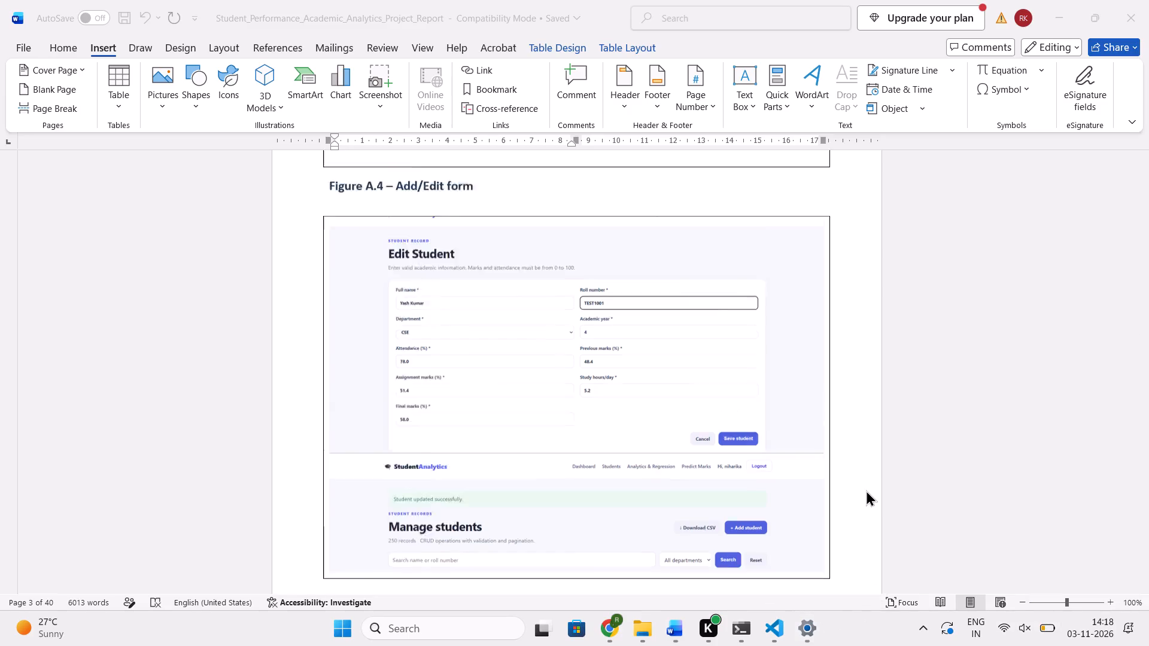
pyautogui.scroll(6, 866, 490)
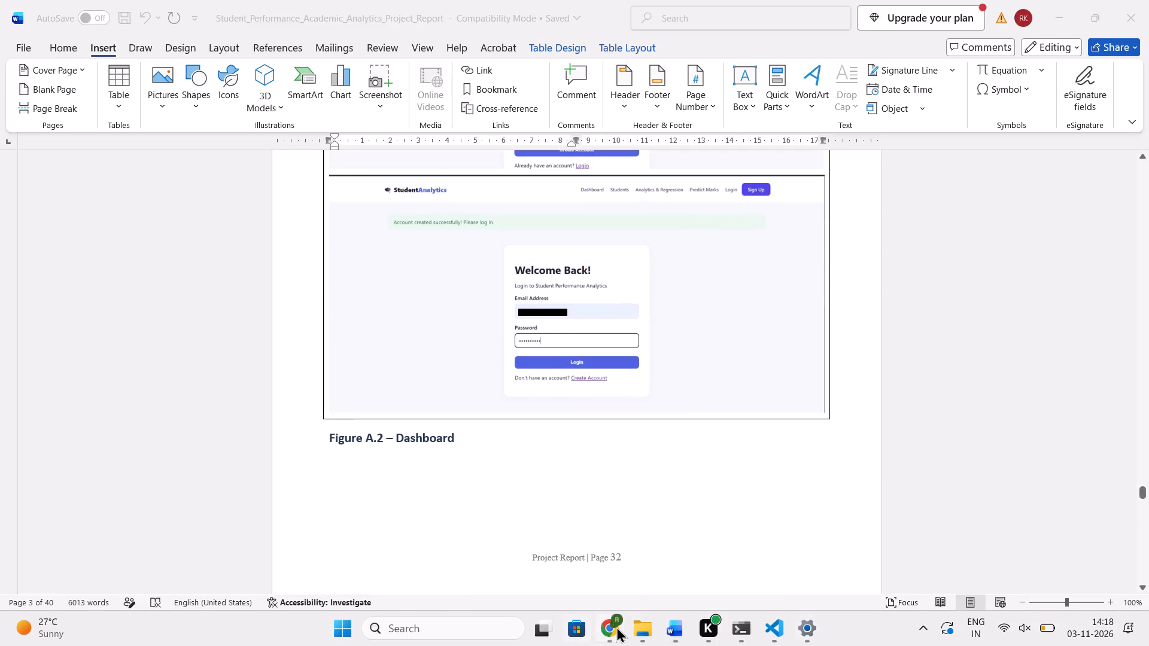
# Switch to Google Chrome and look over the open Lovely Professional University logo download page.
pyautogui.click(616, 626)
pyautogui.scroll(-1, 596, 404)
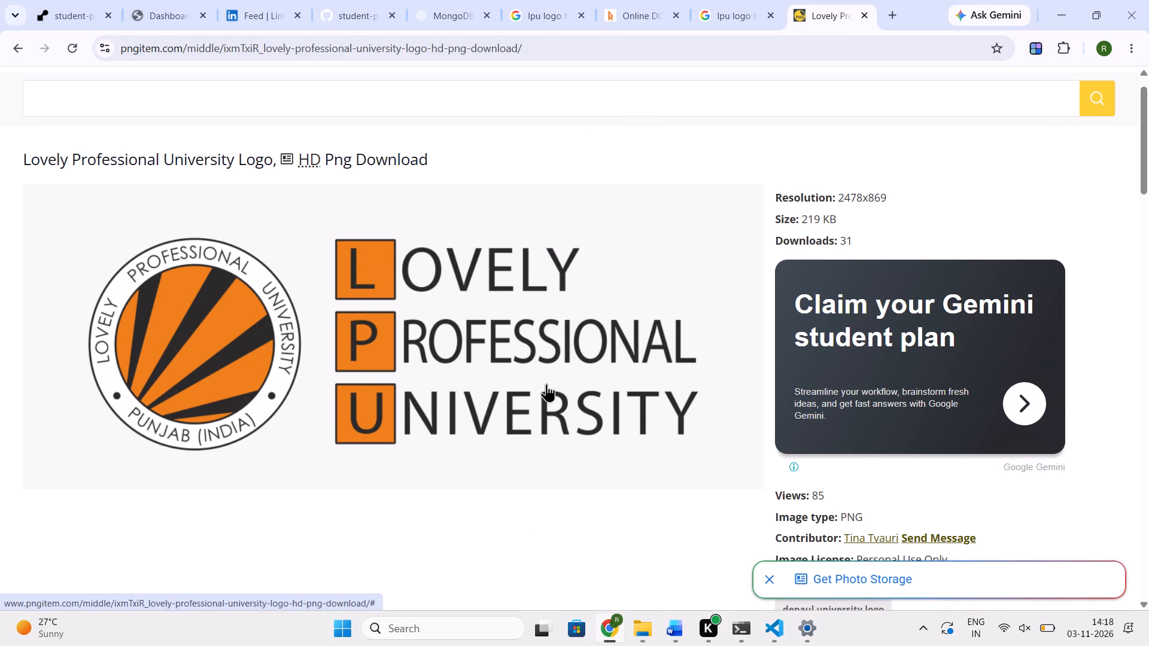
# In Chrome, close the university logo pages and searches, the Online DCA page, the MongoDB project and the GitHub CSV tabs.
pyautogui.scroll(1, 560, 404)
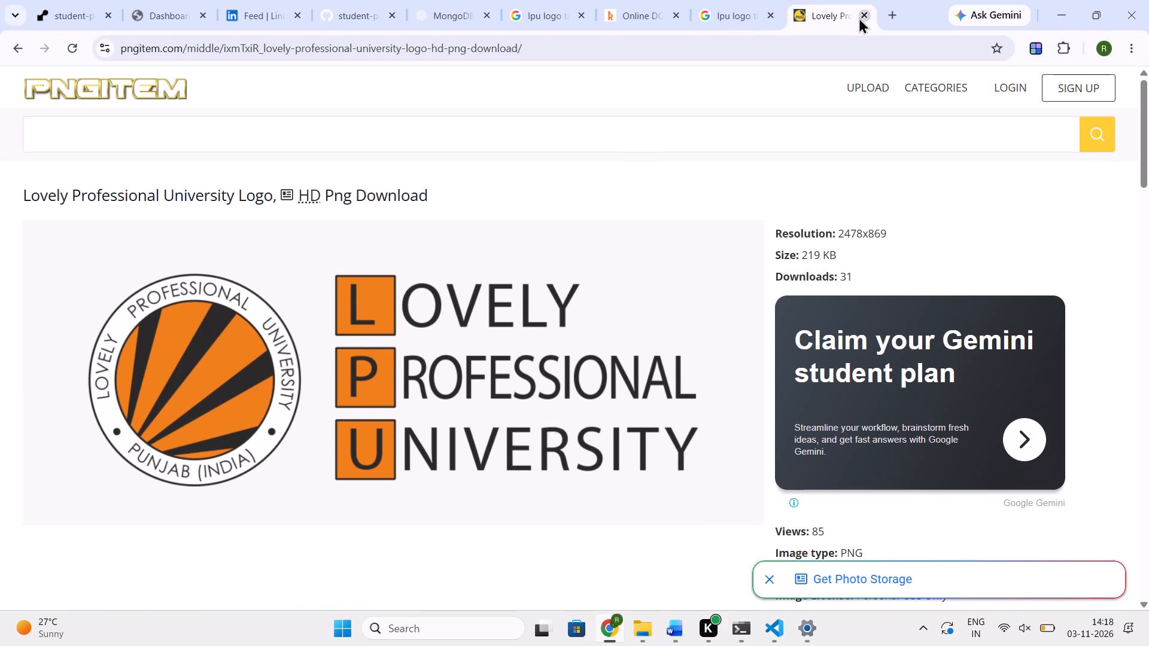
pyautogui.click(859, 17)
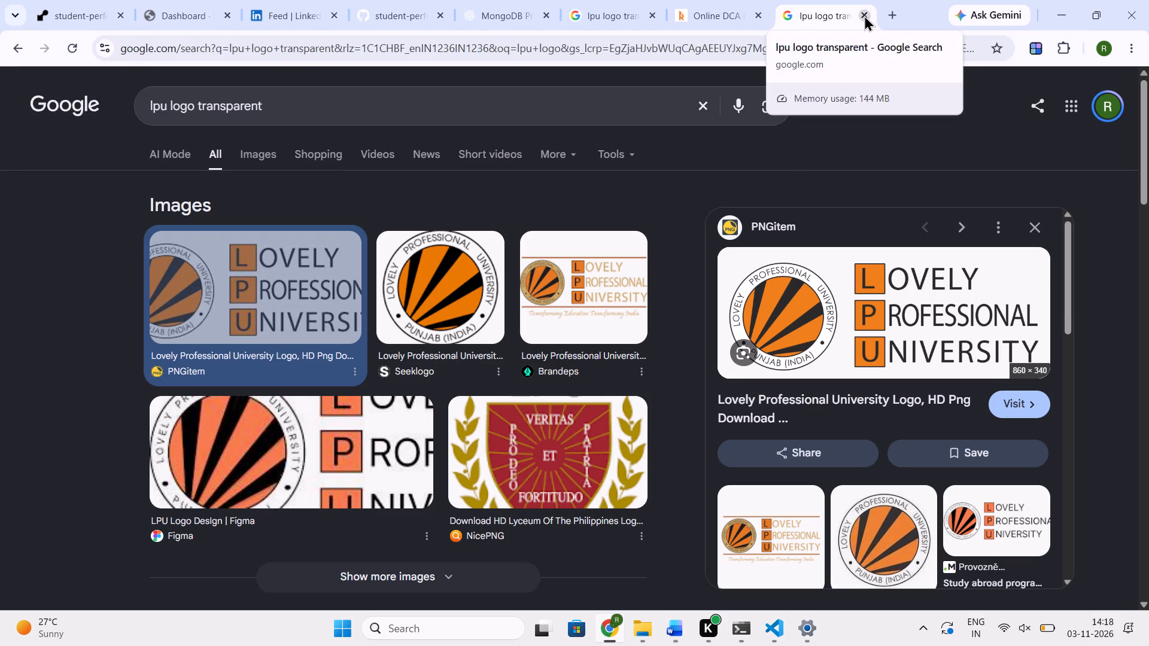
pyautogui.click(863, 14)
pyautogui.click(861, 14)
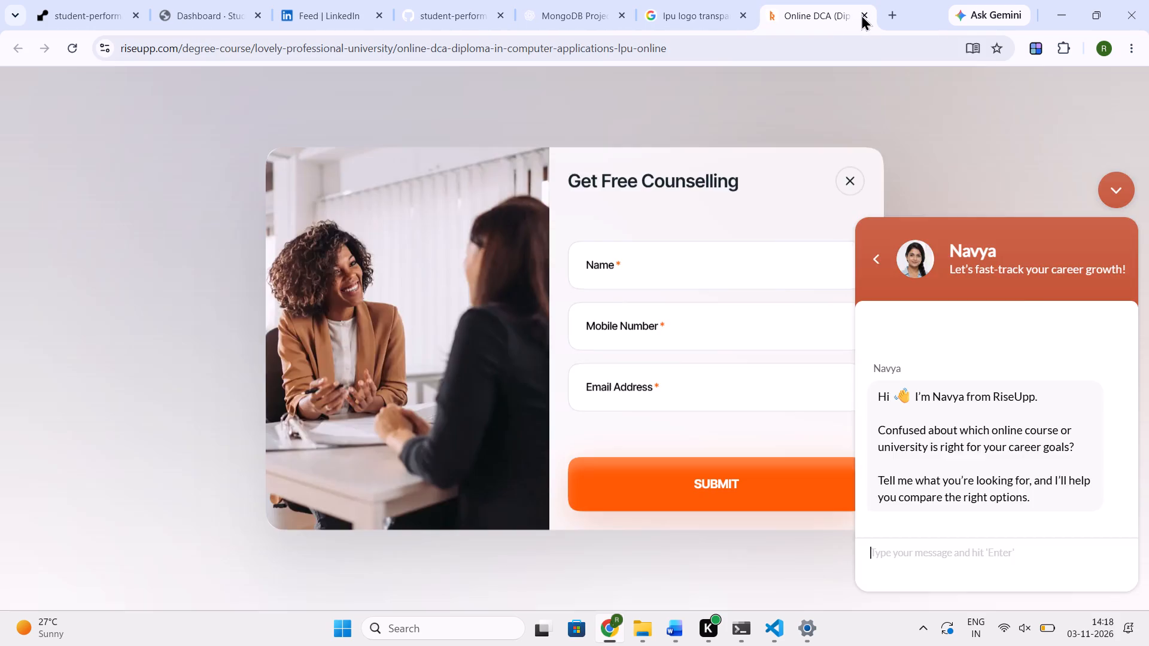
pyautogui.click(729, 12)
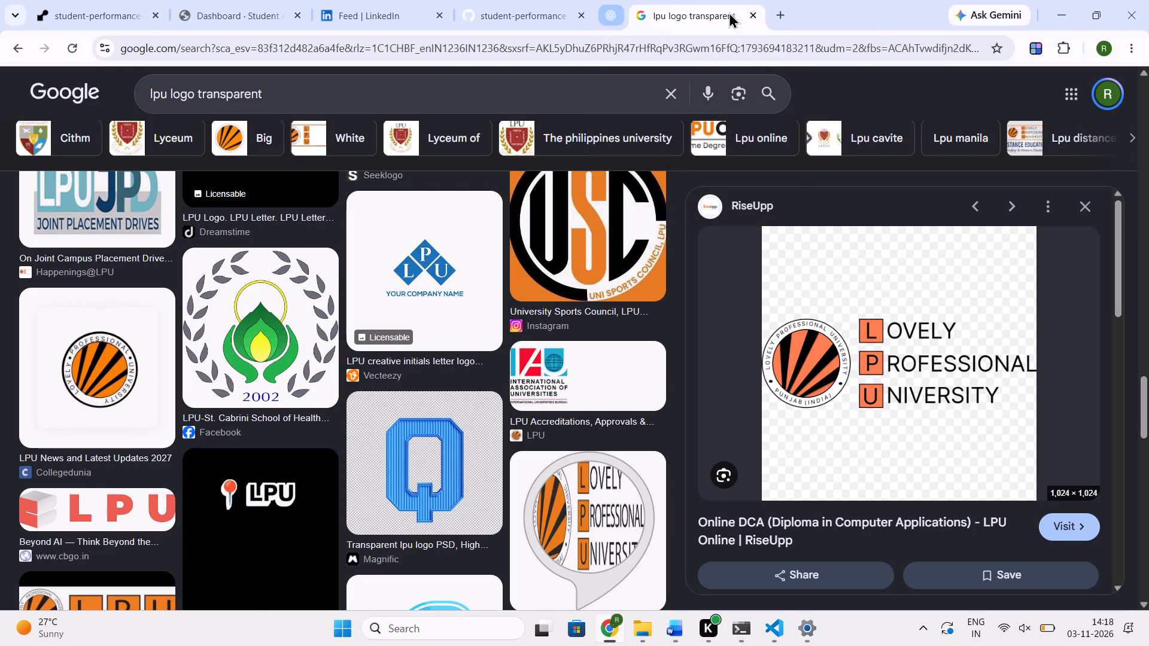
pyautogui.click(729, 12)
pyautogui.click(725, 13)
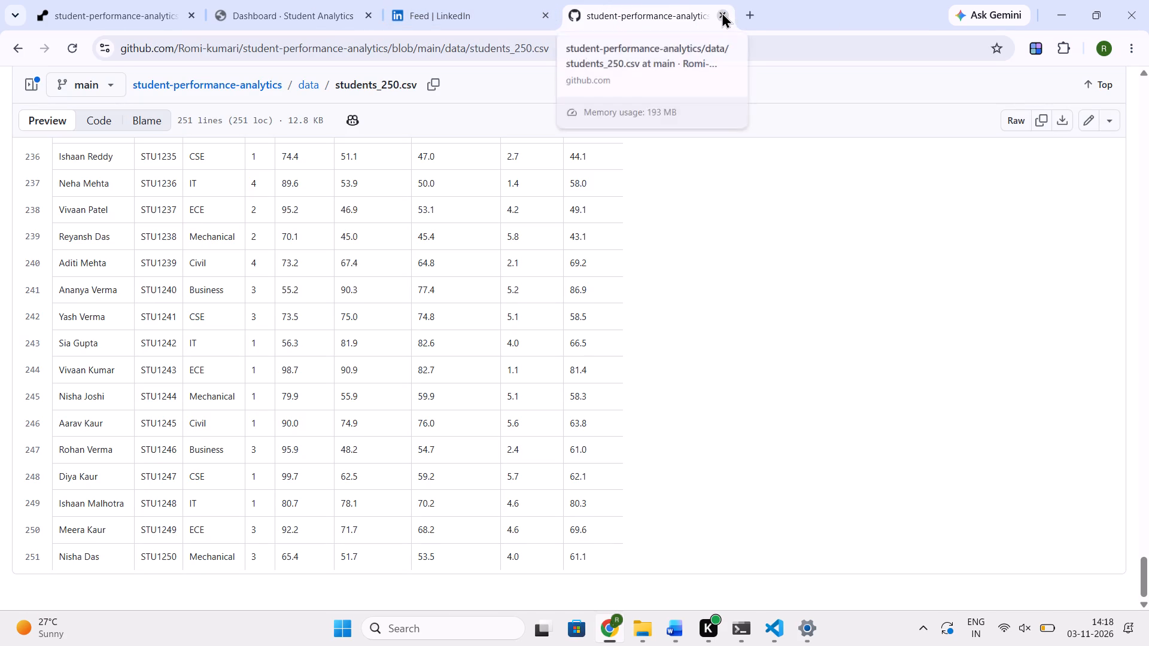
pyautogui.click(722, 12)
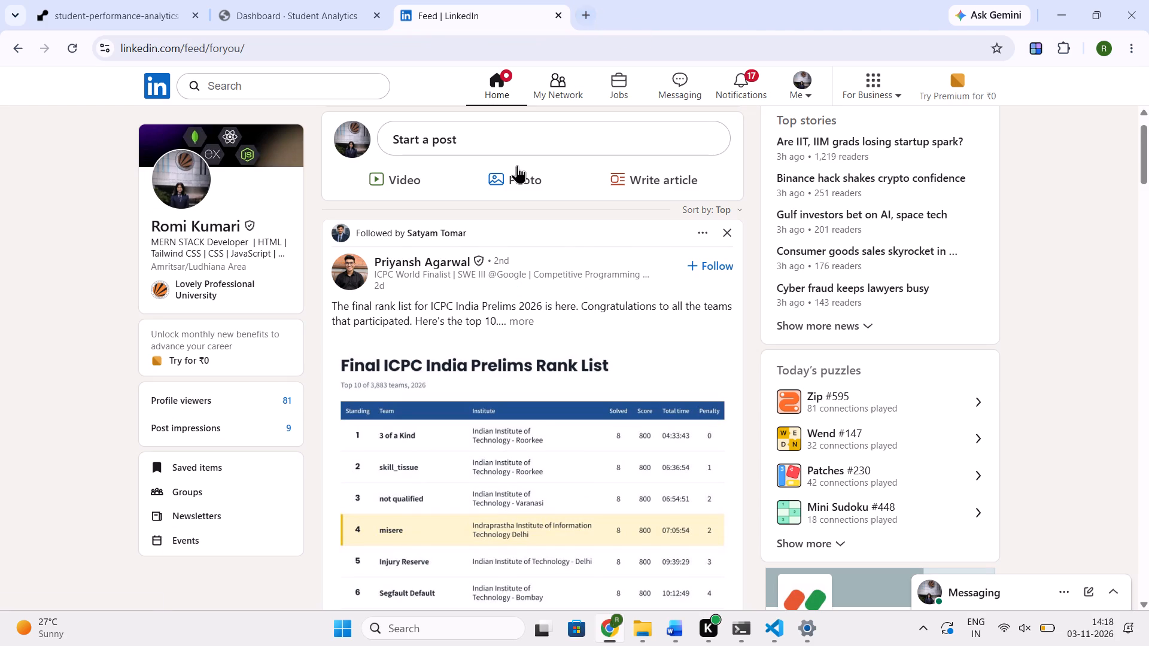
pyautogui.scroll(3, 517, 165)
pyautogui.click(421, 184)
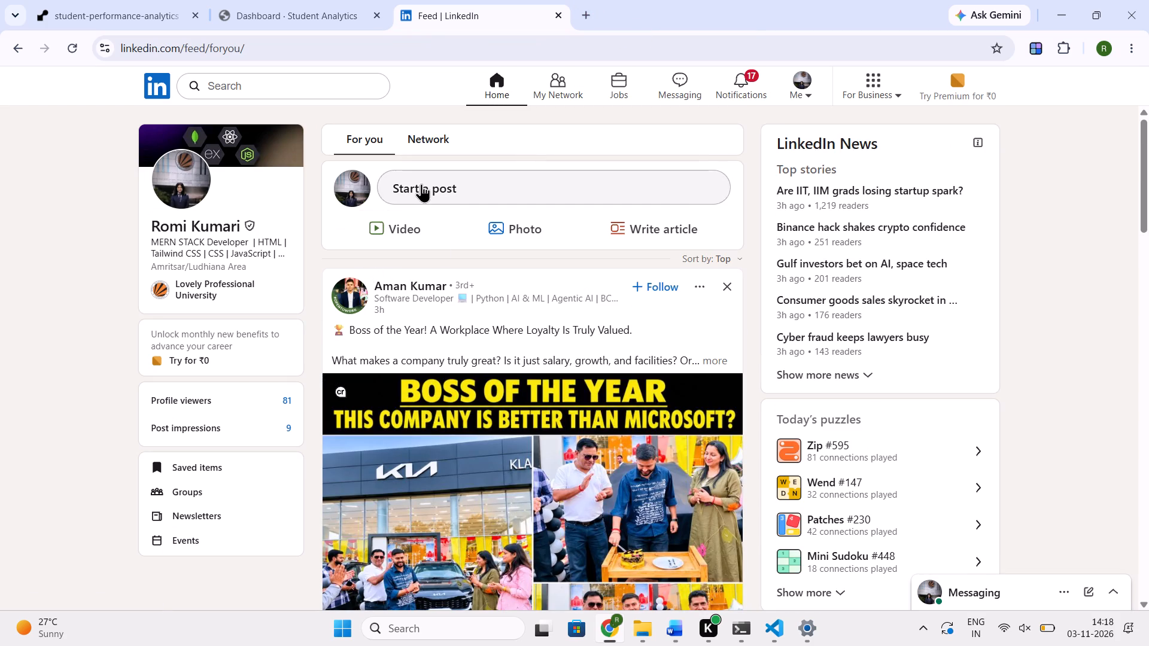
# Copy the full web address of the deployed Student Performance Dashboard.
pyautogui.click(279, 0)
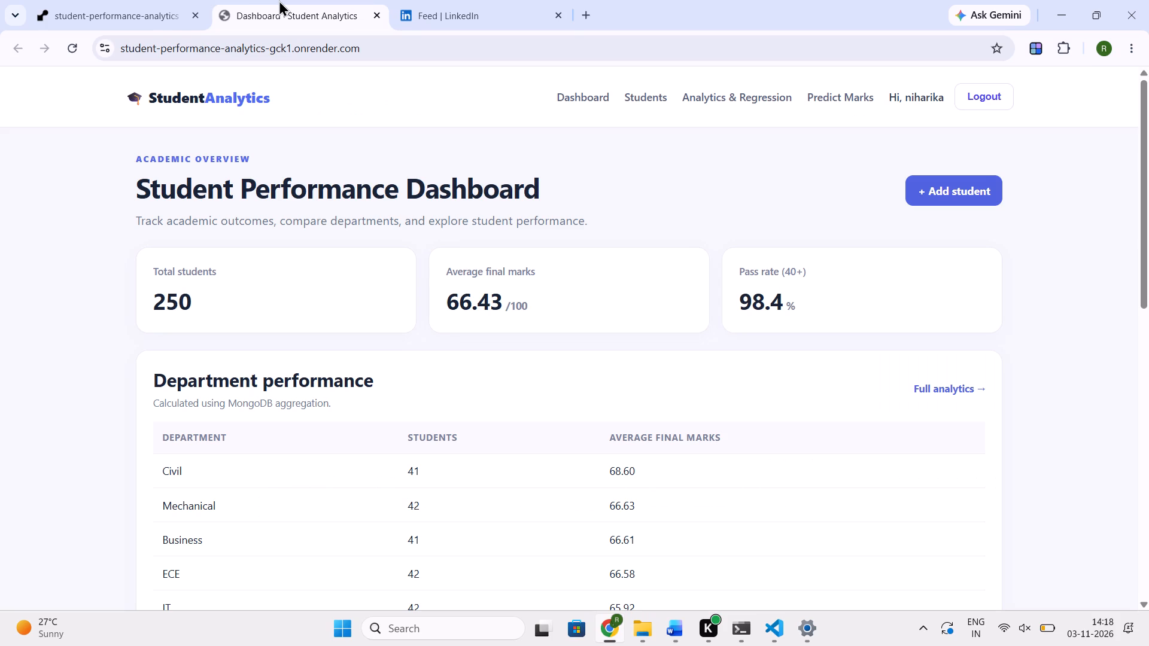
pyautogui.click(162, 0)
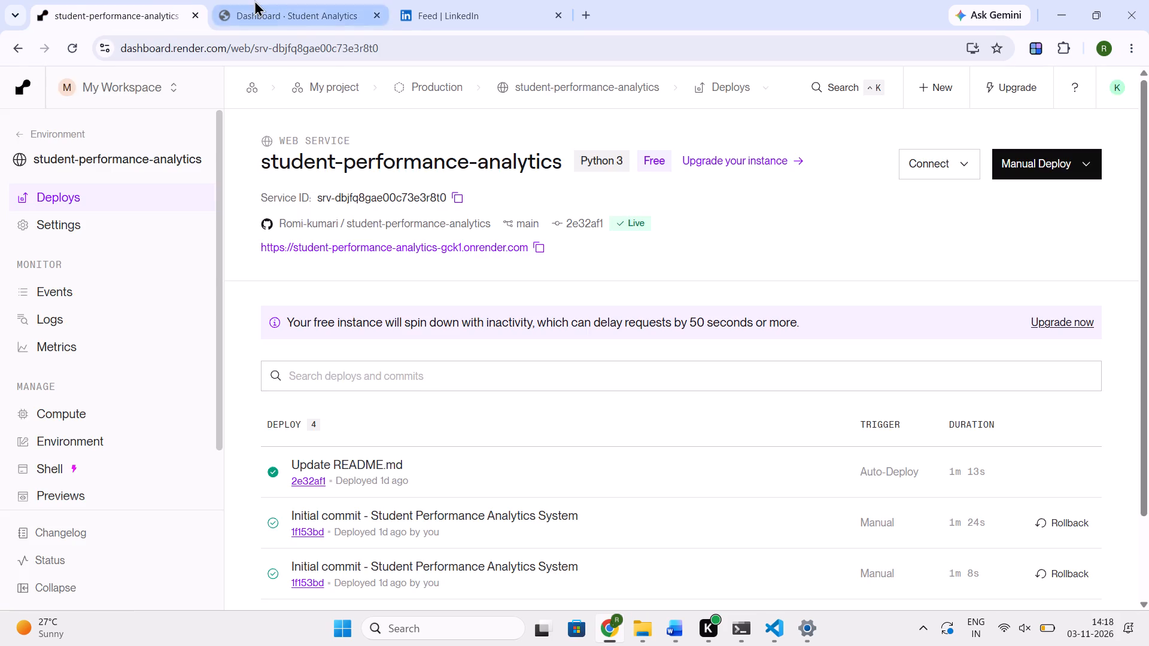
pyautogui.click(254, 0)
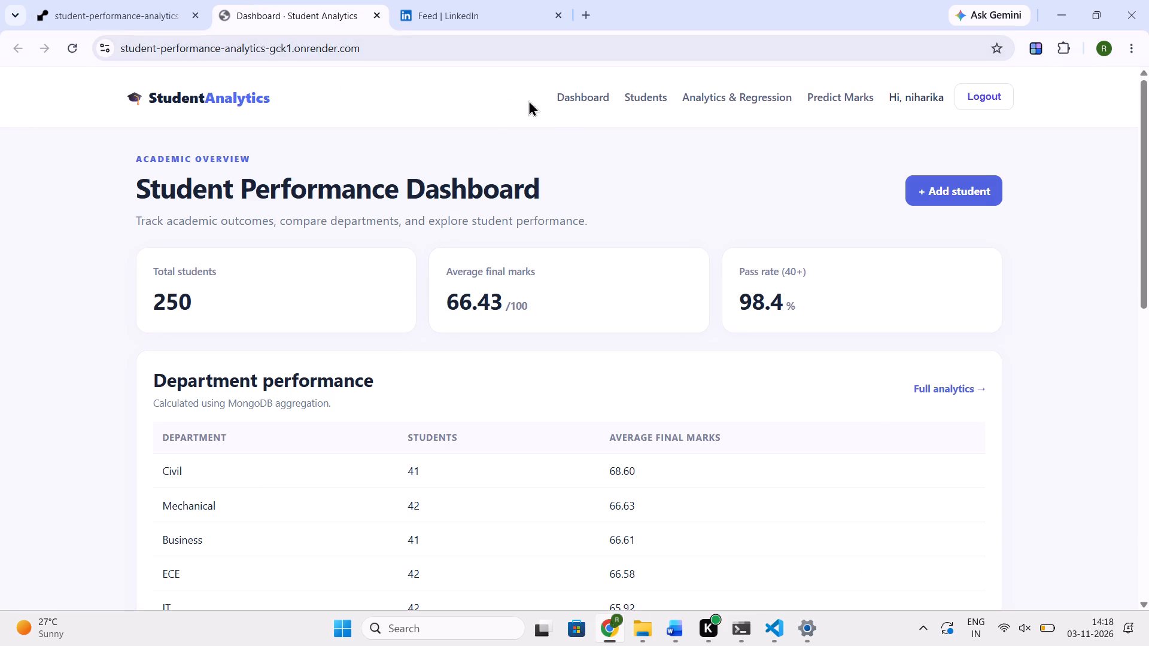
pyautogui.click(572, 99)
pyautogui.tripleClick(494, 51)
pyautogui.click(494, 51)
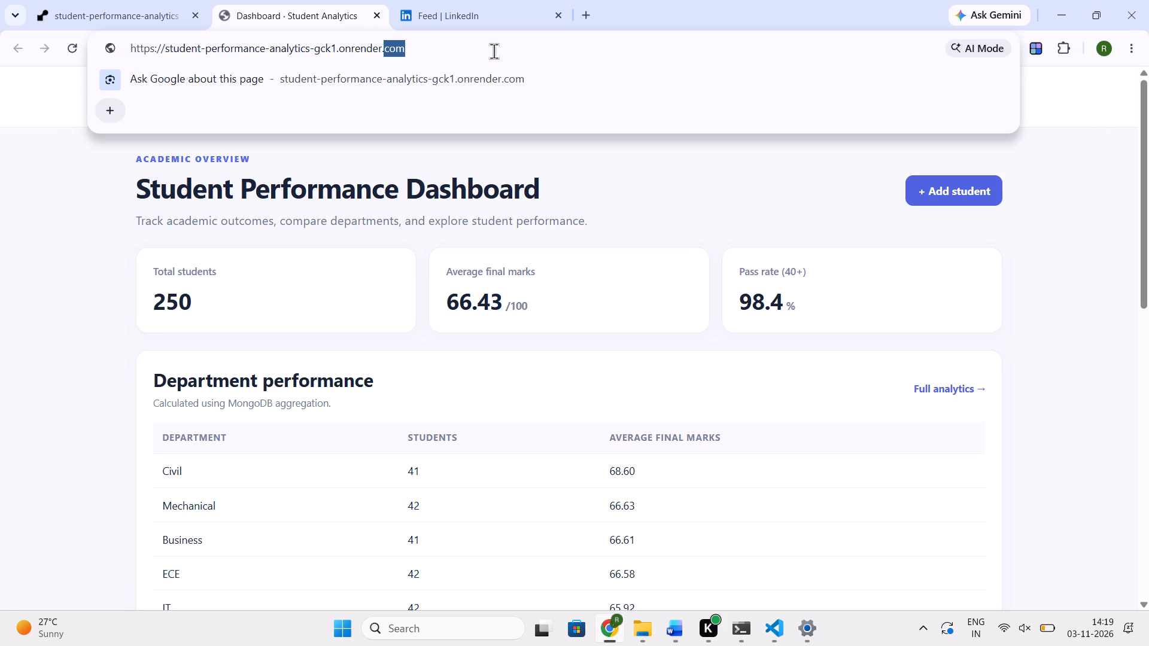
pyautogui.click(494, 51)
pyautogui.hotkey('ctrl', 'c')
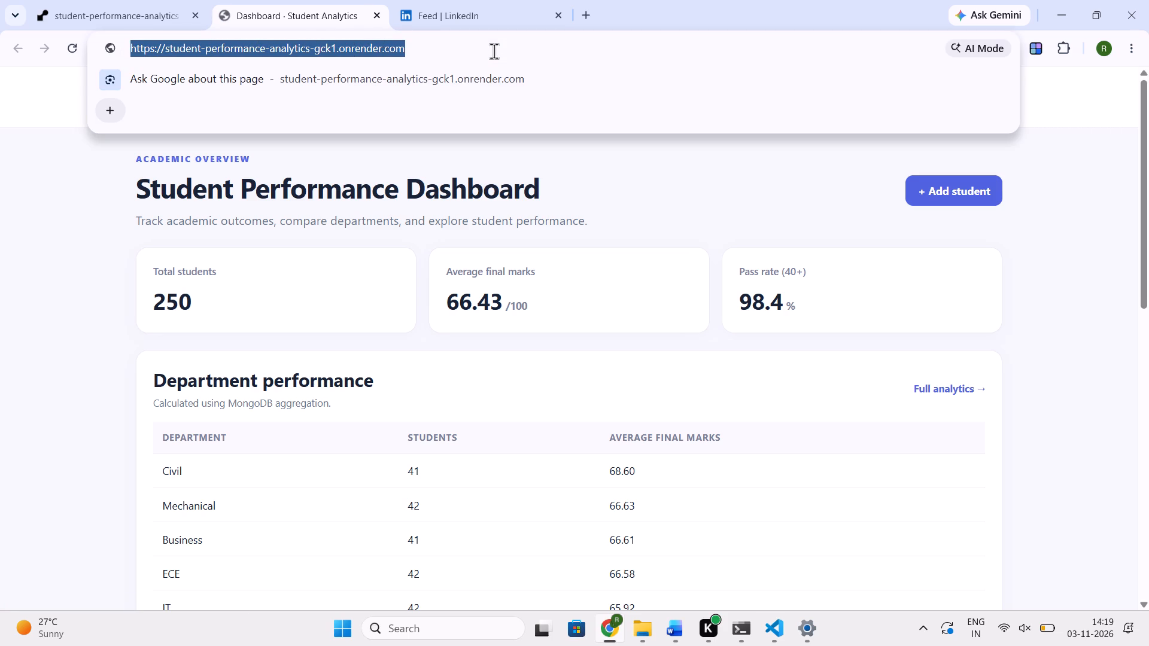
pyautogui.click(676, 619)
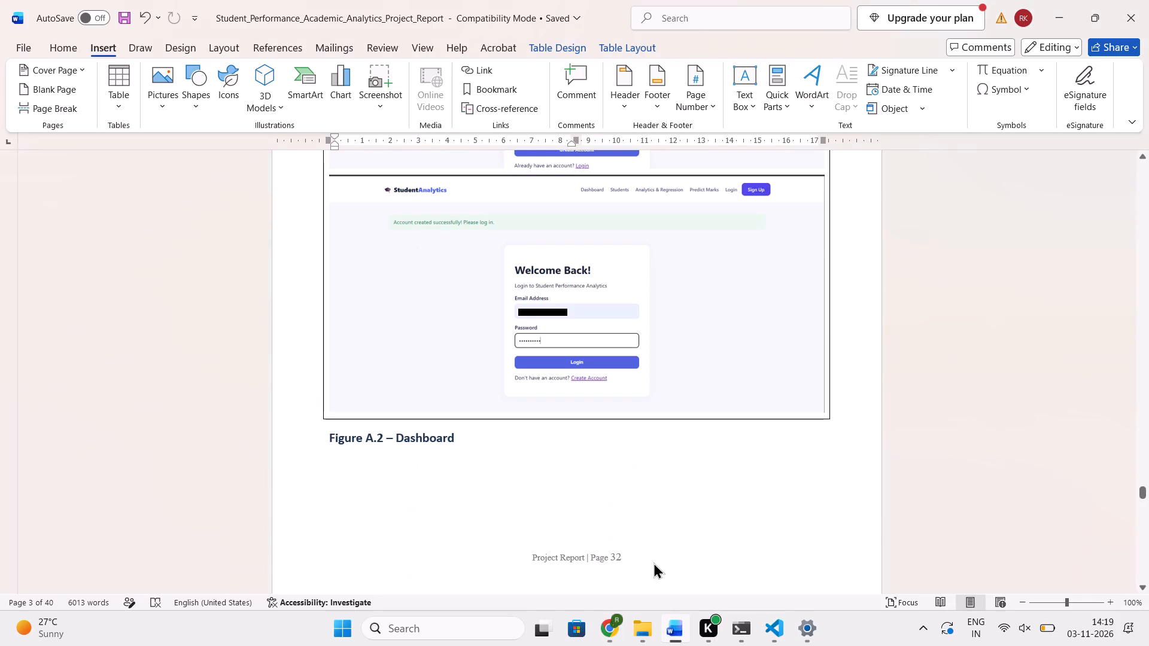
pyautogui.scroll(-18, 604, 455)
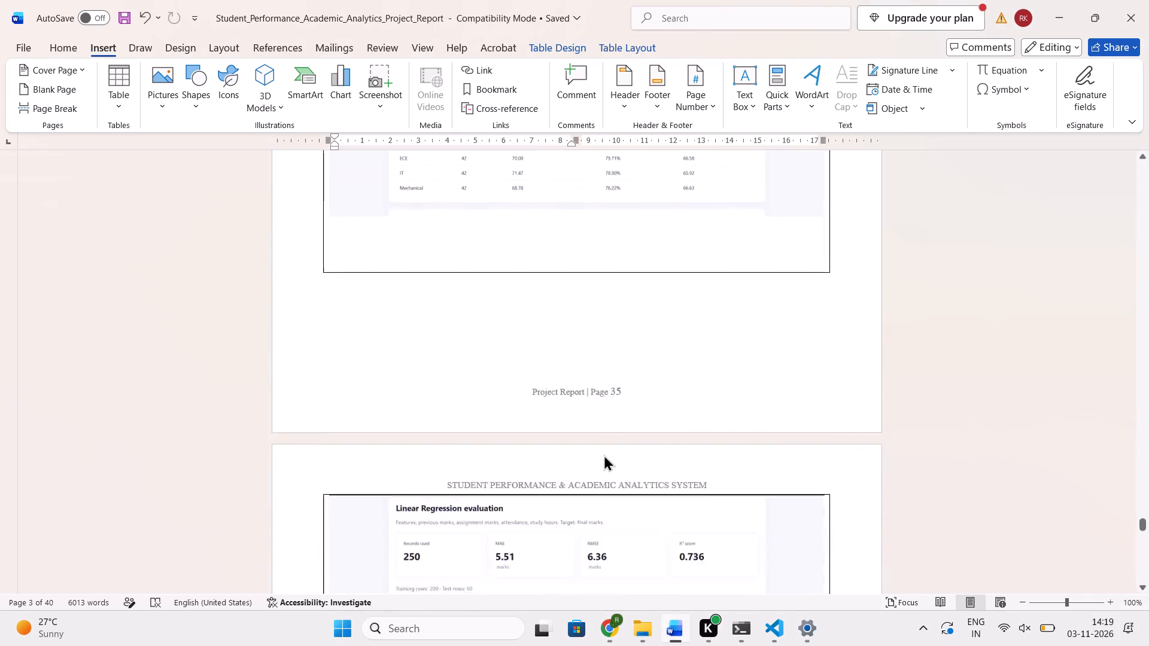
pyautogui.scroll(-10, 604, 455)
pyautogui.scroll(2, 604, 455)
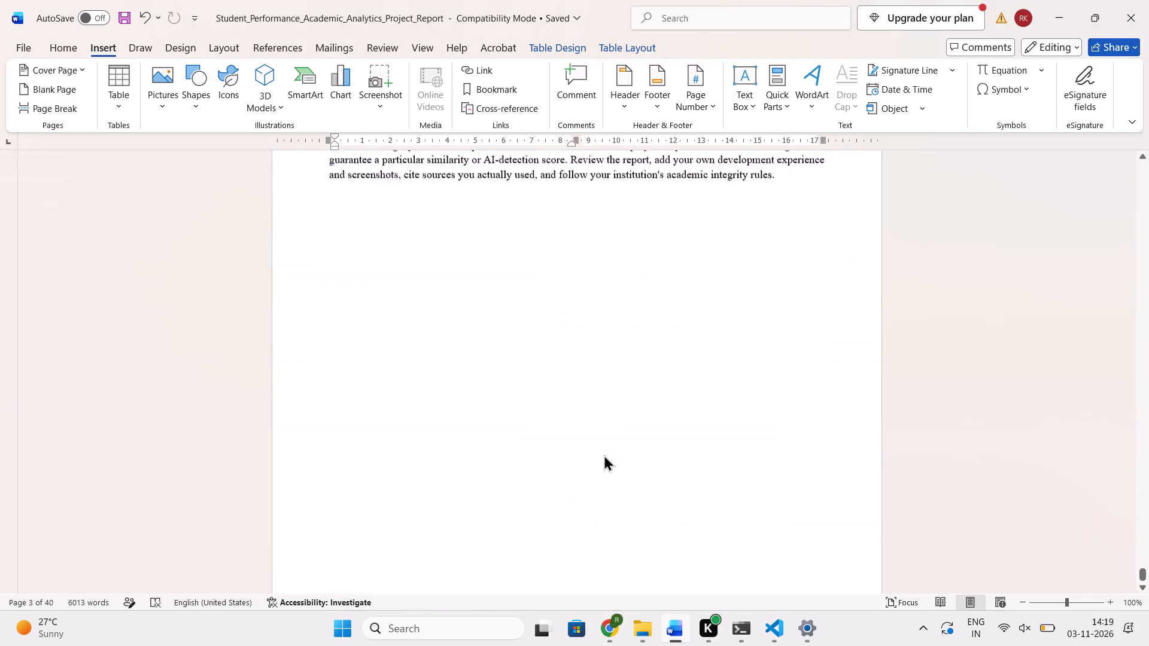
pyautogui.scroll(7, 604, 455)
pyautogui.scroll(-4, 604, 455)
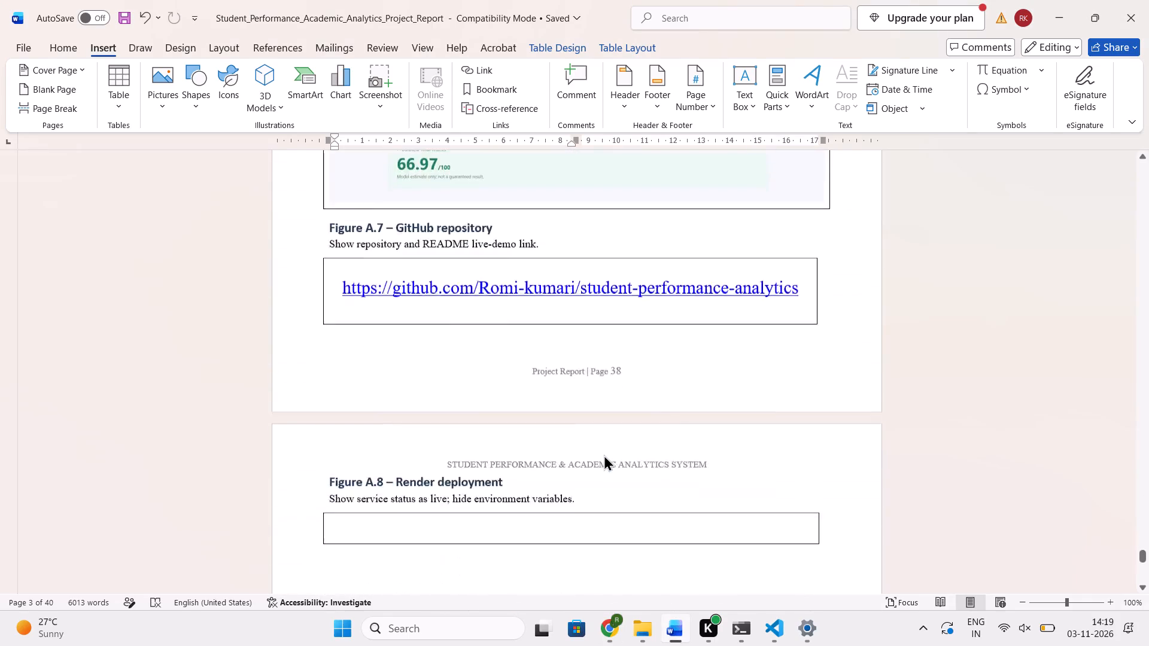
pyautogui.scroll(1, 567, 425)
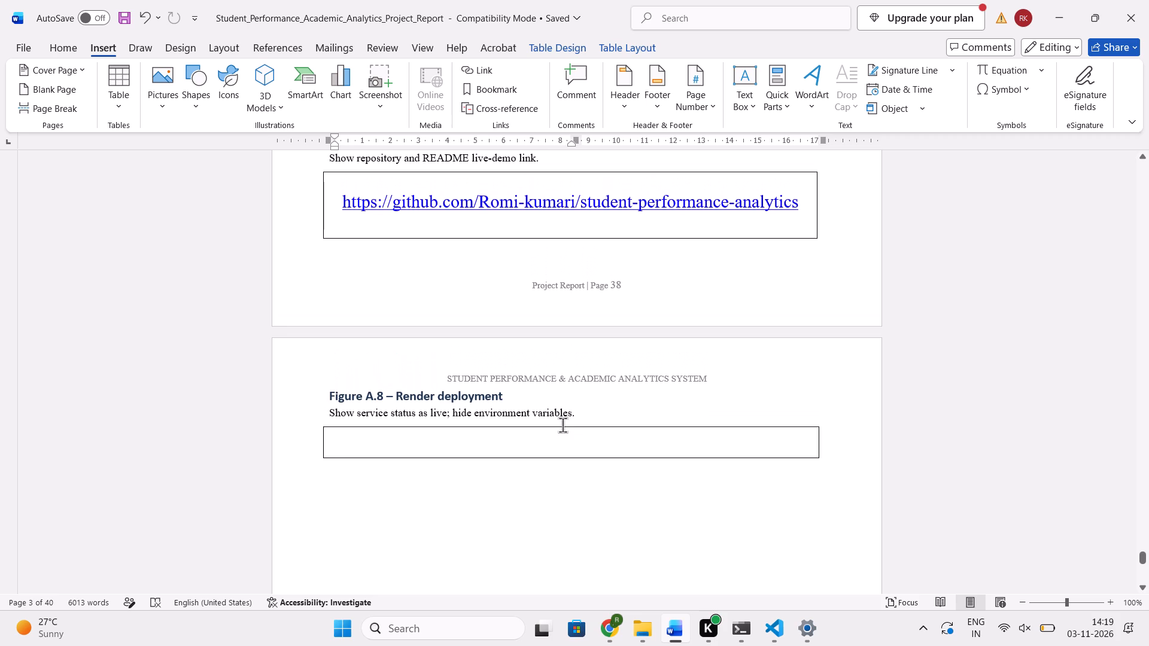
pyautogui.click(557, 440)
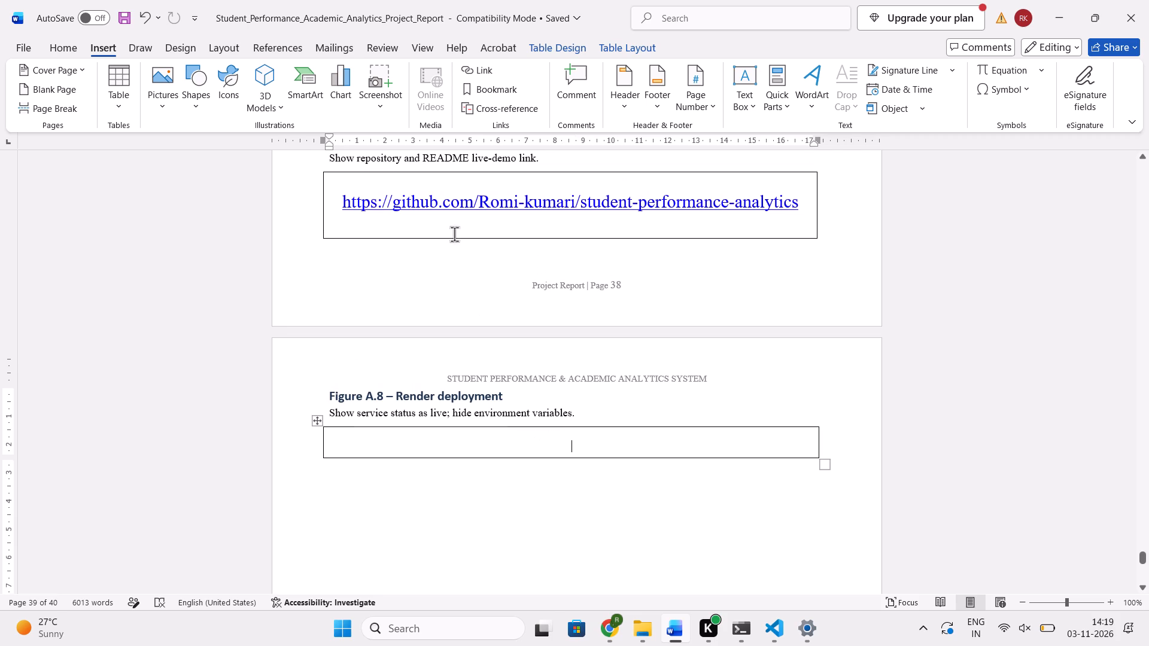
pyautogui.click(497, 70)
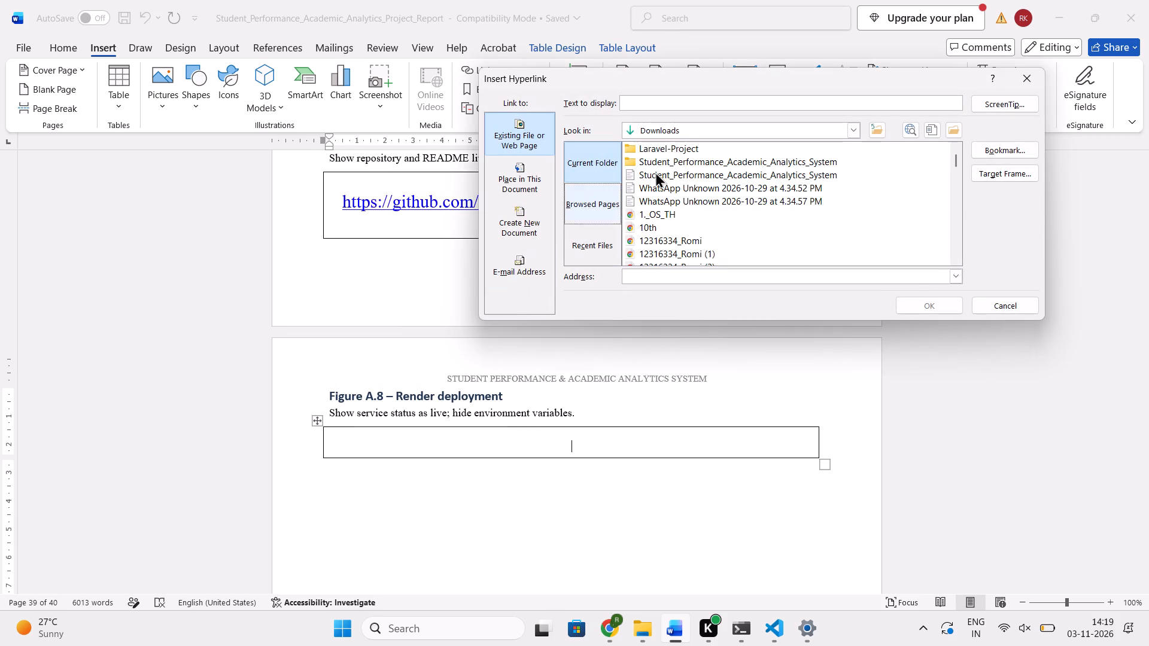
pyautogui.click(674, 100)
pyautogui.hotkey('ctrl', 'v')
pyautogui.click(696, 273)
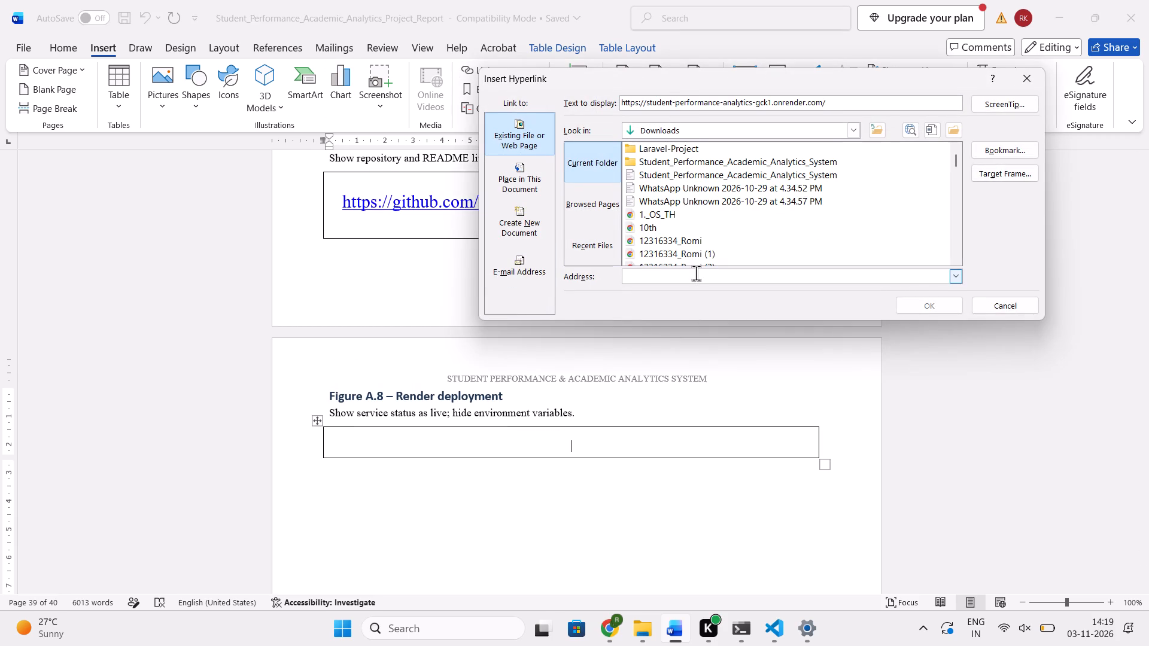
pyautogui.hotkey('ctrl', 'v')
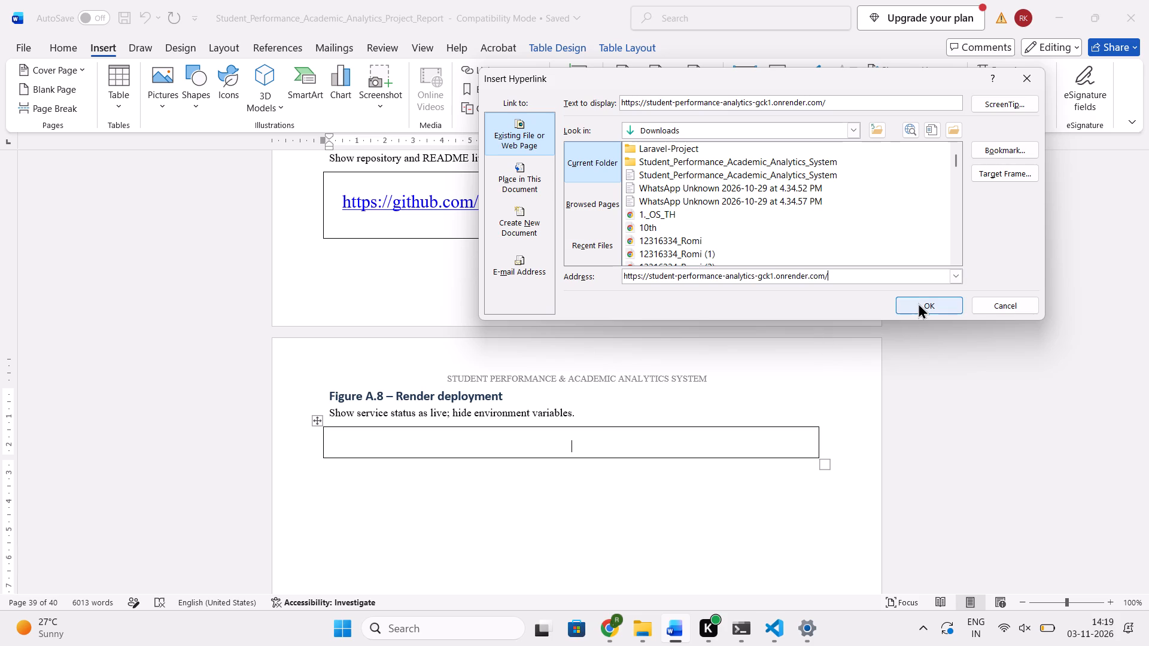
pyautogui.click(918, 303)
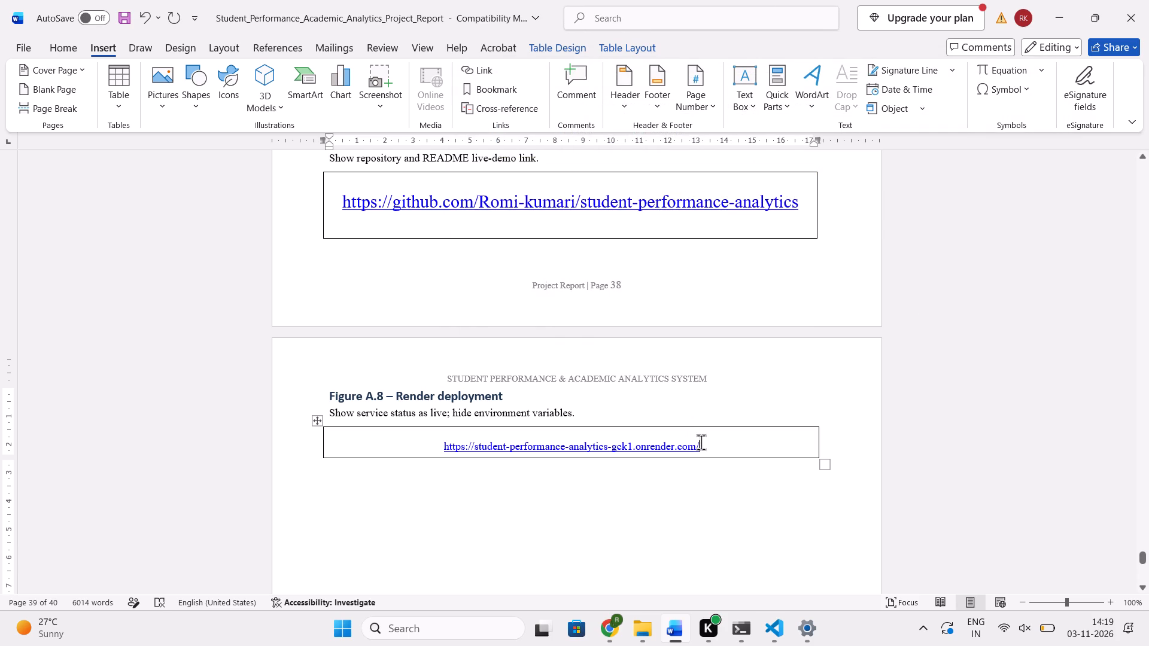
# Set the font size of the Render deployment link in the Figure A.8 box to 18.
pyautogui.press('BackSpace')
pyautogui.click(703, 442)
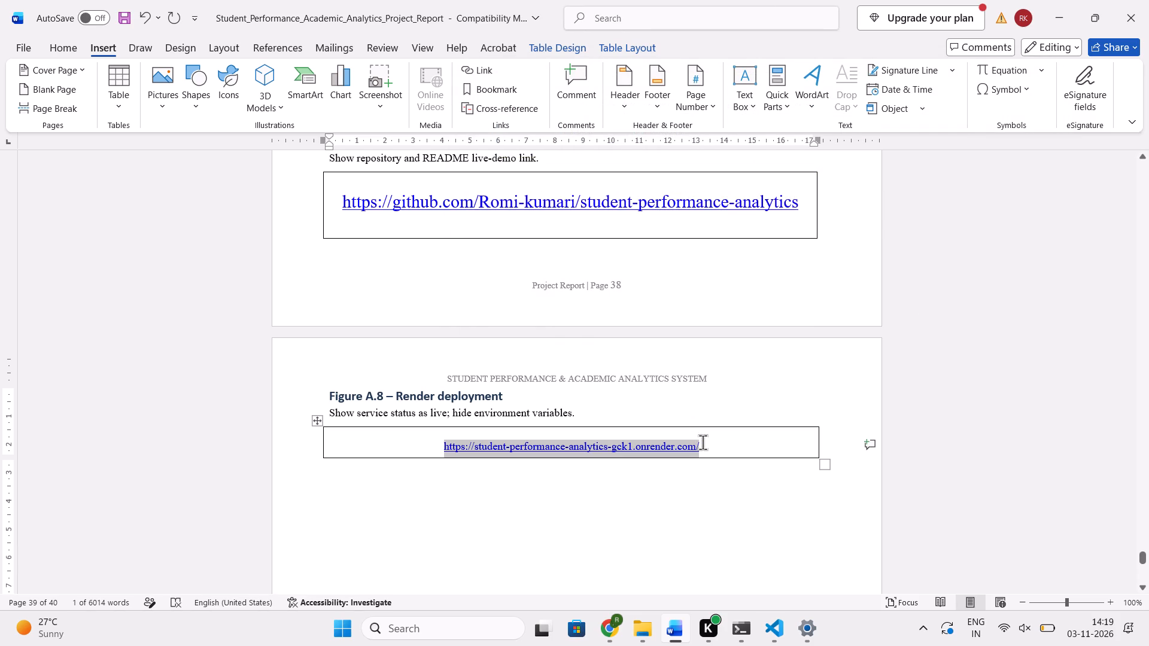
pyautogui.click(703, 442)
pyautogui.moveTo(703, 442); pyautogui.dragTo(616, 474)
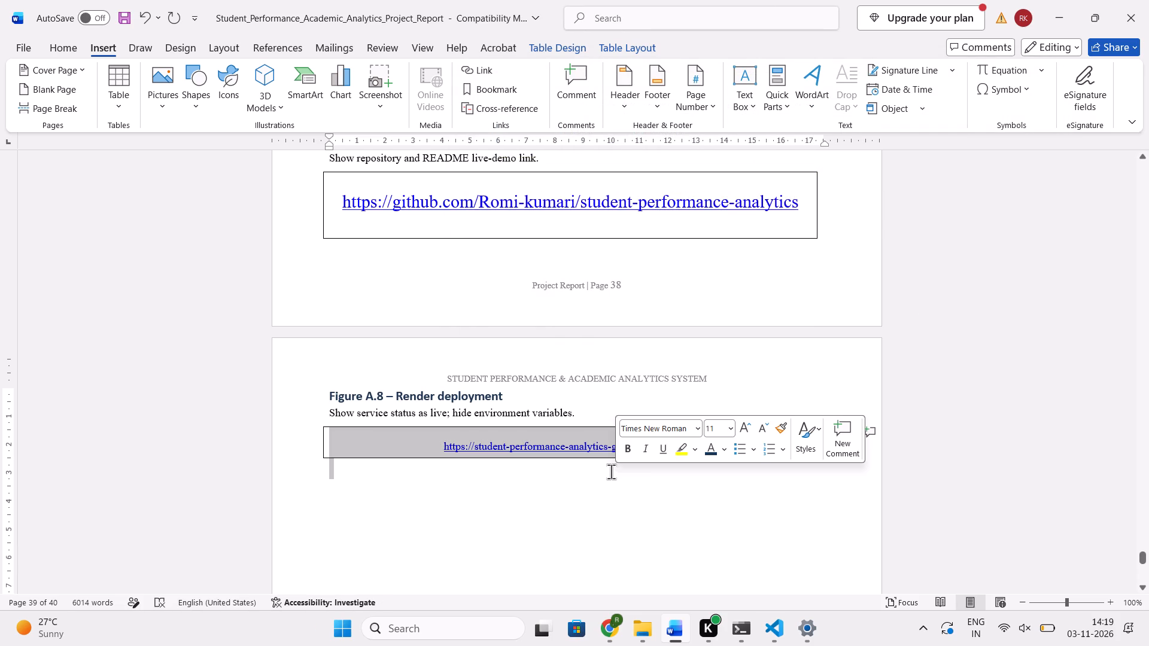
pyautogui.click(611, 471)
pyautogui.tripleClick(640, 447)
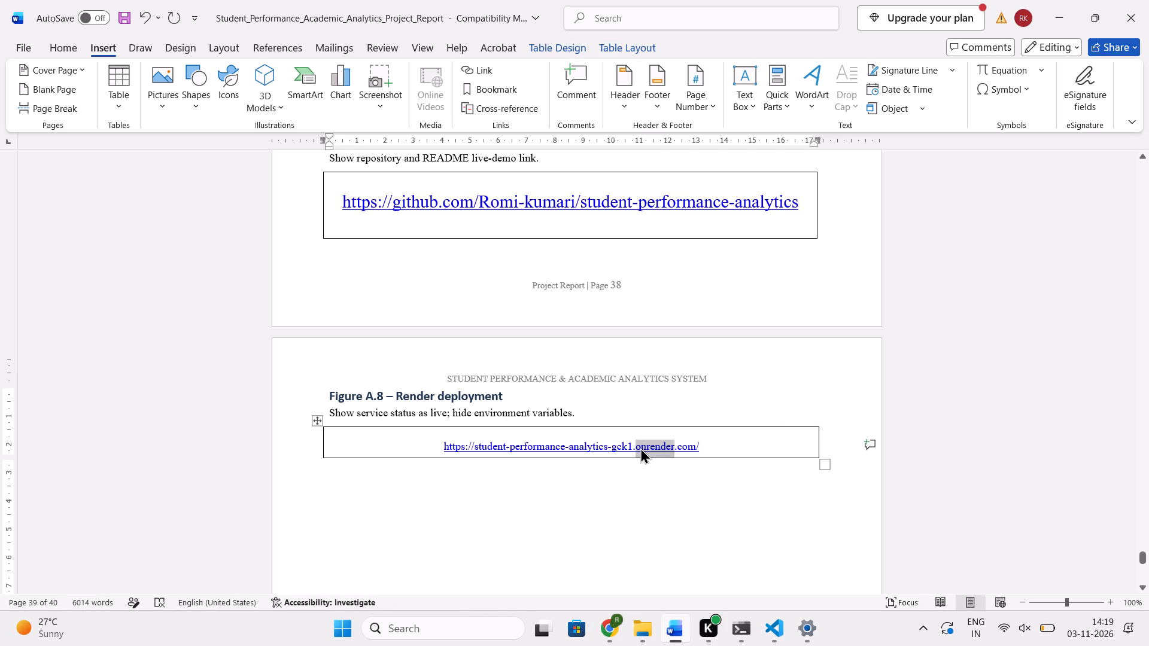
pyautogui.click(668, 439)
pyautogui.moveTo(704, 444); pyautogui.dragTo(447, 448)
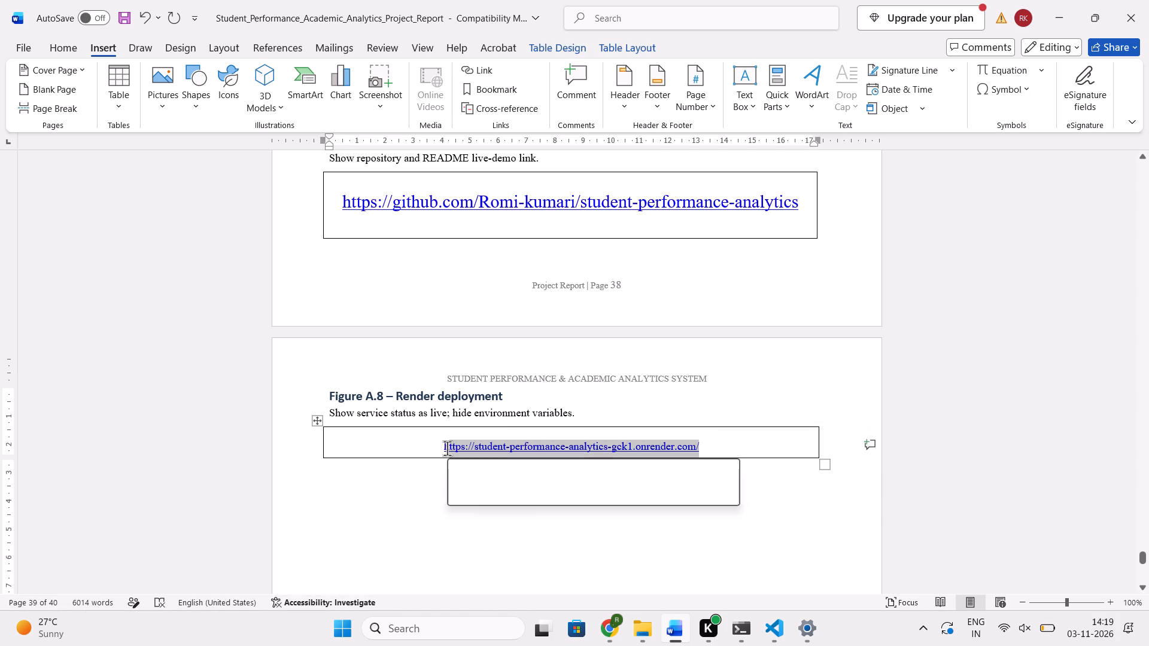
pyautogui.click(447, 448)
pyautogui.moveTo(439, 449); pyautogui.dragTo(479, 451)
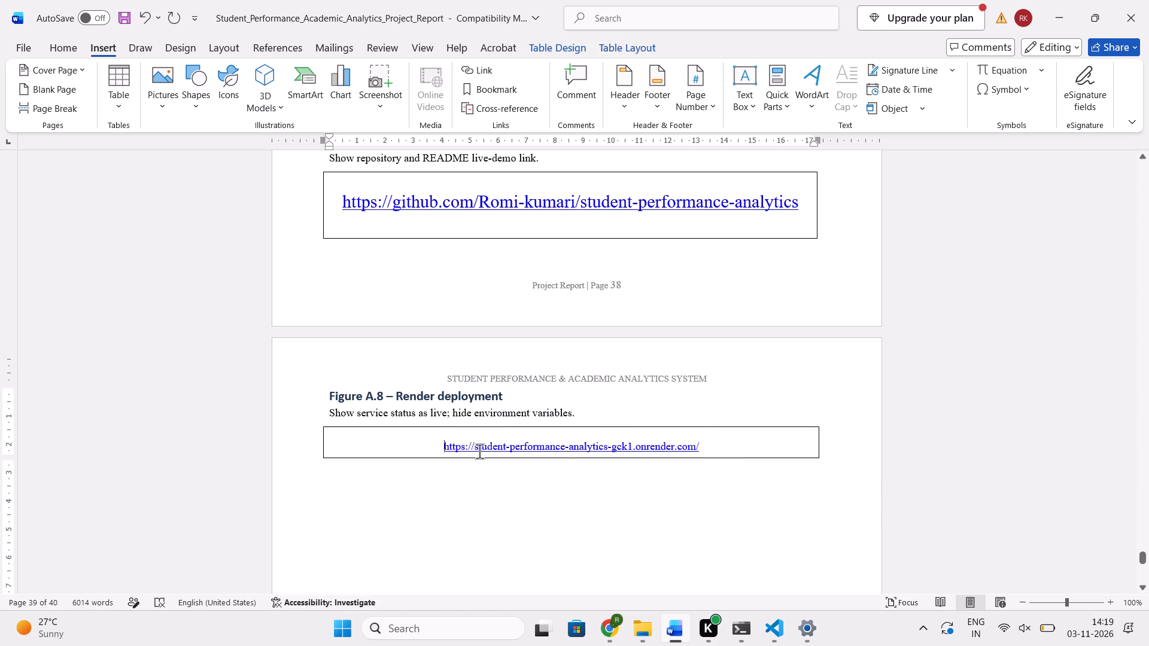
pyautogui.moveTo(479, 451); pyautogui.dragTo(705, 456)
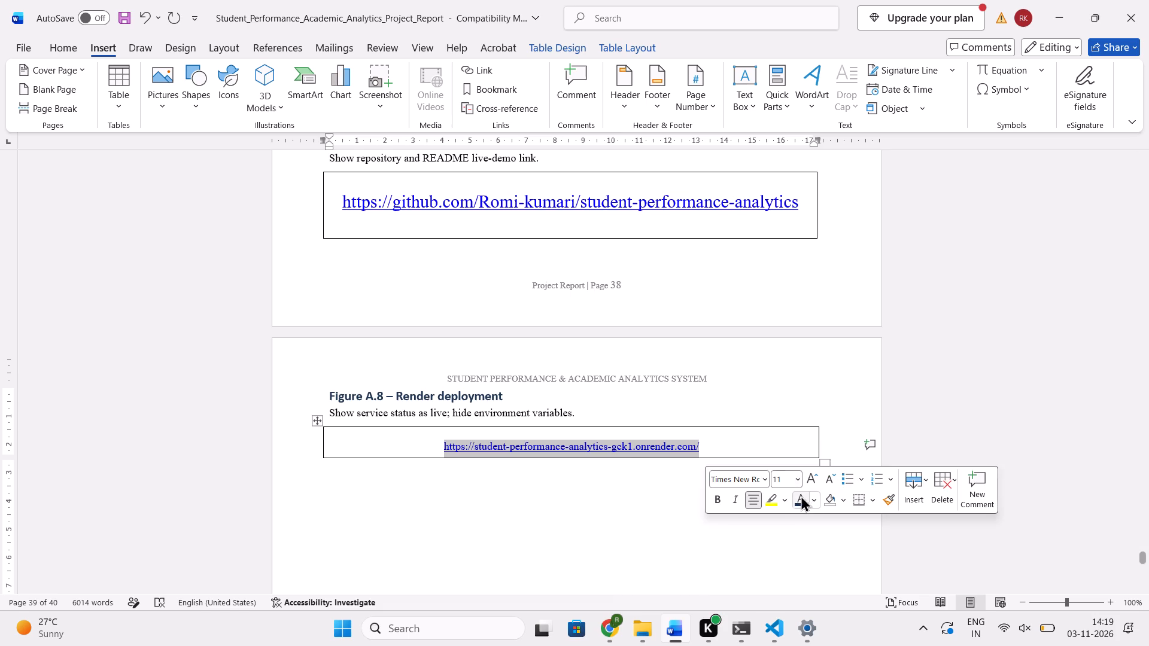
pyautogui.click(800, 471)
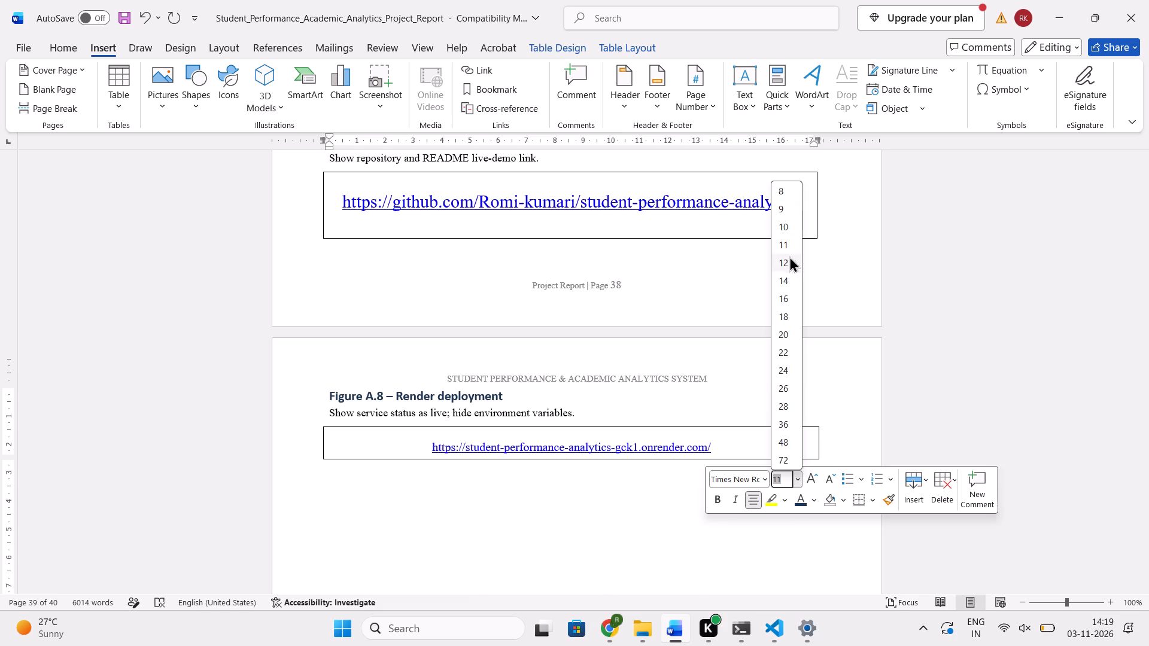
pyautogui.click(787, 316)
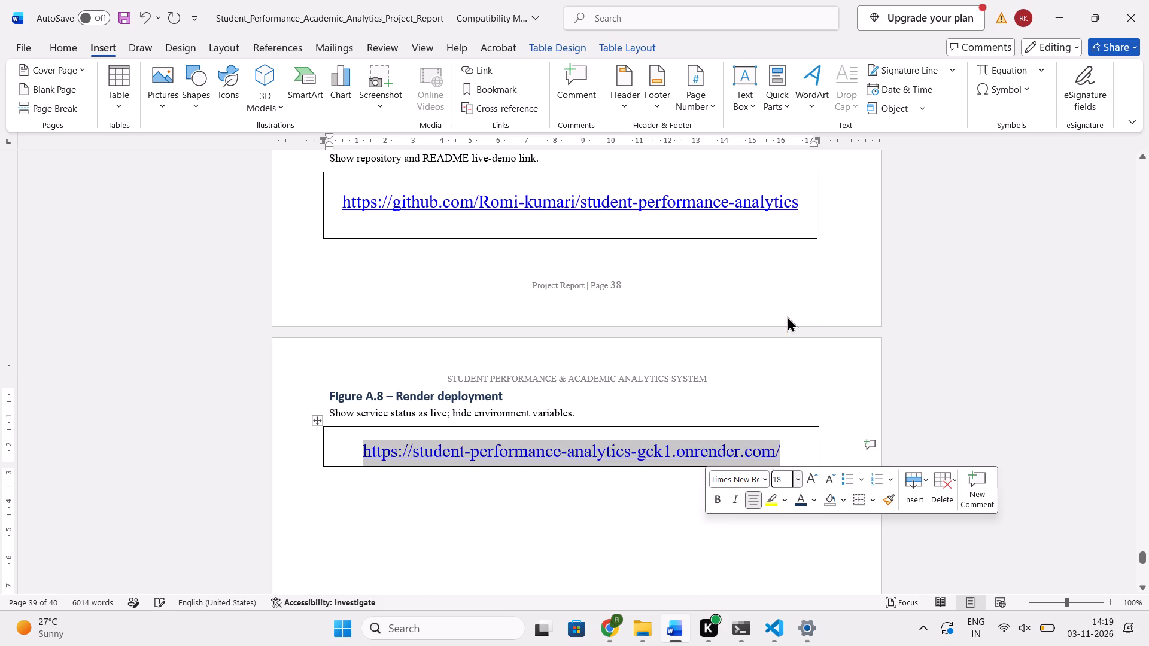
pyautogui.click(539, 543)
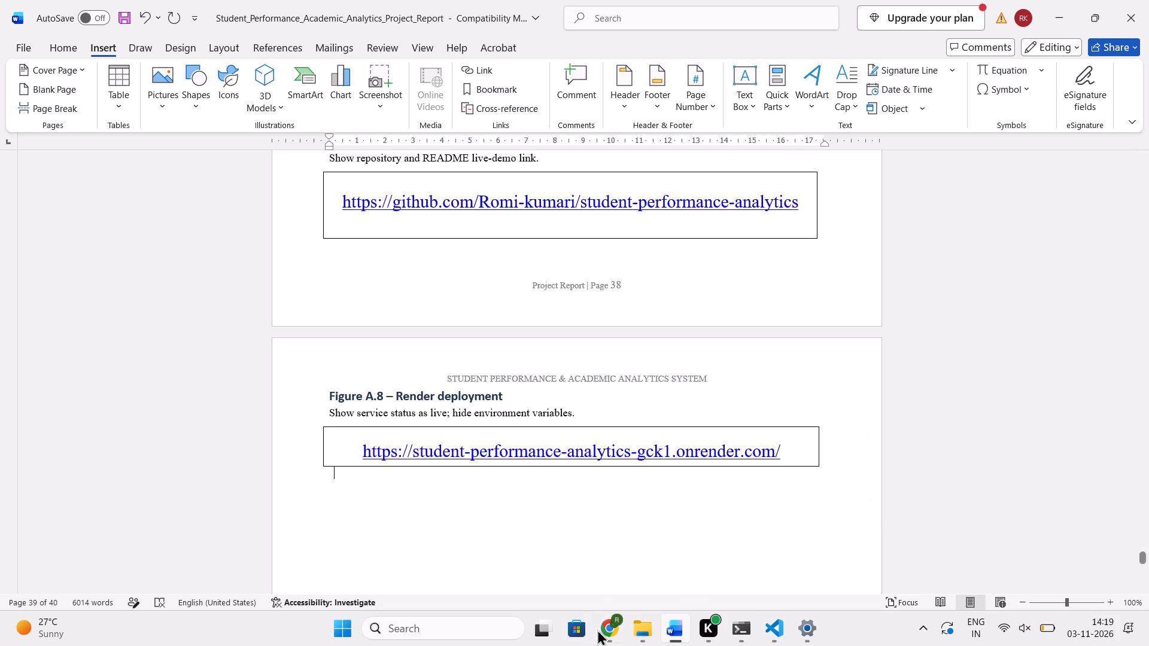
# Save the project report document.
pyautogui.click(616, 632)
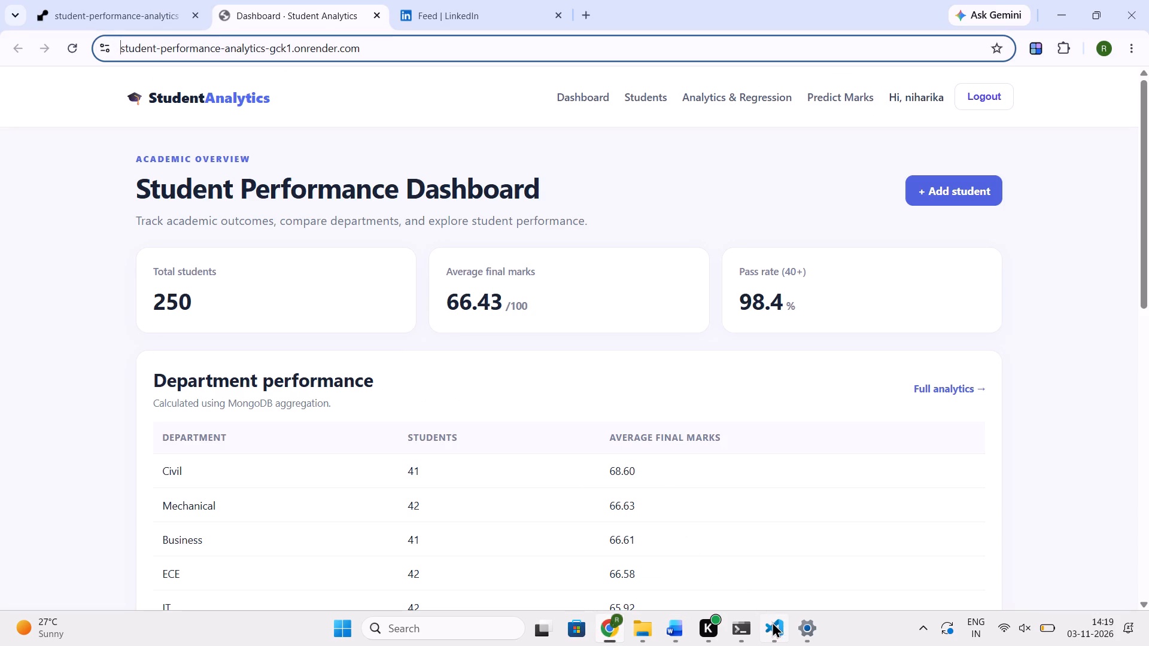
pyautogui.click(683, 633)
pyautogui.keyDown('ctrl'); pyautogui.click(594, 395); pyautogui.keyUp('ctrl')
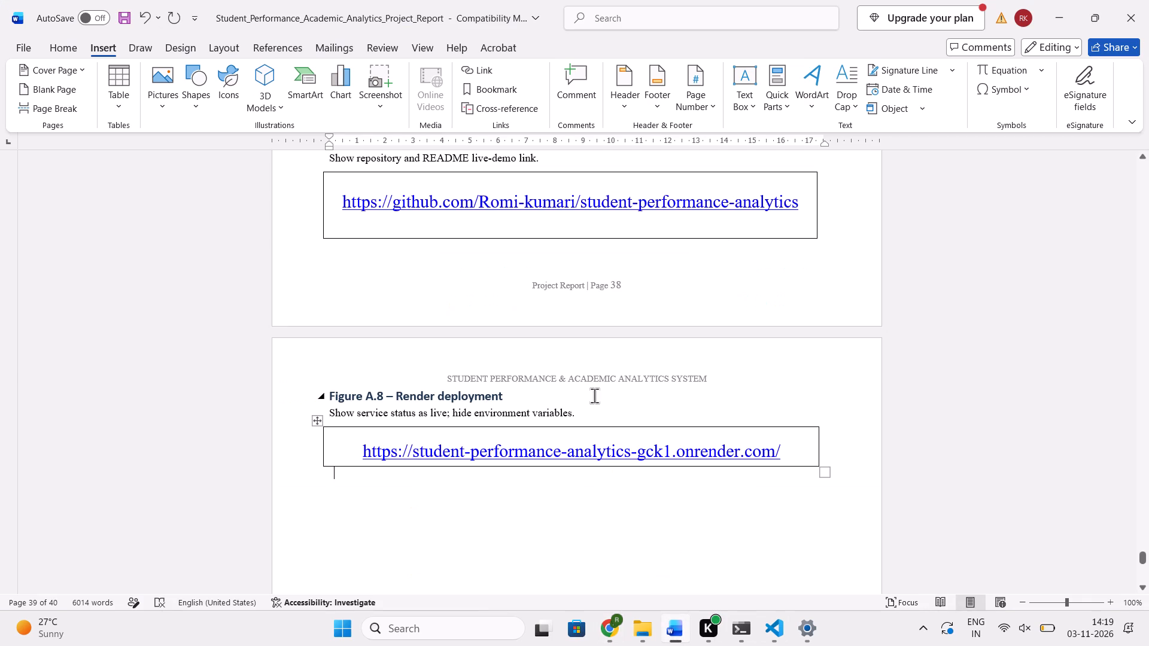
pyautogui.hotkey('ctrl', 'd')
pyautogui.hotkey('ctrl', 's')
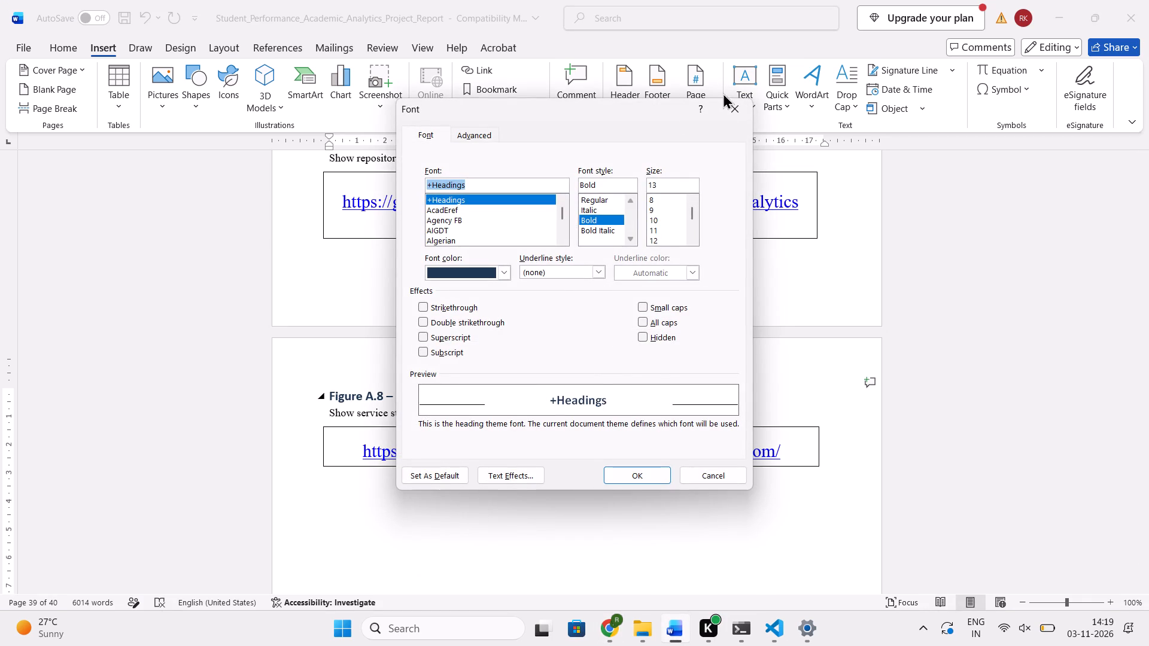
pyautogui.click(731, 112)
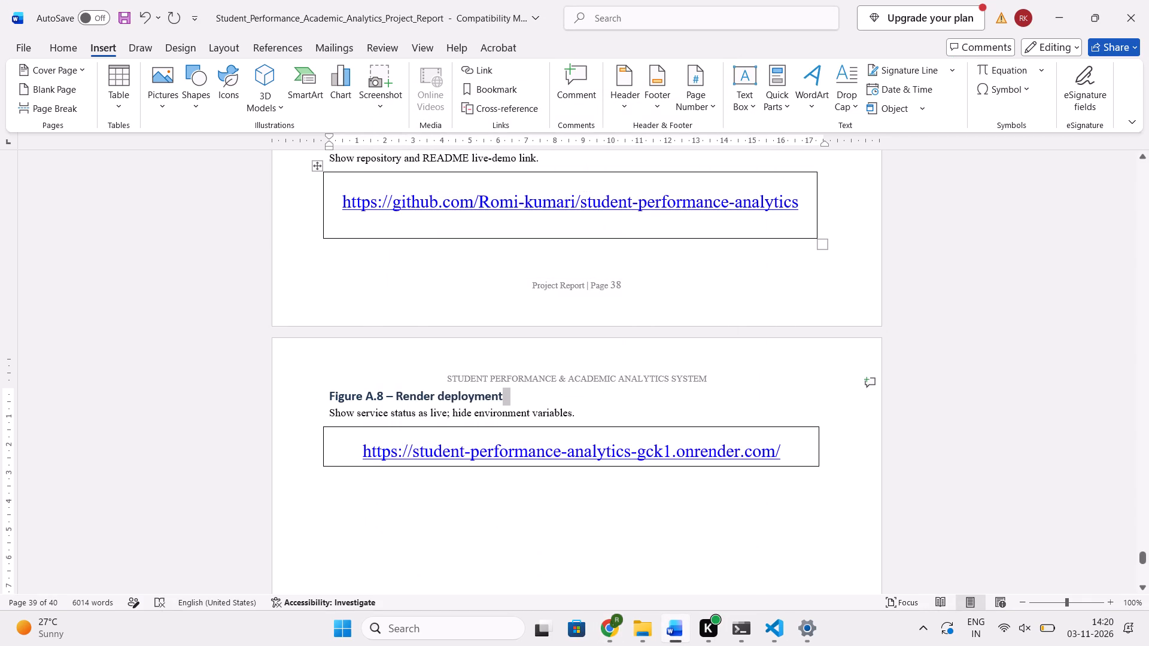
pyautogui.hotkey('ctrl', 's')
# Look back through the report from the appendix to the technology comparison and the Objectives and Scope chapter.
pyautogui.scroll(20, 632, 236)
pyautogui.scroll(2, 632, 236)
pyautogui.scroll(20, 722, 272)
pyautogui.scroll(1, 722, 272)
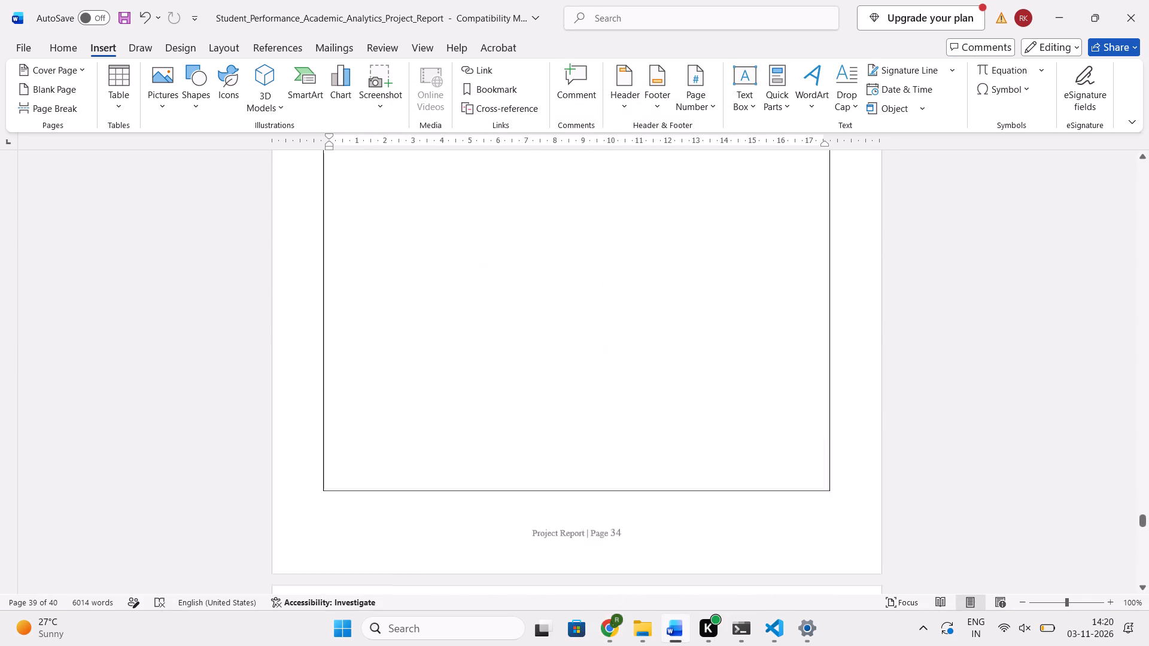
pyautogui.scroll(20, 722, 272)
pyautogui.scroll(20, 722, 272)
pyautogui.scroll(5, 722, 272)
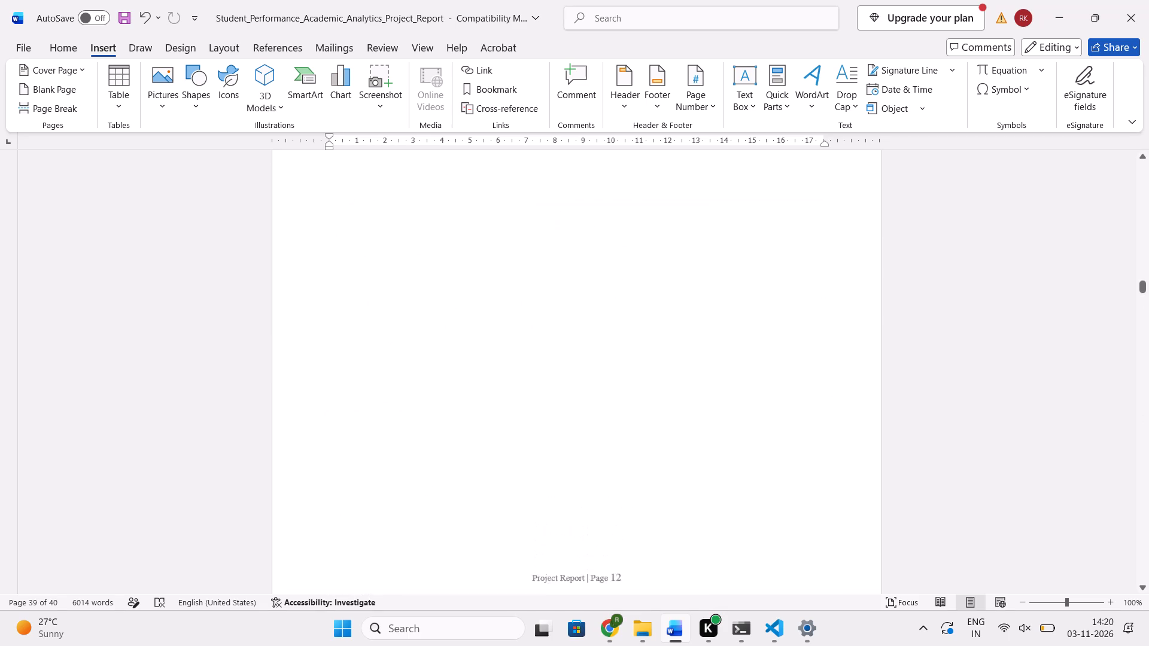
pyautogui.scroll(4, 722, 272)
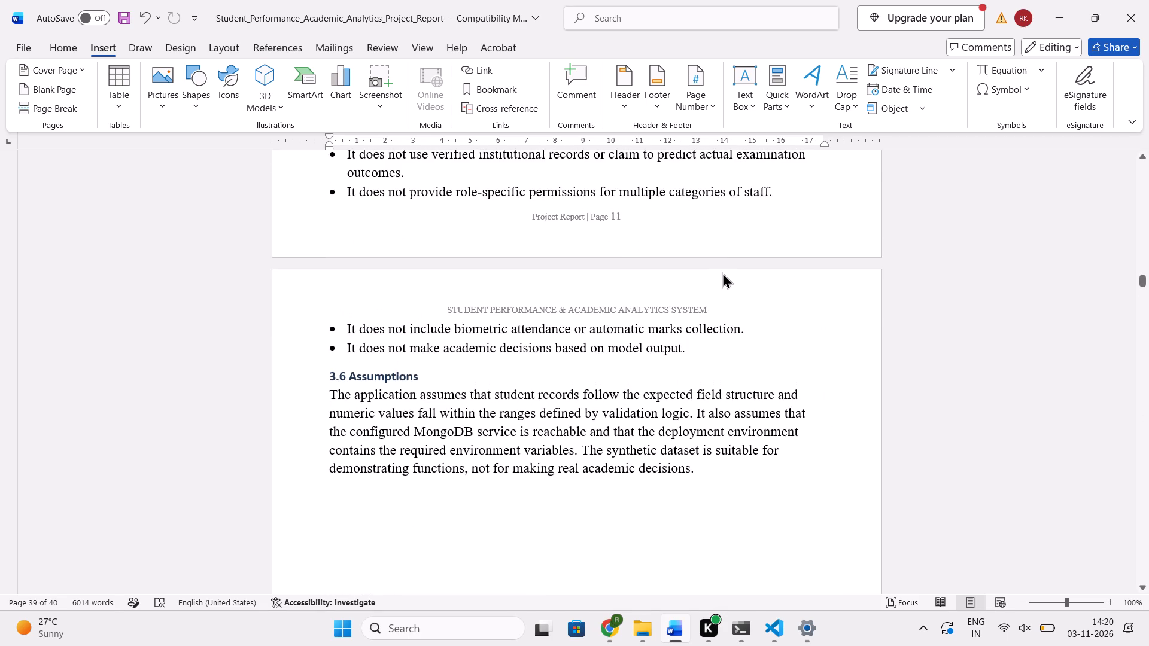
pyautogui.scroll(8, 722, 272)
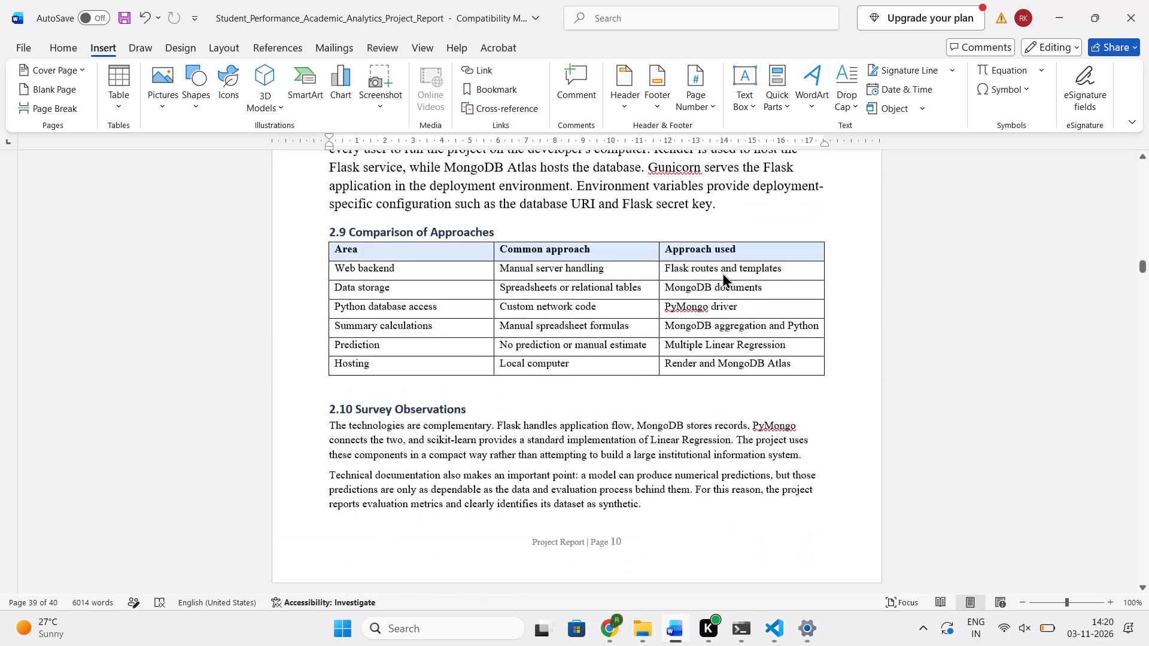
pyautogui.scroll(-5, 722, 272)
pyautogui.scroll(1, 722, 272)
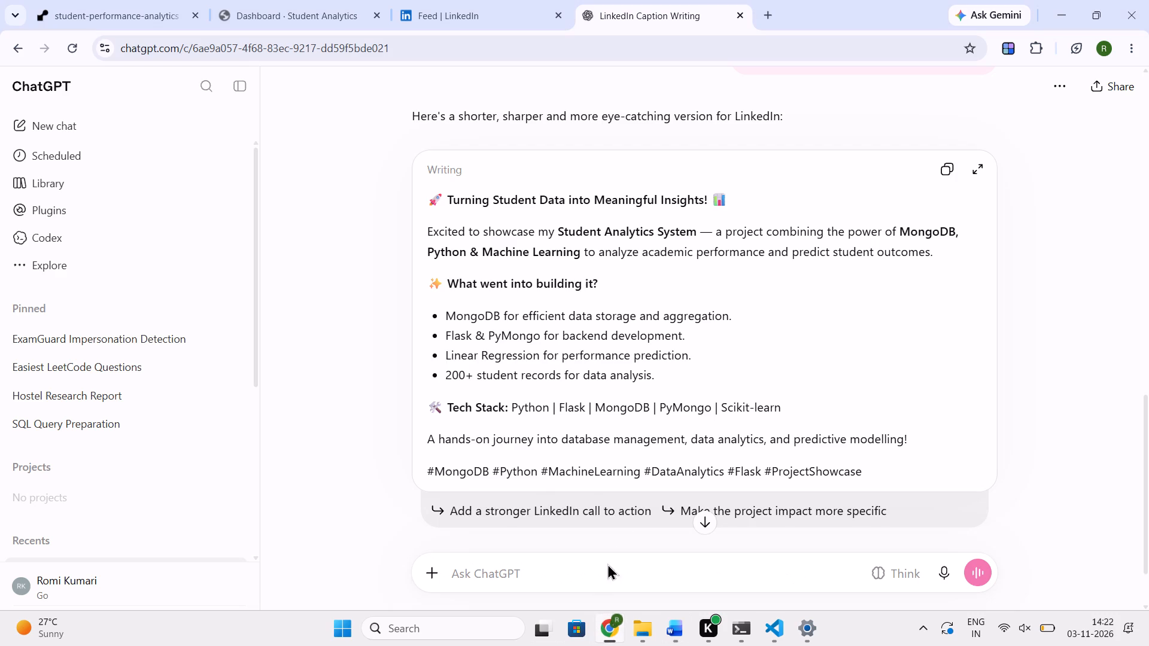
pyautogui.click(506, 0)
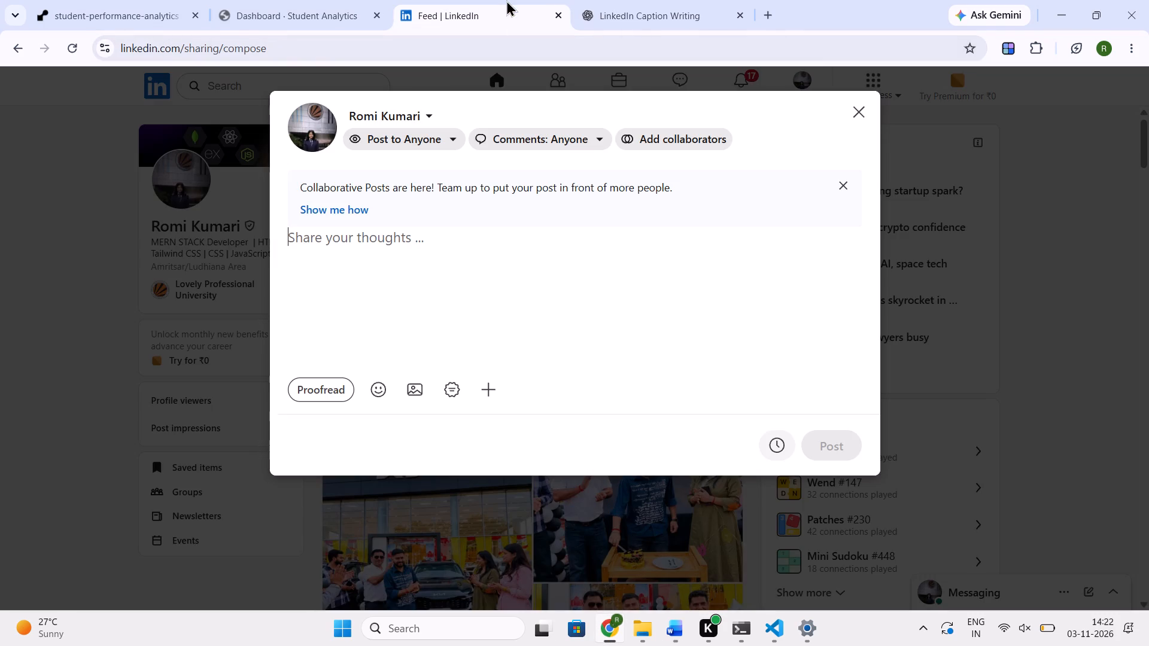
pyautogui.click(496, 241)
pyautogui.hotkey('ctrl', 'v')
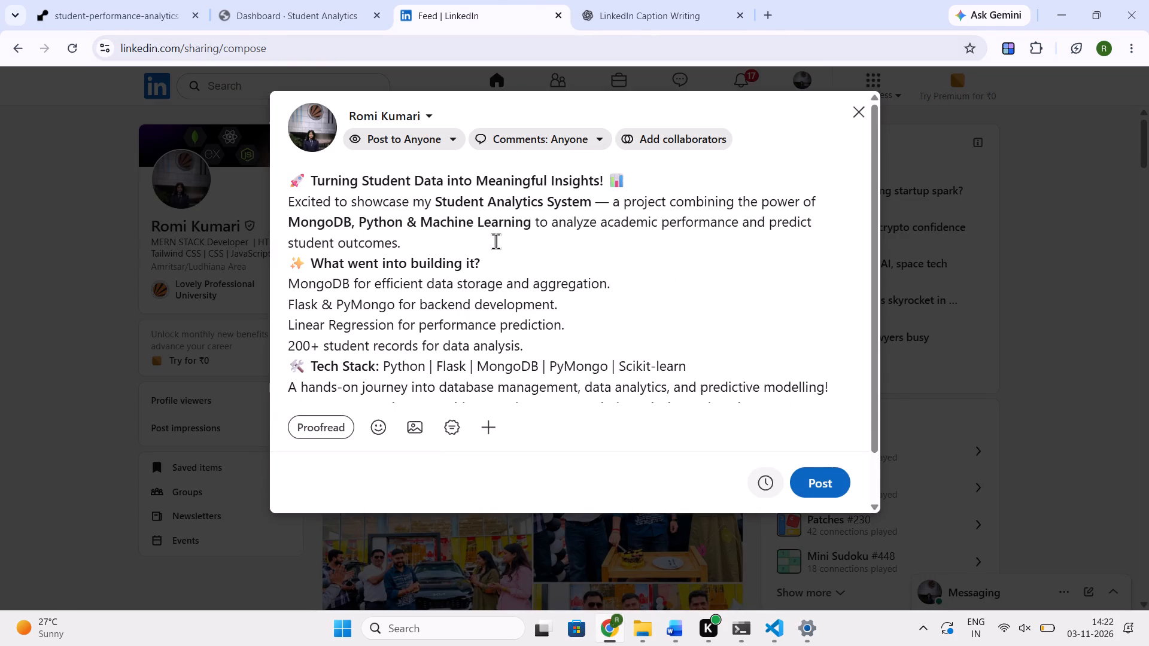
pyautogui.scroll(-5, 496, 241)
pyautogui.scroll(1, 496, 241)
pyautogui.scroll(-1, 496, 241)
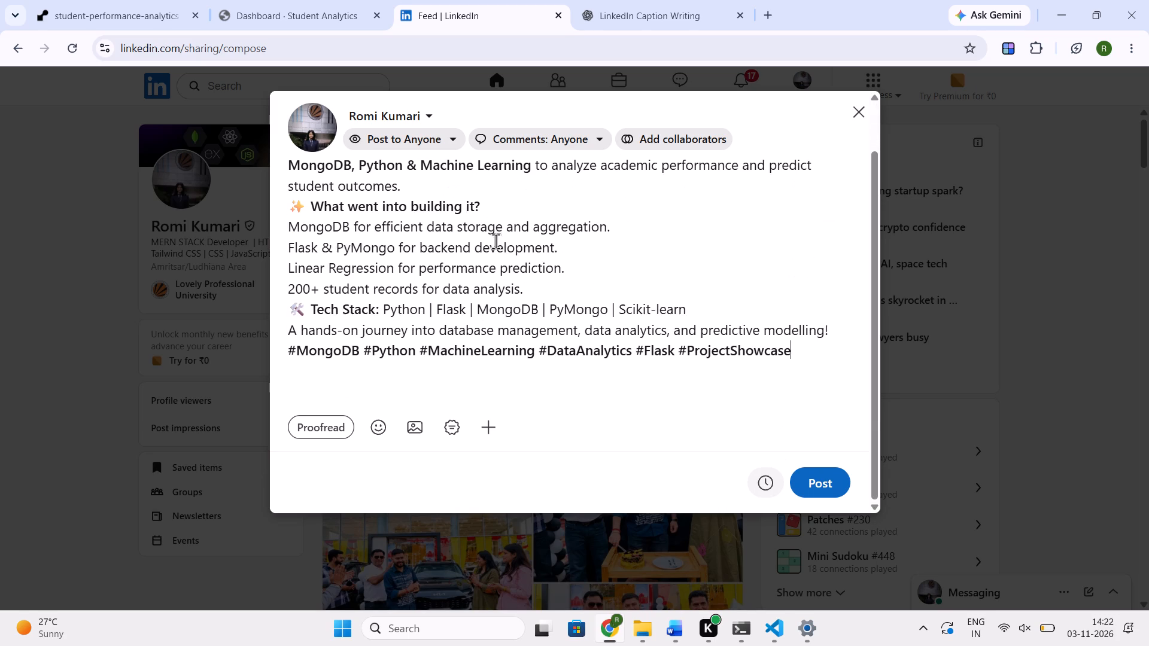
pyautogui.click(811, 367)
pyautogui.scroll(4, 656, 289)
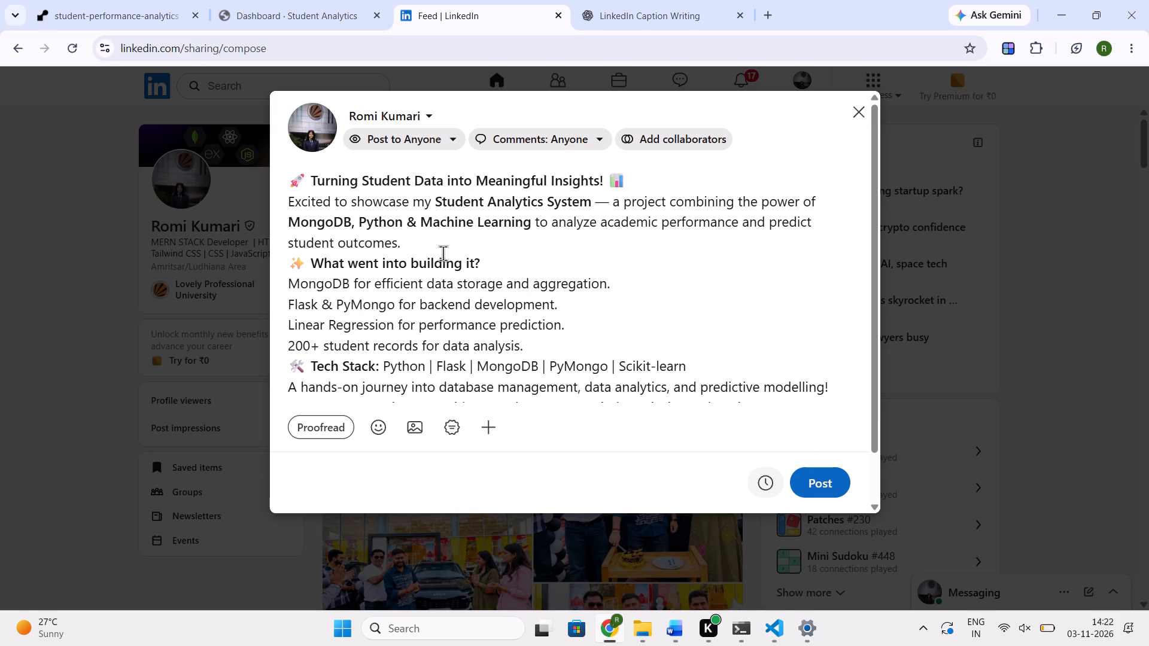